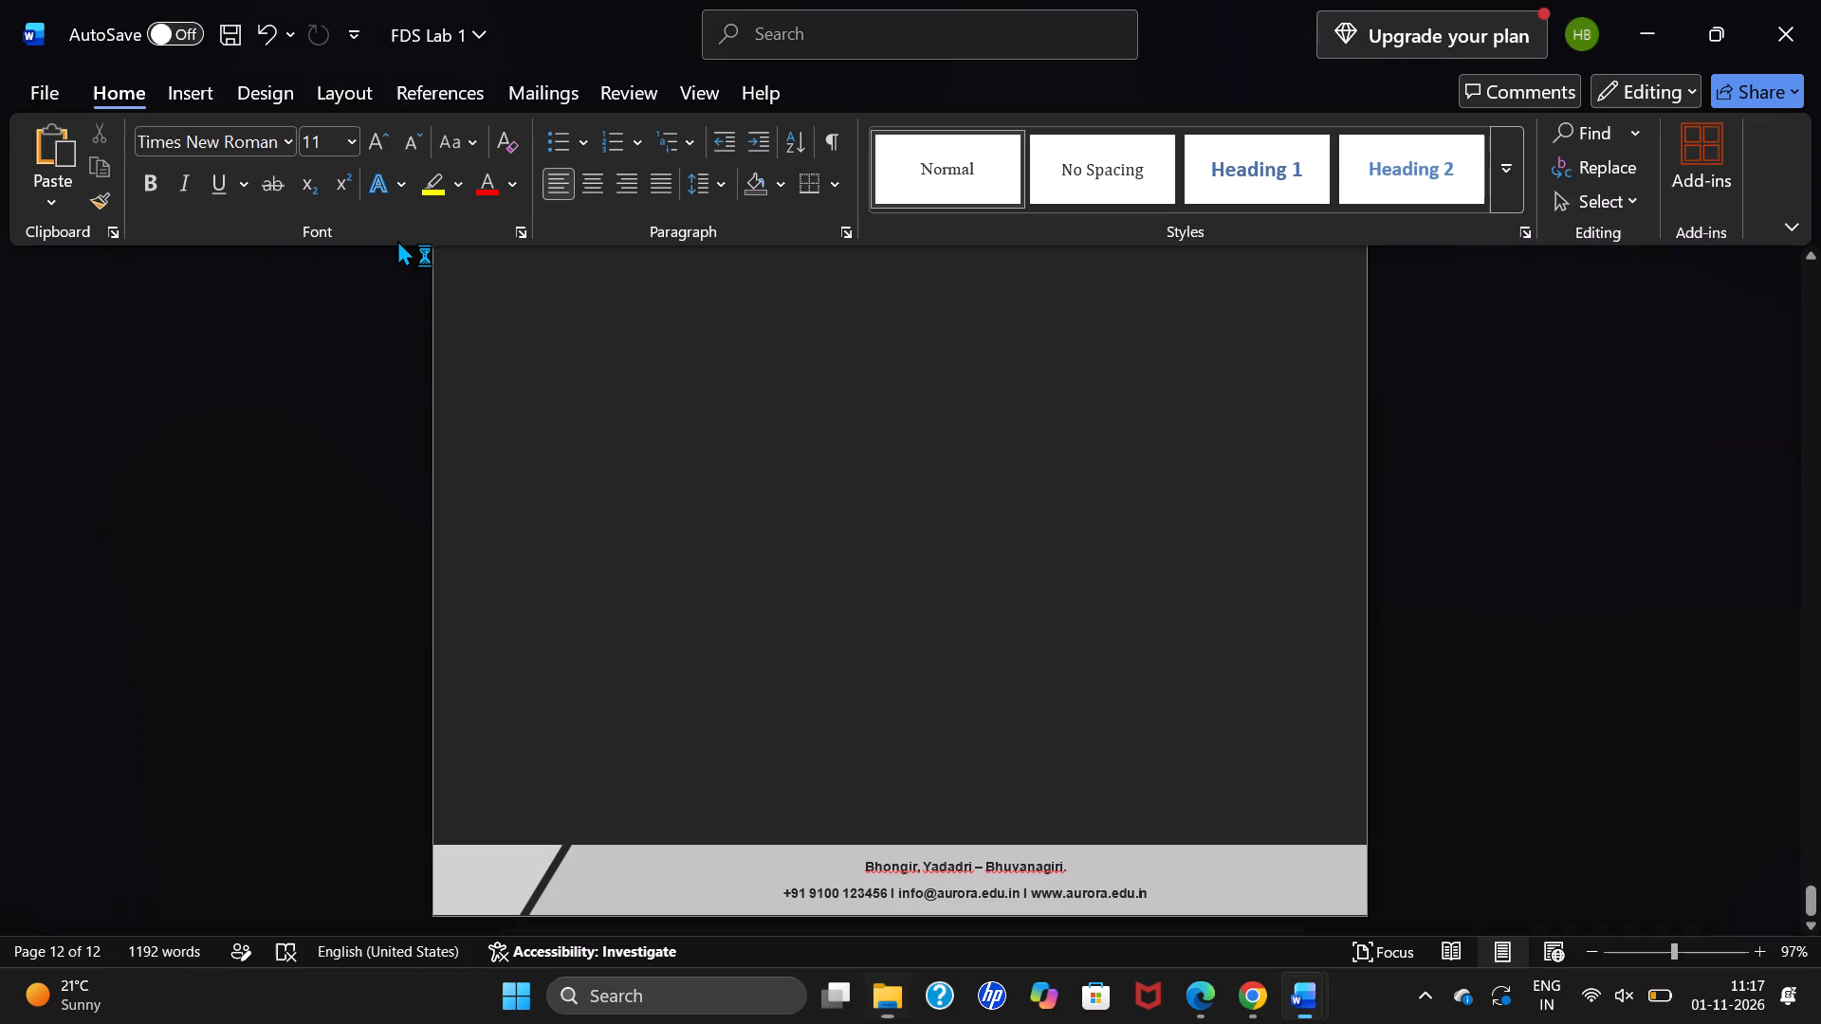
# Apply the Book Title style and the Normal style to the "1. NumPy Array Creation" heading on the first page.
pyautogui.scroll(12, 603, 531)
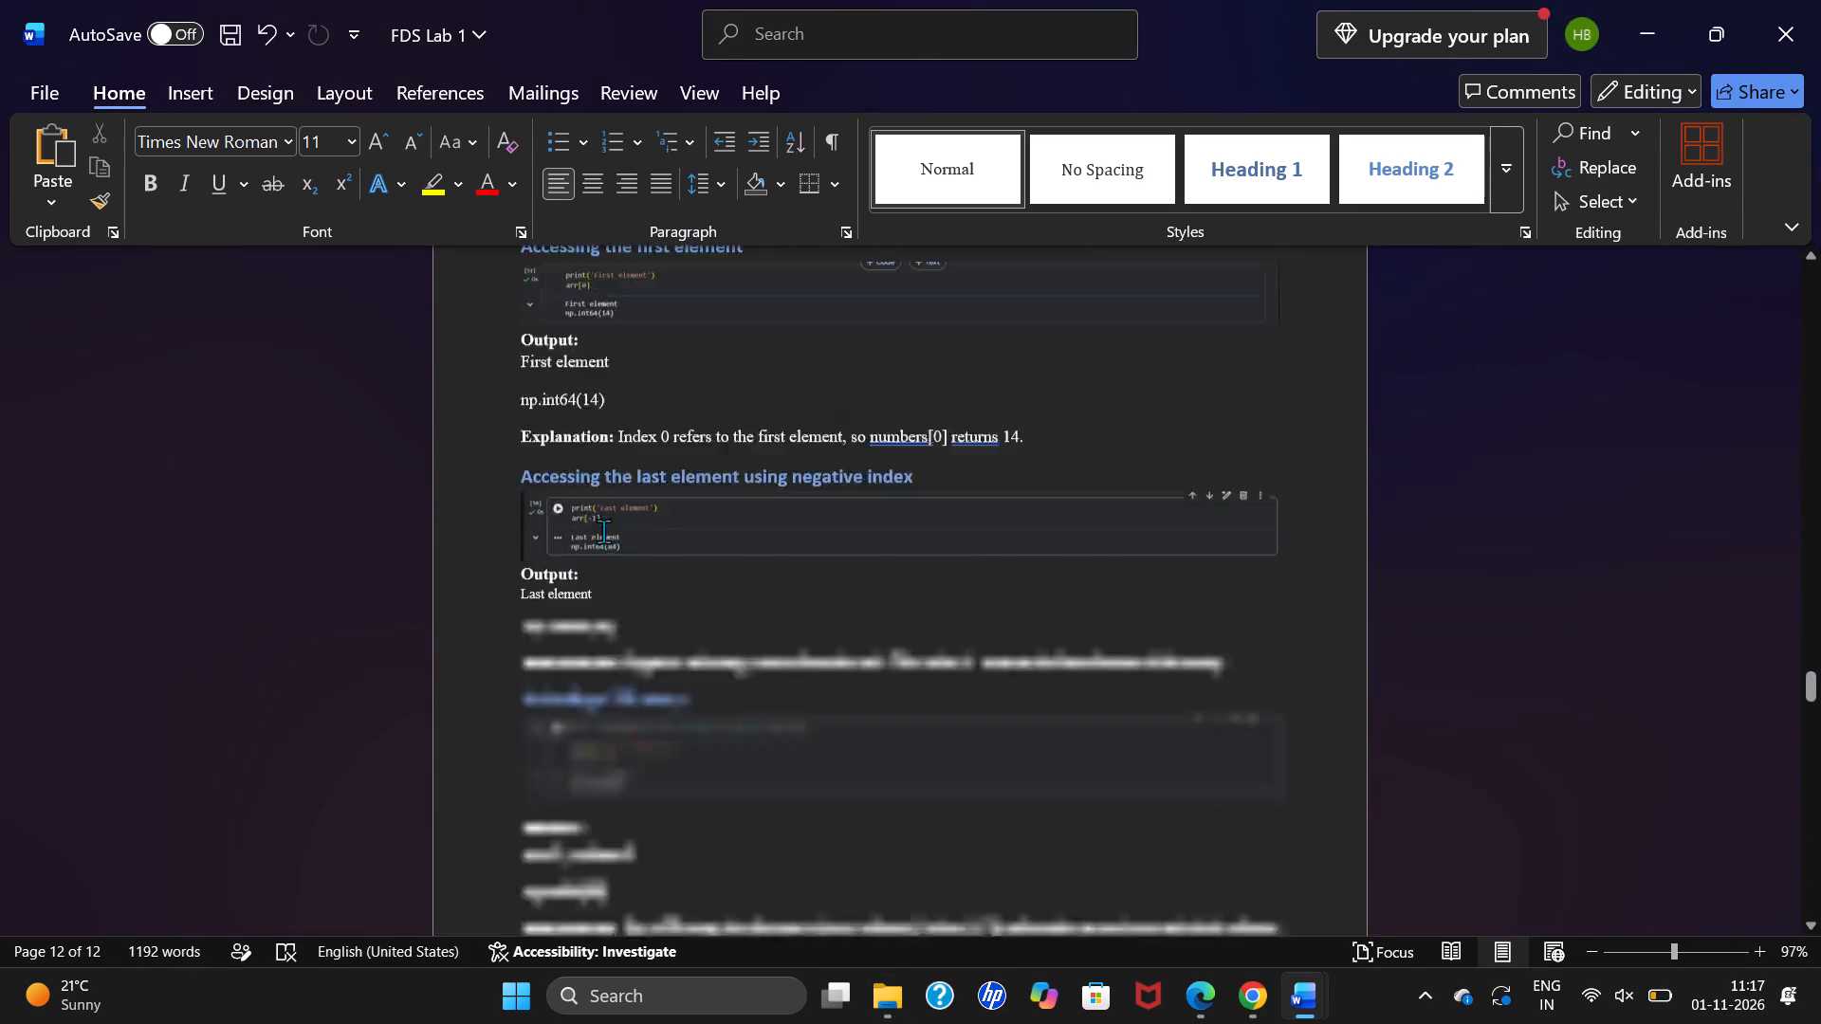
pyautogui.scroll(13, 603, 531)
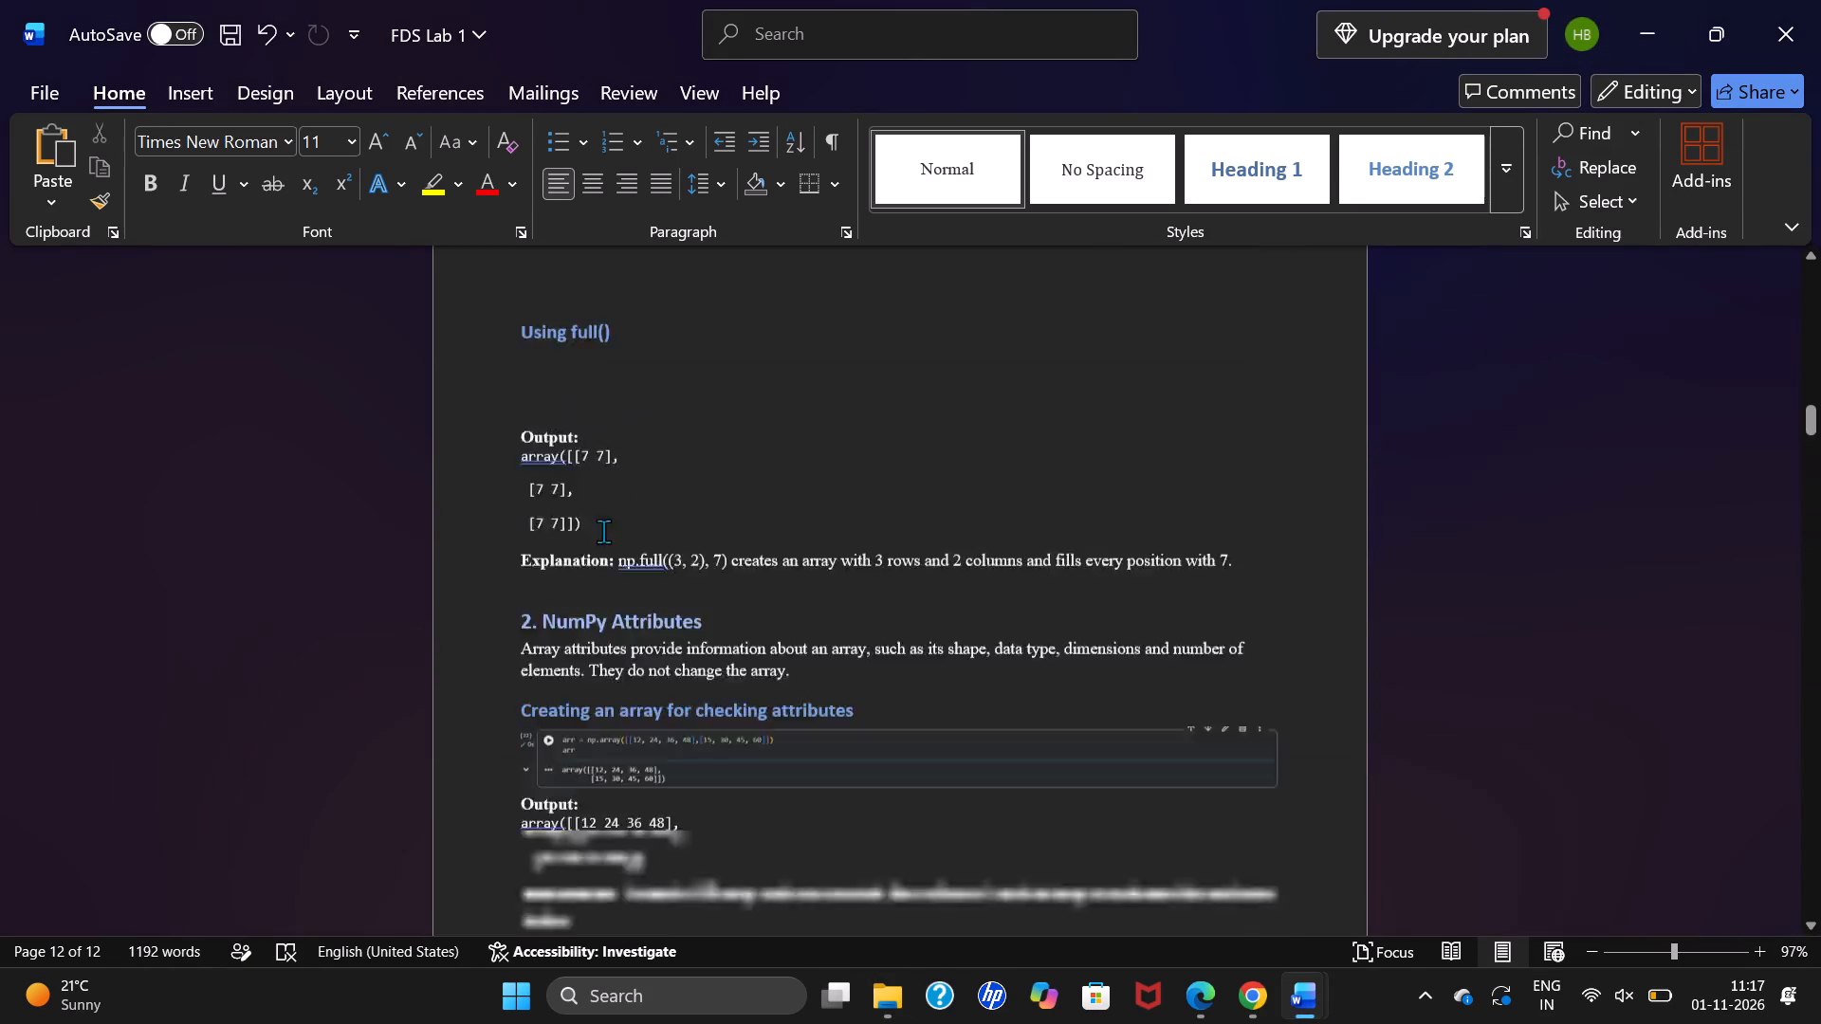
pyautogui.scroll(18, 603, 531)
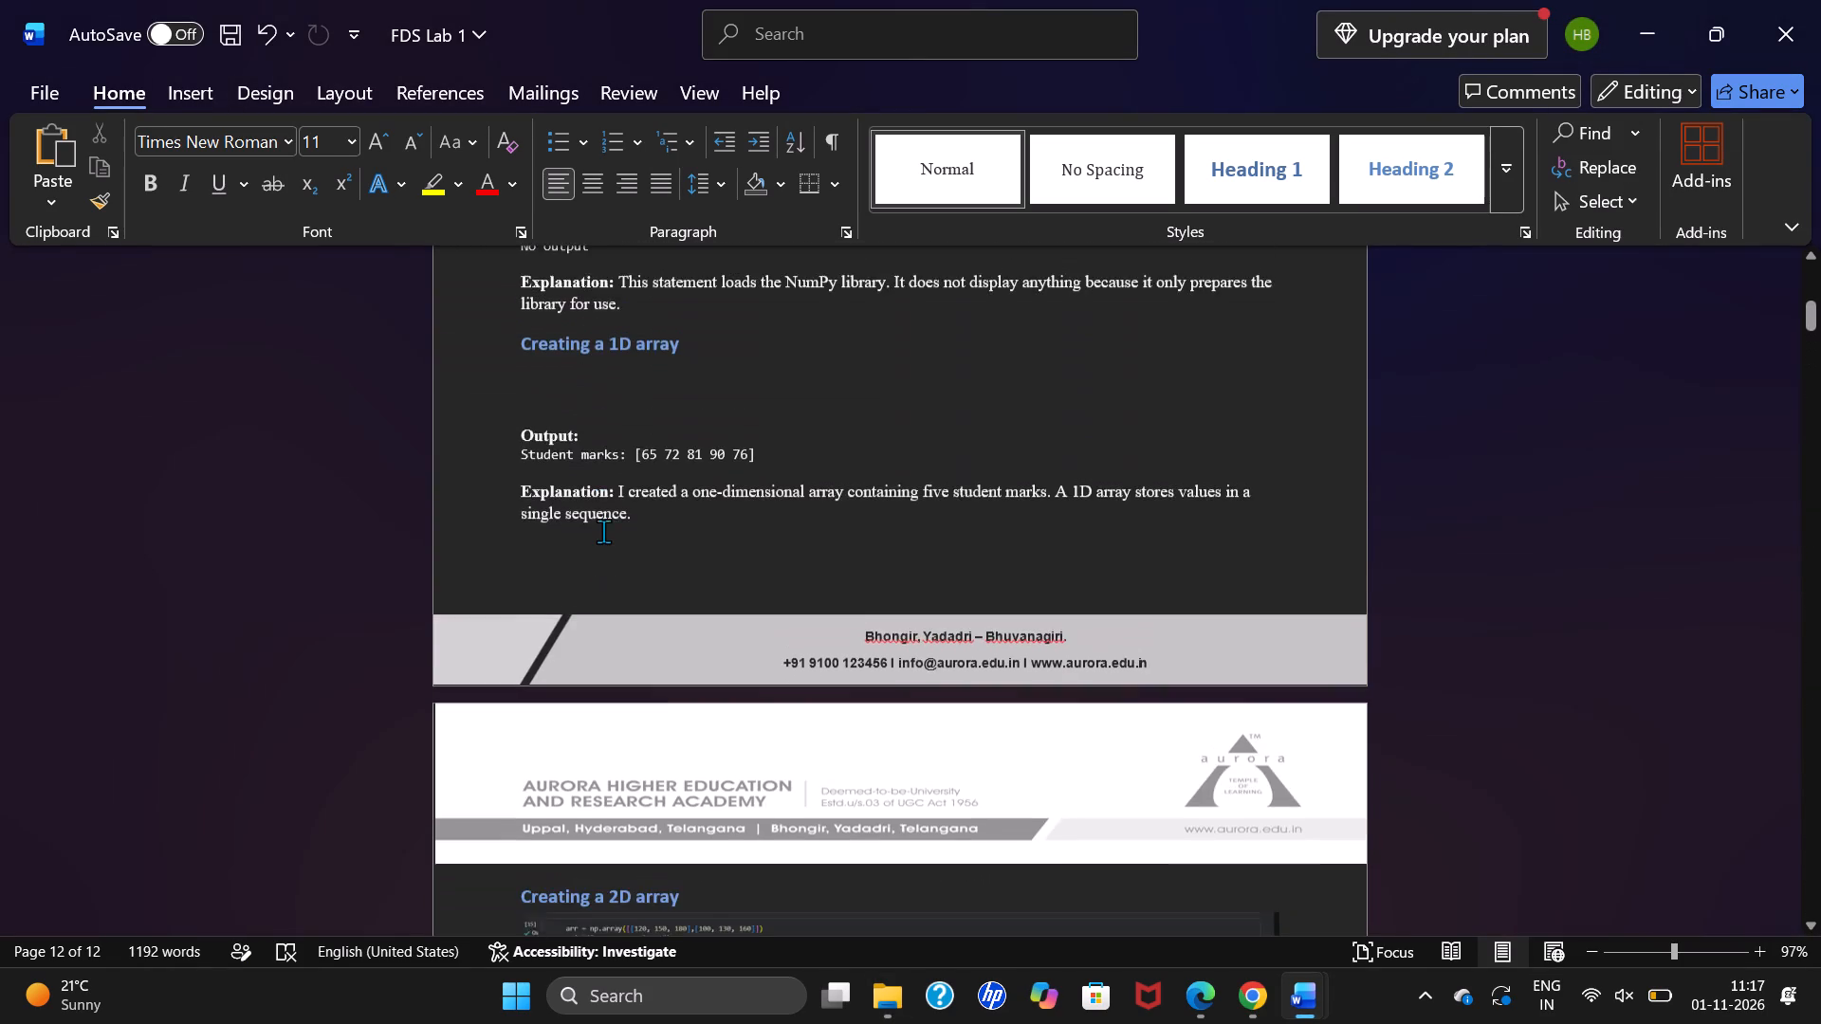
pyautogui.scroll(5, 603, 531)
pyautogui.scroll(-1, 603, 531)
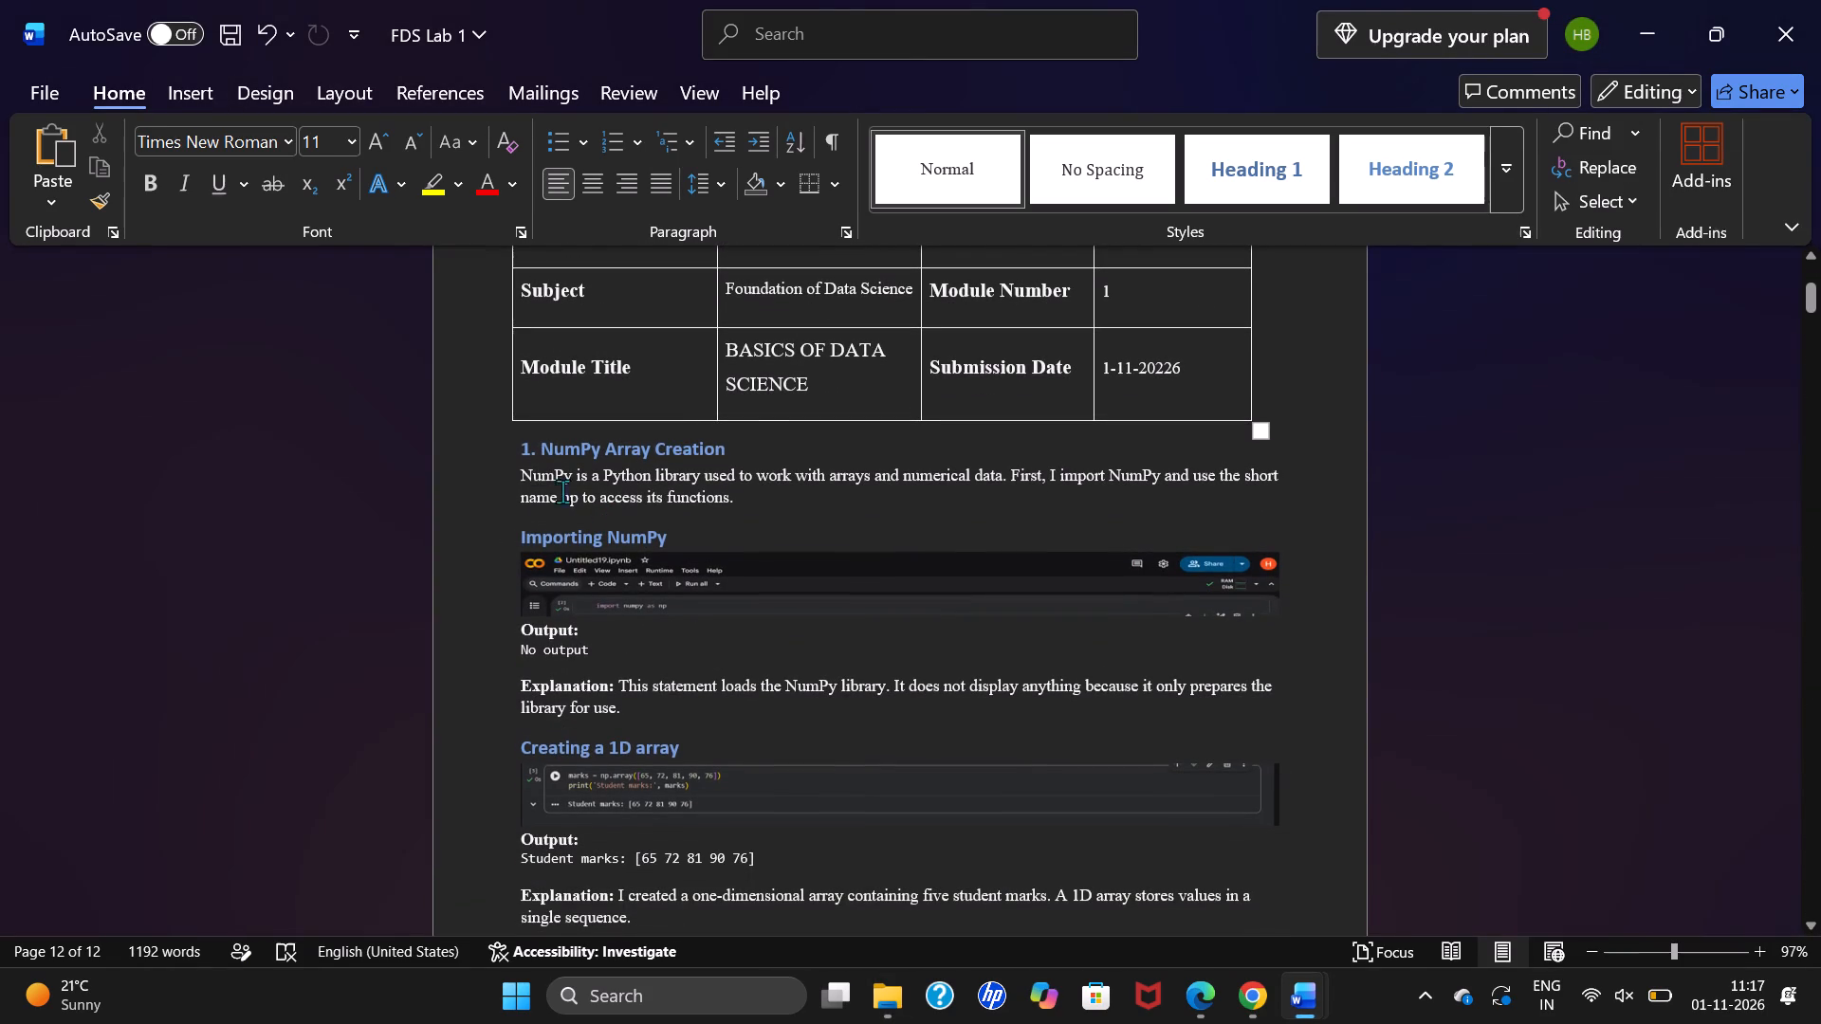
pyautogui.moveTo(524, 448); pyautogui.dragTo(616, 448)
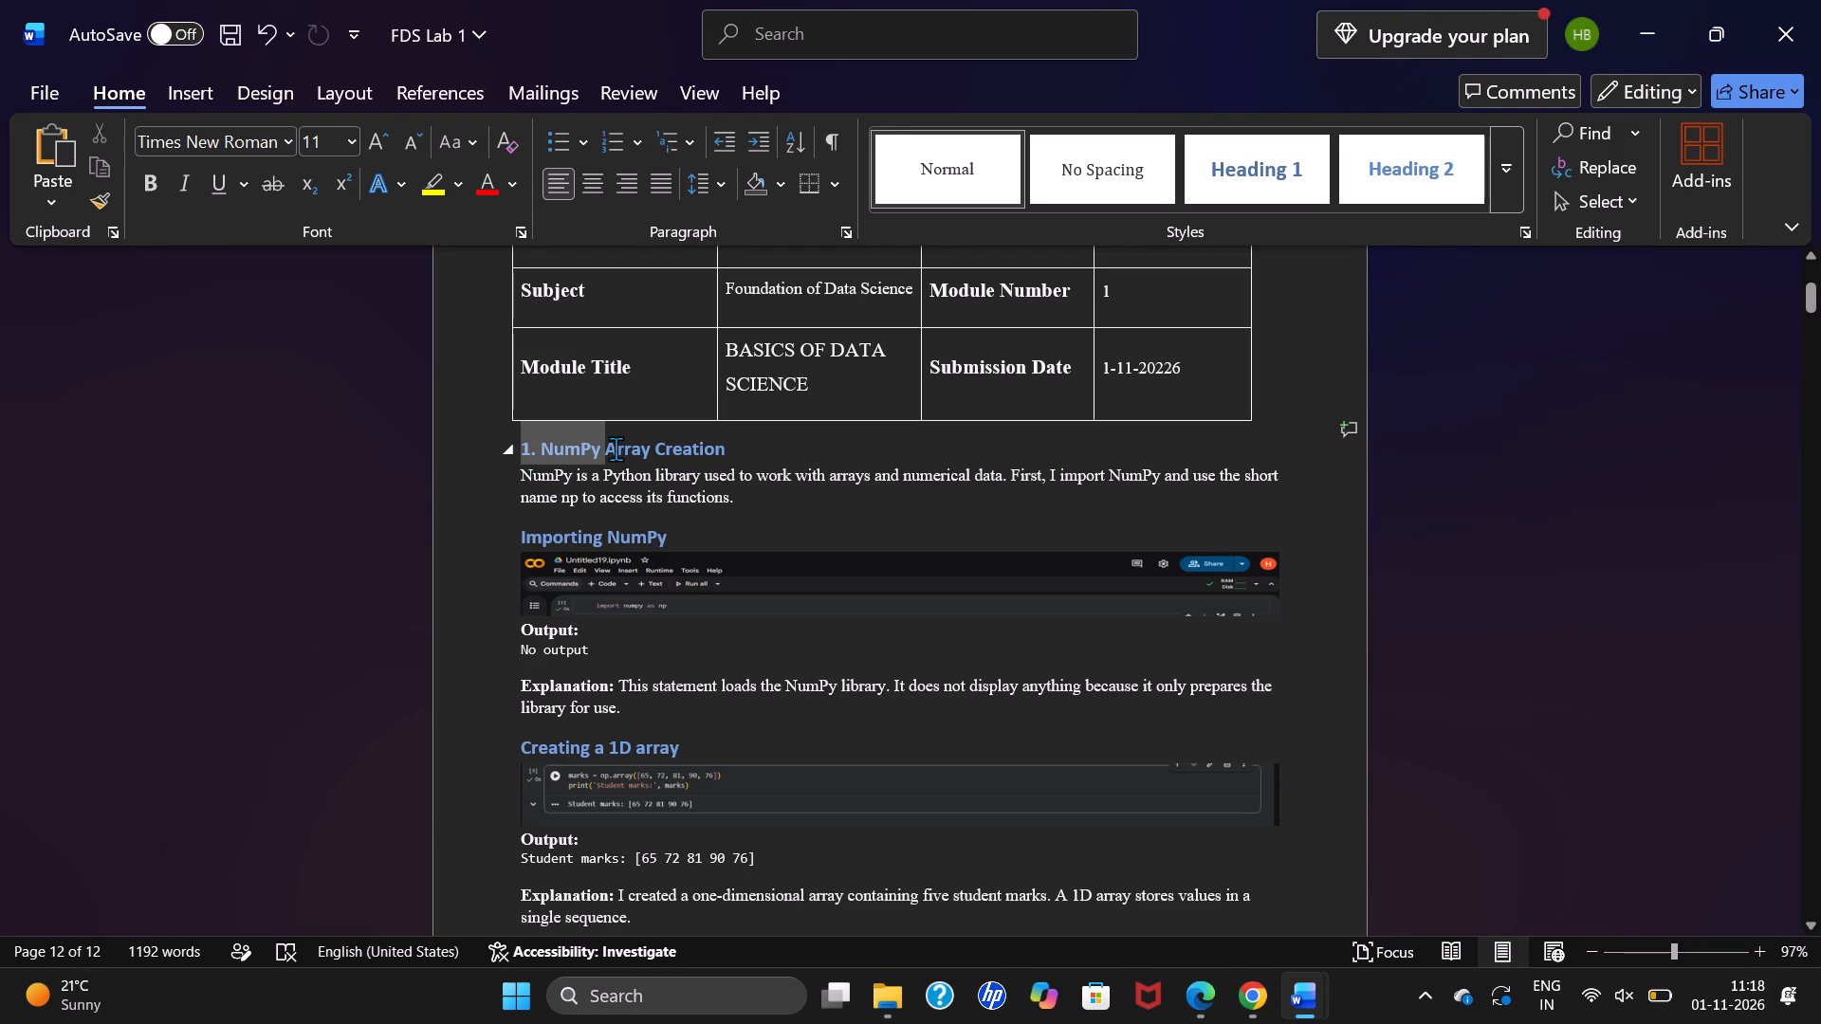
pyautogui.moveTo(616, 448); pyautogui.dragTo(717, 448)
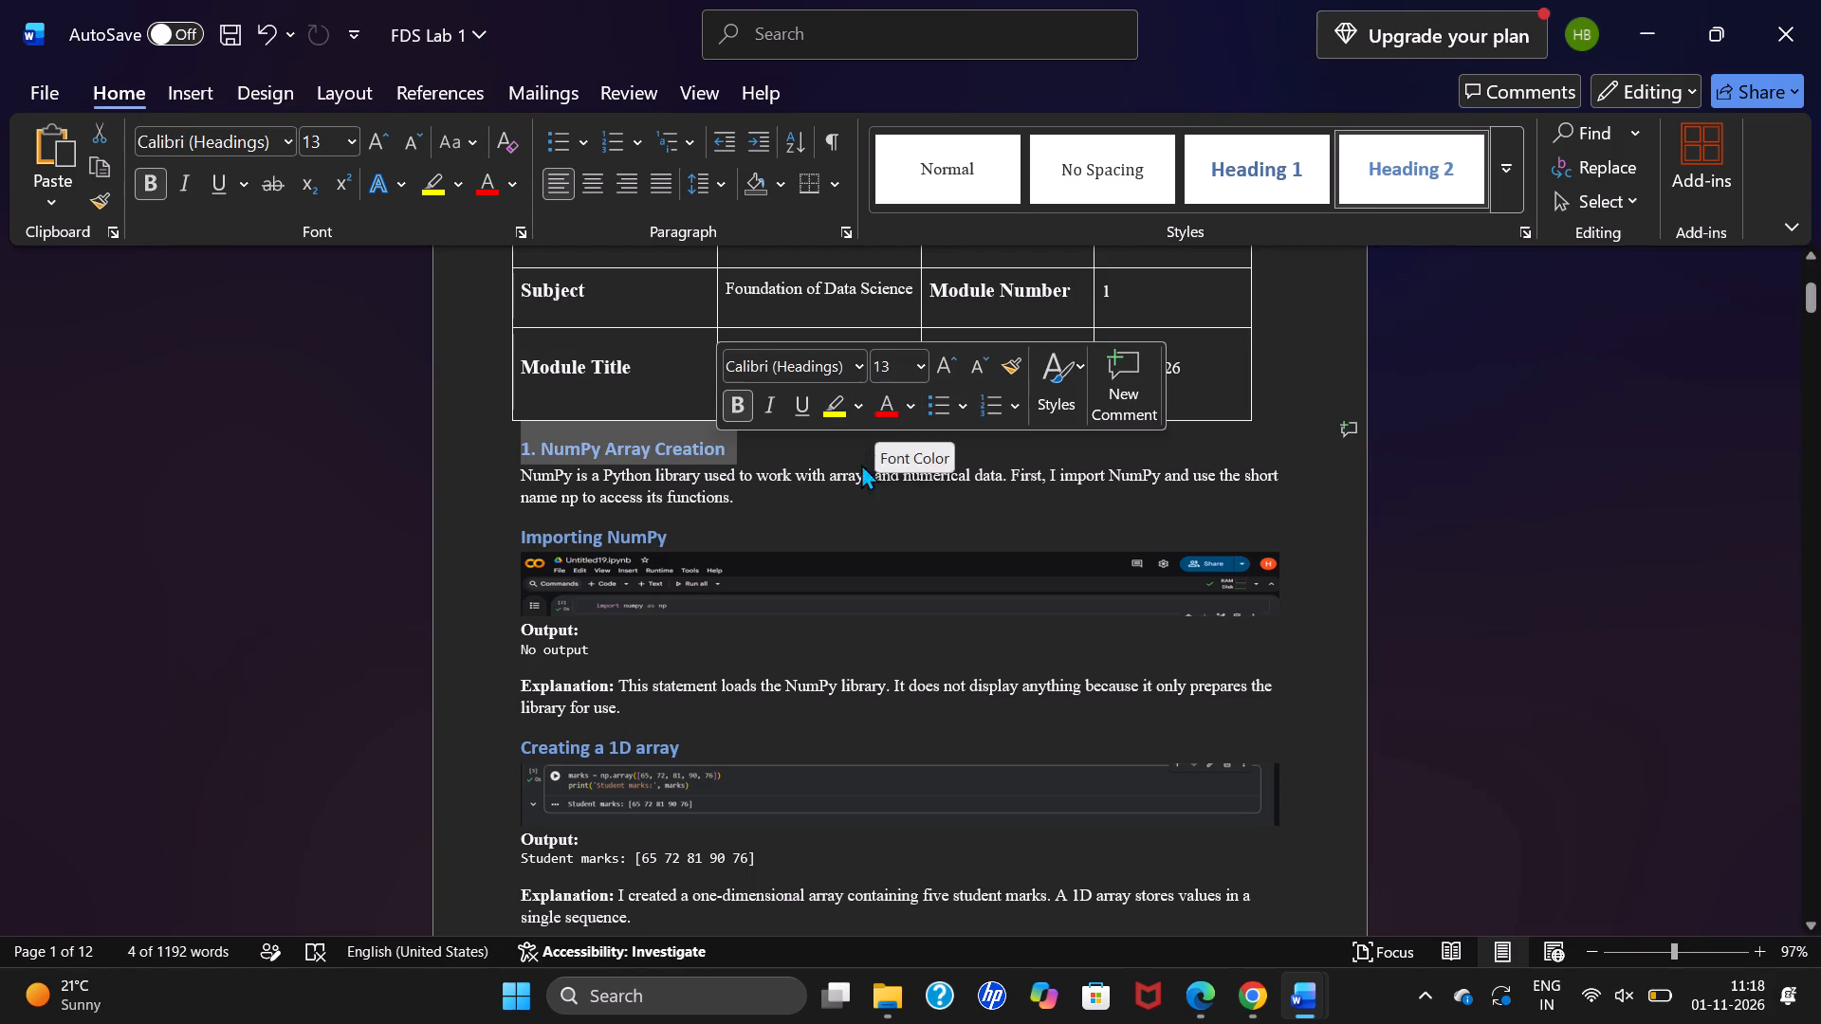
pyautogui.click(1512, 182)
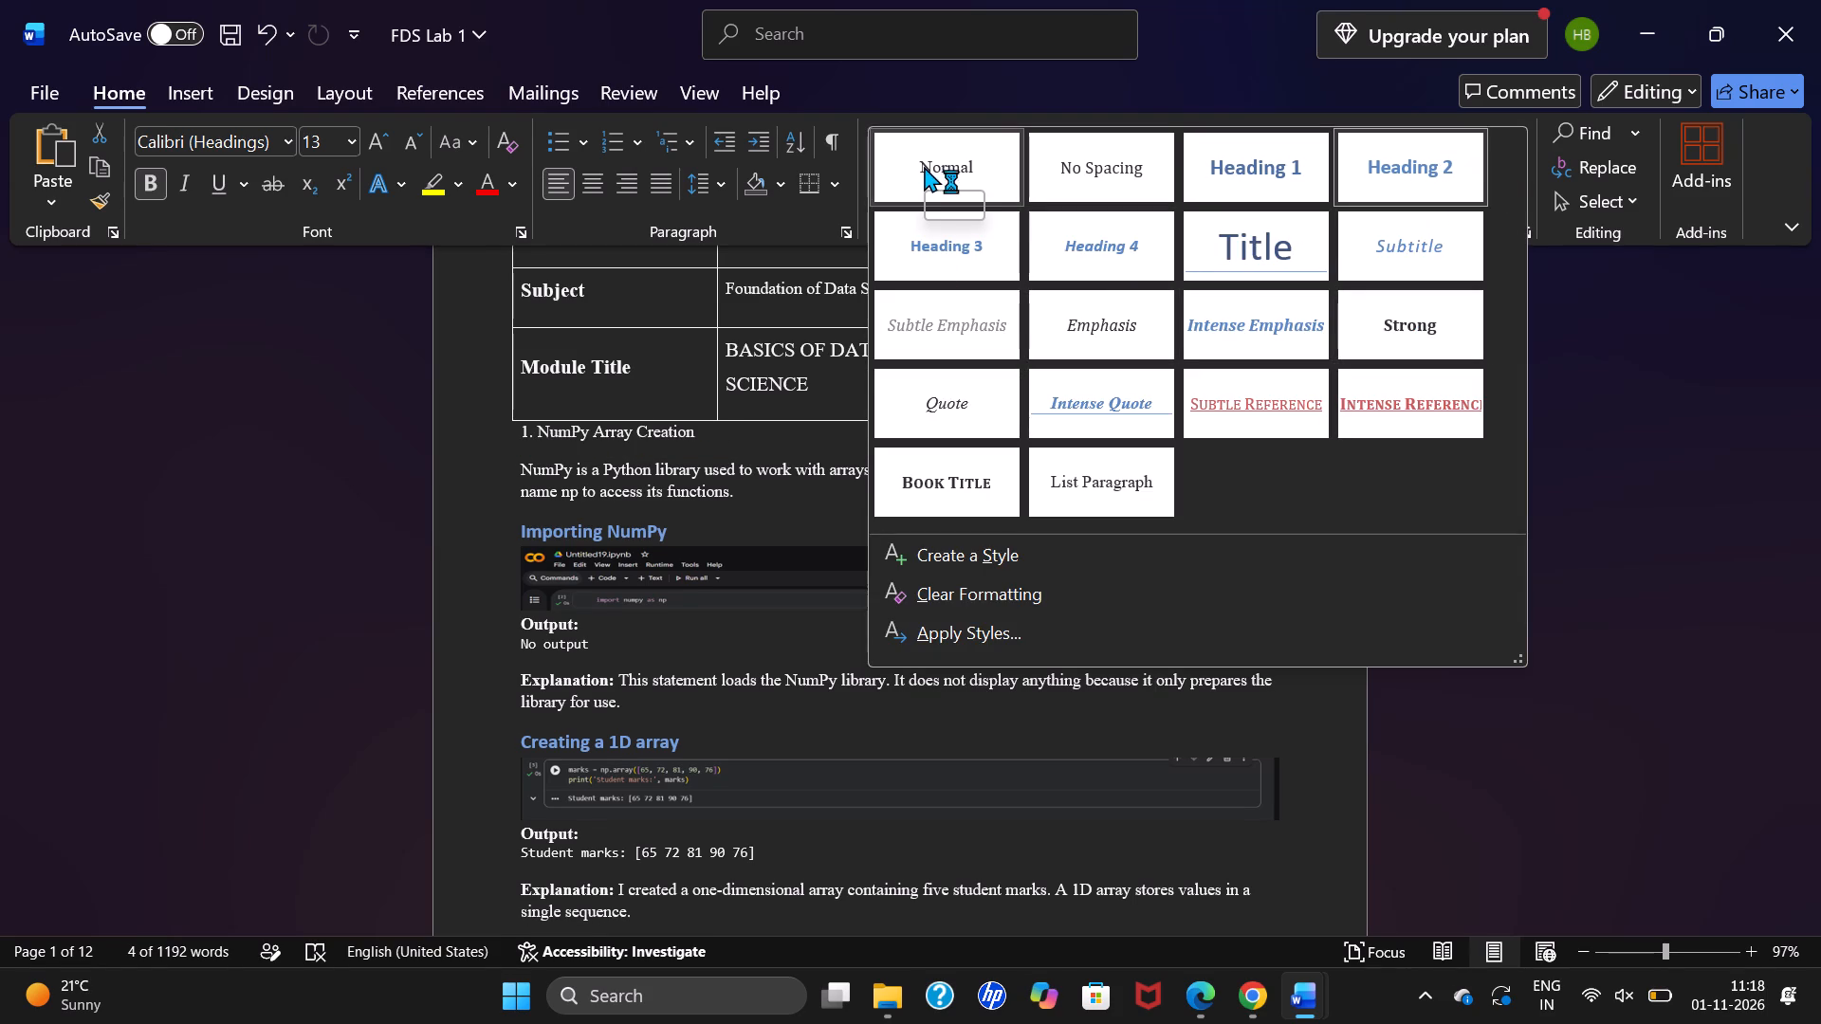
pyautogui.click(933, 493)
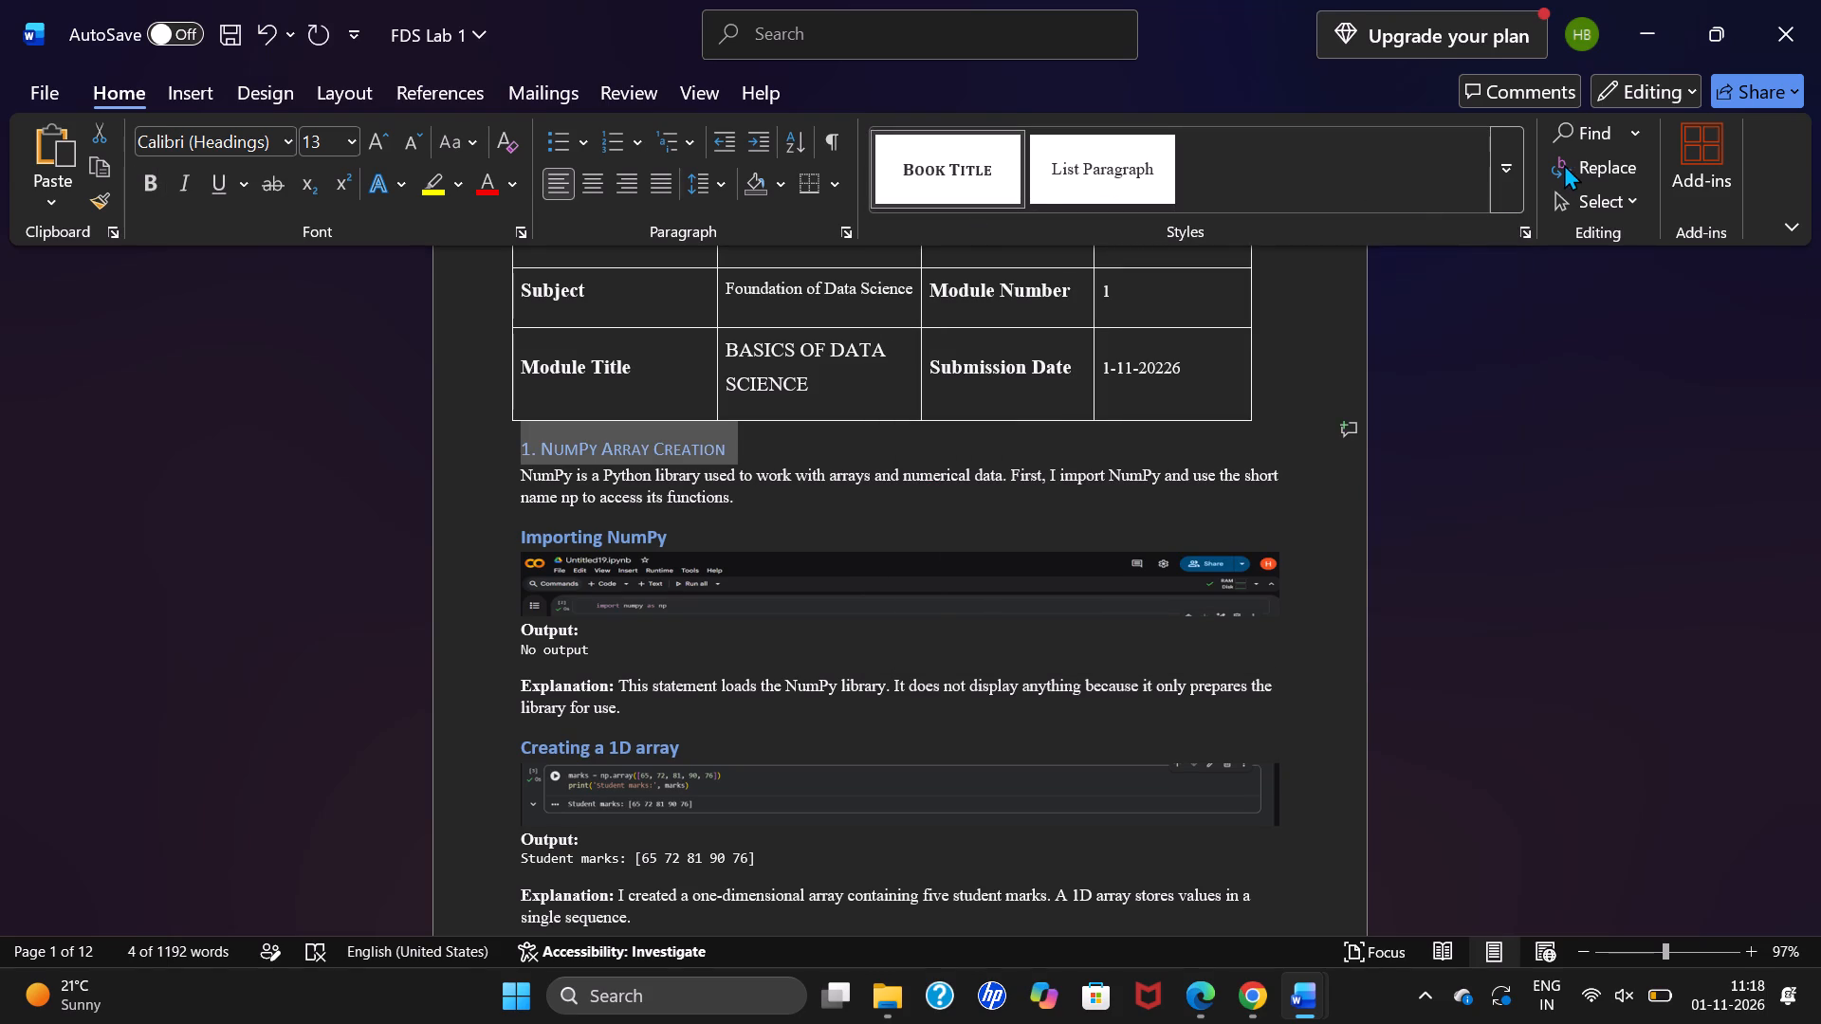
pyautogui.click(1496, 174)
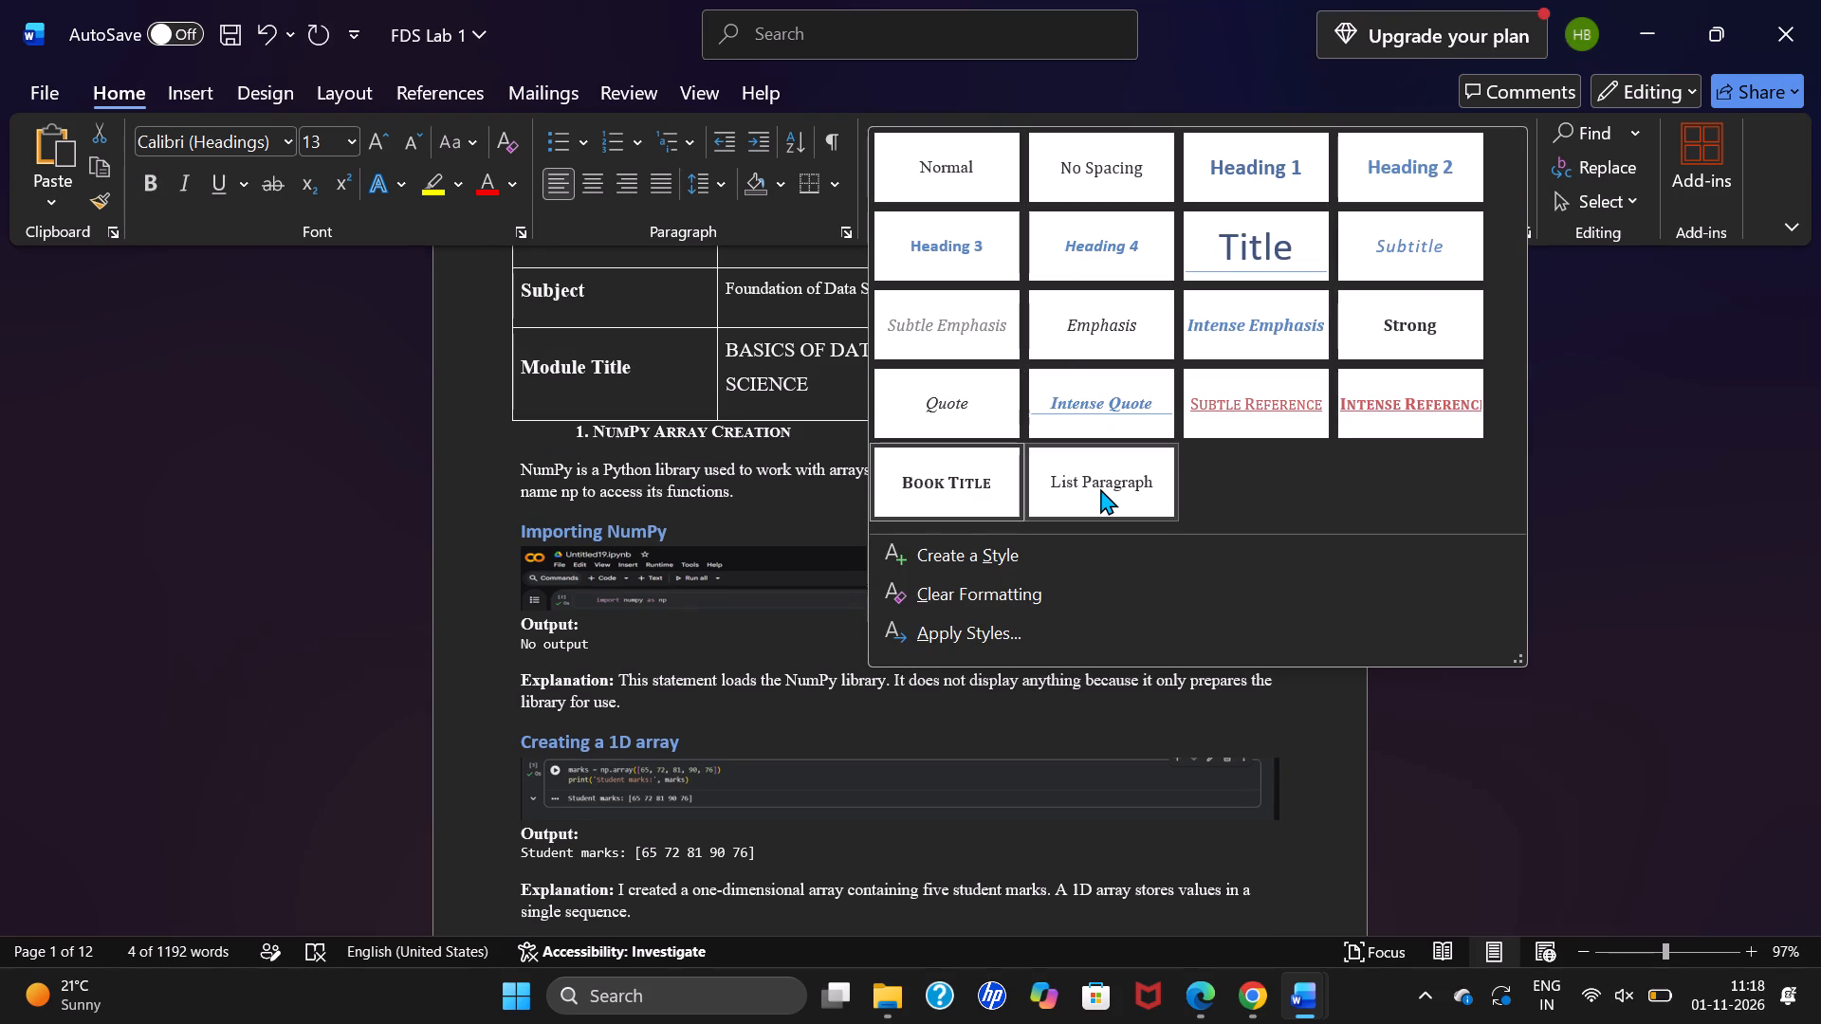
pyautogui.click(946, 170)
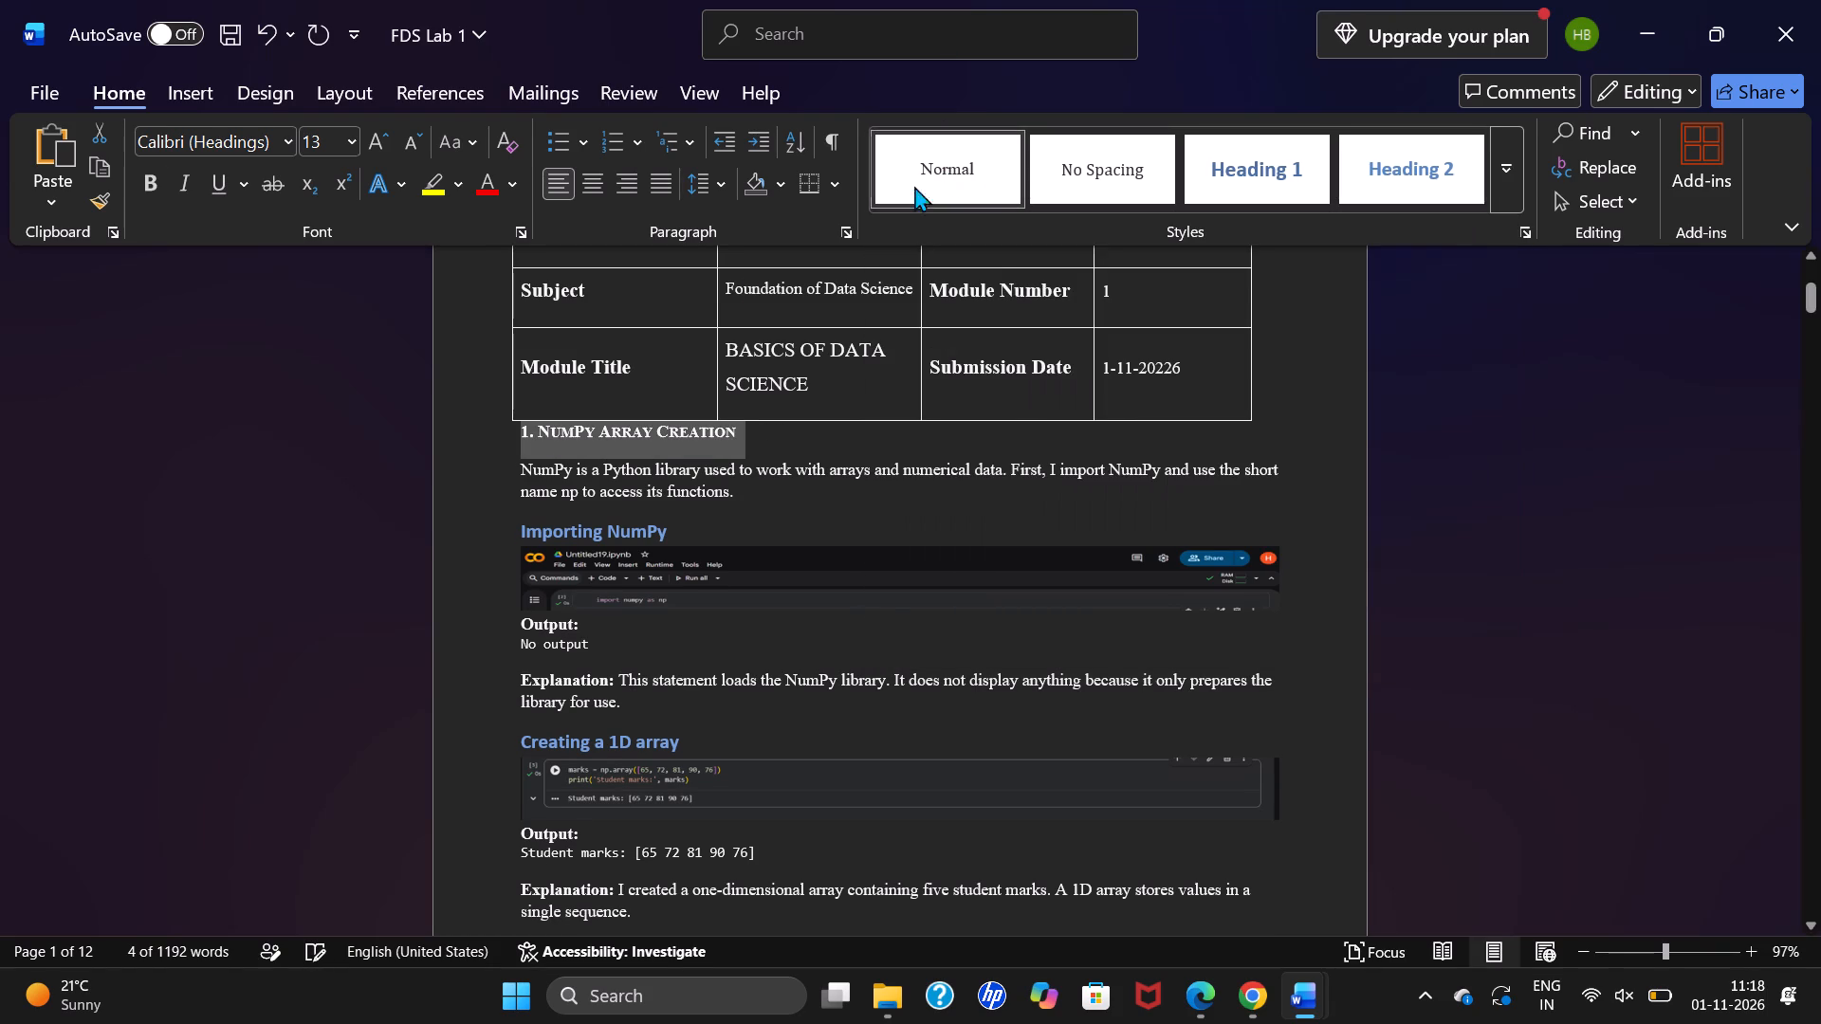
pyautogui.click(763, 443)
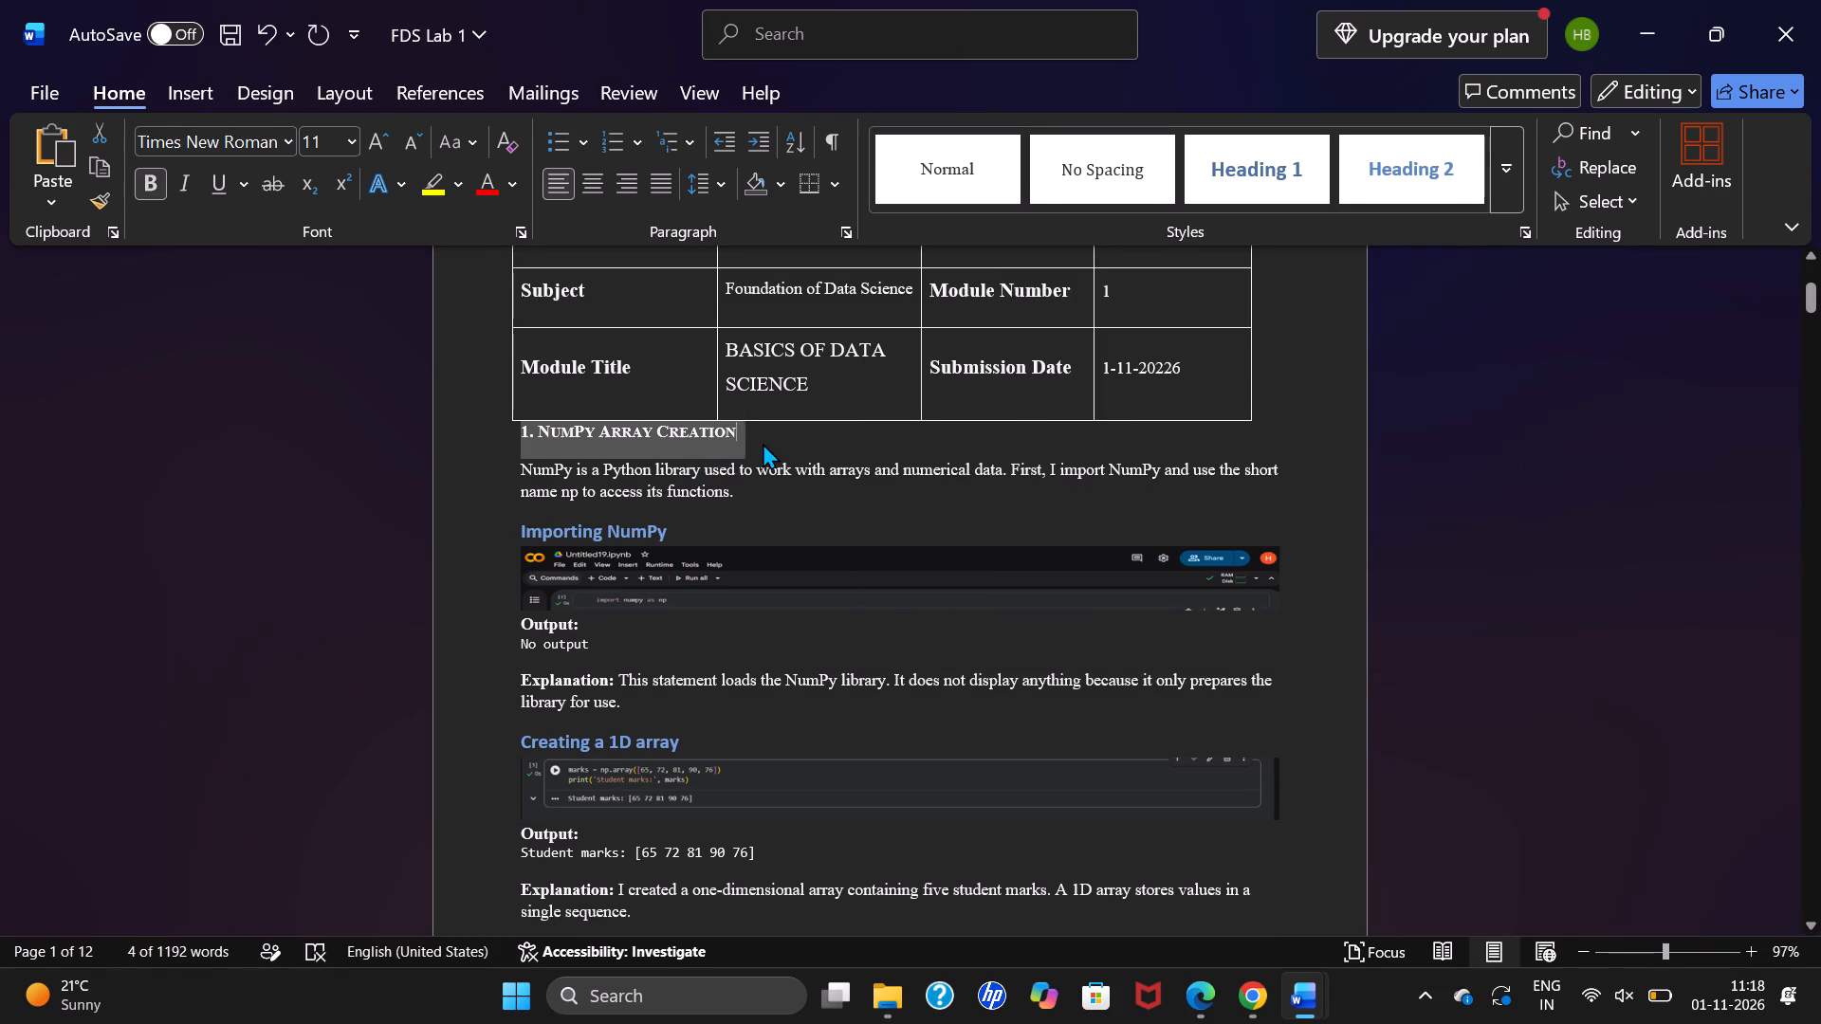
pyautogui.moveTo(763, 443); pyautogui.dragTo(517, 448)
pyautogui.click(760, 493)
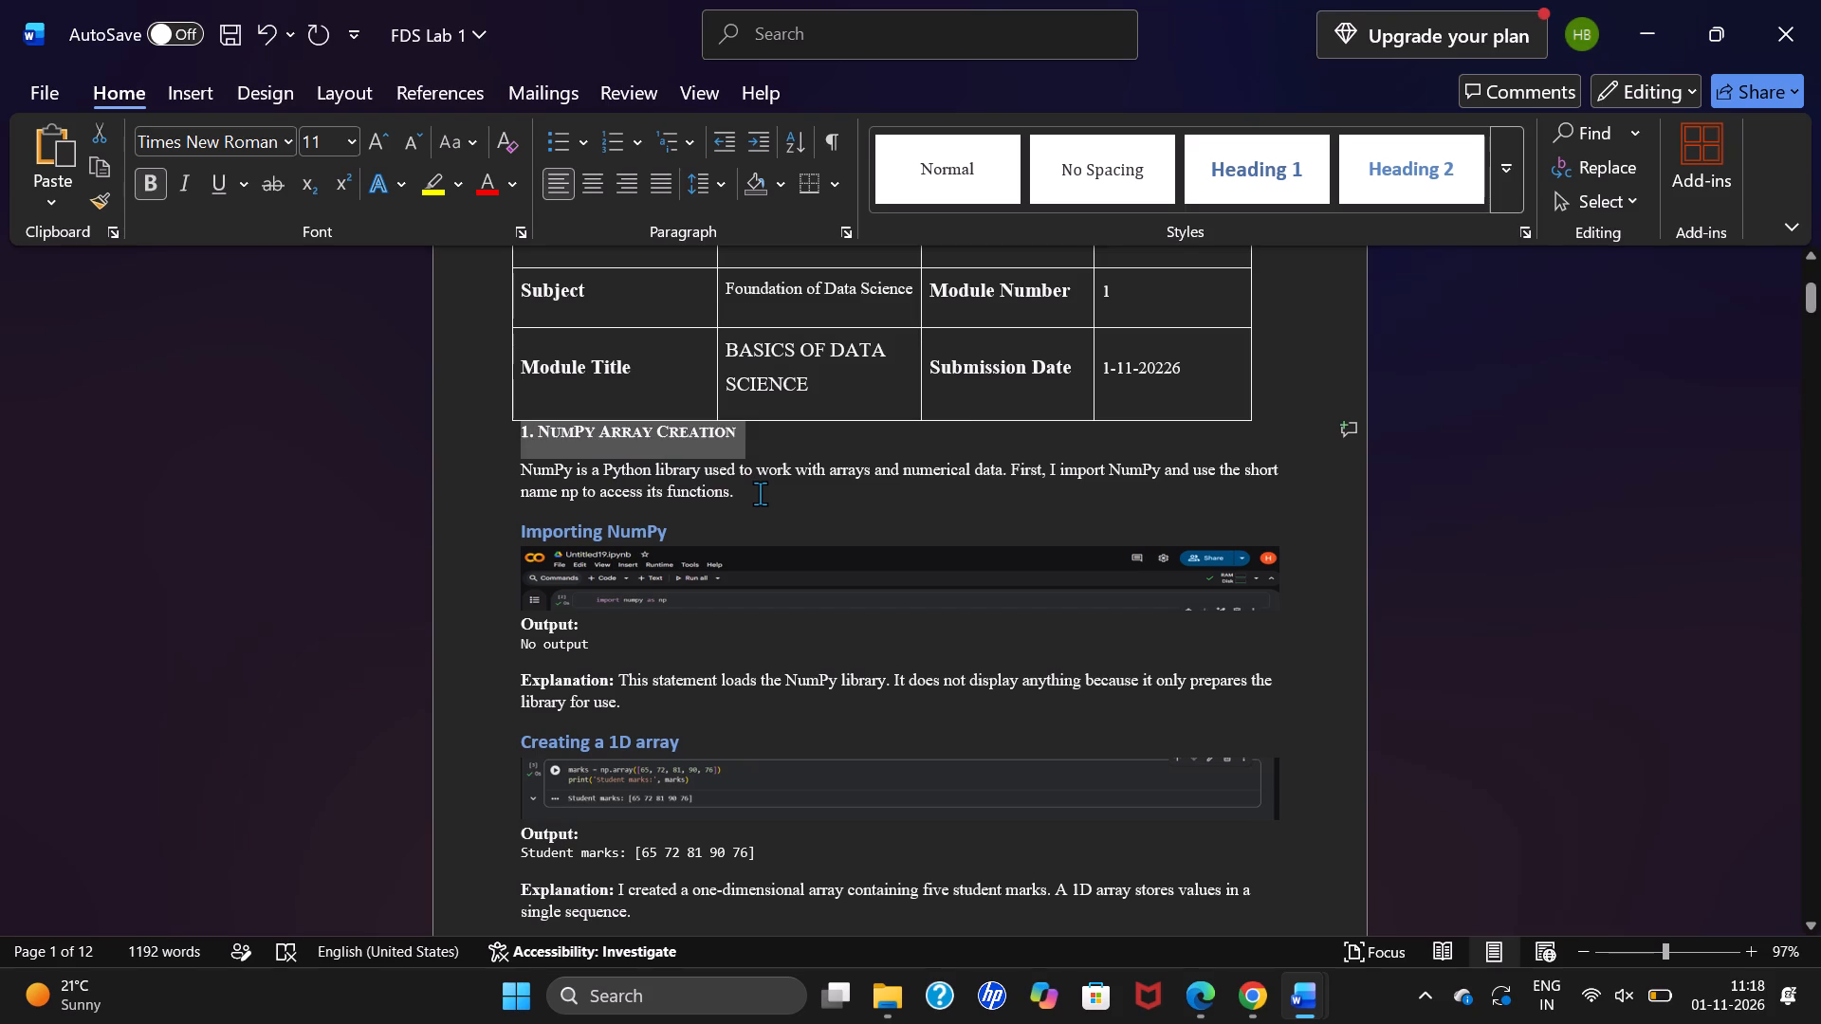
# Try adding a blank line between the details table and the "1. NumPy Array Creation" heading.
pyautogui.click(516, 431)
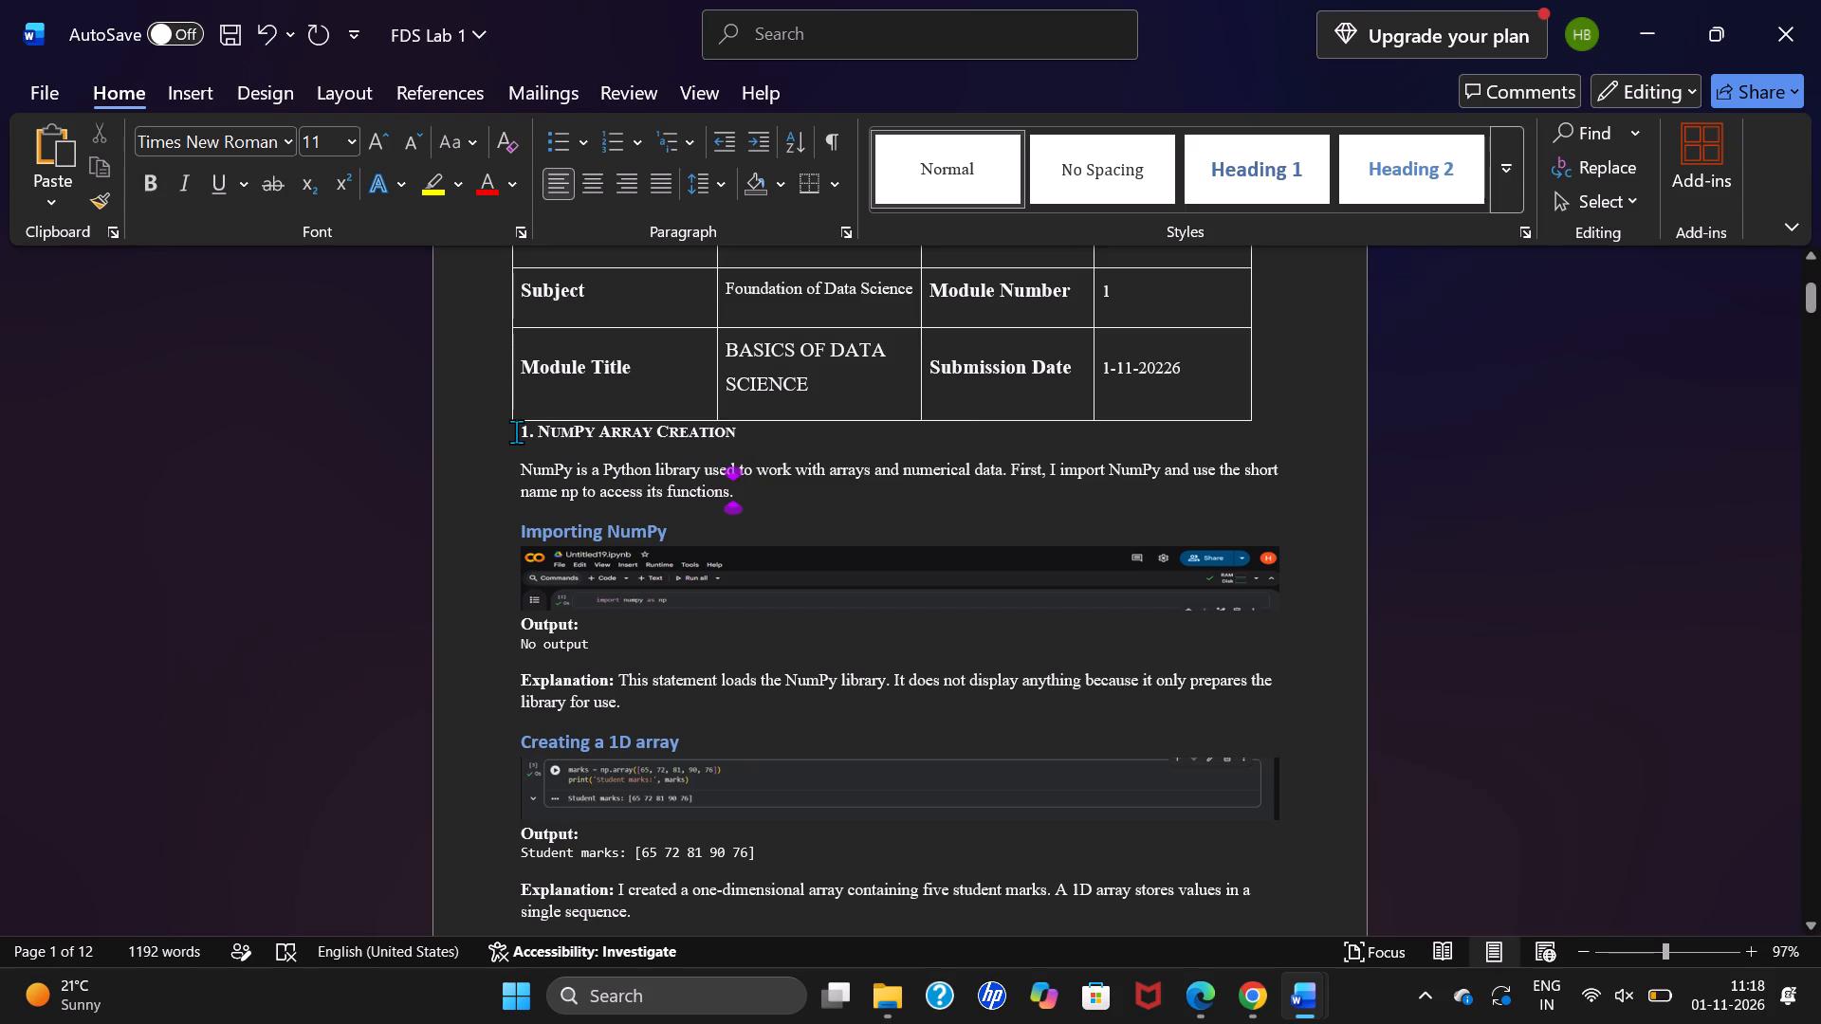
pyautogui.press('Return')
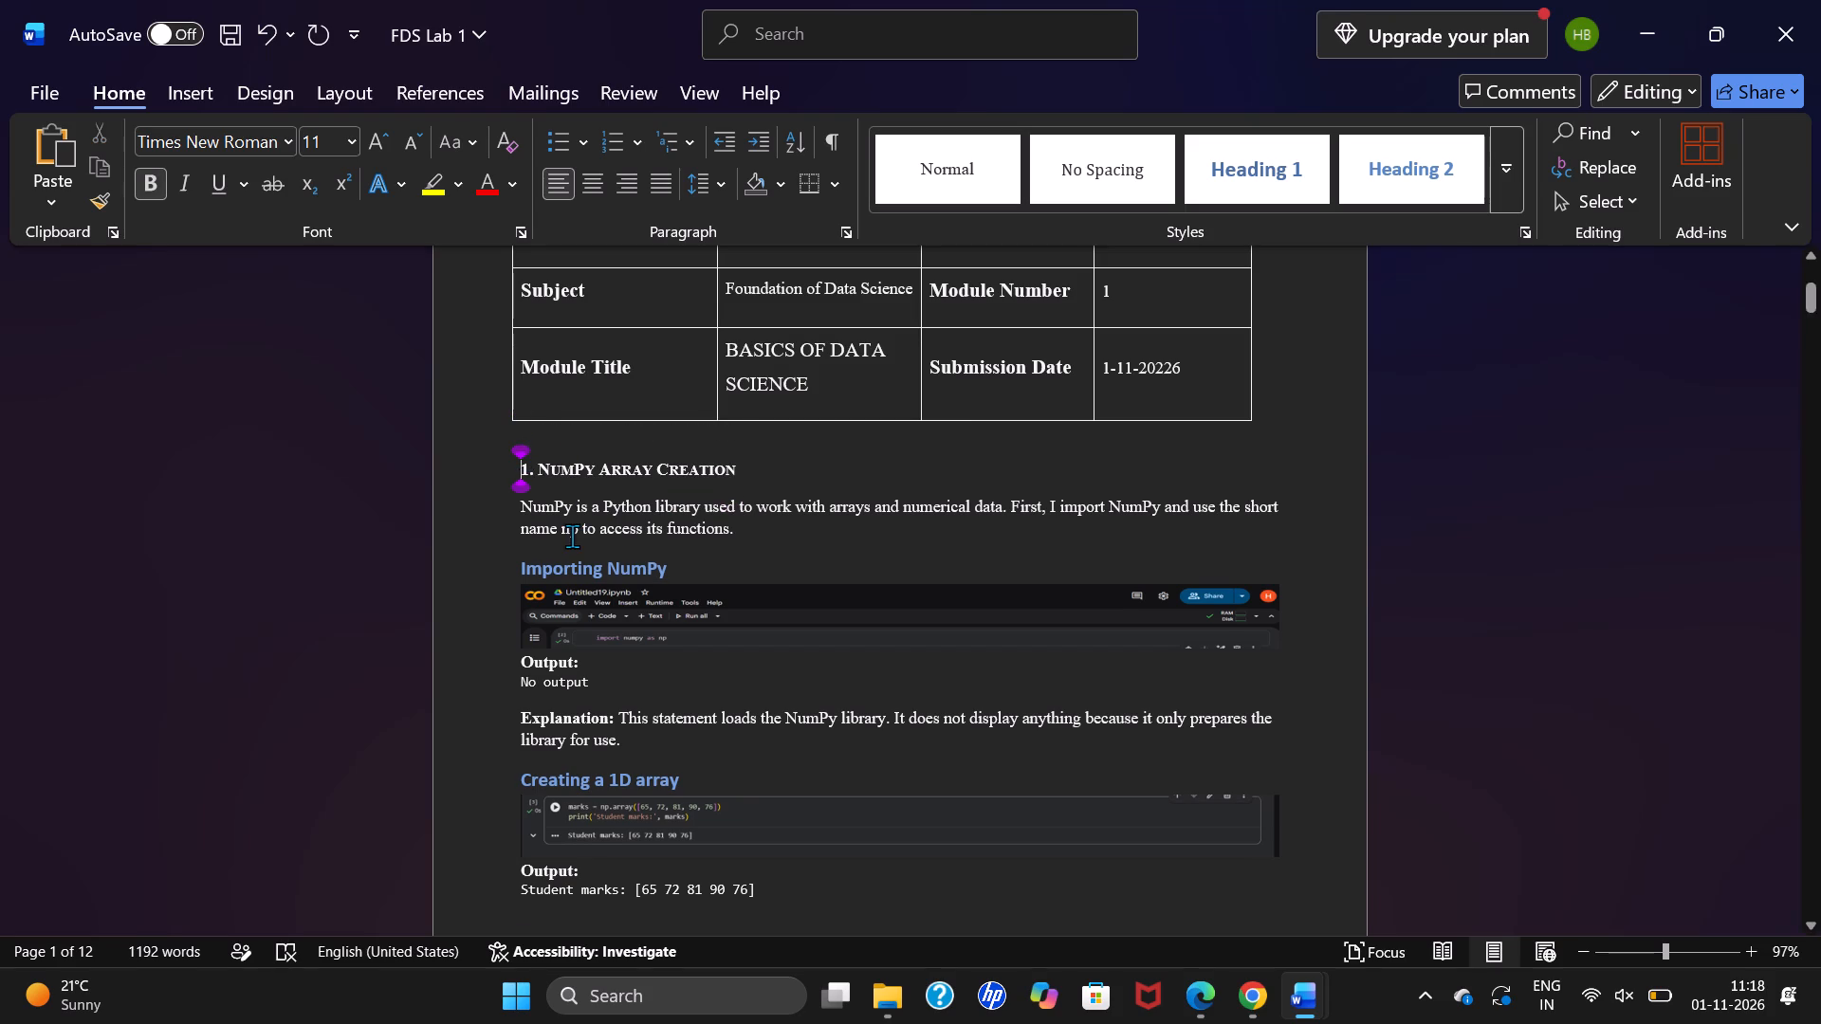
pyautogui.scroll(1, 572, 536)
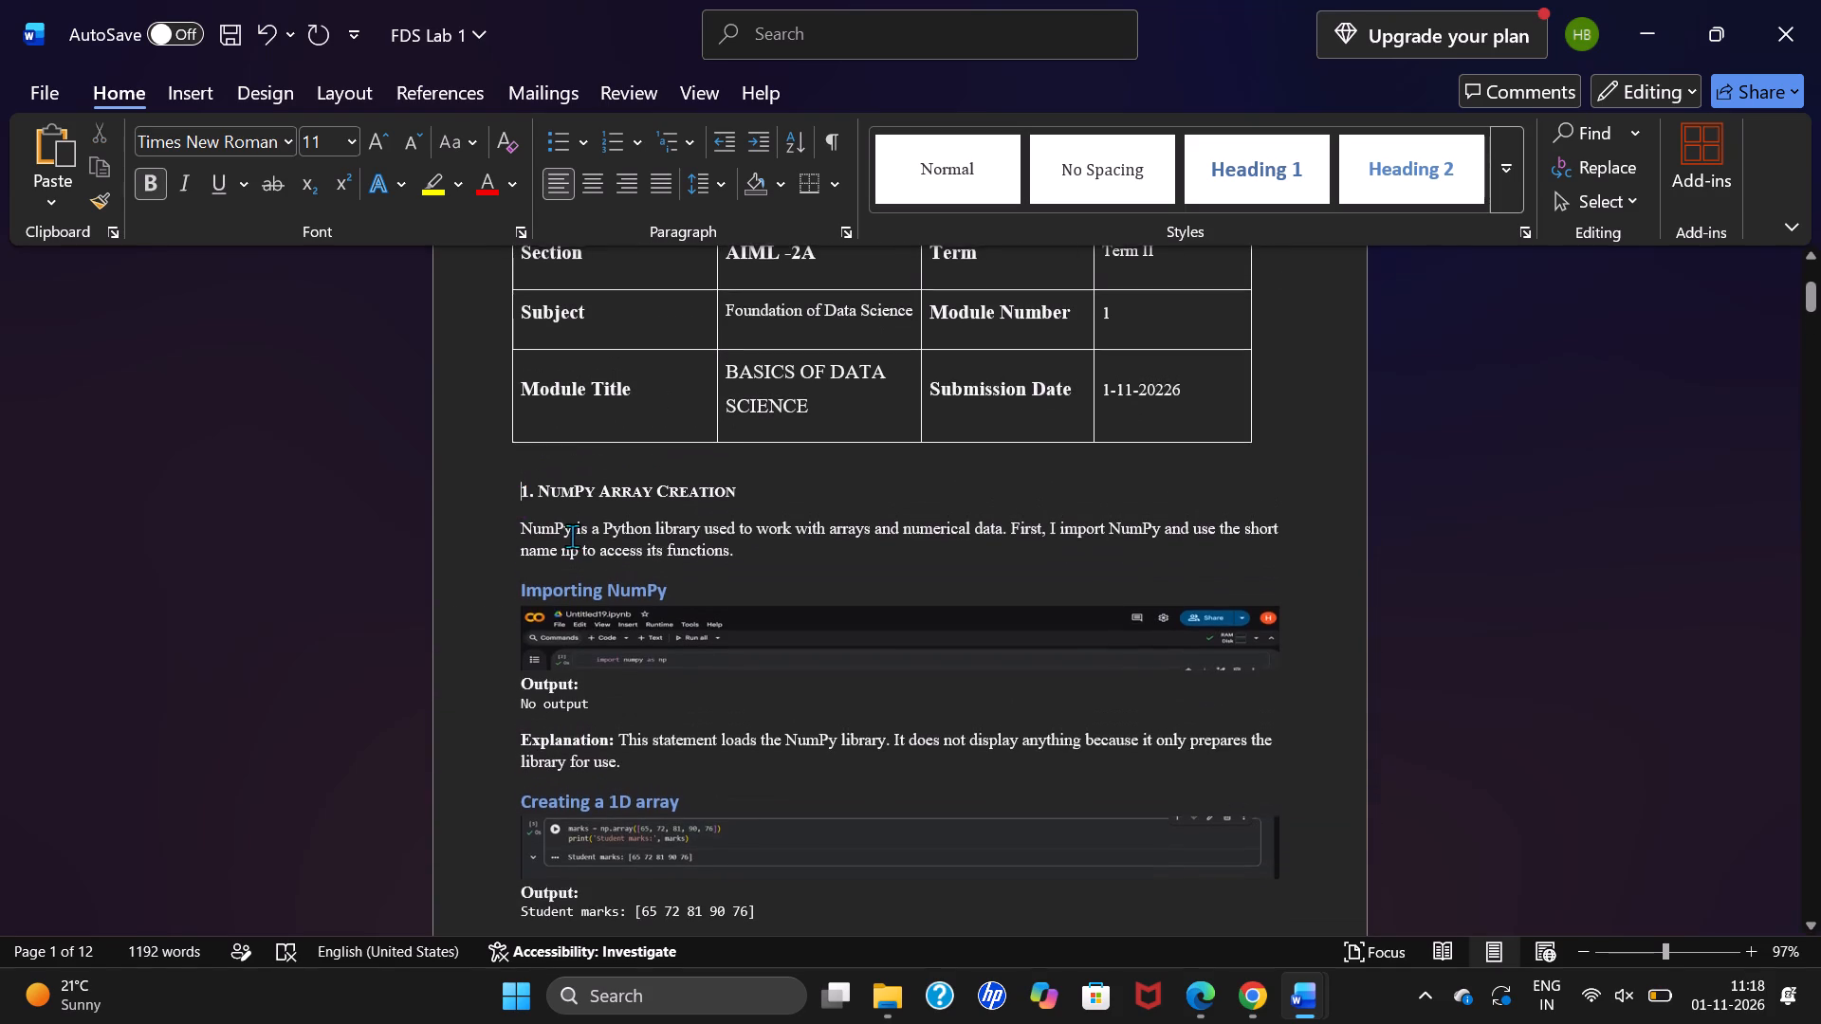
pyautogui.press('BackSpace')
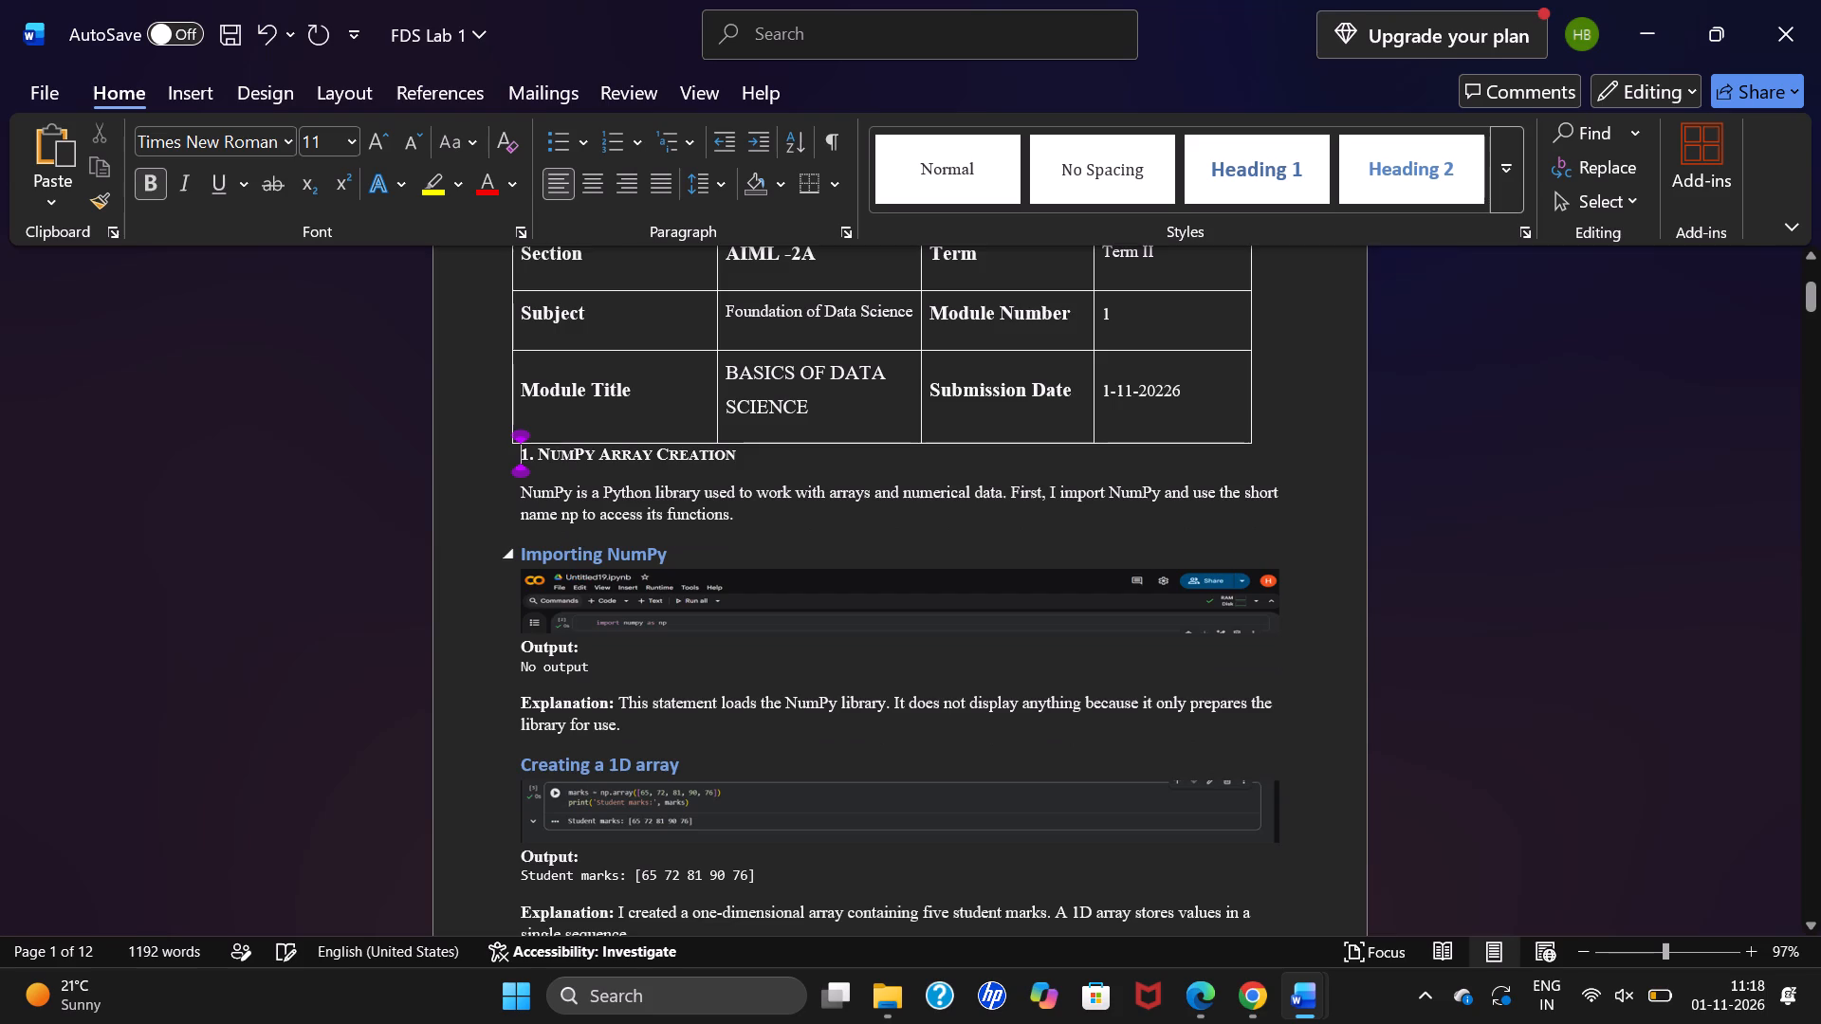
# Change the "Importing NumPy" heading to the Normal style and make it bold.
pyautogui.scroll(2, 692, 558)
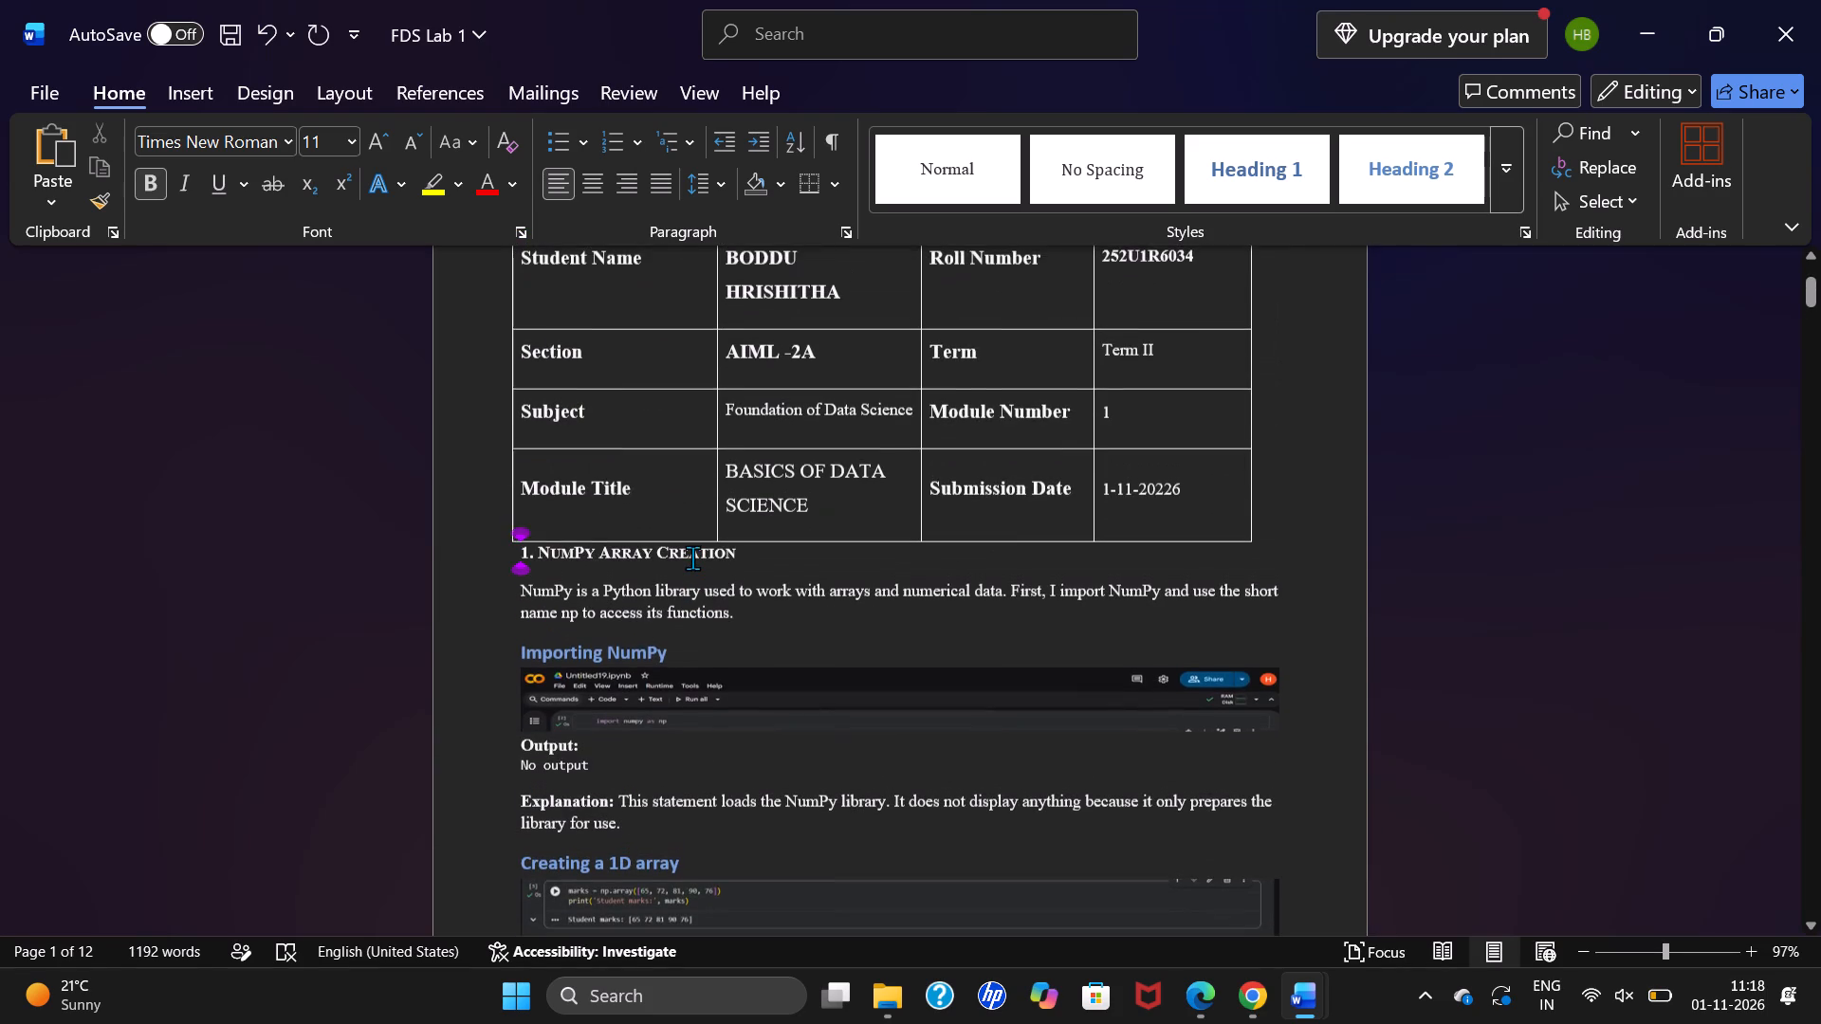
pyautogui.moveTo(679, 649); pyautogui.dragTo(537, 653)
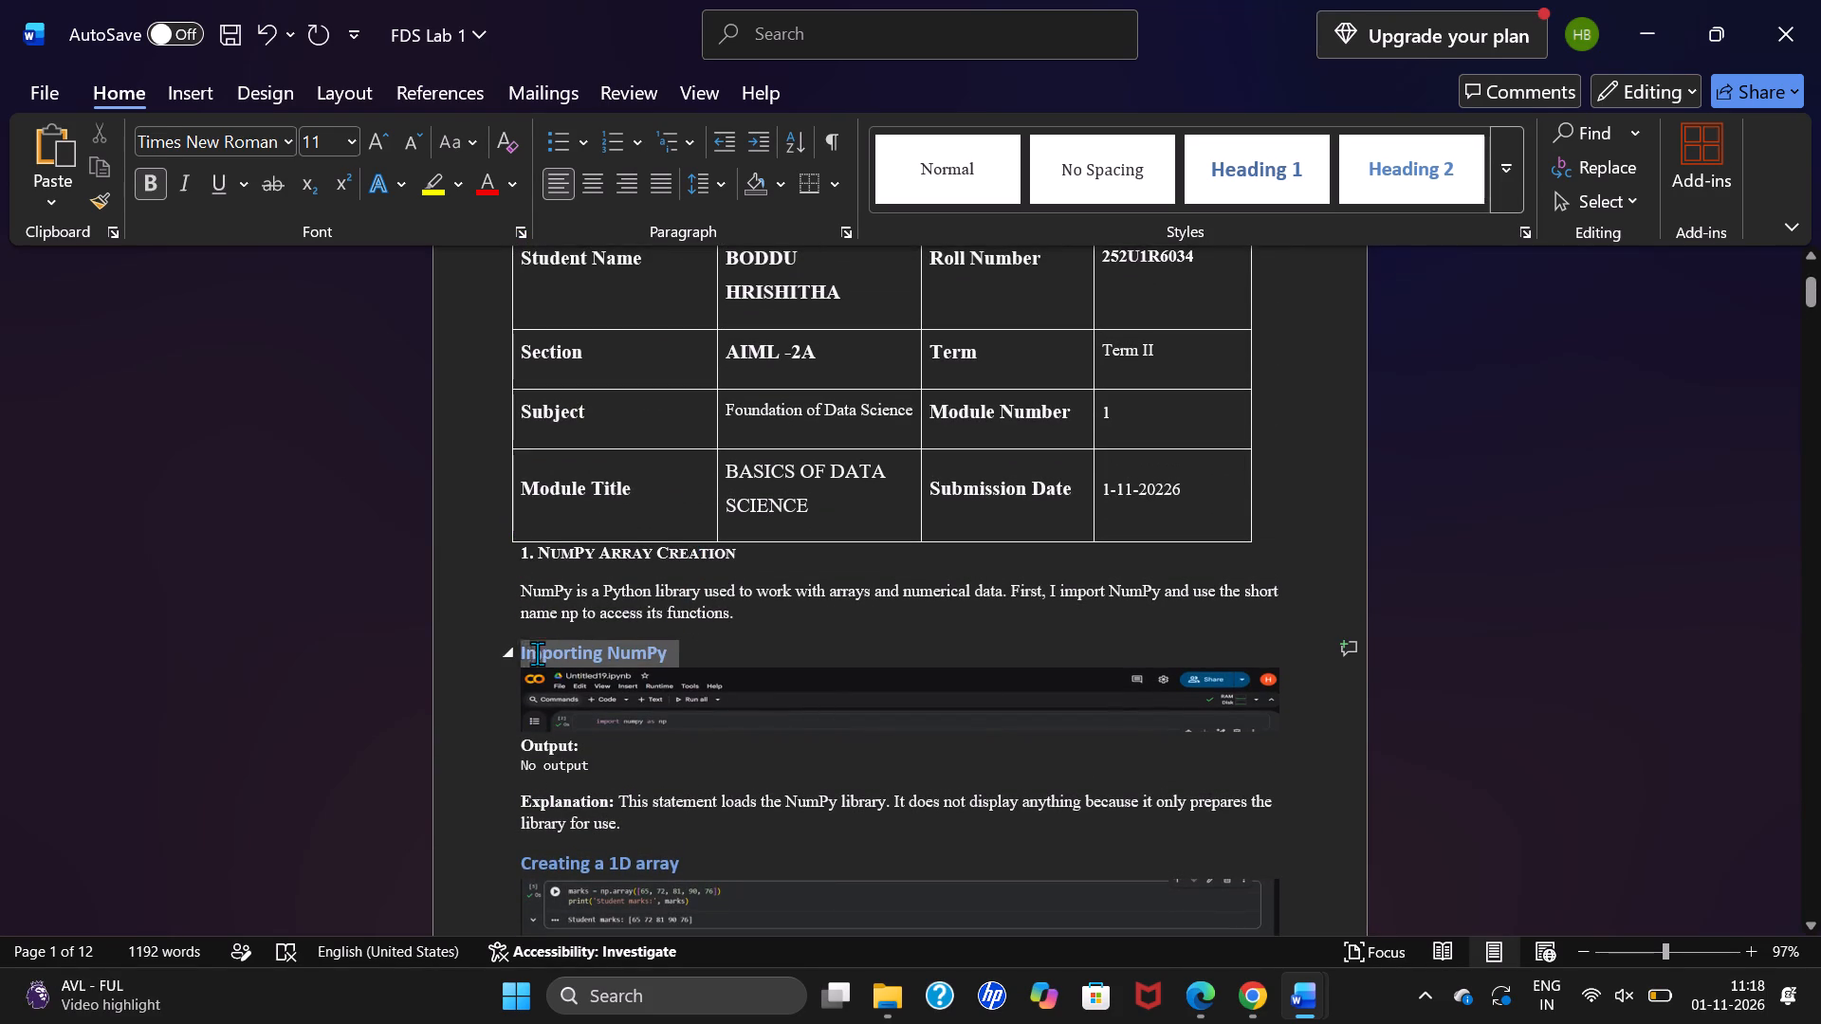
pyautogui.moveTo(537, 653); pyautogui.dragTo(522, 654)
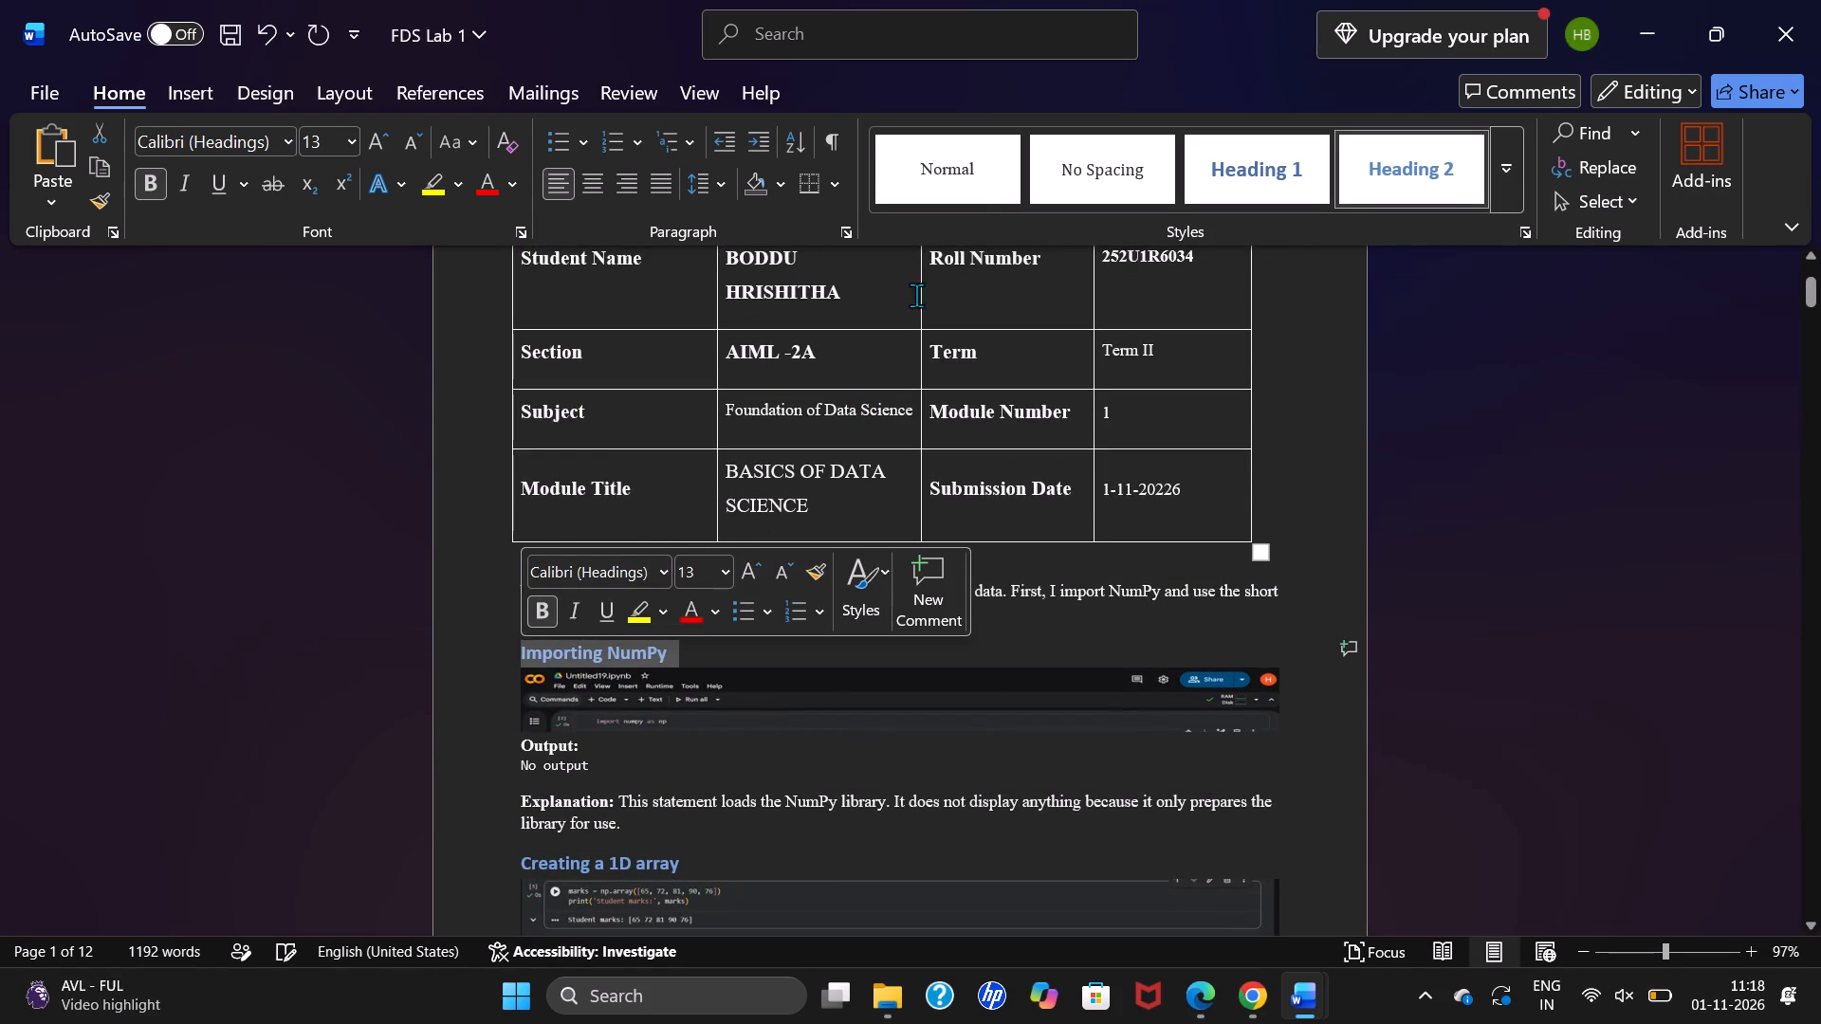
pyautogui.click(983, 198)
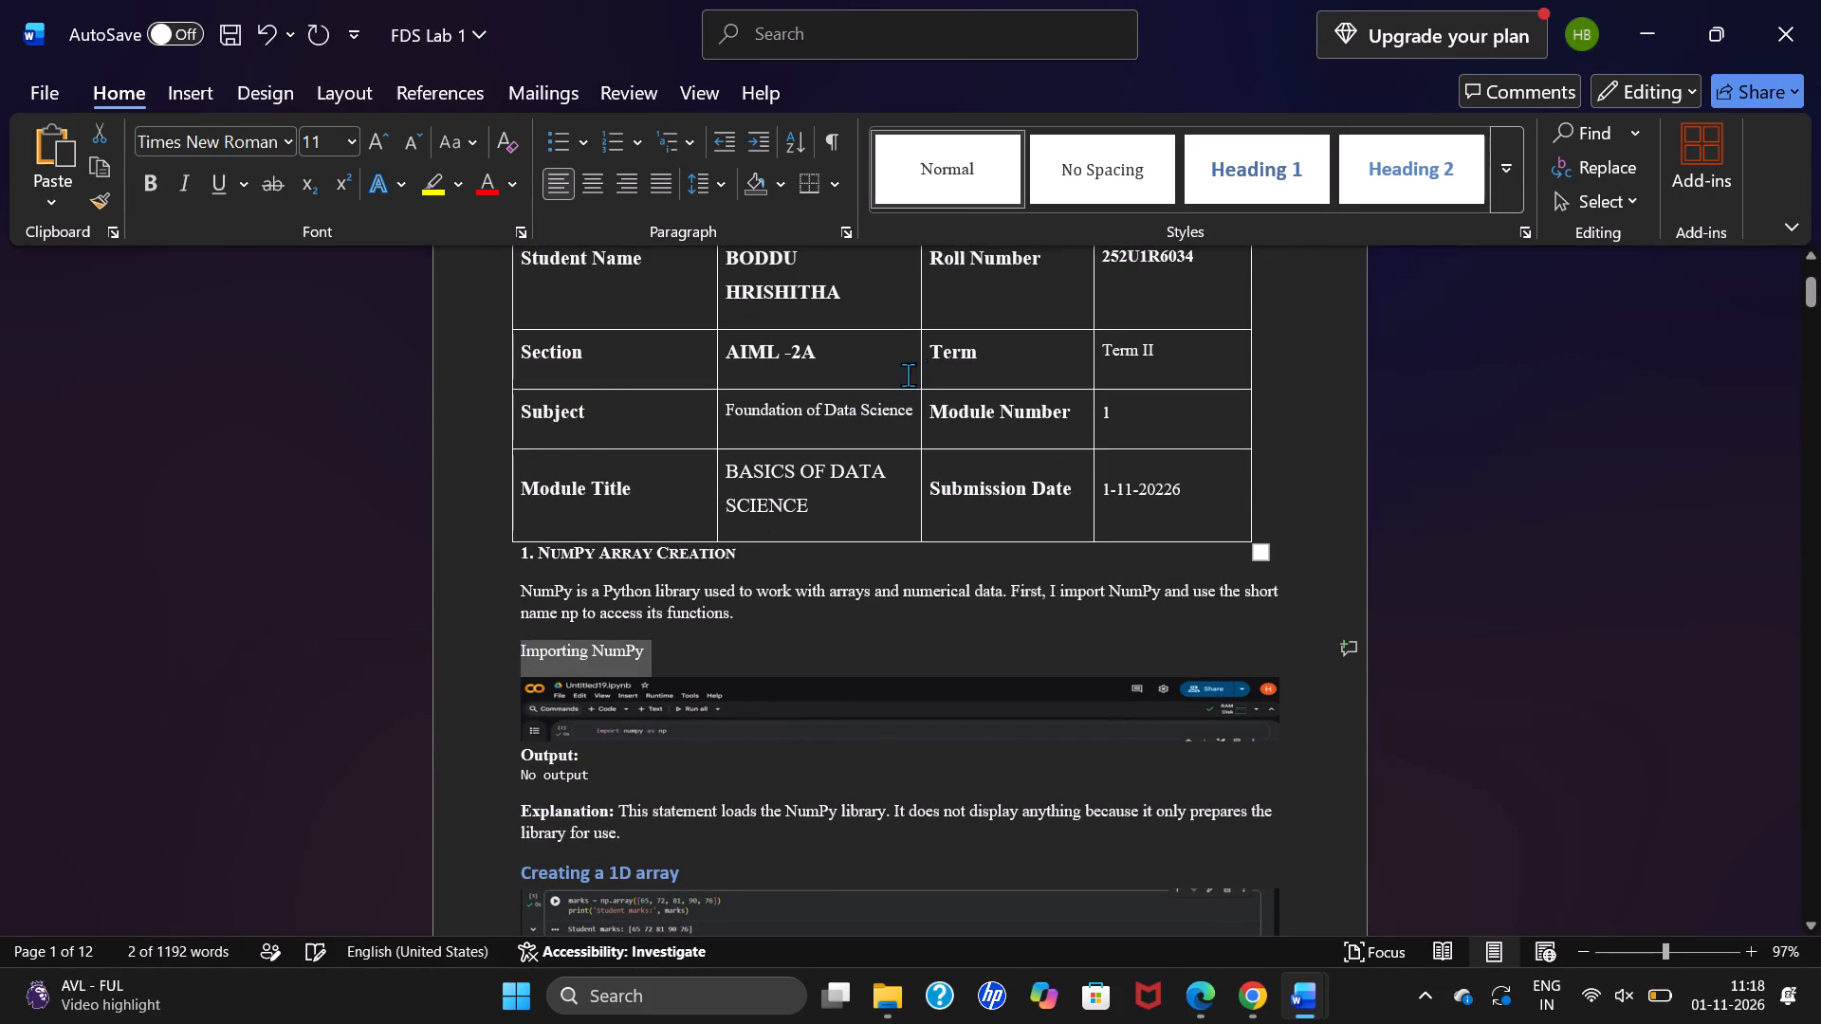
pyautogui.click(679, 665)
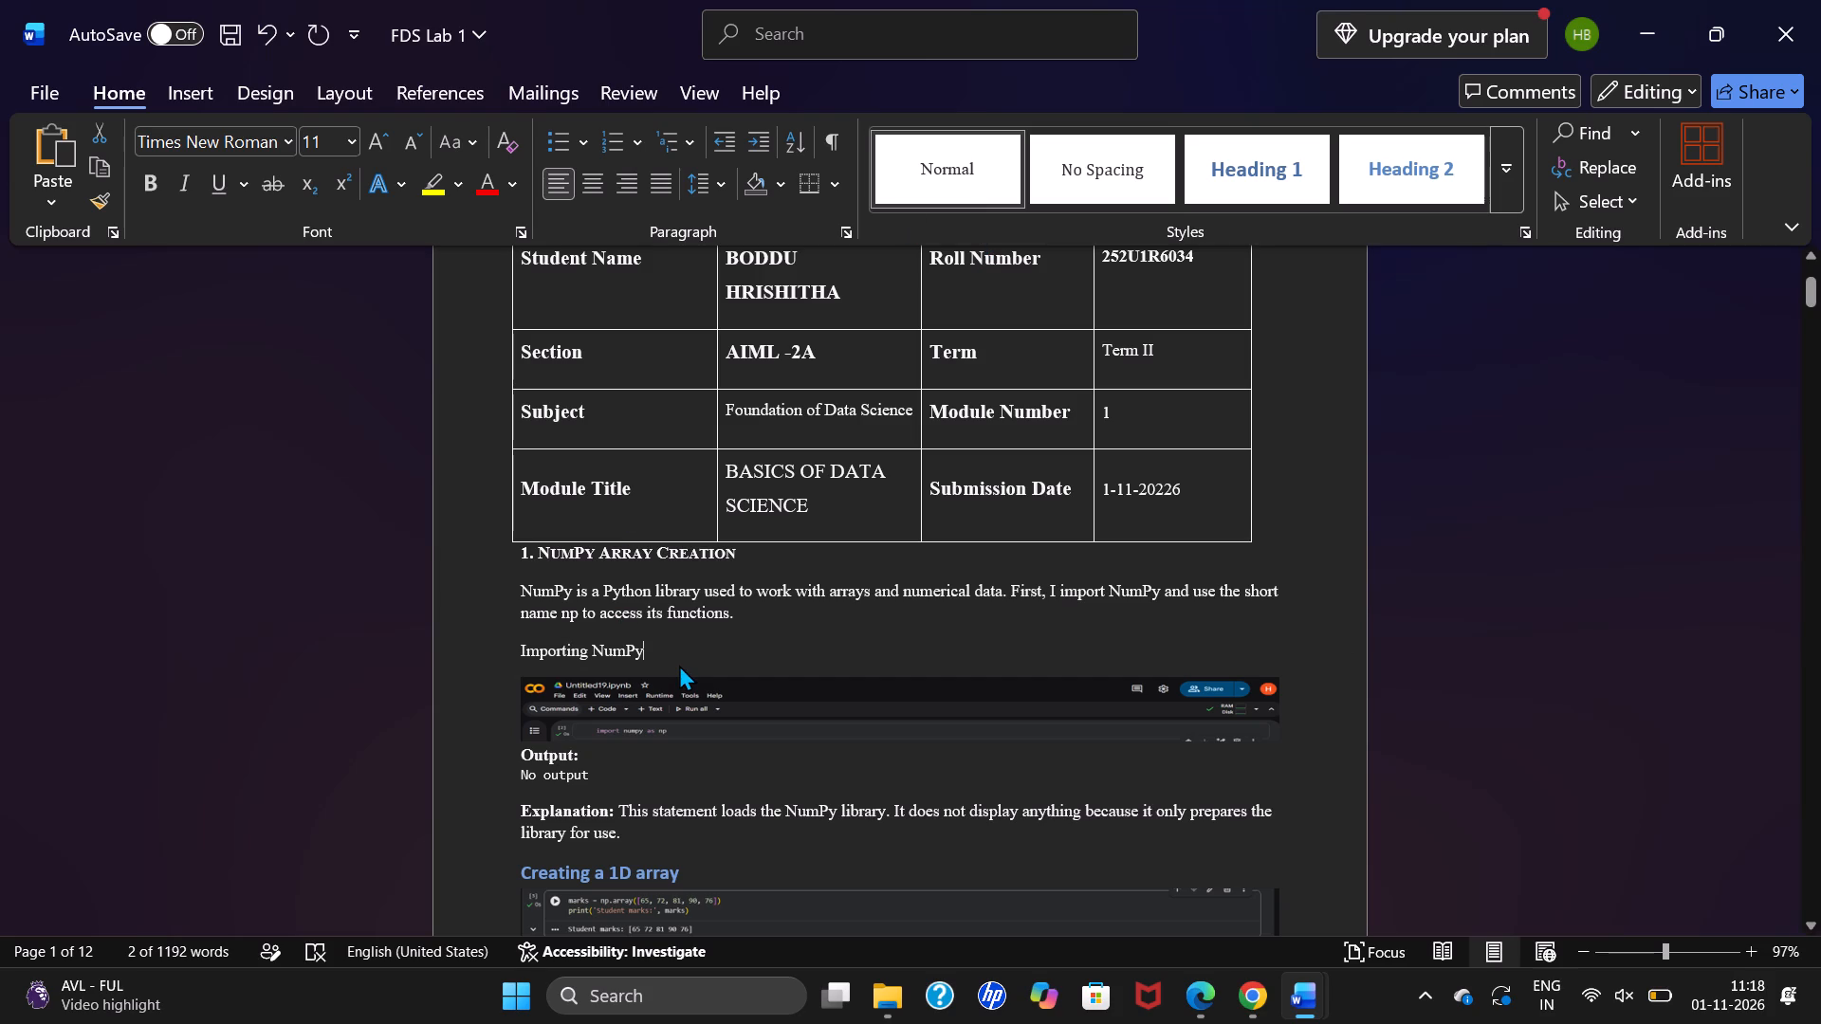
pyautogui.moveTo(663, 646); pyautogui.dragTo(502, 662)
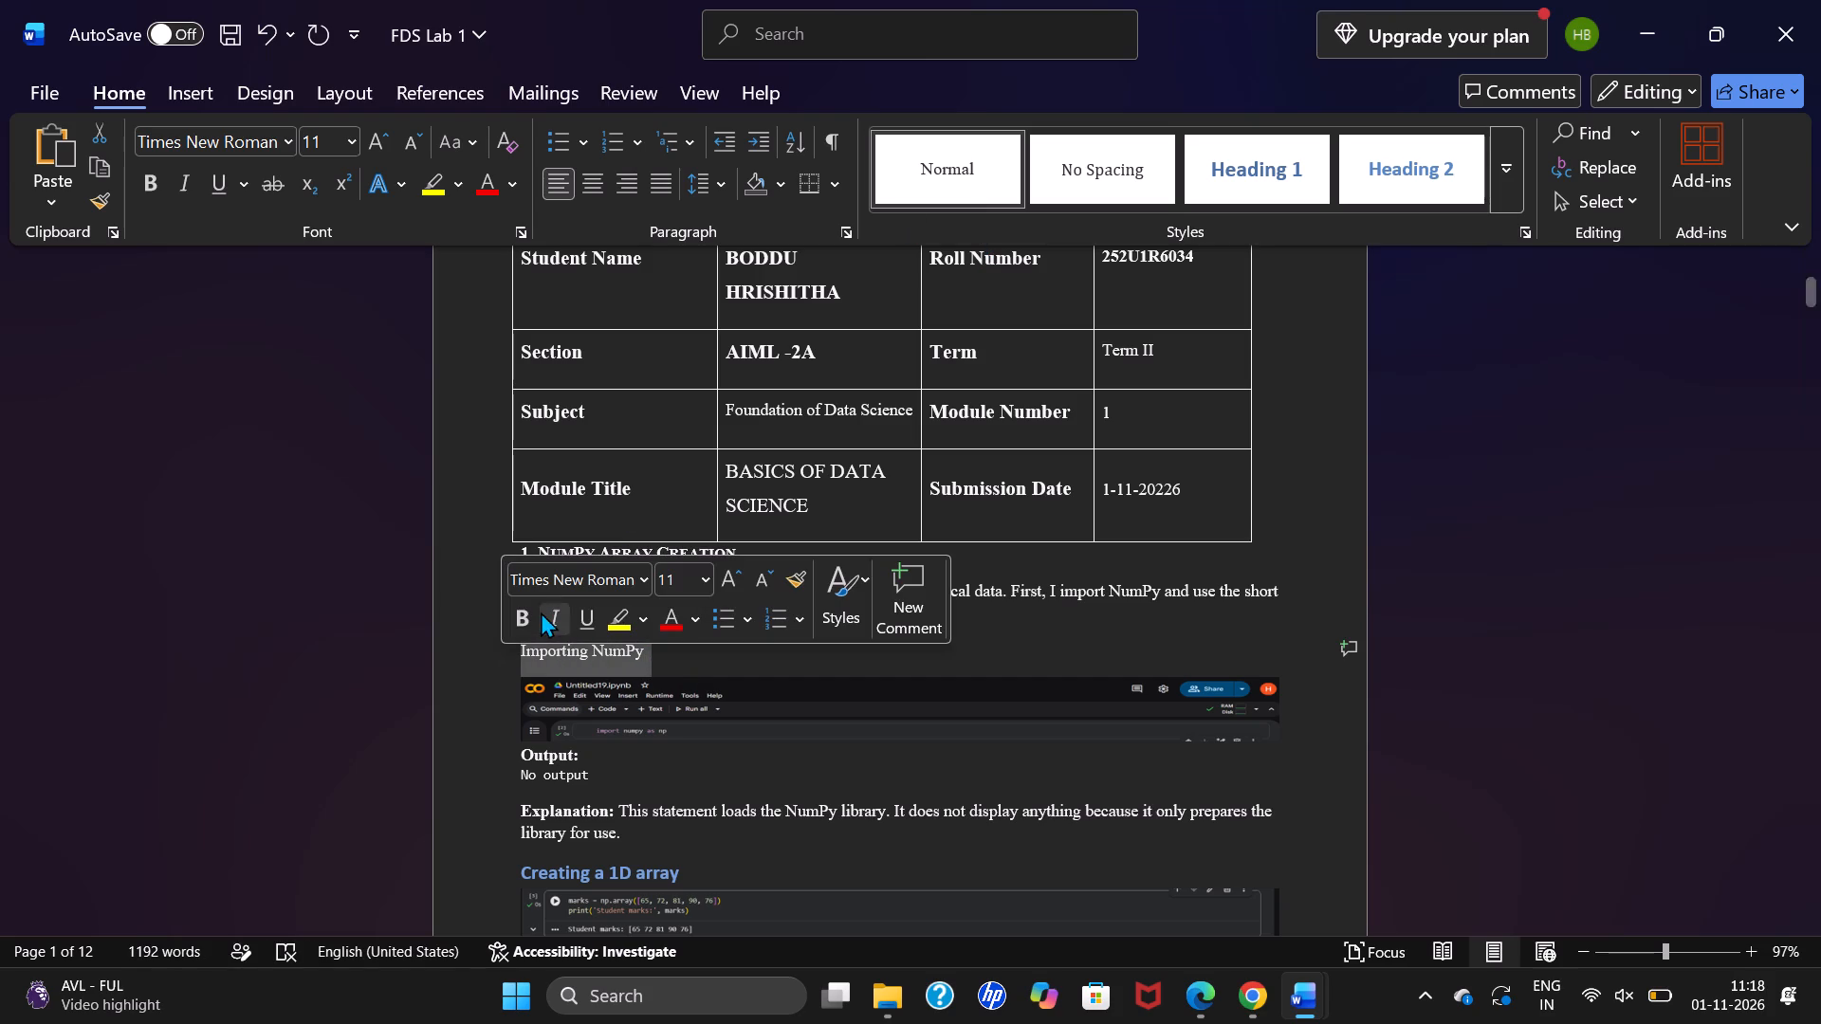
pyautogui.click(529, 612)
pyautogui.click(695, 651)
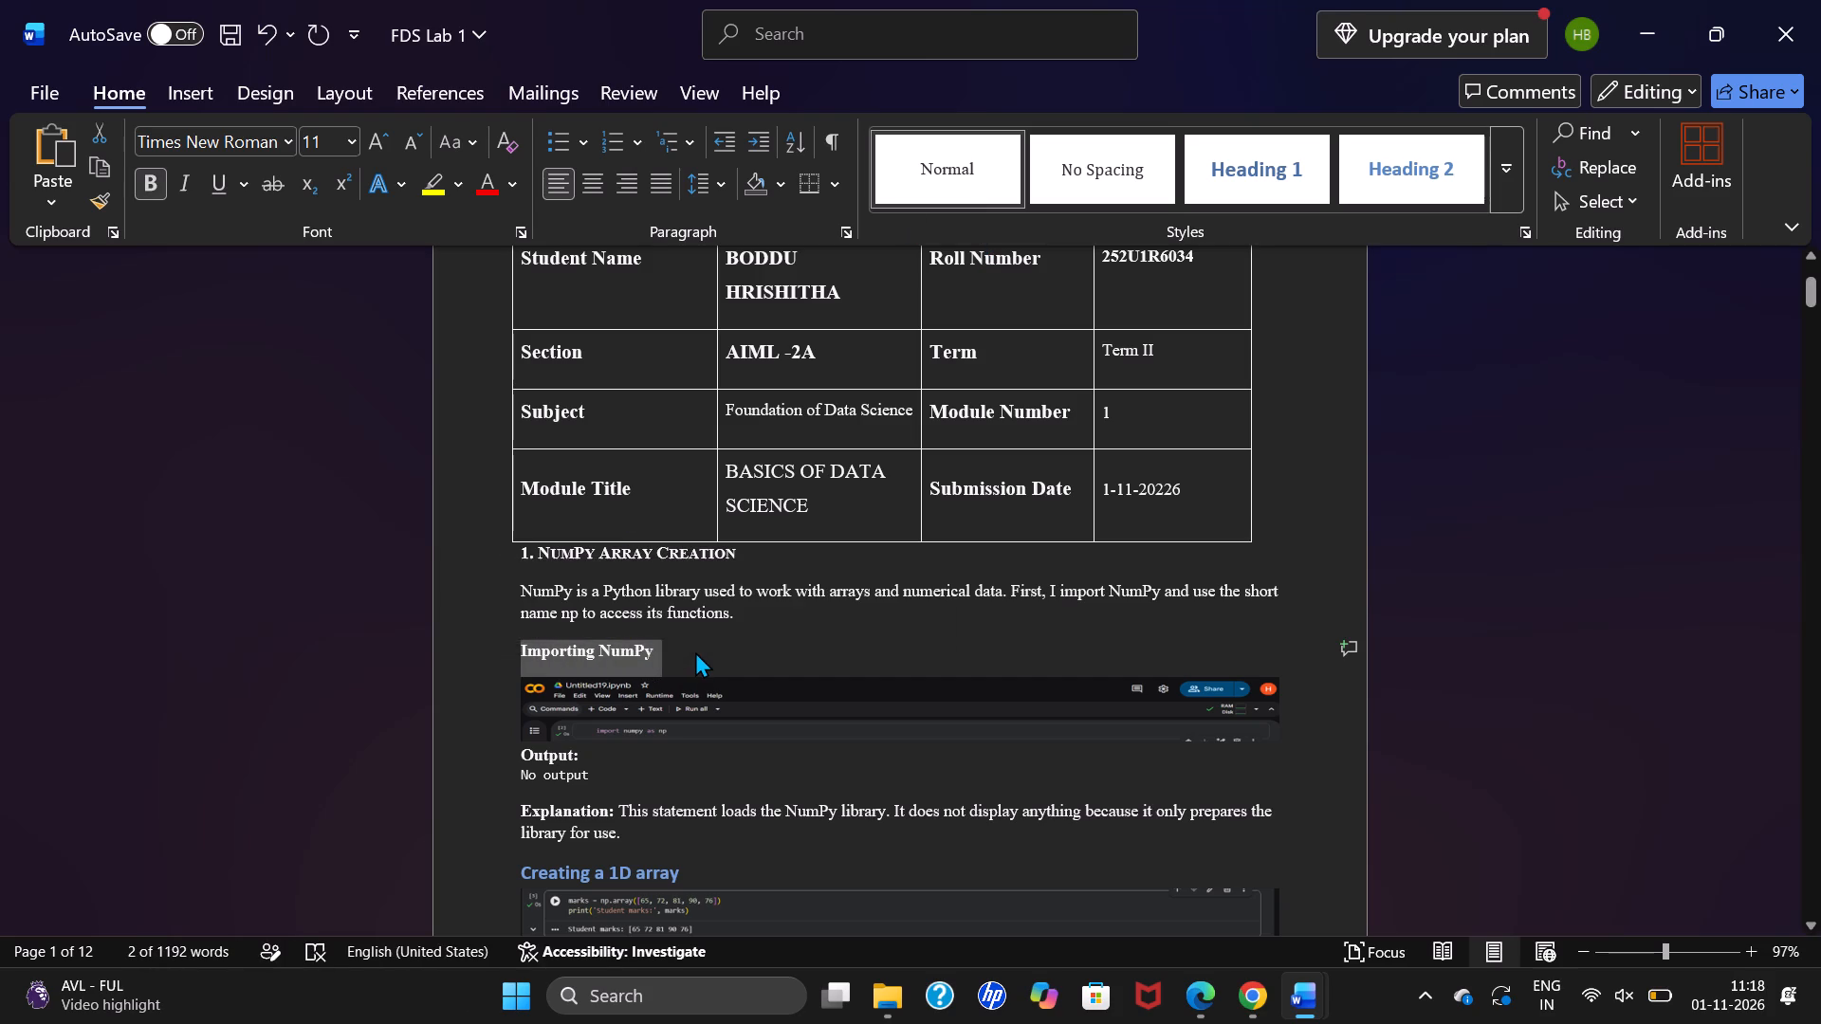
# Change the "Creating a 1D array" heading to the Normal style and make it bold.
pyautogui.scroll(-1, 695, 651)
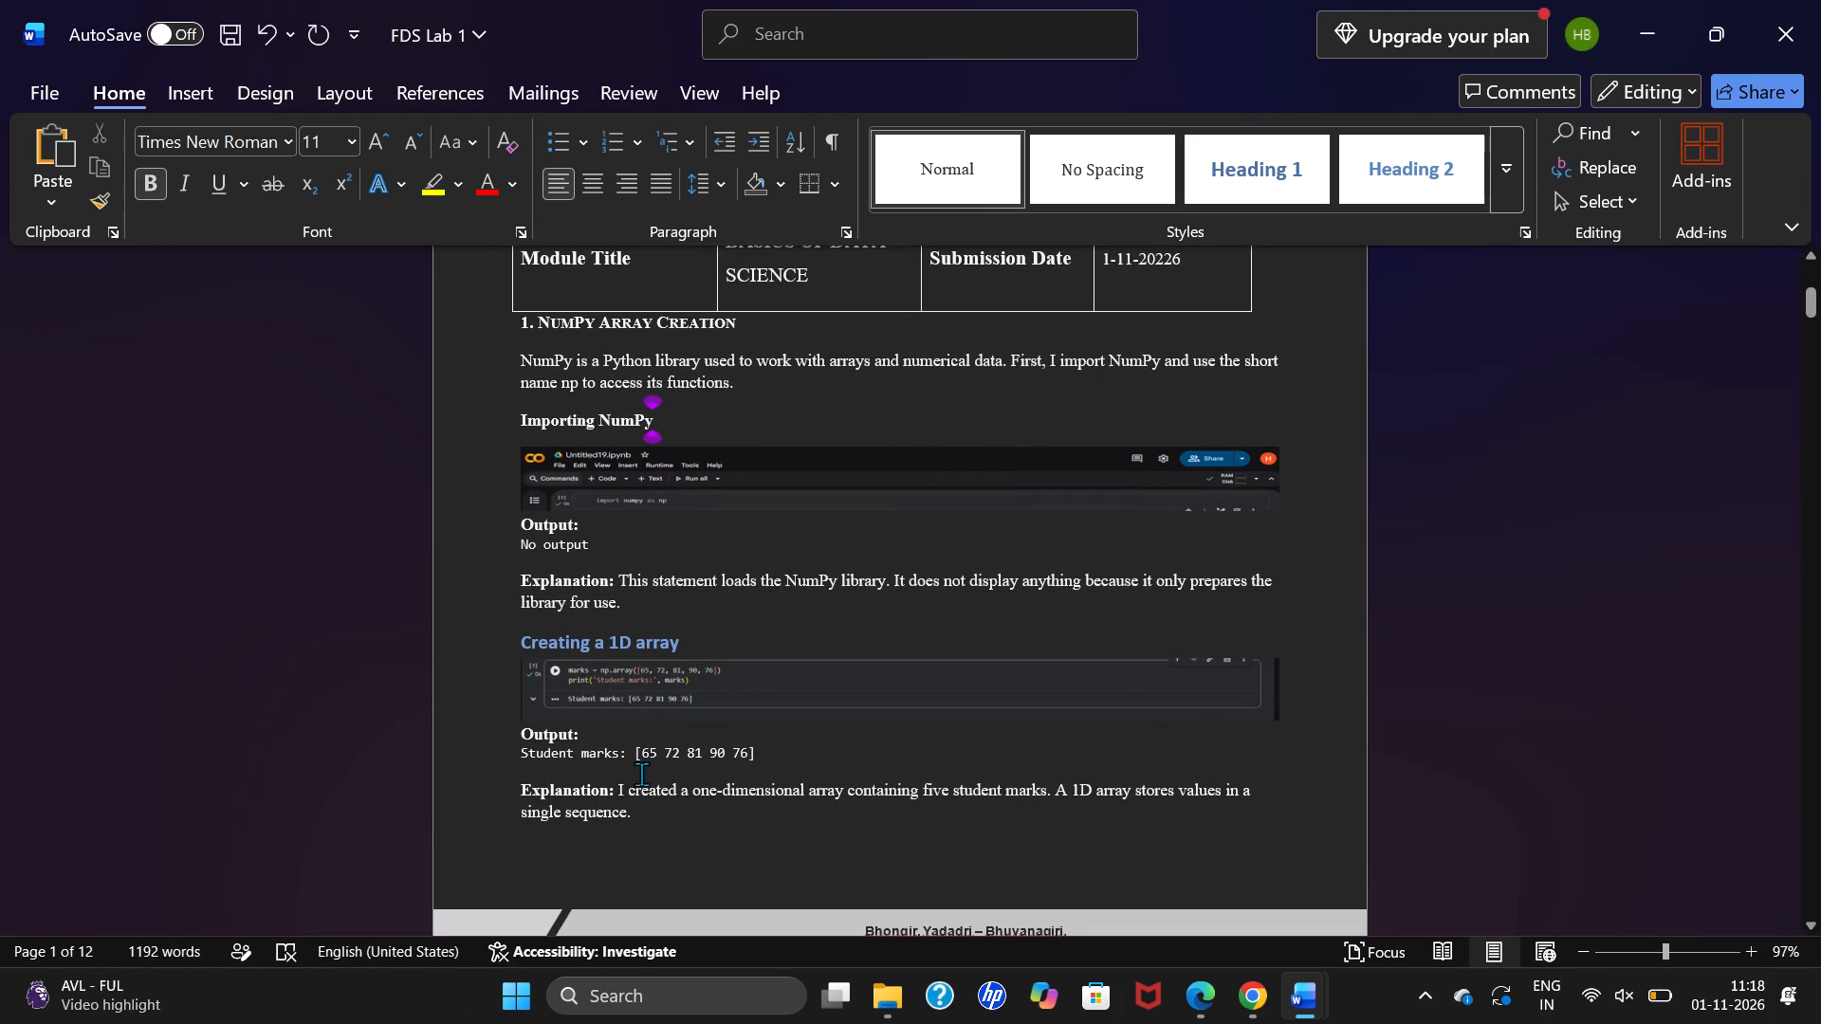
pyautogui.moveTo(703, 639); pyautogui.dragTo(651, 638)
pyautogui.moveTo(651, 638); pyautogui.dragTo(541, 642)
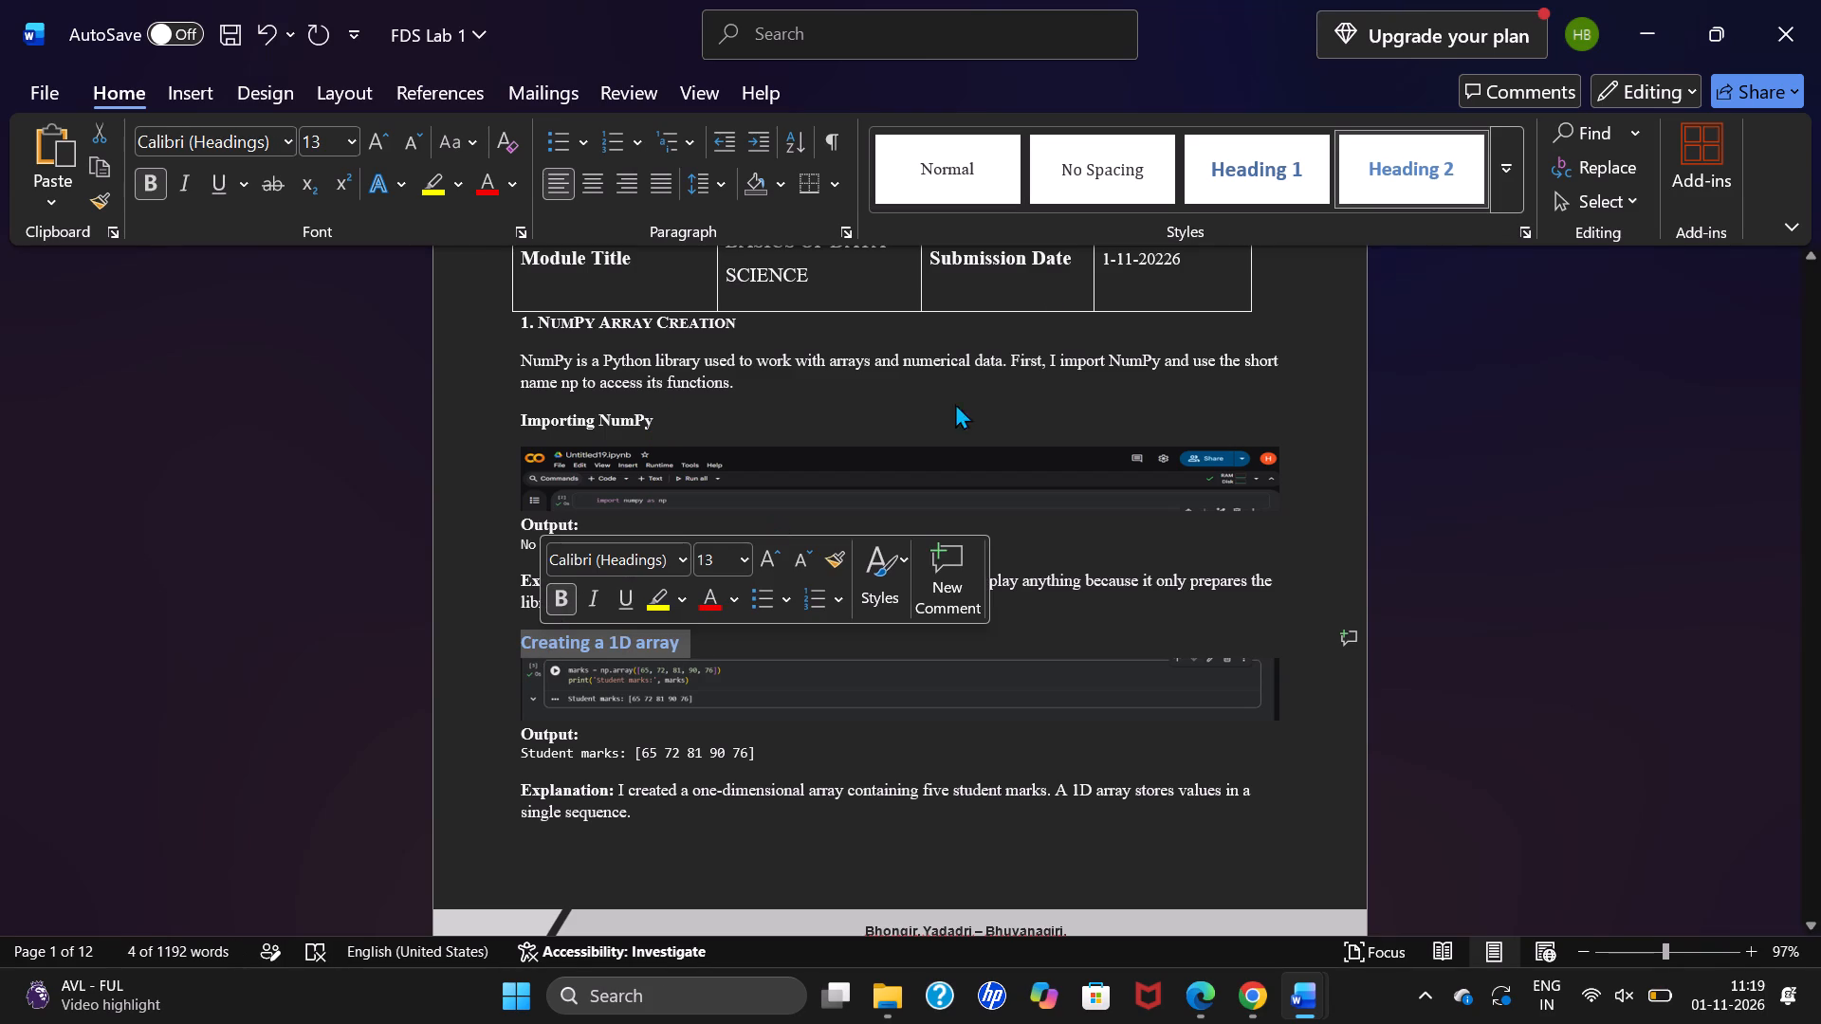
pyautogui.click(998, 180)
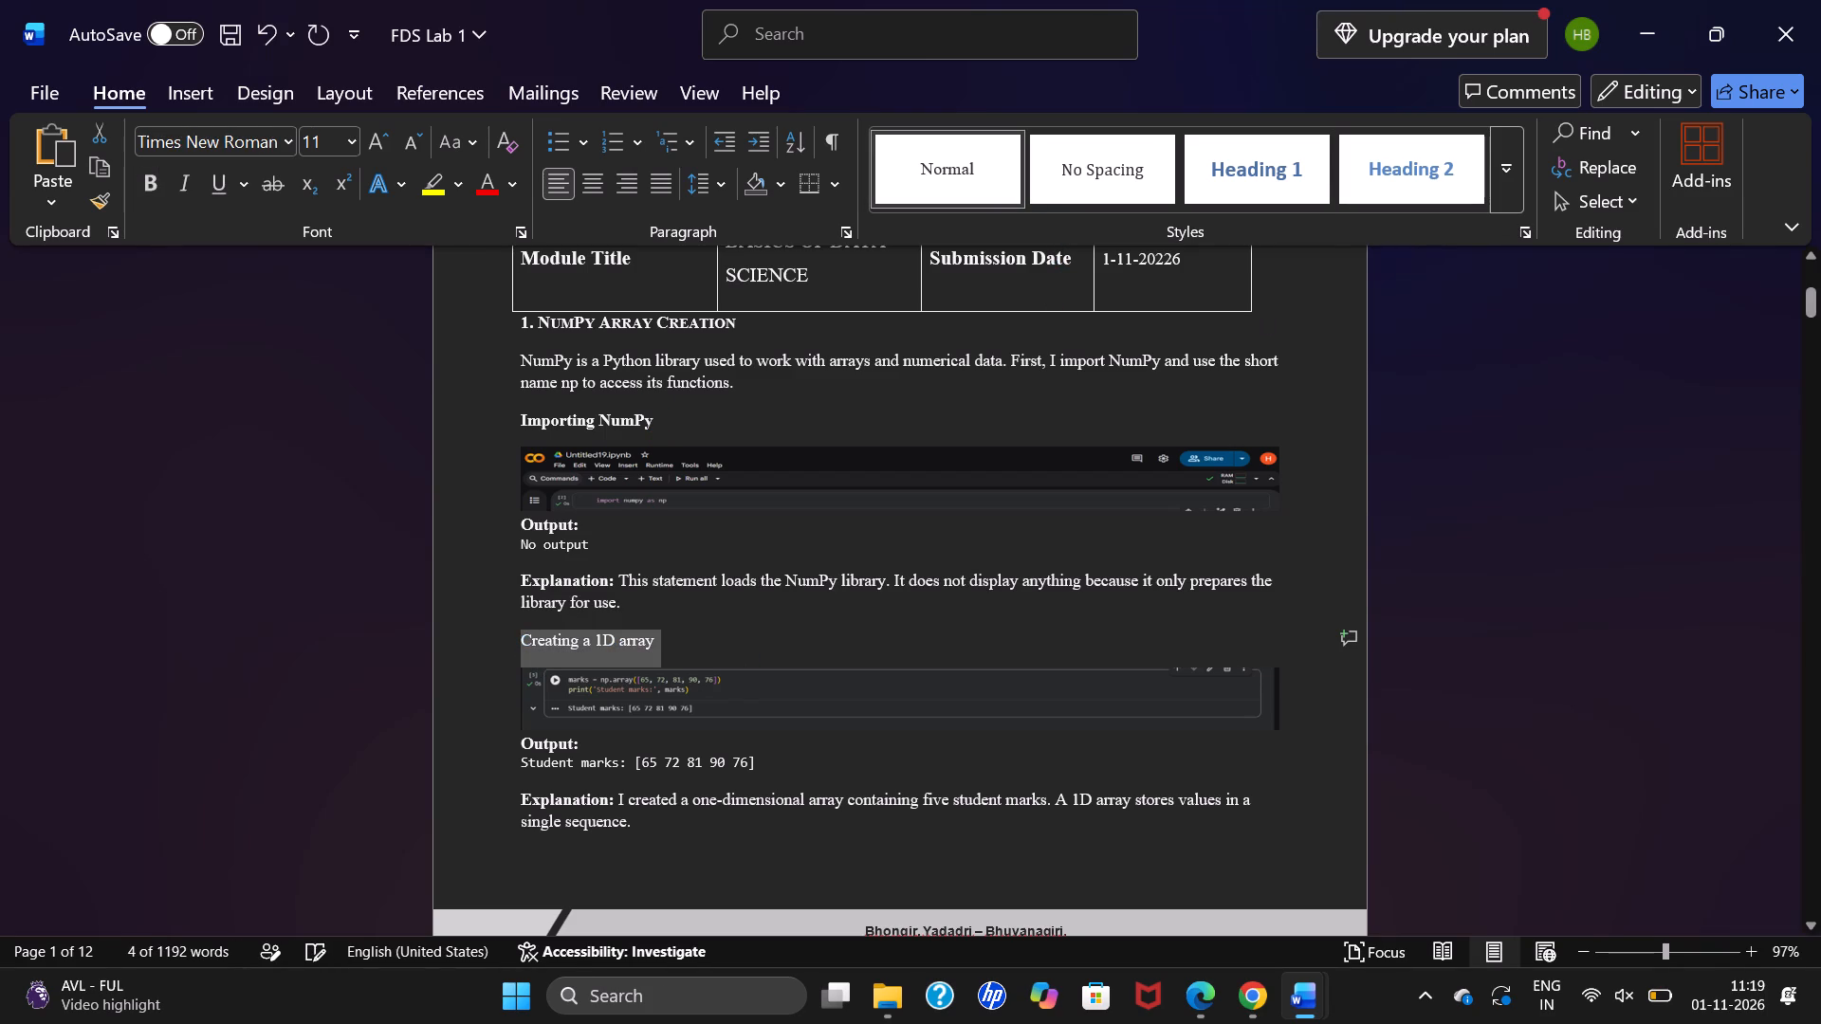
pyautogui.click(687, 651)
pyautogui.moveTo(687, 651); pyautogui.dragTo(509, 655)
pyautogui.moveTo(509, 655); pyautogui.dragTo(506, 655)
pyautogui.click(519, 611)
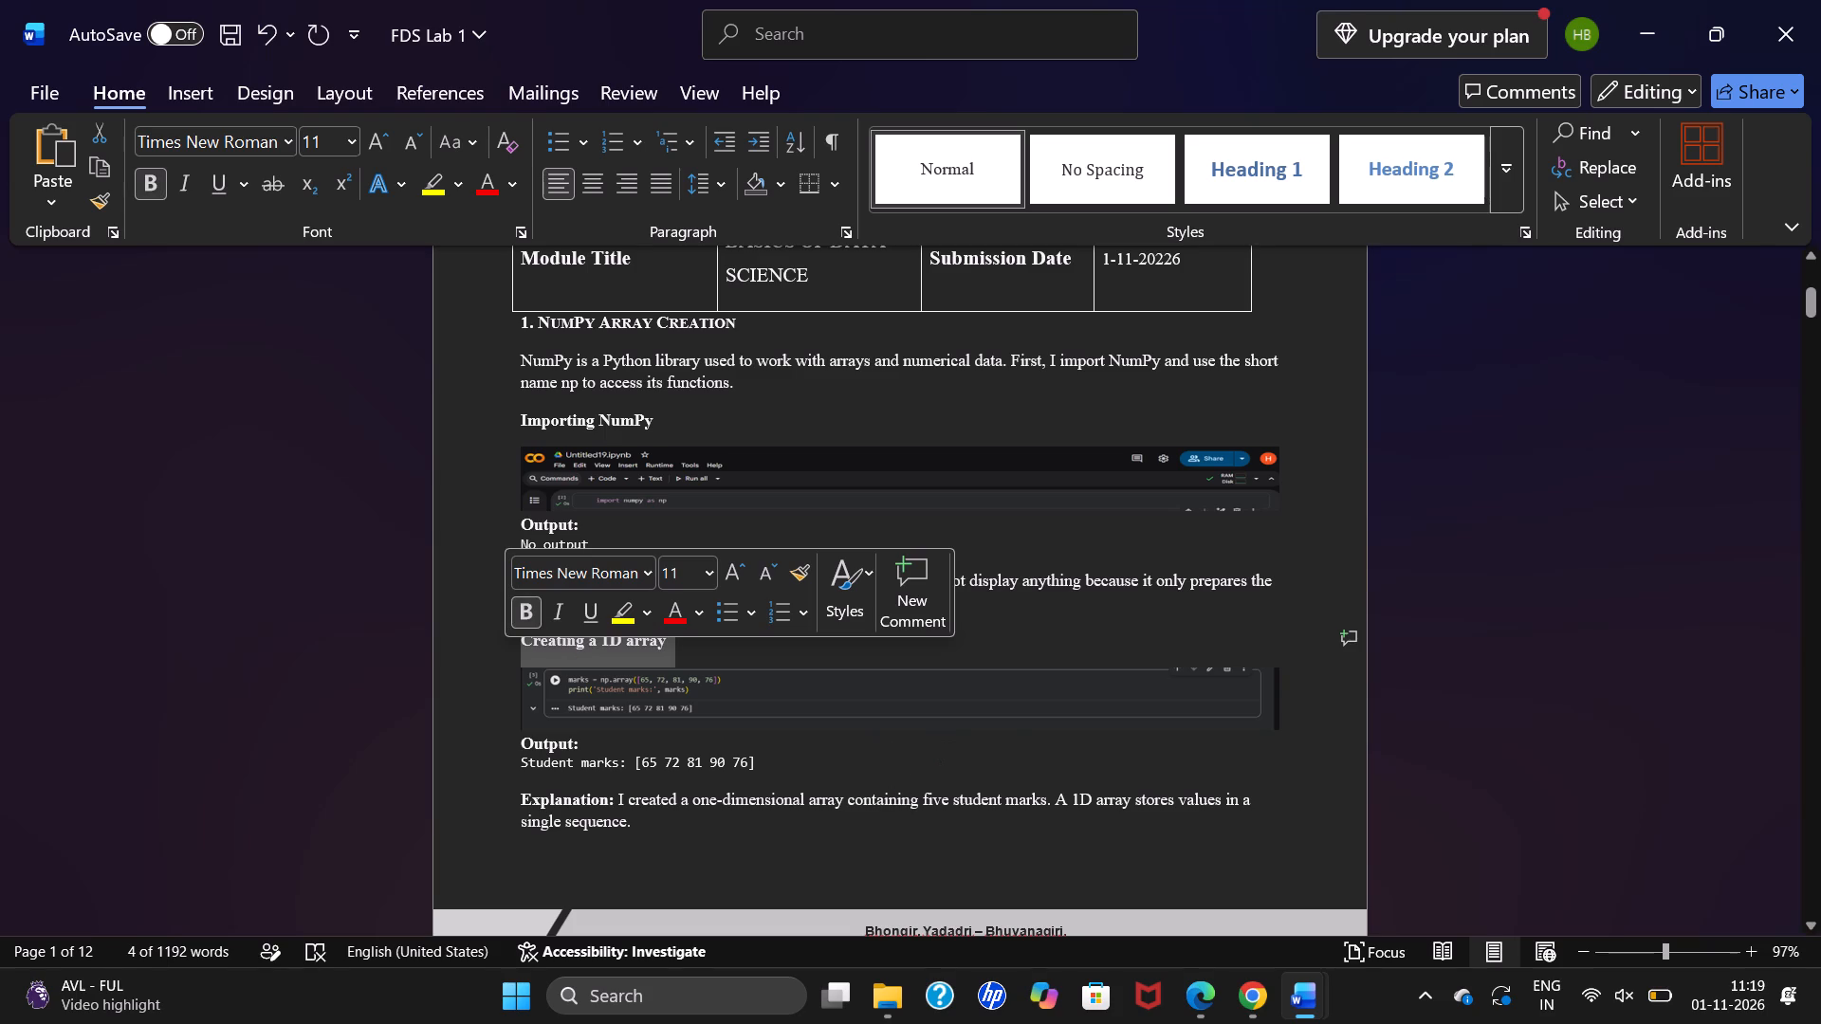
pyautogui.click(999, 771)
# Change the "Creating a 2D array" heading to the Normal style and make it bold.
pyautogui.scroll(-3, 999, 771)
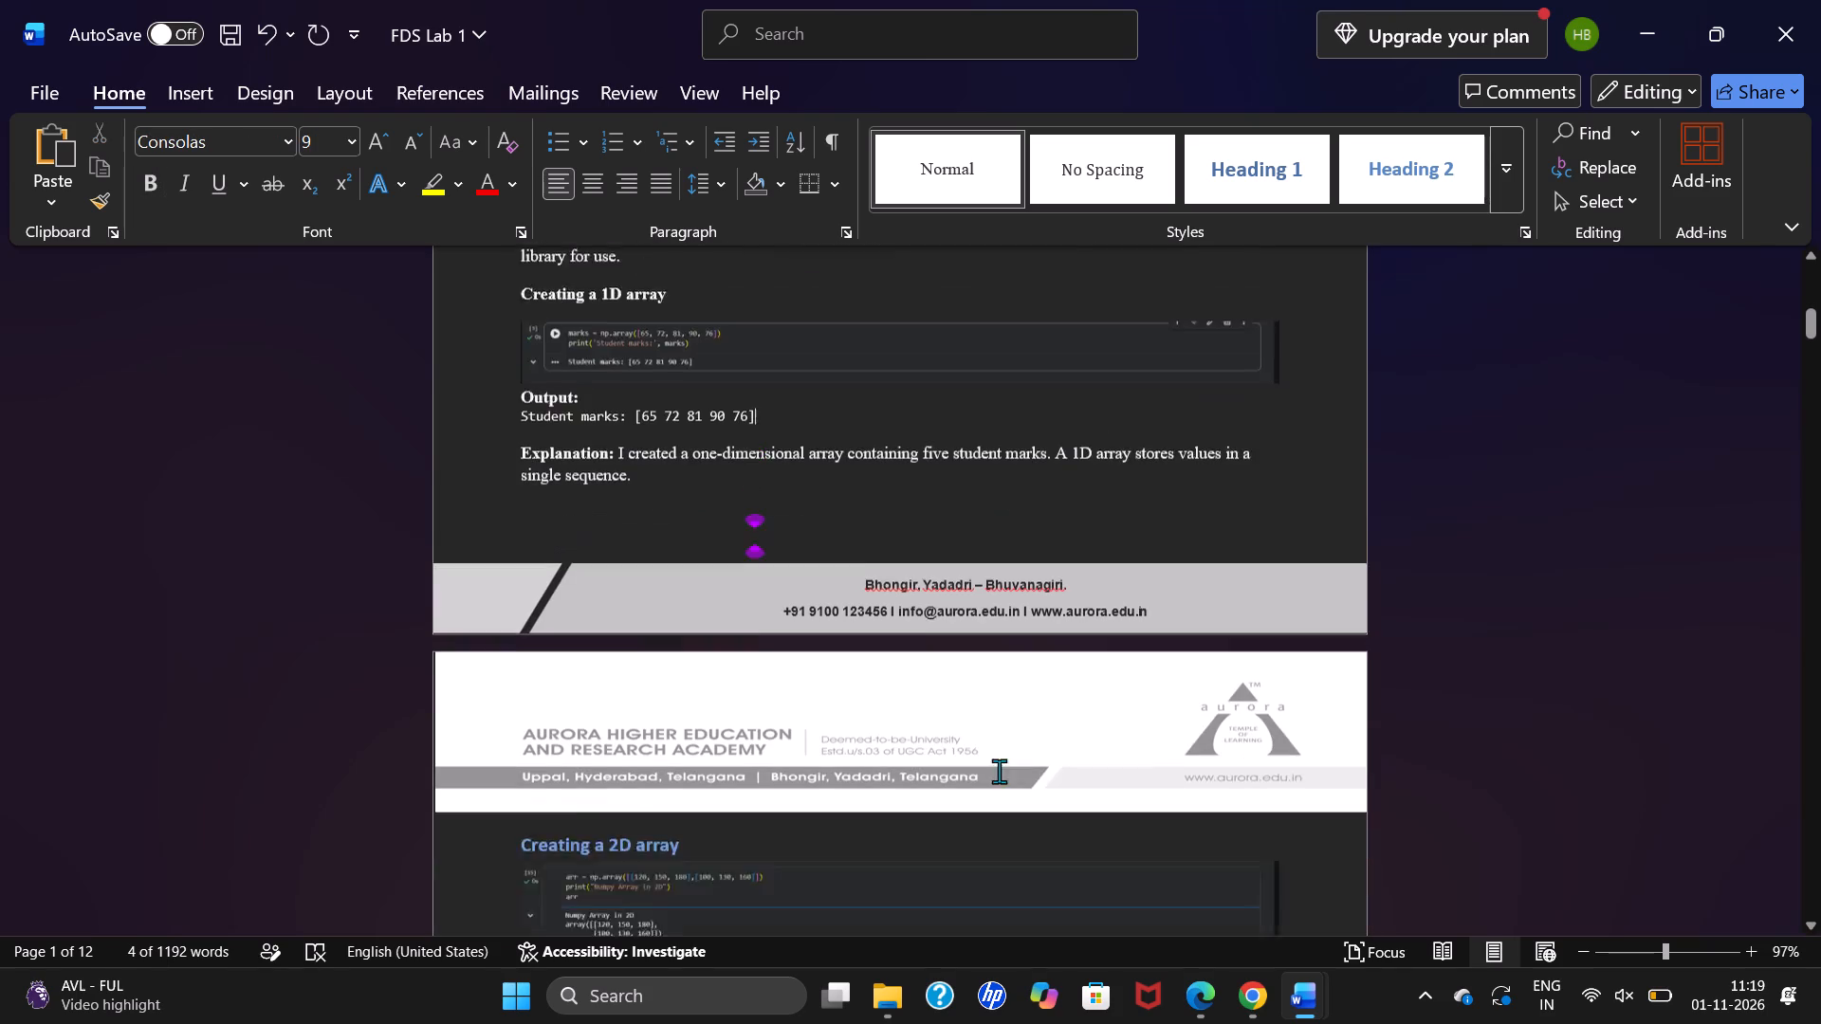
pyautogui.scroll(-1, 999, 771)
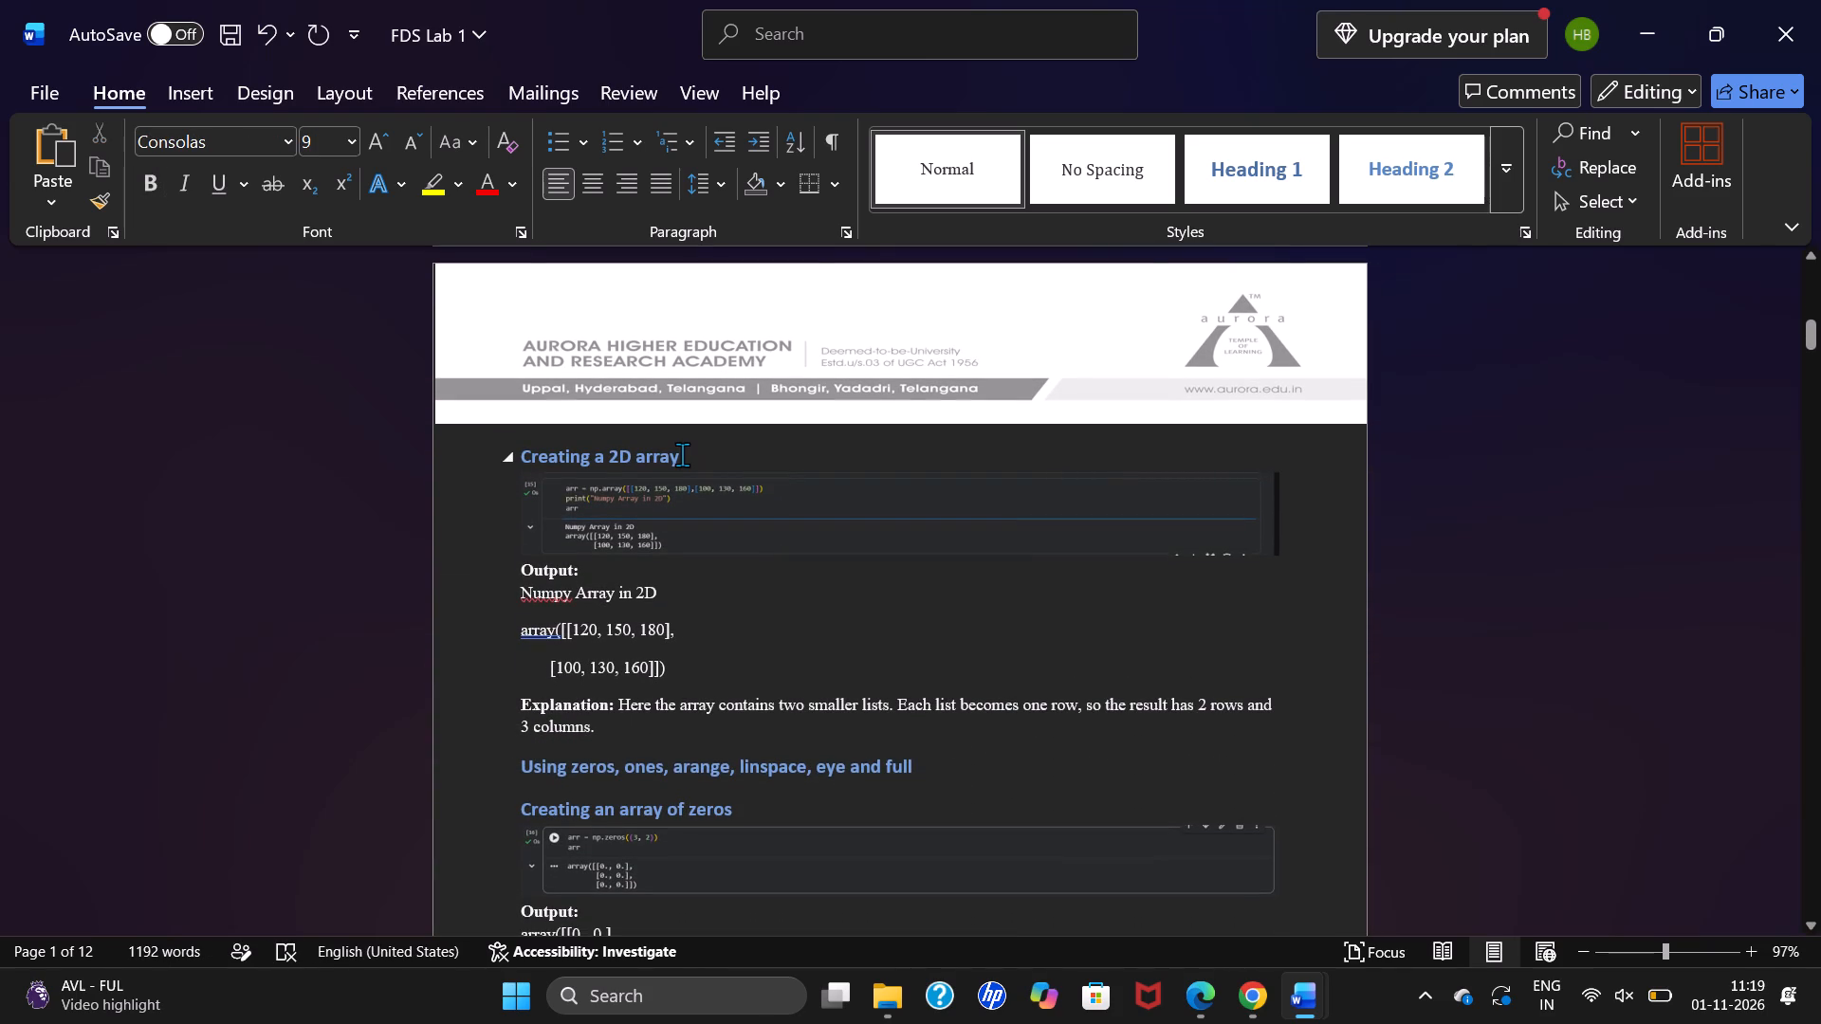
pyautogui.moveTo(682, 454); pyautogui.dragTo(531, 458)
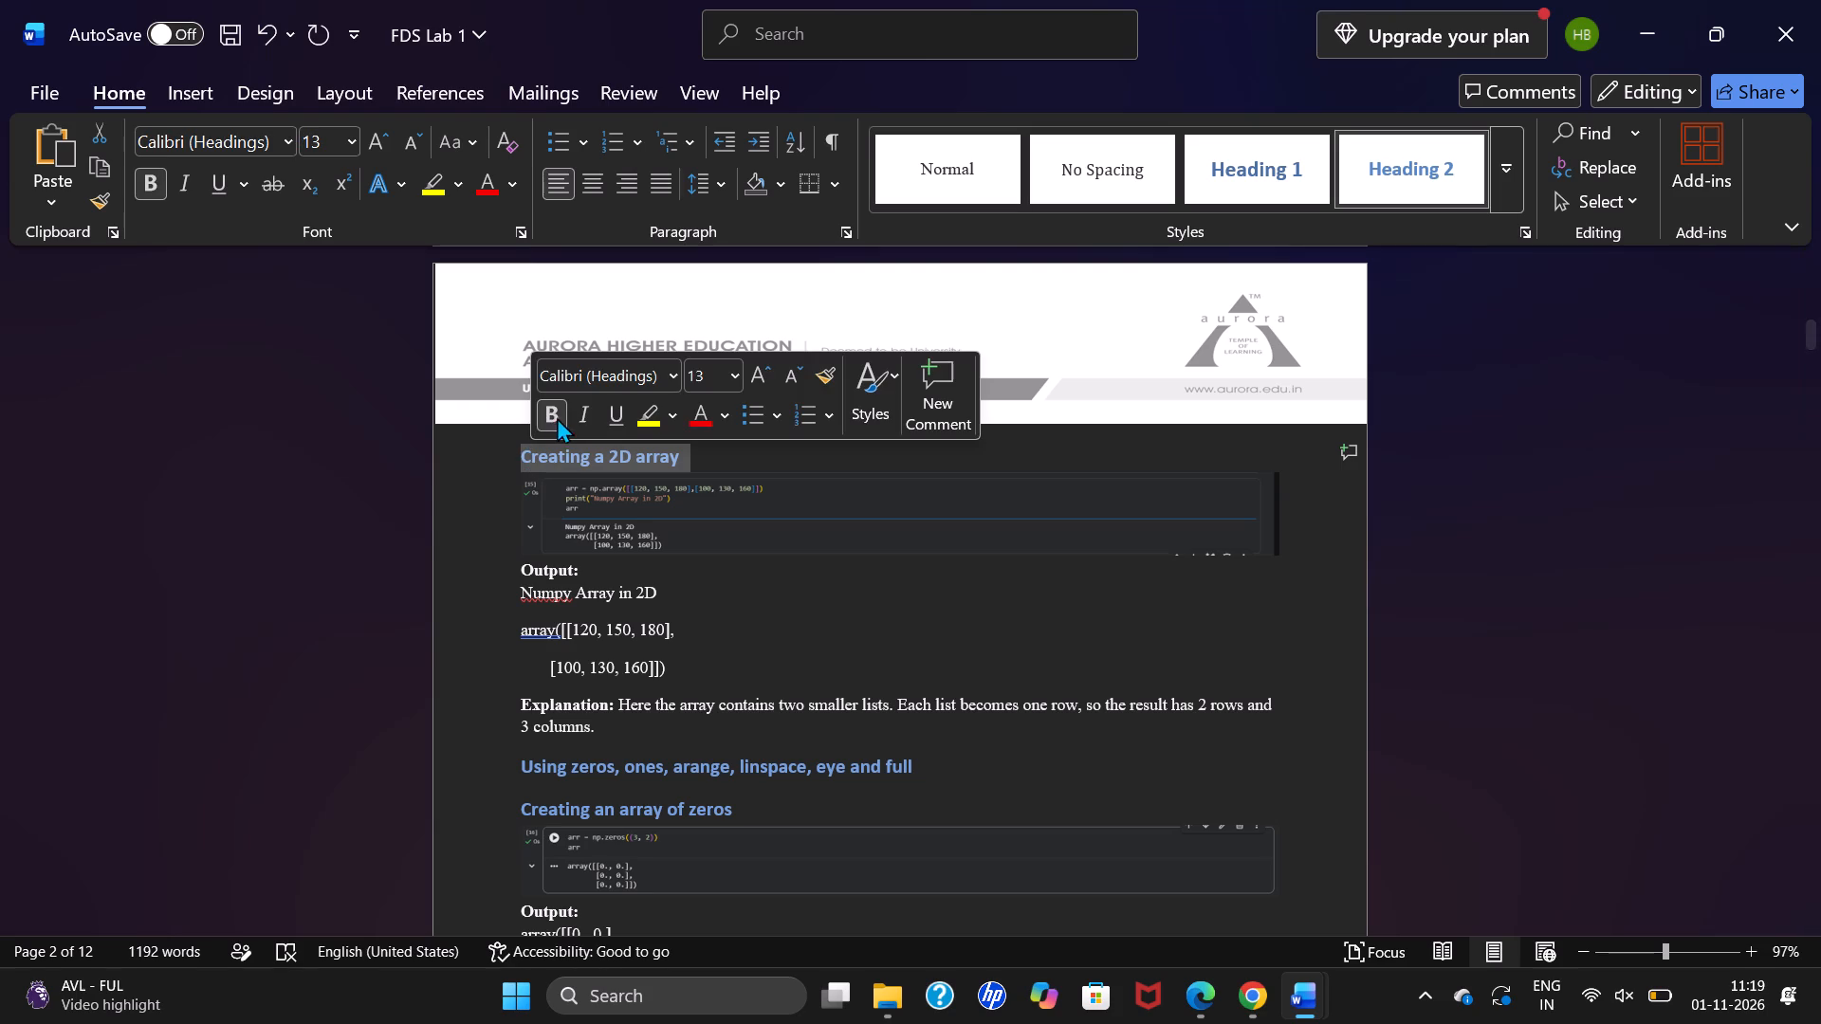
pyautogui.click(985, 150)
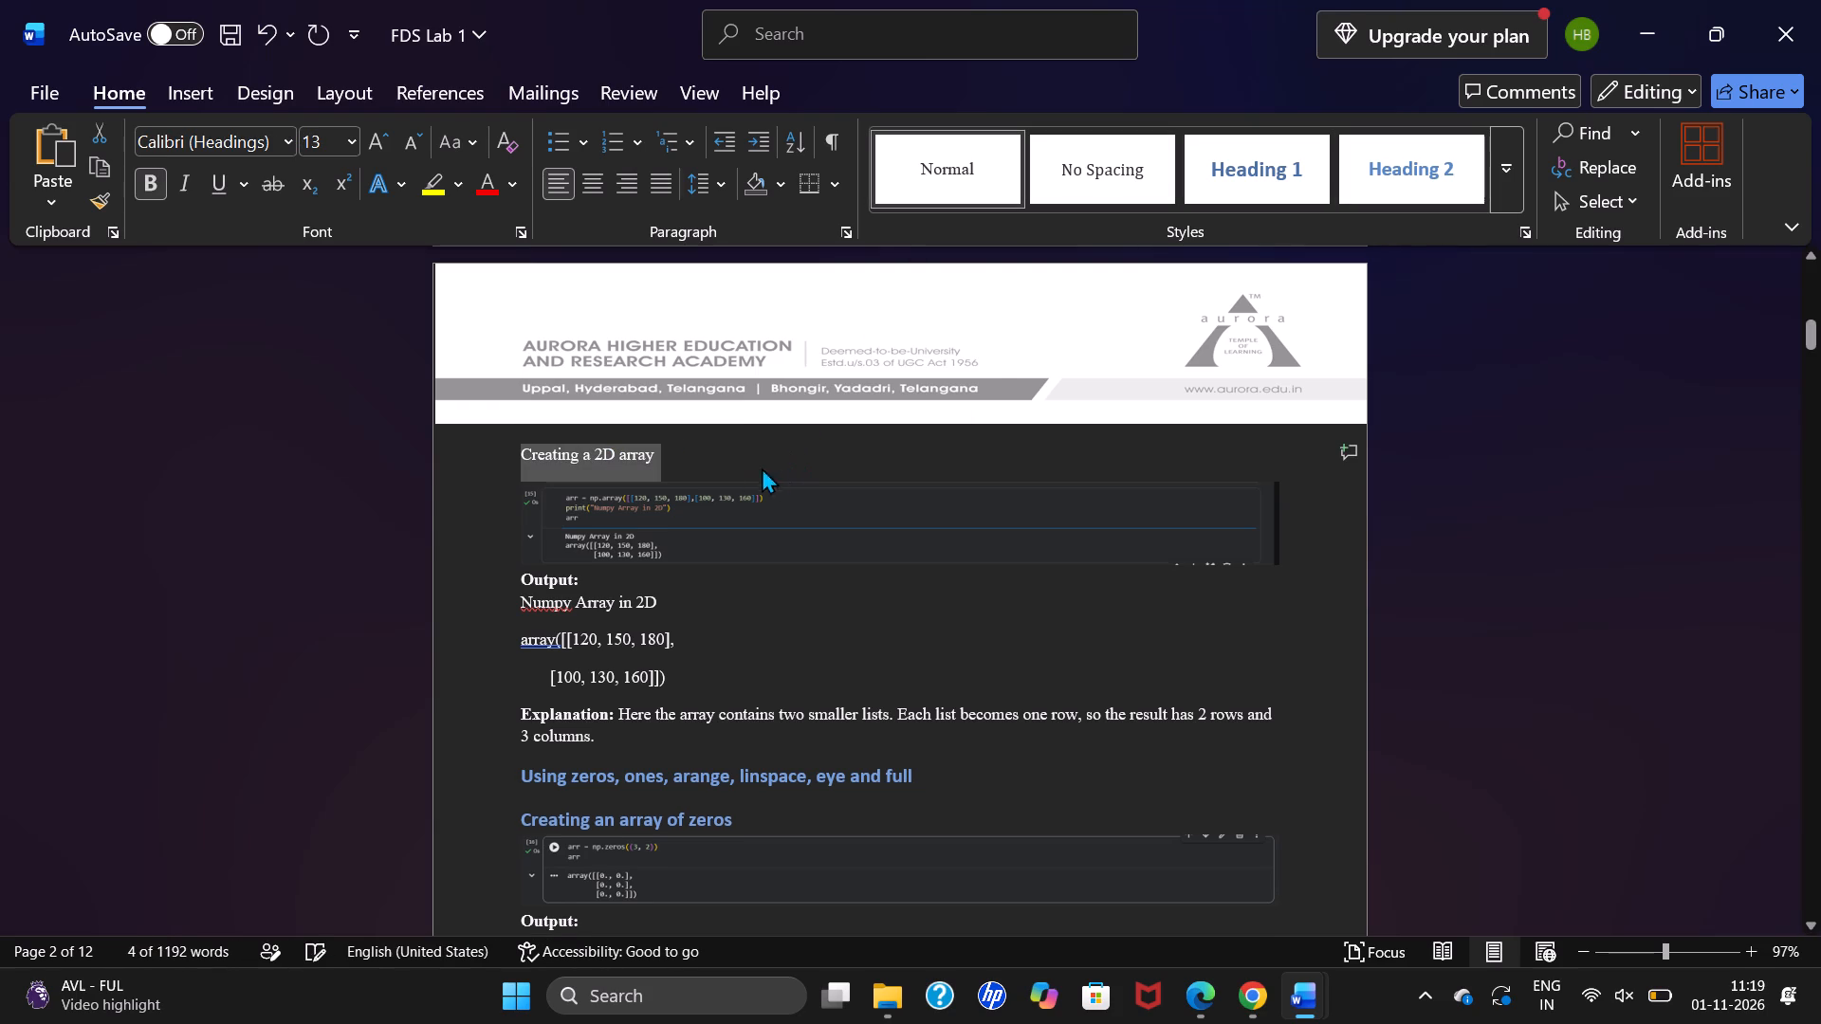
pyautogui.moveTo(688, 466); pyautogui.dragTo(651, 463)
pyautogui.moveTo(675, 453); pyautogui.dragTo(519, 452)
pyautogui.click(534, 413)
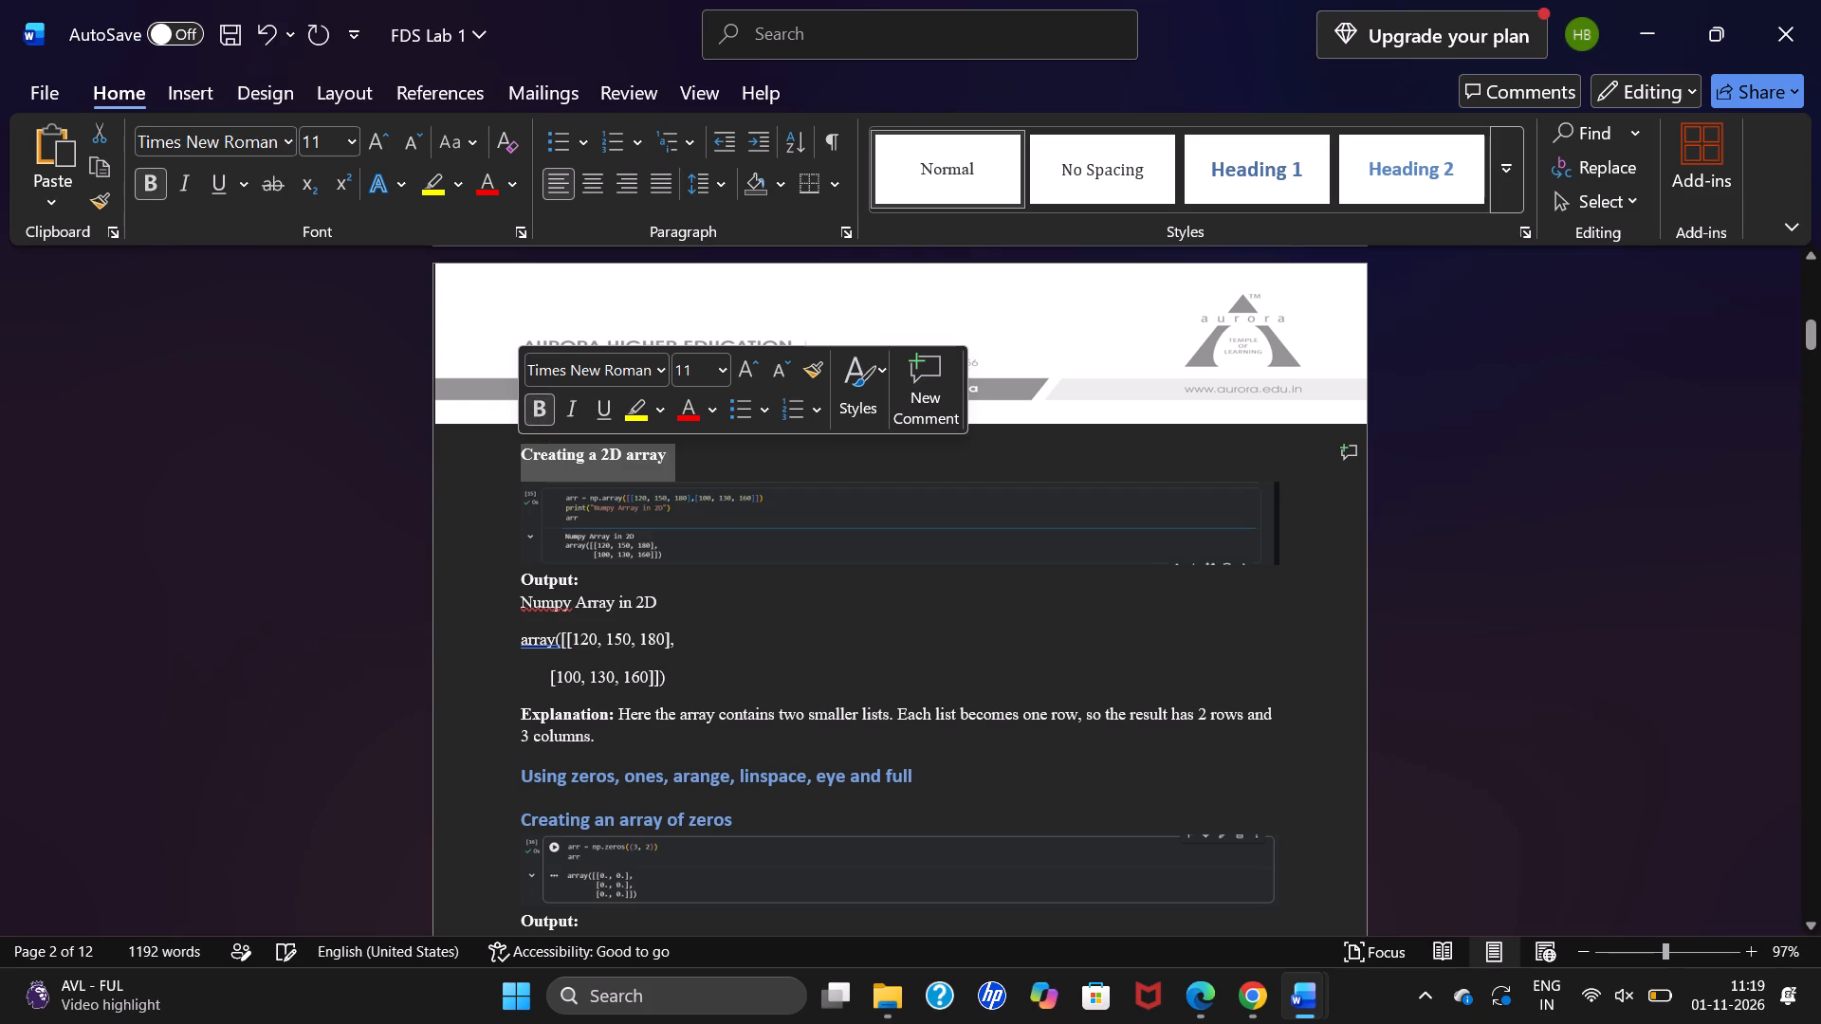
pyautogui.click(677, 562)
# Change the "Using zeros, ones, arange, linspace, eye and full" and "Creating an array of zeros" headings to bold Normal-style text.
pyautogui.scroll(-1, 677, 562)
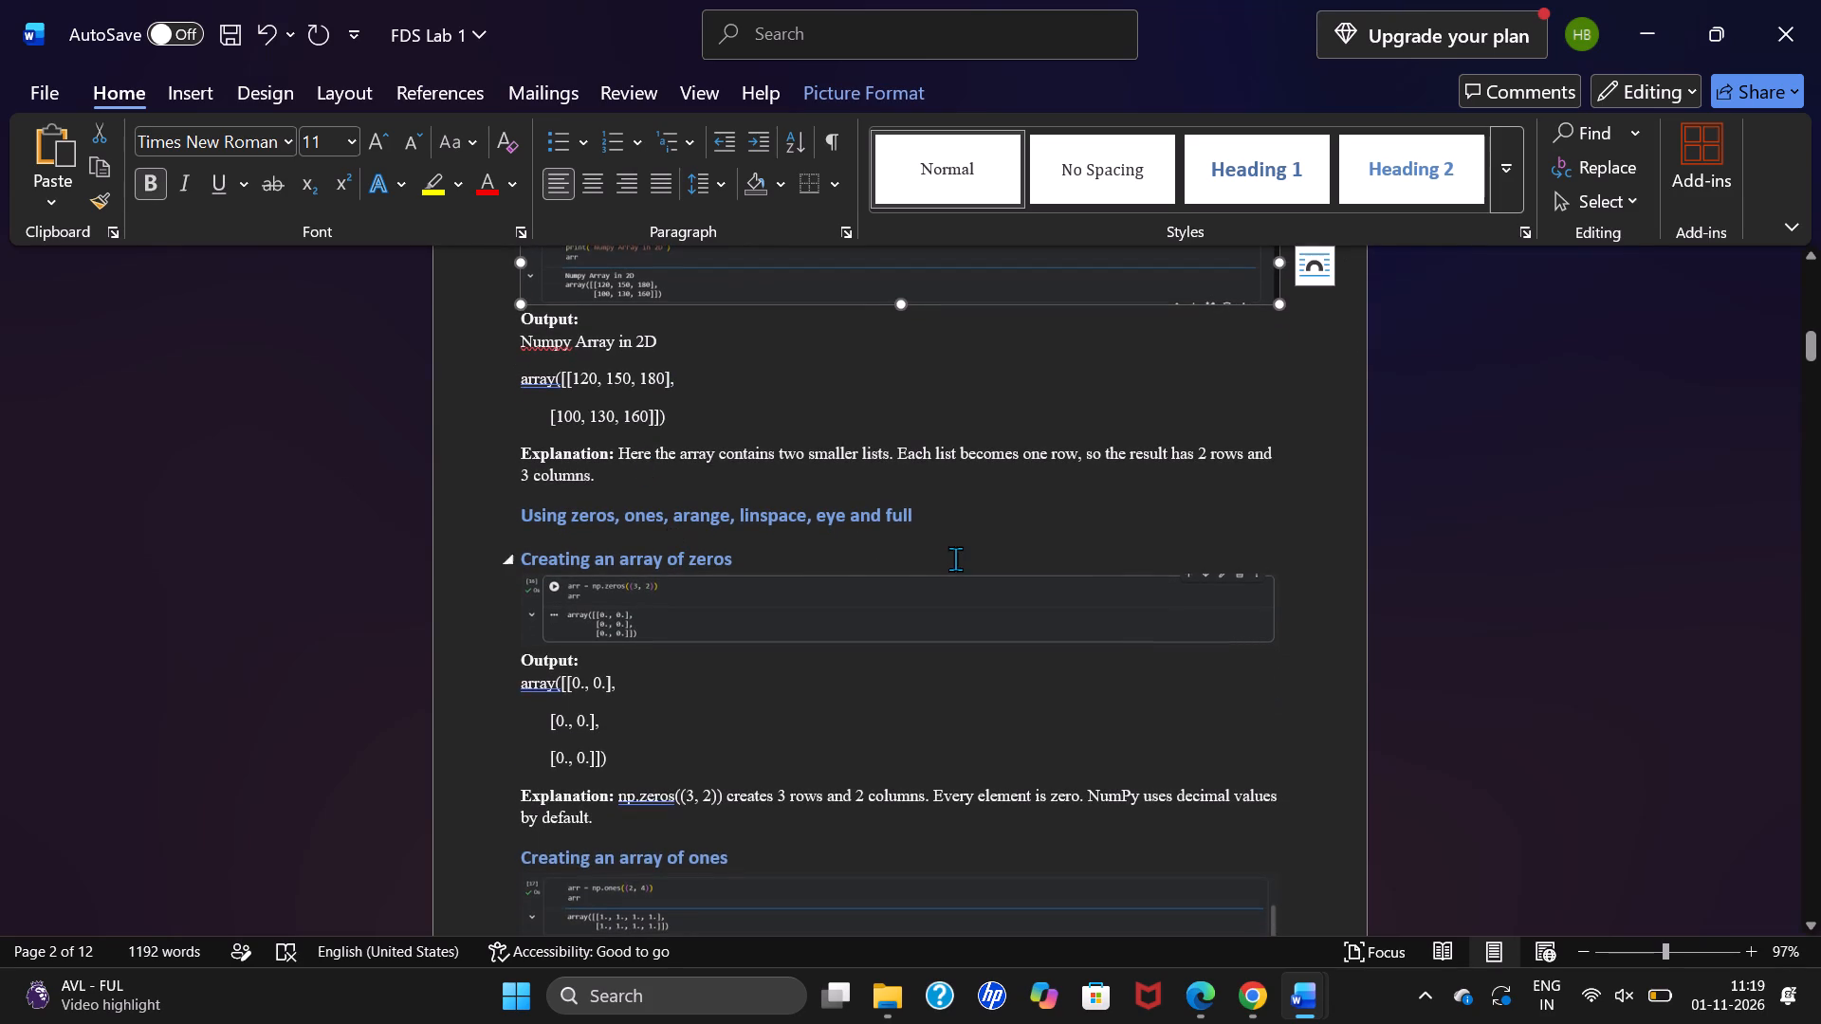
pyautogui.moveTo(916, 517); pyautogui.dragTo(763, 512)
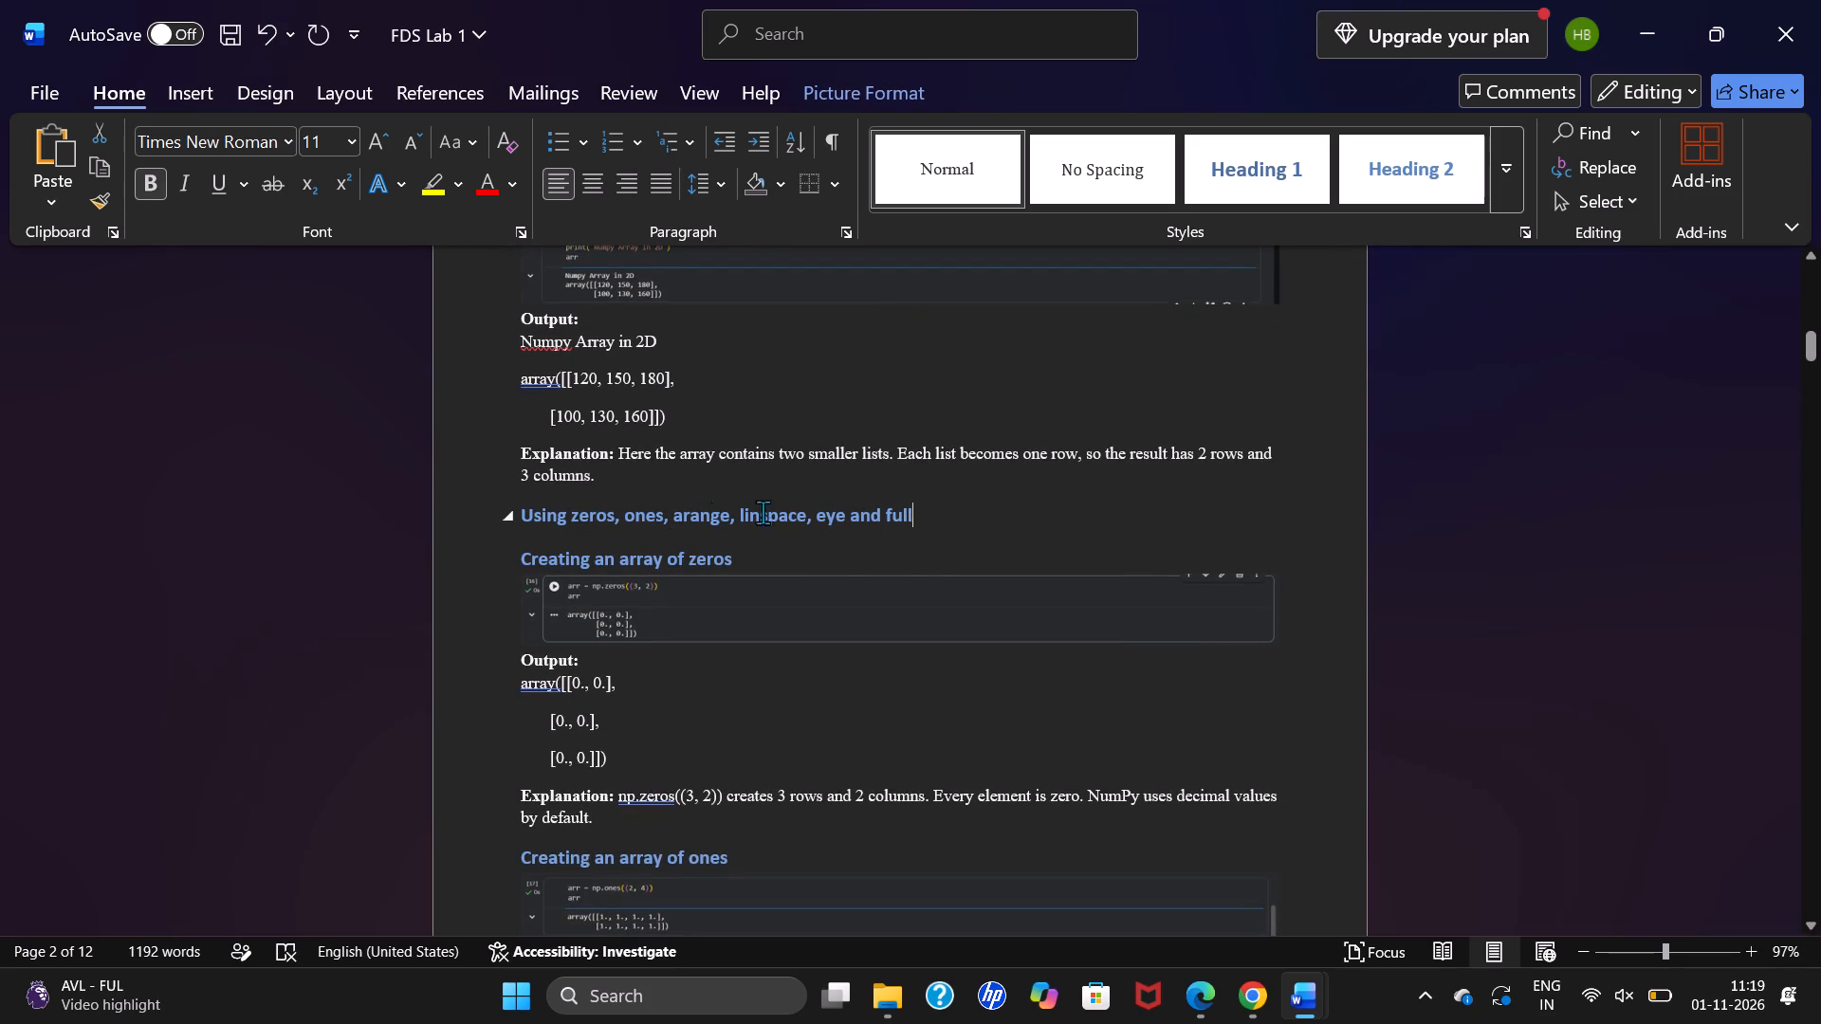
pyautogui.moveTo(763, 512); pyautogui.dragTo(524, 516)
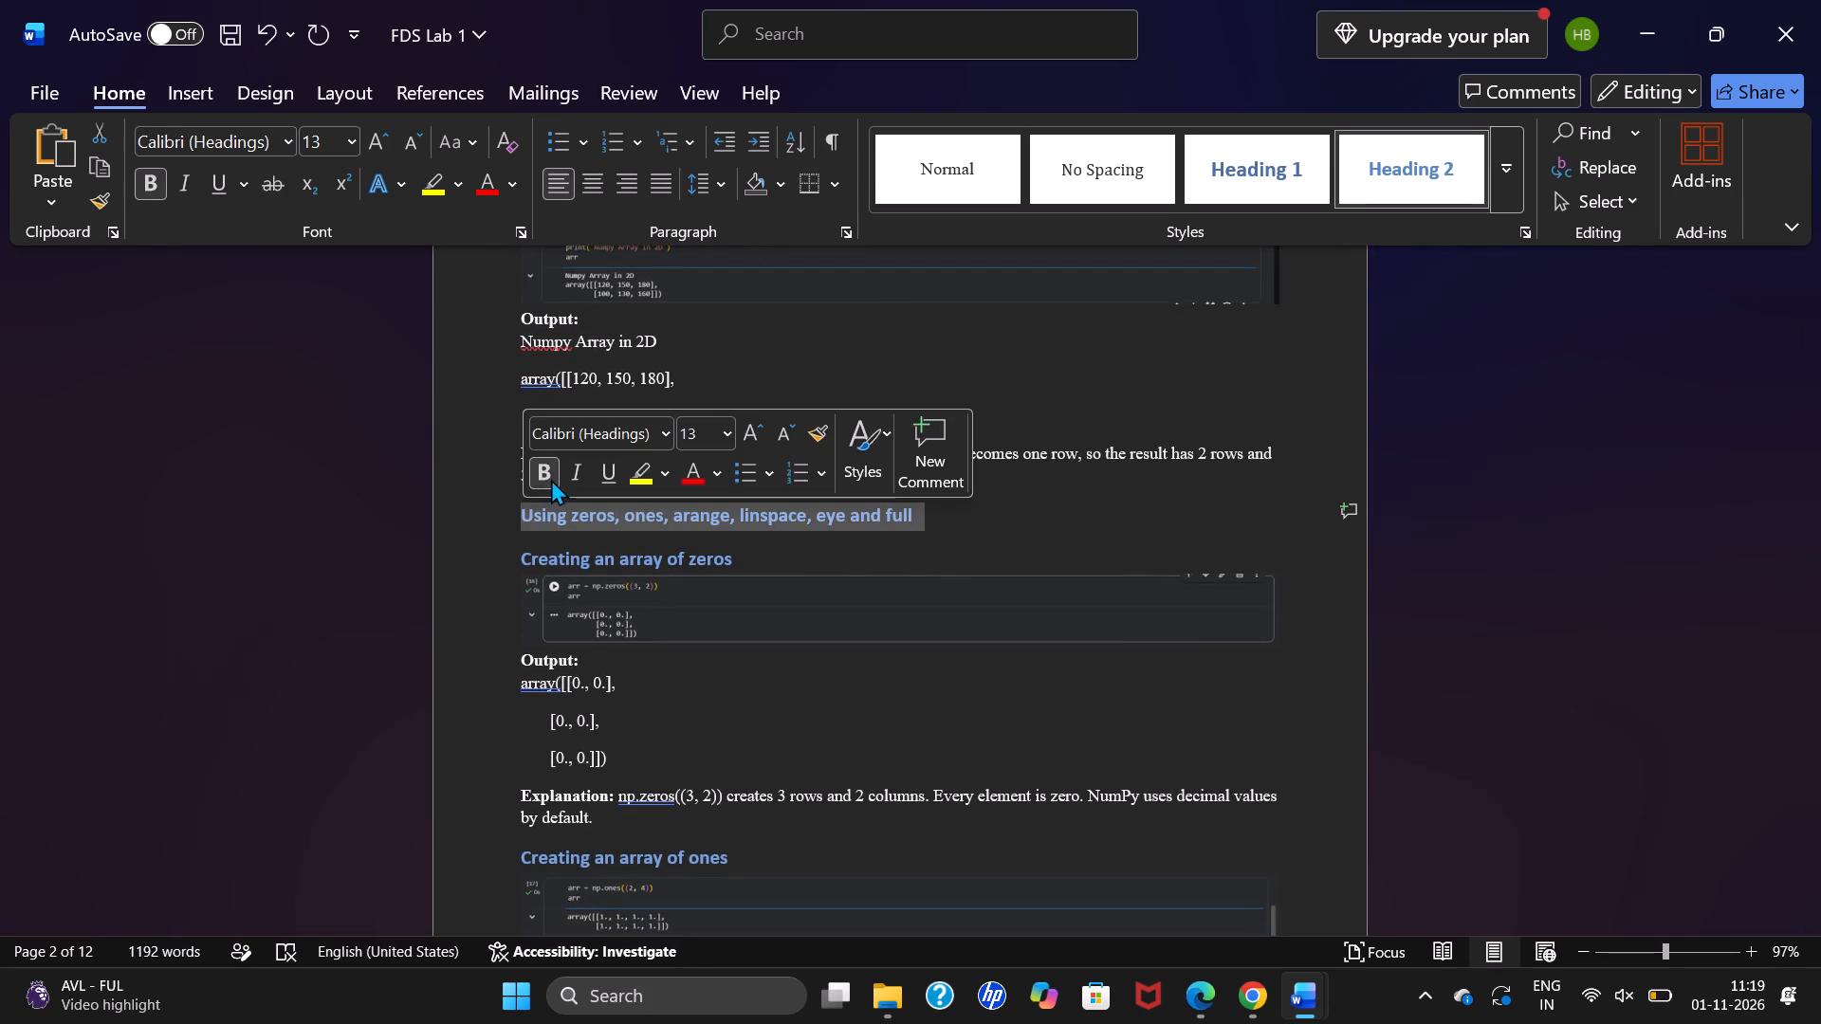
pyautogui.click(935, 159)
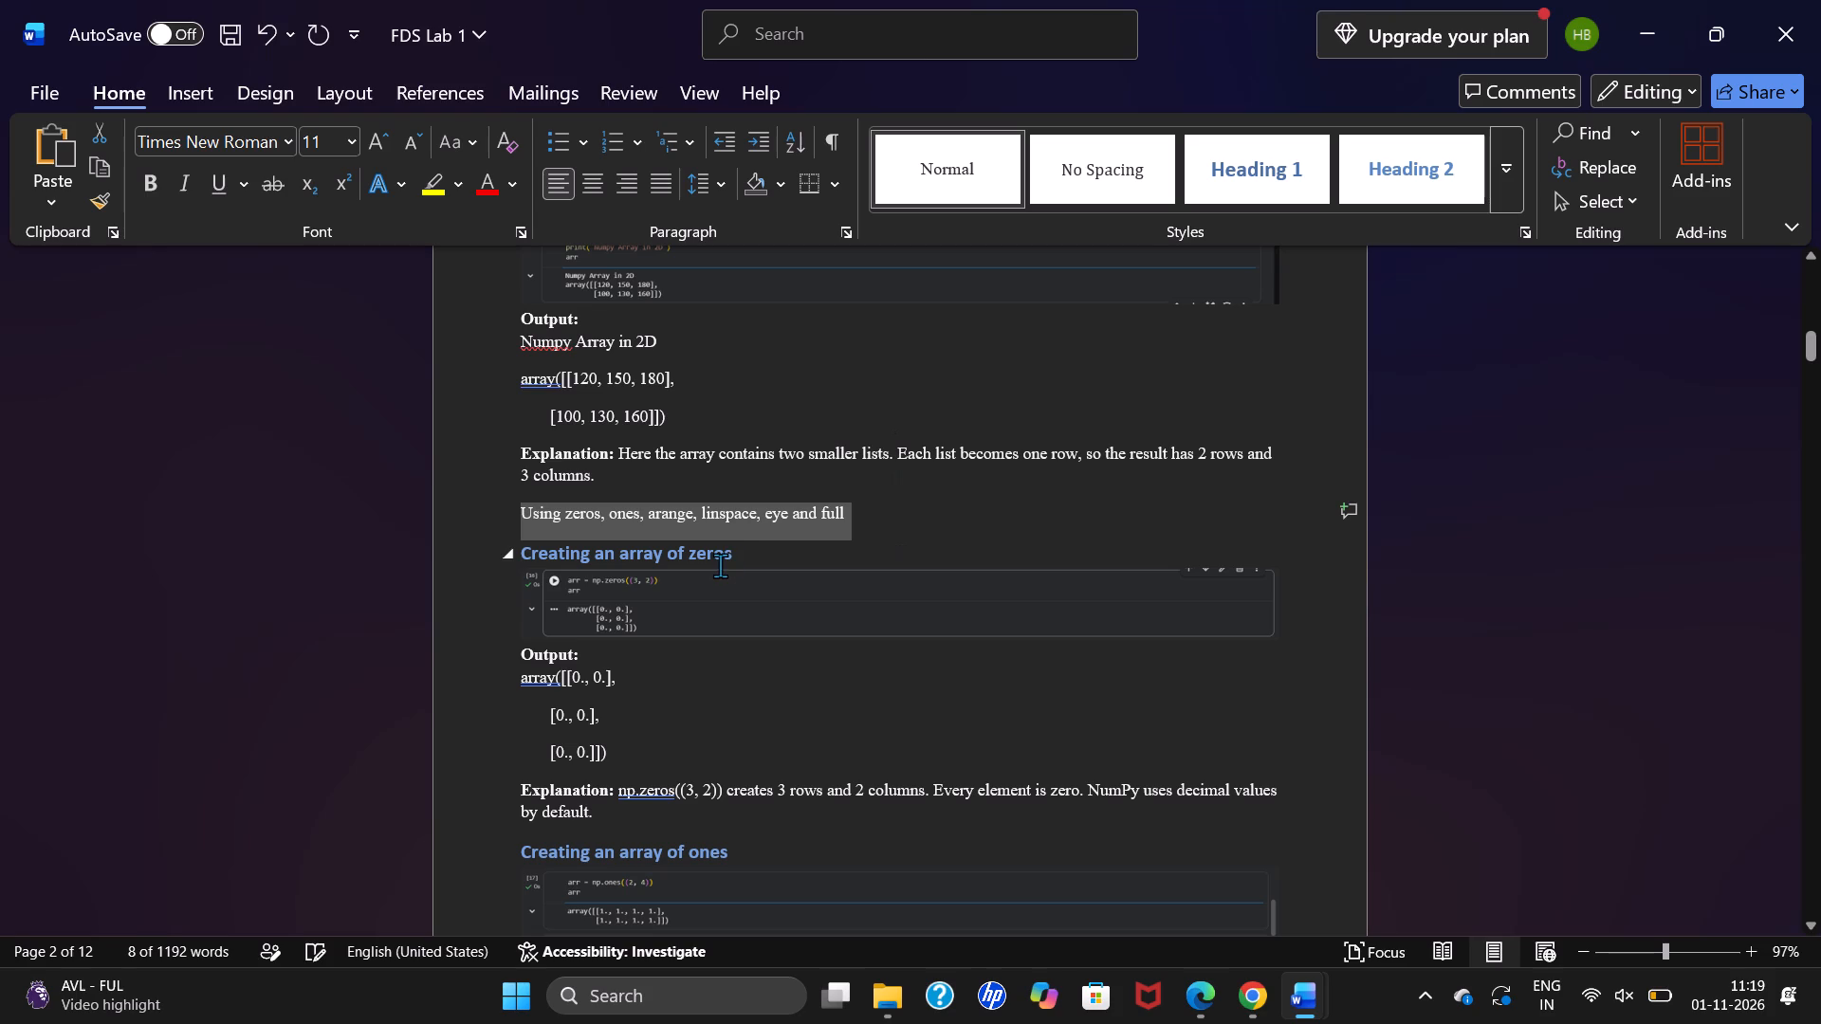
pyautogui.click(751, 556)
pyautogui.moveTo(751, 556); pyautogui.dragTo(624, 549)
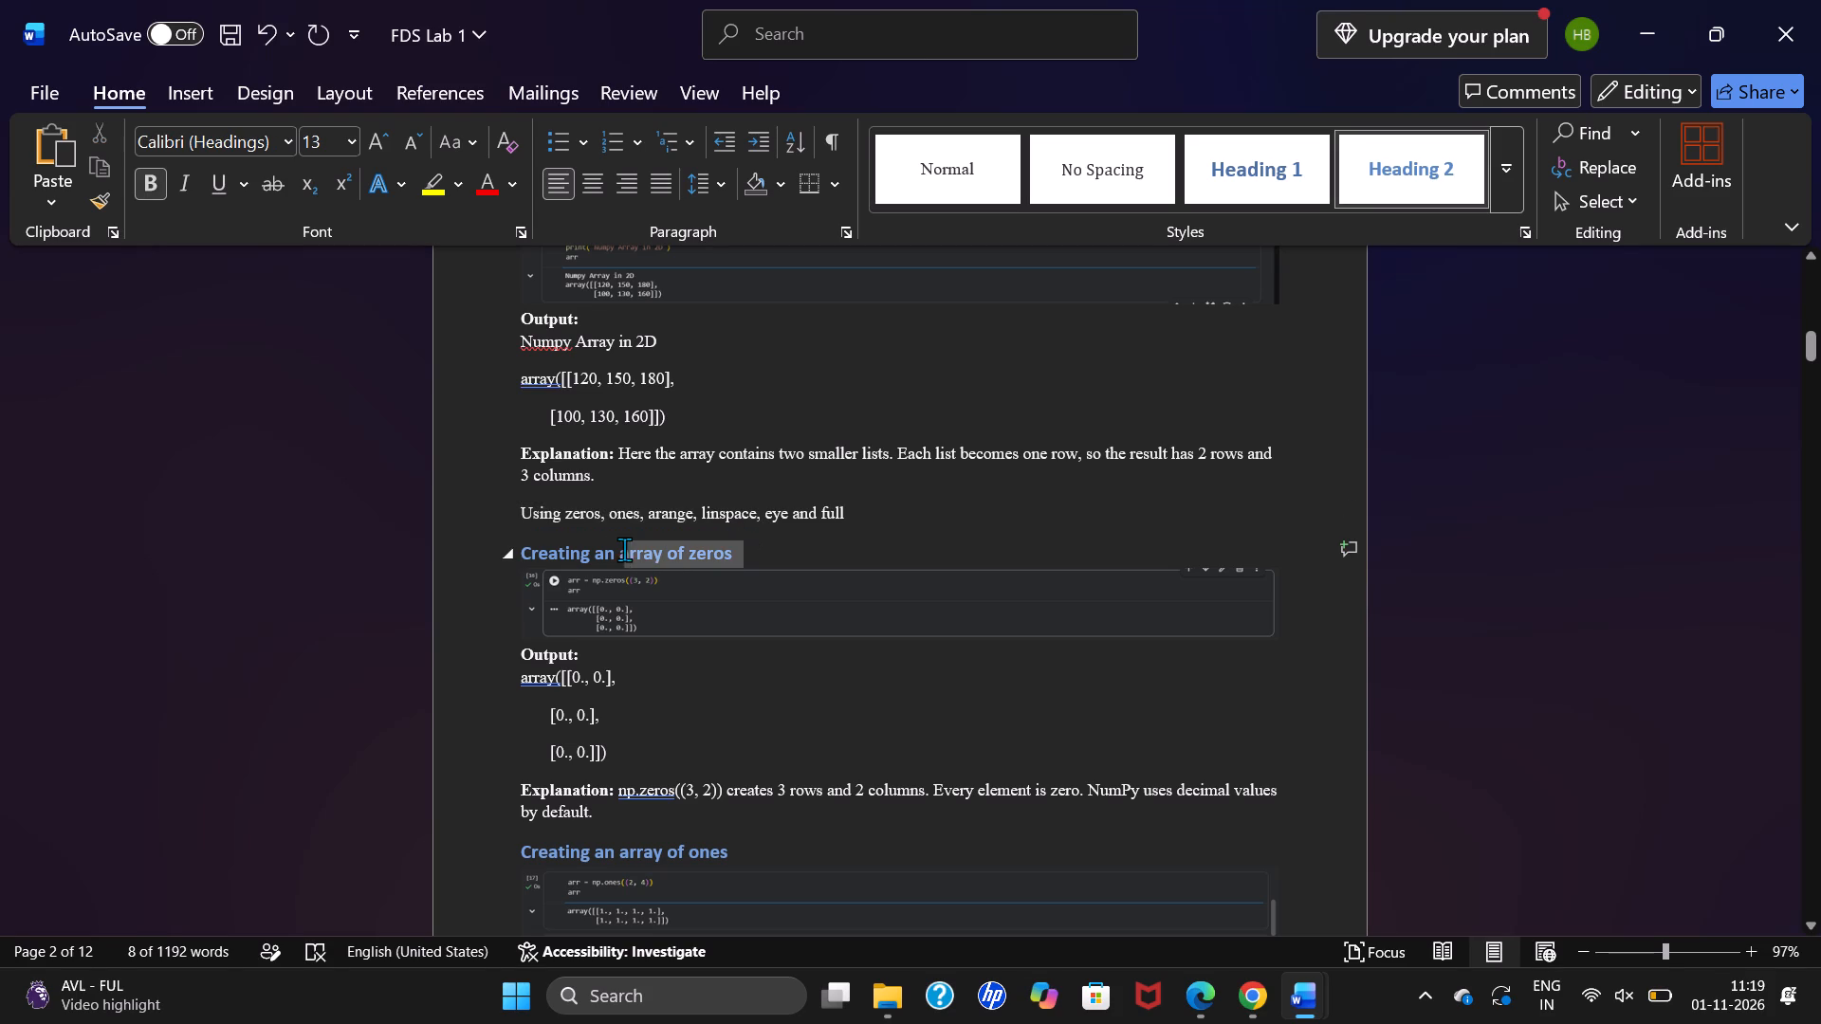
pyautogui.moveTo(624, 549); pyautogui.dragTo(544, 551)
pyautogui.click(941, 174)
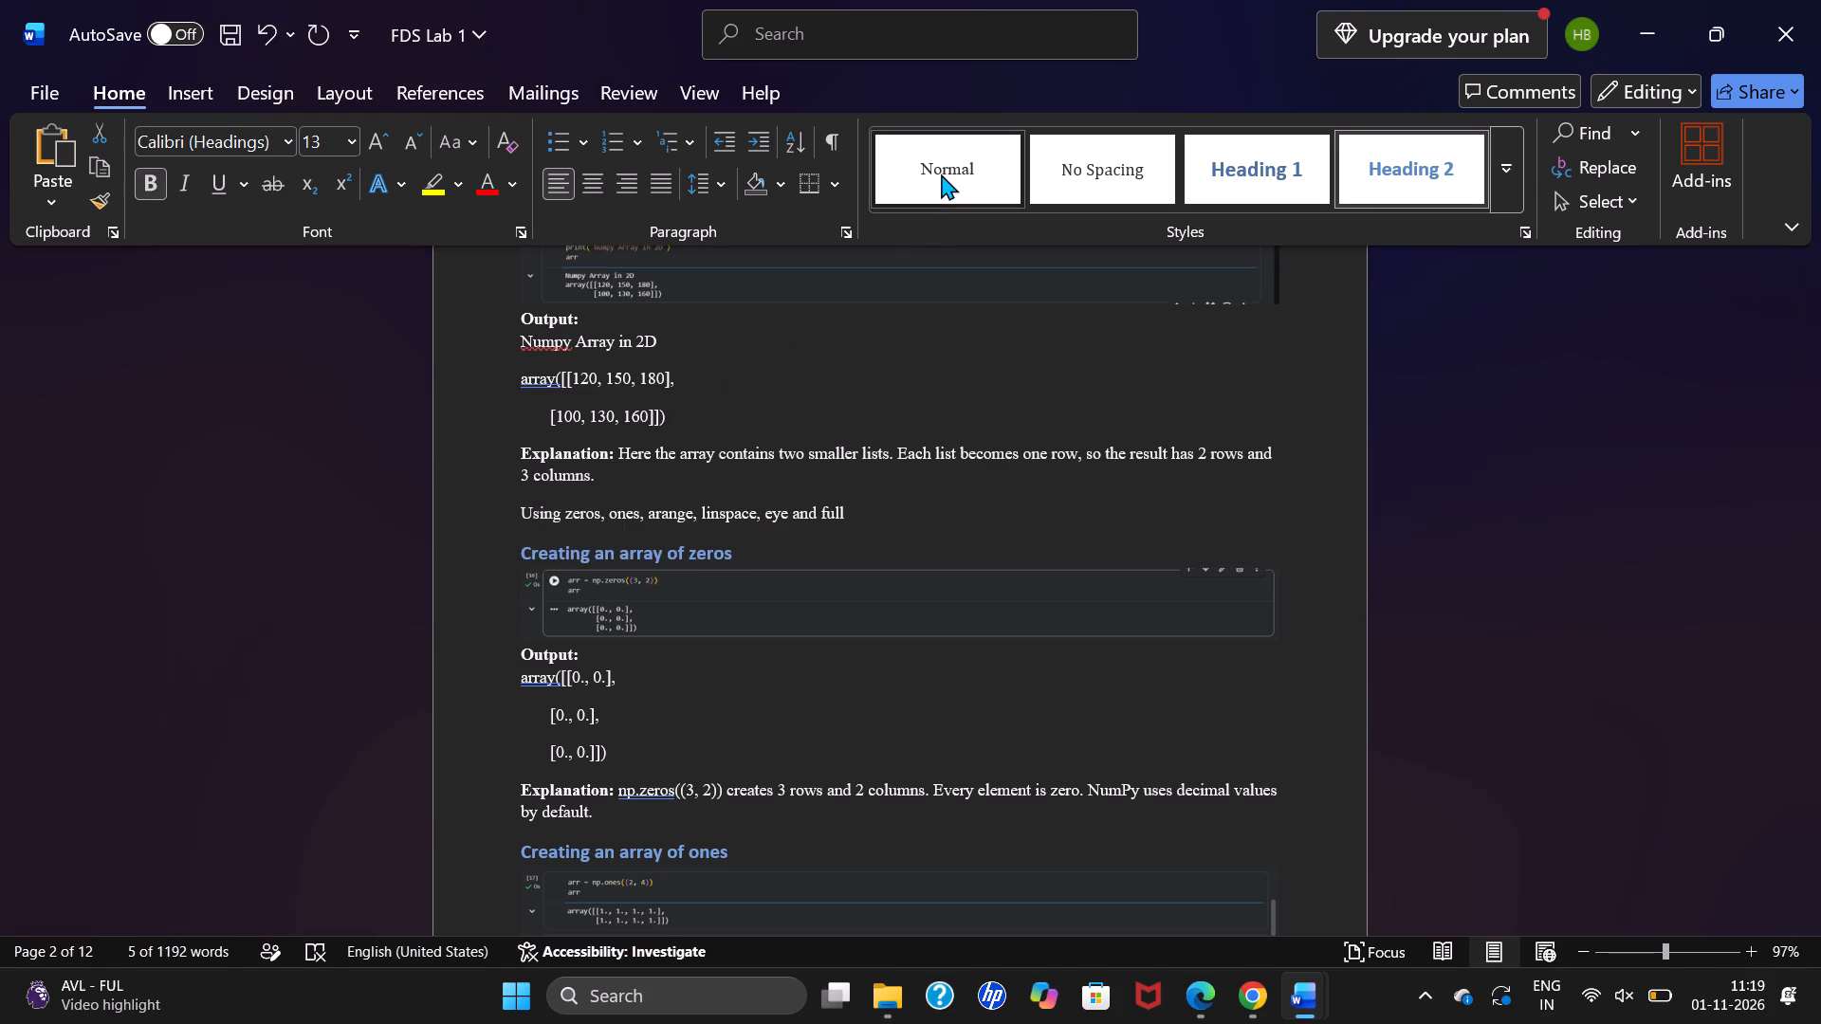
pyautogui.click(733, 553)
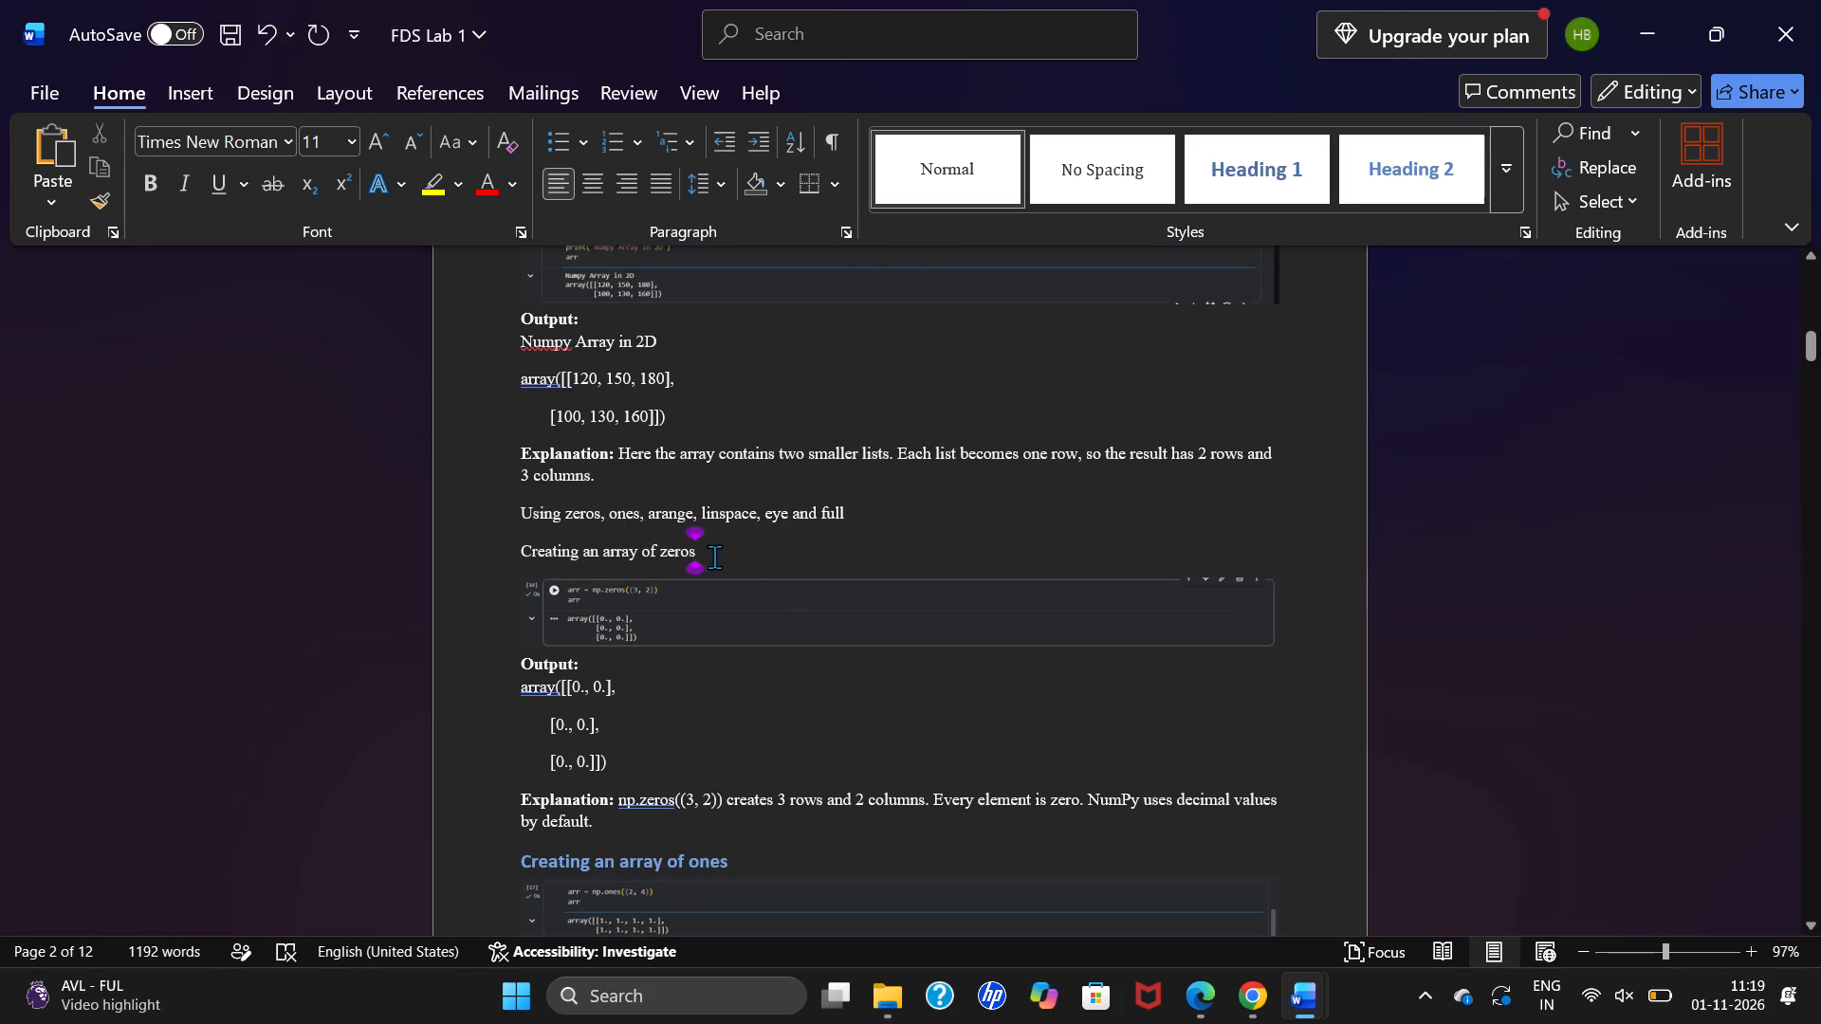
pyautogui.moveTo(710, 557); pyautogui.dragTo(519, 511)
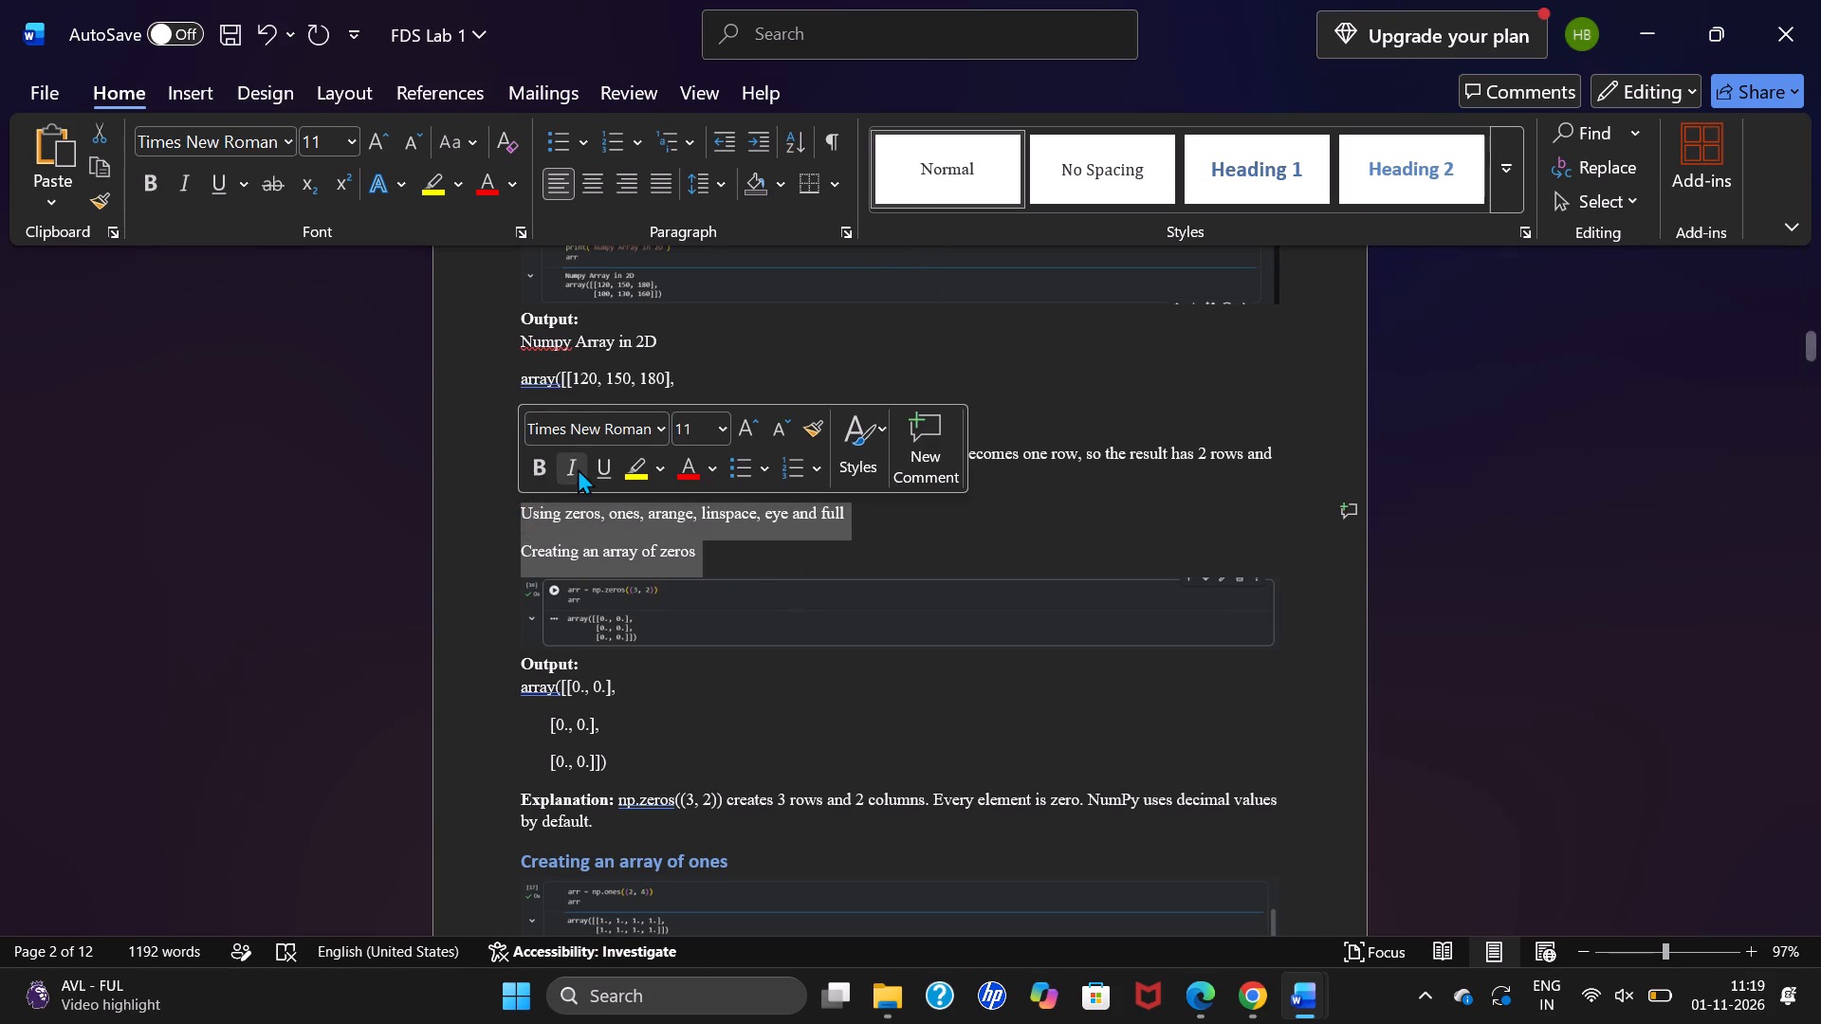
pyautogui.click(537, 464)
pyautogui.click(831, 680)
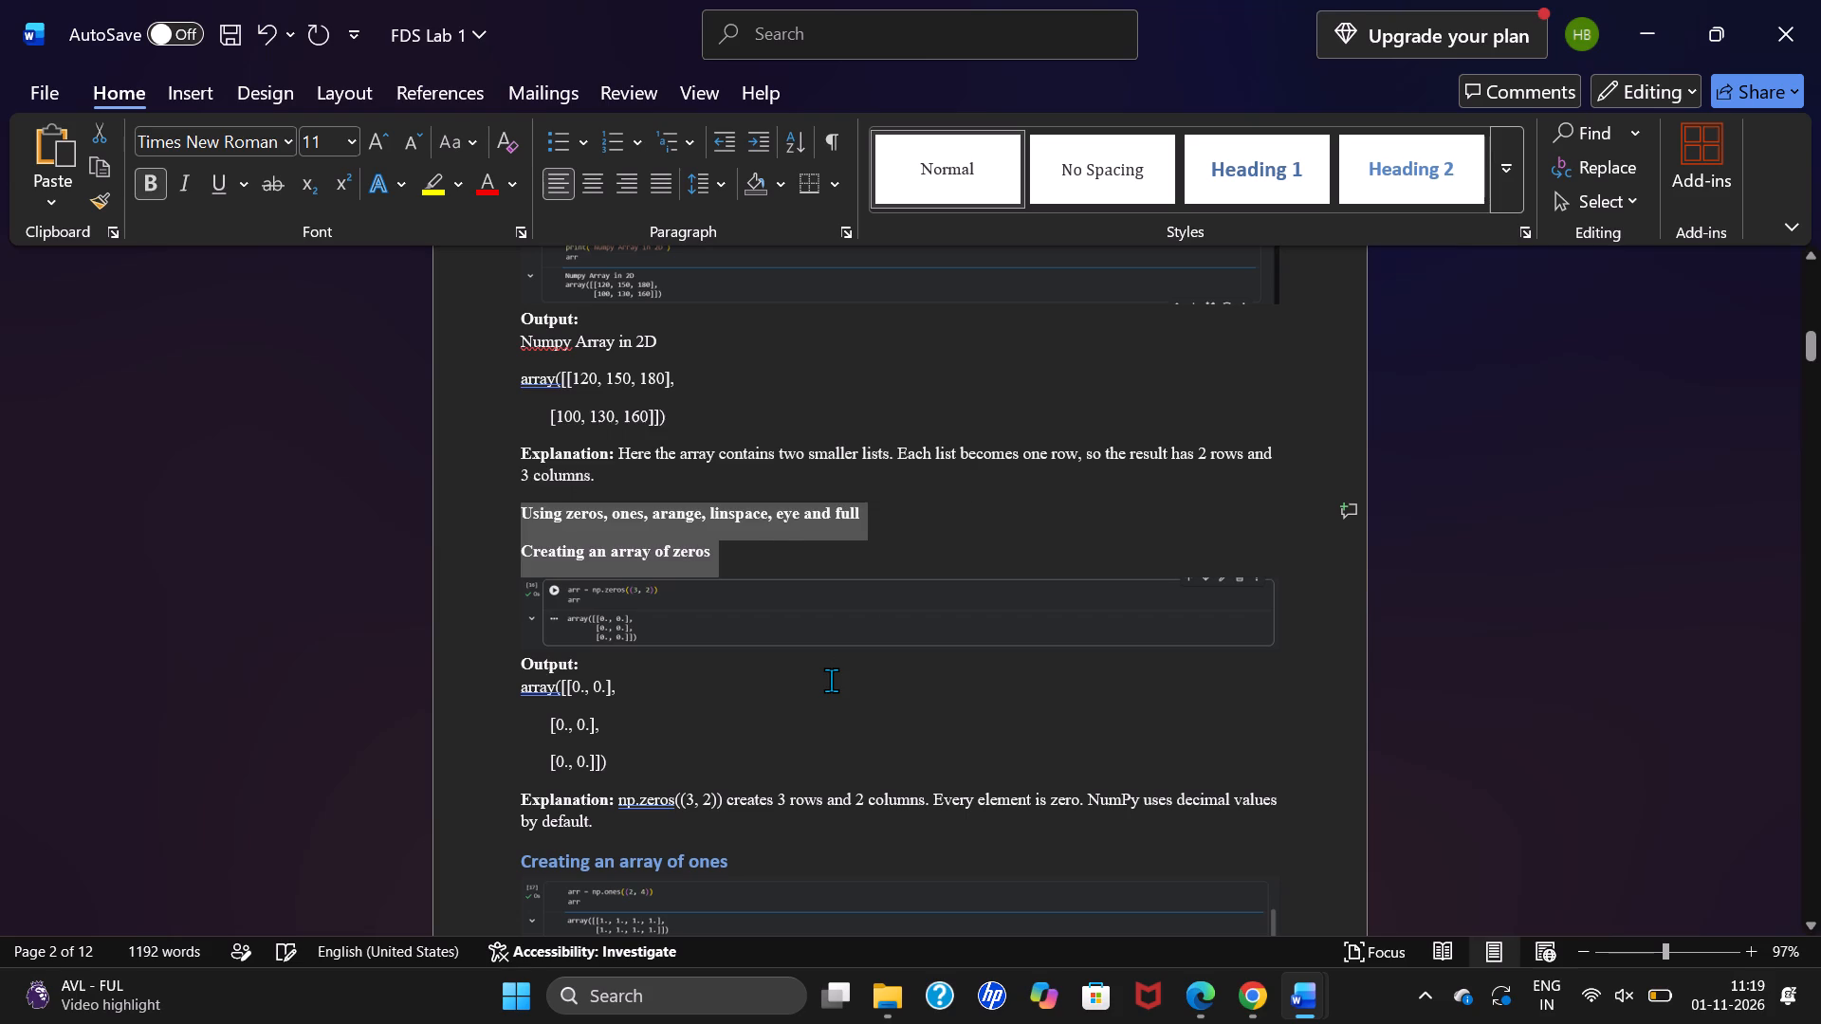
# Set the font size of the "Using zeros, ones, arange, linspace, eye and full" heading to 14.
pyautogui.scroll(-1, 831, 680)
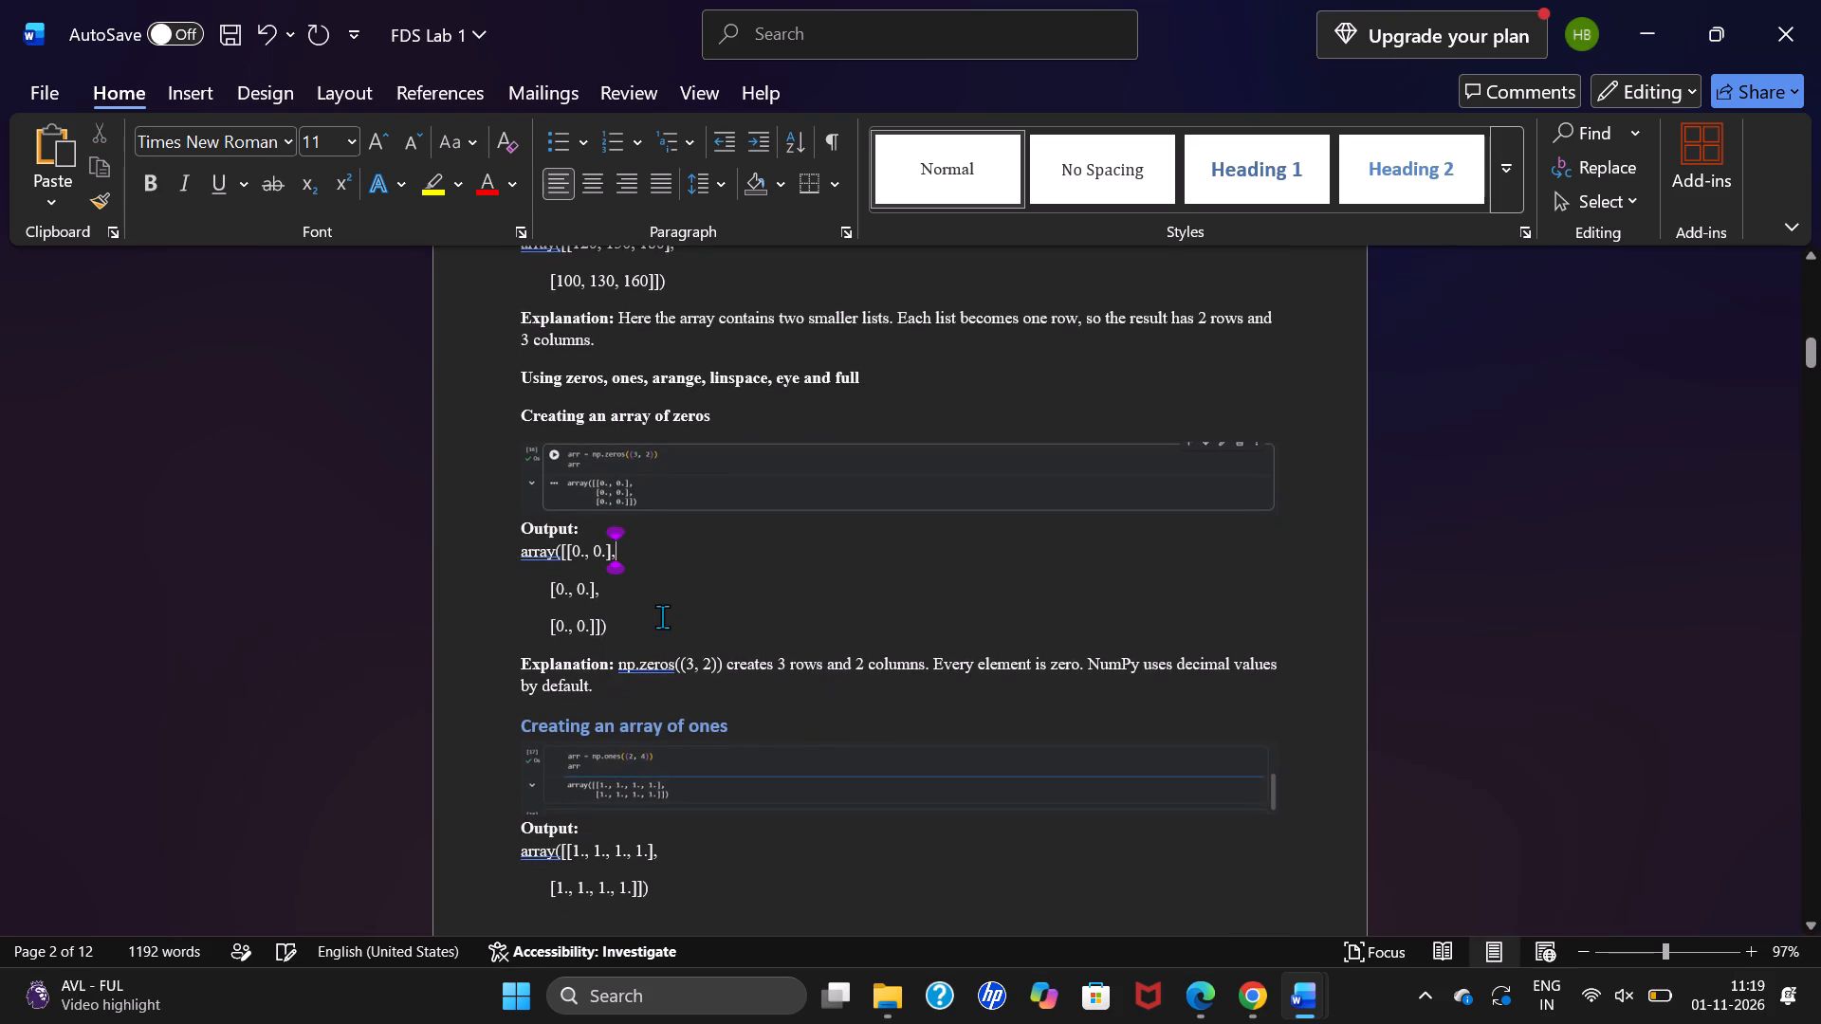
pyautogui.moveTo(887, 377); pyautogui.dragTo(815, 377)
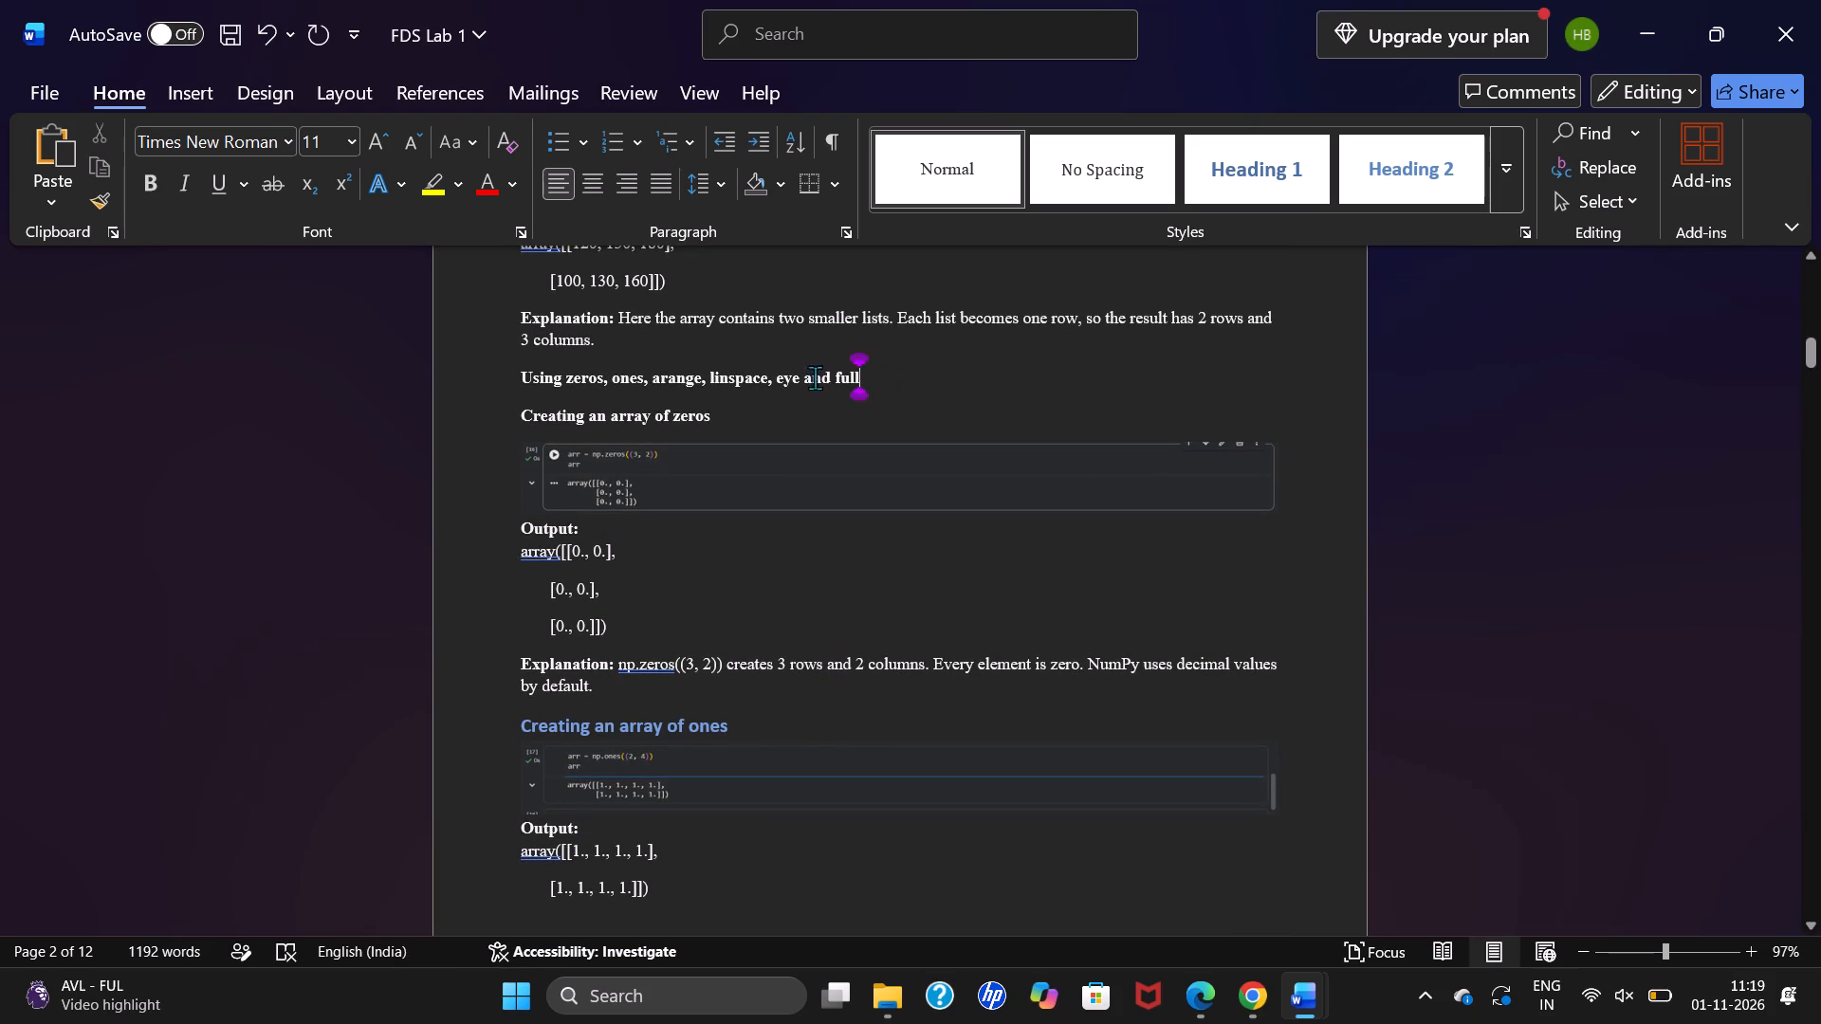
pyautogui.moveTo(815, 377); pyautogui.dragTo(512, 385)
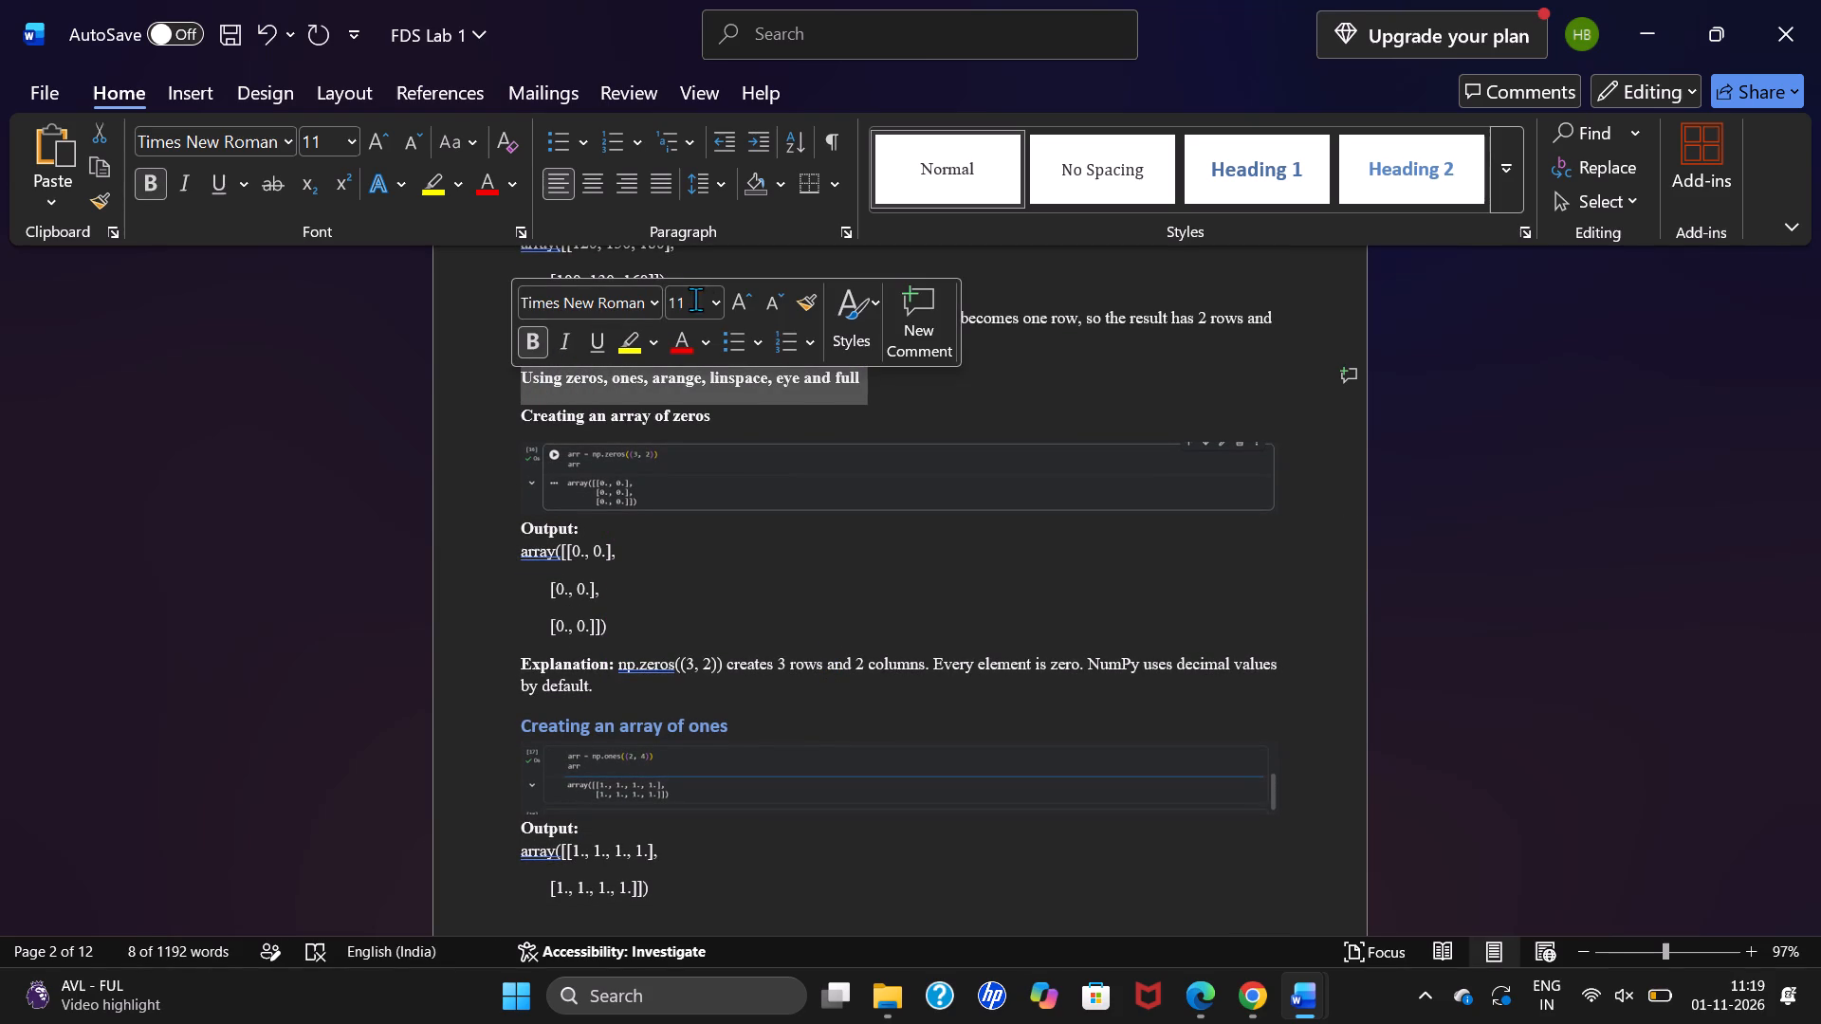
pyautogui.click(715, 306)
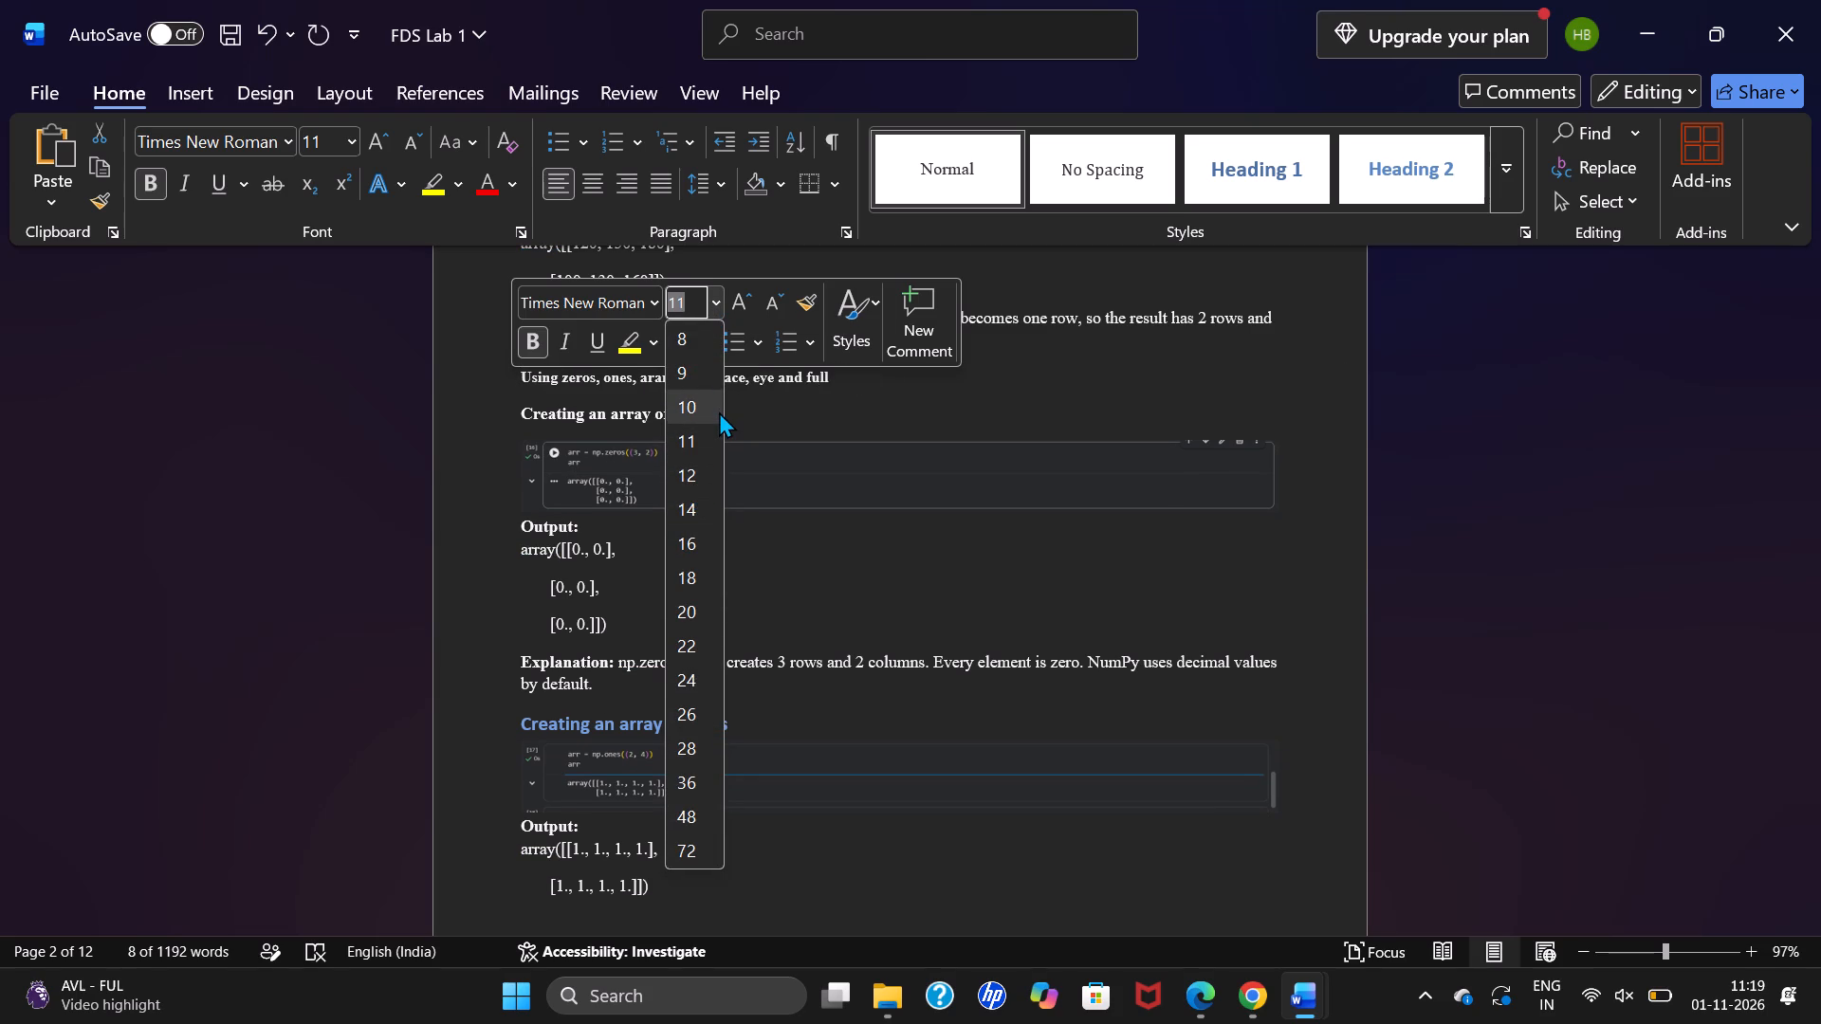
pyautogui.click(697, 496)
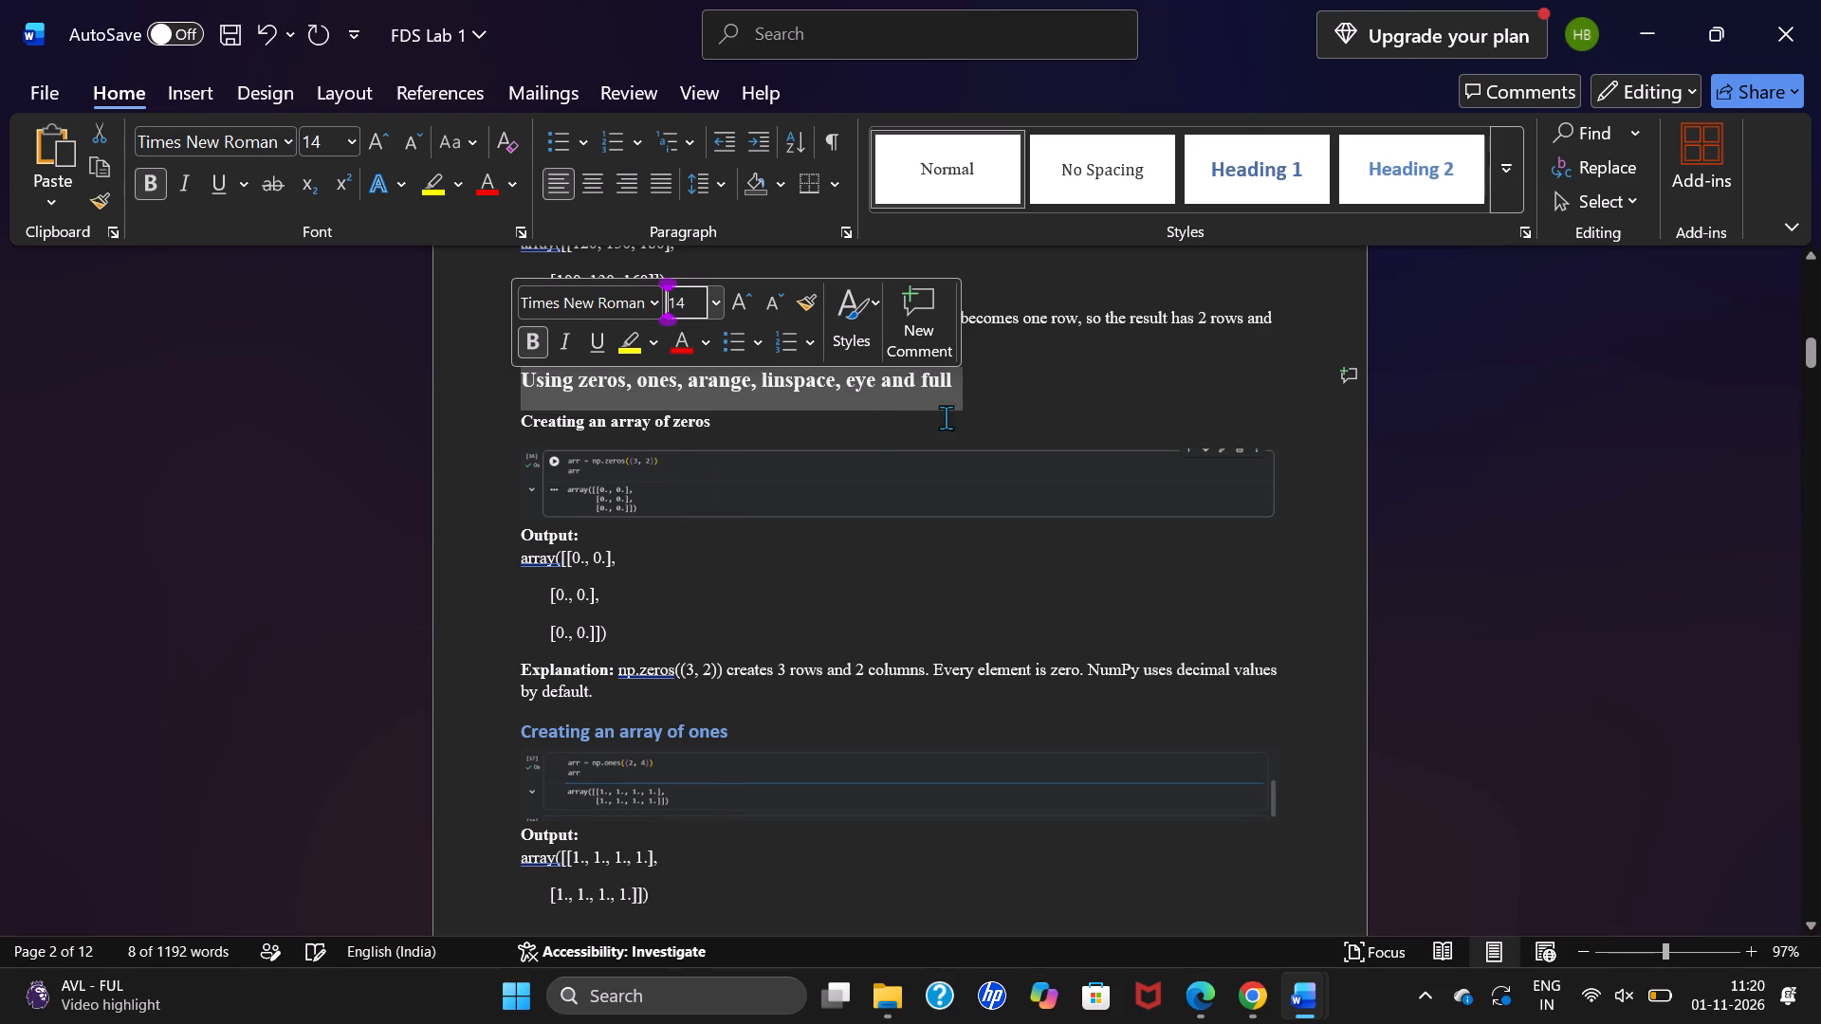
pyautogui.click(995, 404)
# Set the font size of the "1. NumPy Array Creation" heading on the first page to 14.
pyautogui.scroll(9, 995, 404)
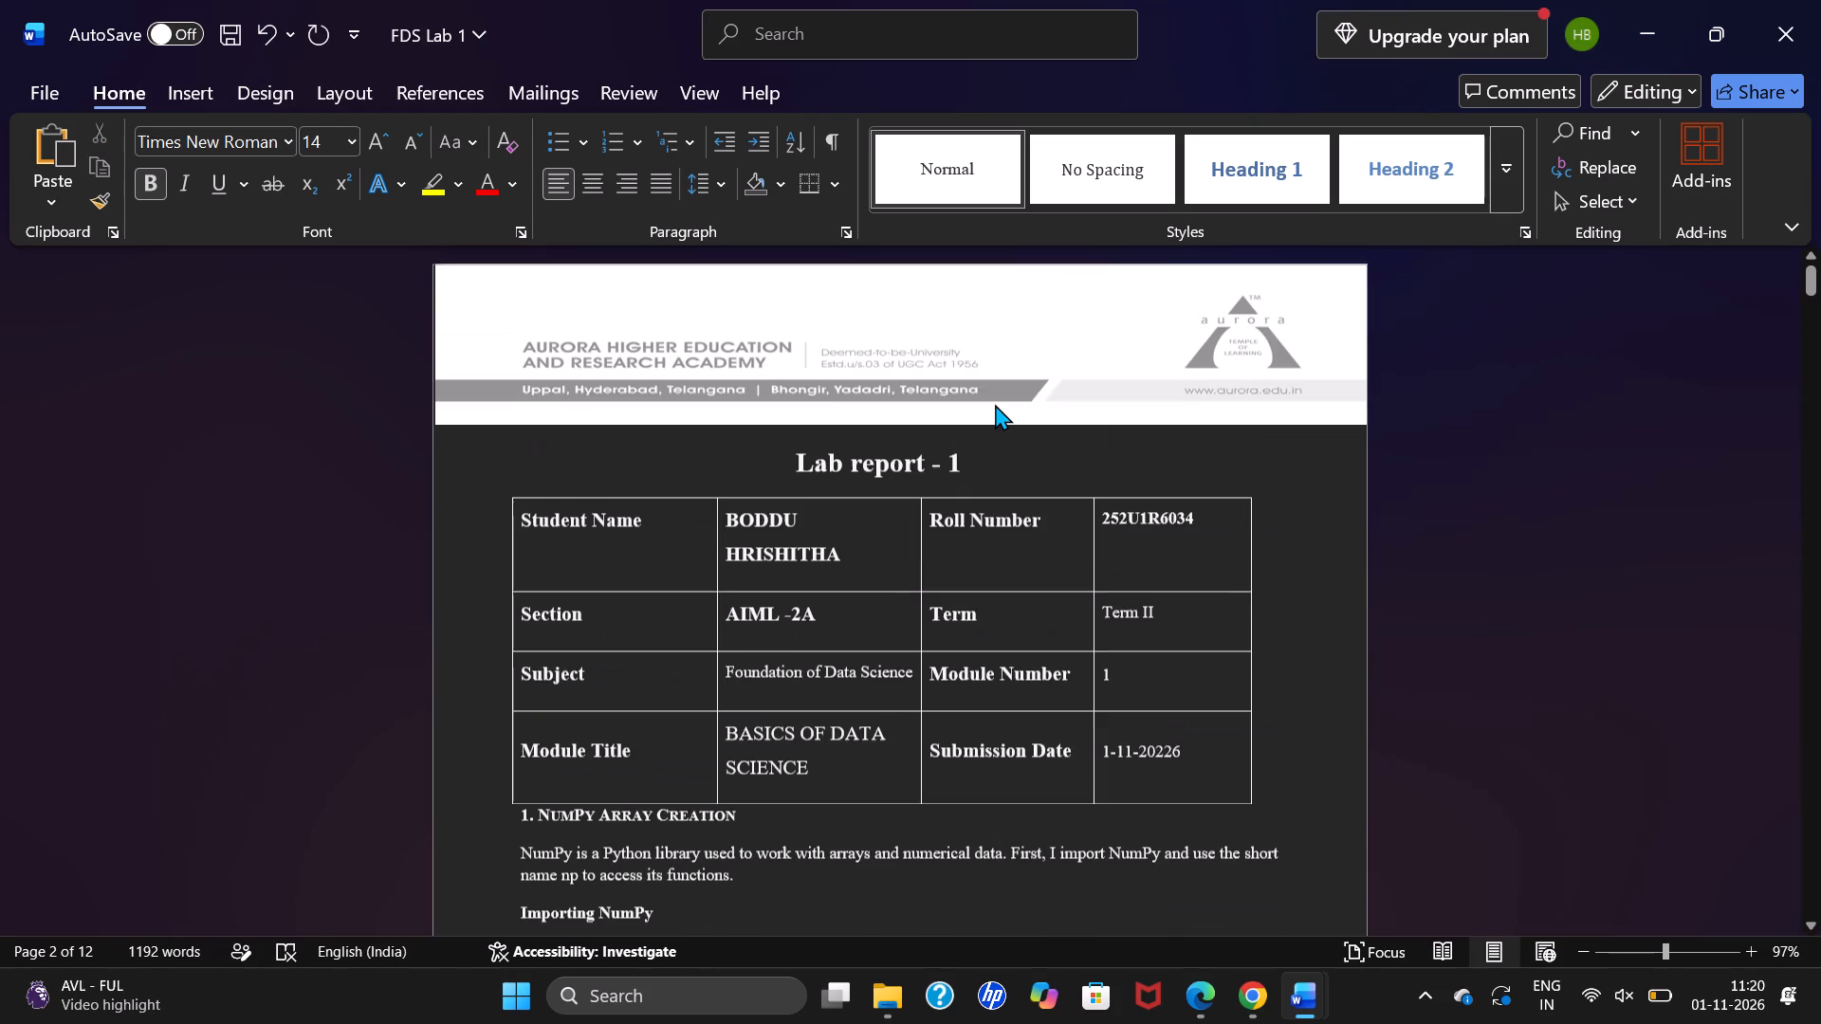
pyautogui.scroll(-1, 995, 404)
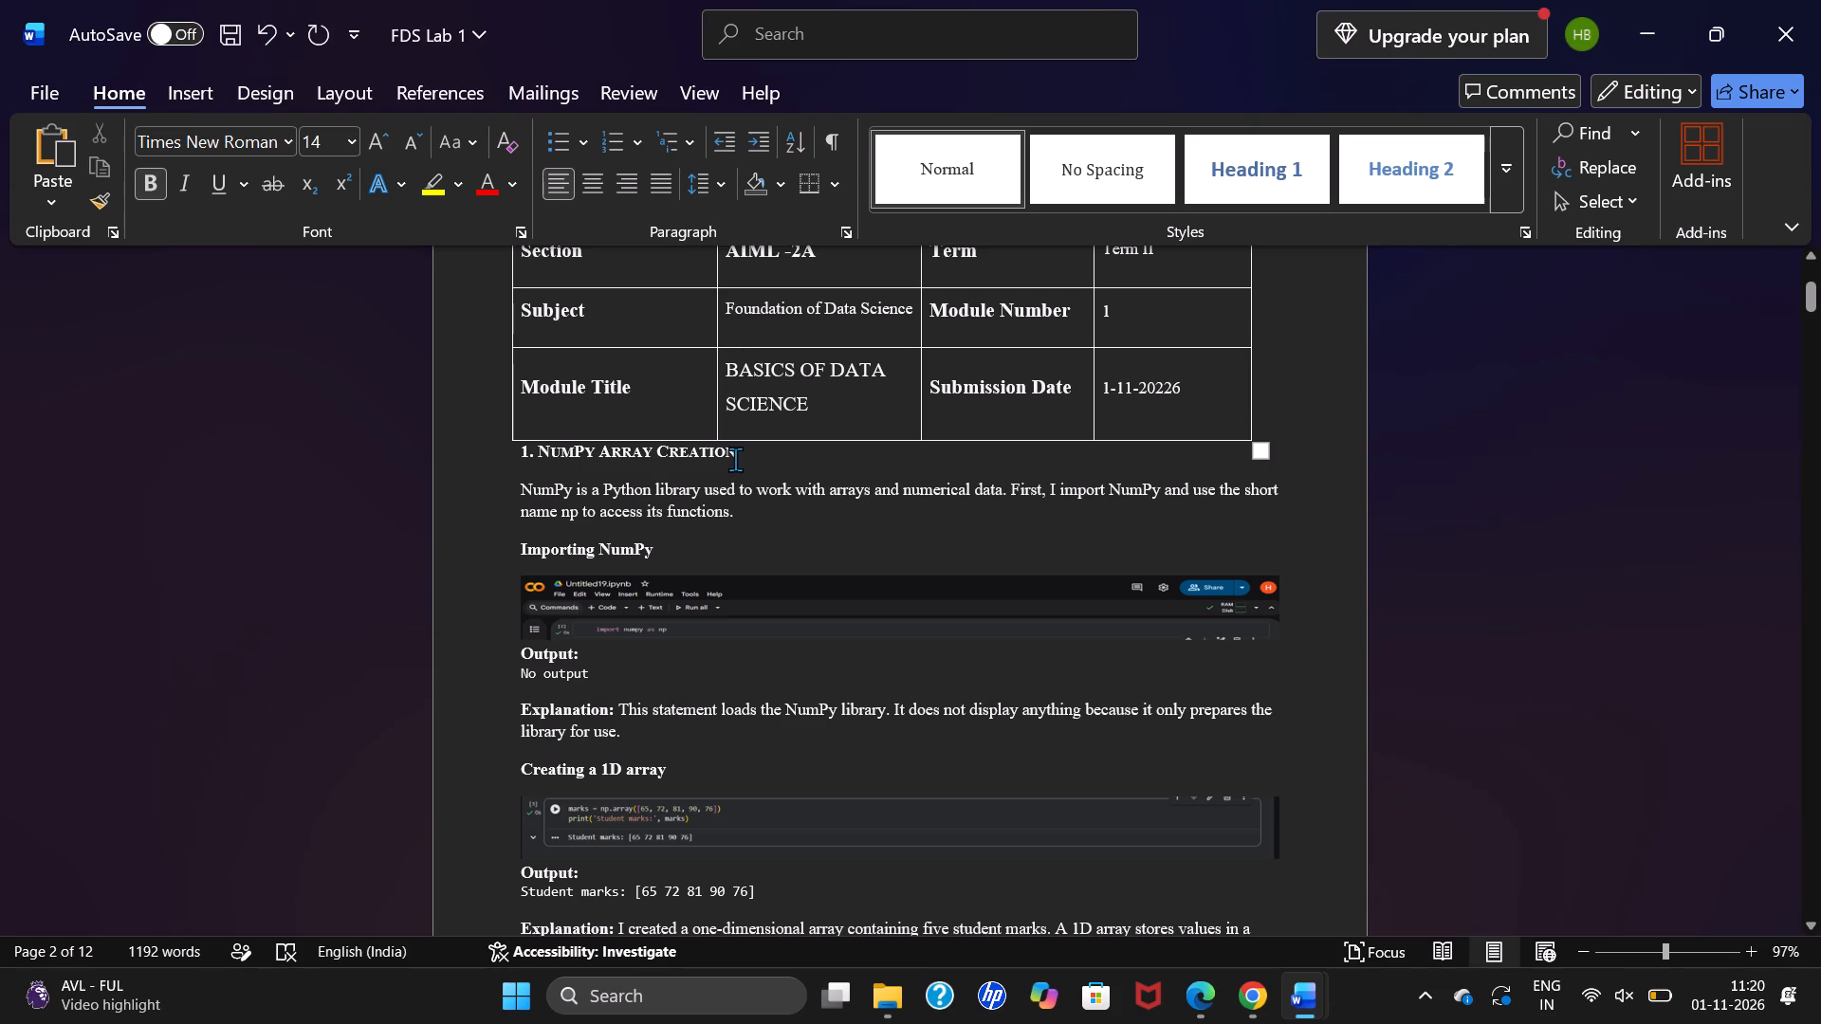
pyautogui.moveTo(735, 457); pyautogui.dragTo(533, 449)
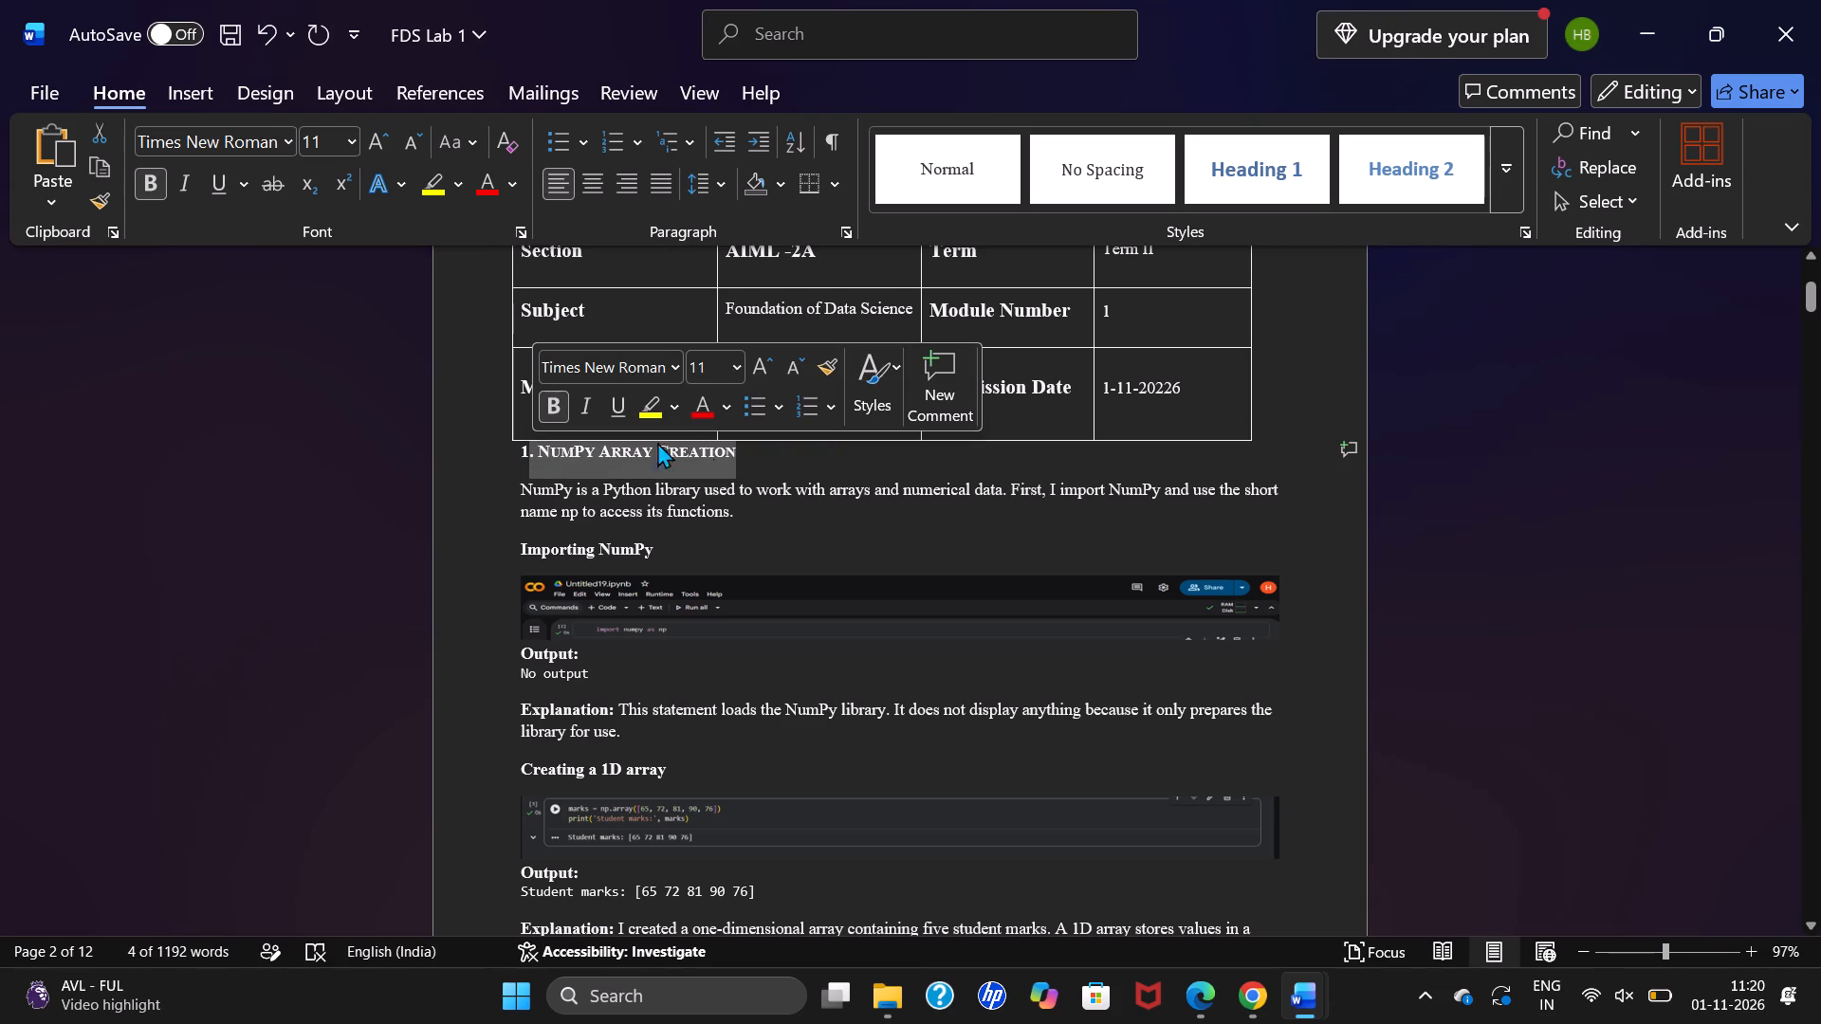
pyautogui.click(753, 457)
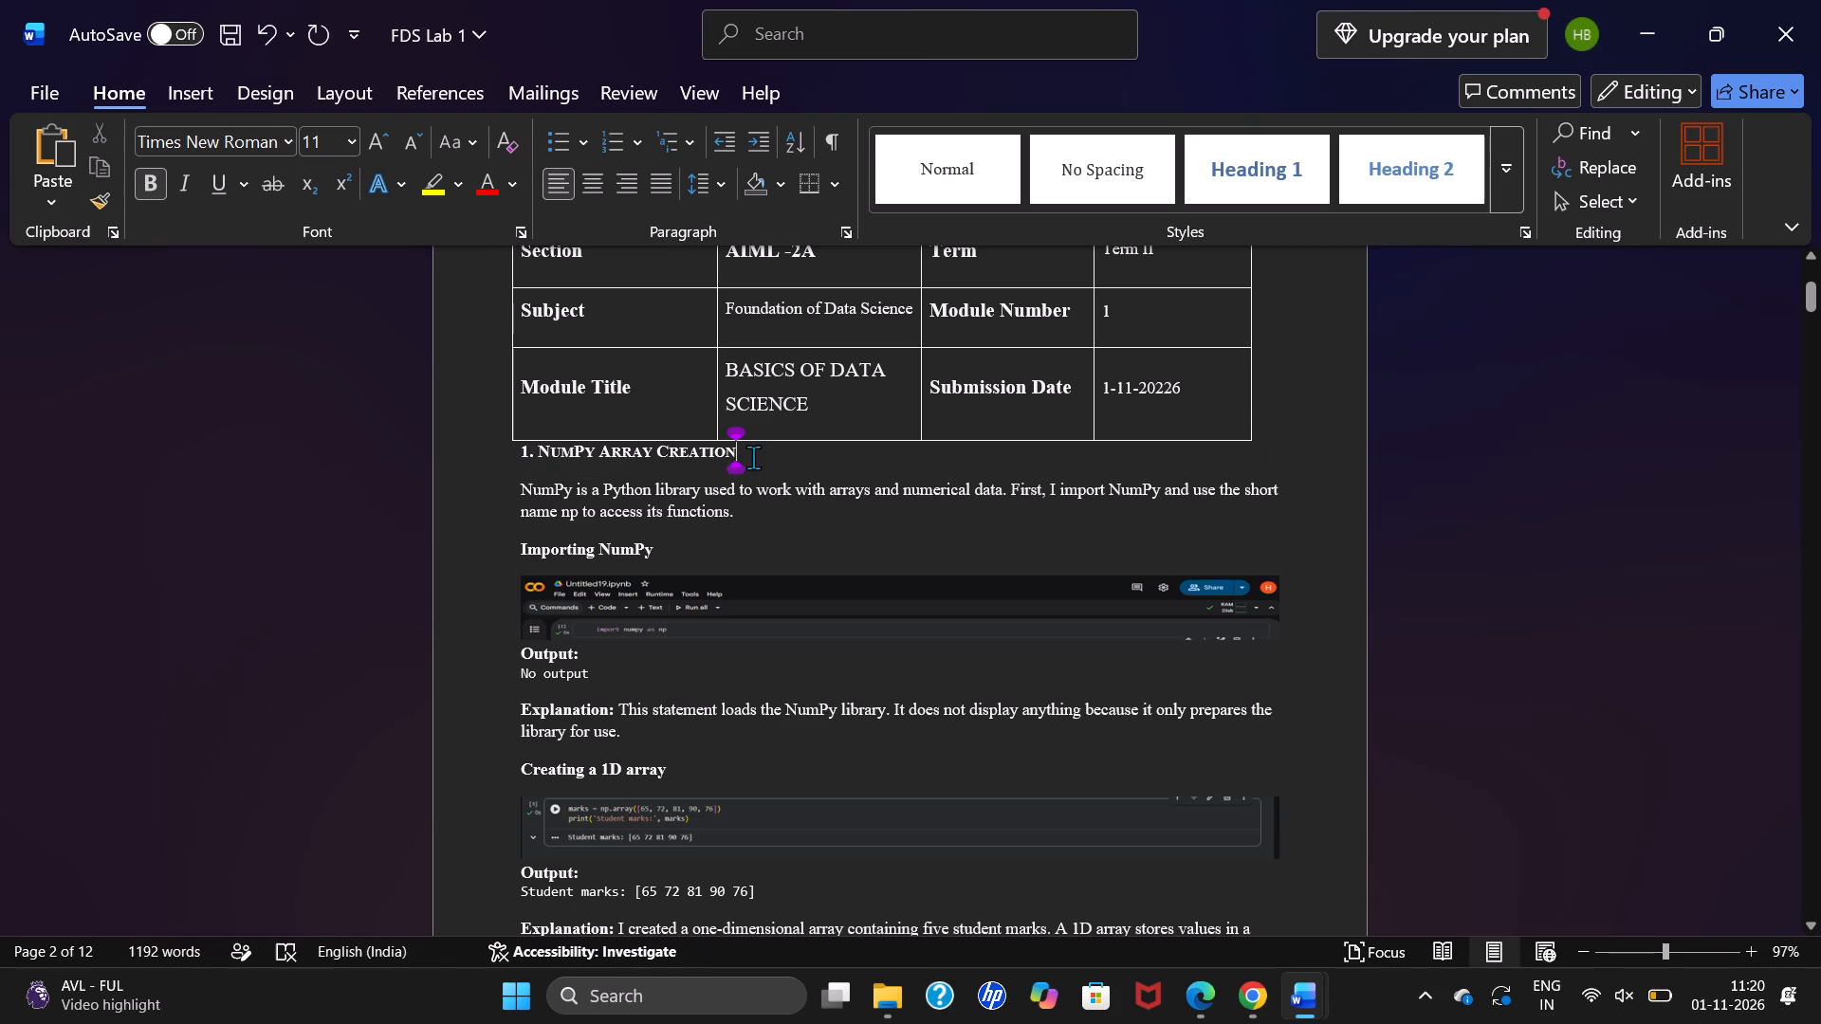
pyautogui.moveTo(753, 457); pyautogui.dragTo(510, 456)
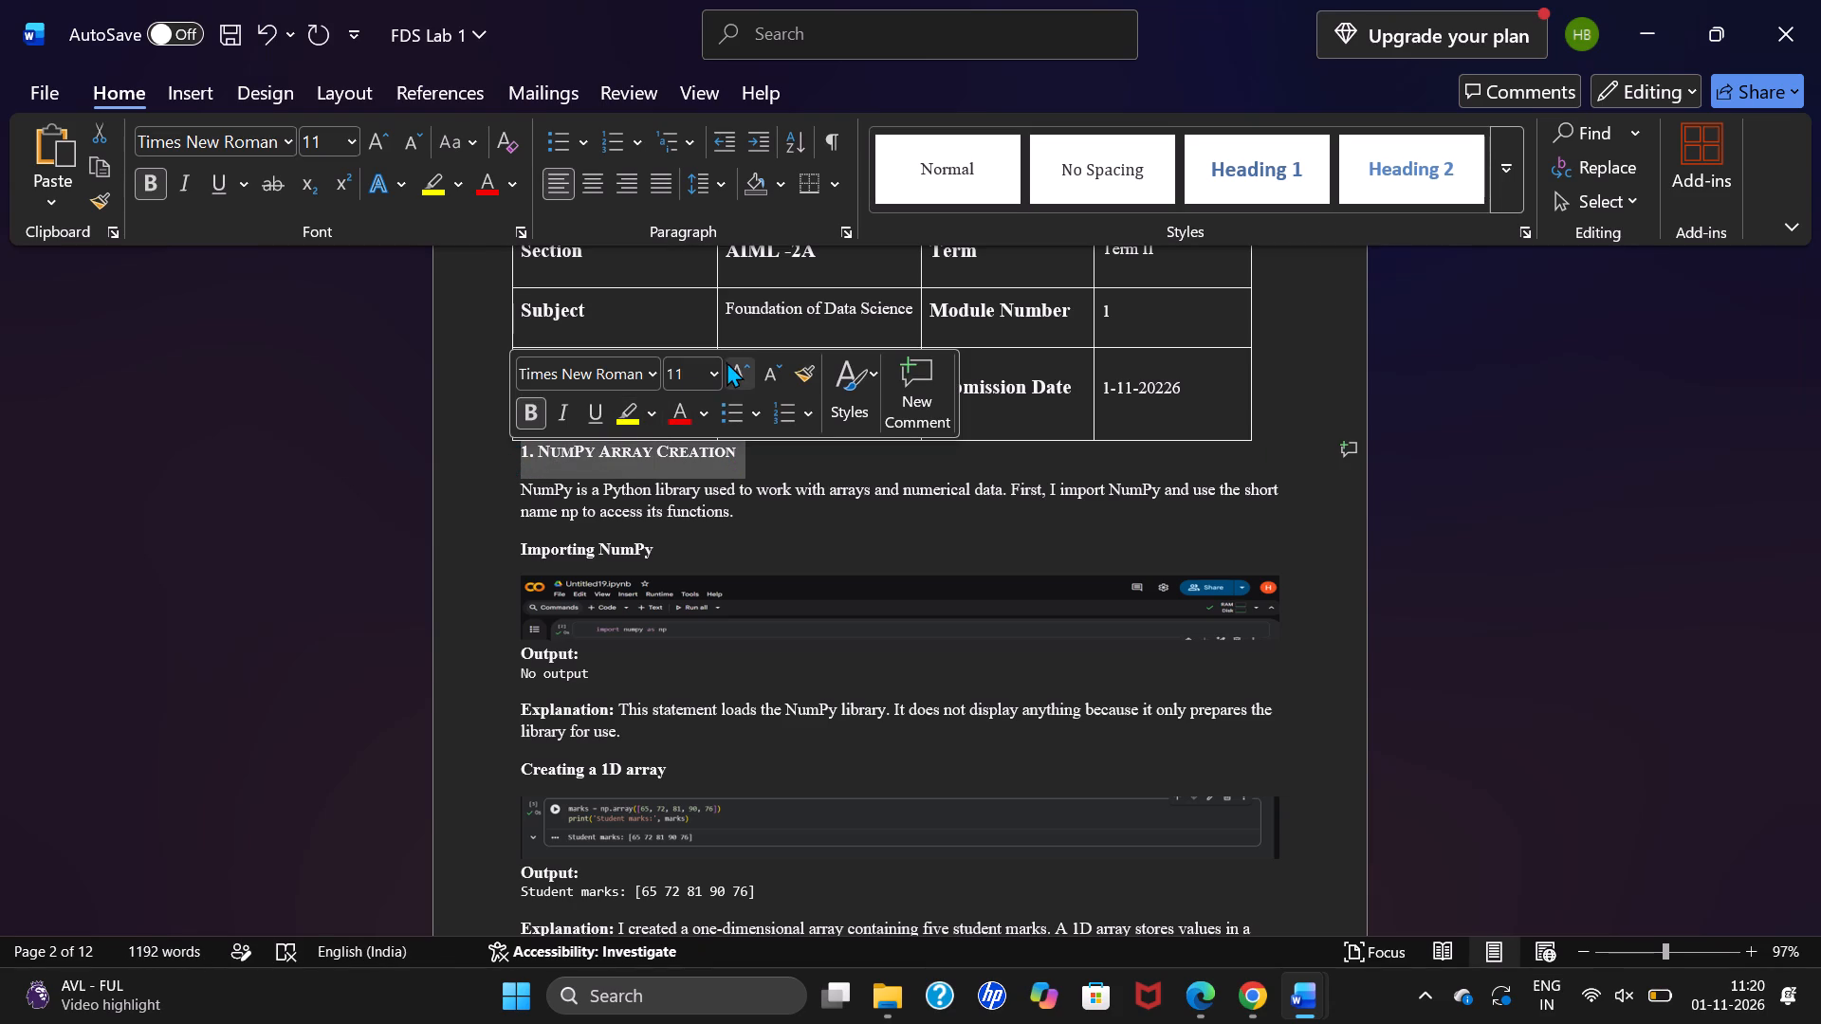
pyautogui.click(710, 373)
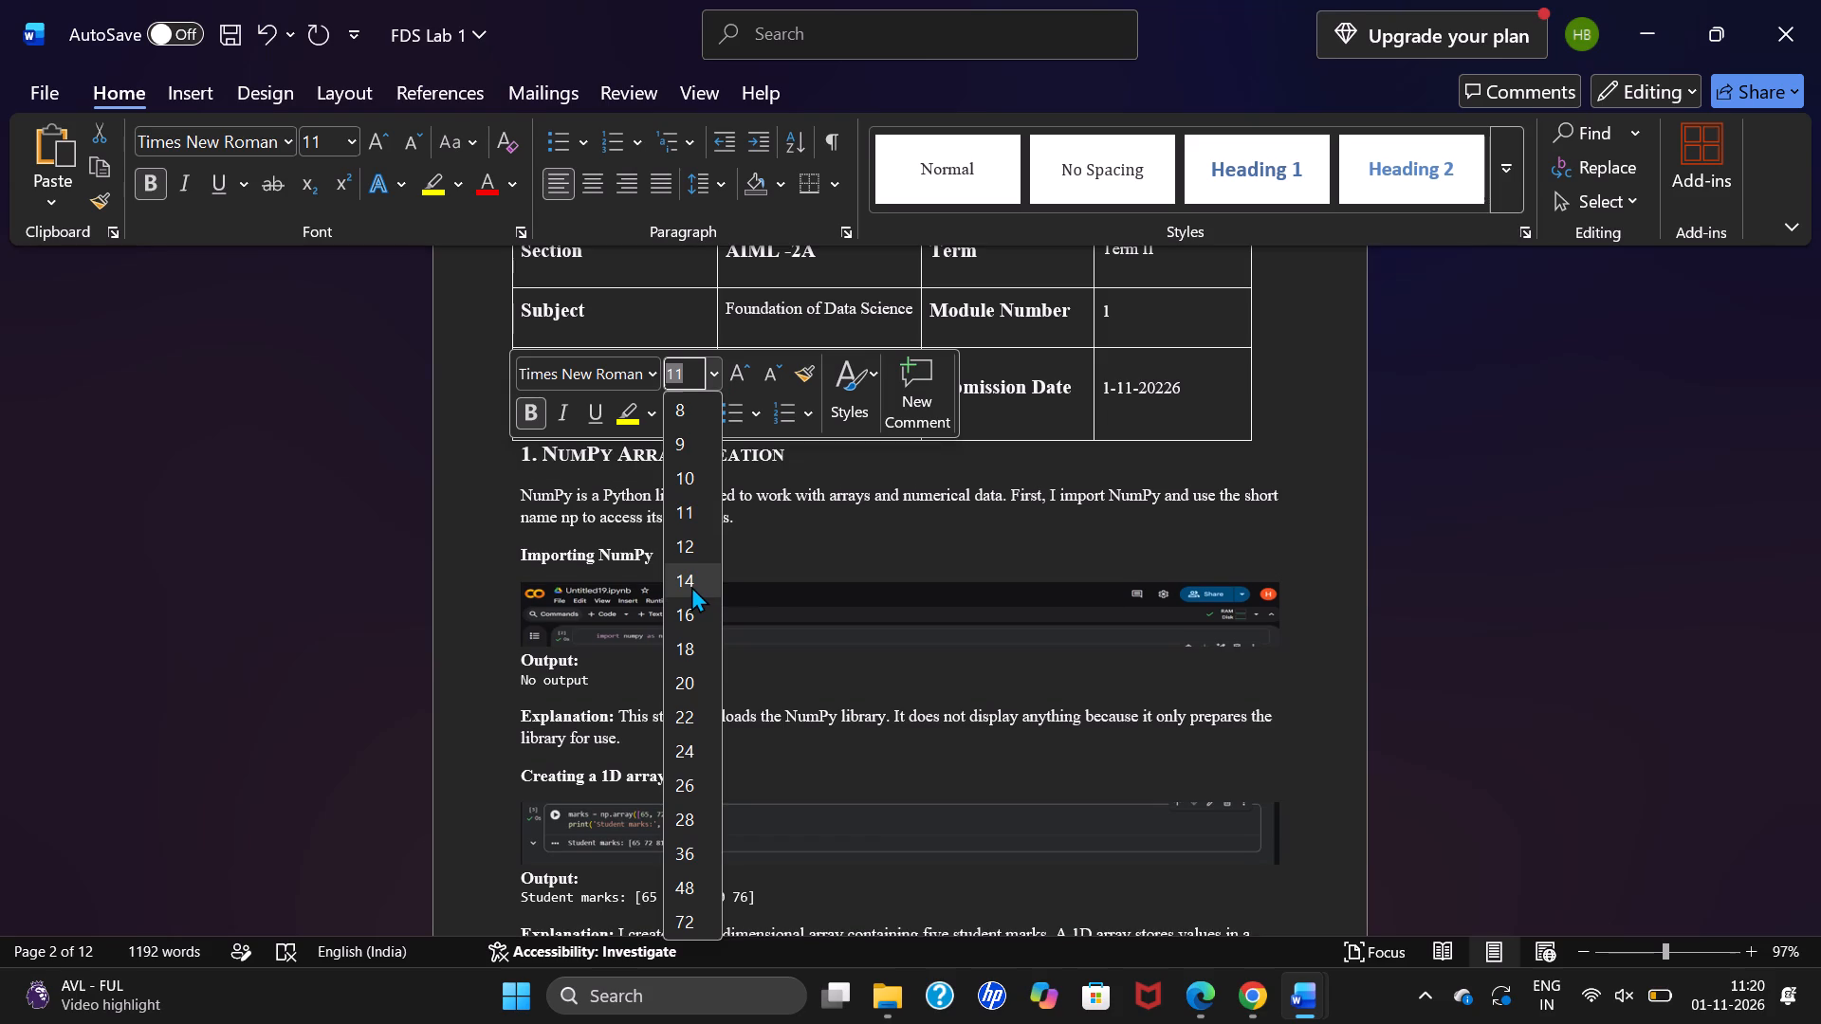
pyautogui.click(691, 586)
pyautogui.click(784, 559)
# Change the "Creating an array of ones" heading to the Normal style and make it bold.
pyautogui.scroll(-1, 784, 559)
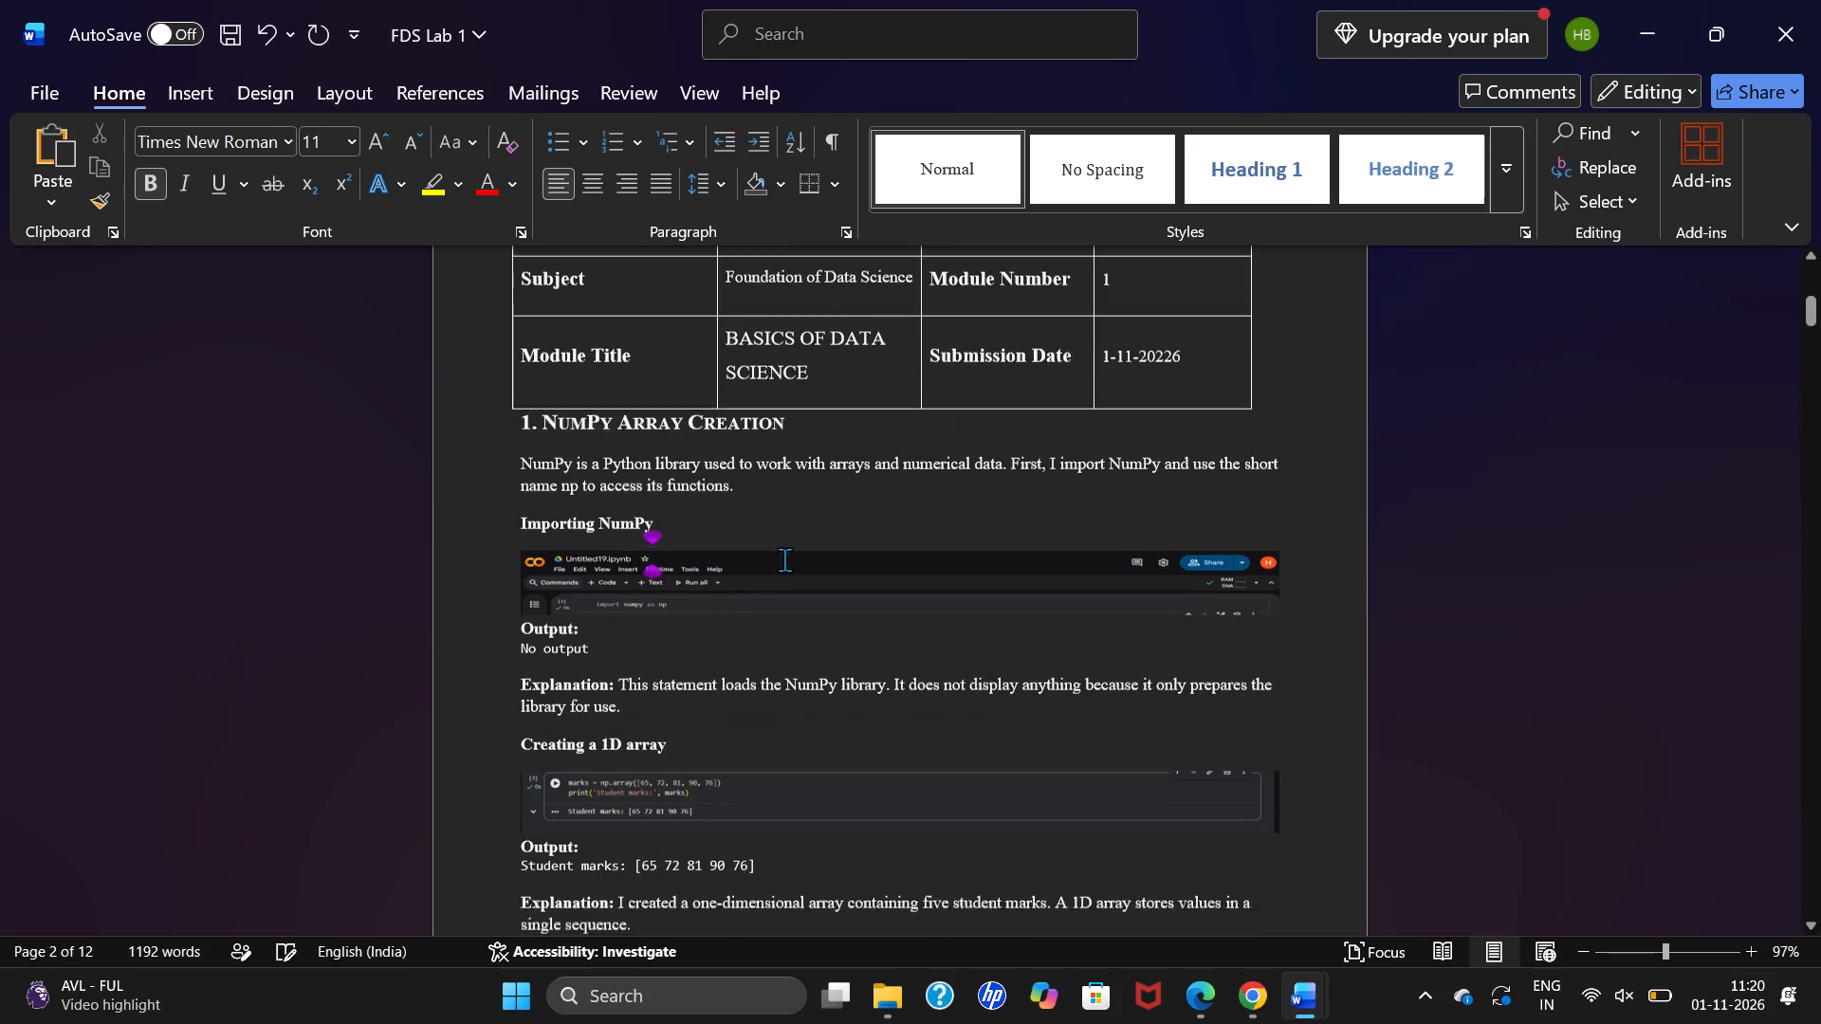
pyautogui.scroll(-3, 784, 559)
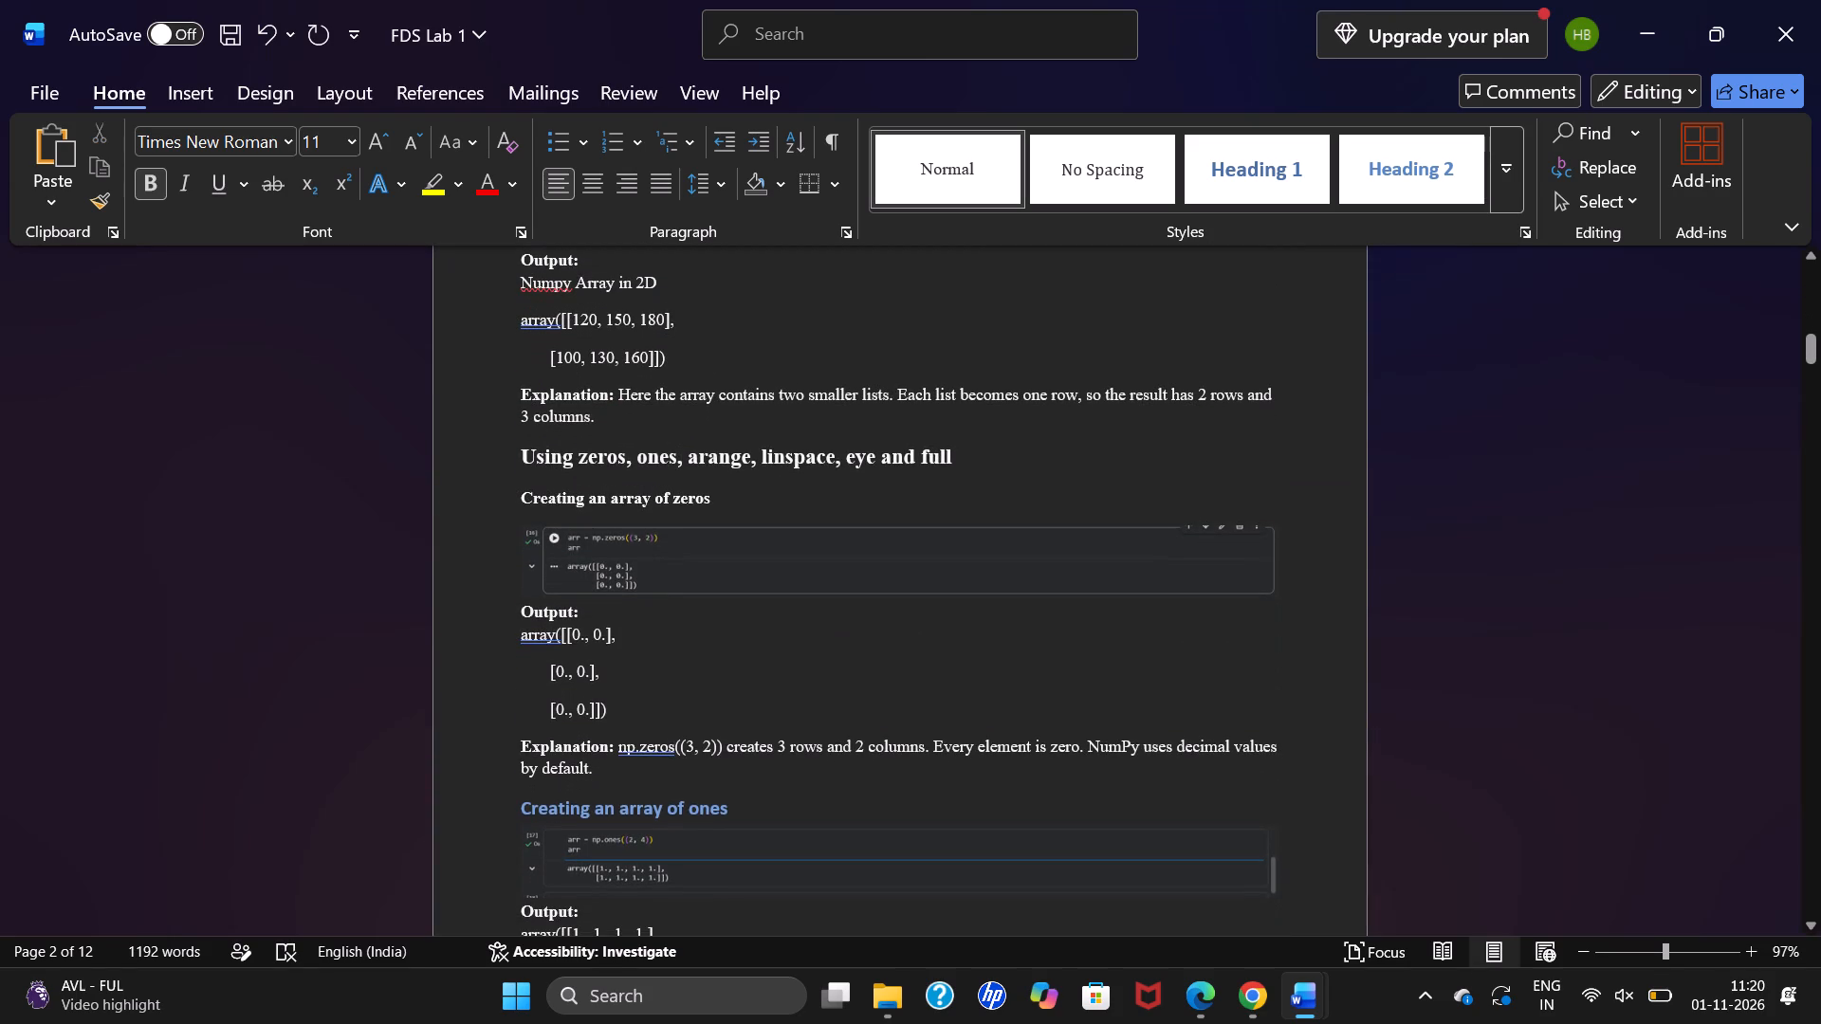
pyautogui.scroll(-2, 784, 559)
pyautogui.scroll(1, 784, 559)
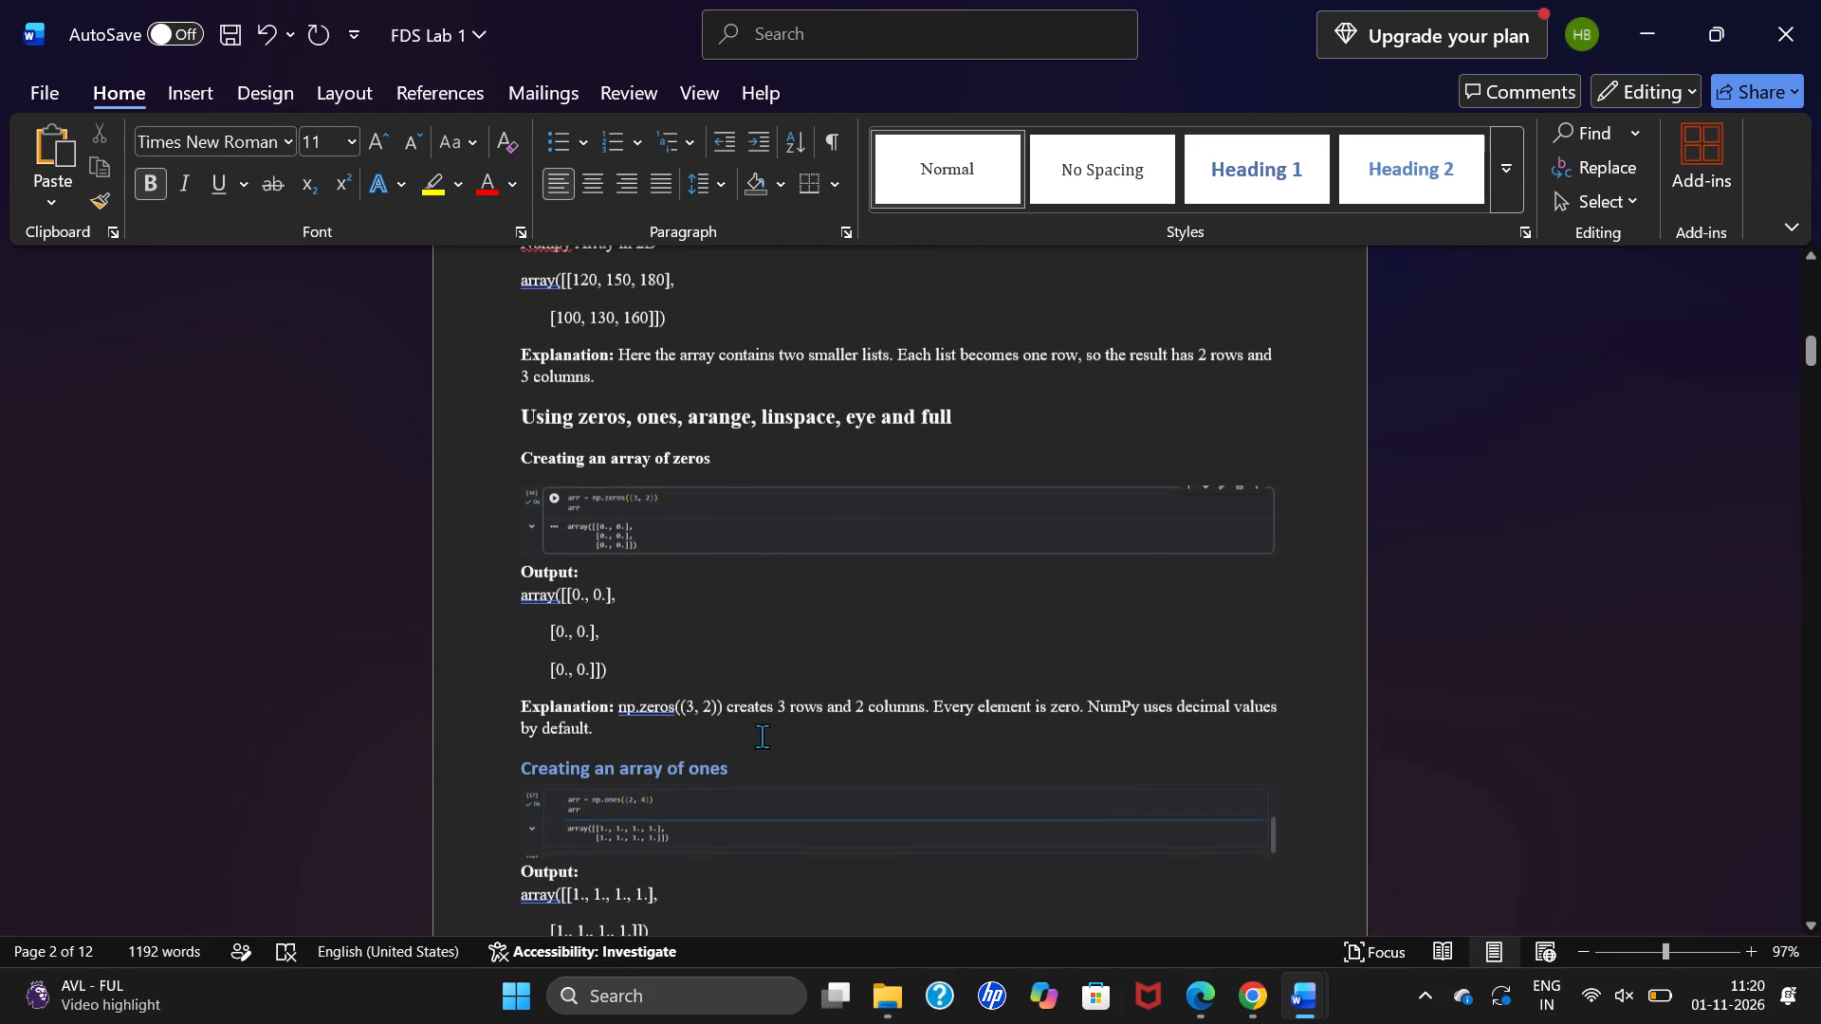
pyautogui.moveTo(752, 766); pyautogui.dragTo(556, 759)
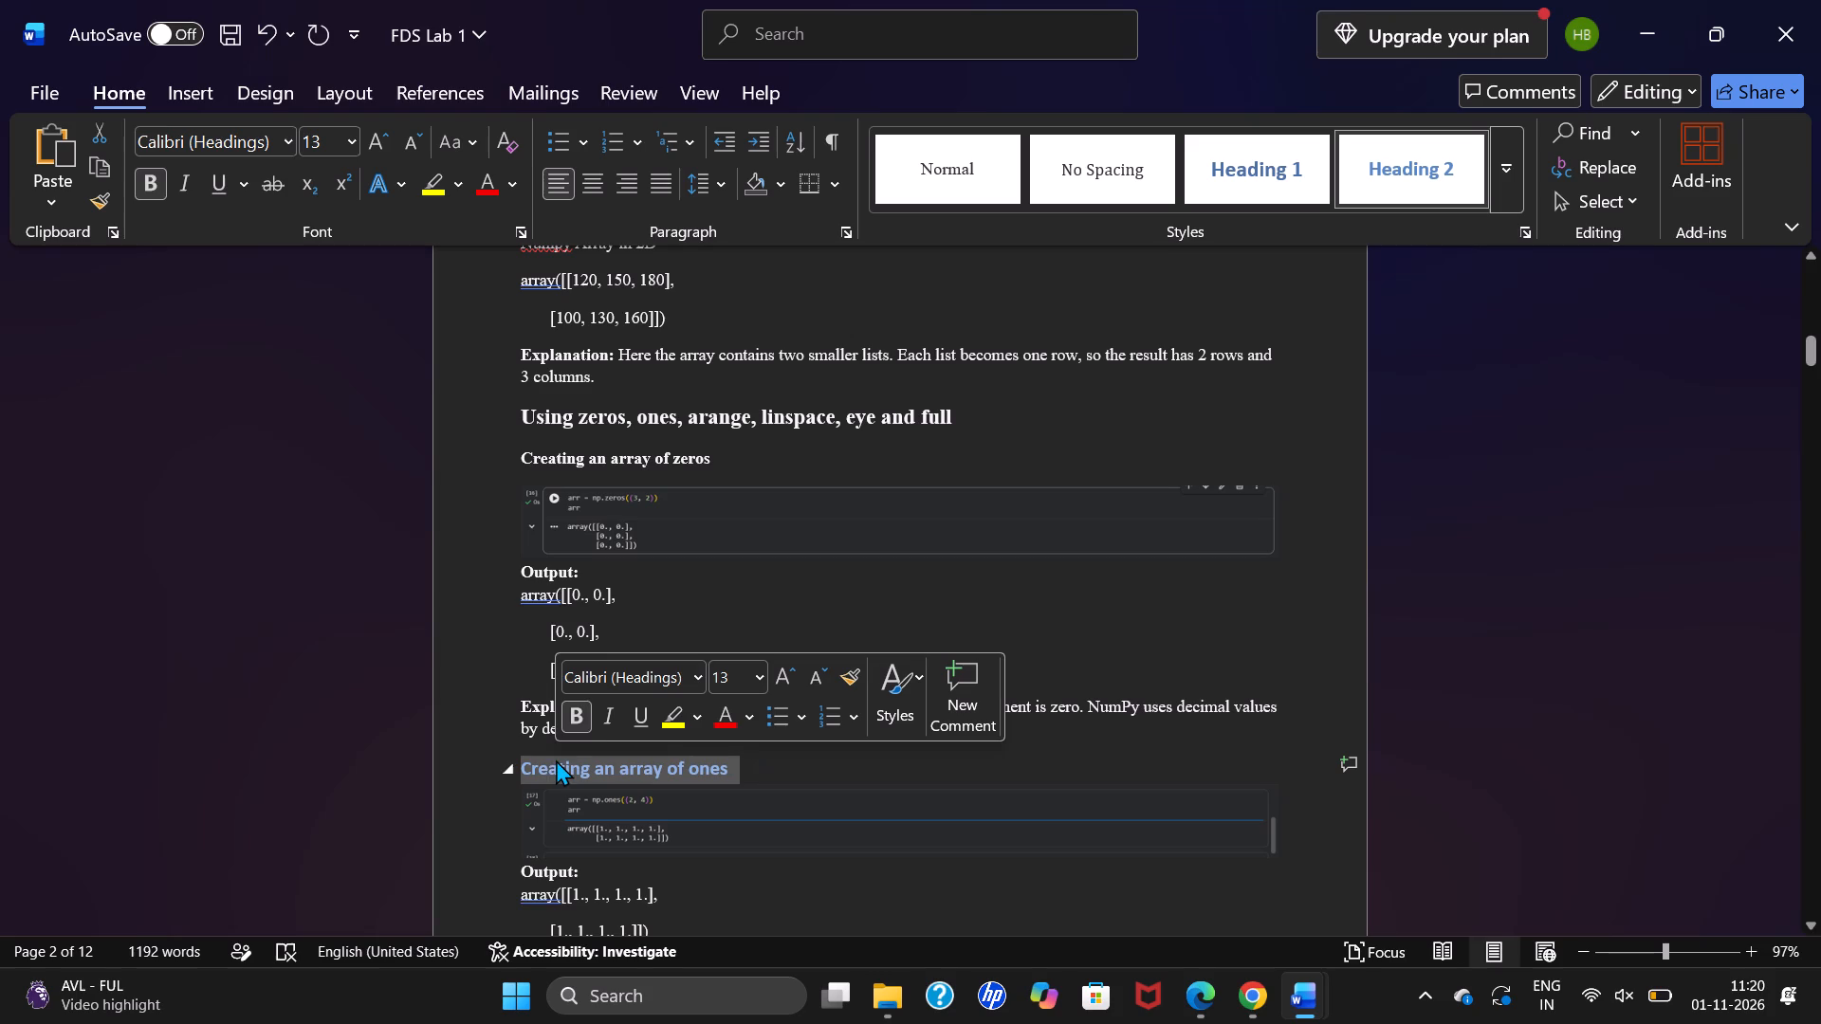
pyautogui.click(932, 197)
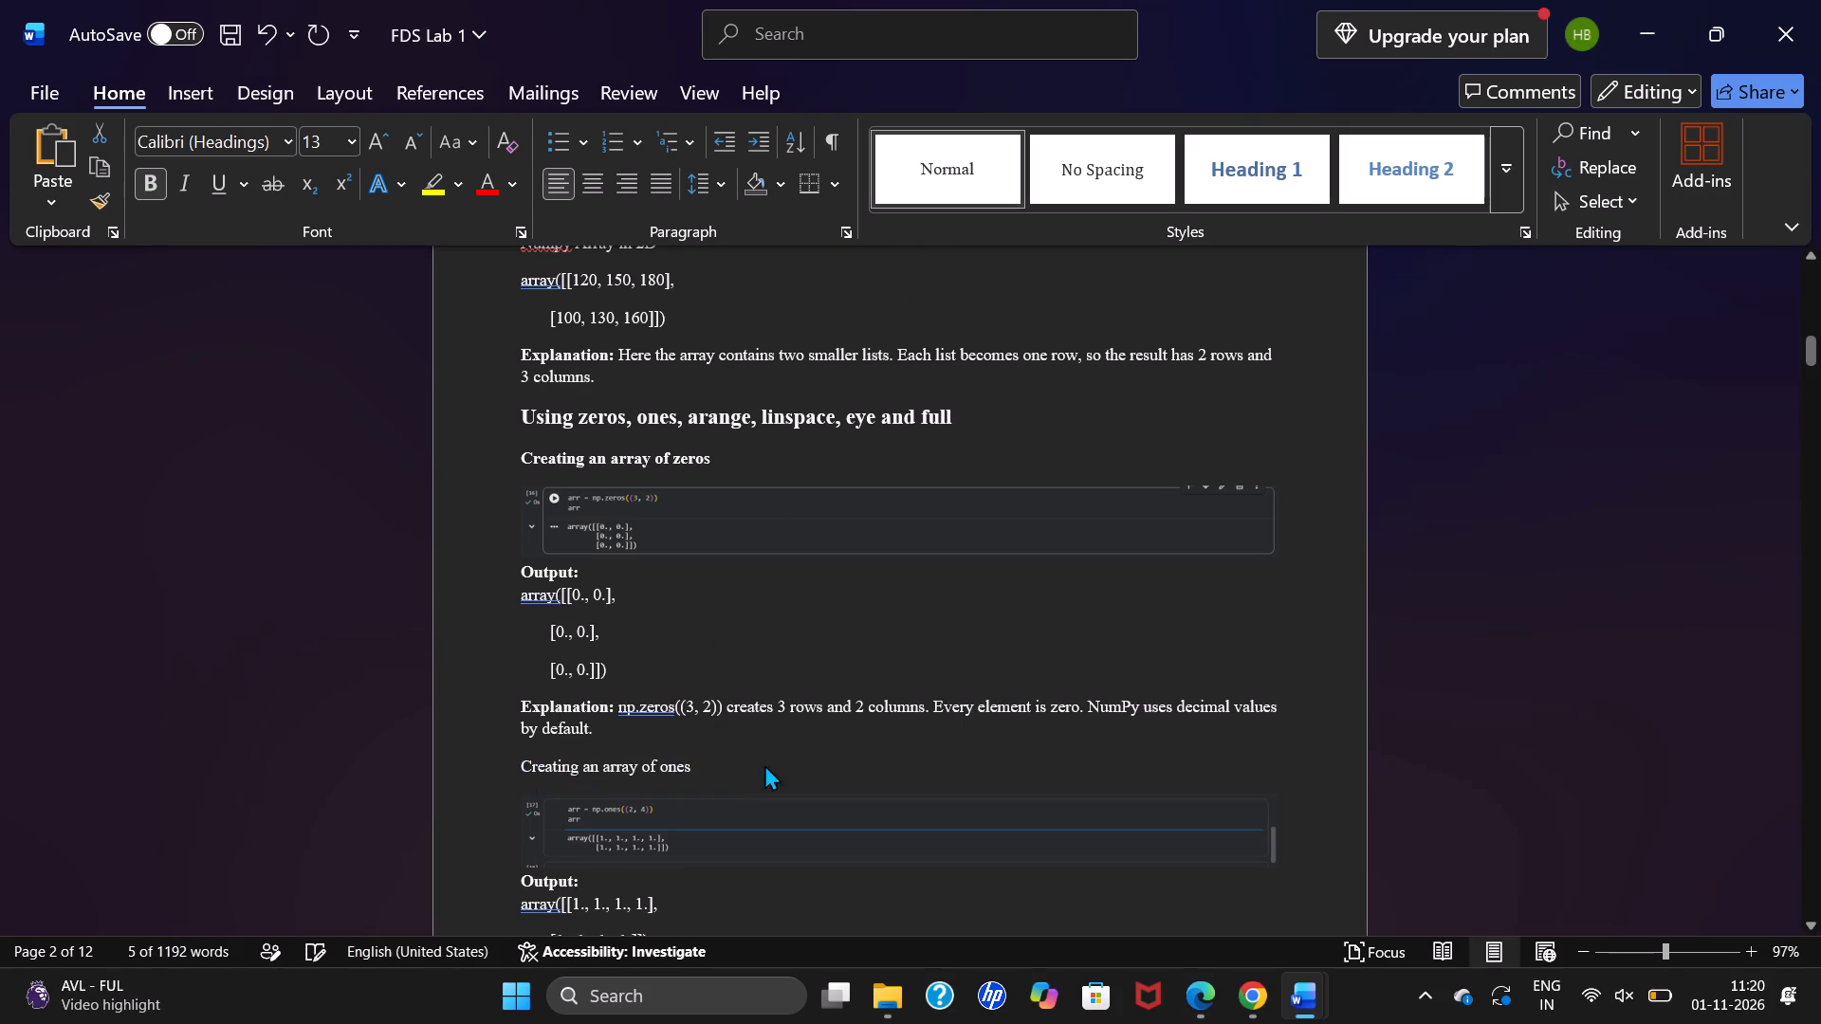
pyautogui.click(708, 773)
pyautogui.moveTo(708, 773); pyautogui.dragTo(506, 775)
pyautogui.click(518, 734)
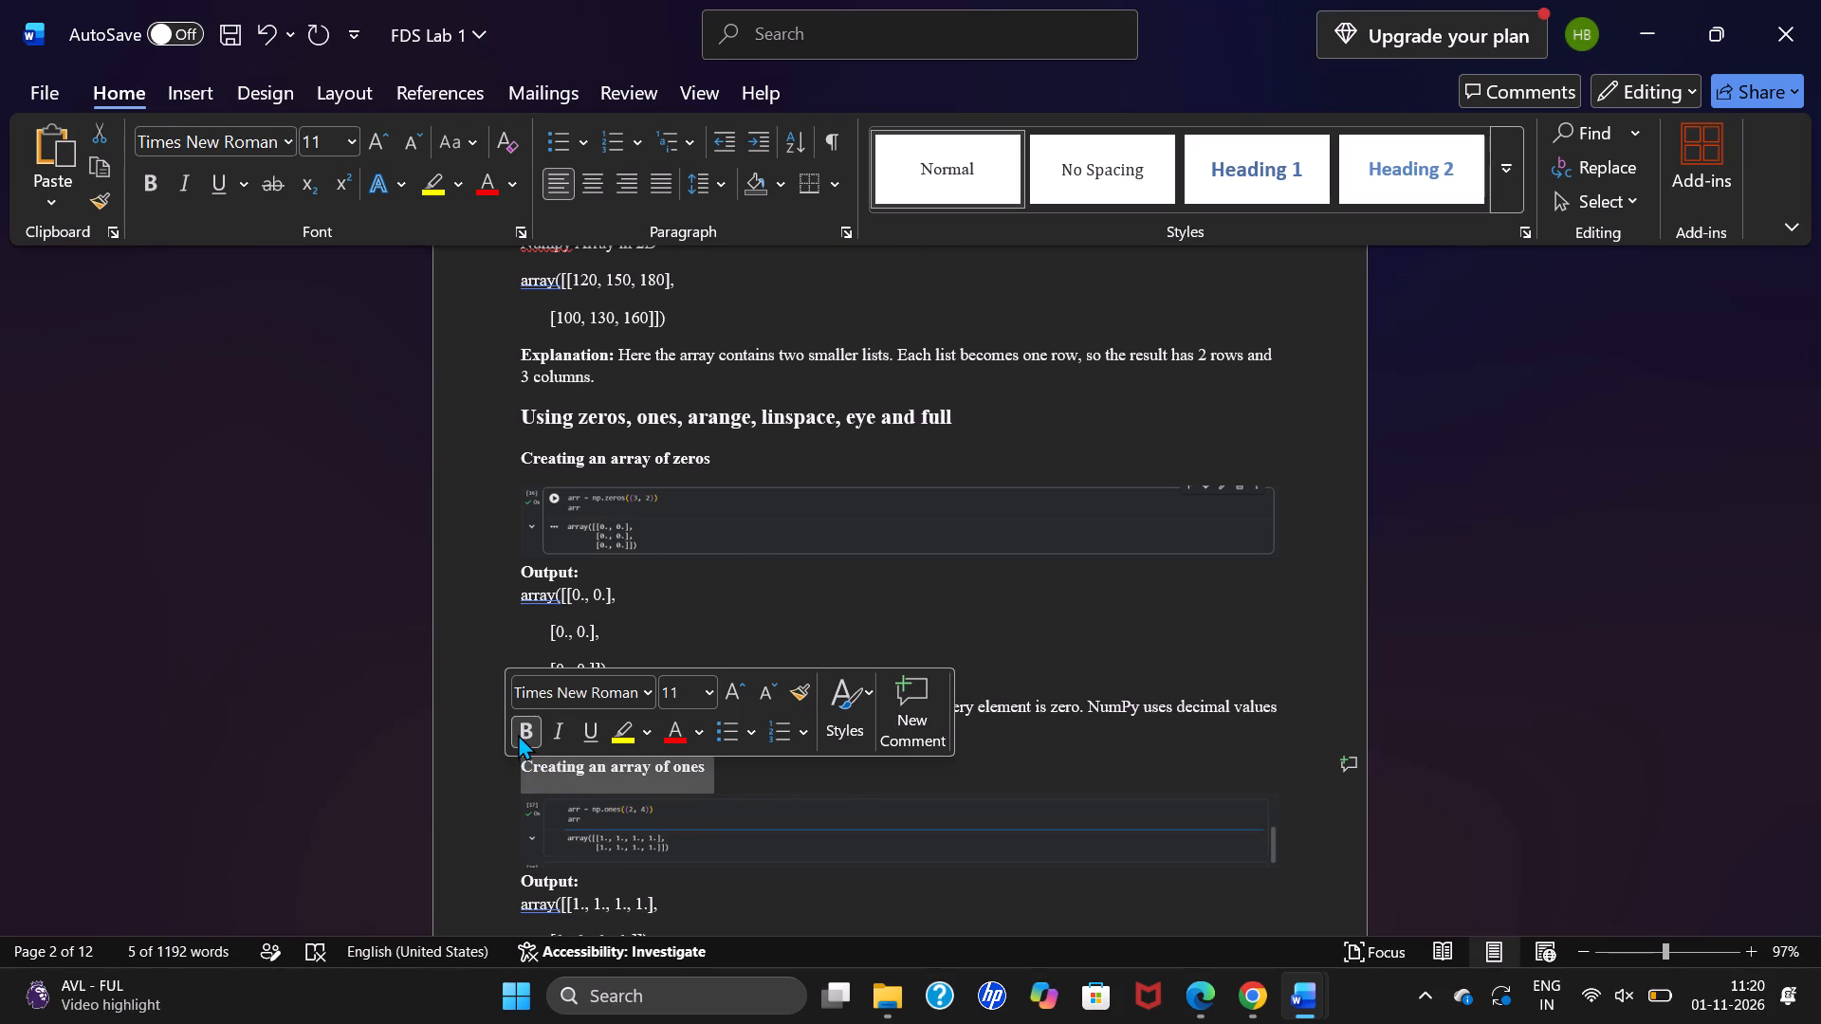
pyautogui.click(526, 737)
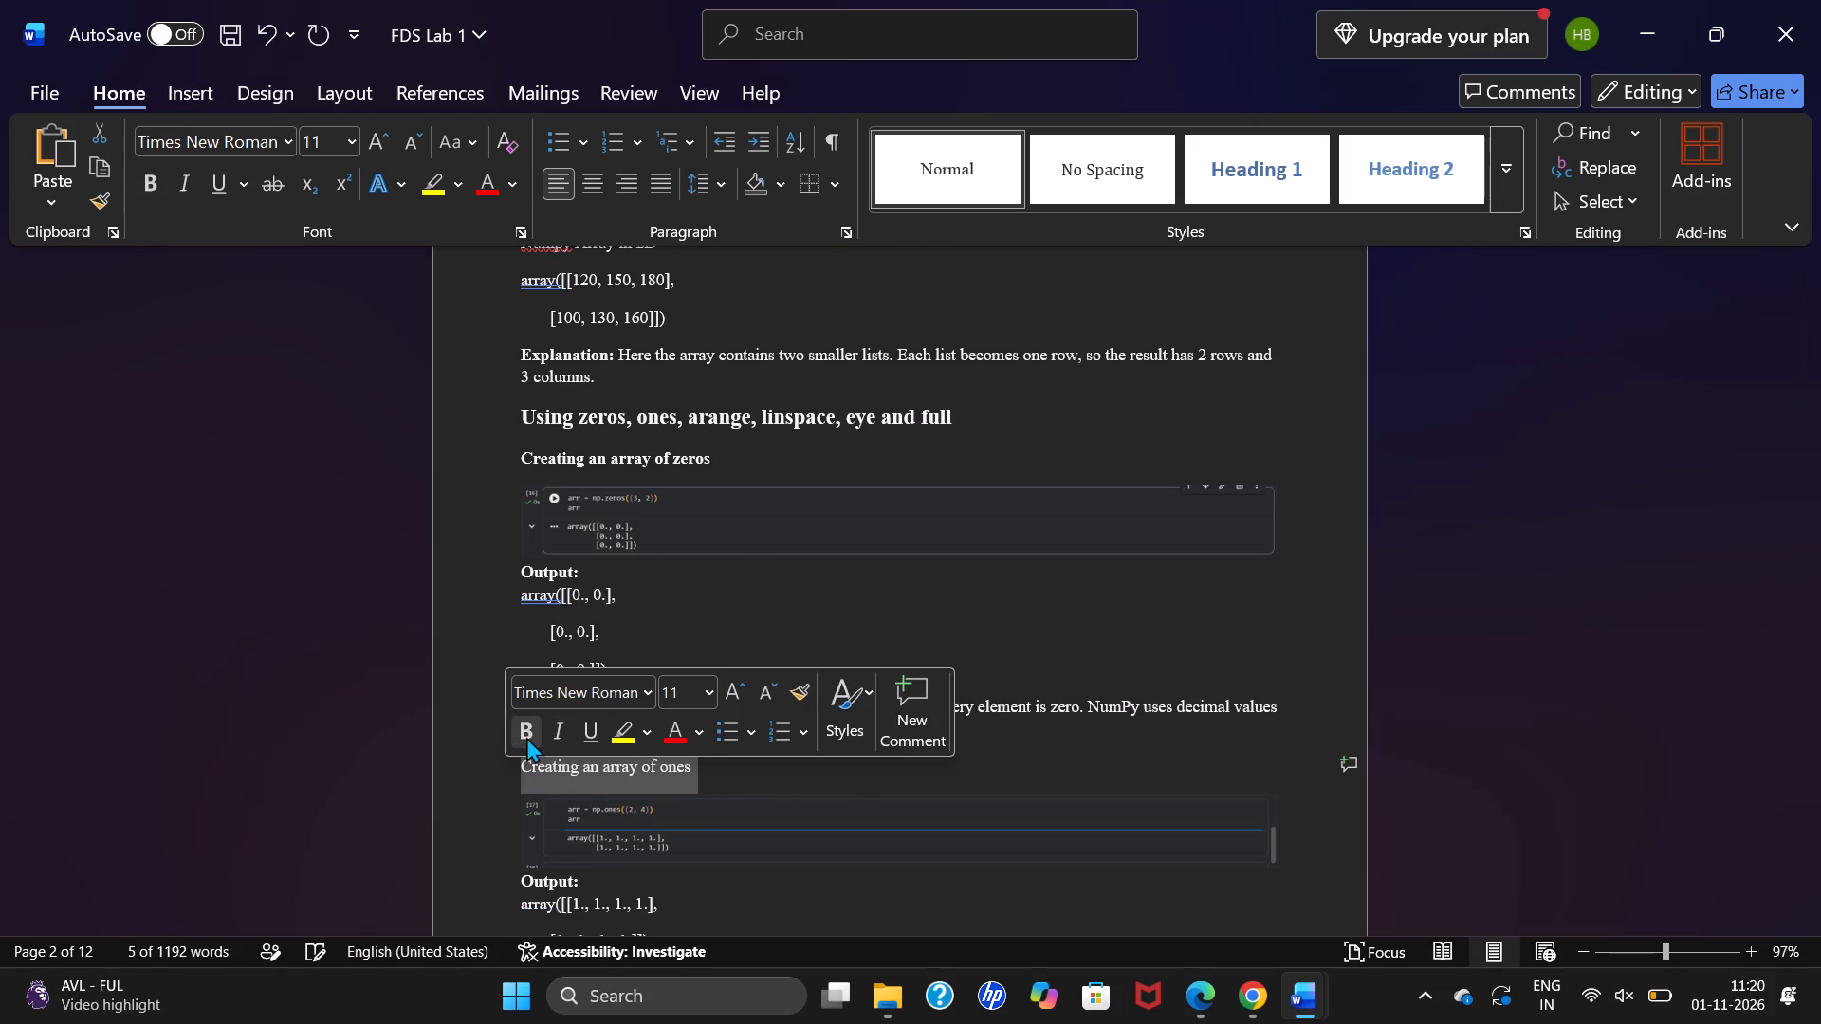
pyautogui.click(526, 737)
pyautogui.click(738, 775)
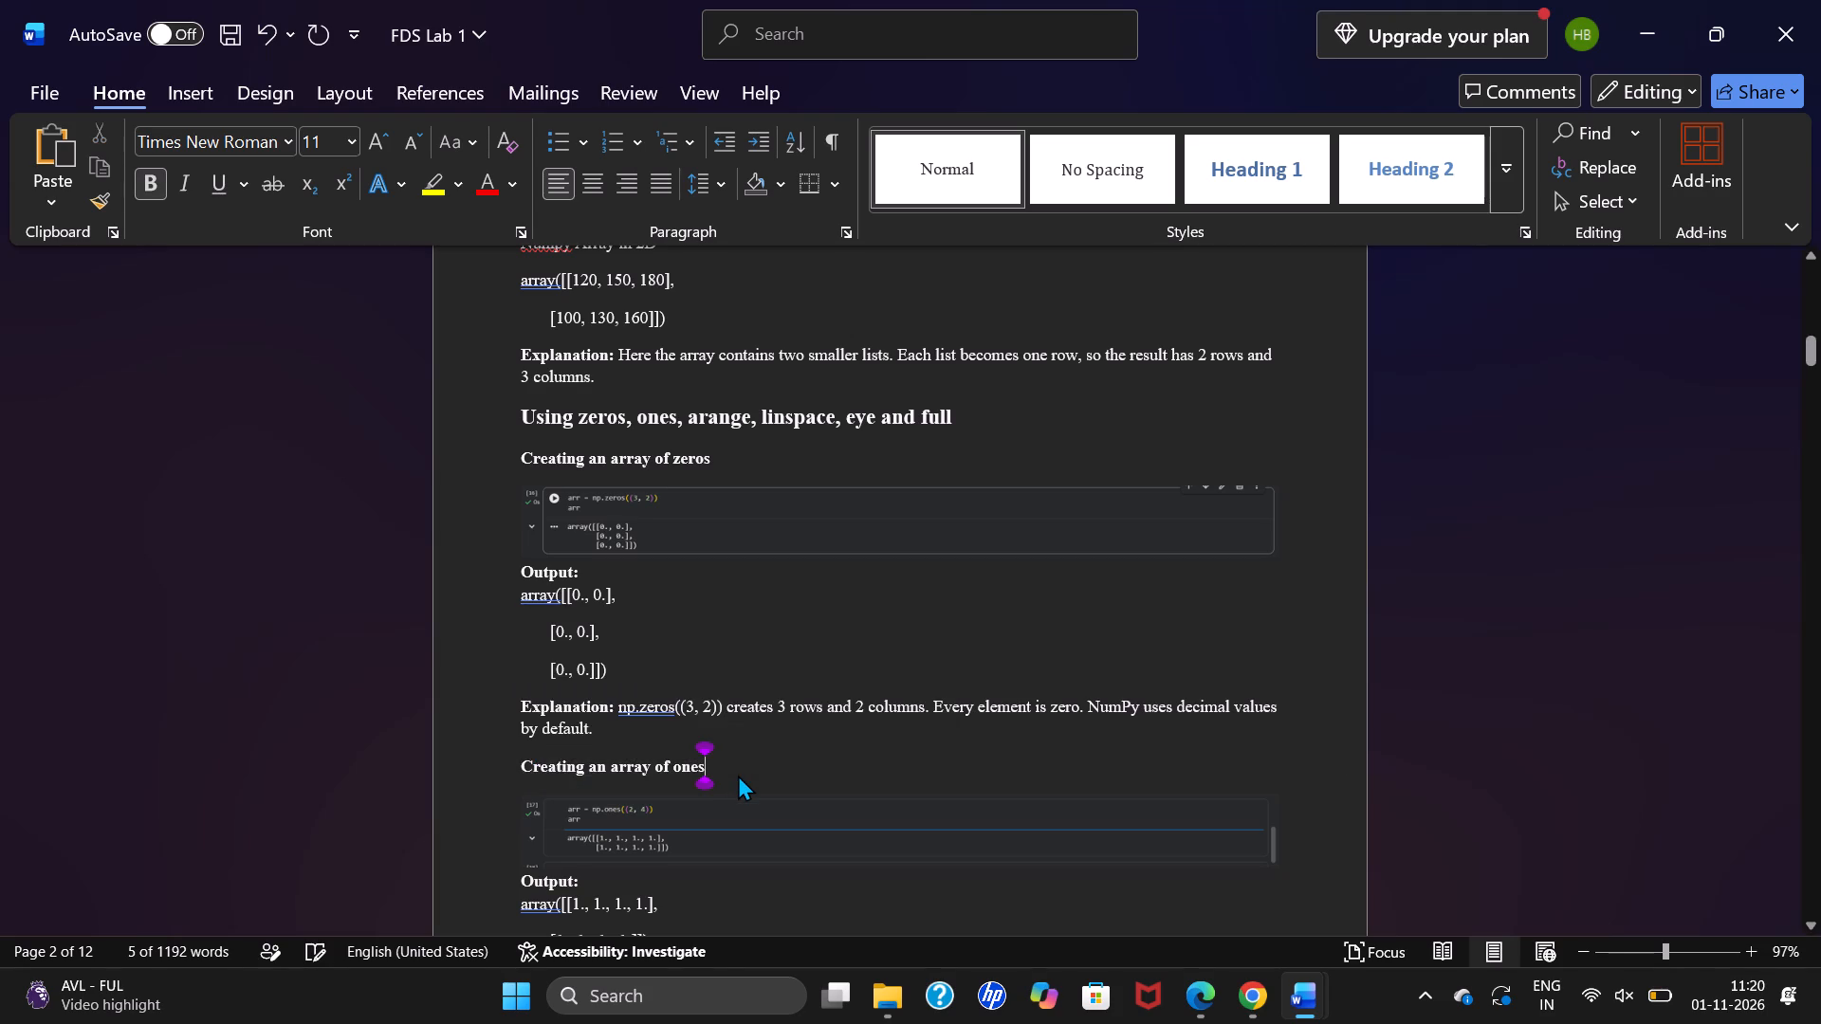
# Change the "Using arange()" heading to the Normal style and make it bold.
pyautogui.scroll(-2, 738, 775)
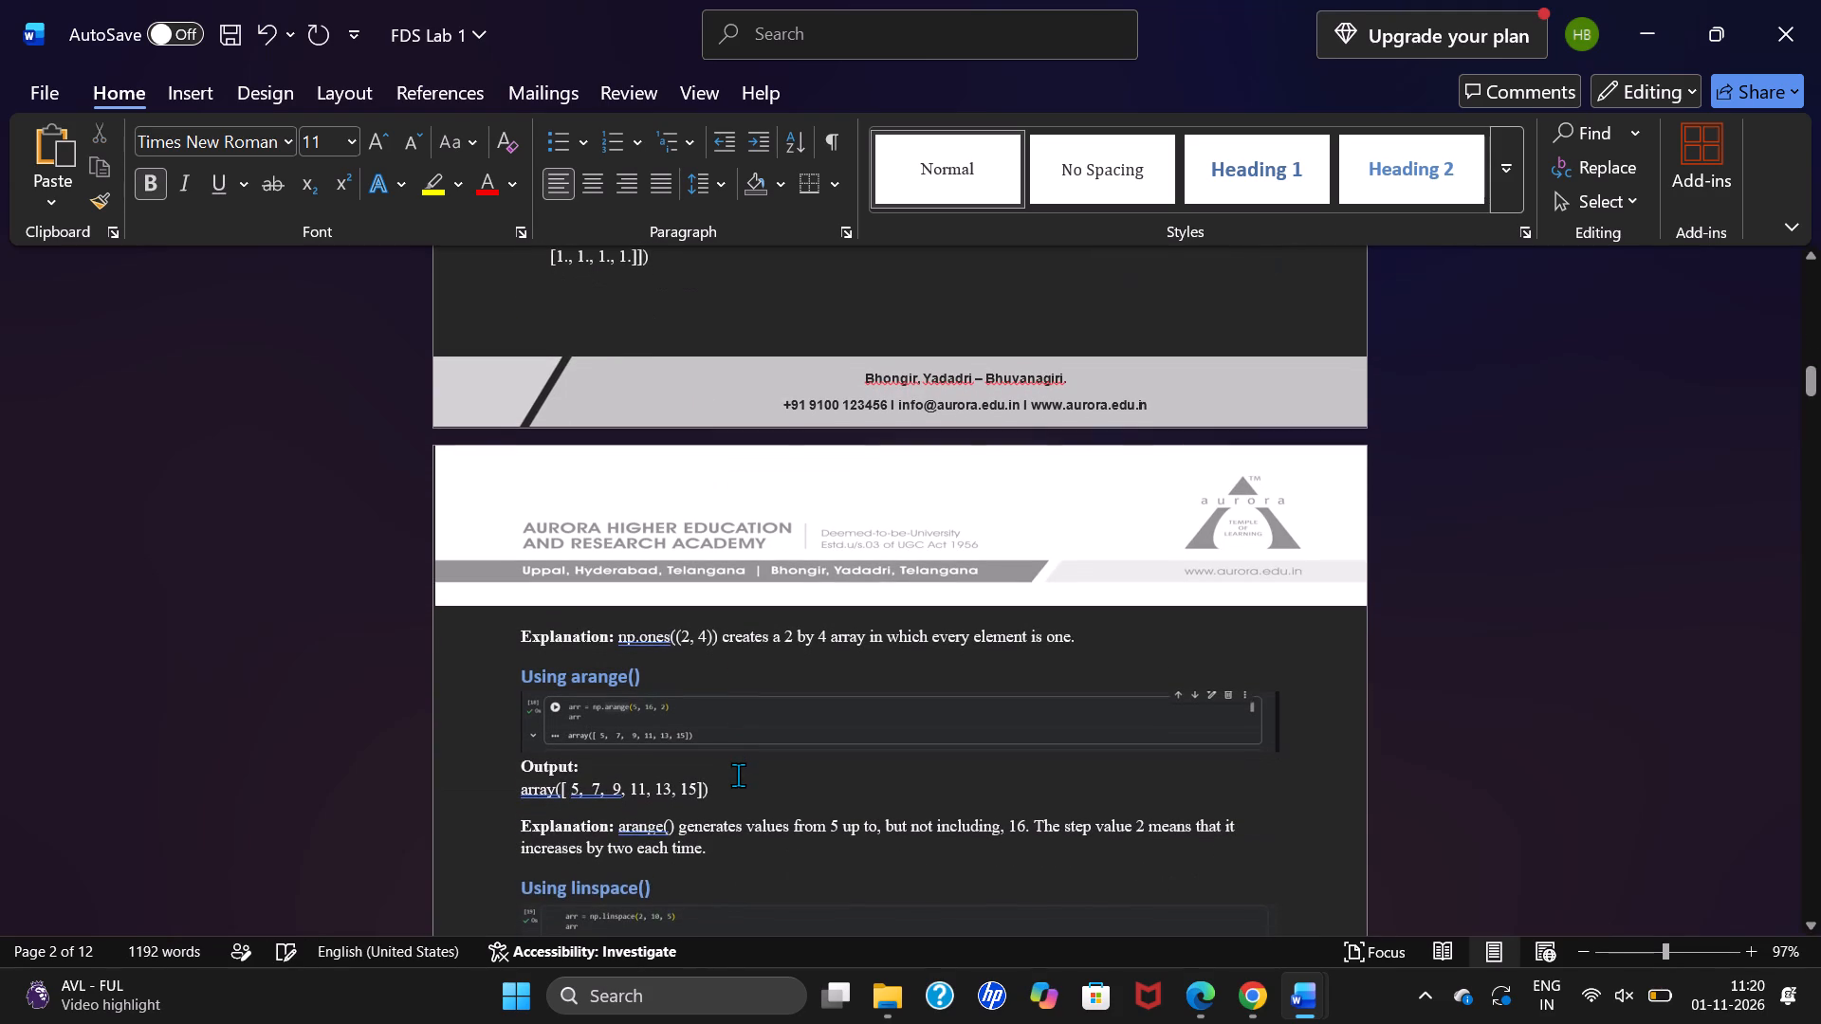
pyautogui.moveTo(652, 681); pyautogui.dragTo(523, 685)
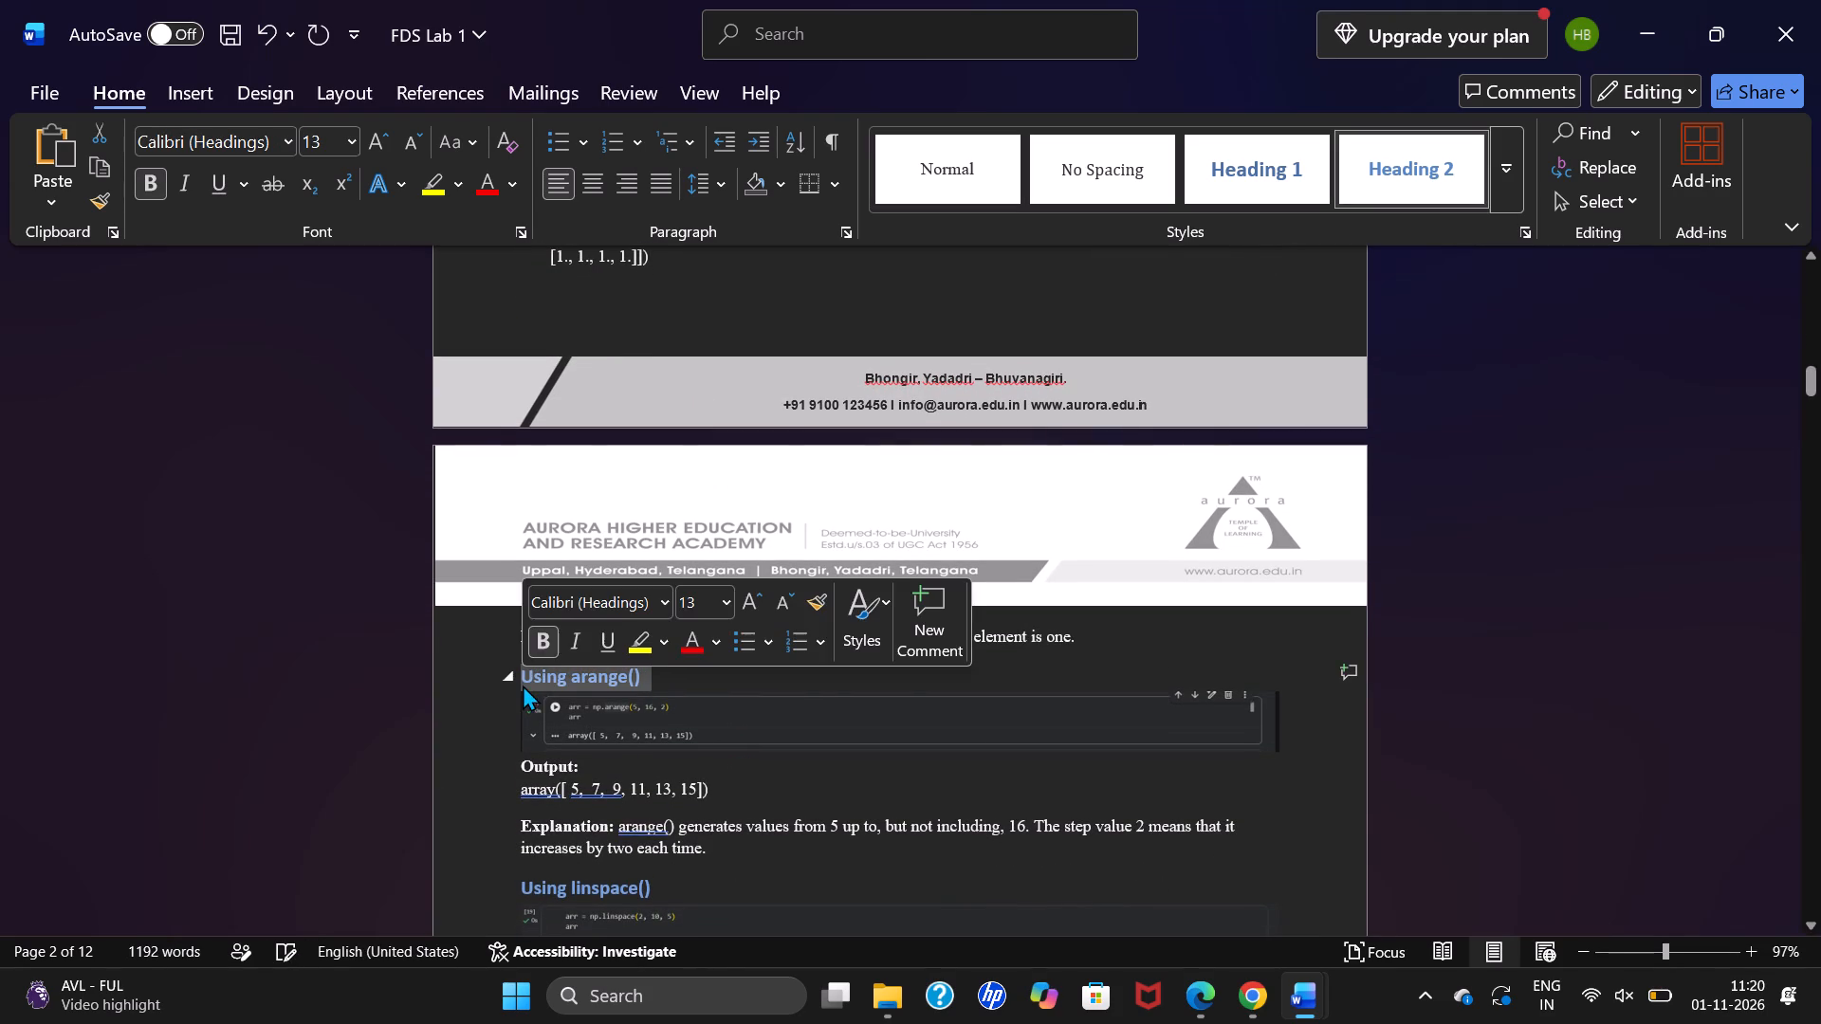
pyautogui.click(945, 194)
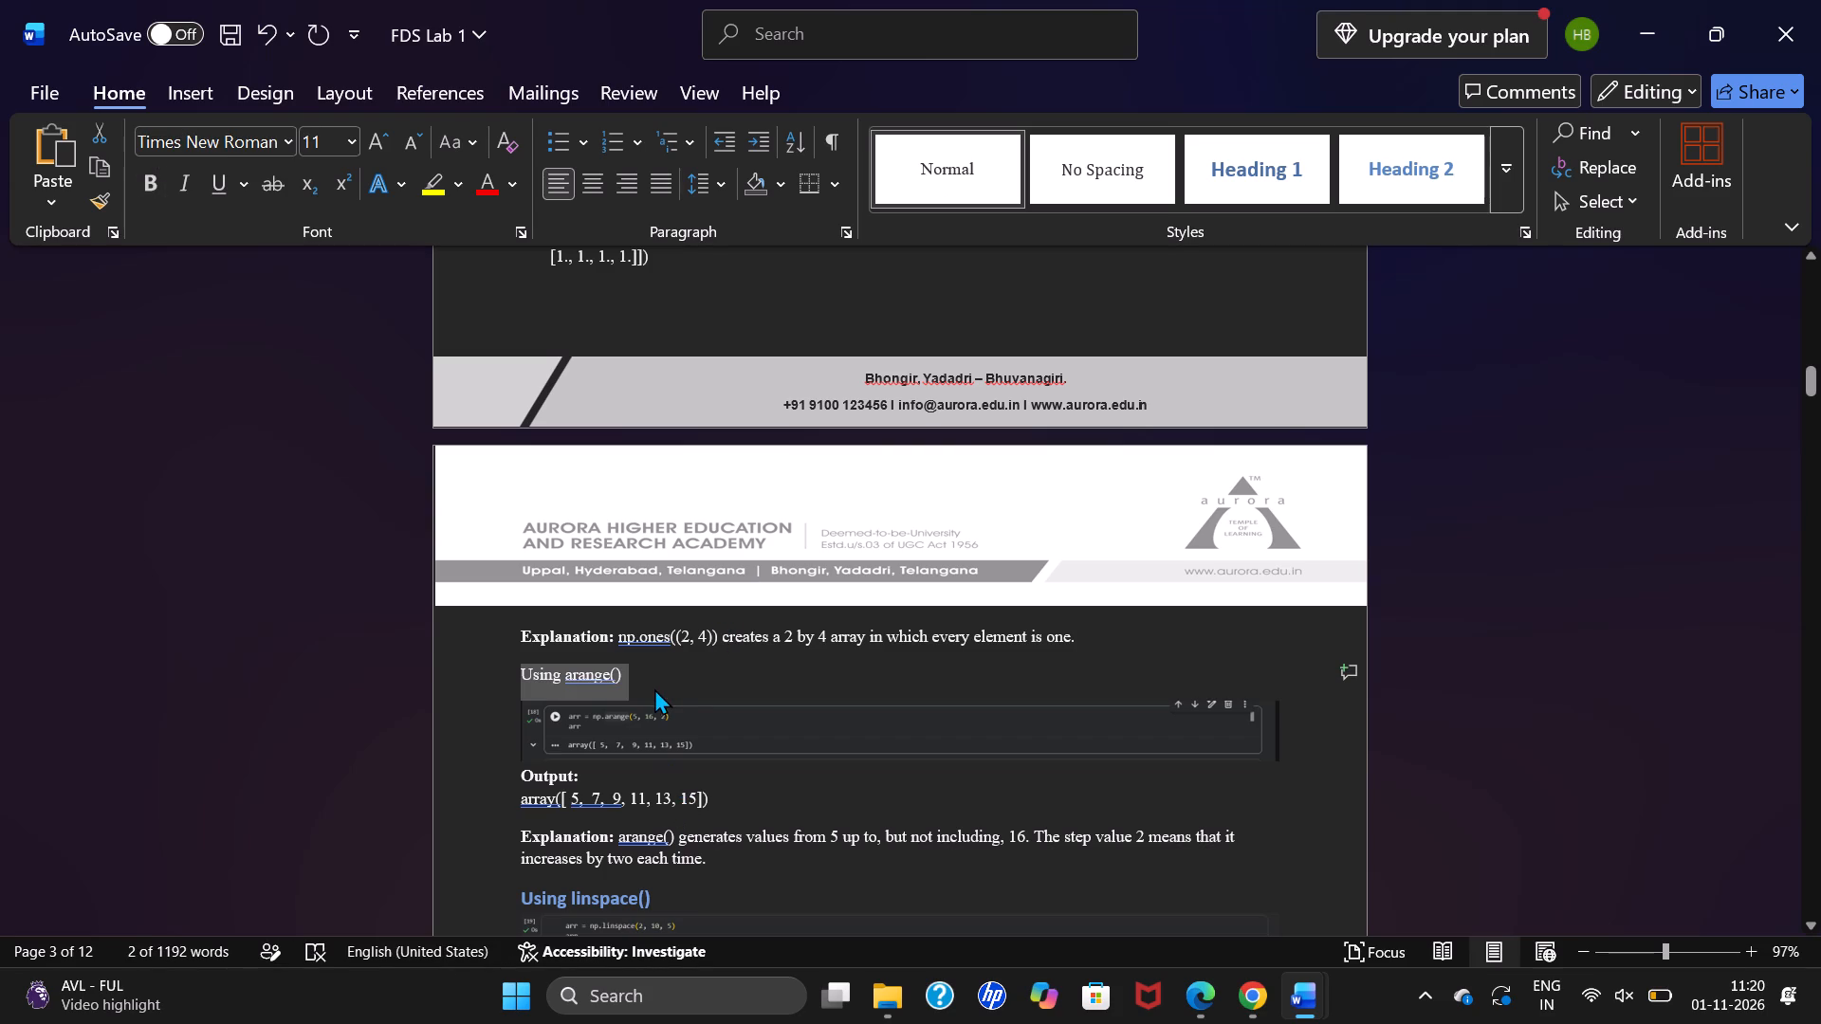
pyautogui.click(654, 687)
pyautogui.moveTo(653, 686); pyautogui.dragTo(540, 688)
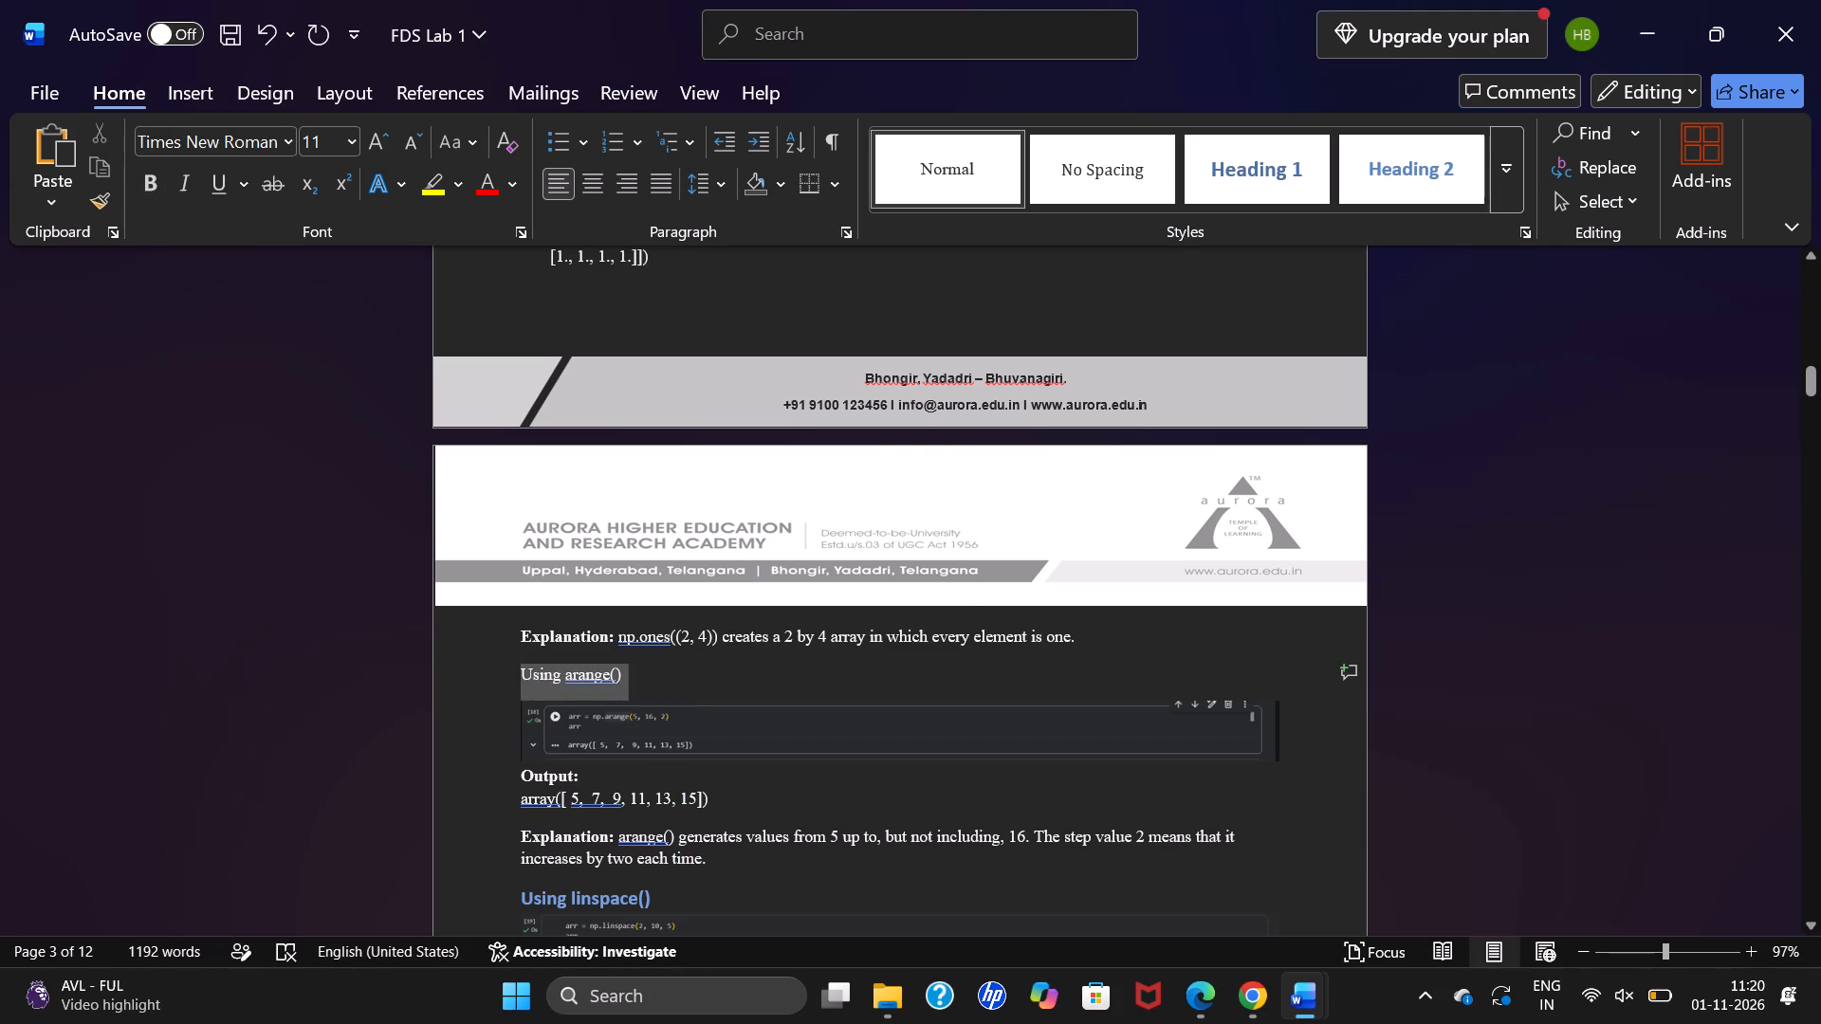
pyautogui.moveTo(540, 688); pyautogui.dragTo(524, 687)
pyautogui.click(542, 631)
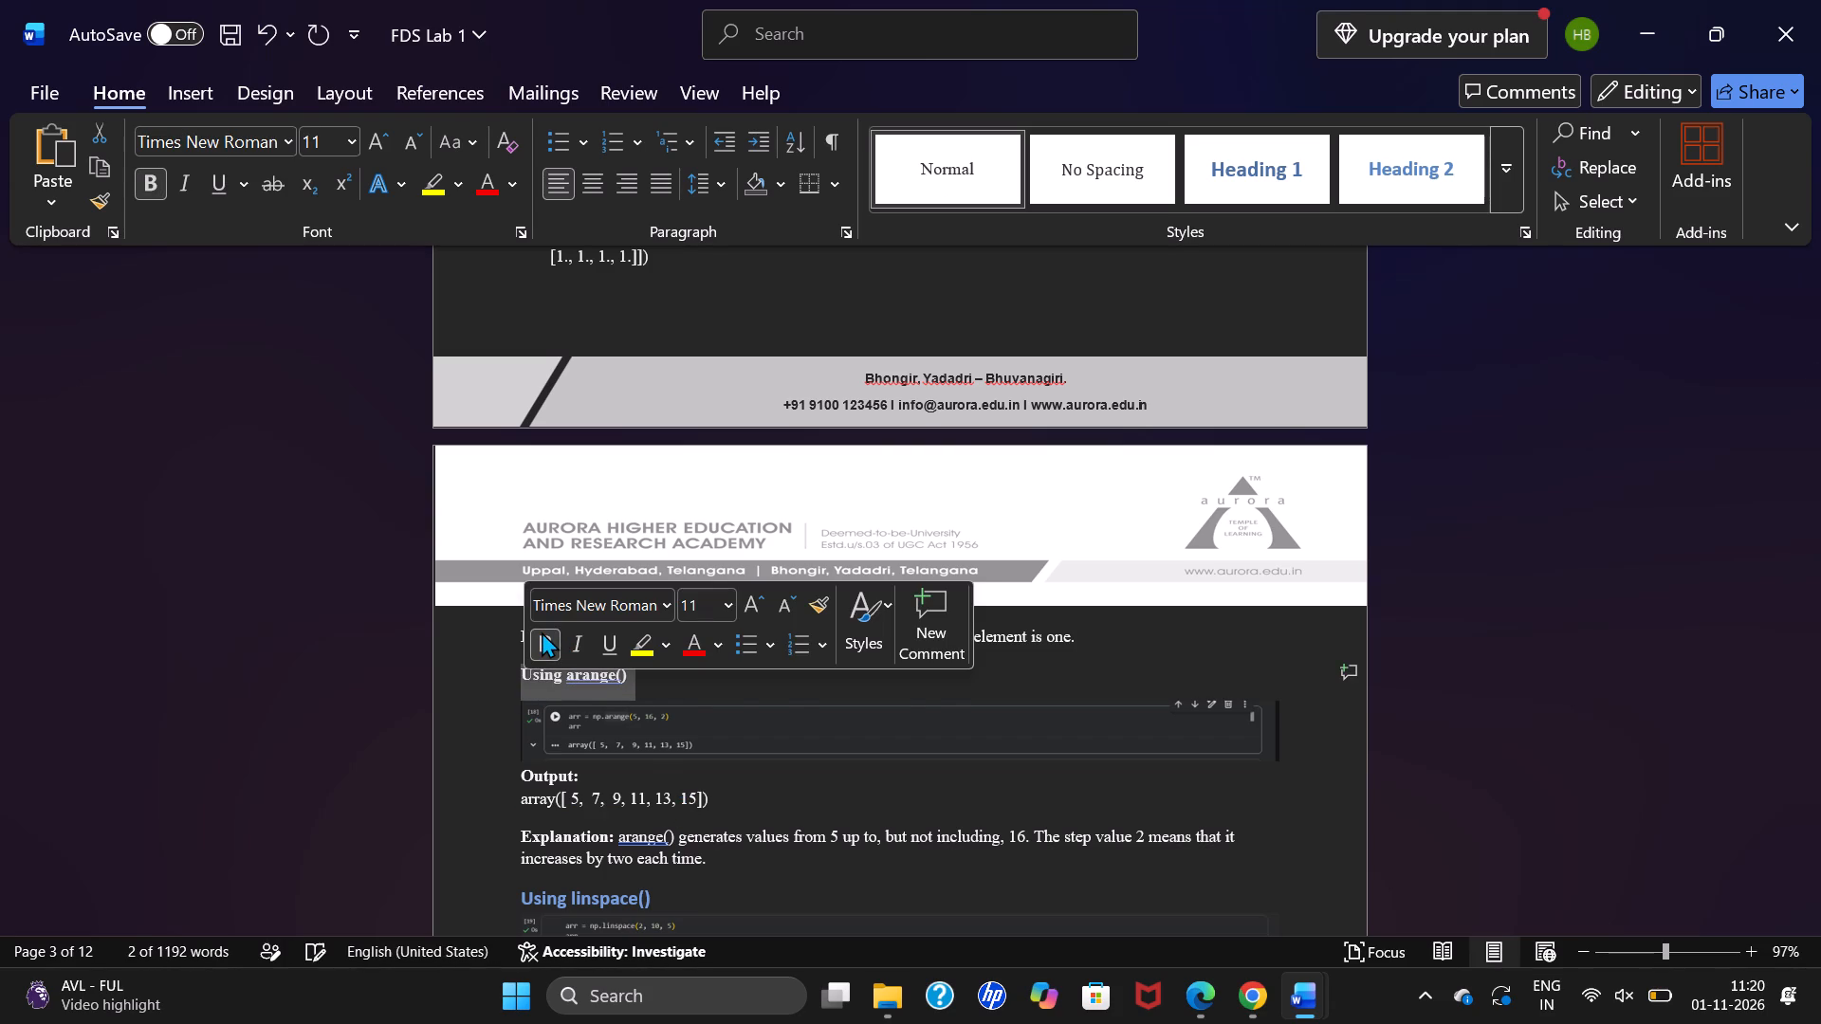
pyautogui.click(733, 885)
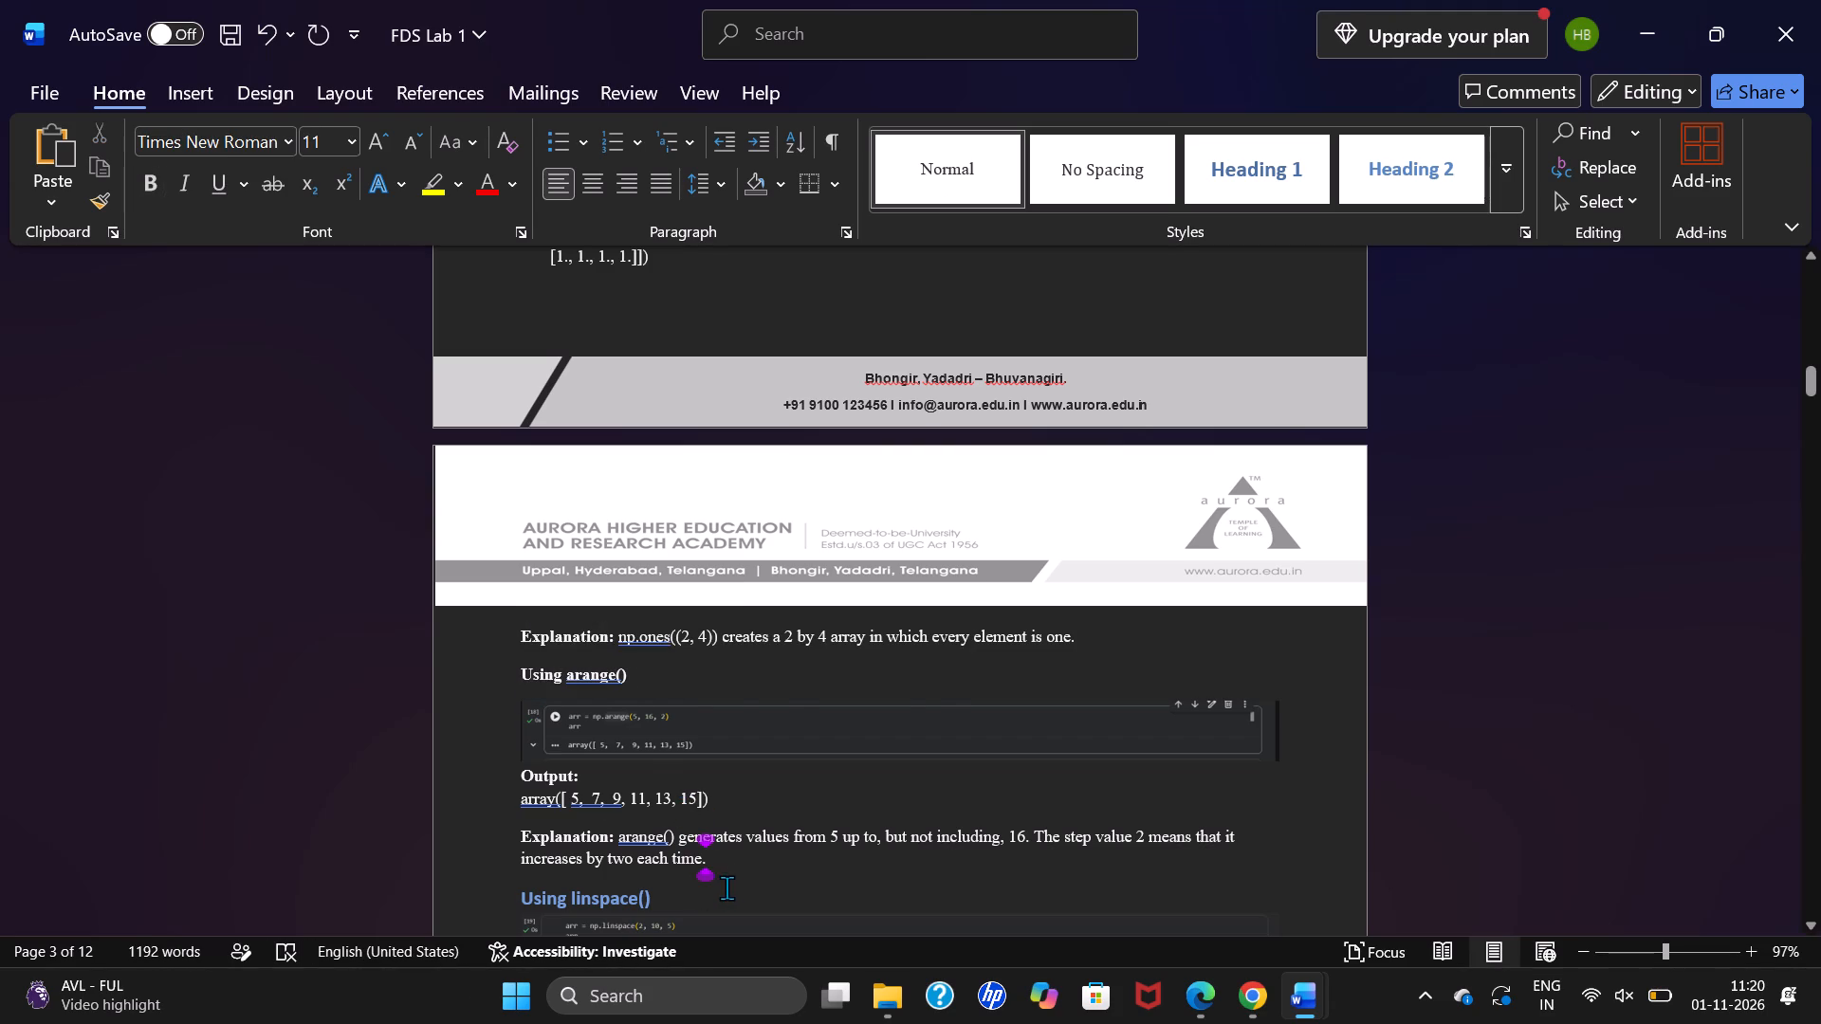
# Set the font size of the "Using arange()" heading to 12.
pyautogui.moveTo(646, 677); pyautogui.dragTo(553, 694)
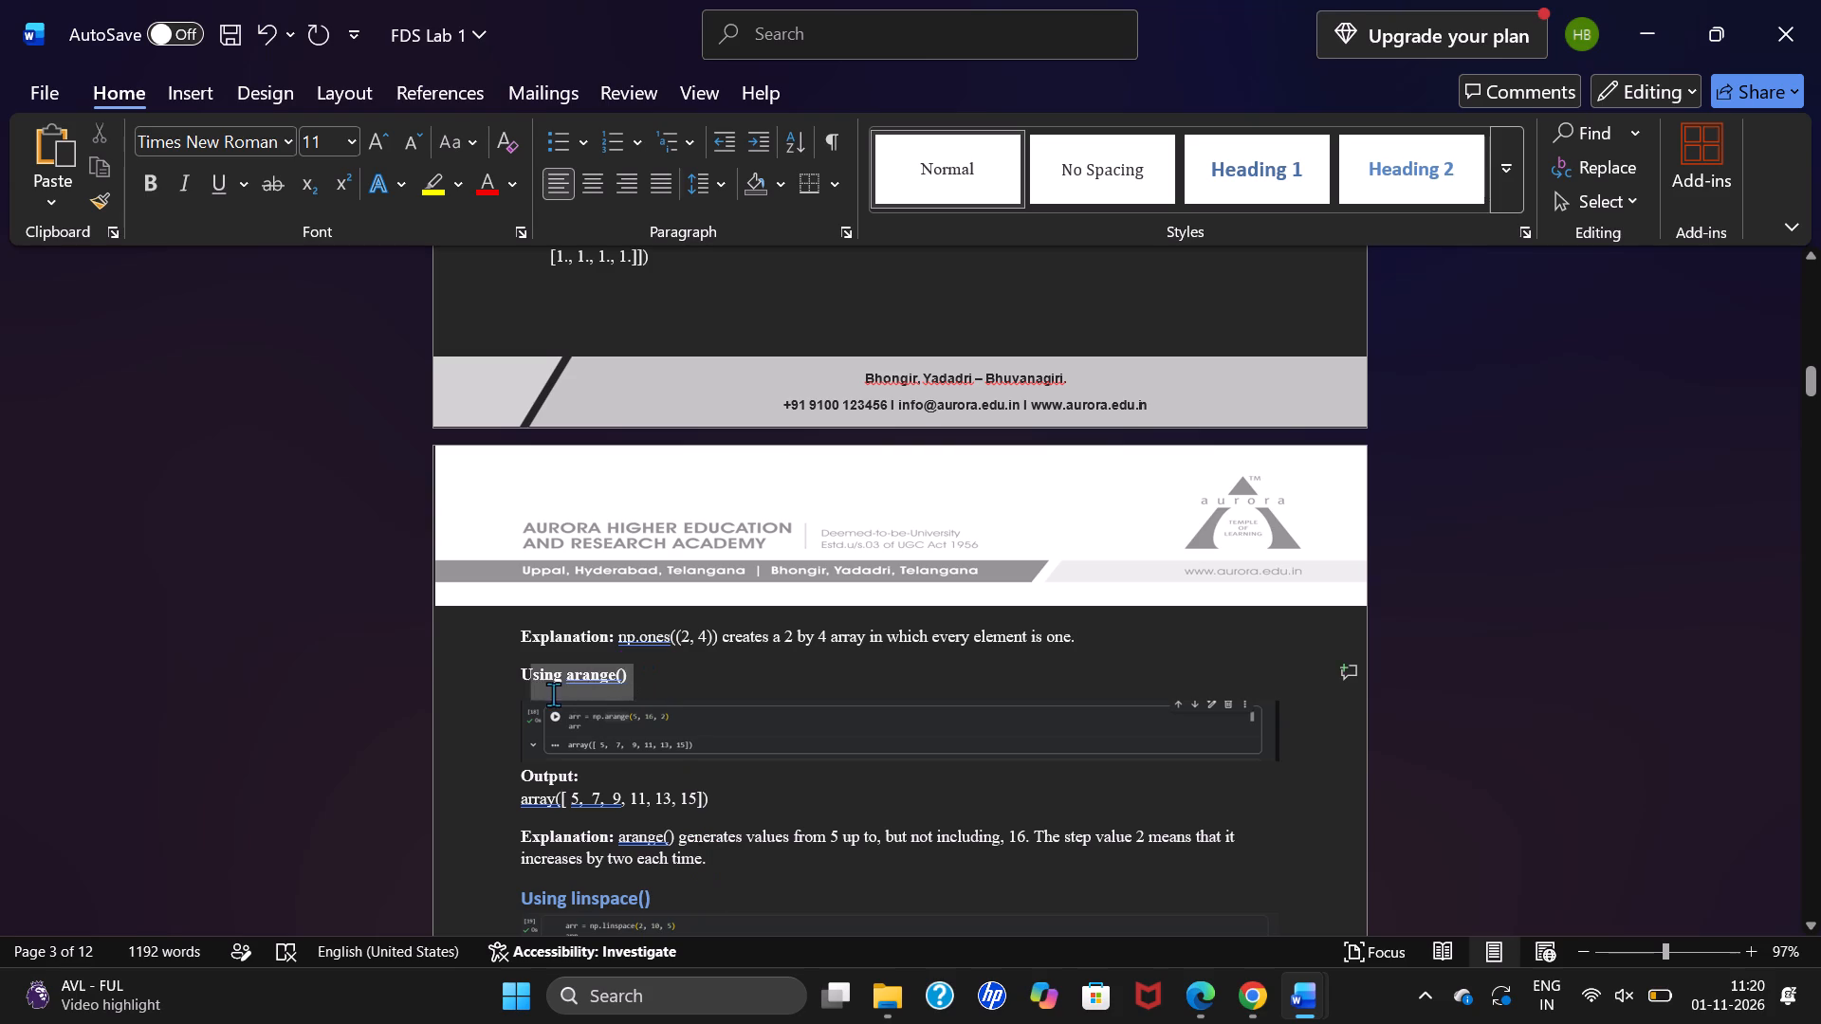
pyautogui.moveTo(553, 694); pyautogui.dragTo(529, 700)
pyautogui.click(727, 617)
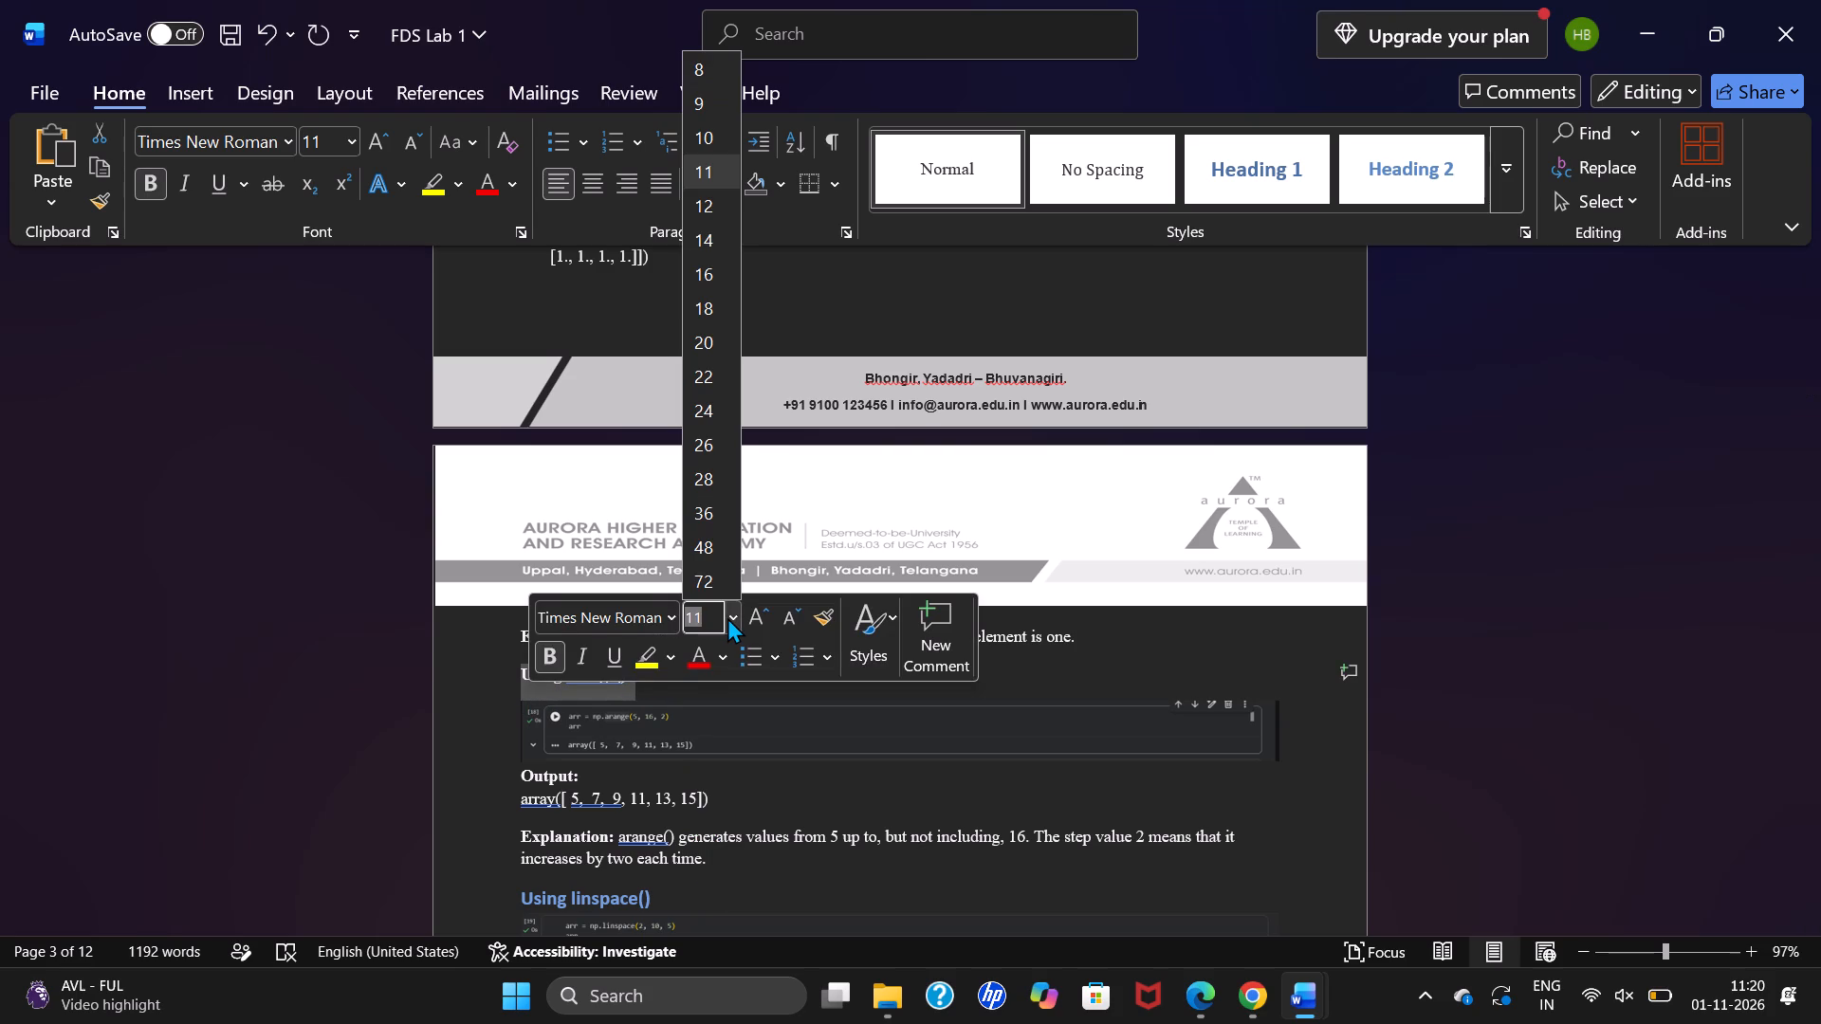
pyautogui.click(700, 216)
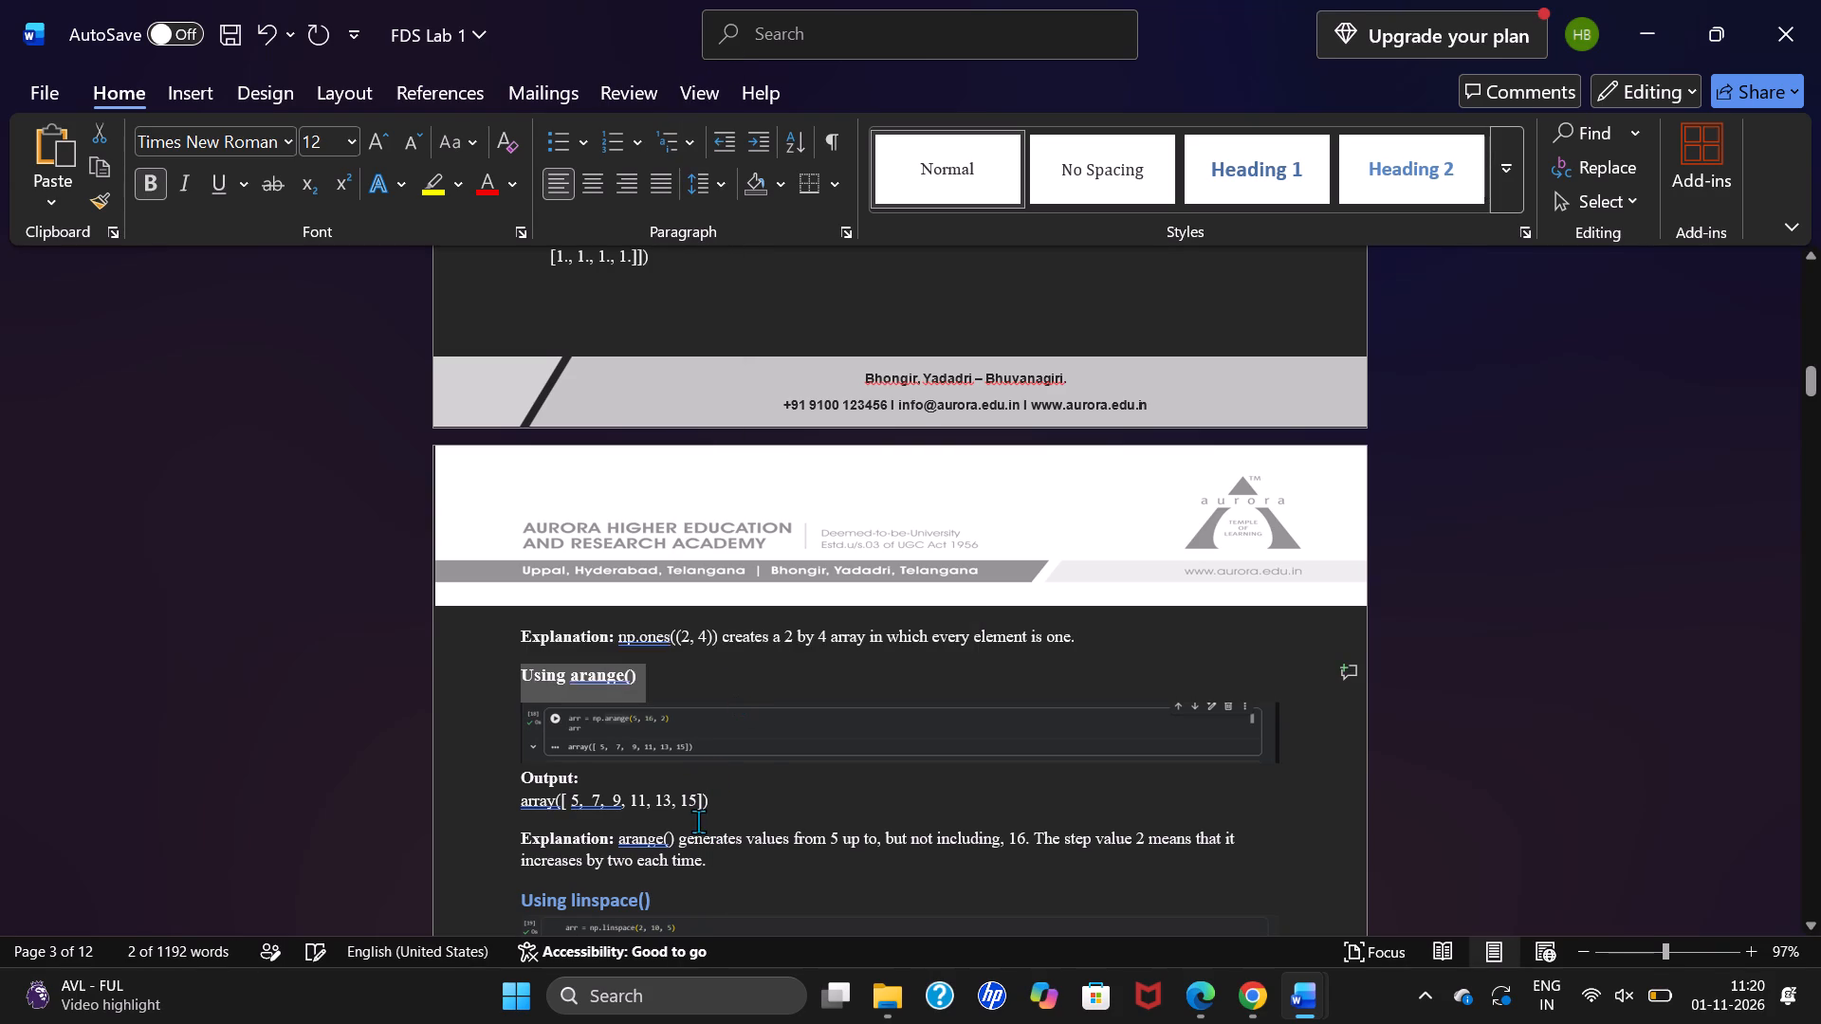
# Set the font size of the "Creating an array of ones" and "Creating an array of zeros" headings to 12.
pyautogui.scroll(2, 714, 773)
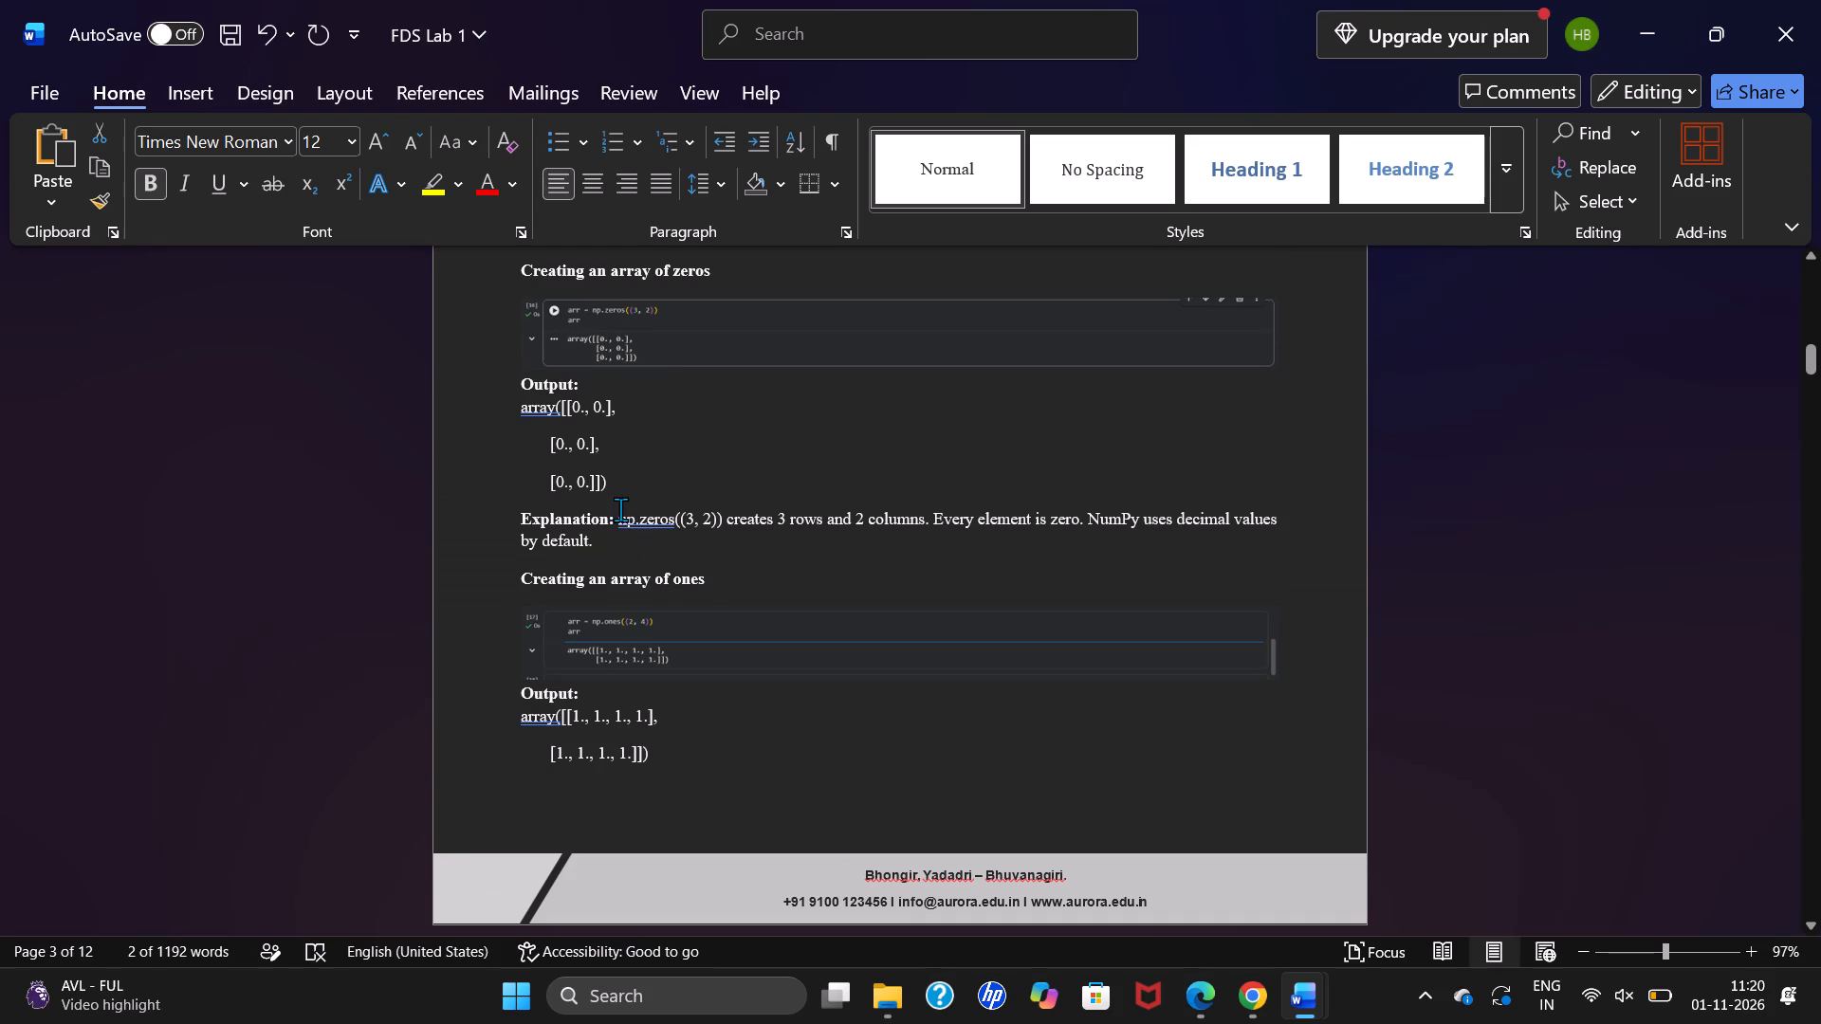
pyautogui.moveTo(711, 587); pyautogui.dragTo(574, 595)
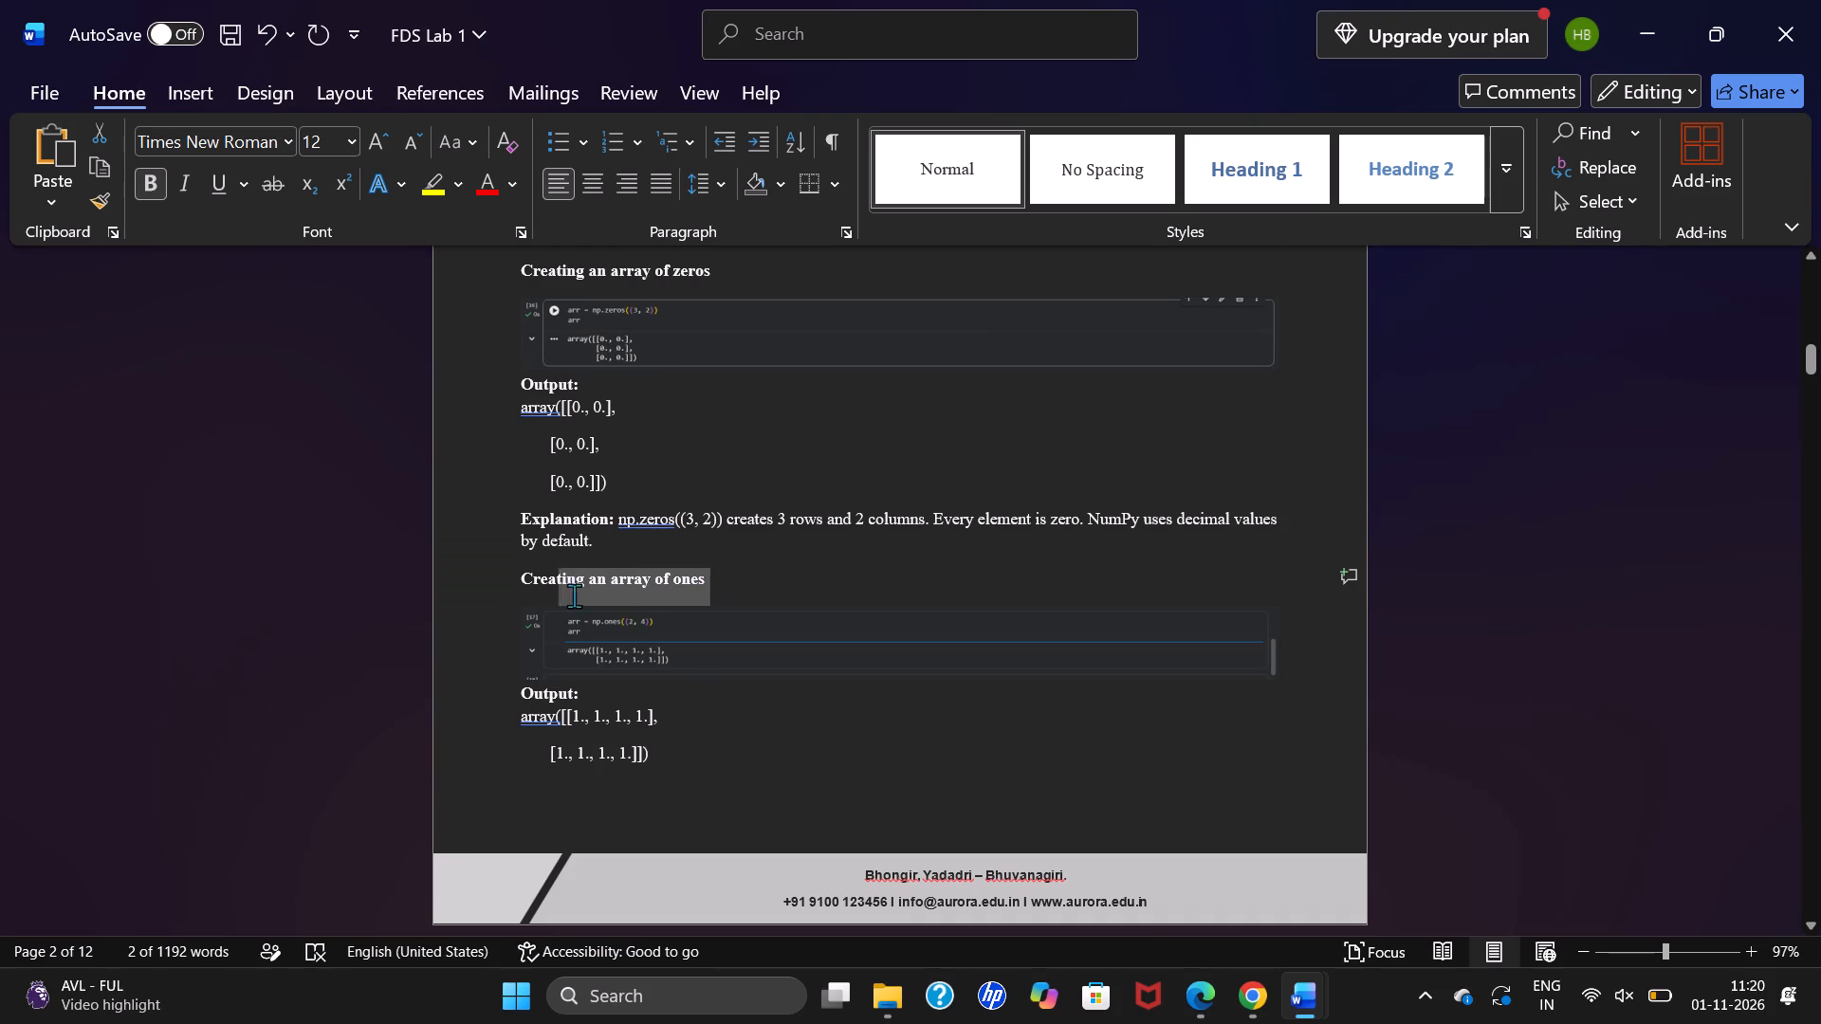
pyautogui.moveTo(574, 595); pyautogui.dragTo(527, 595)
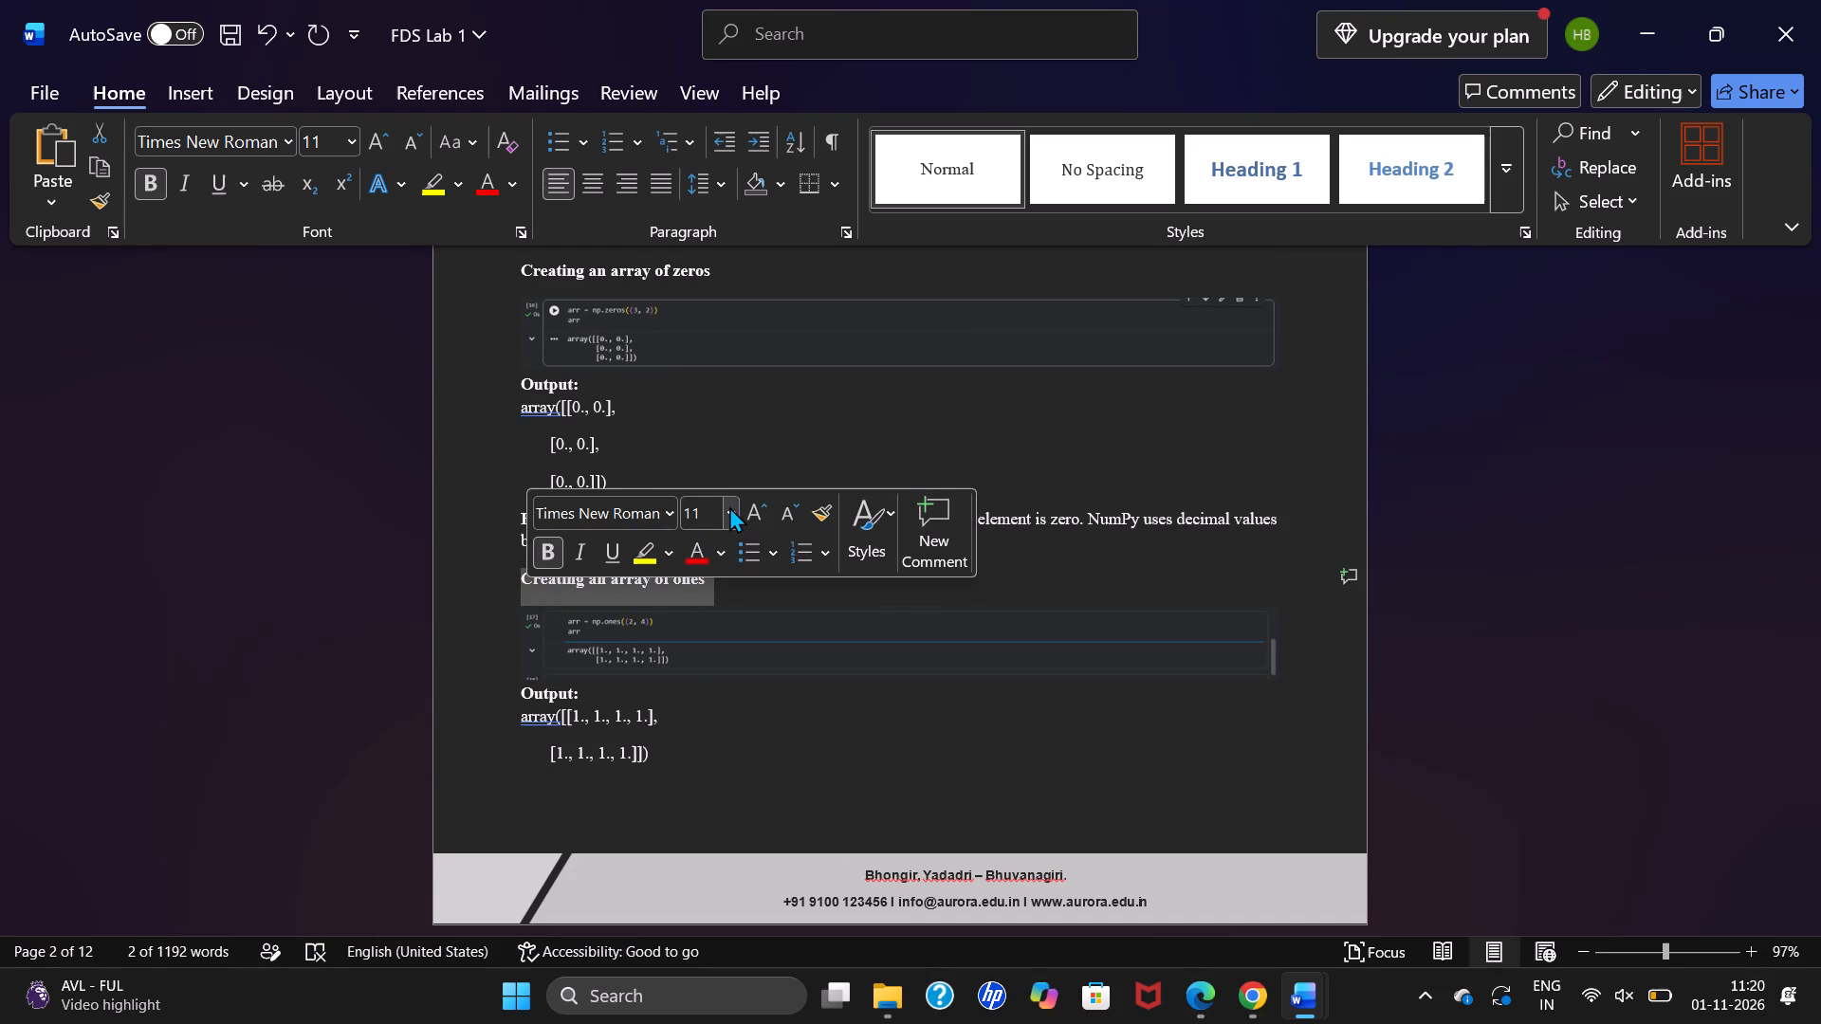
pyautogui.click(729, 506)
pyautogui.click(709, 156)
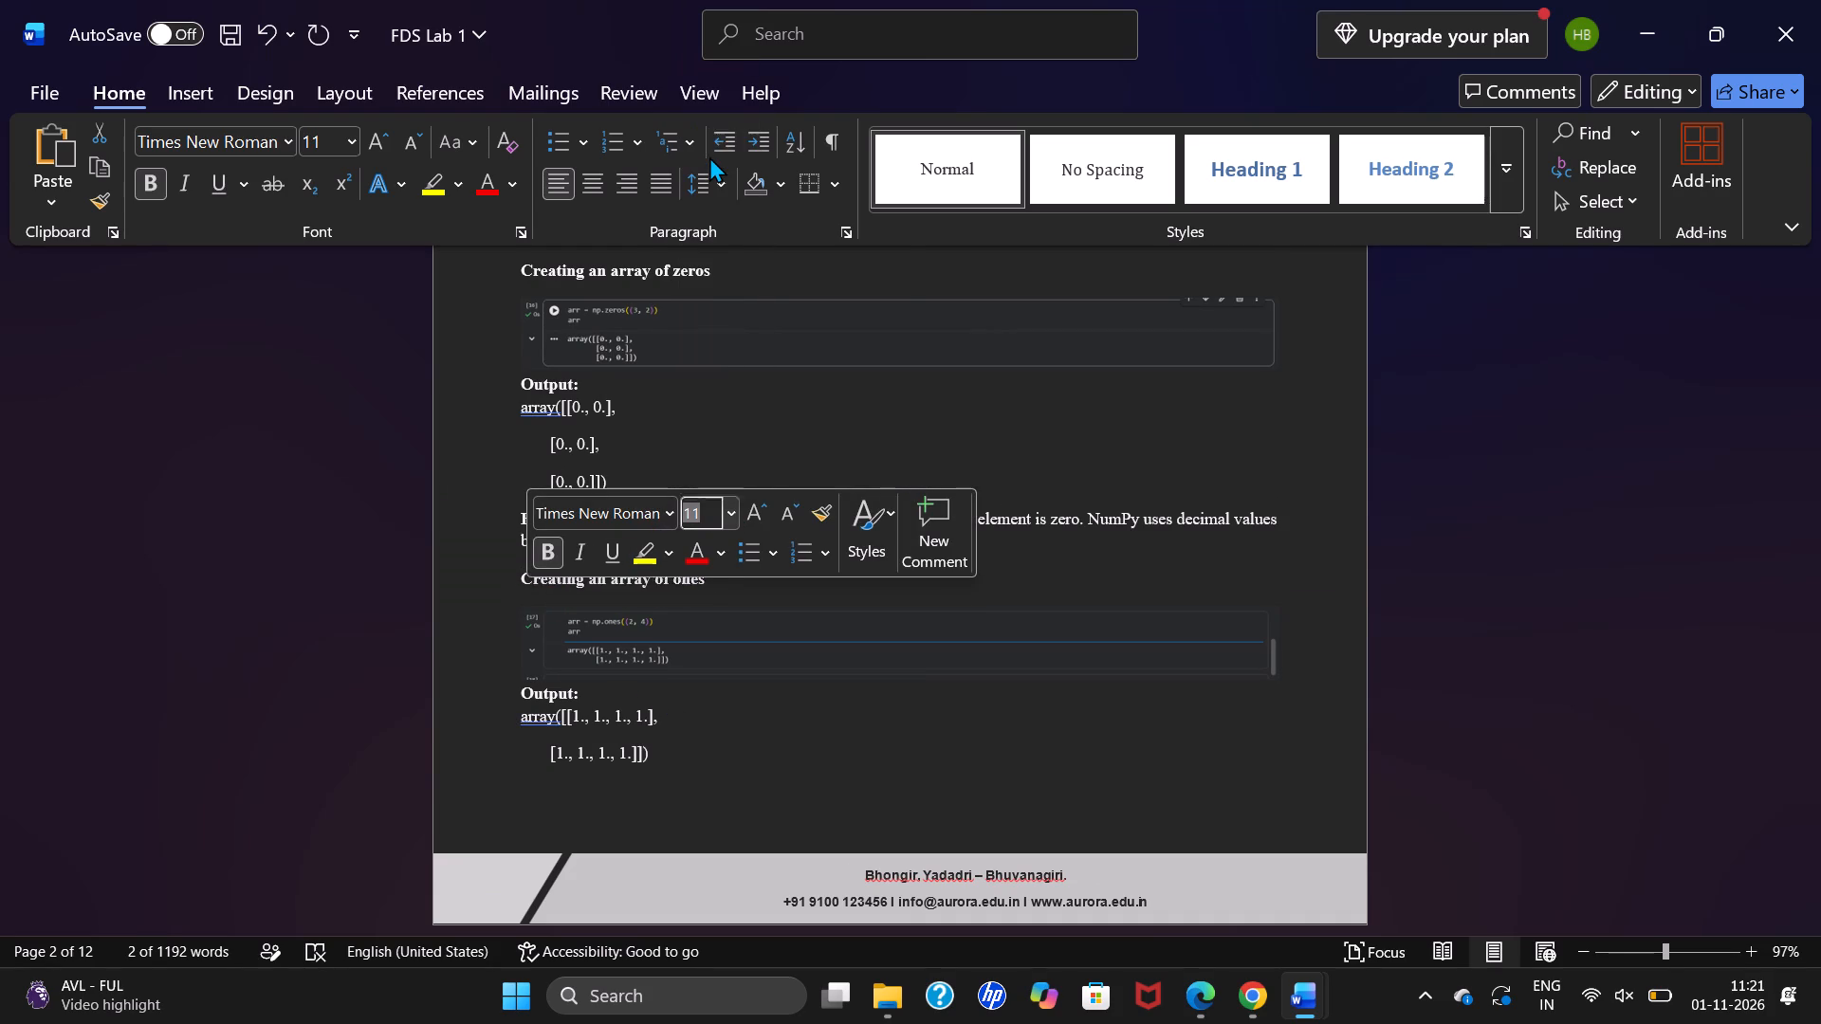
pyautogui.scroll(2, 667, 476)
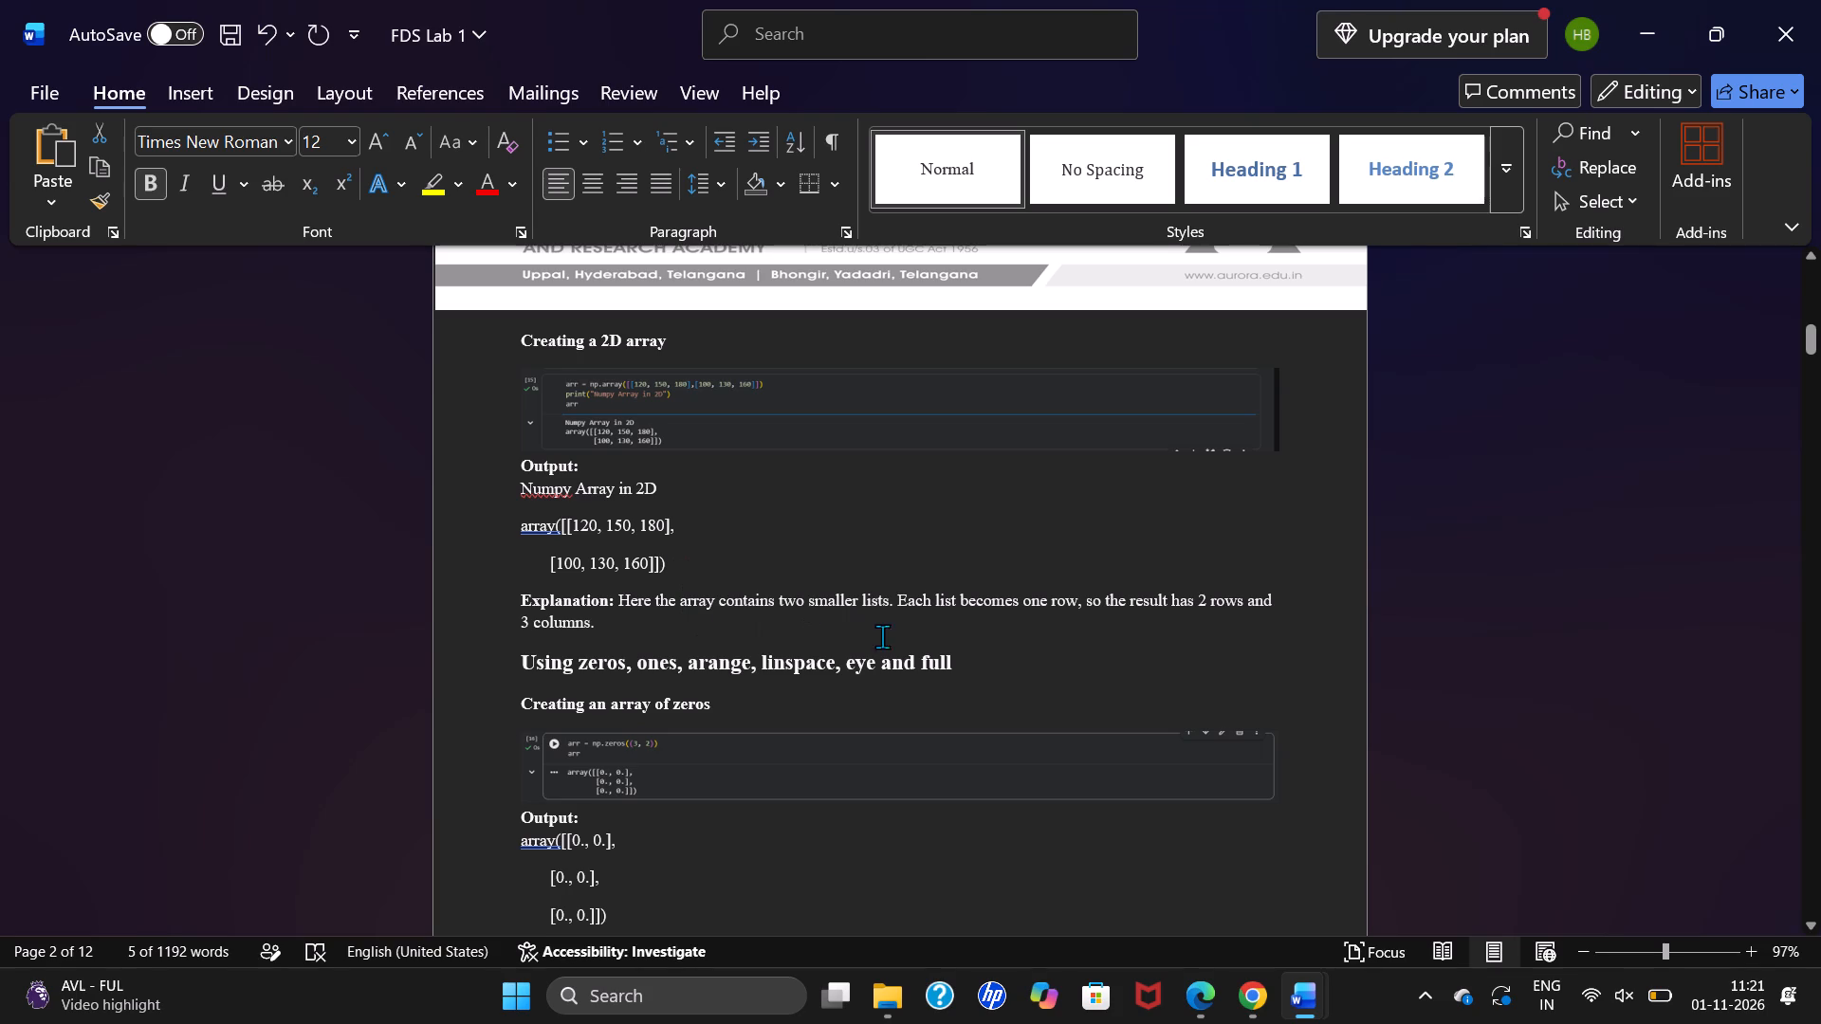
pyautogui.moveTo(719, 708); pyautogui.dragTo(549, 710)
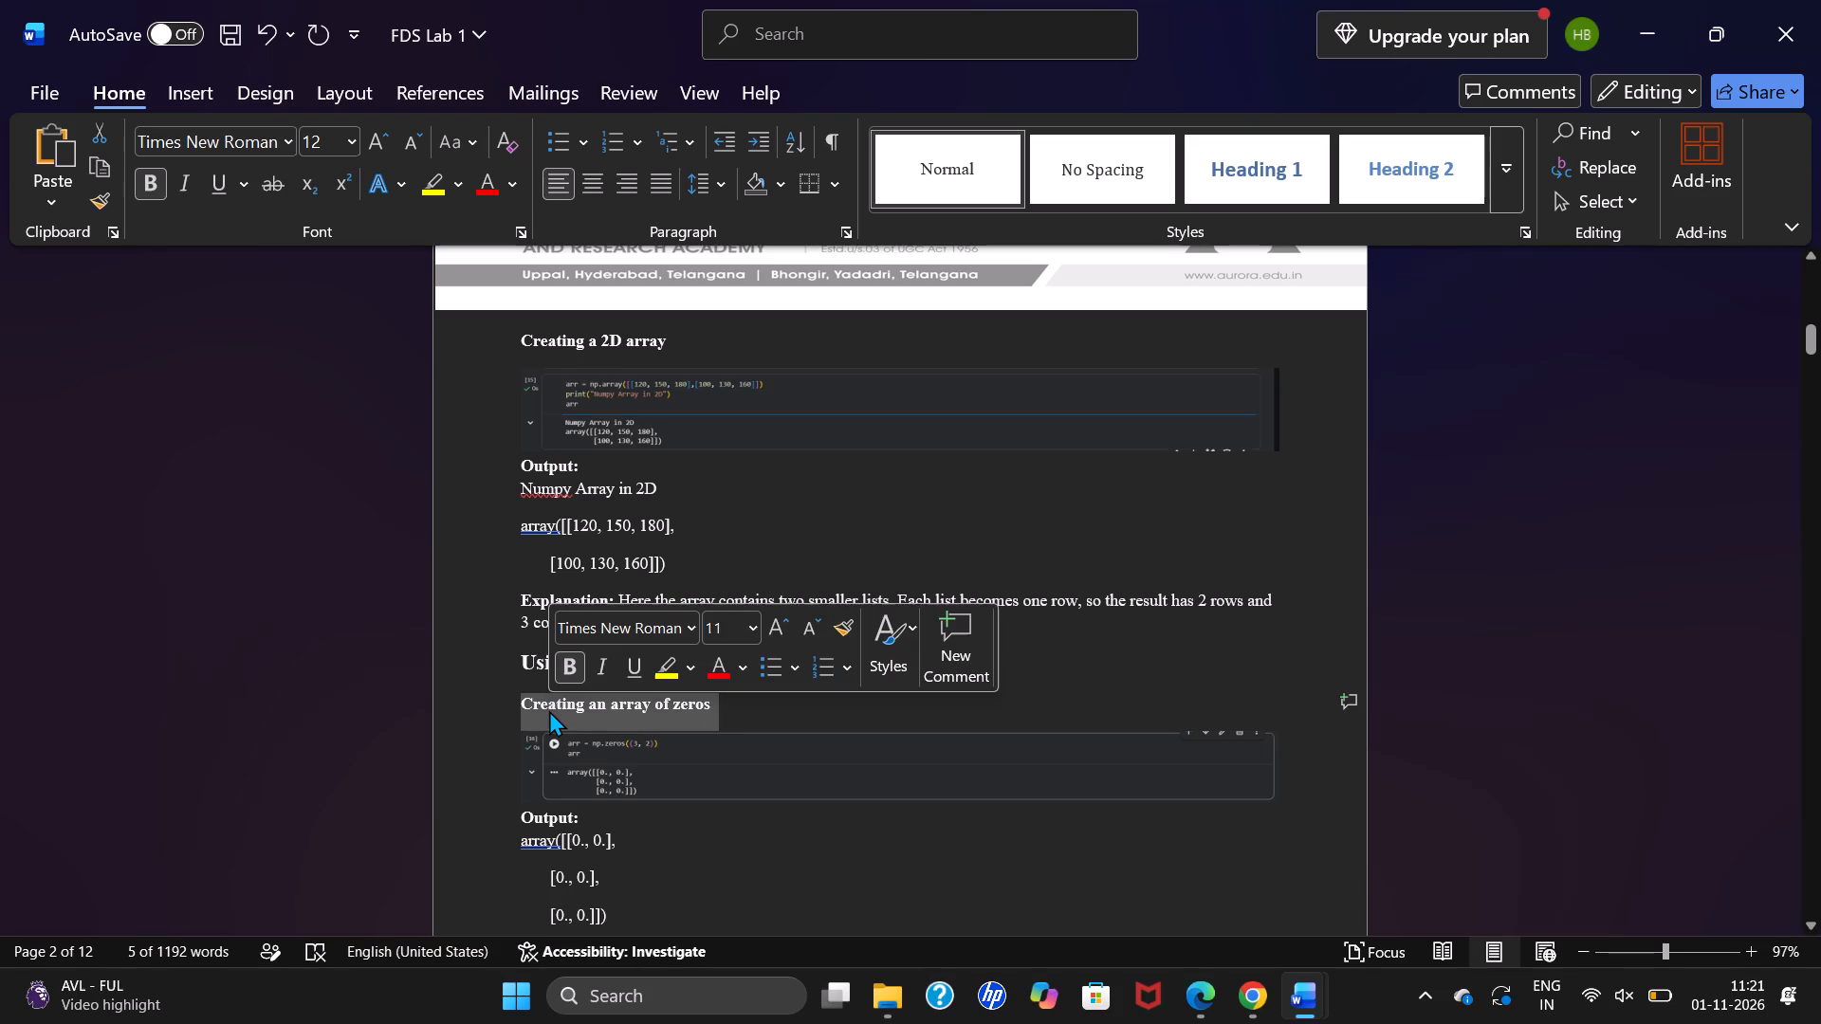
pyautogui.click(752, 616)
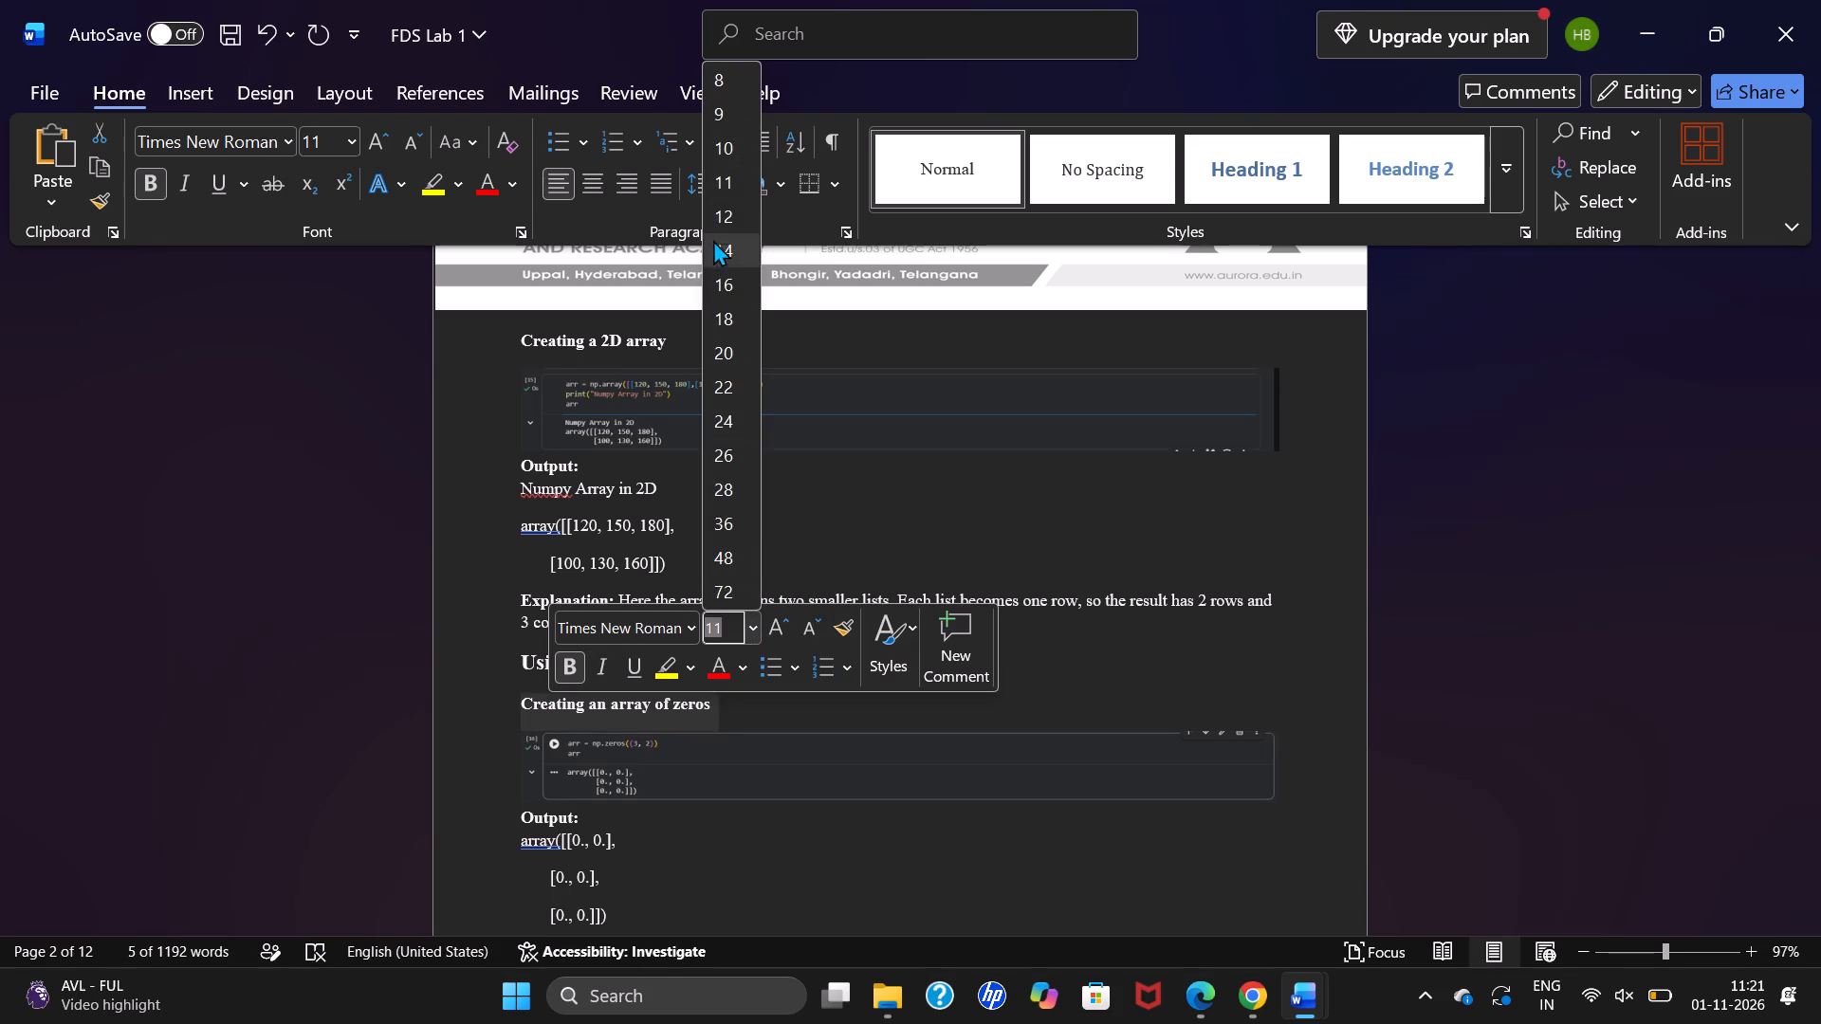
pyautogui.click(716, 220)
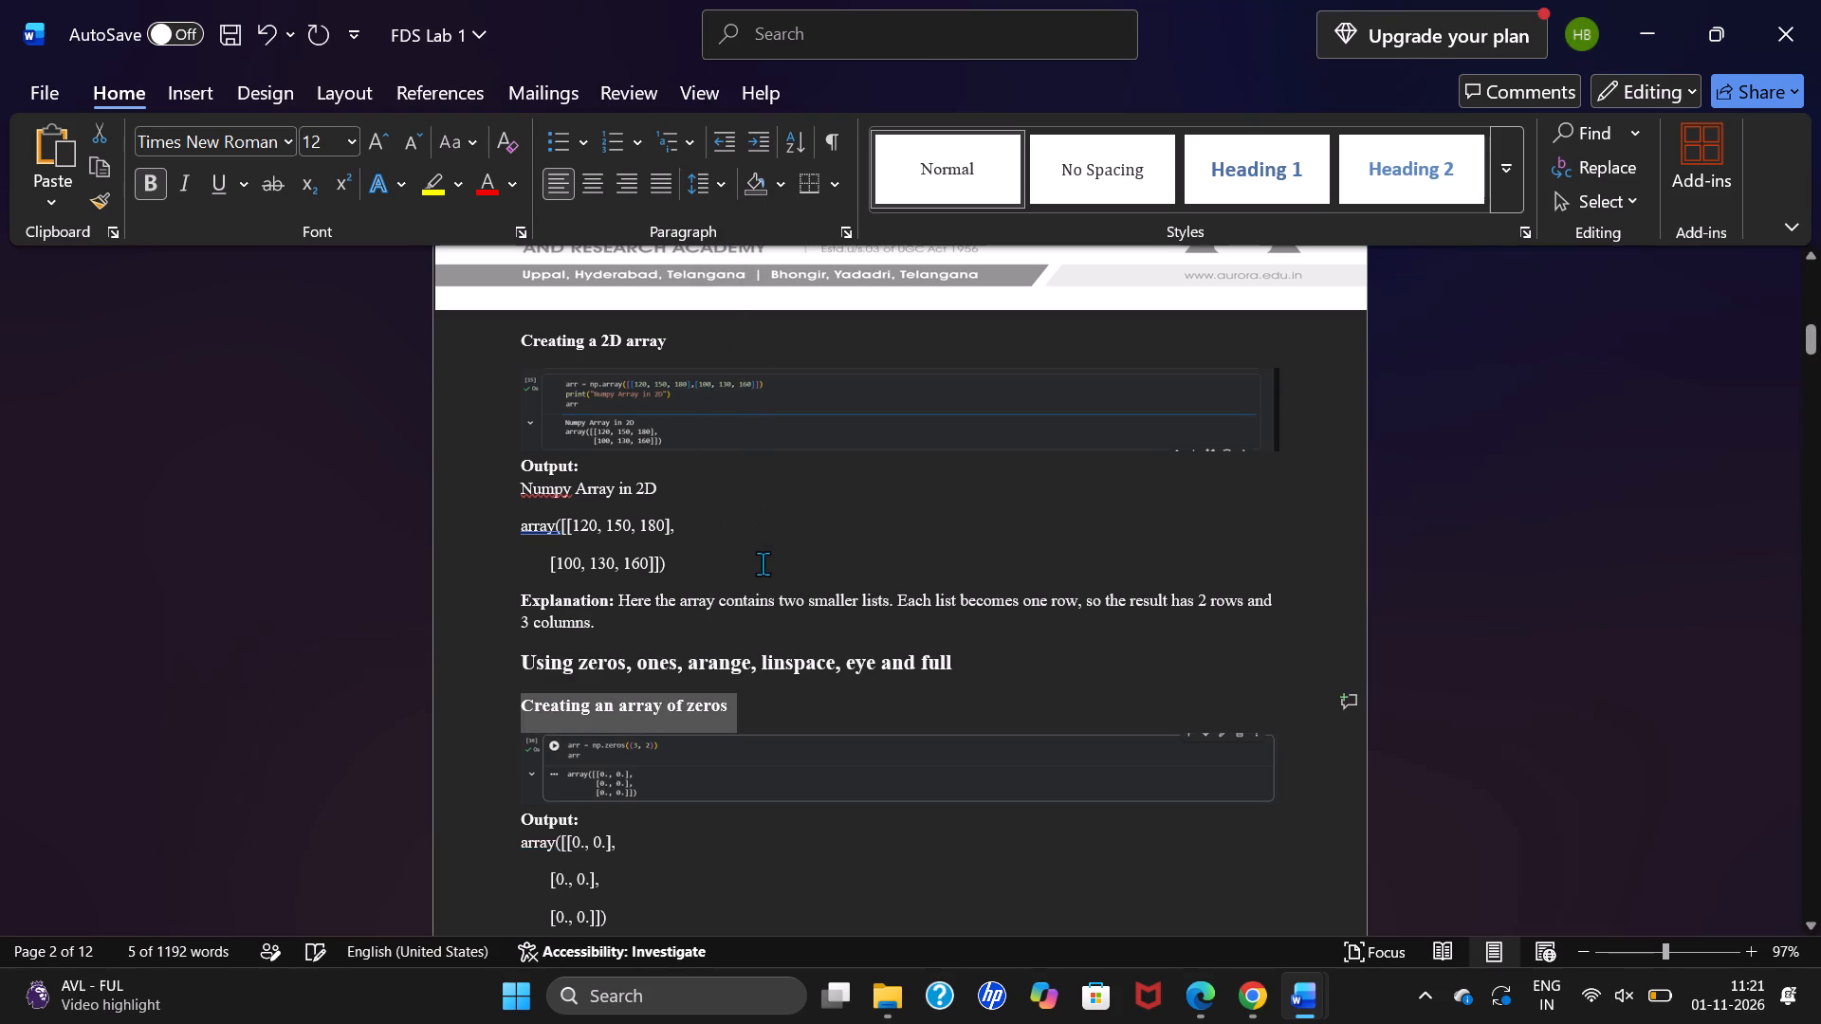
pyautogui.click(763, 563)
# Set the font size of the "Creating a 2D array" heading to 12.
pyautogui.scroll(3, 763, 563)
pyautogui.scroll(-2, 763, 563)
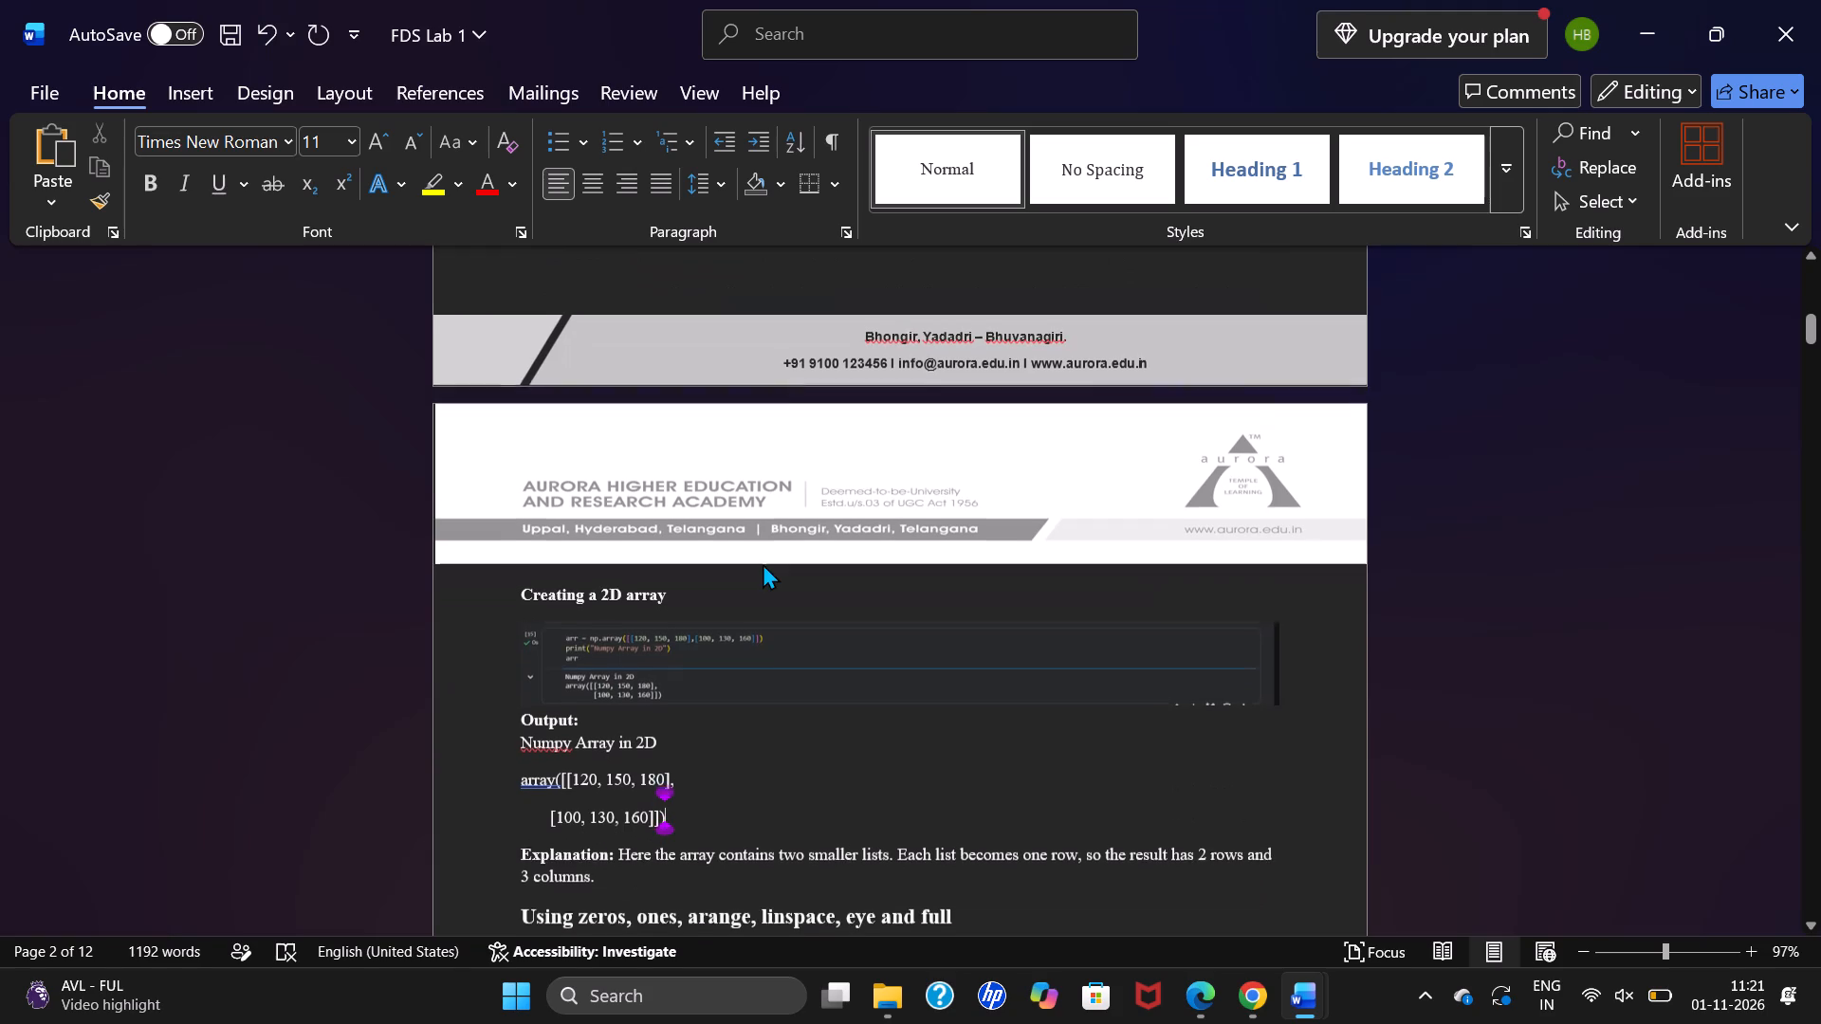
pyautogui.moveTo(717, 564); pyautogui.dragTo(602, 589)
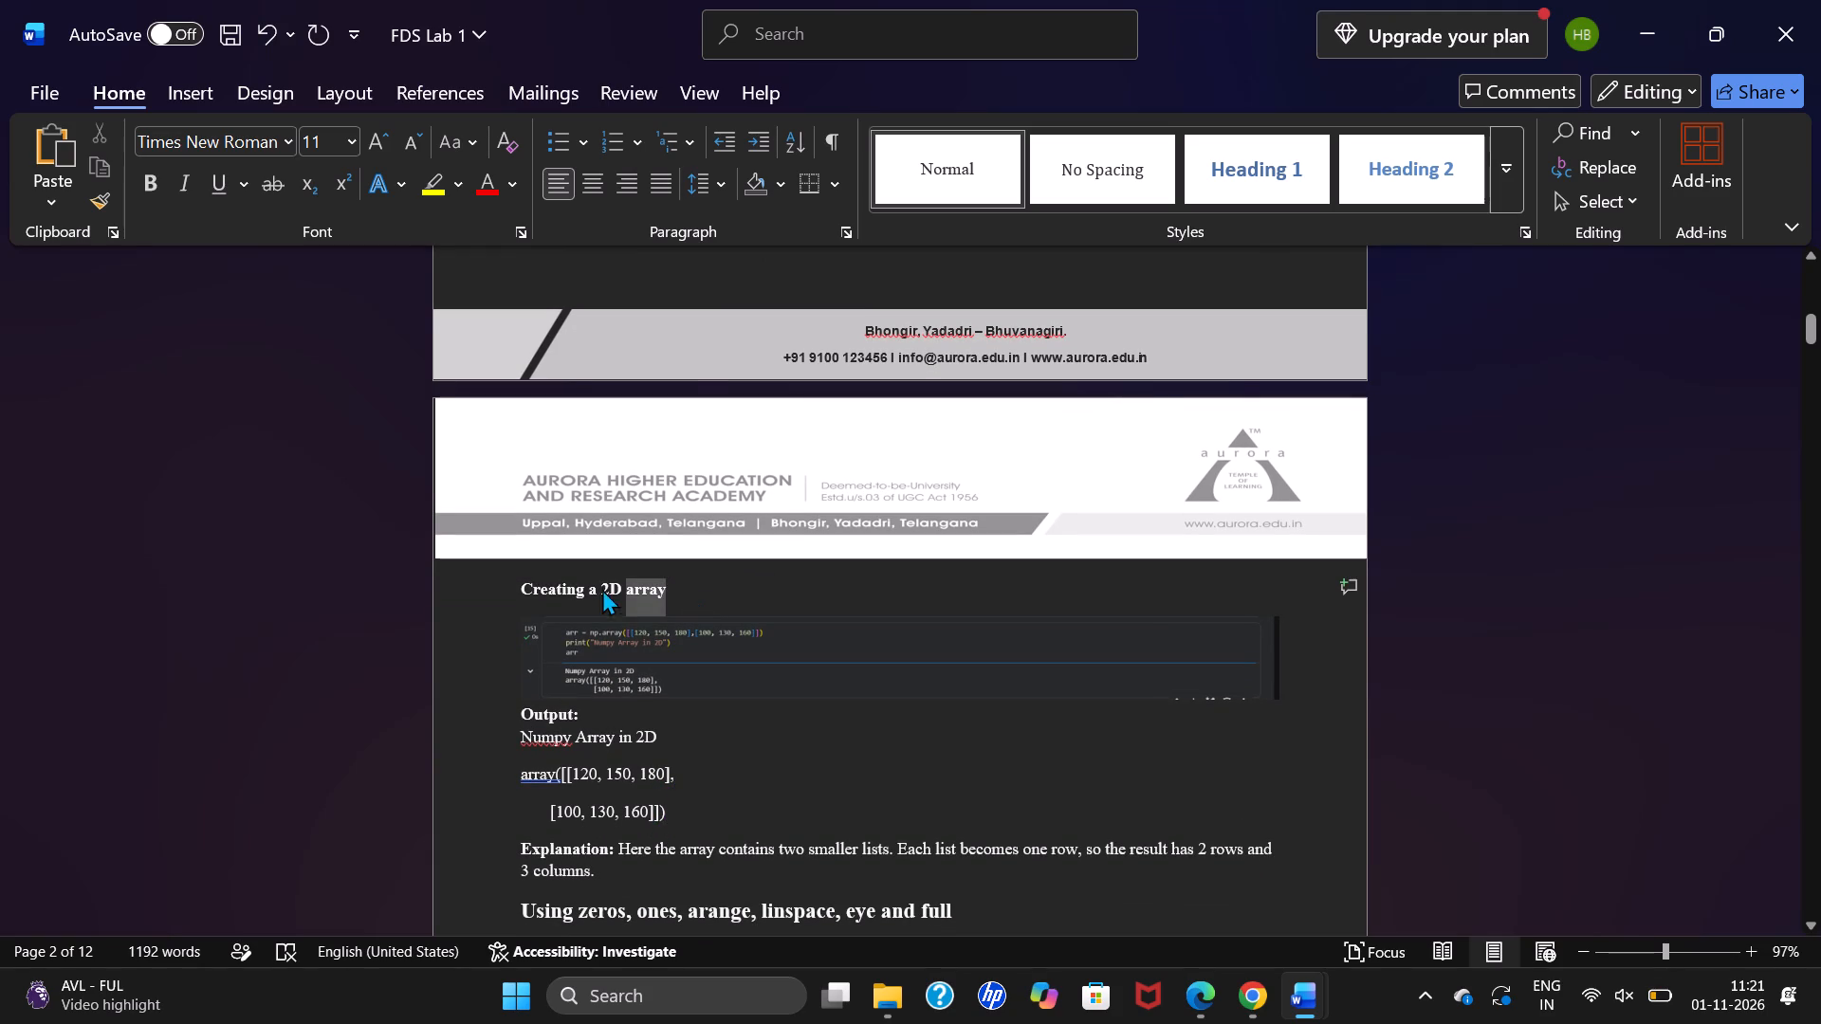
pyautogui.moveTo(602, 589); pyautogui.dragTo(546, 594)
pyautogui.click(748, 518)
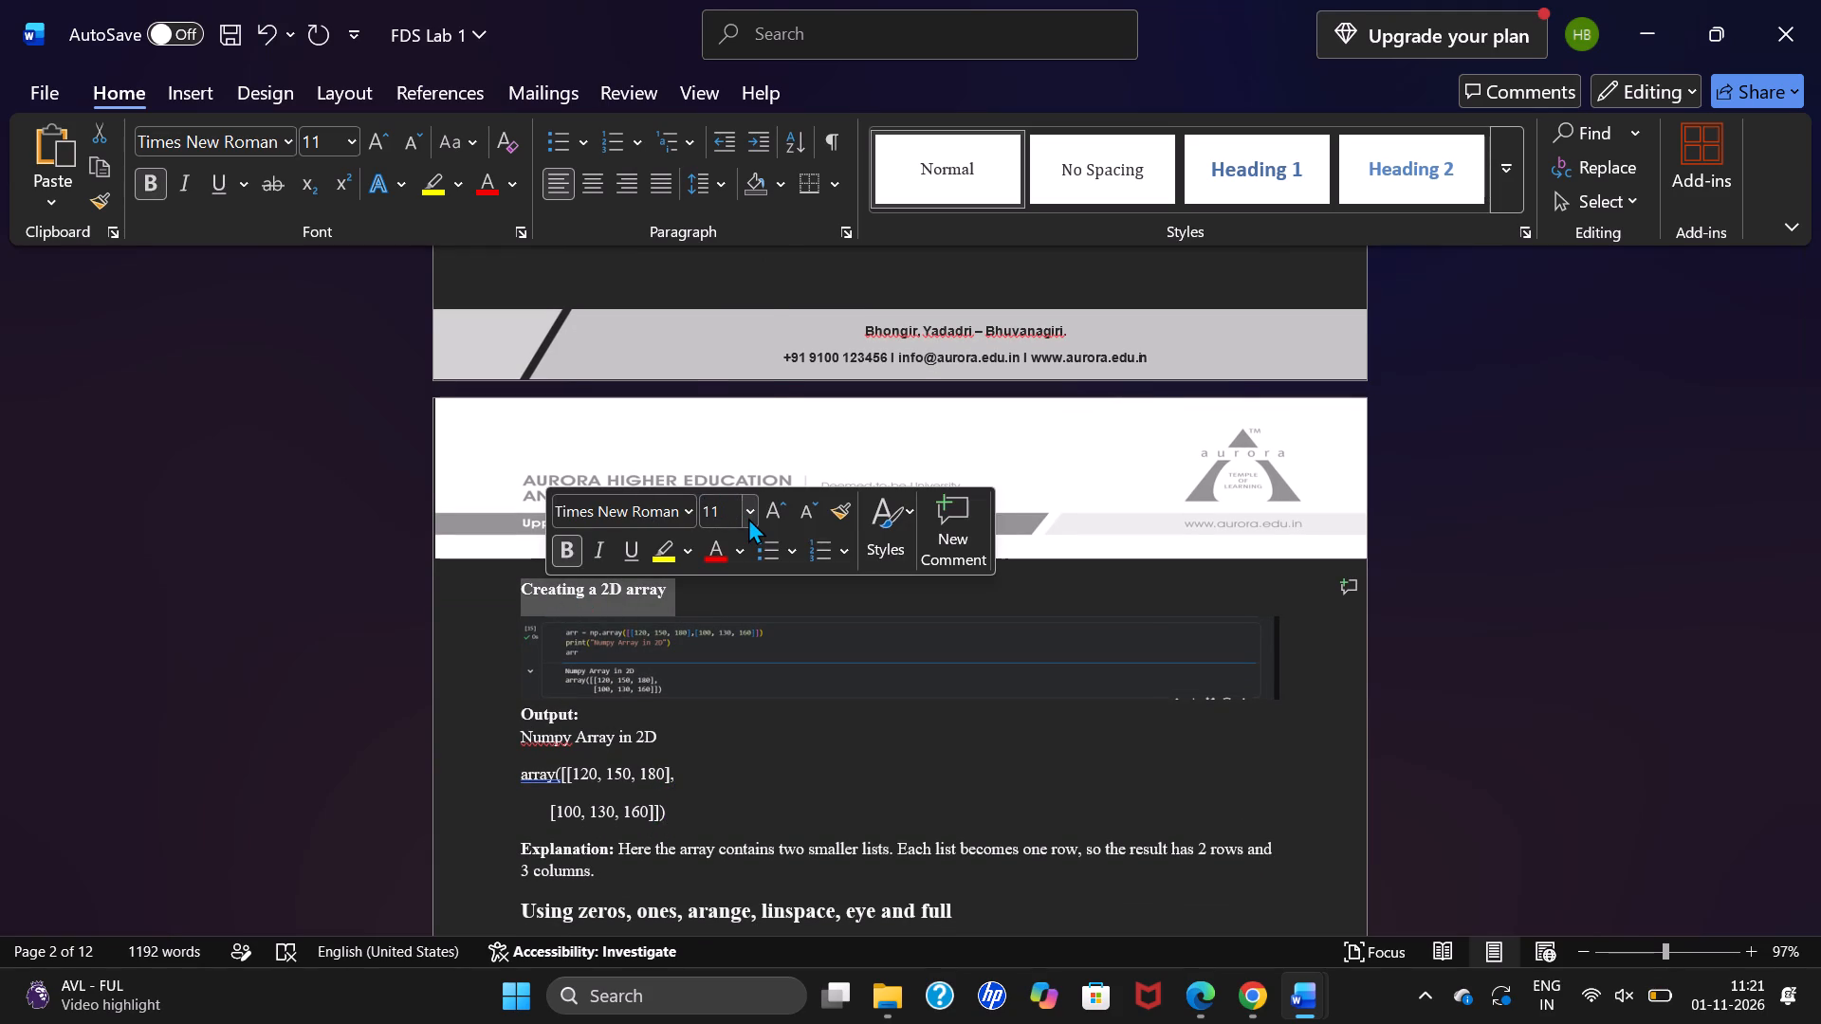
pyautogui.click(722, 154)
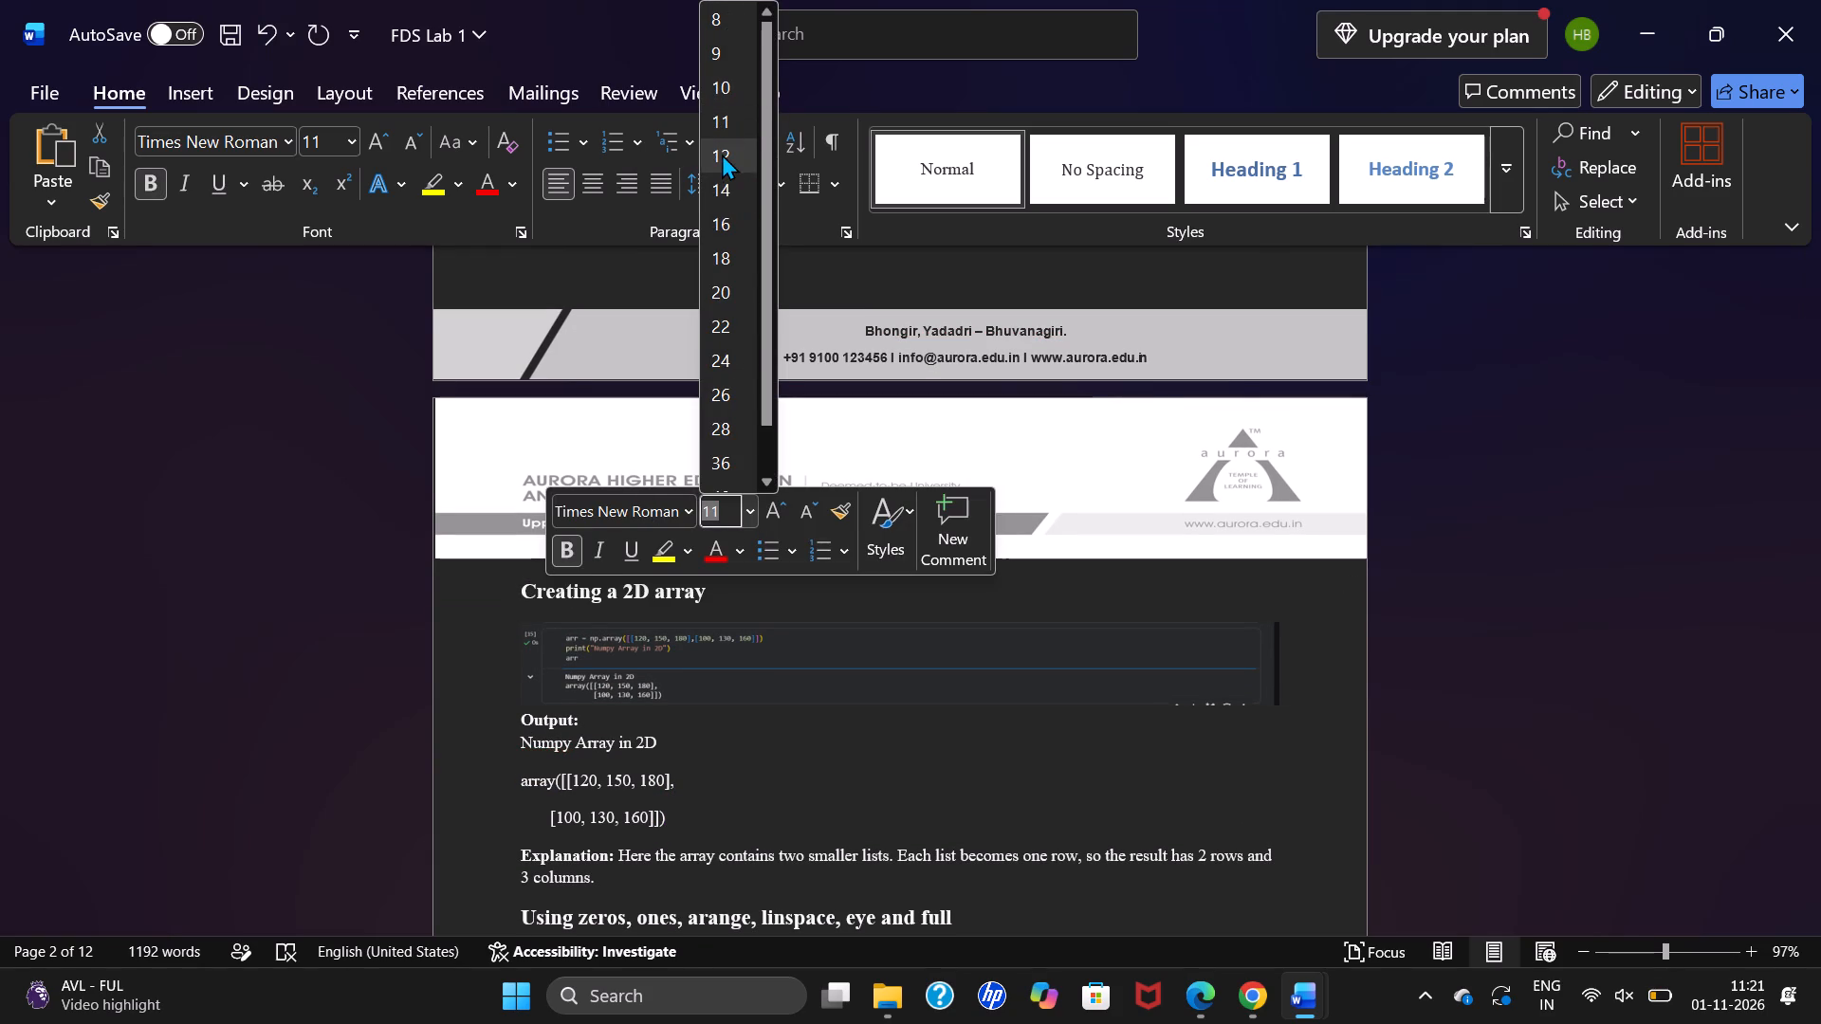
pyautogui.click(781, 591)
# Set the font size of the "Creating a 1D array" and "Importing NumPy" headings on the first page to 12.
pyautogui.scroll(4, 781, 591)
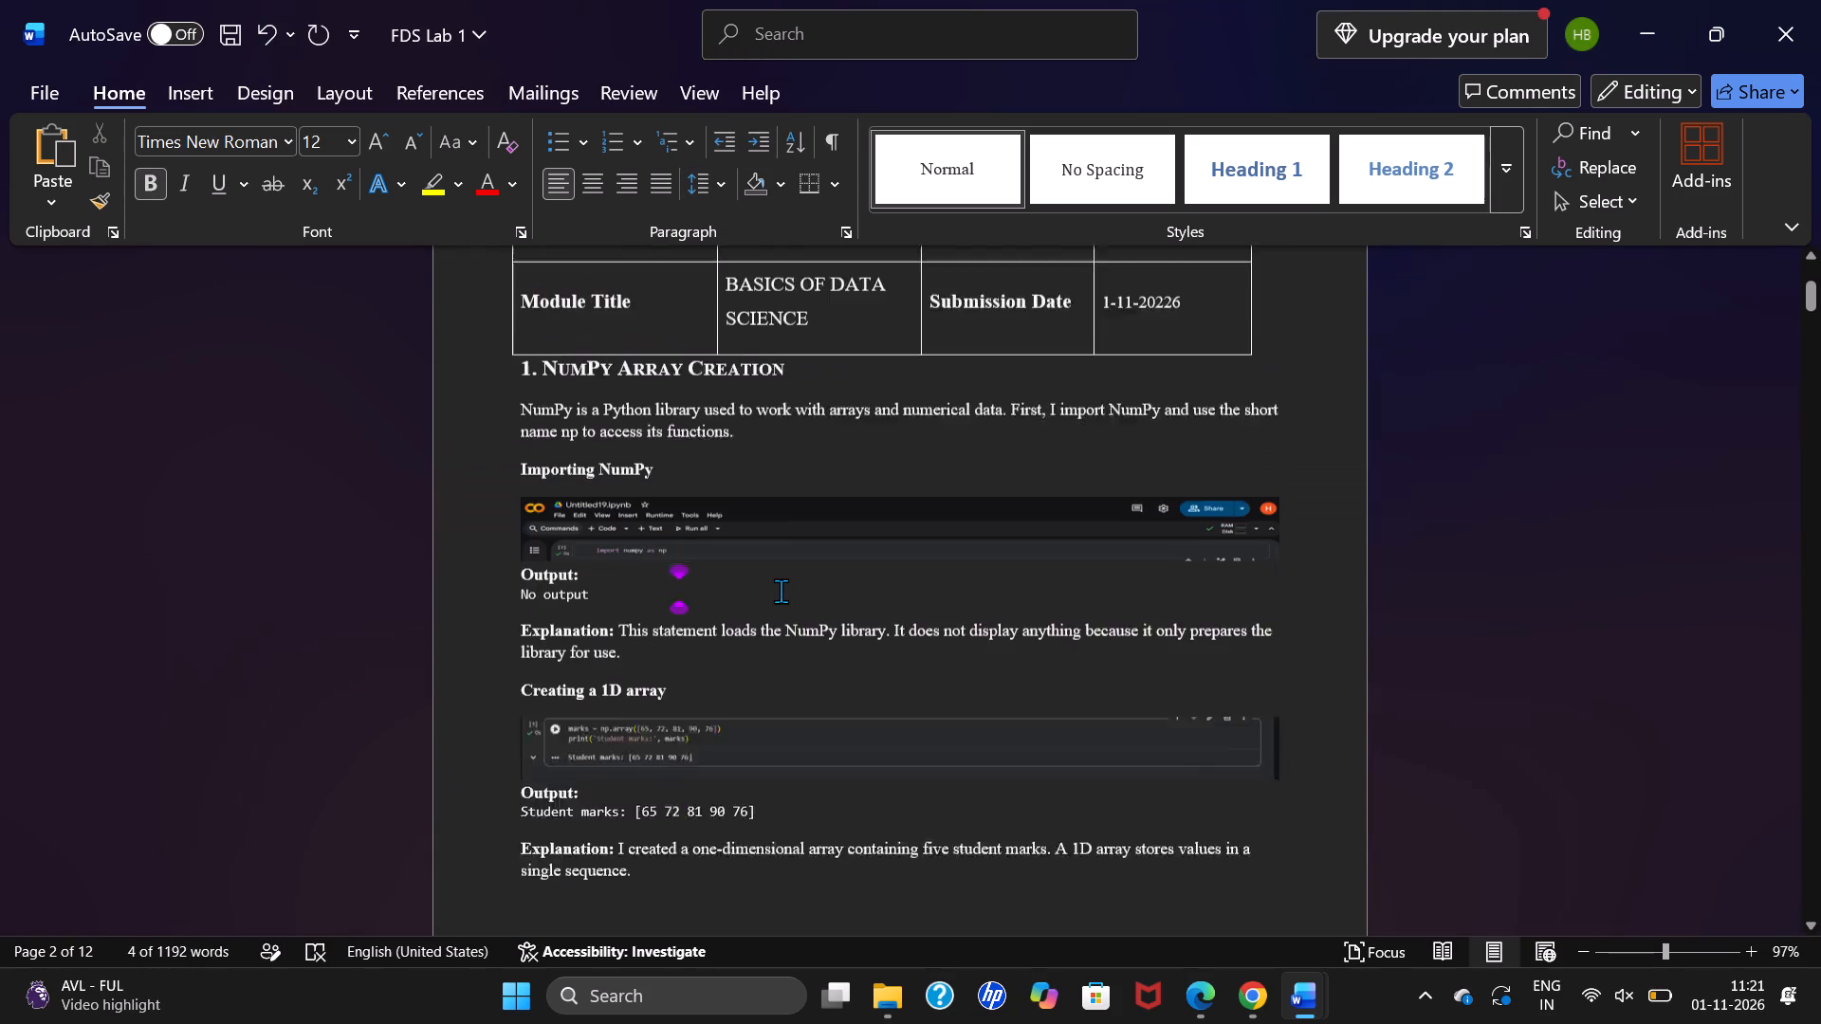
pyautogui.scroll(-1, 781, 591)
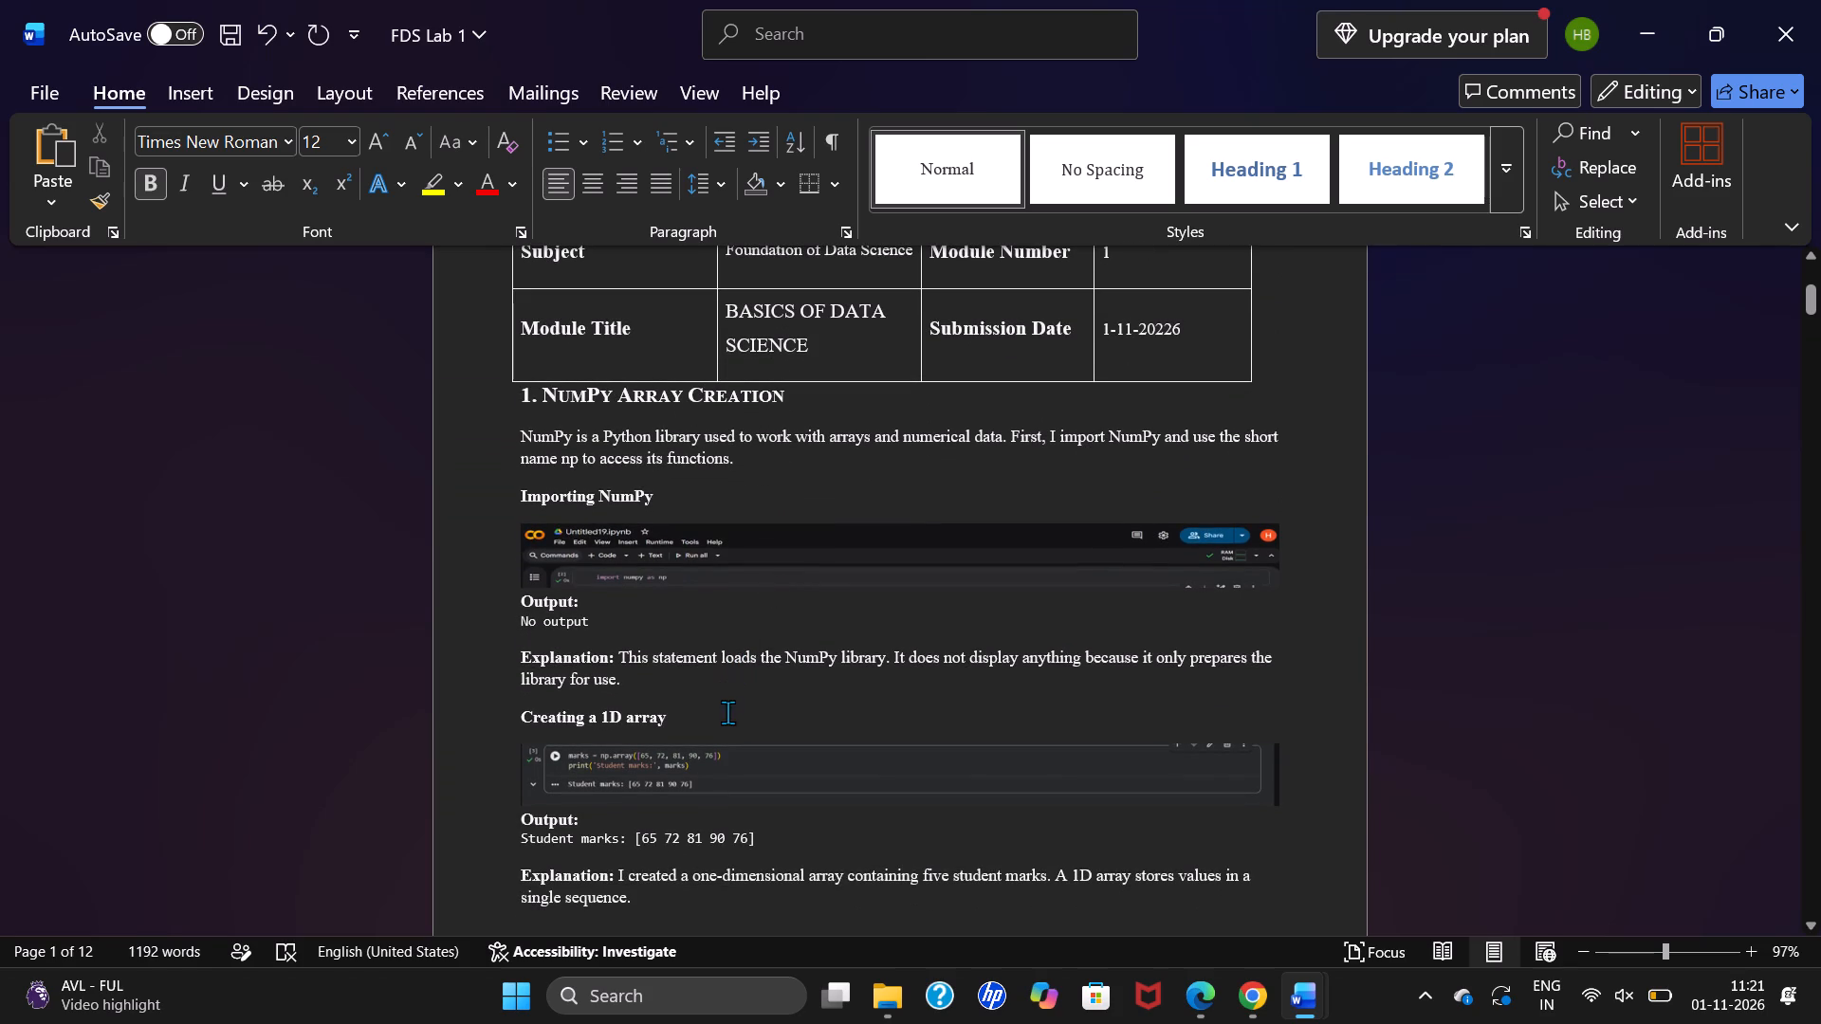
pyautogui.moveTo(727, 712); pyautogui.dragTo(538, 730)
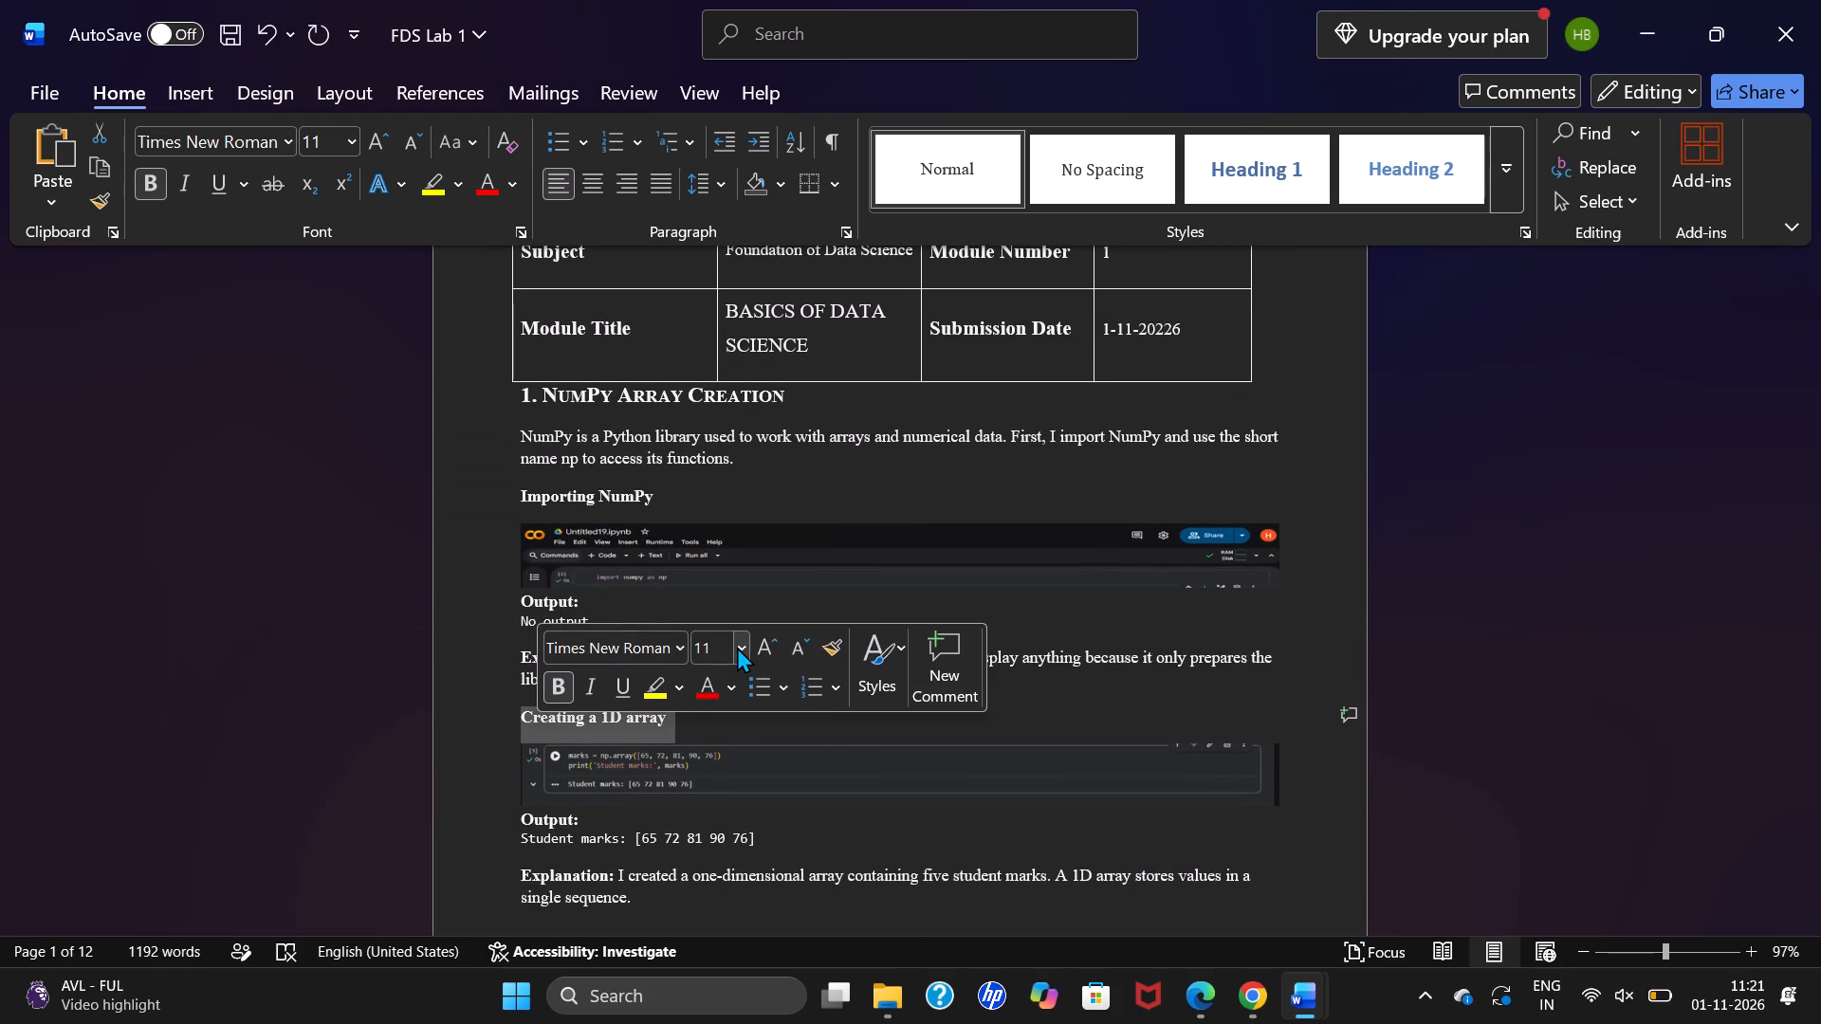
pyautogui.click(737, 647)
pyautogui.click(717, 224)
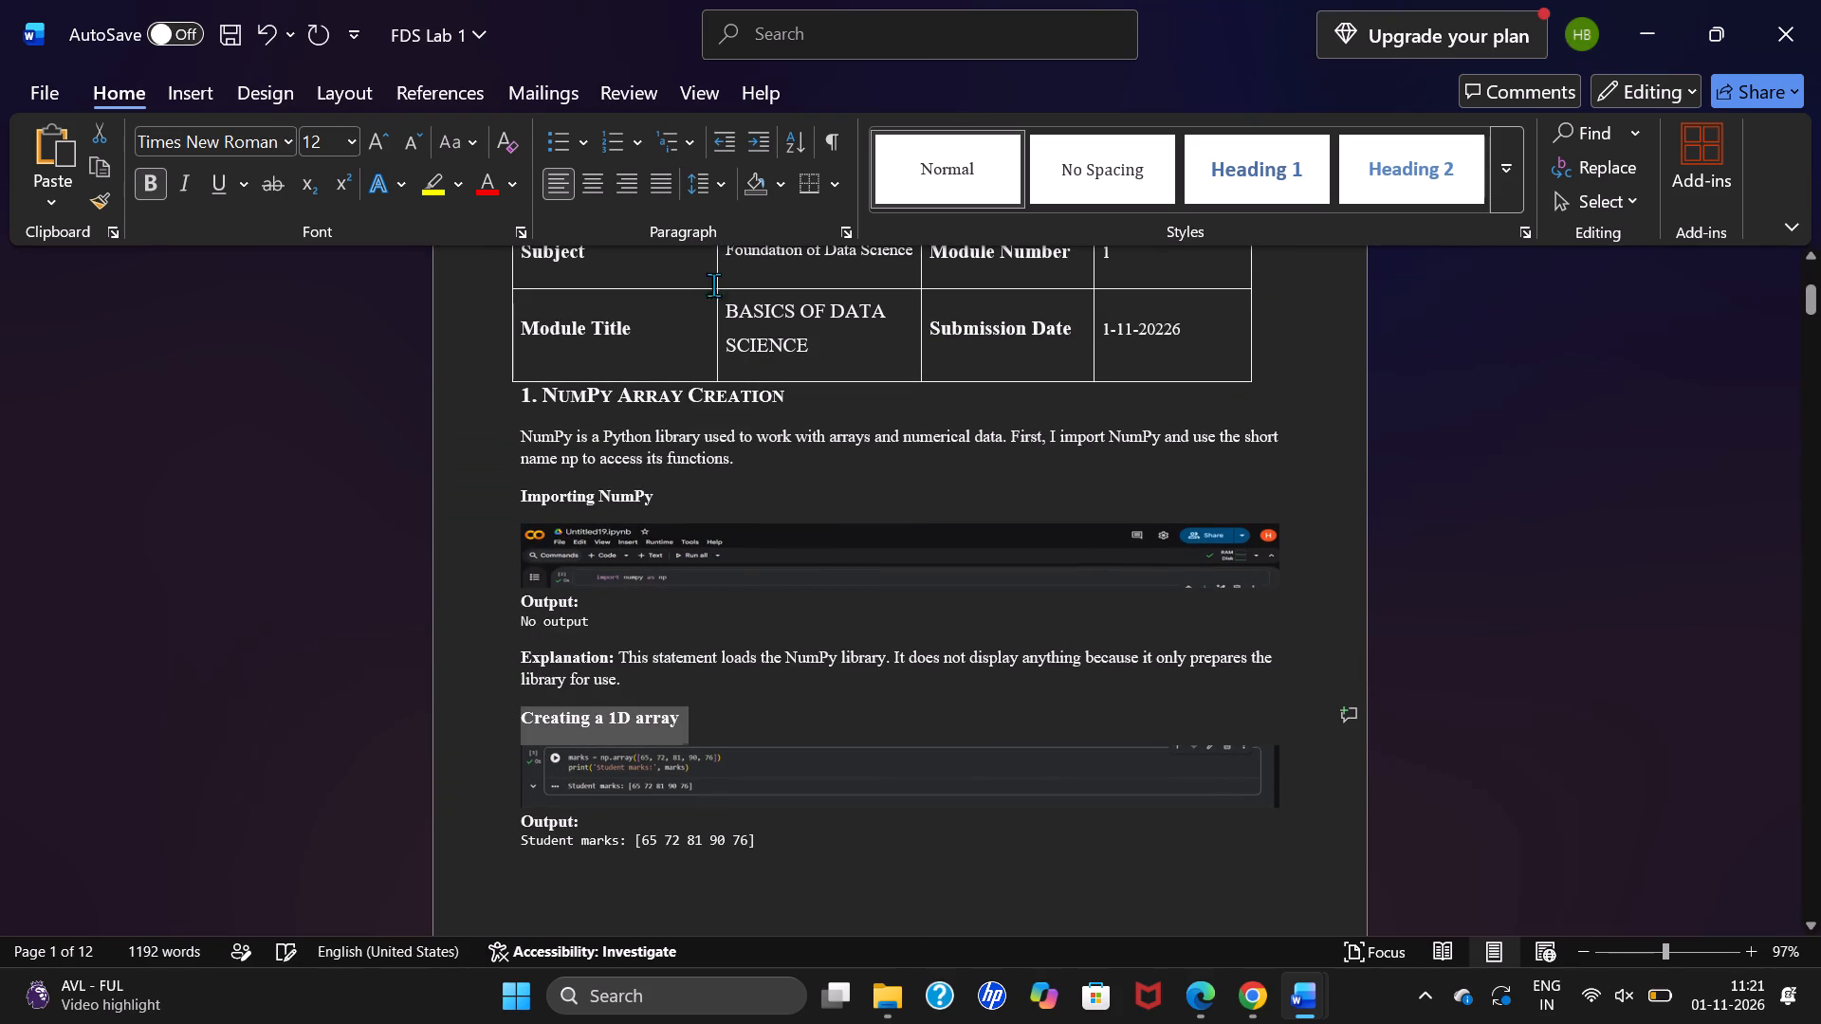
pyautogui.moveTo(671, 501); pyautogui.dragTo(545, 505)
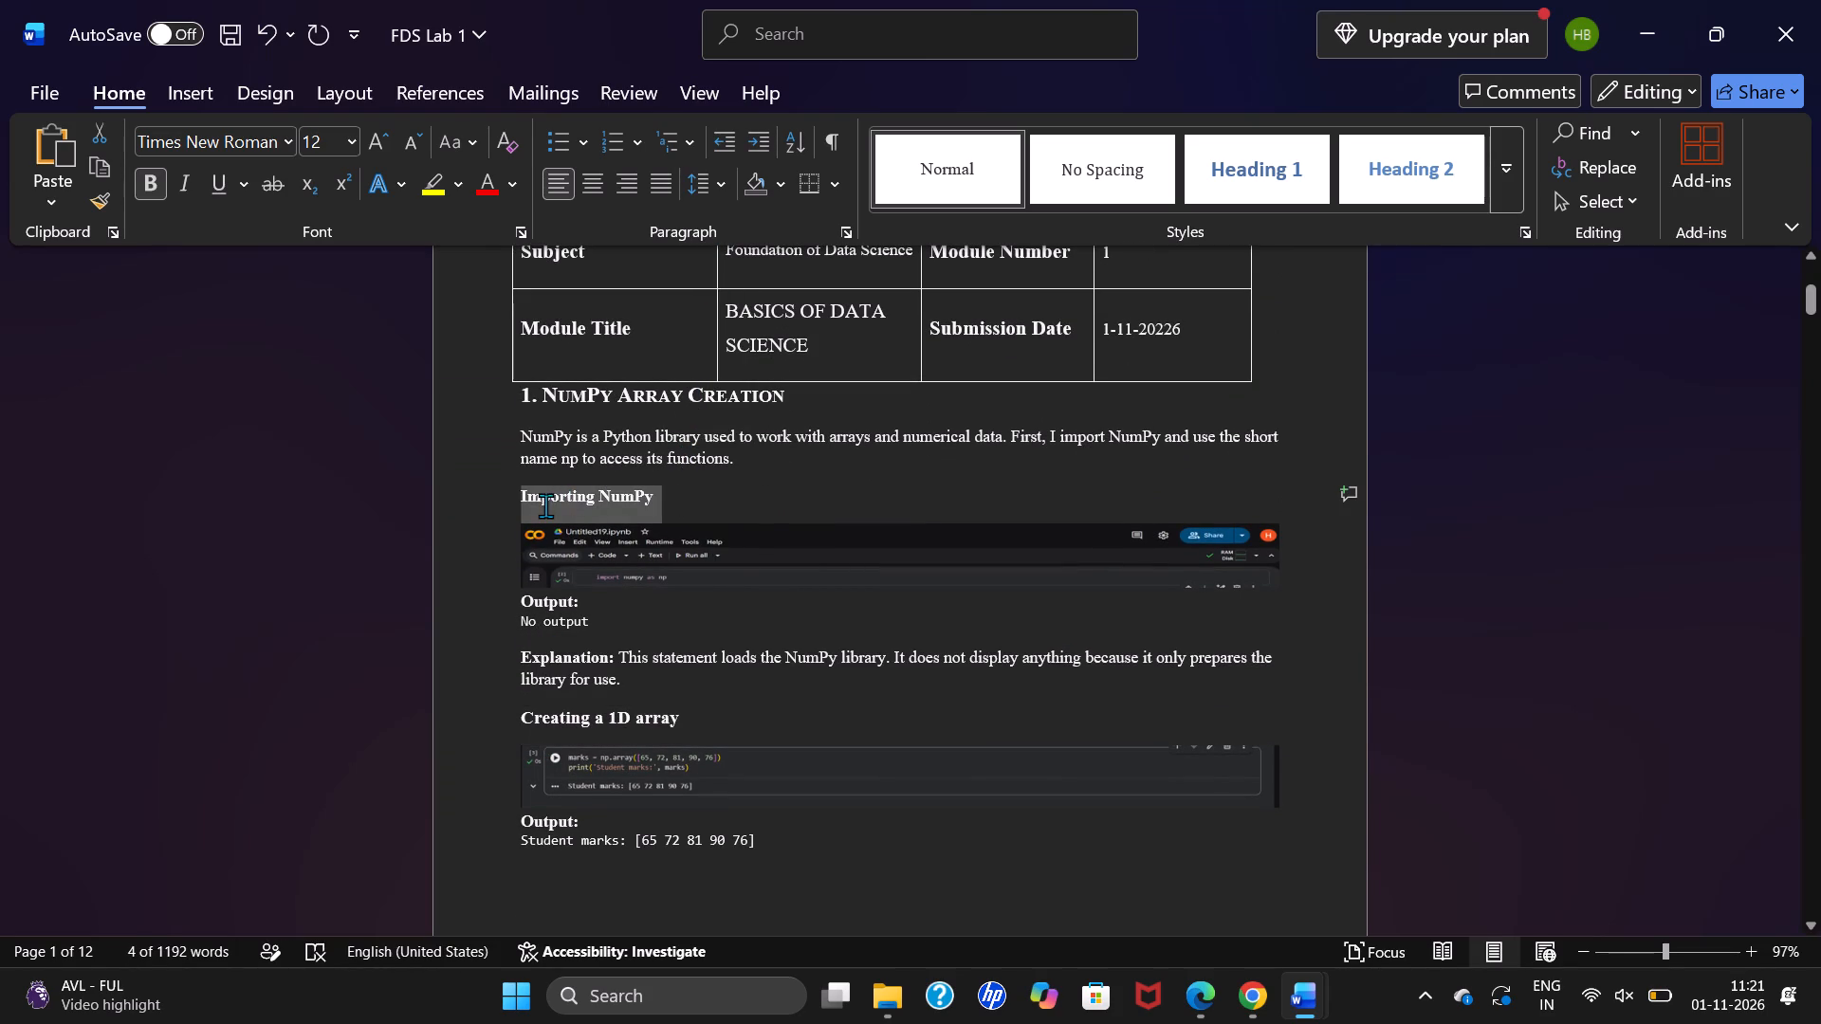
pyautogui.moveTo(545, 505); pyautogui.dragTo(543, 505)
pyautogui.click(743, 416)
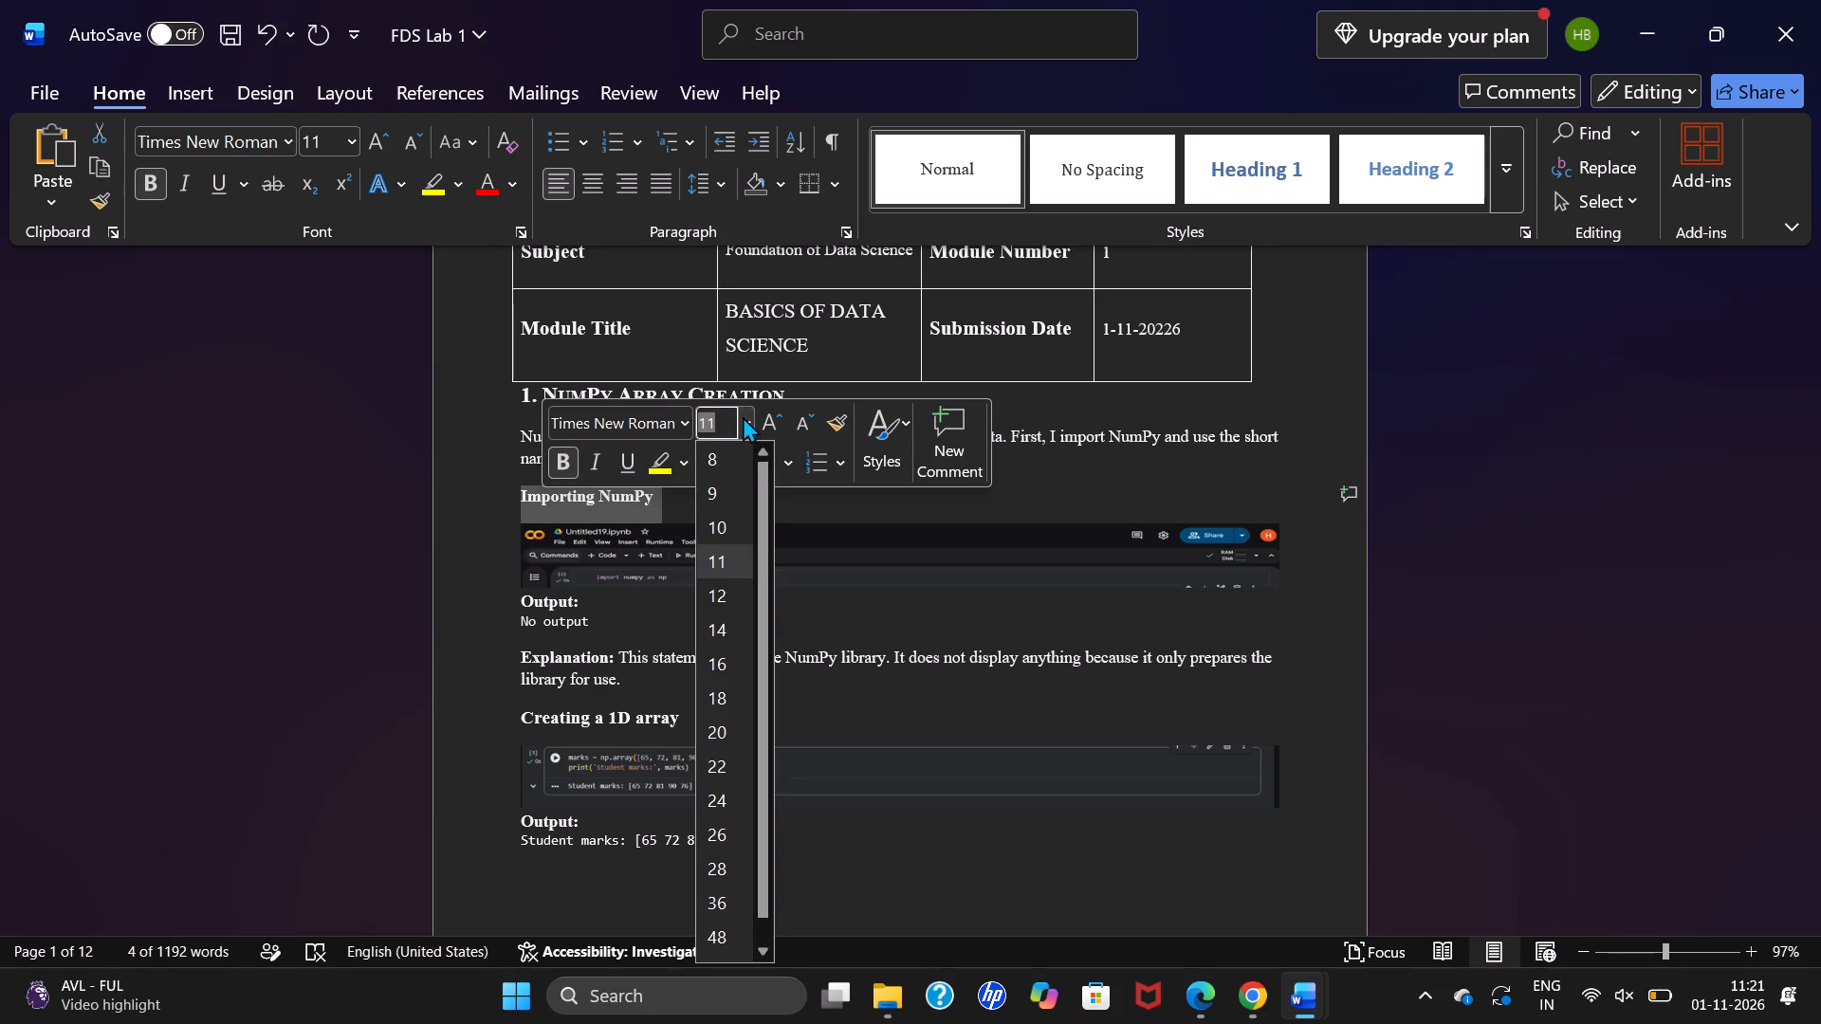
pyautogui.click(727, 596)
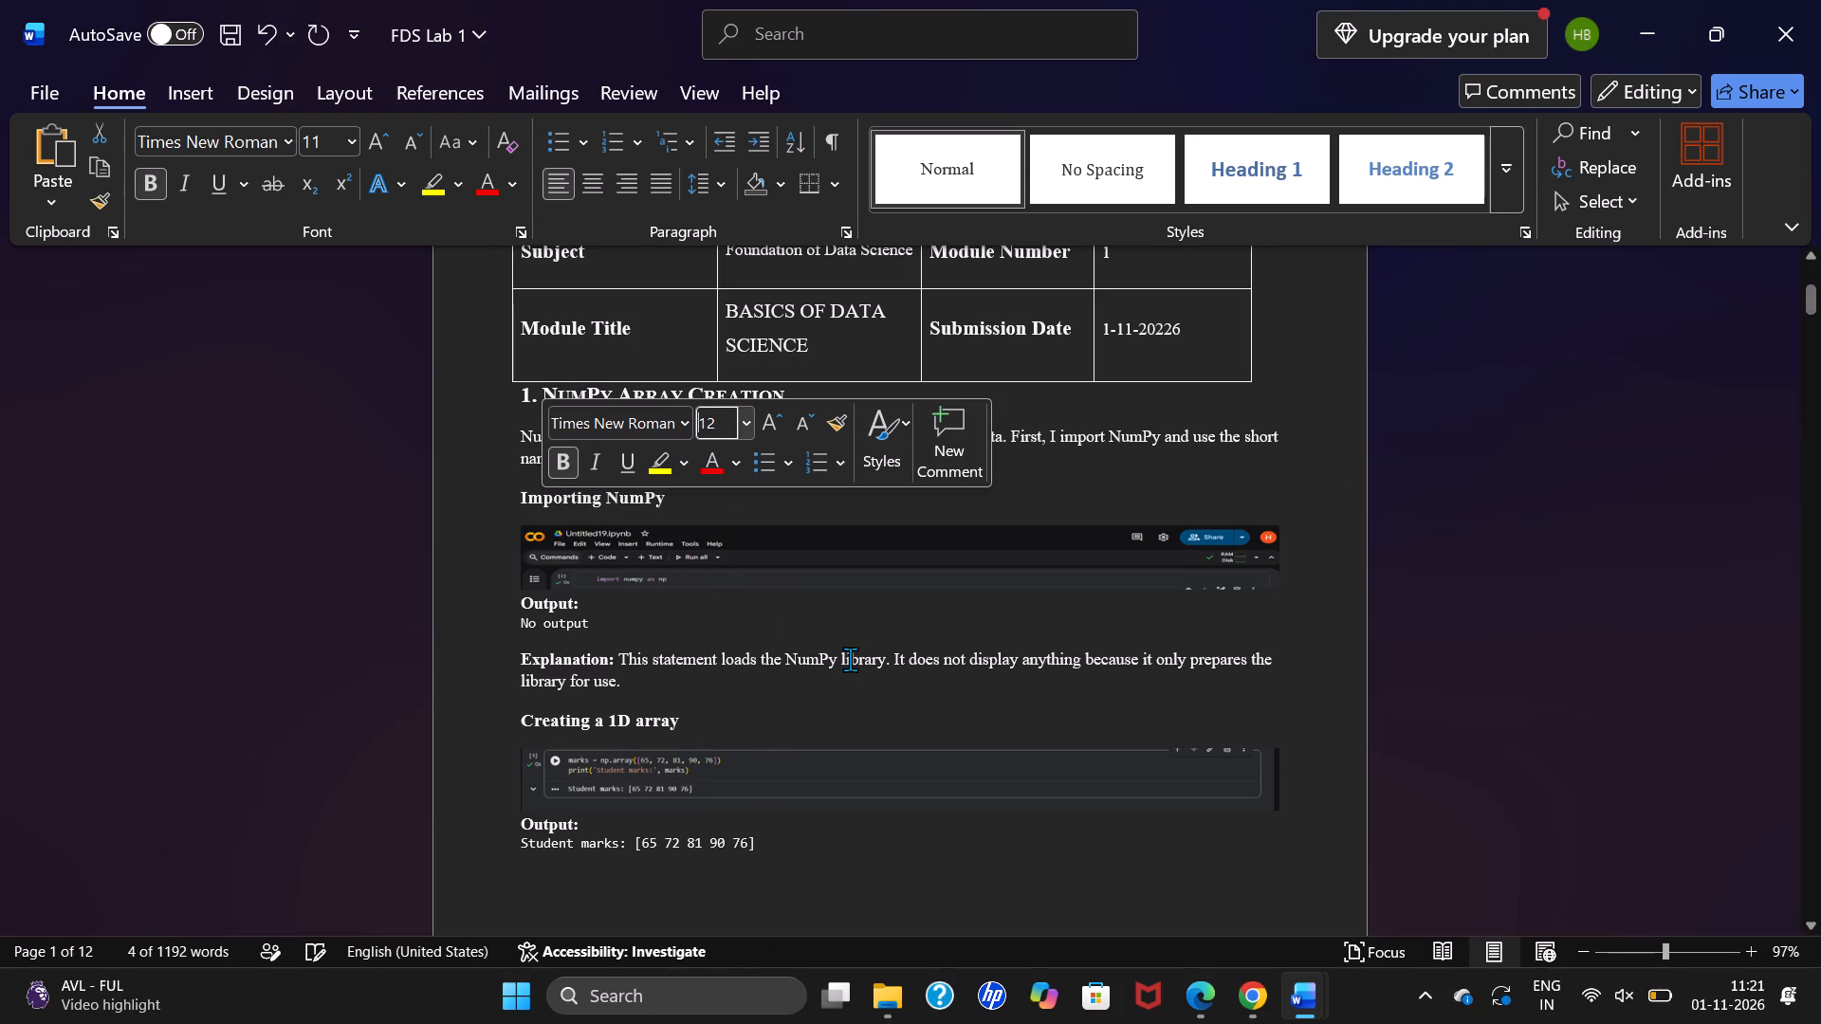
# Insert four blank lines after the np.zeros explanation to move the "Creating an array of ones" heading onto the next page.
pyautogui.scroll(-4, 893, 783)
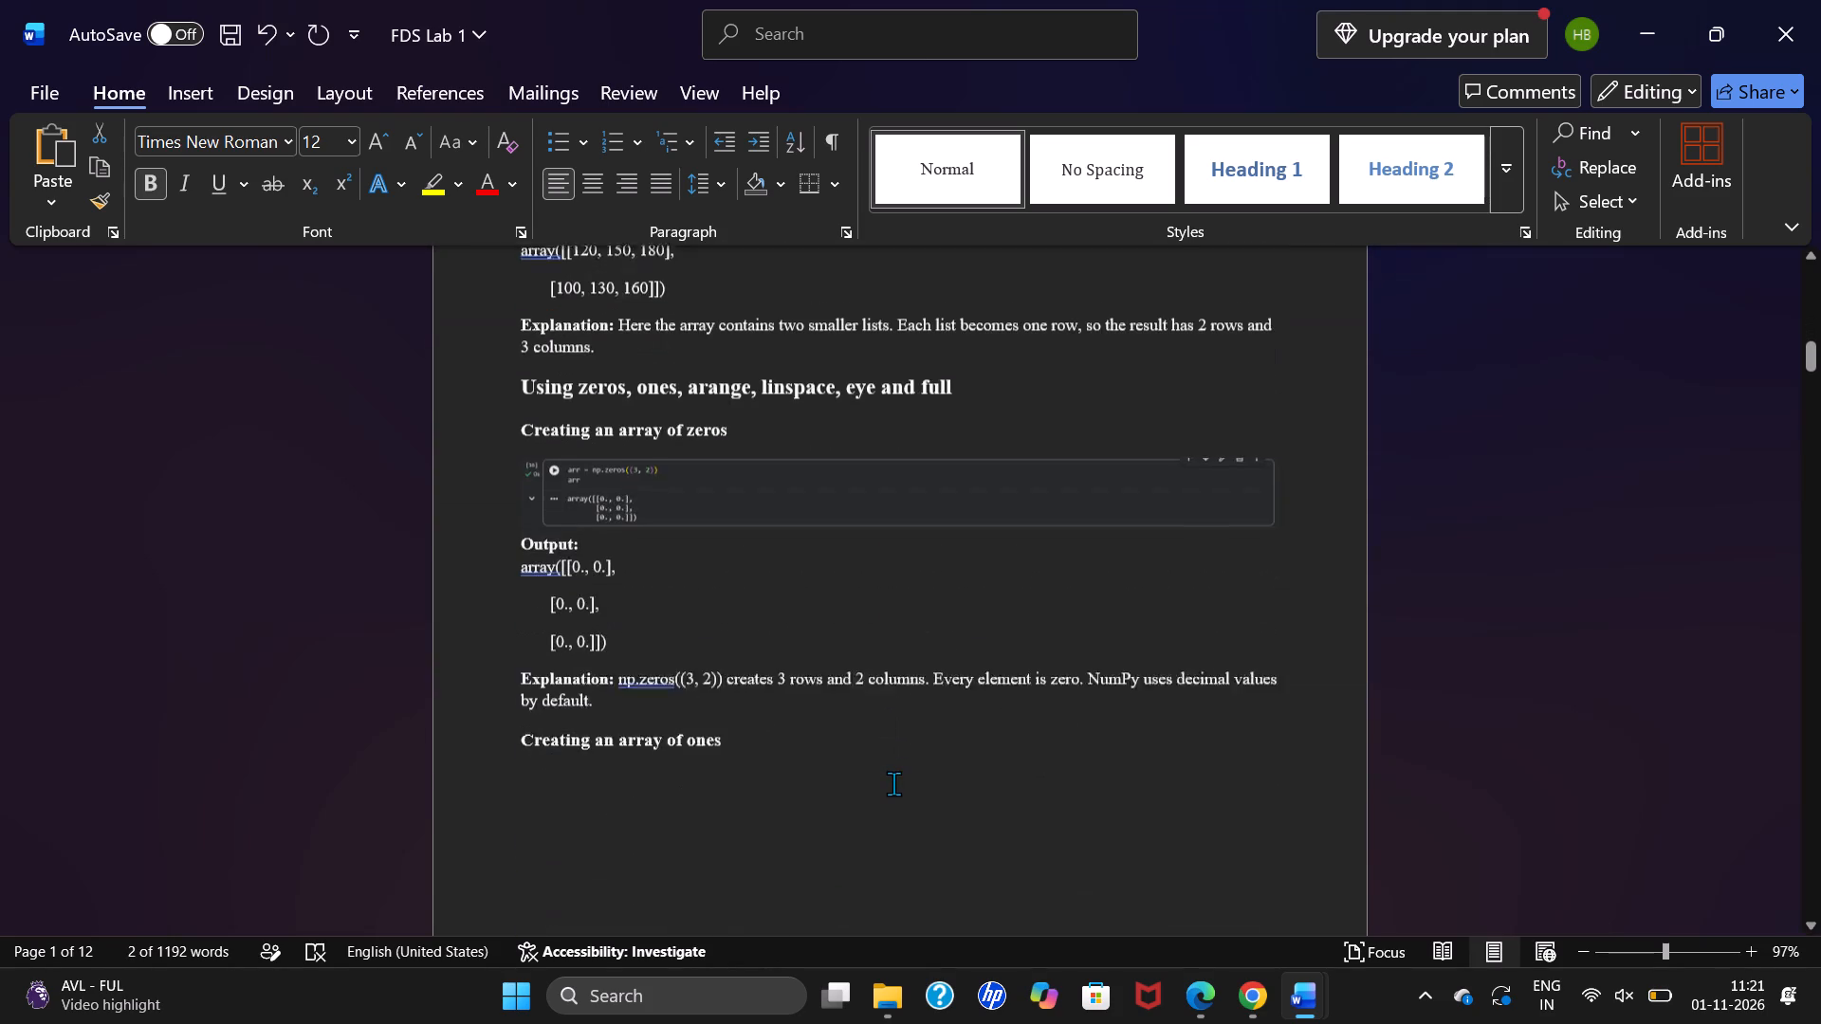
pyautogui.scroll(-1, 893, 783)
pyautogui.scroll(1, 893, 783)
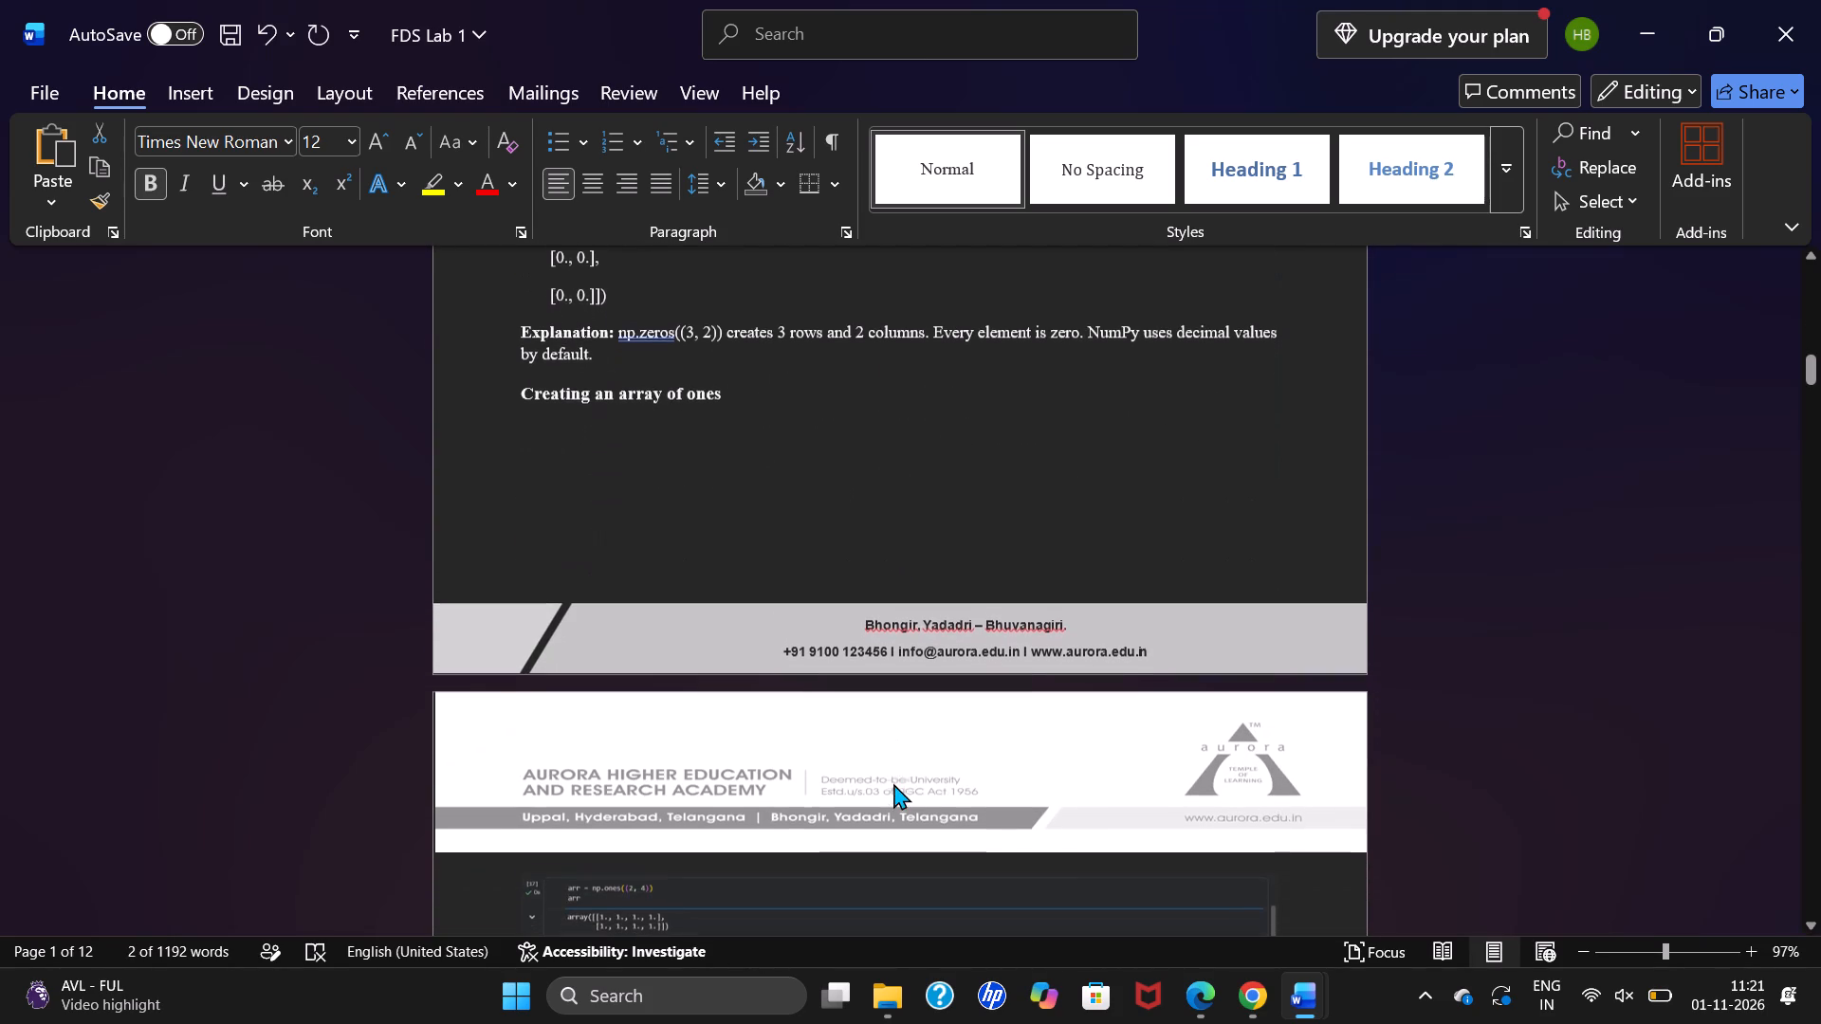
pyautogui.scroll(1, 893, 783)
pyautogui.hscroll(1, 893, 783)
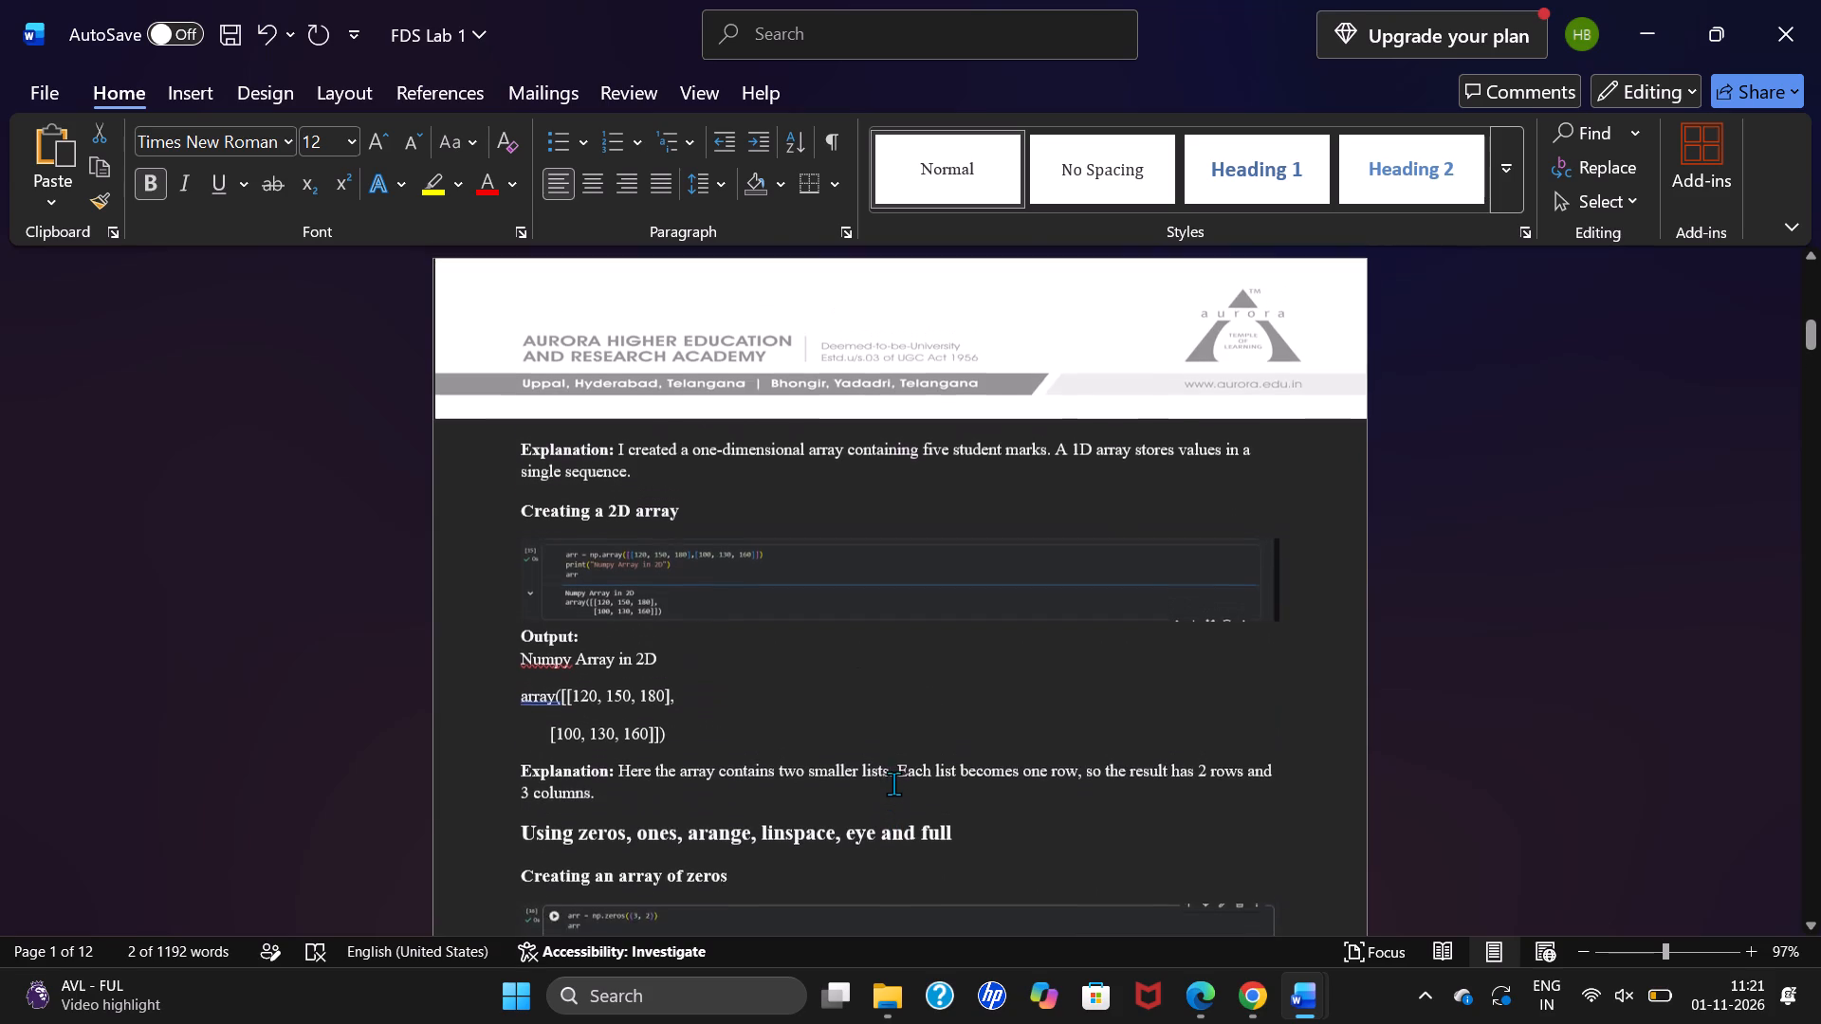
pyautogui.scroll(-1, 893, 783)
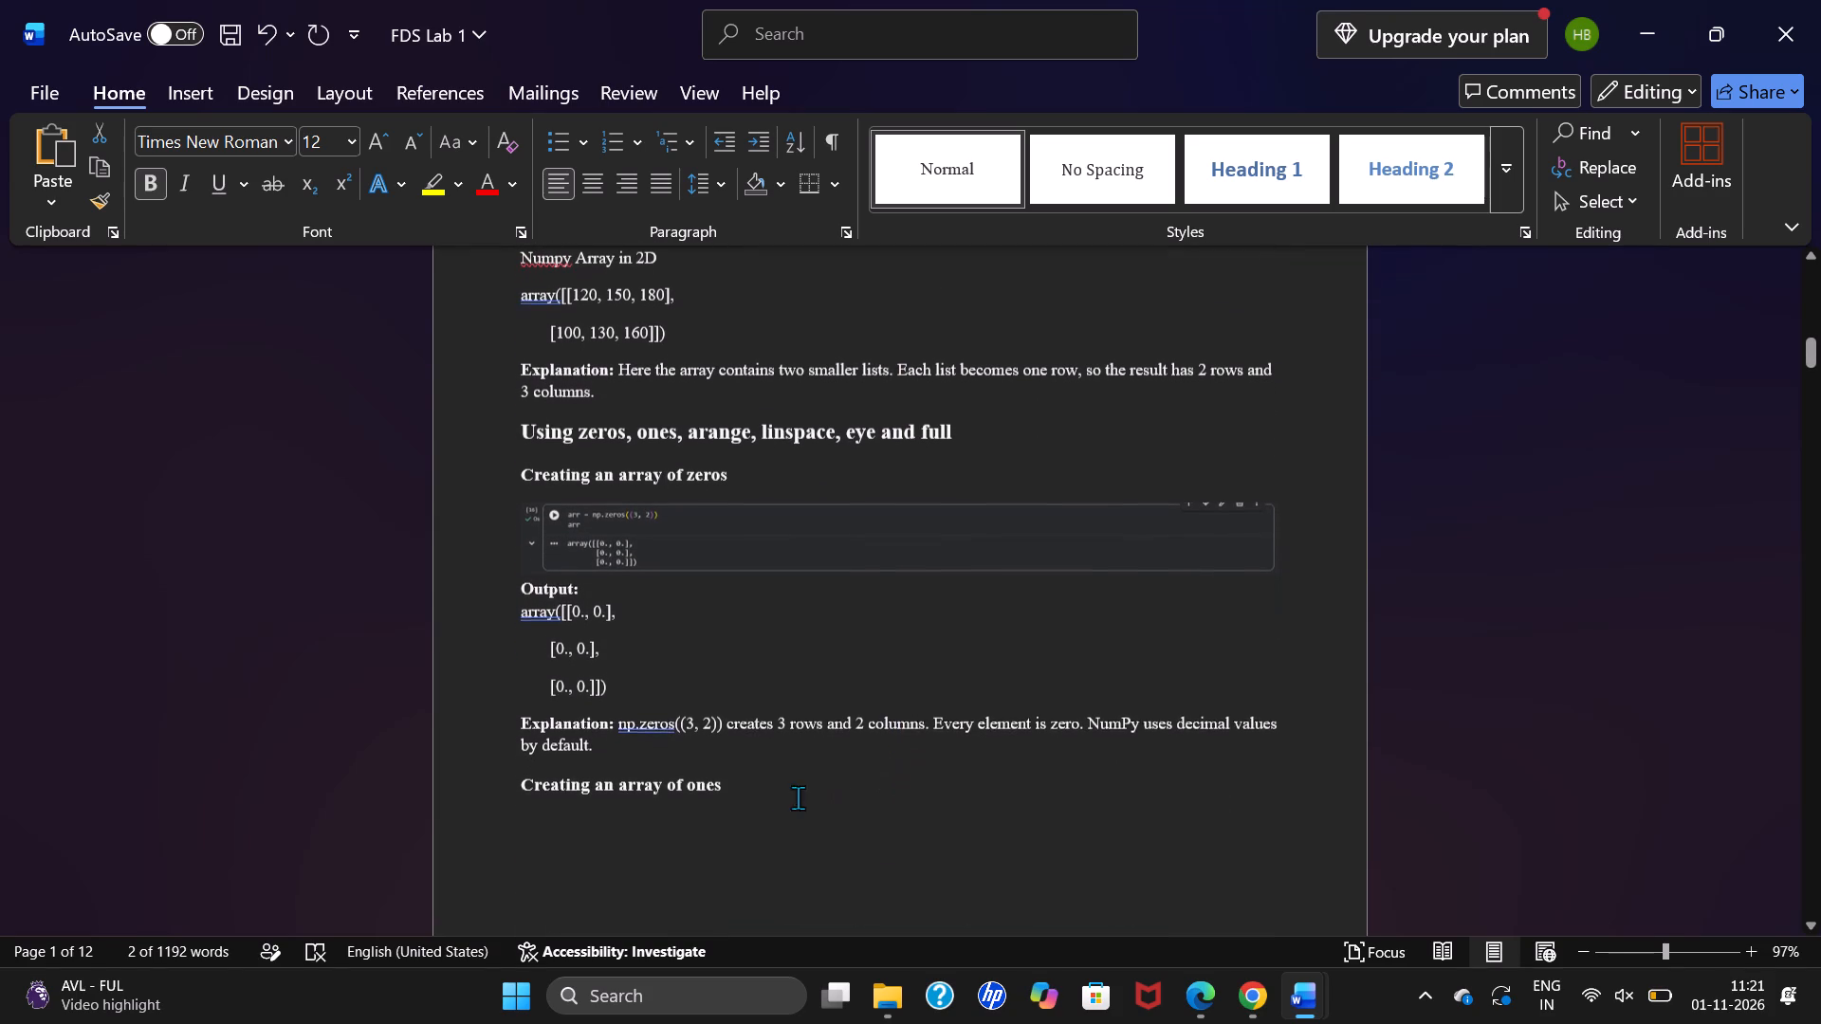
pyautogui.moveTo(734, 790); pyautogui.dragTo(536, 789)
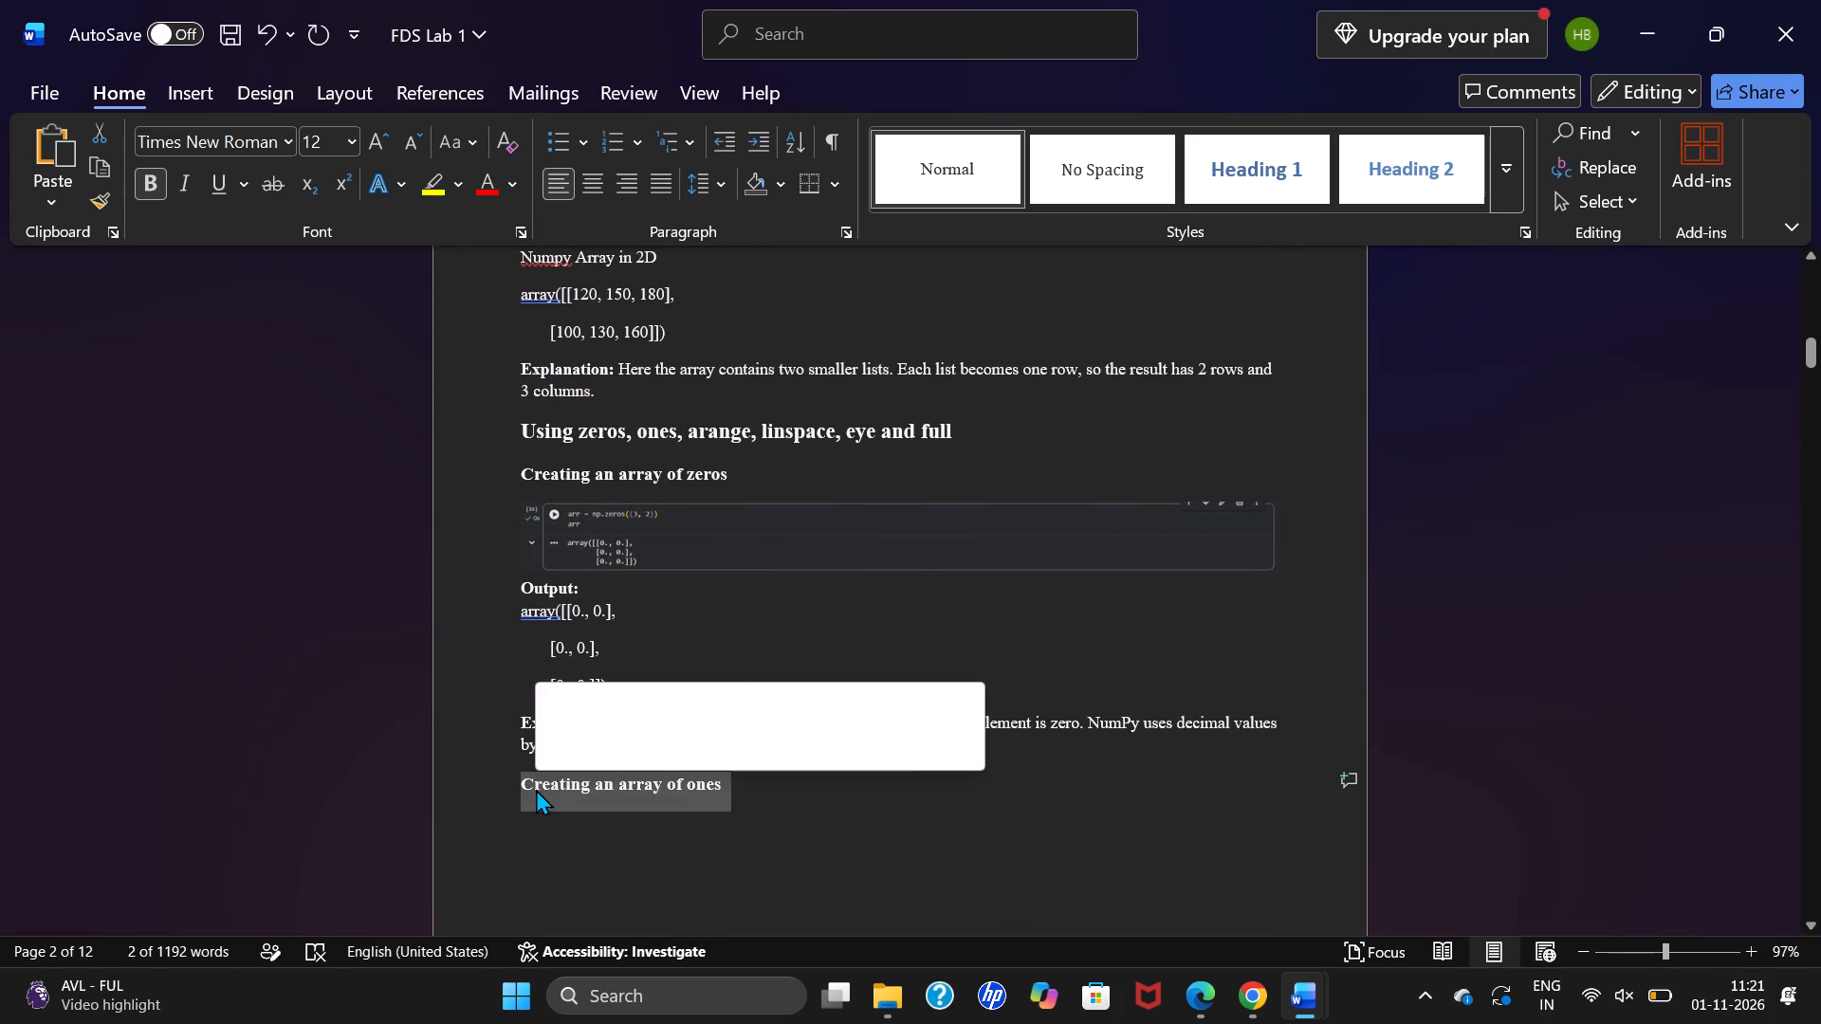
pyautogui.click(719, 867)
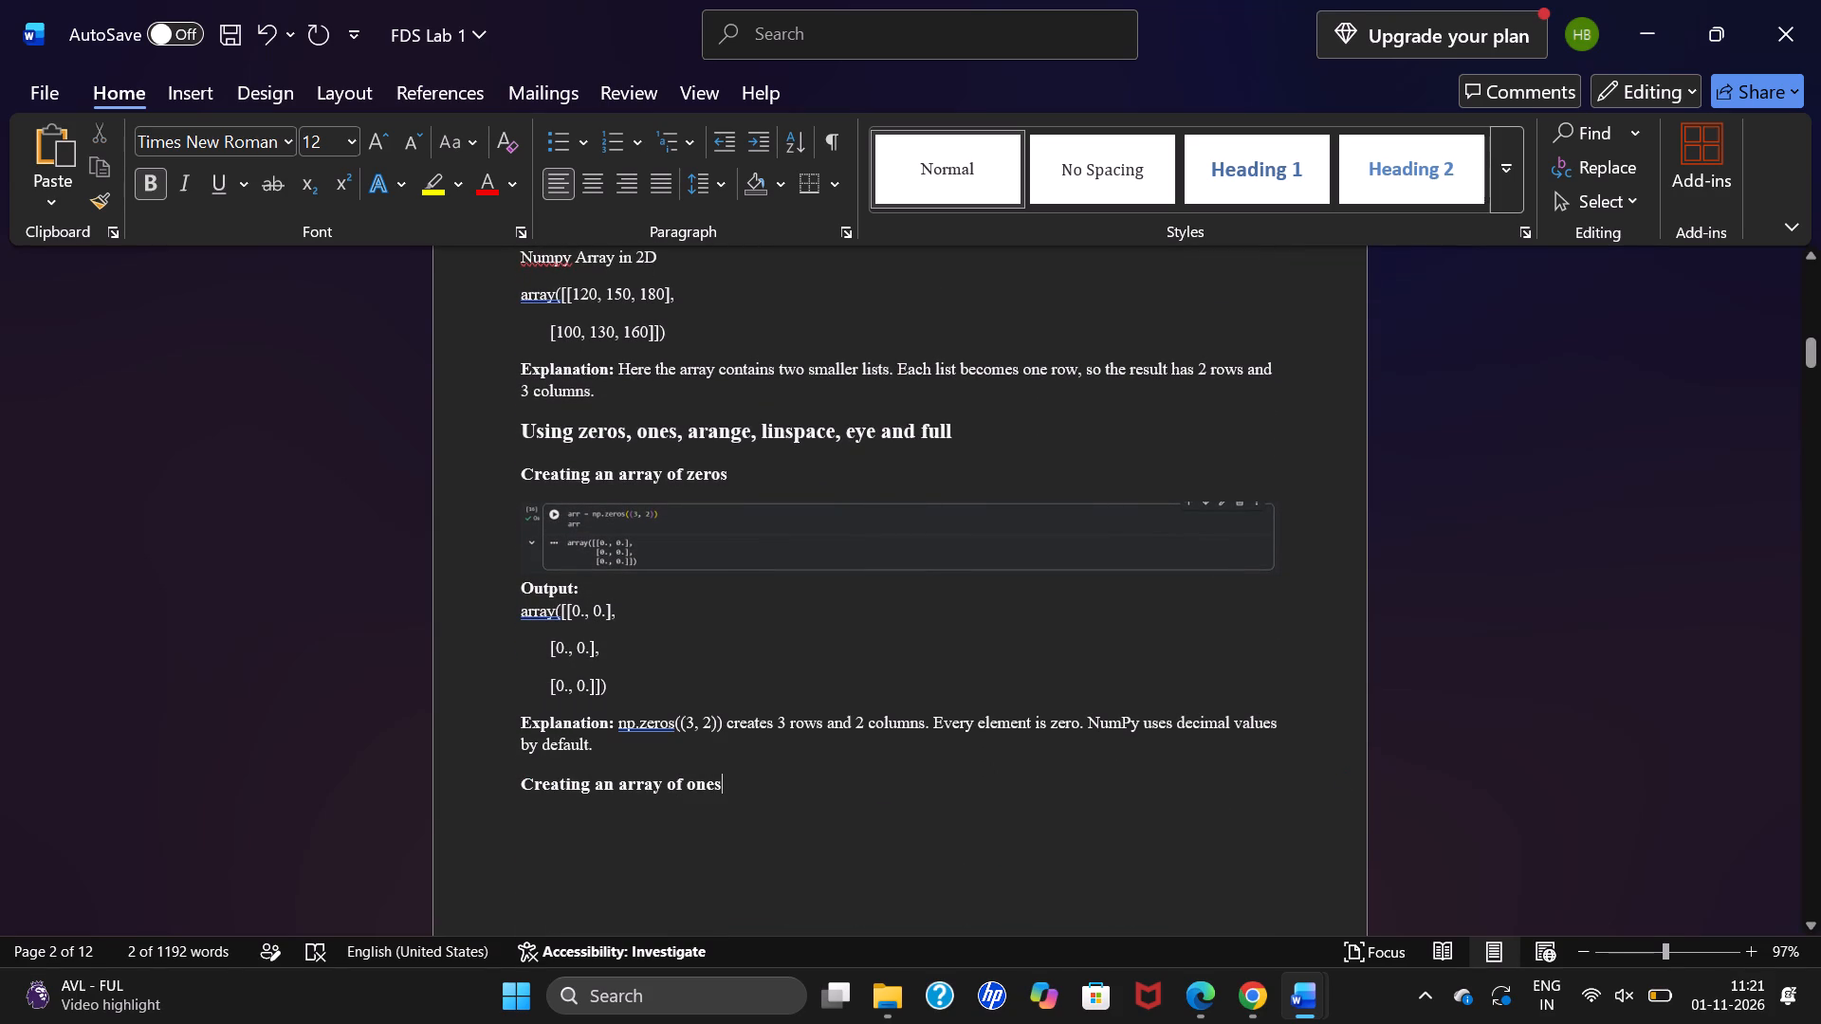
pyautogui.click(609, 742)
pyautogui.press('Return')
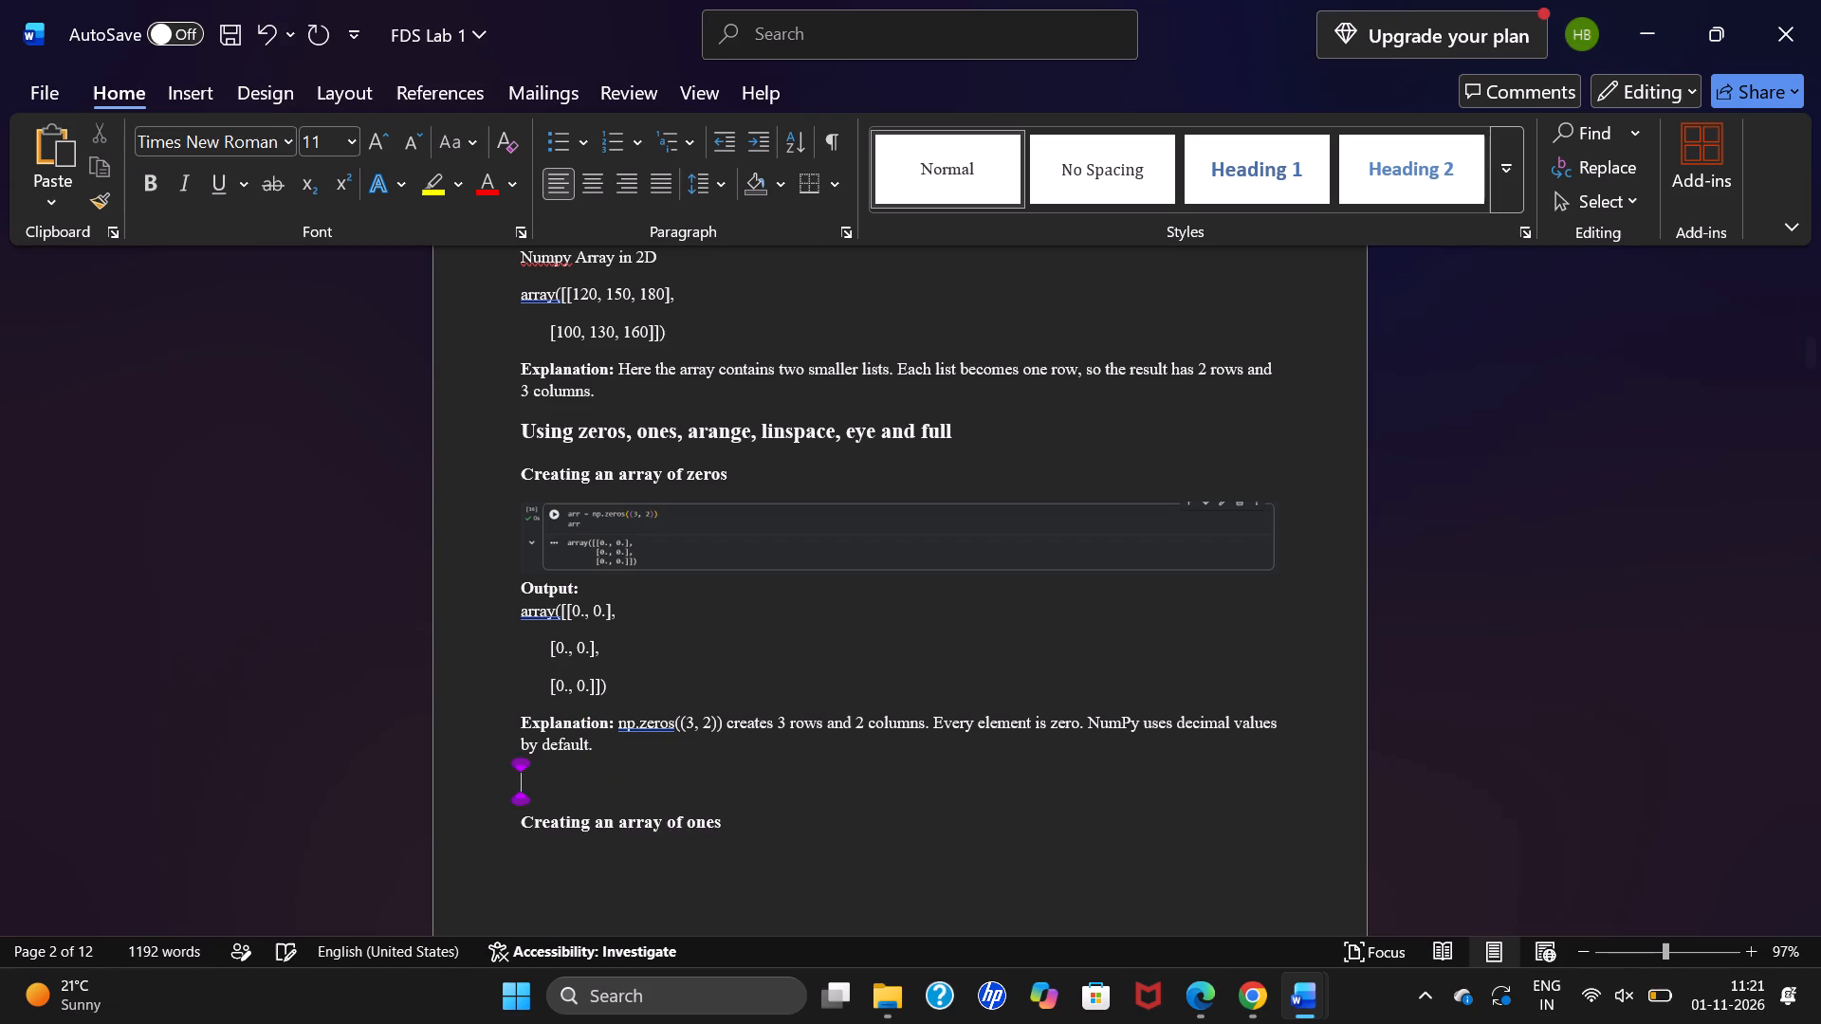
pyautogui.press('Return')
pyautogui.press('Return')
pyautogui.press('Return')
pyautogui.scroll(1, 609, 742)
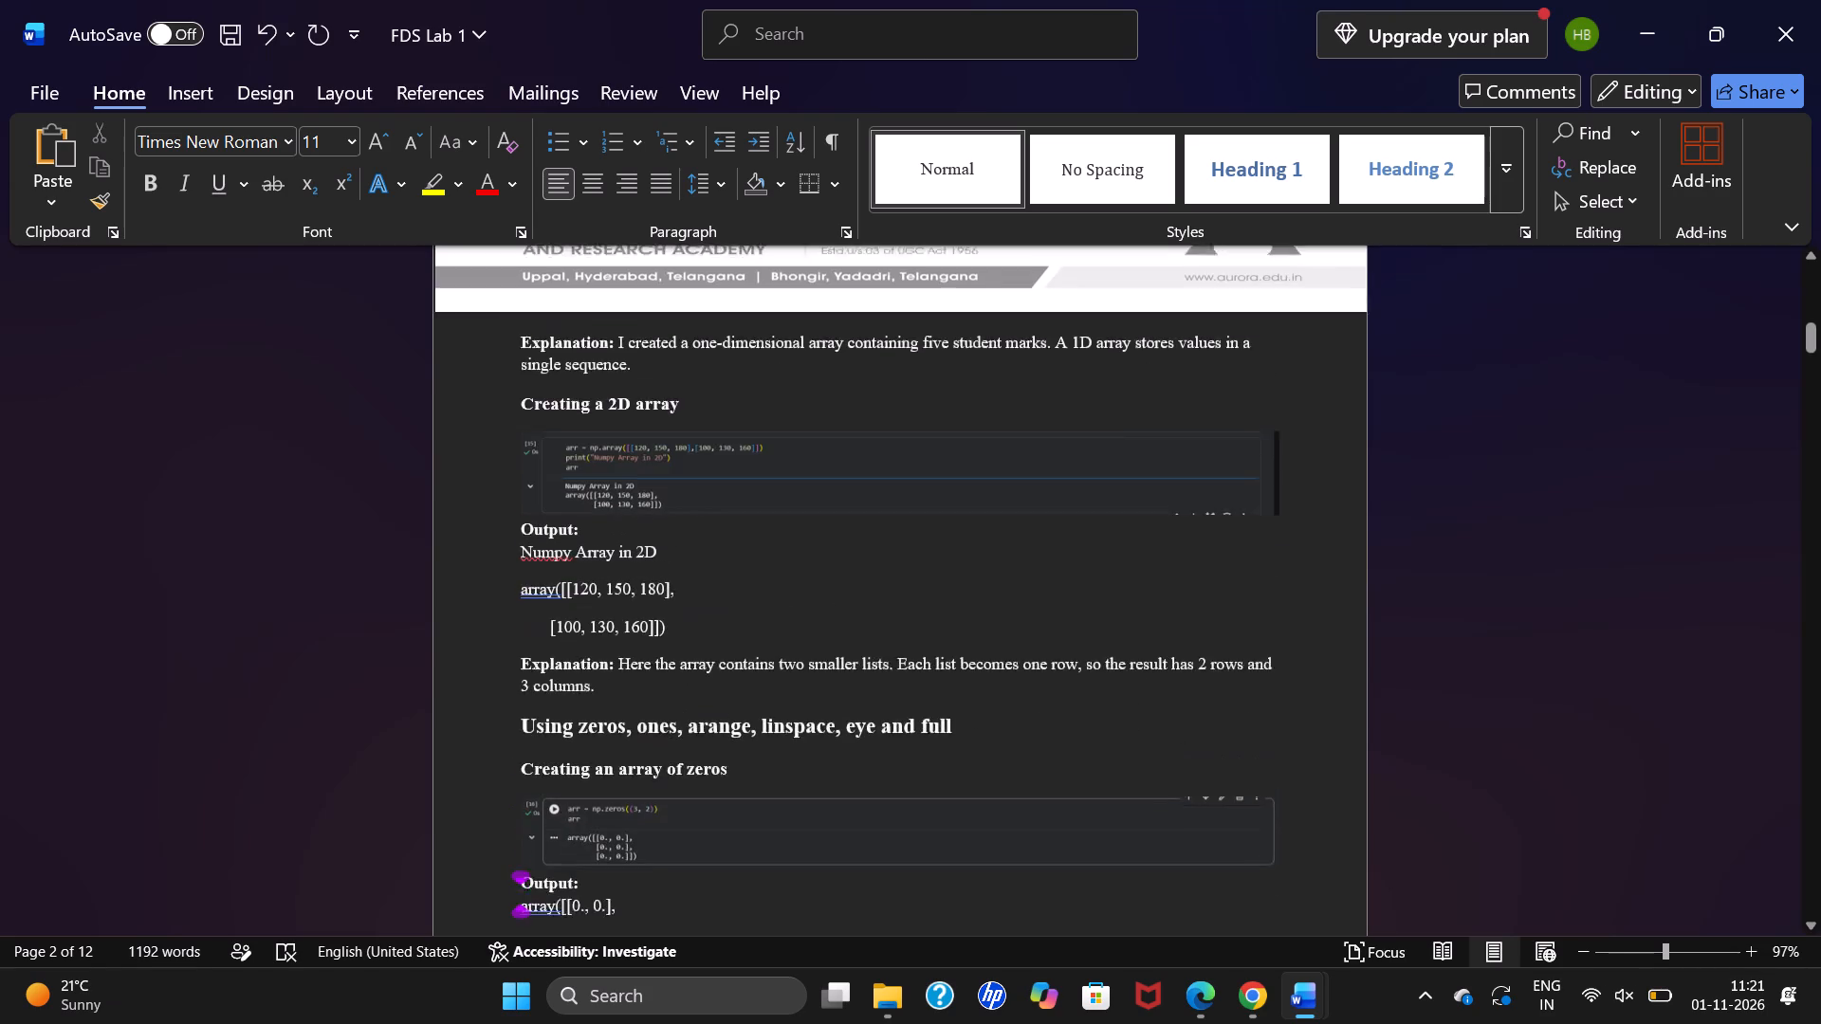
pyautogui.scroll(1, 609, 742)
pyautogui.scroll(-3, 633, 638)
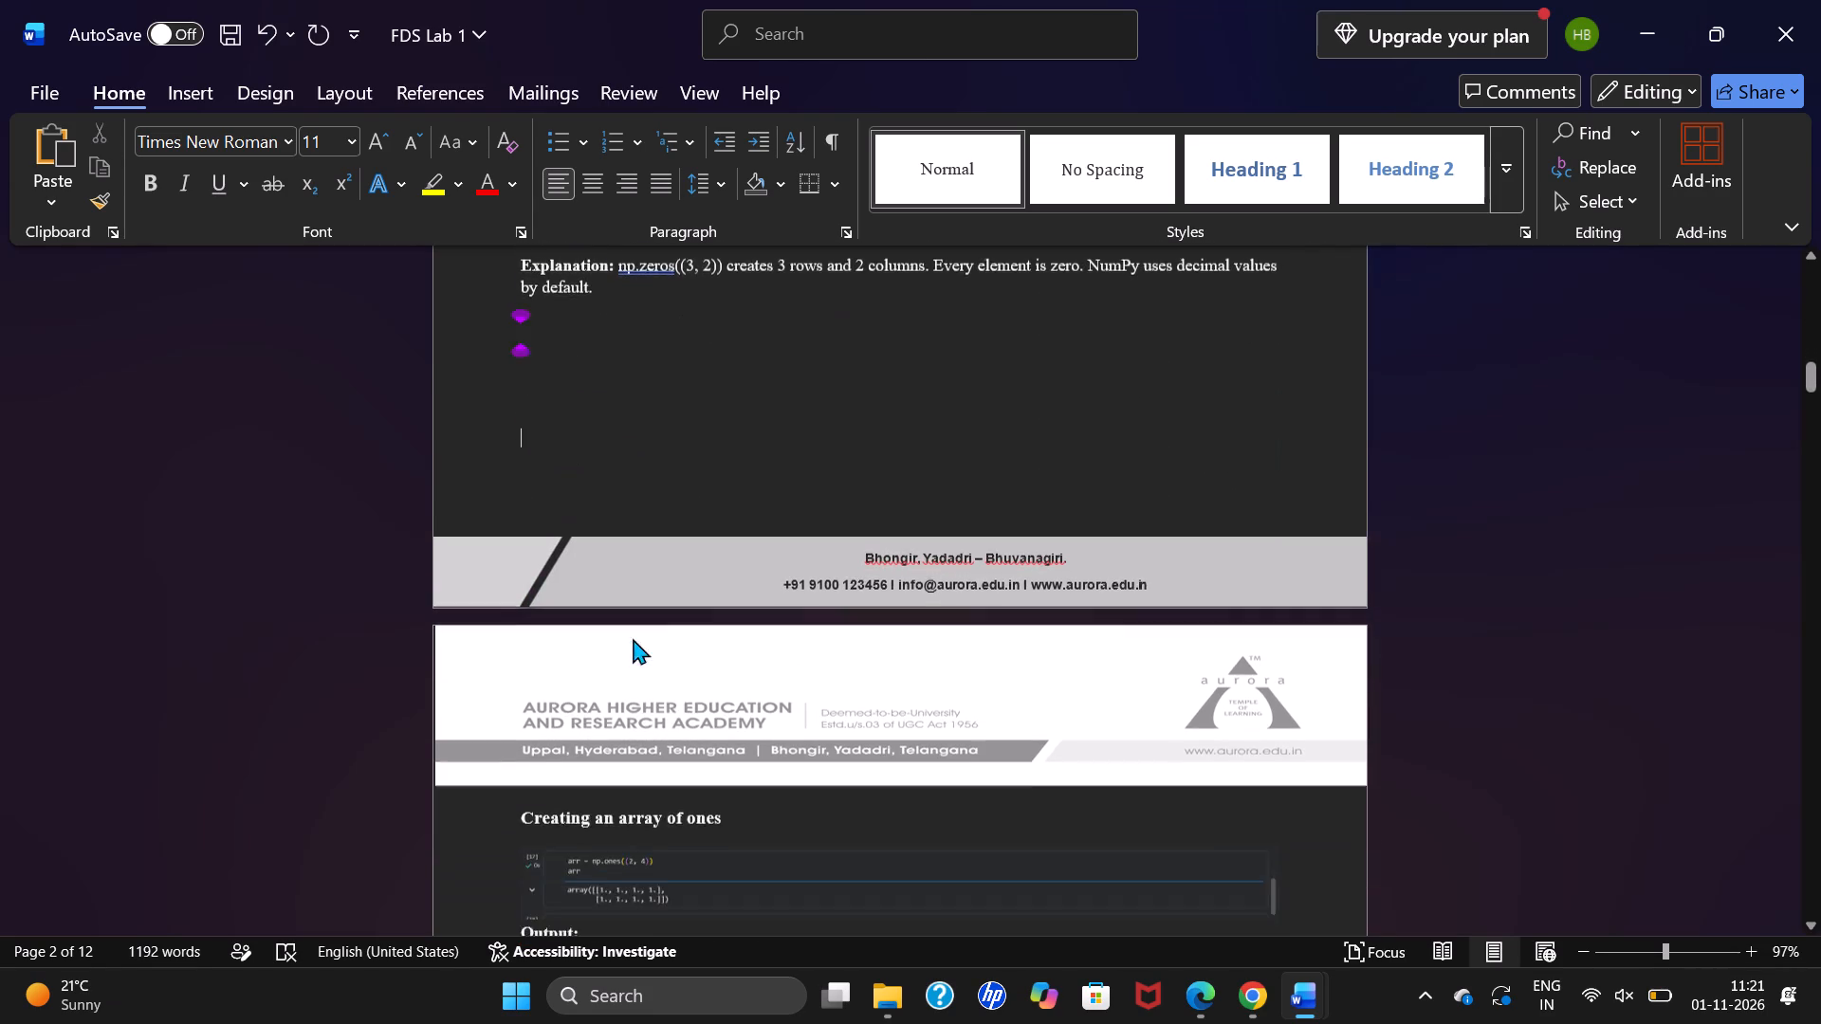
# Reformat the "Using linspace()" heading with the Normal style, font size 12 and bold.
pyautogui.scroll(-1, 633, 638)
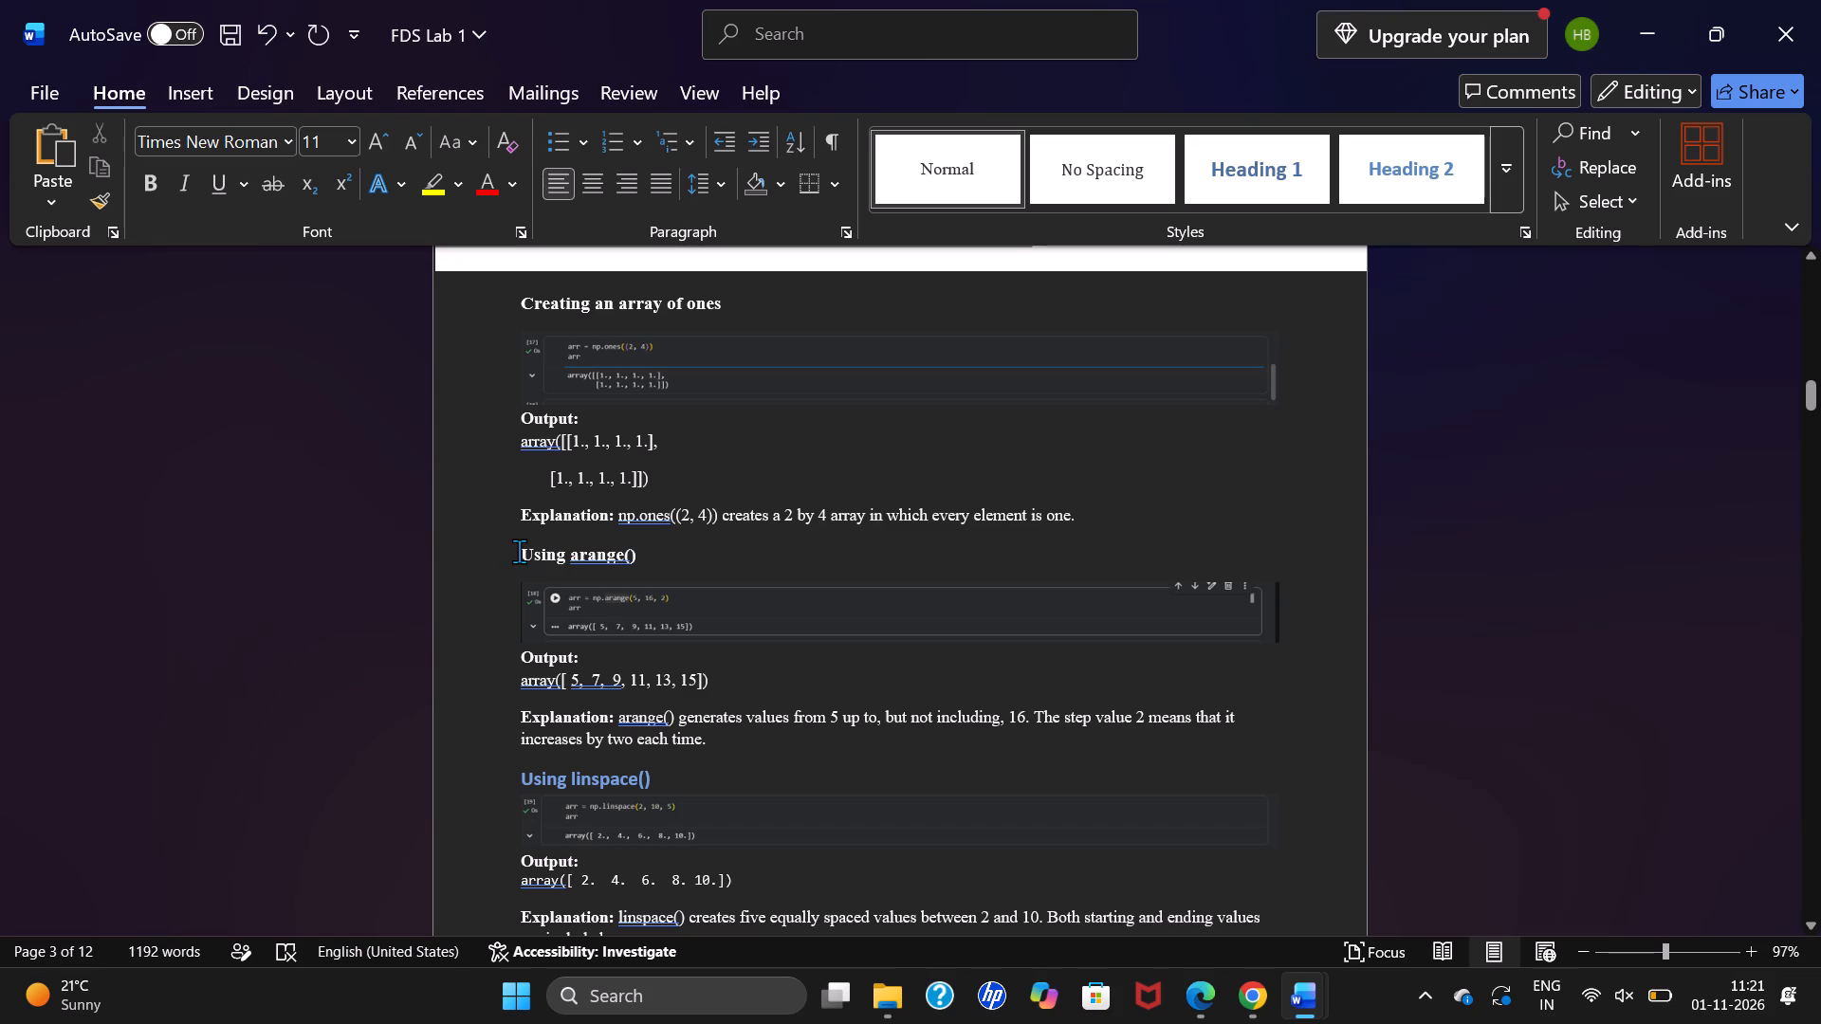
pyautogui.moveTo(519, 551); pyautogui.dragTo(653, 546)
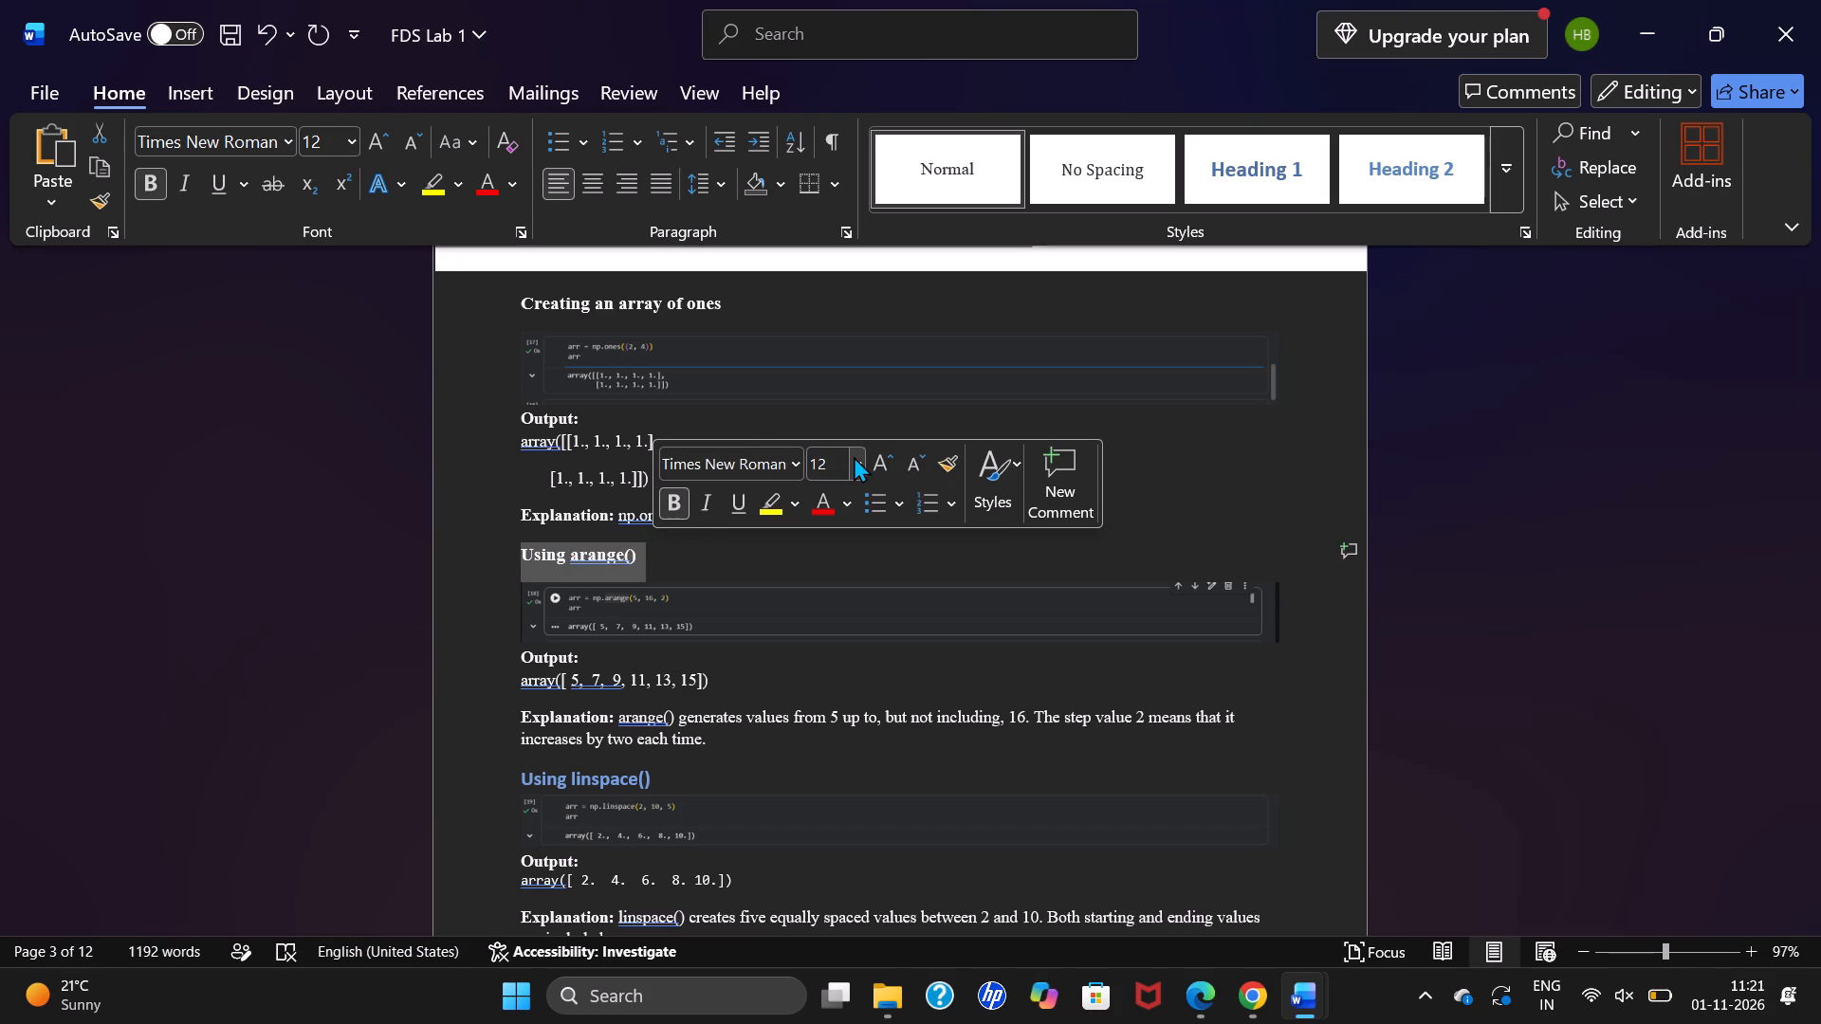
pyautogui.scroll(-1, 647, 748)
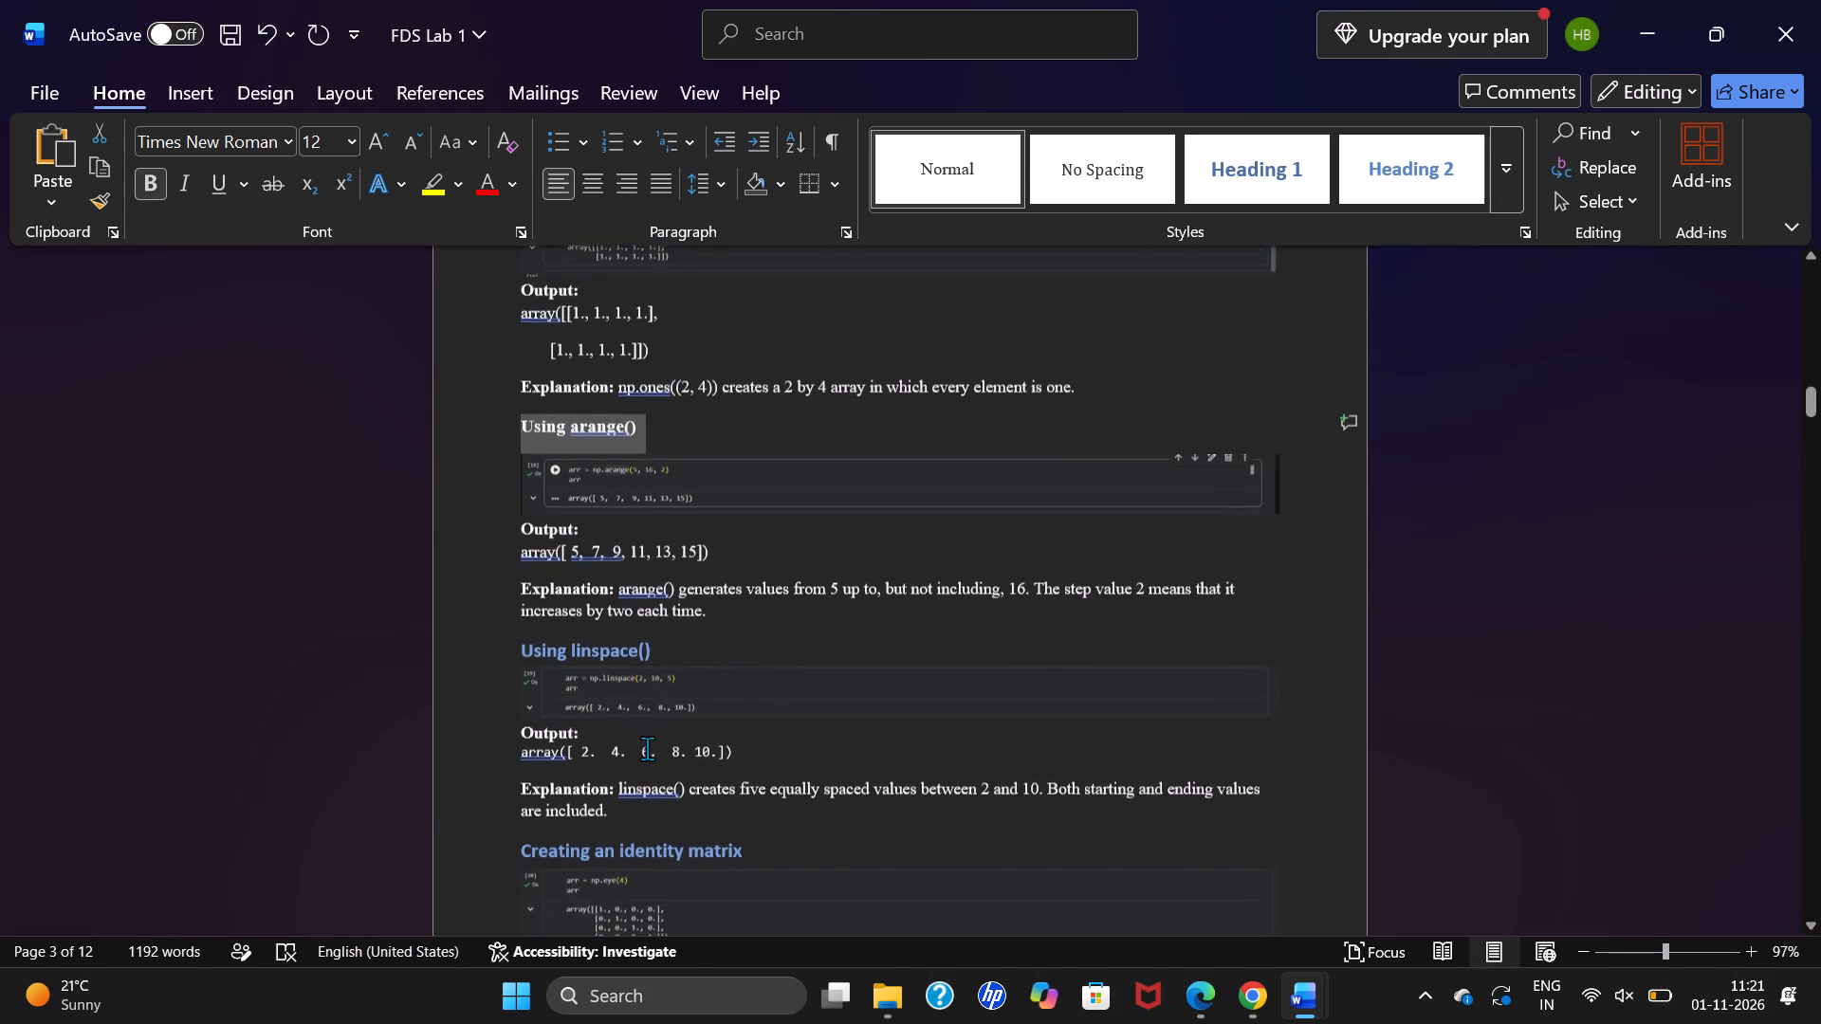
pyautogui.moveTo(658, 649); pyautogui.dragTo(517, 640)
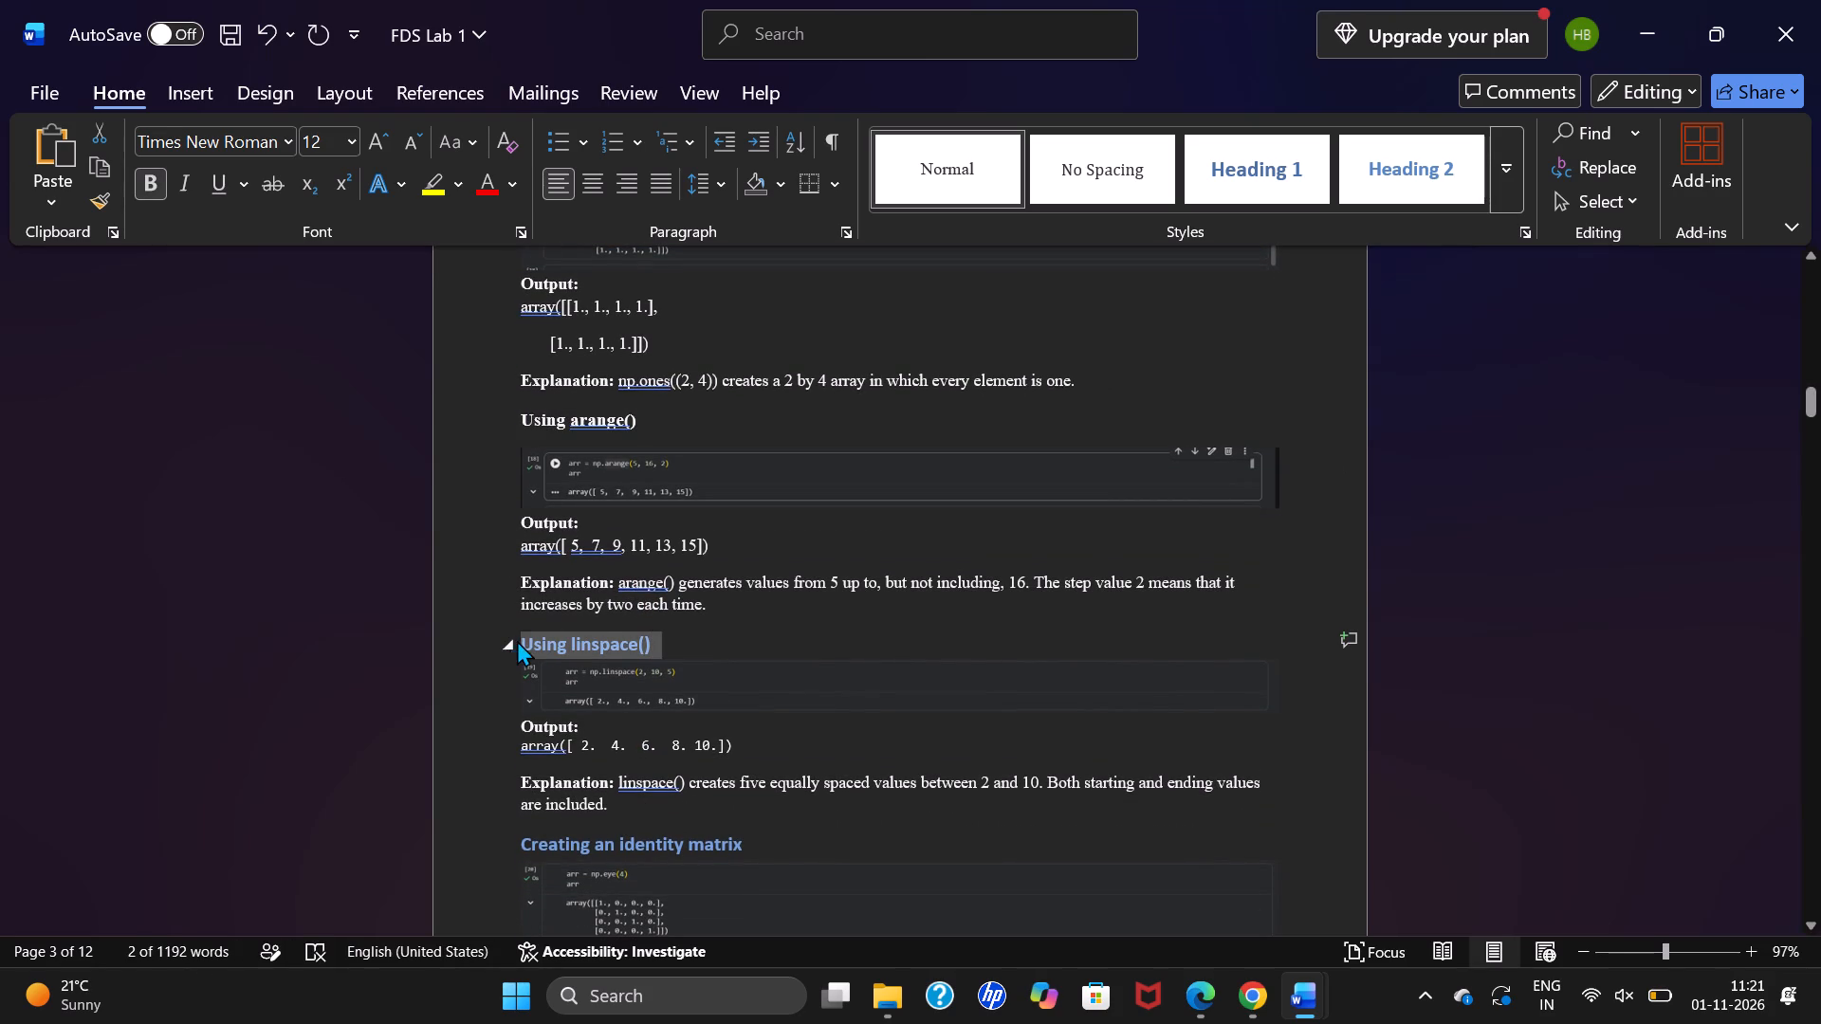
pyautogui.click(720, 555)
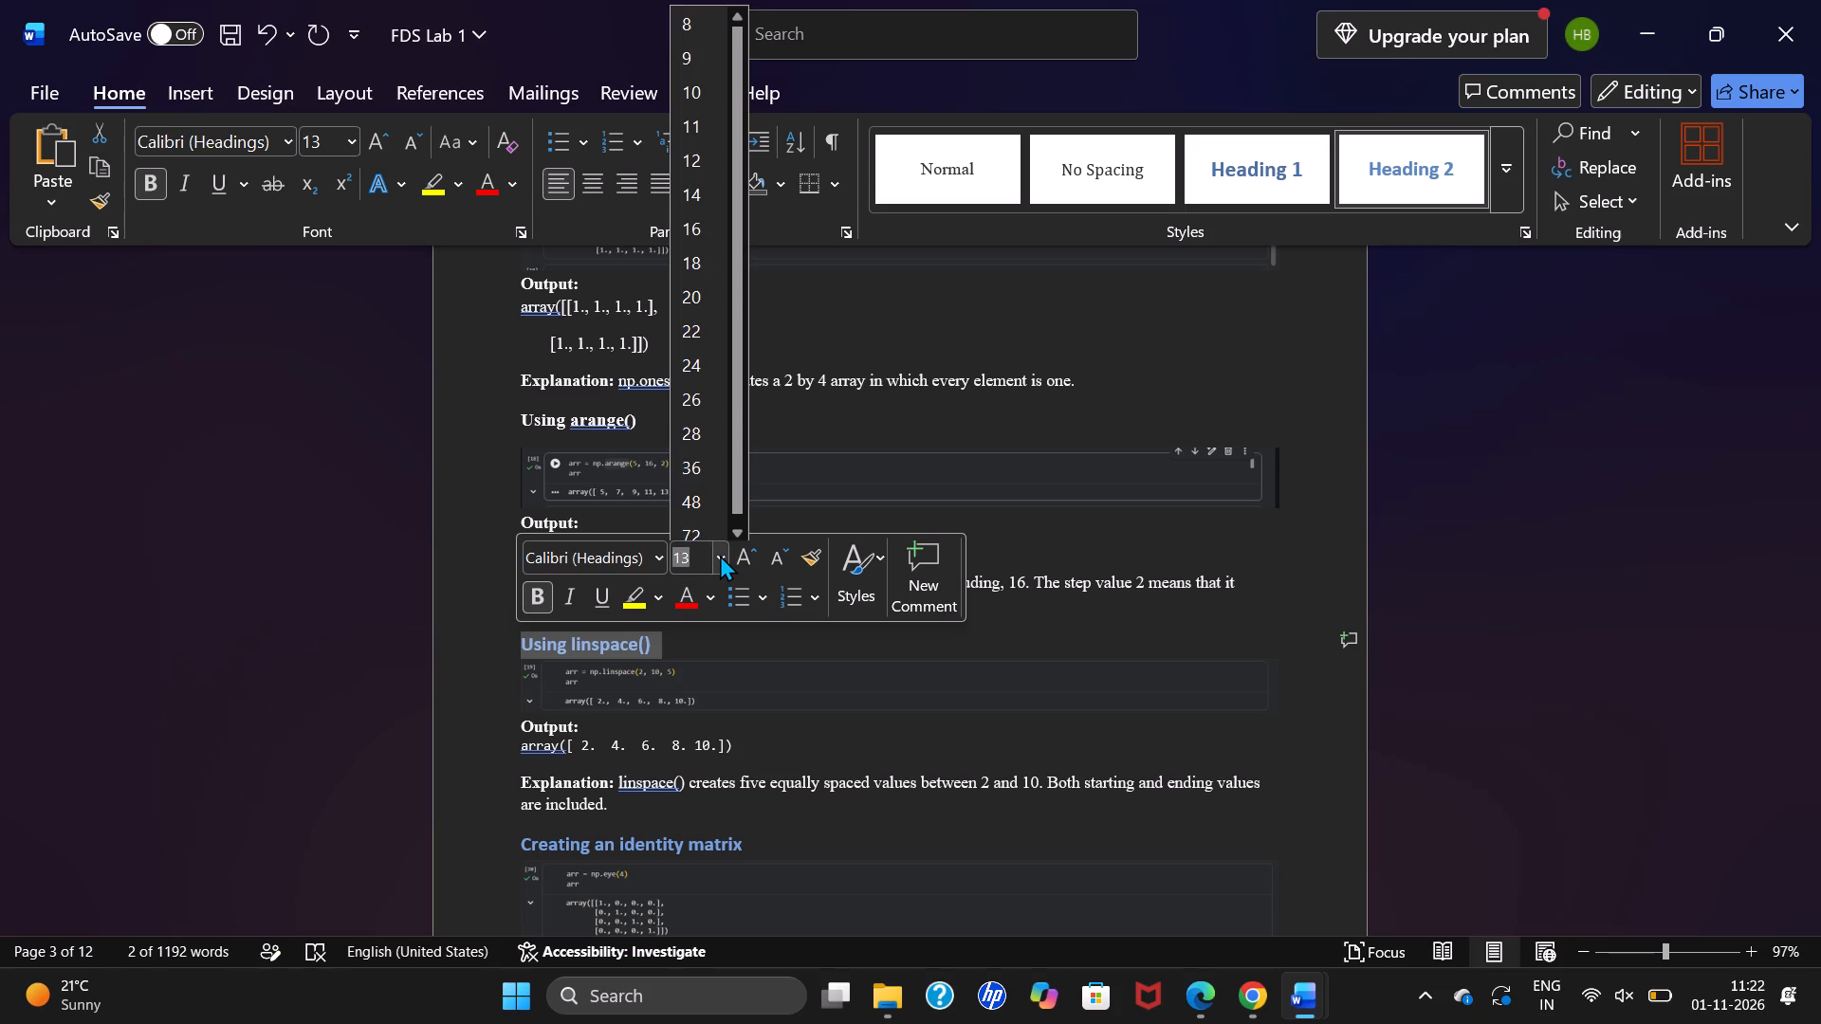
pyautogui.click(956, 189)
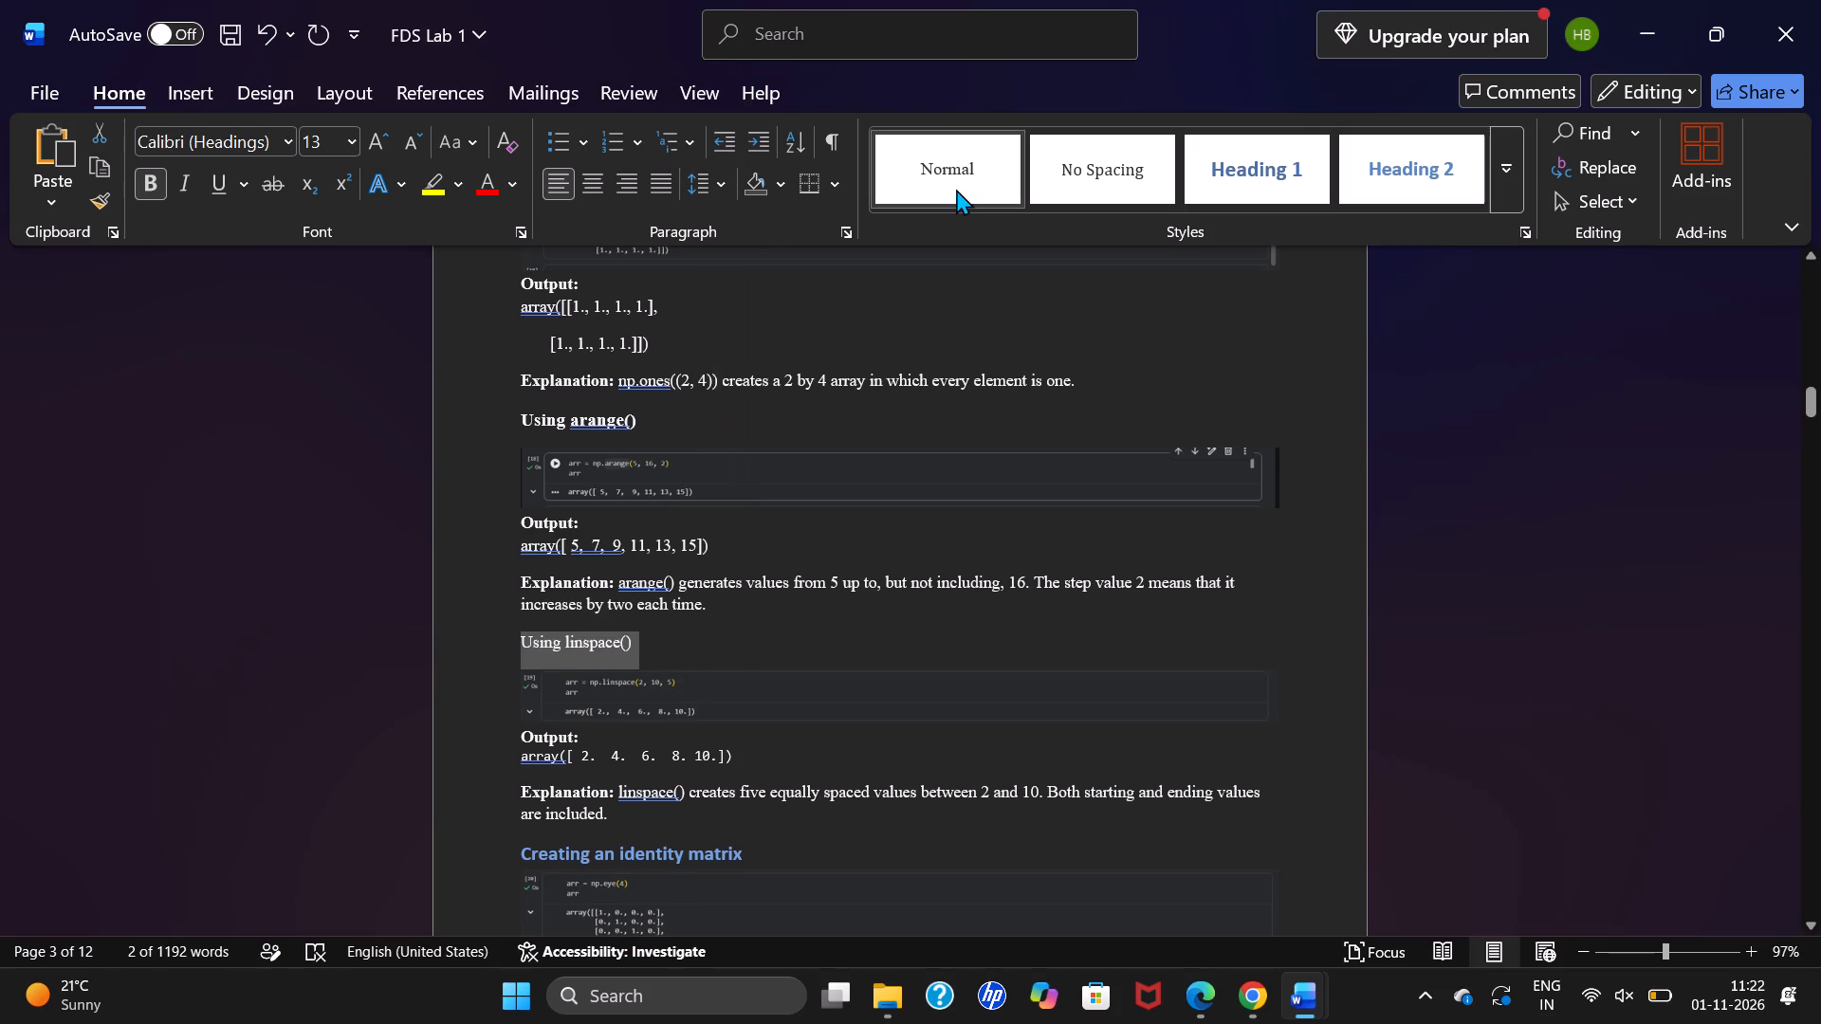
pyautogui.click(666, 649)
pyautogui.moveTo(666, 649); pyautogui.dragTo(568, 648)
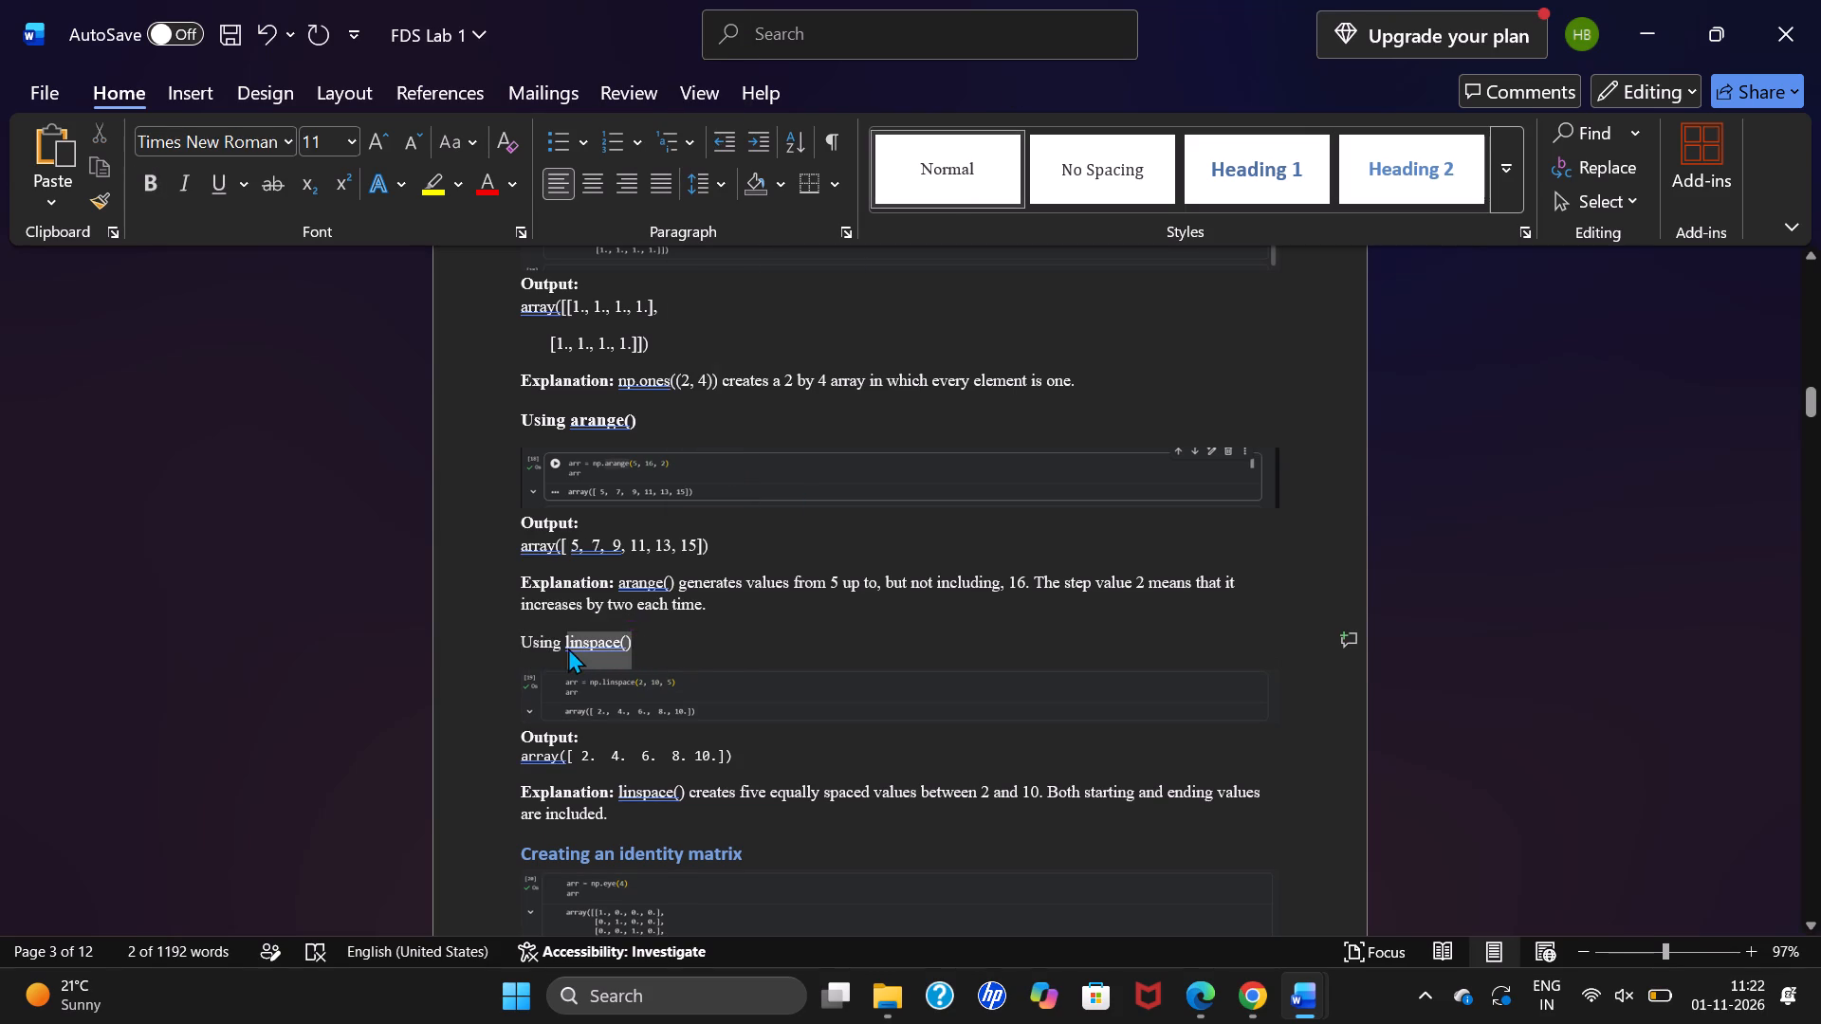
pyautogui.moveTo(568, 648); pyautogui.dragTo(525, 646)
pyautogui.click(736, 557)
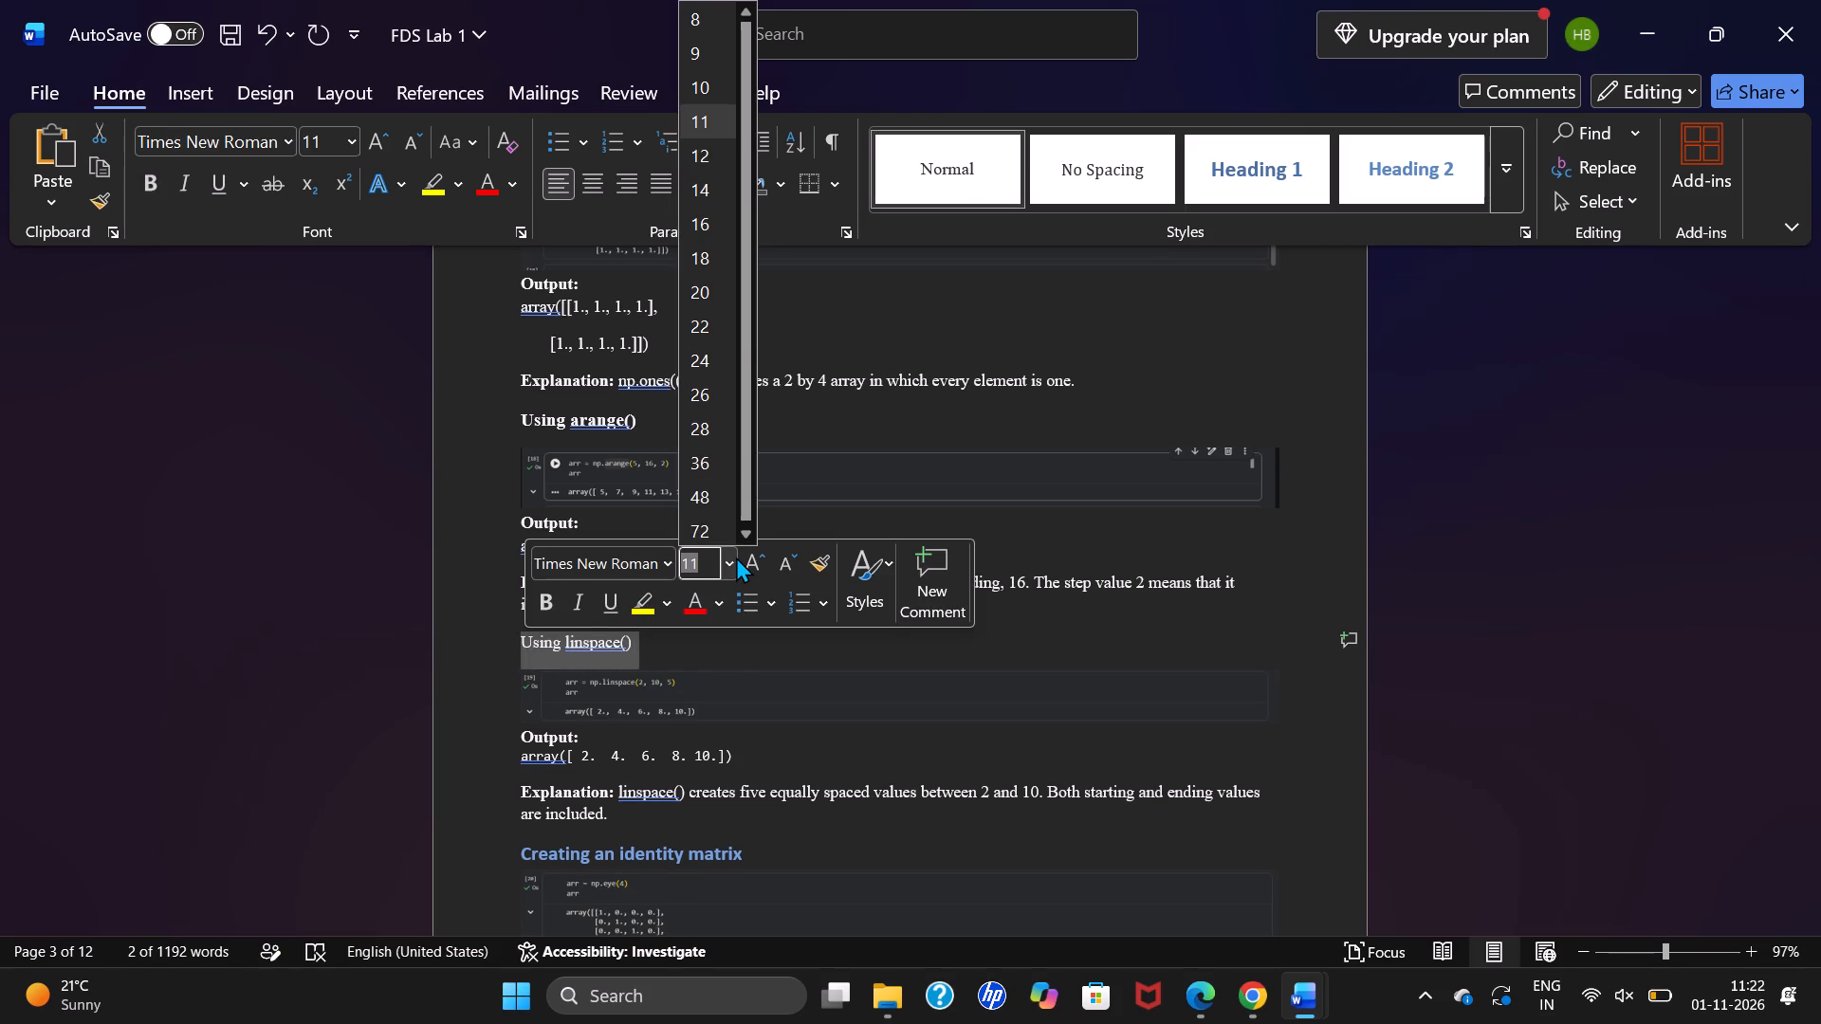
pyautogui.click(711, 163)
pyautogui.click(669, 636)
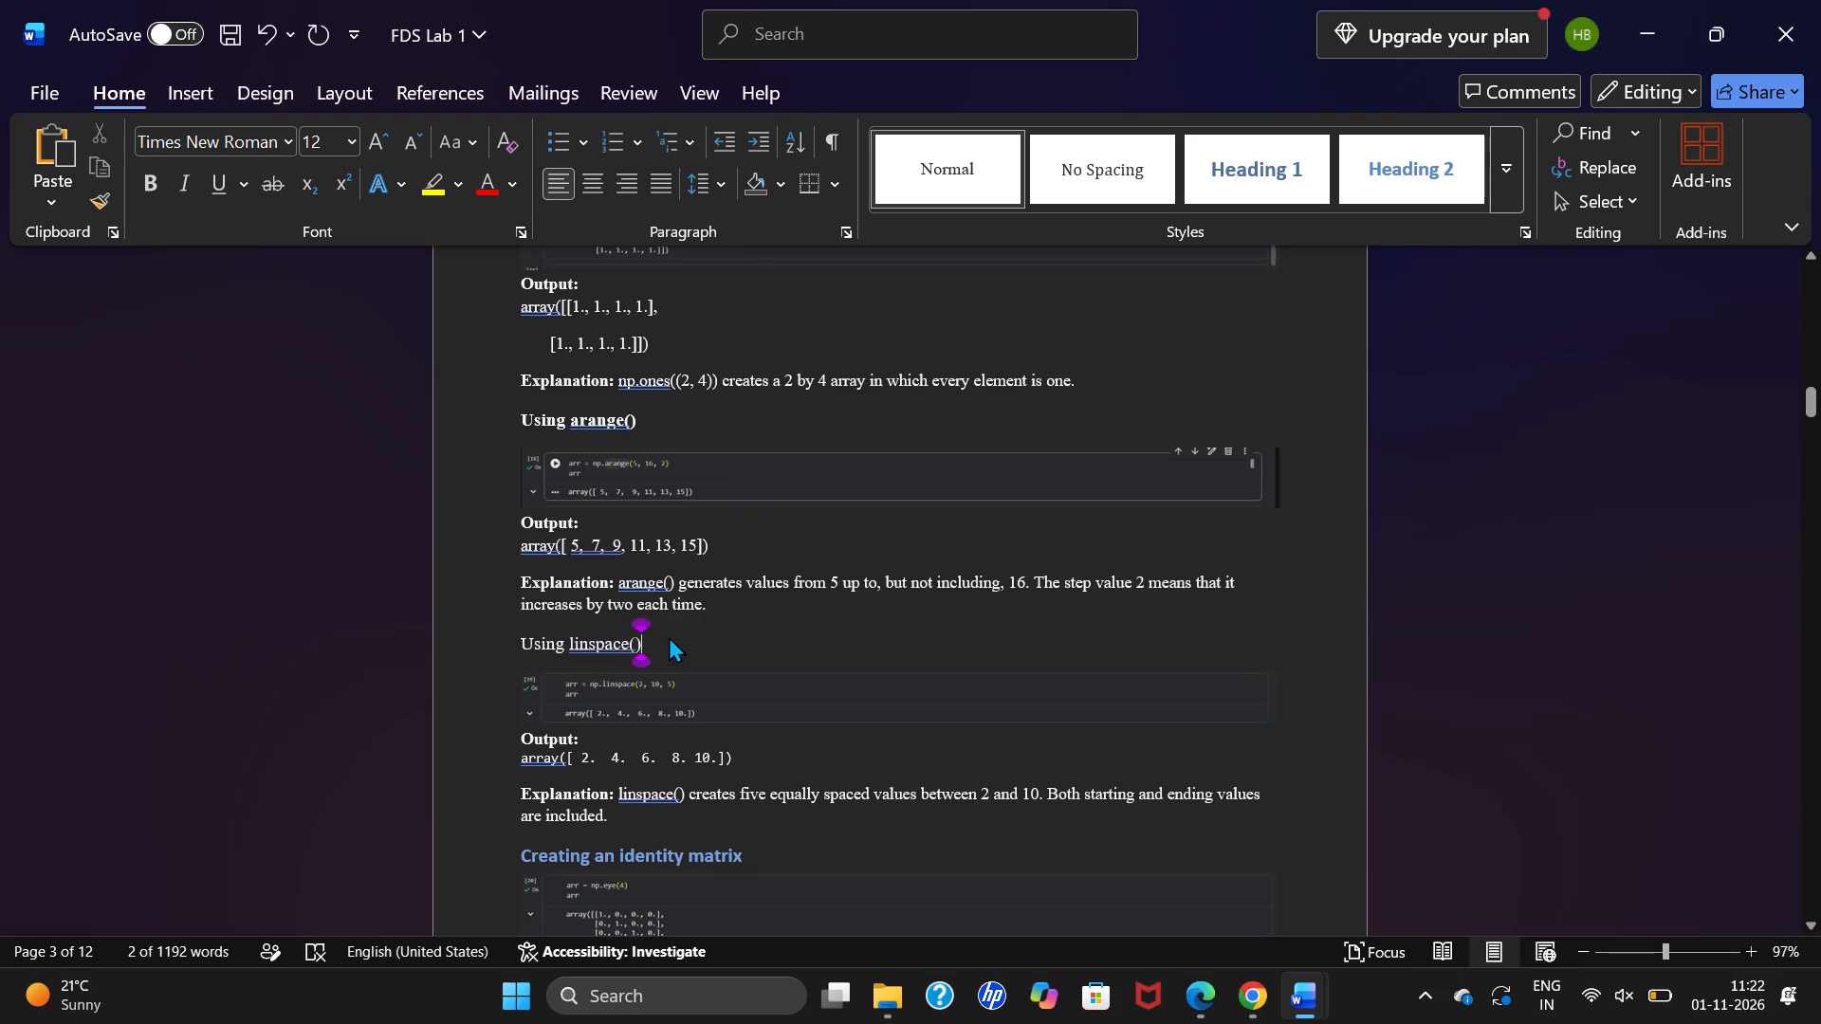
pyautogui.moveTo(669, 636); pyautogui.dragTo(500, 634)
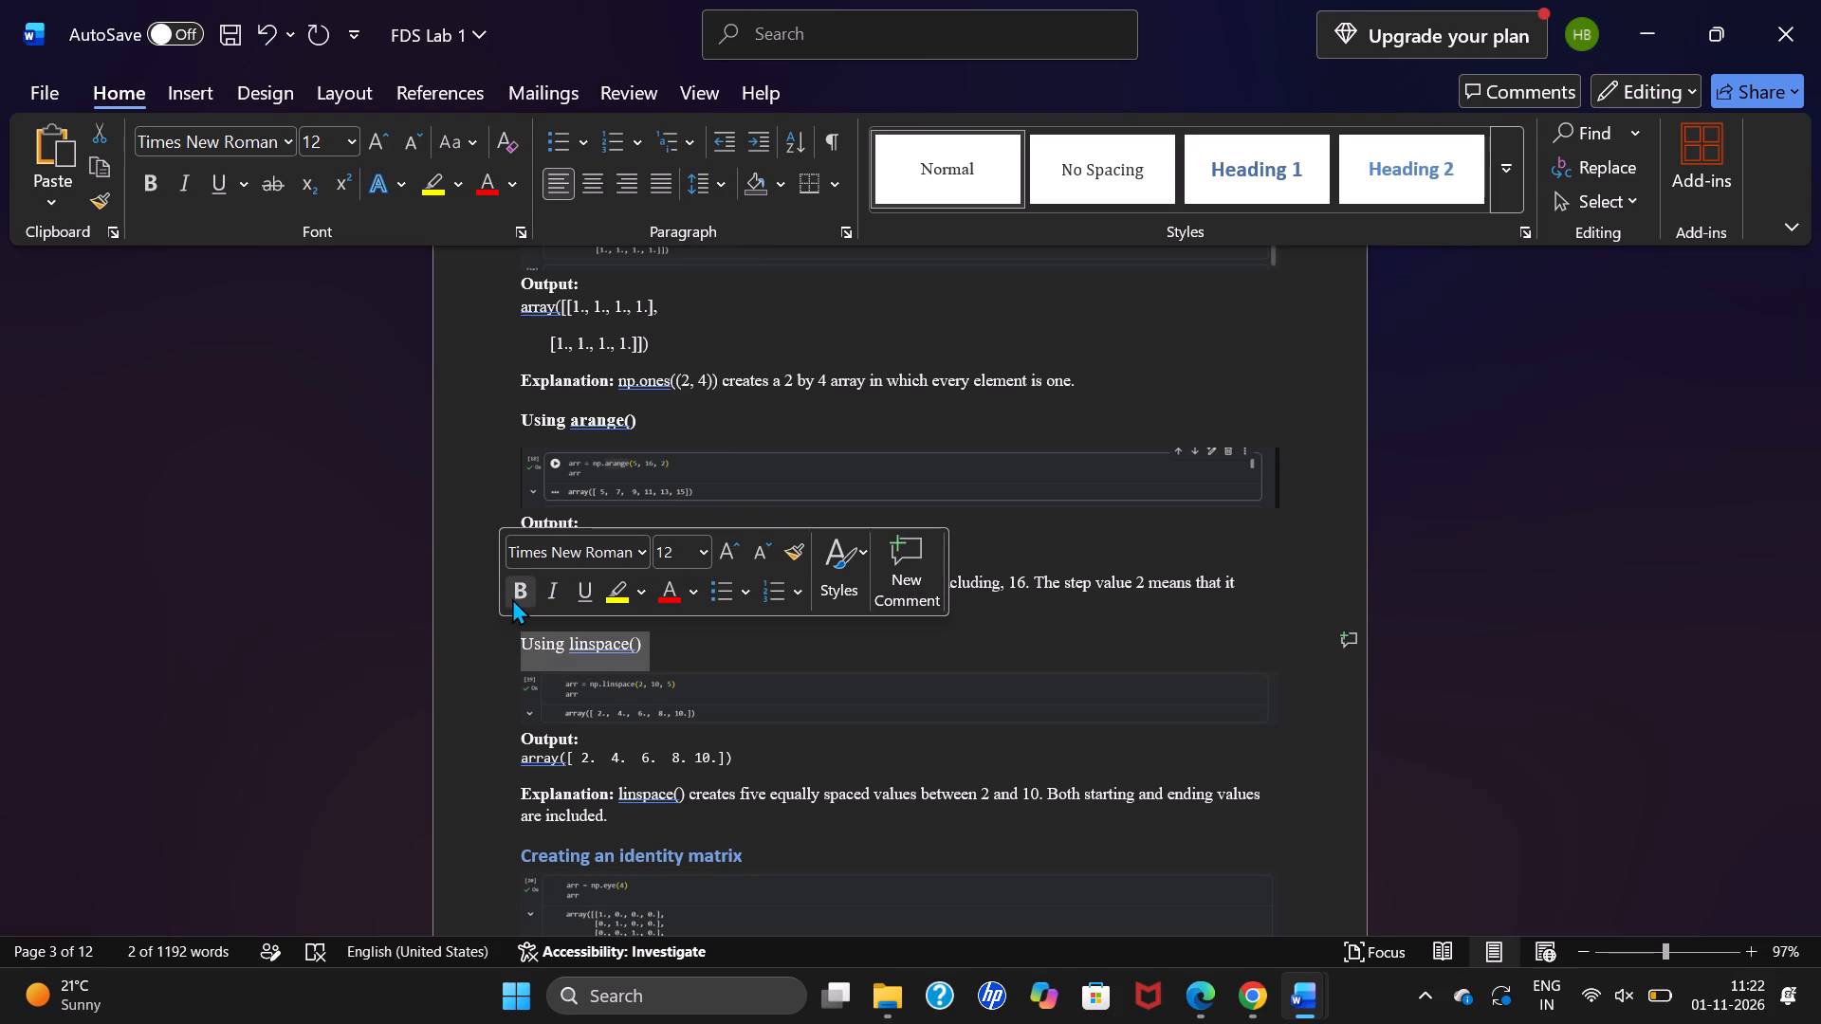
pyautogui.click(512, 598)
pyautogui.click(689, 649)
# Reformat the "Creating an identity matrix" heading with the Normal style, bold and font size 12.
pyautogui.scroll(-2, 689, 649)
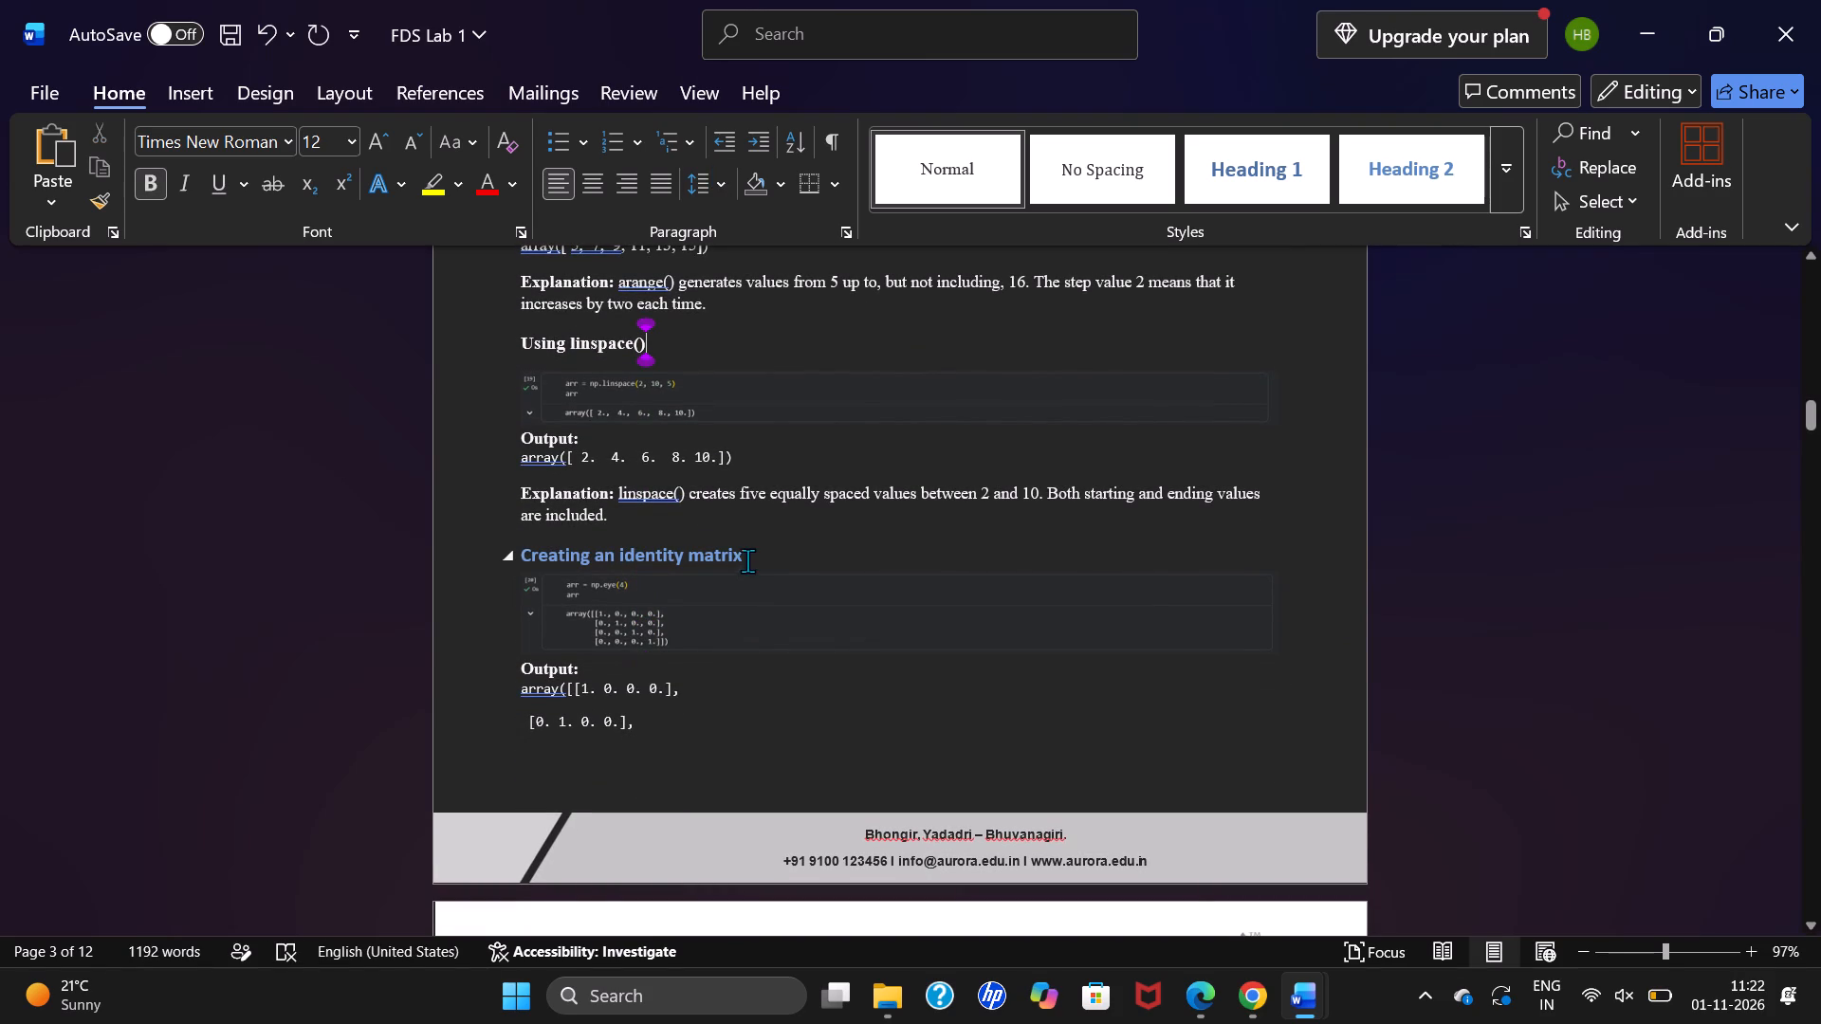
pyautogui.moveTo(751, 557); pyautogui.dragTo(552, 550)
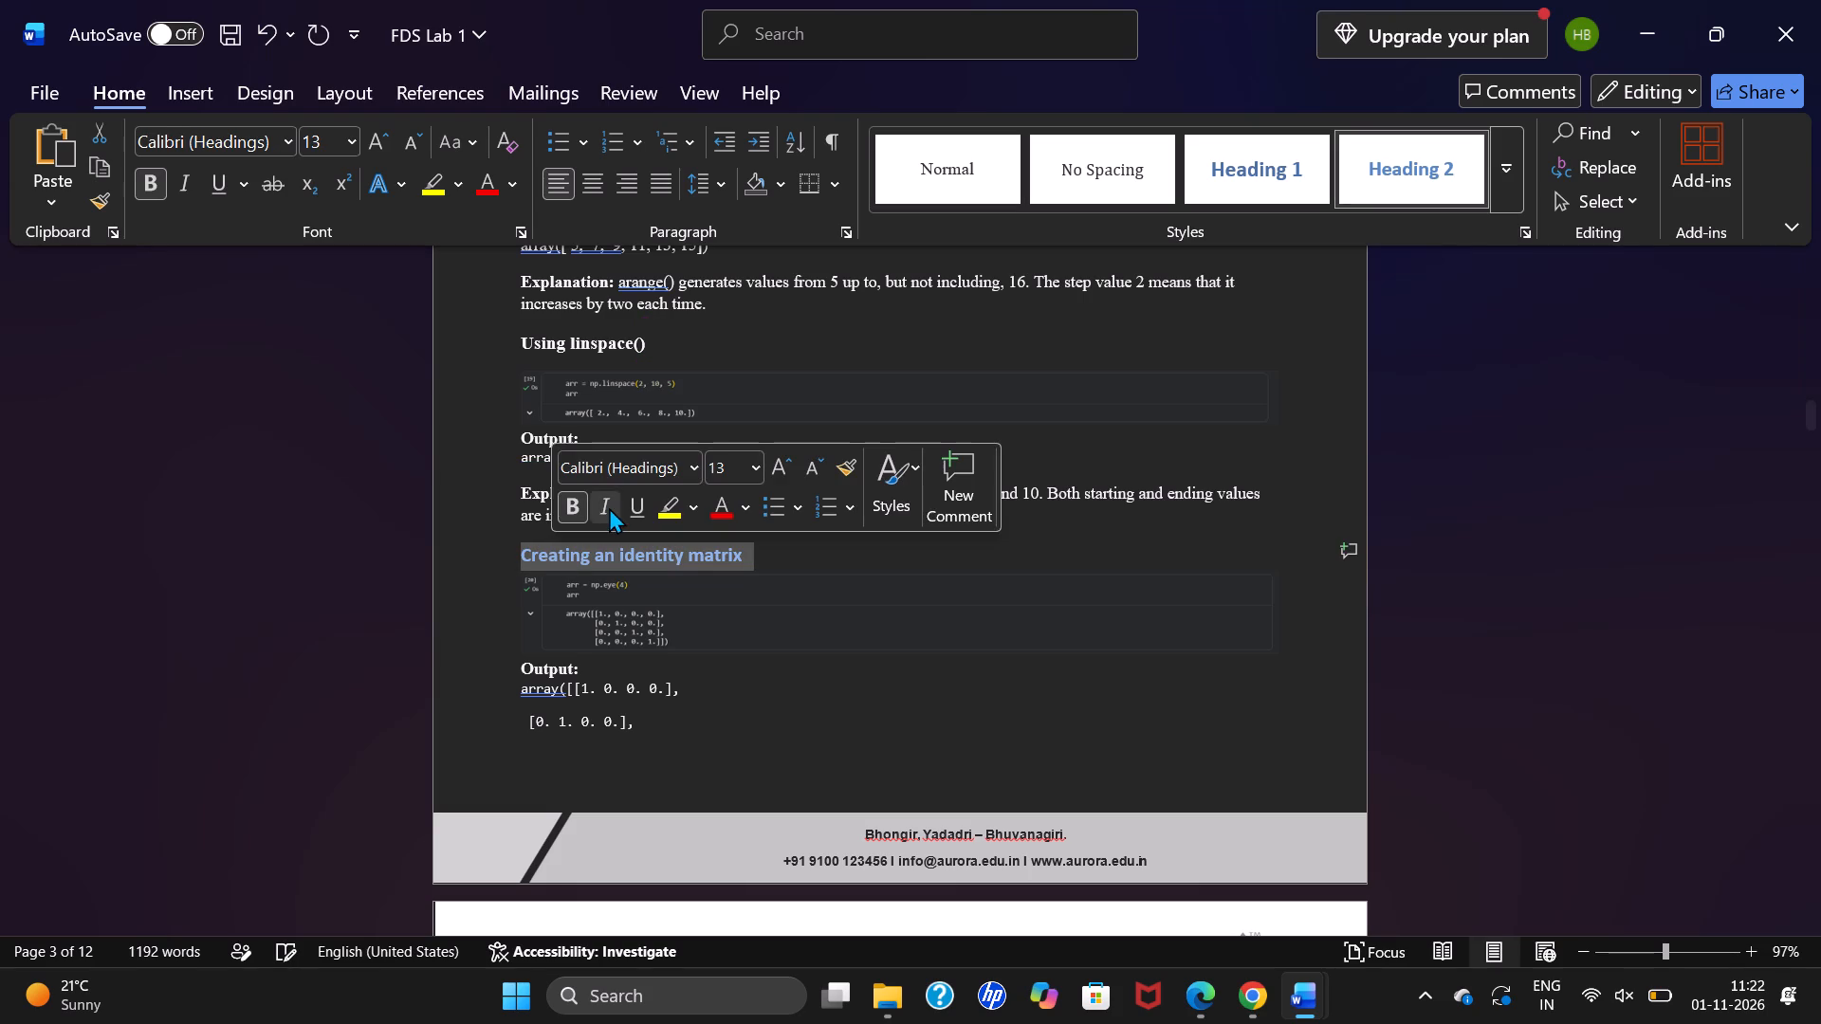
pyautogui.click(927, 200)
pyautogui.click(749, 558)
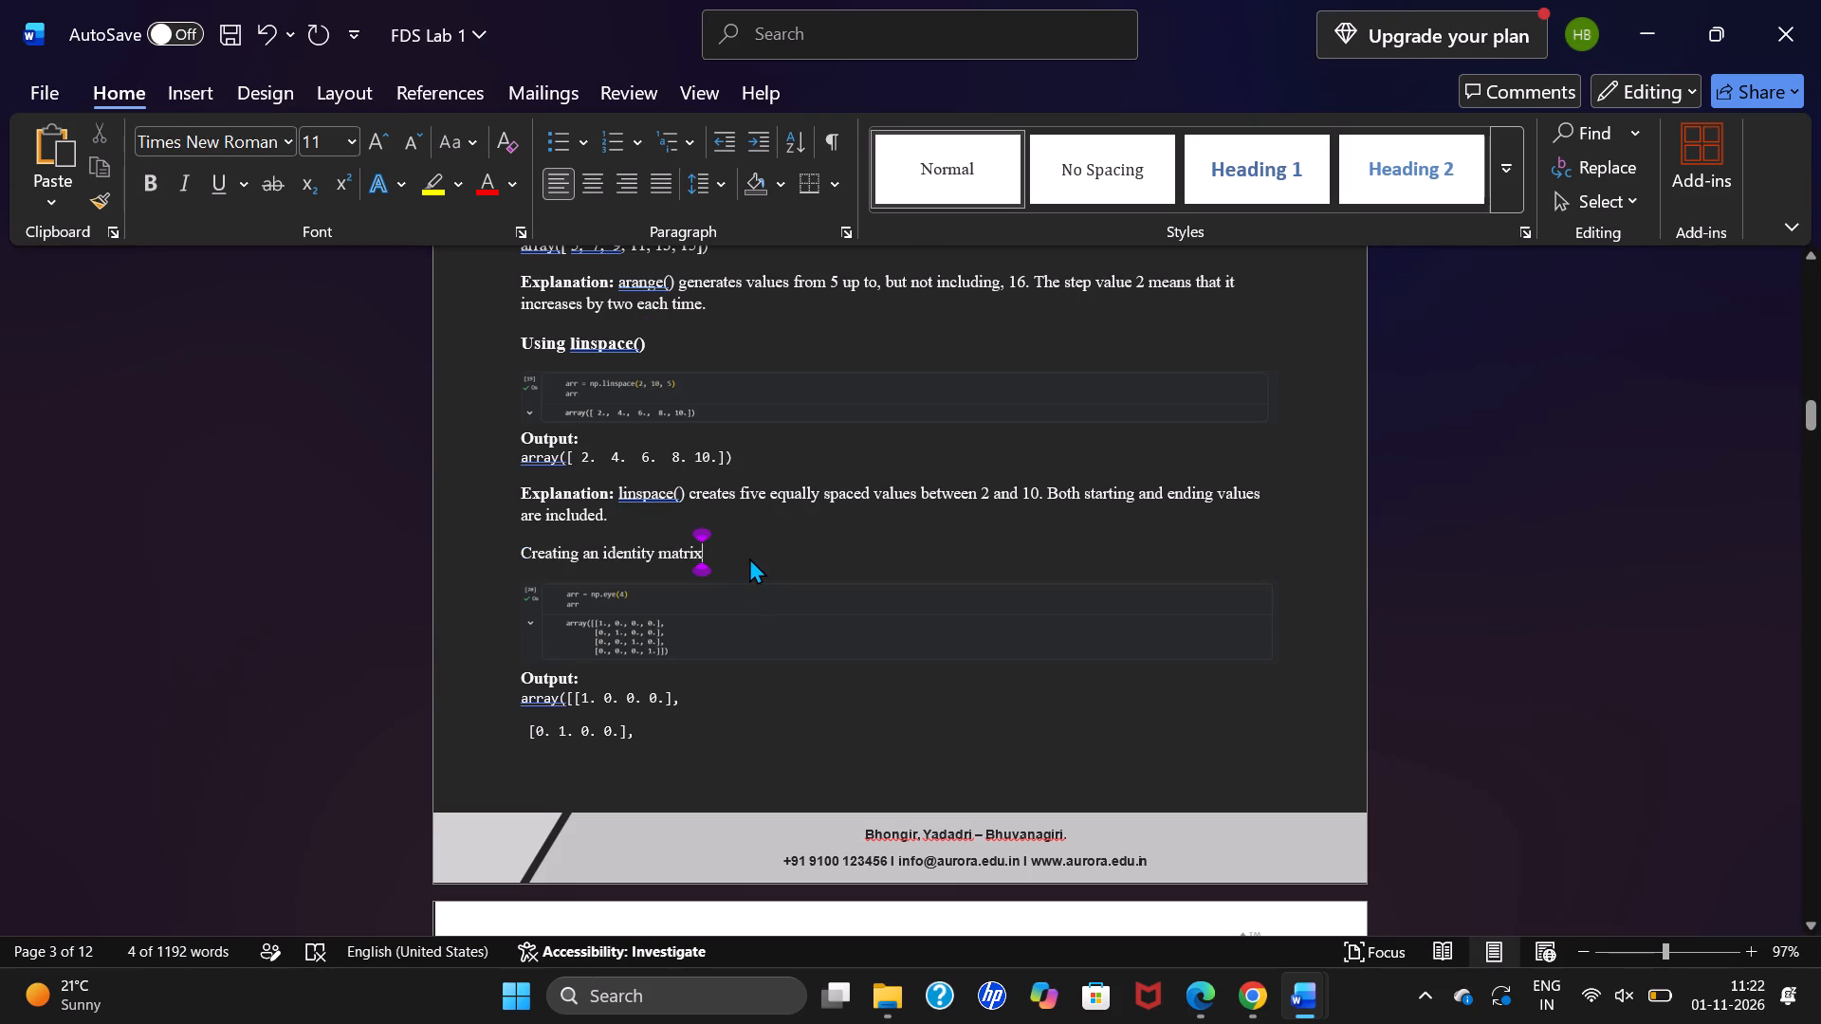
pyautogui.moveTo(749, 558); pyautogui.dragTo(513, 552)
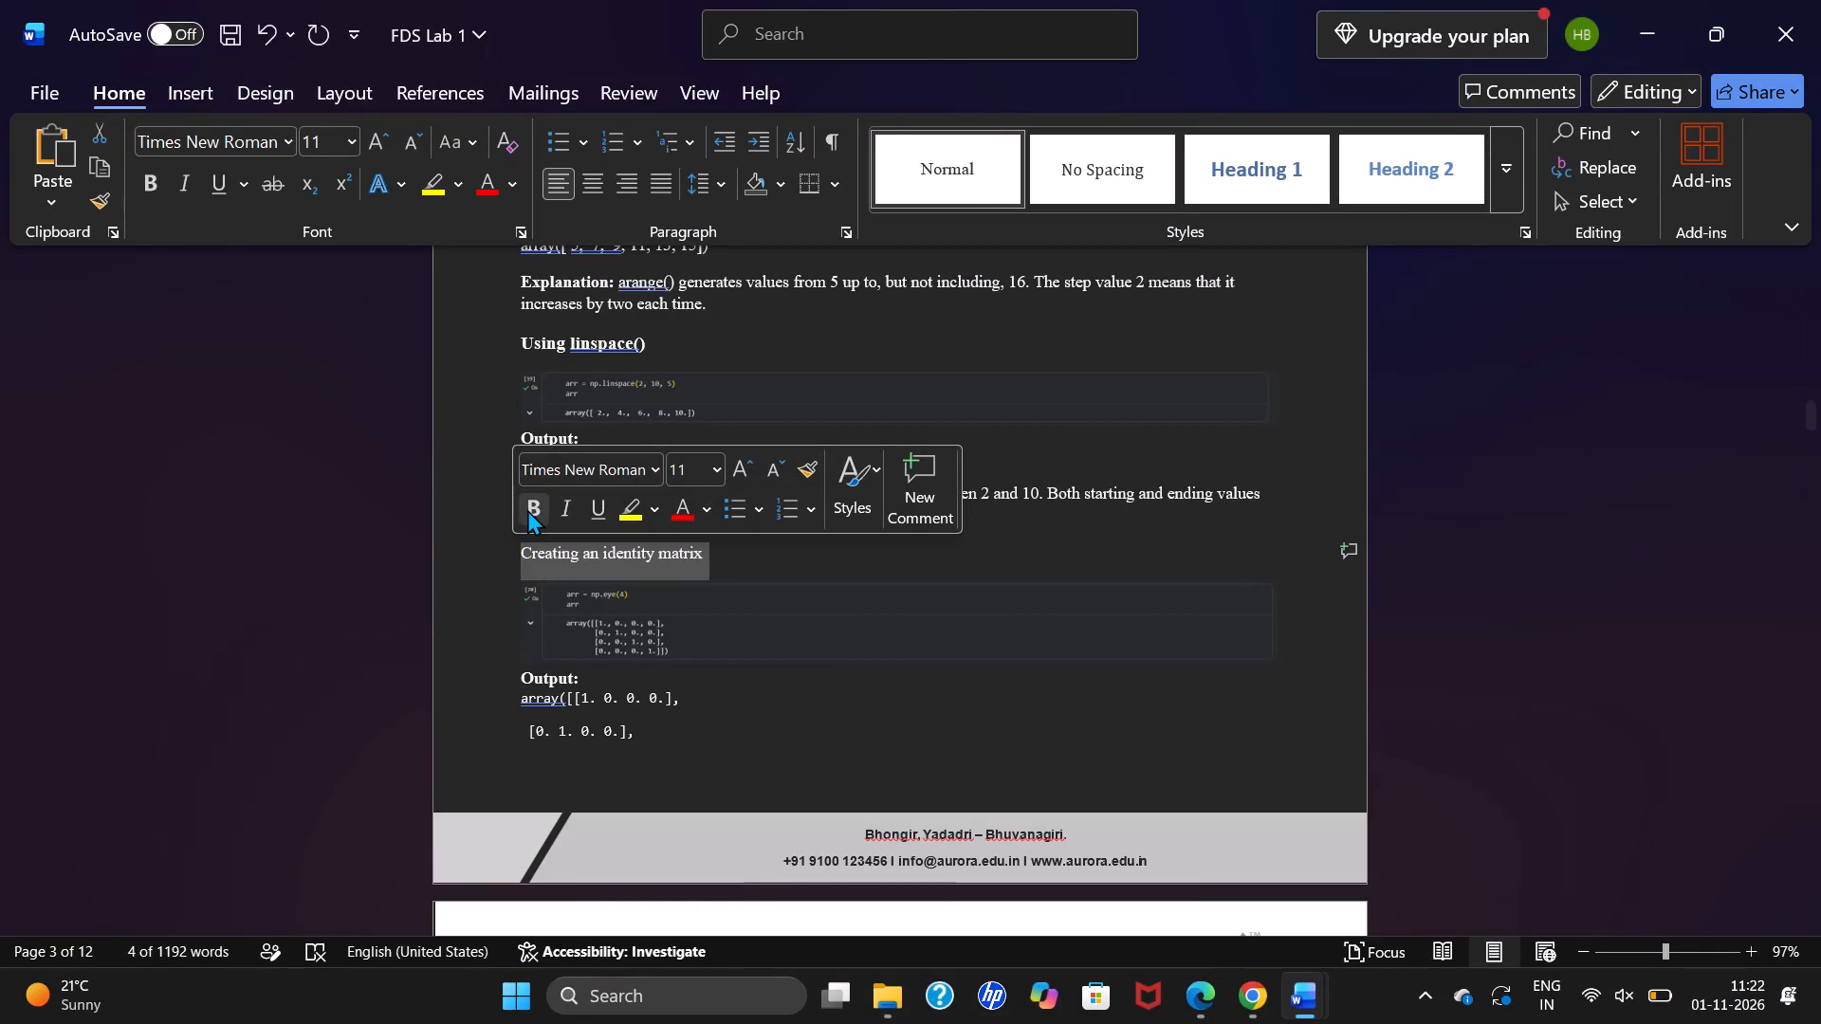
pyautogui.click(527, 509)
pyautogui.click(715, 474)
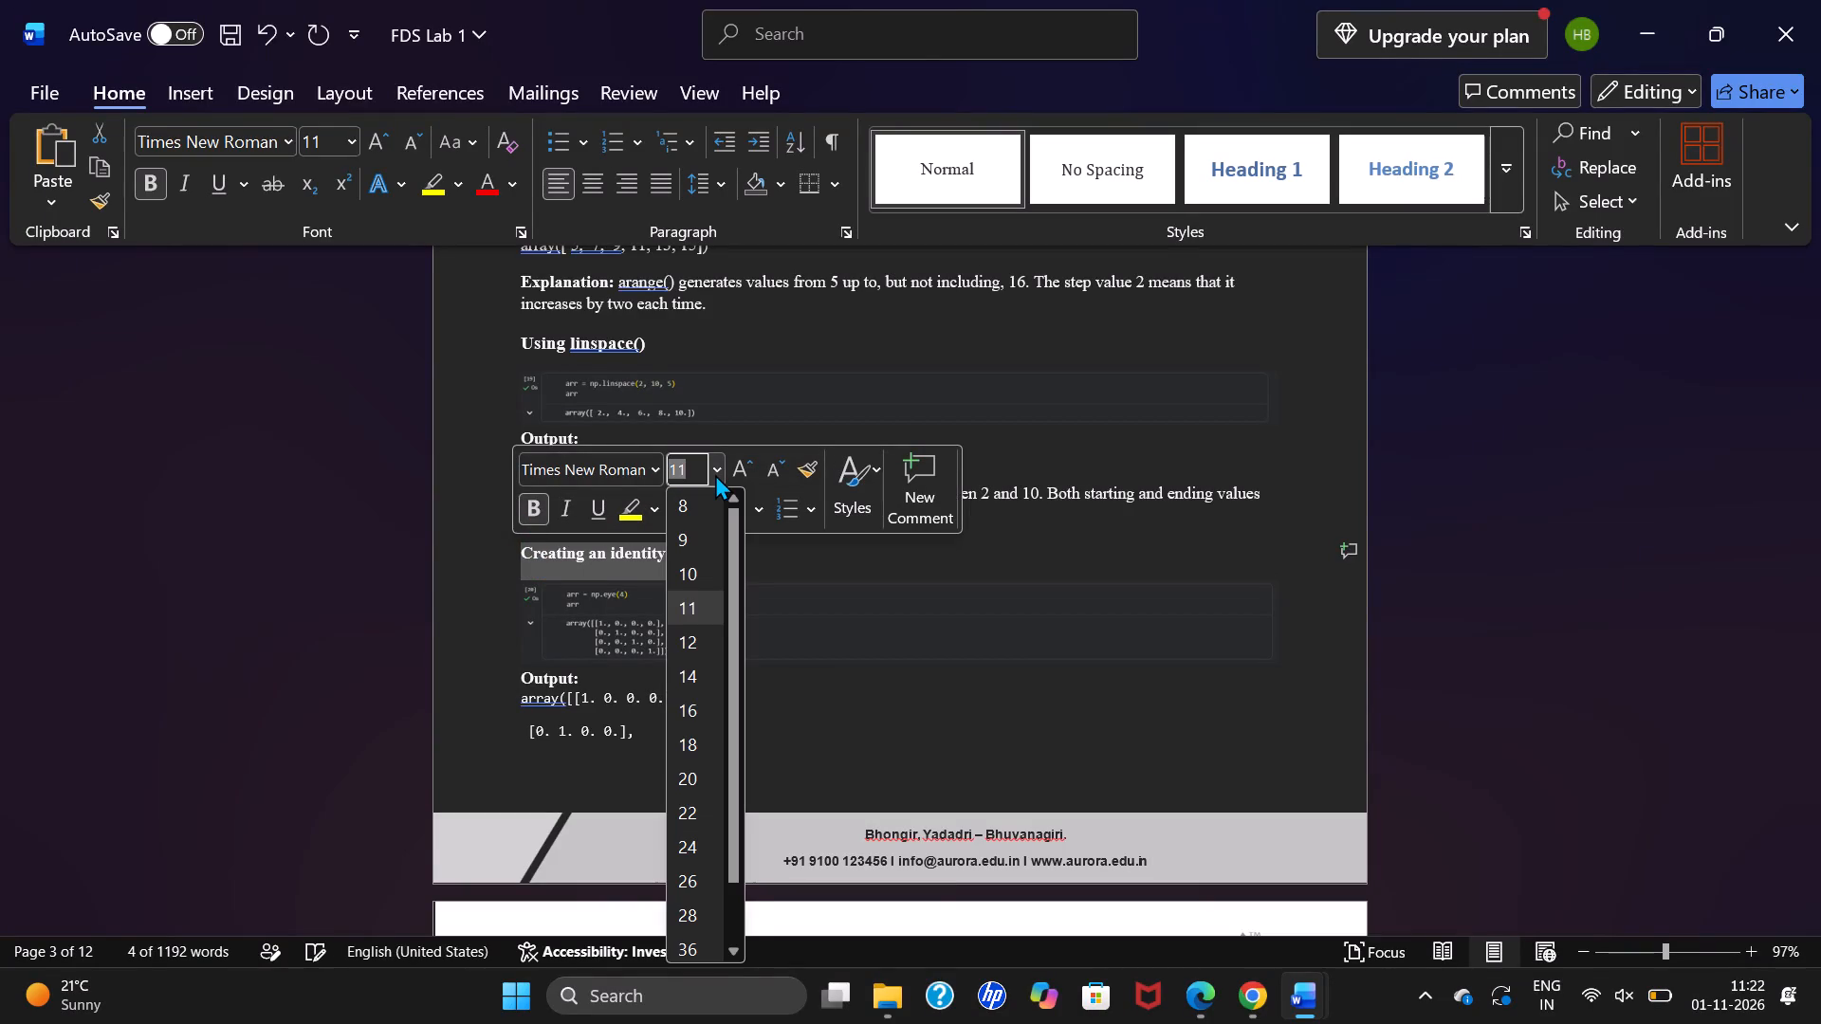
pyautogui.click(675, 643)
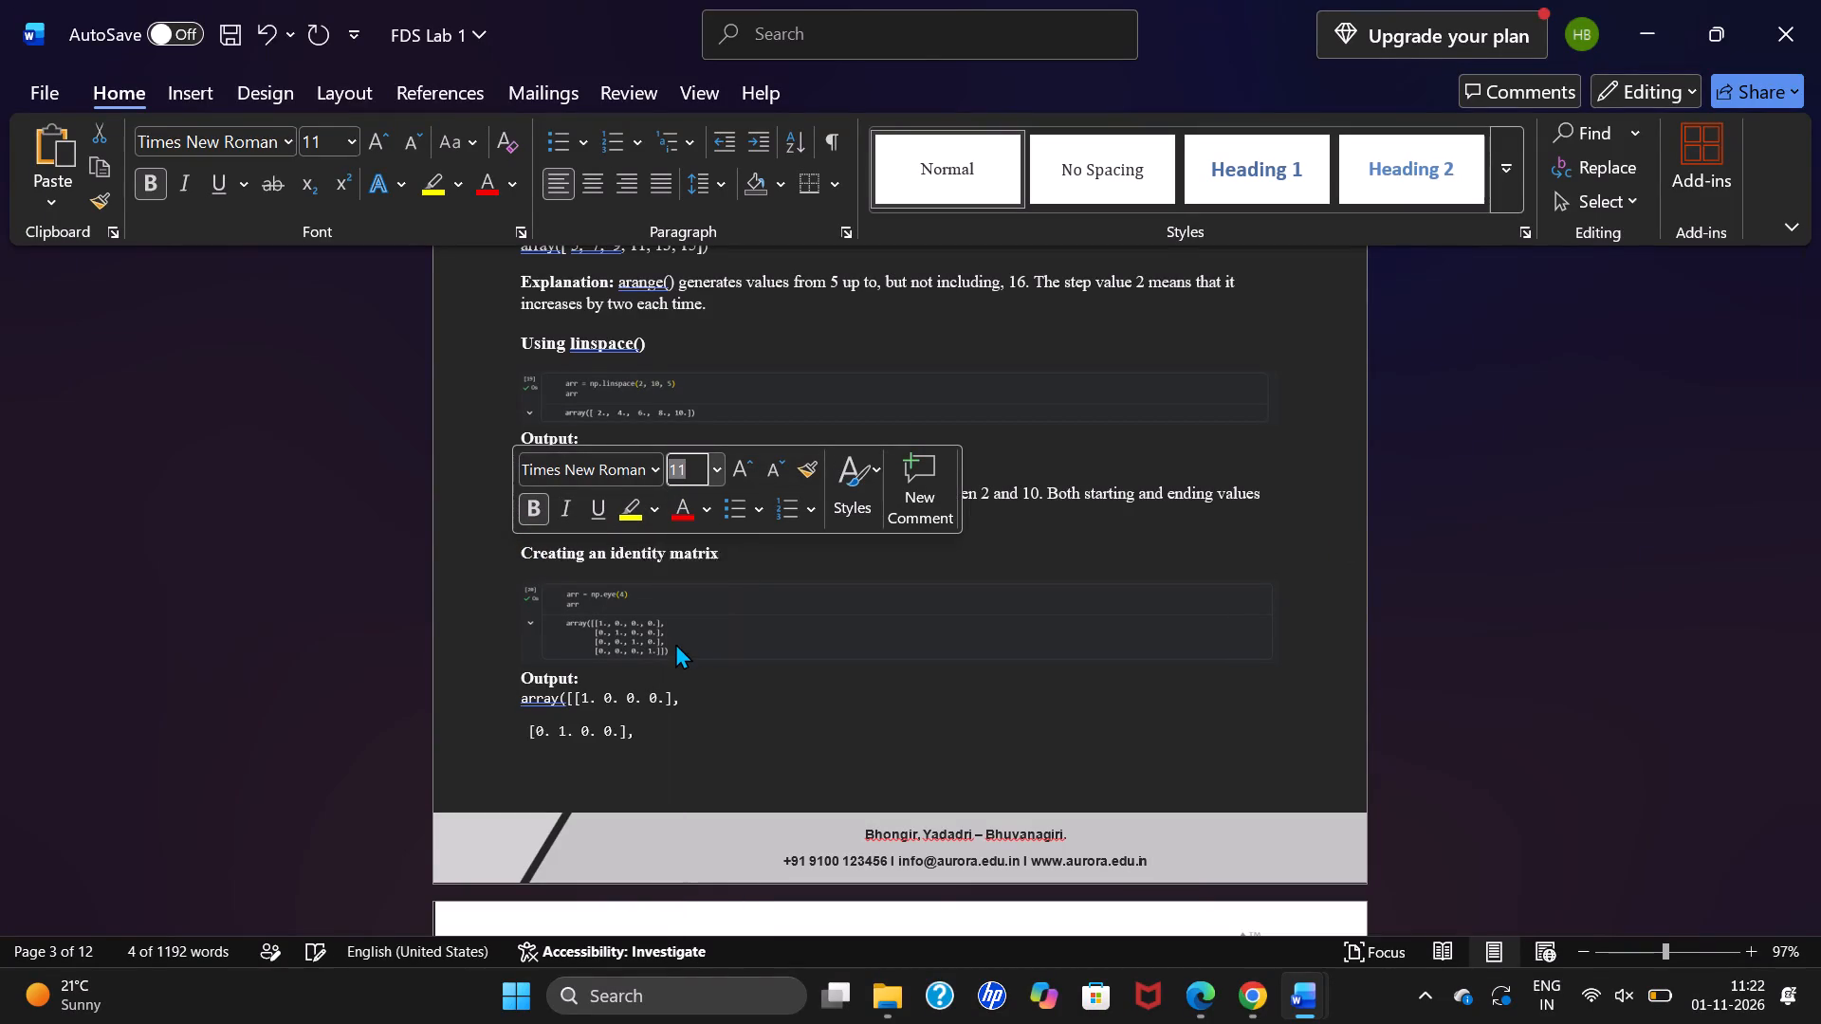
pyautogui.click(754, 699)
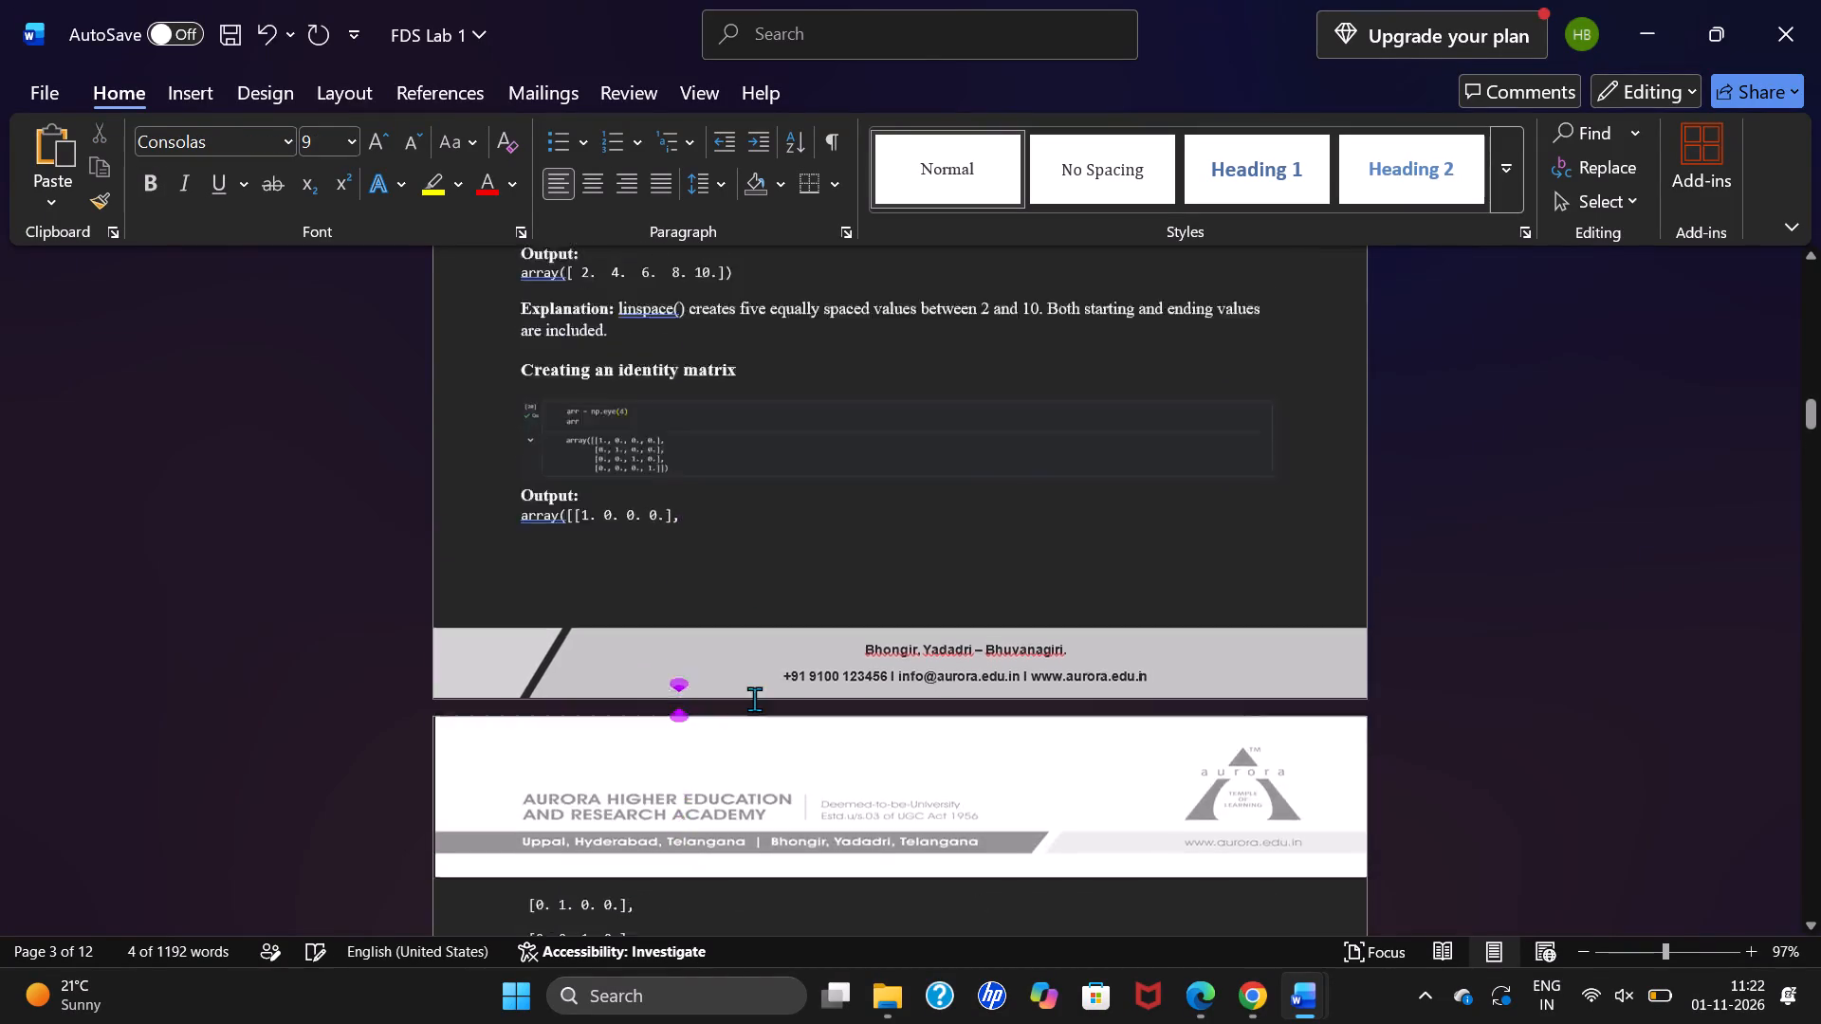
# Add two paragraph breaks before the identity matrix's "Output:" label to move the output onto the next page.
pyautogui.scroll(2, 754, 699)
pyautogui.scroll(-2, 754, 699)
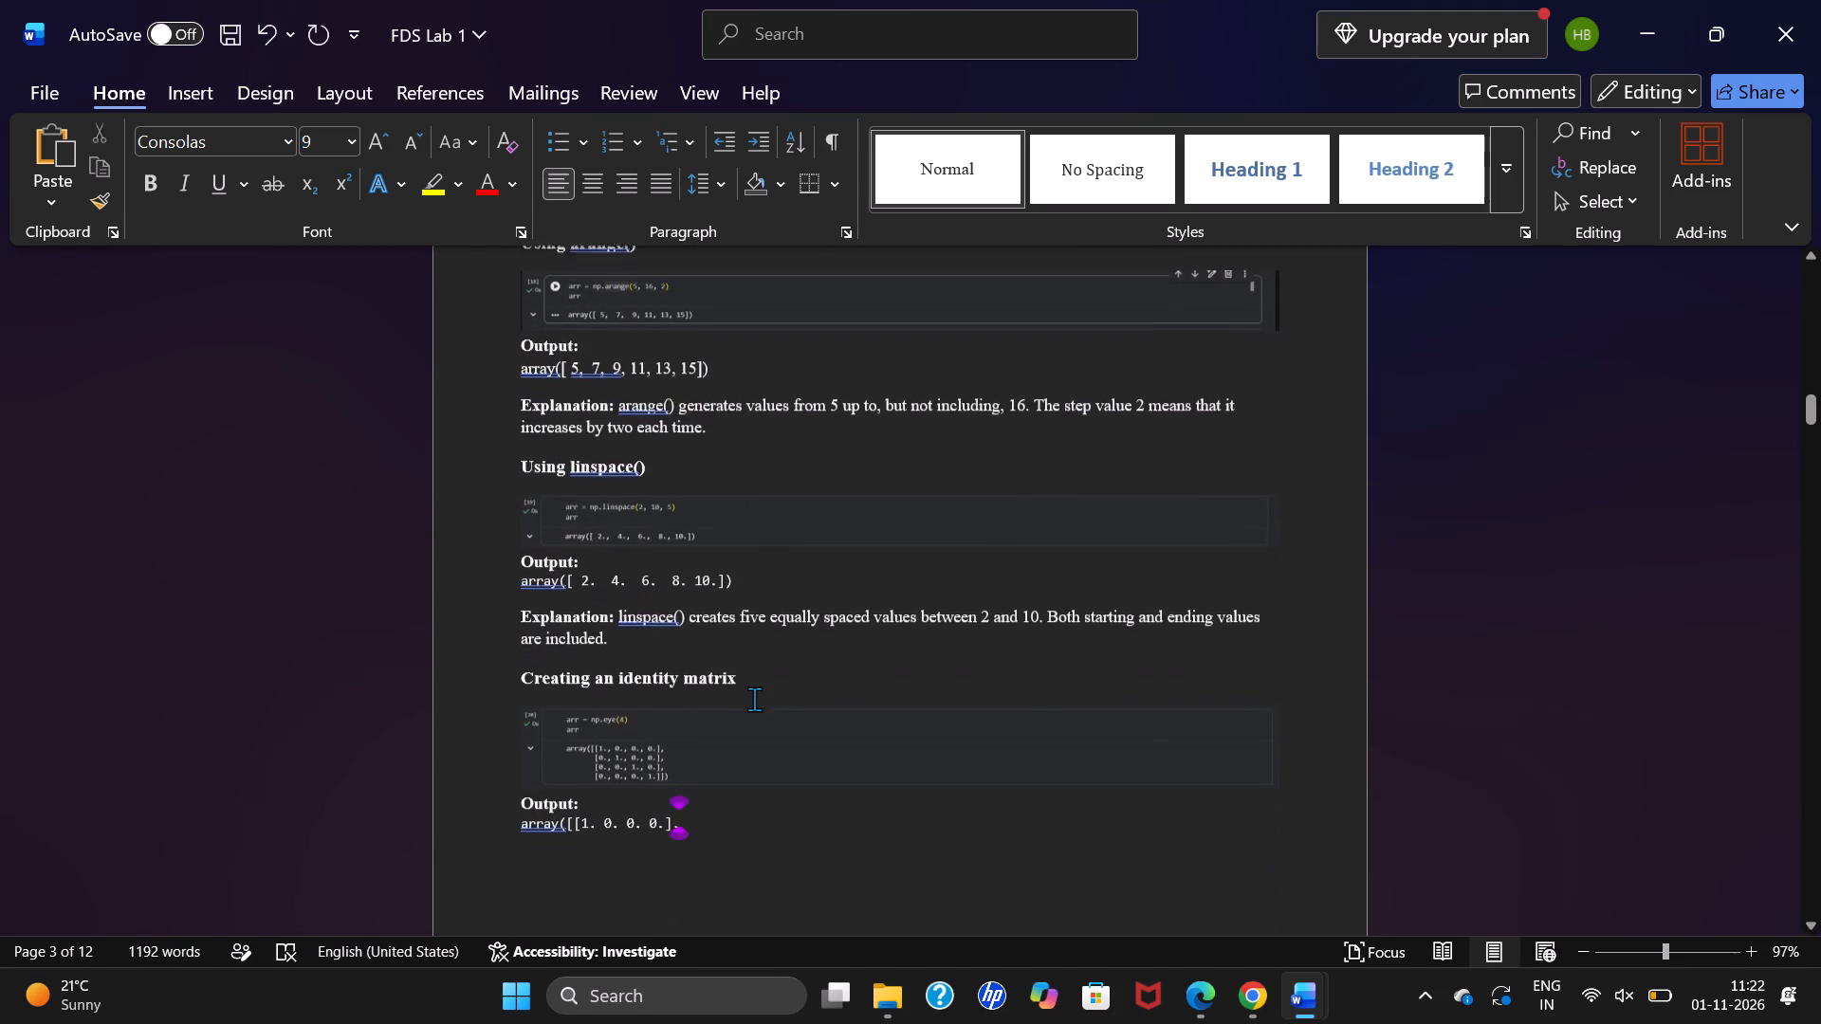
pyautogui.click(518, 801)
pyautogui.press('Return')
pyautogui.press('Return')
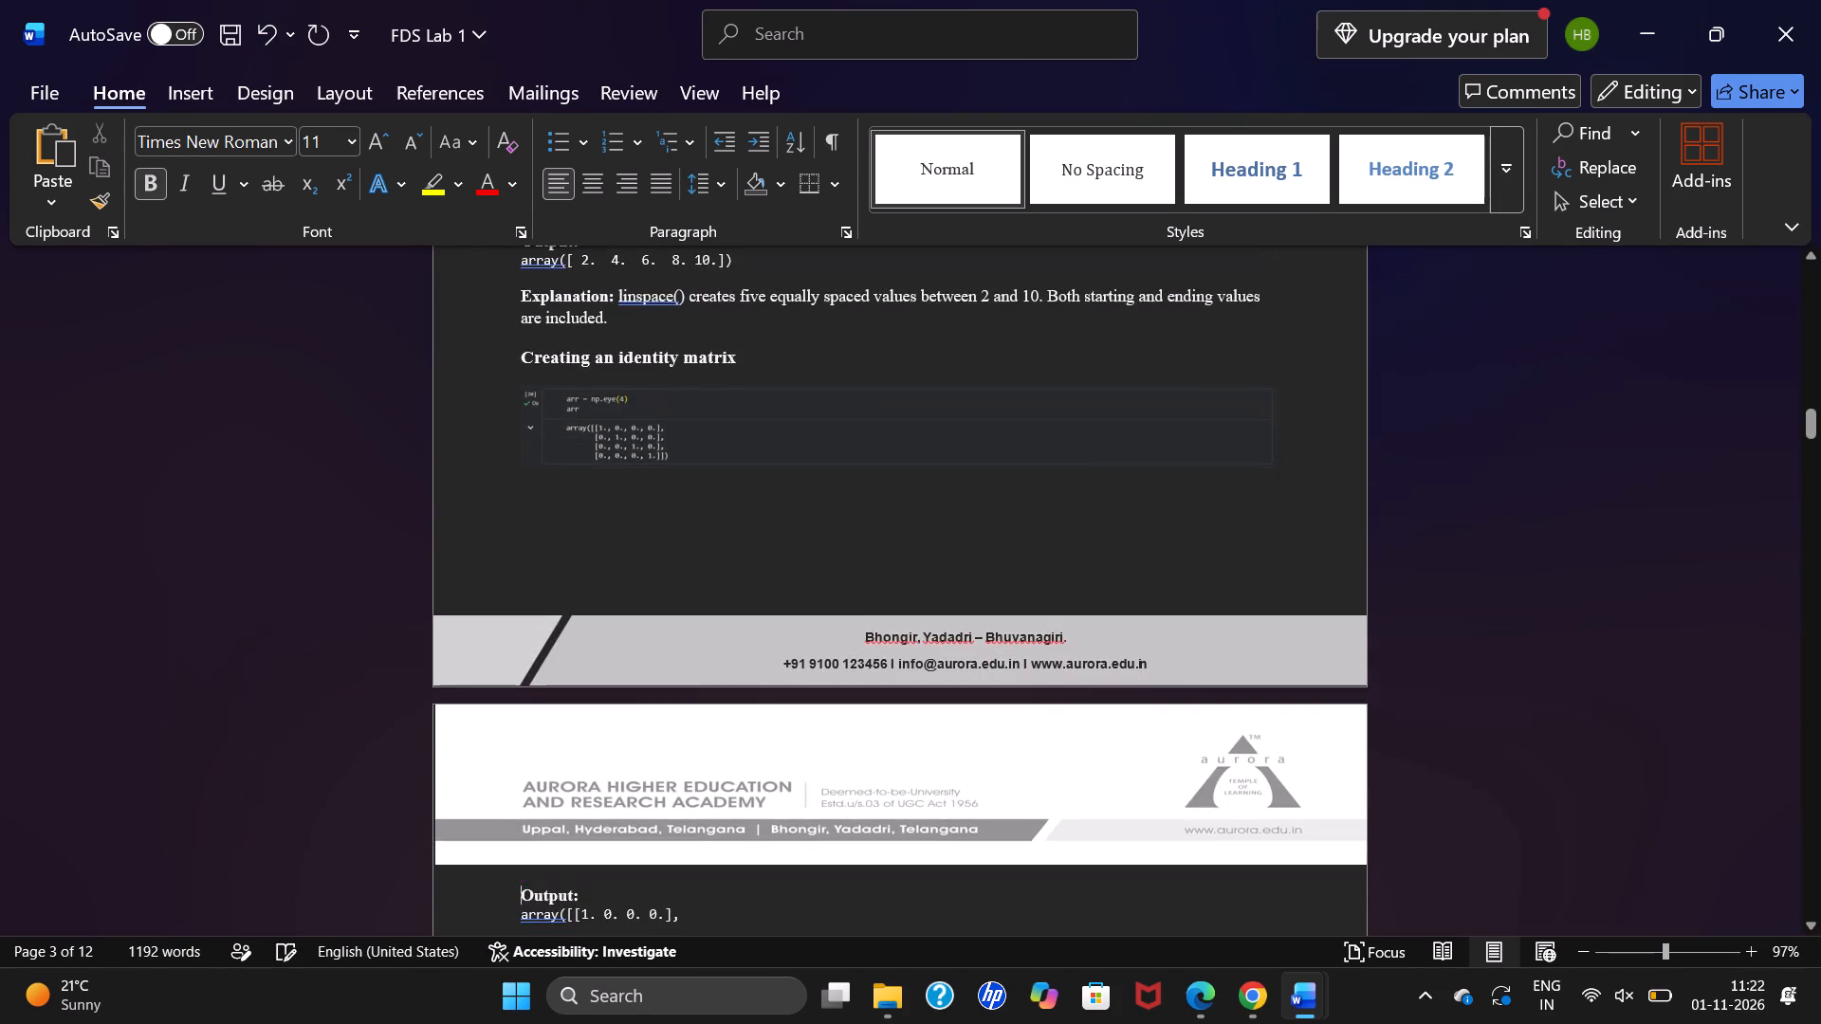
# Reformat the "Using full()" heading with the Normal style, bold and font size 12.
pyautogui.scroll(-2, 518, 801)
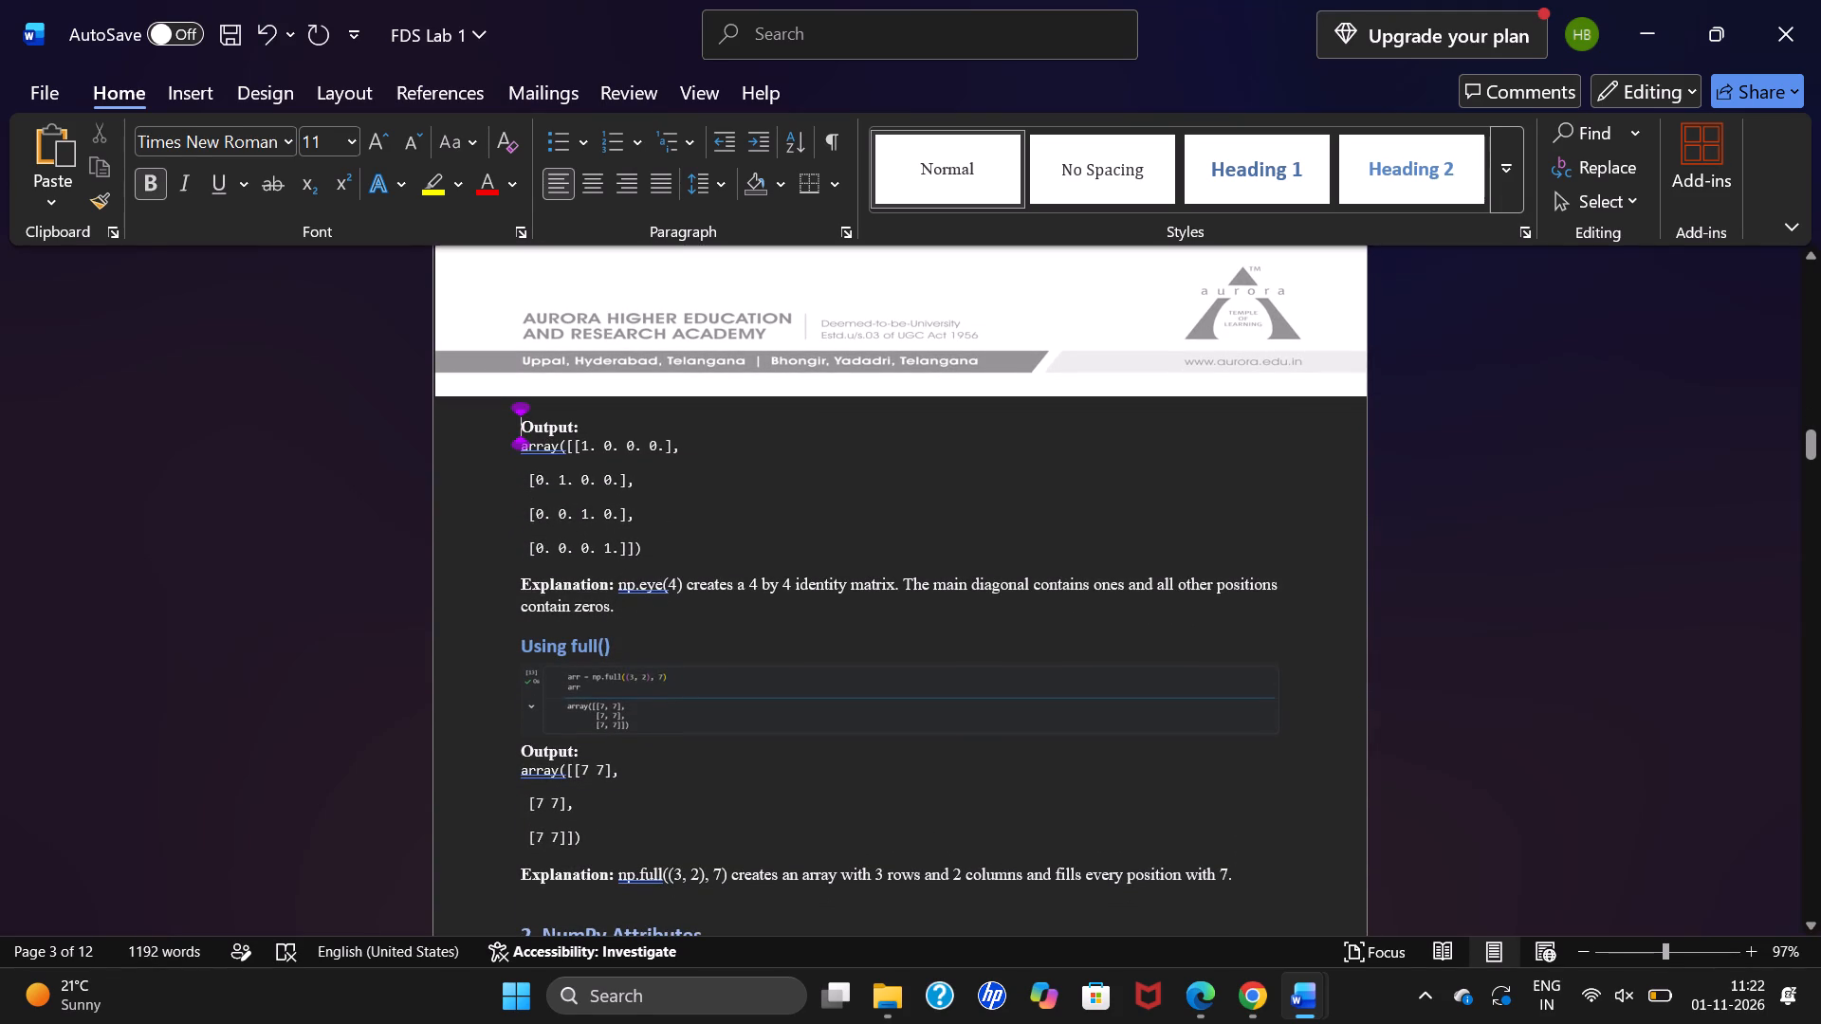
pyautogui.moveTo(521, 647); pyautogui.dragTo(645, 656)
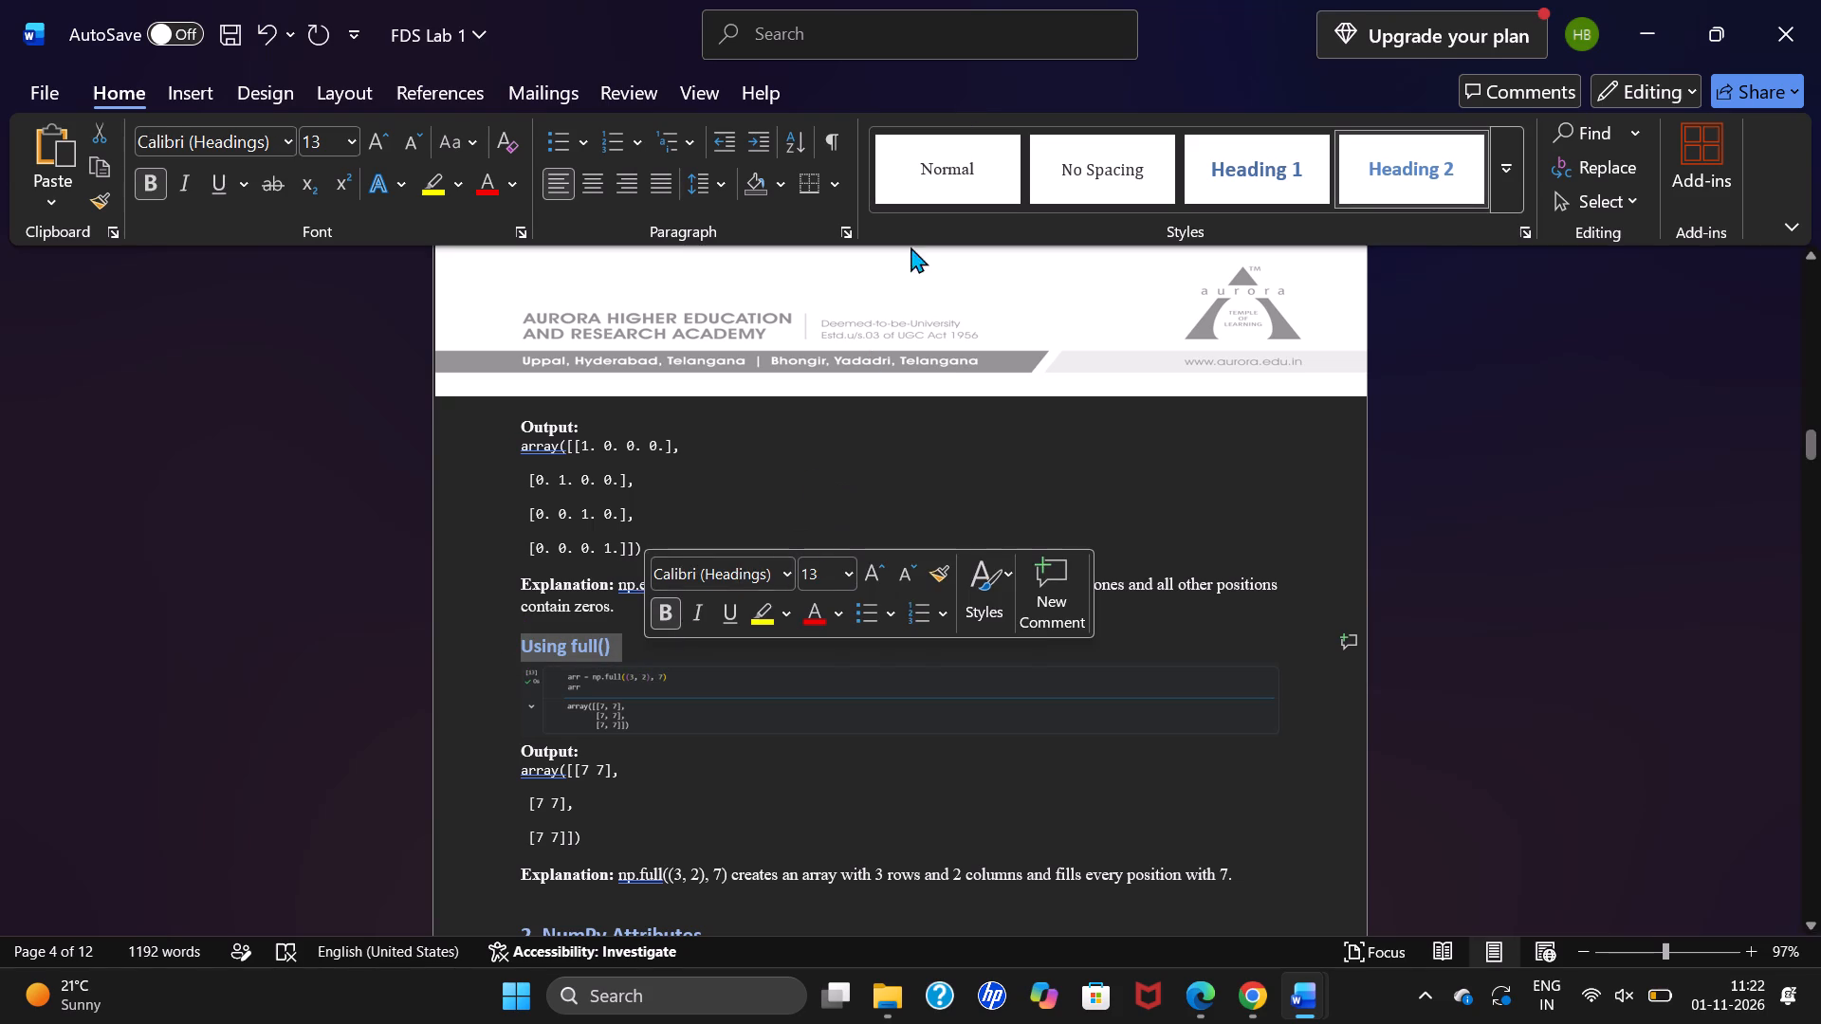
pyautogui.click(931, 194)
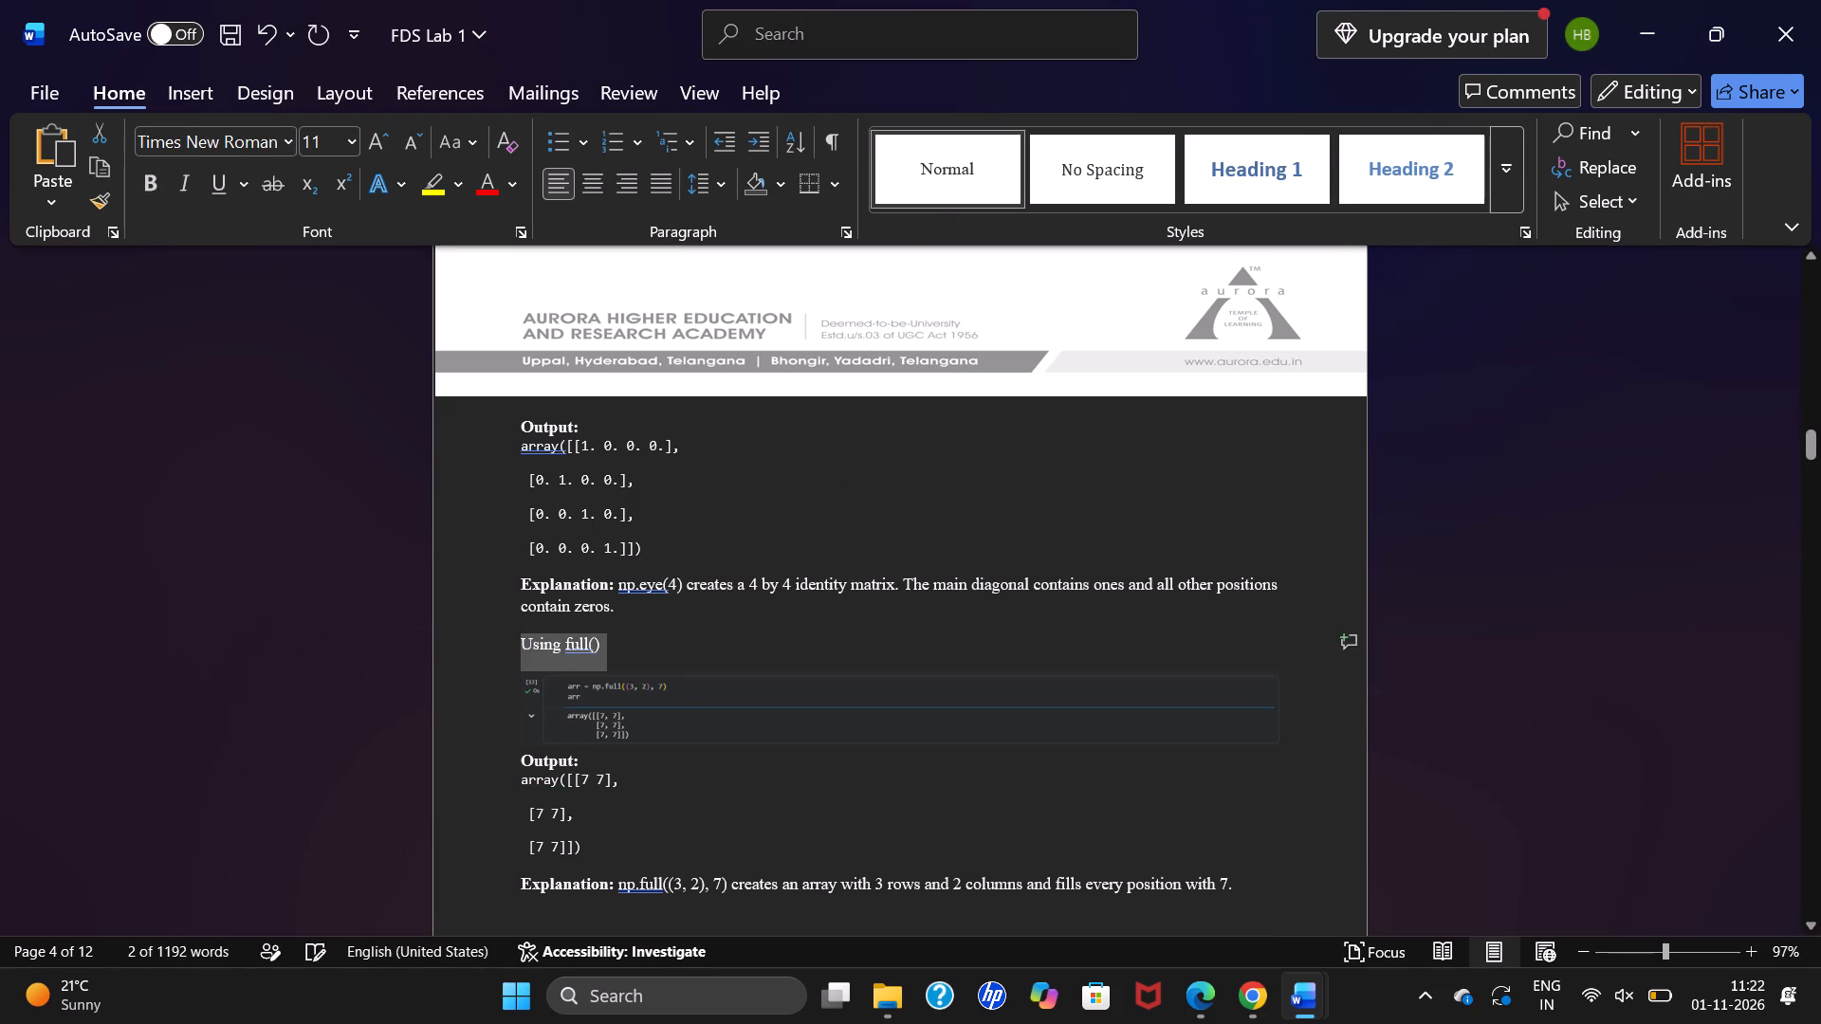
pyautogui.click(626, 646)
pyautogui.moveTo(626, 646); pyautogui.dragTo(536, 644)
pyautogui.moveTo(536, 644); pyautogui.dragTo(516, 644)
pyautogui.click(538, 602)
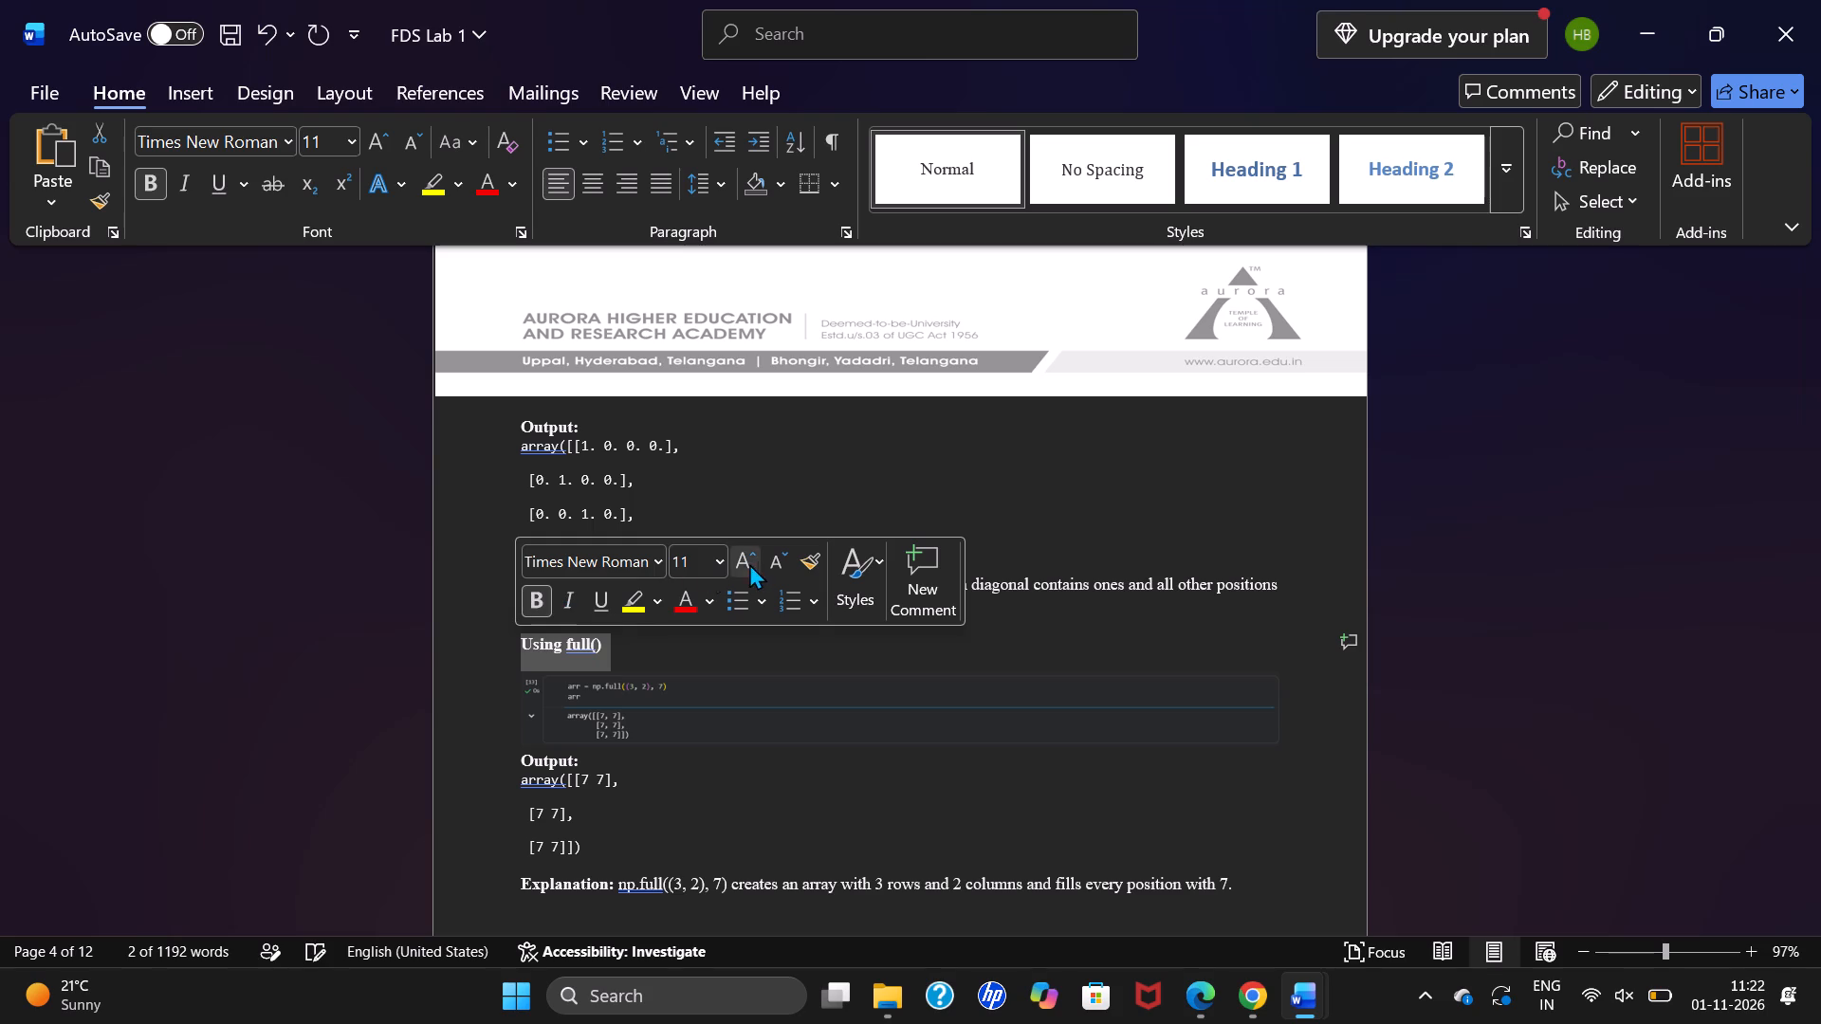
pyautogui.click(726, 563)
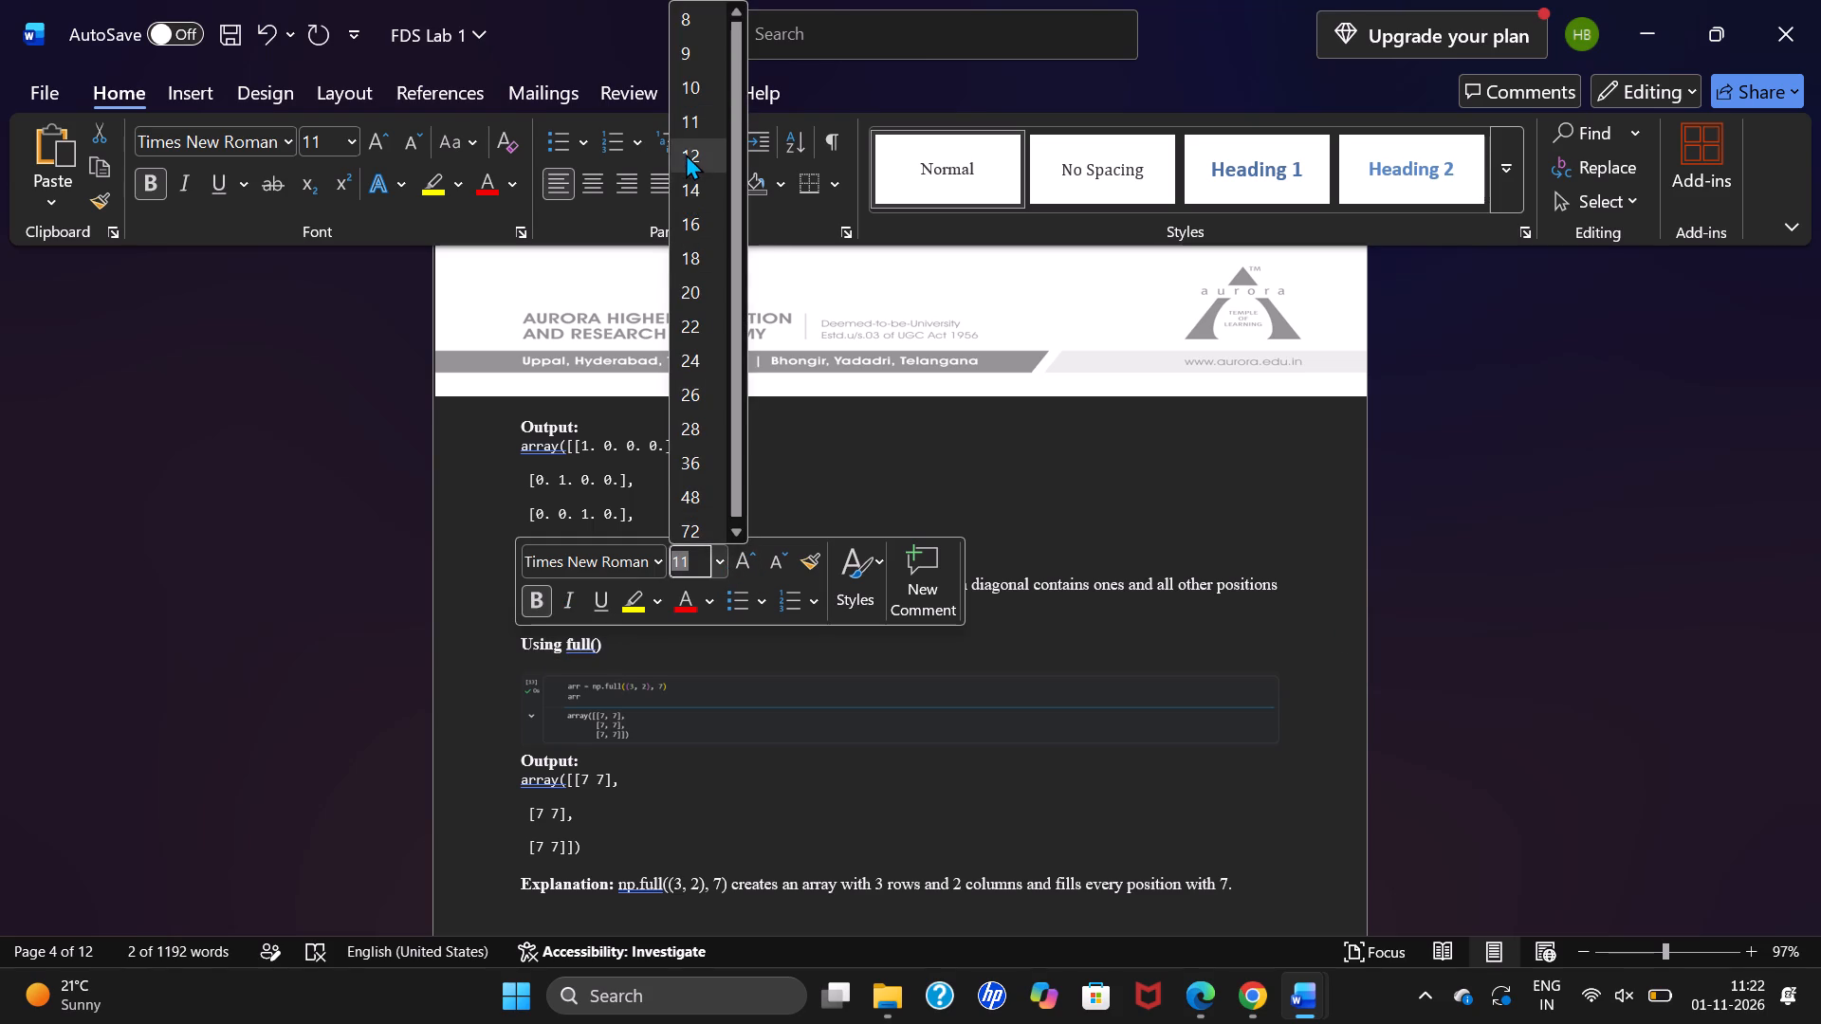
pyautogui.click(686, 154)
pyautogui.scroll(-1, 655, 743)
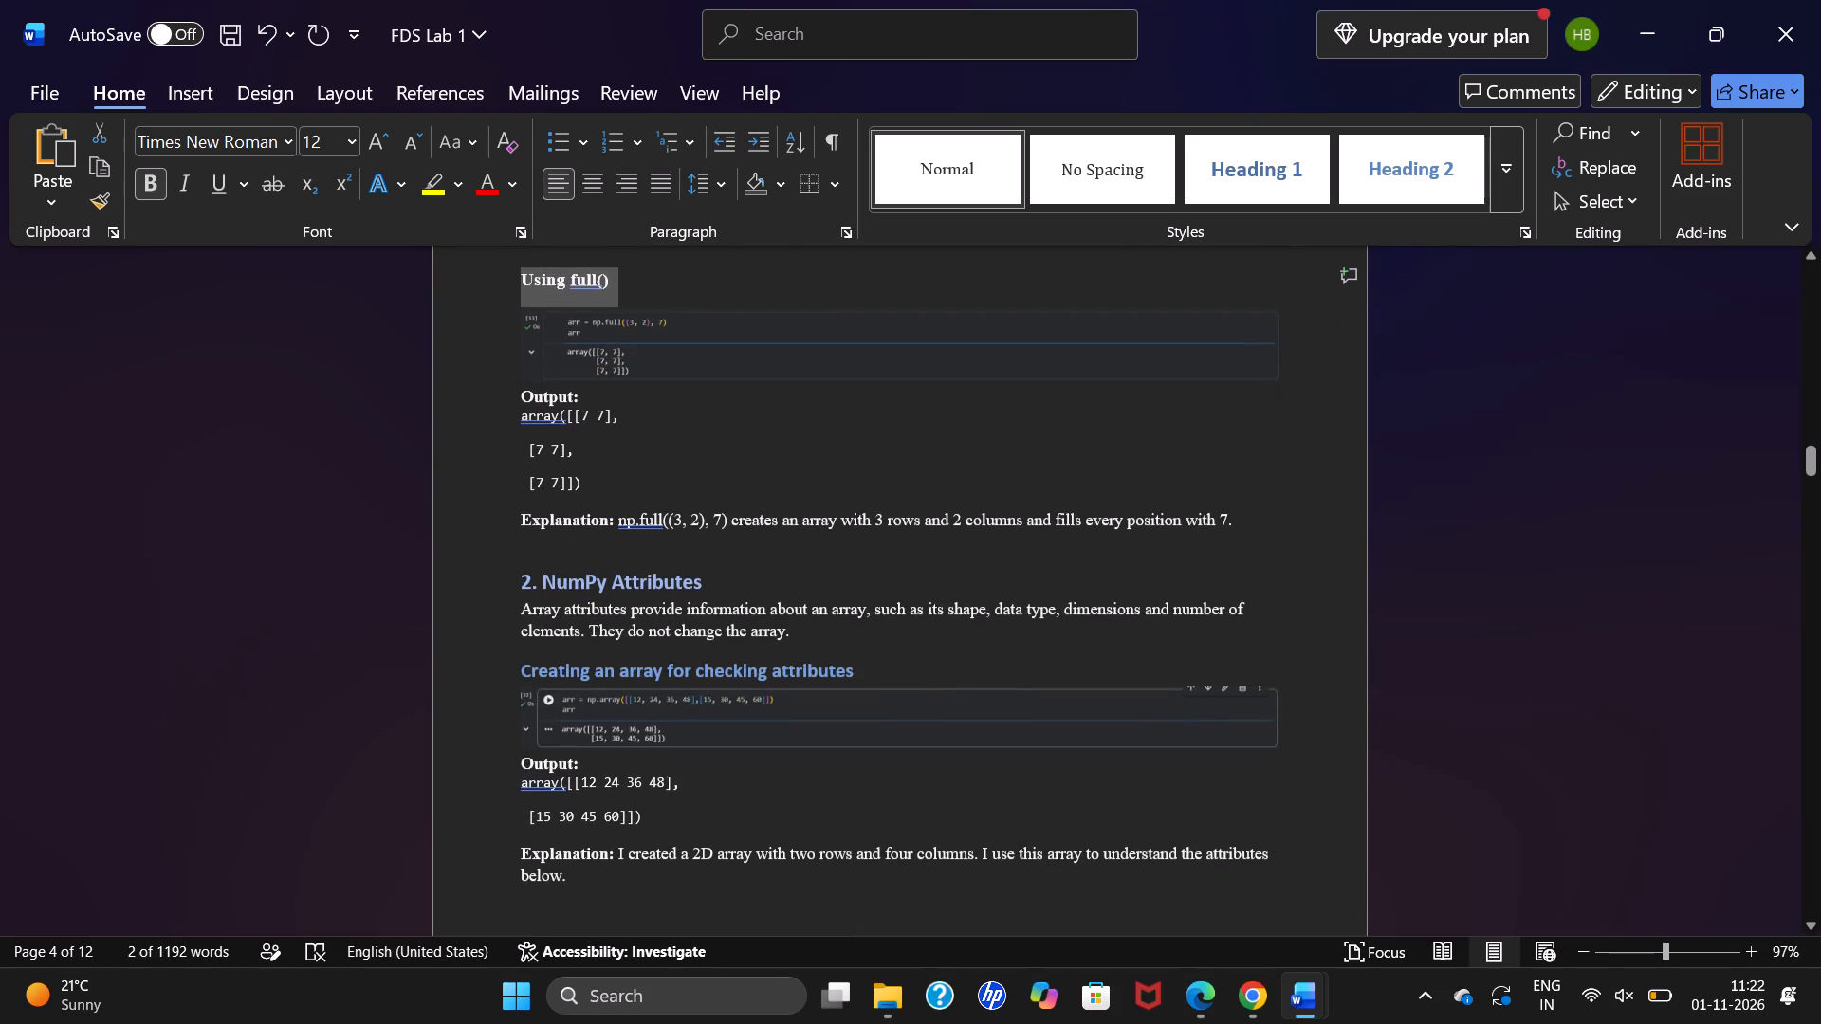
# Reformat the "2. NumPy Attributes" heading with the Normal style, bold and font size 14.
pyautogui.moveTo(708, 584); pyautogui.dragTo(522, 578)
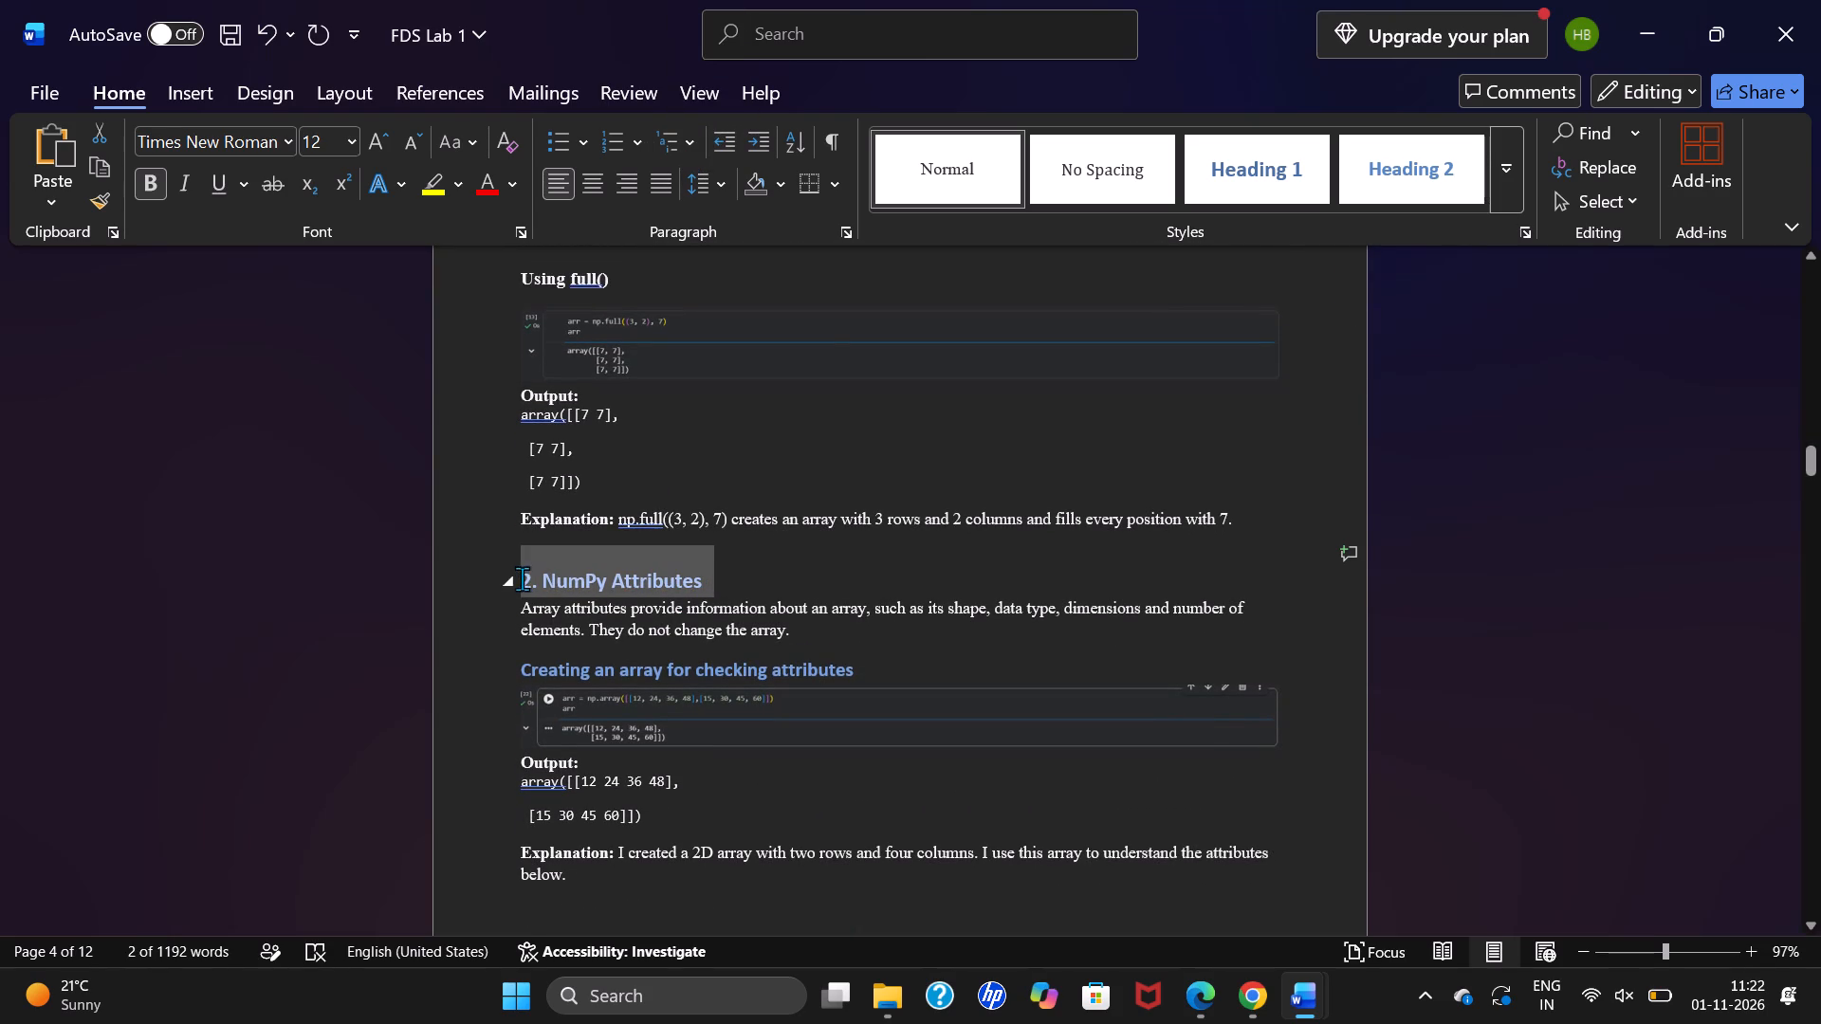
pyautogui.moveTo(522, 578); pyautogui.dragTo(523, 578)
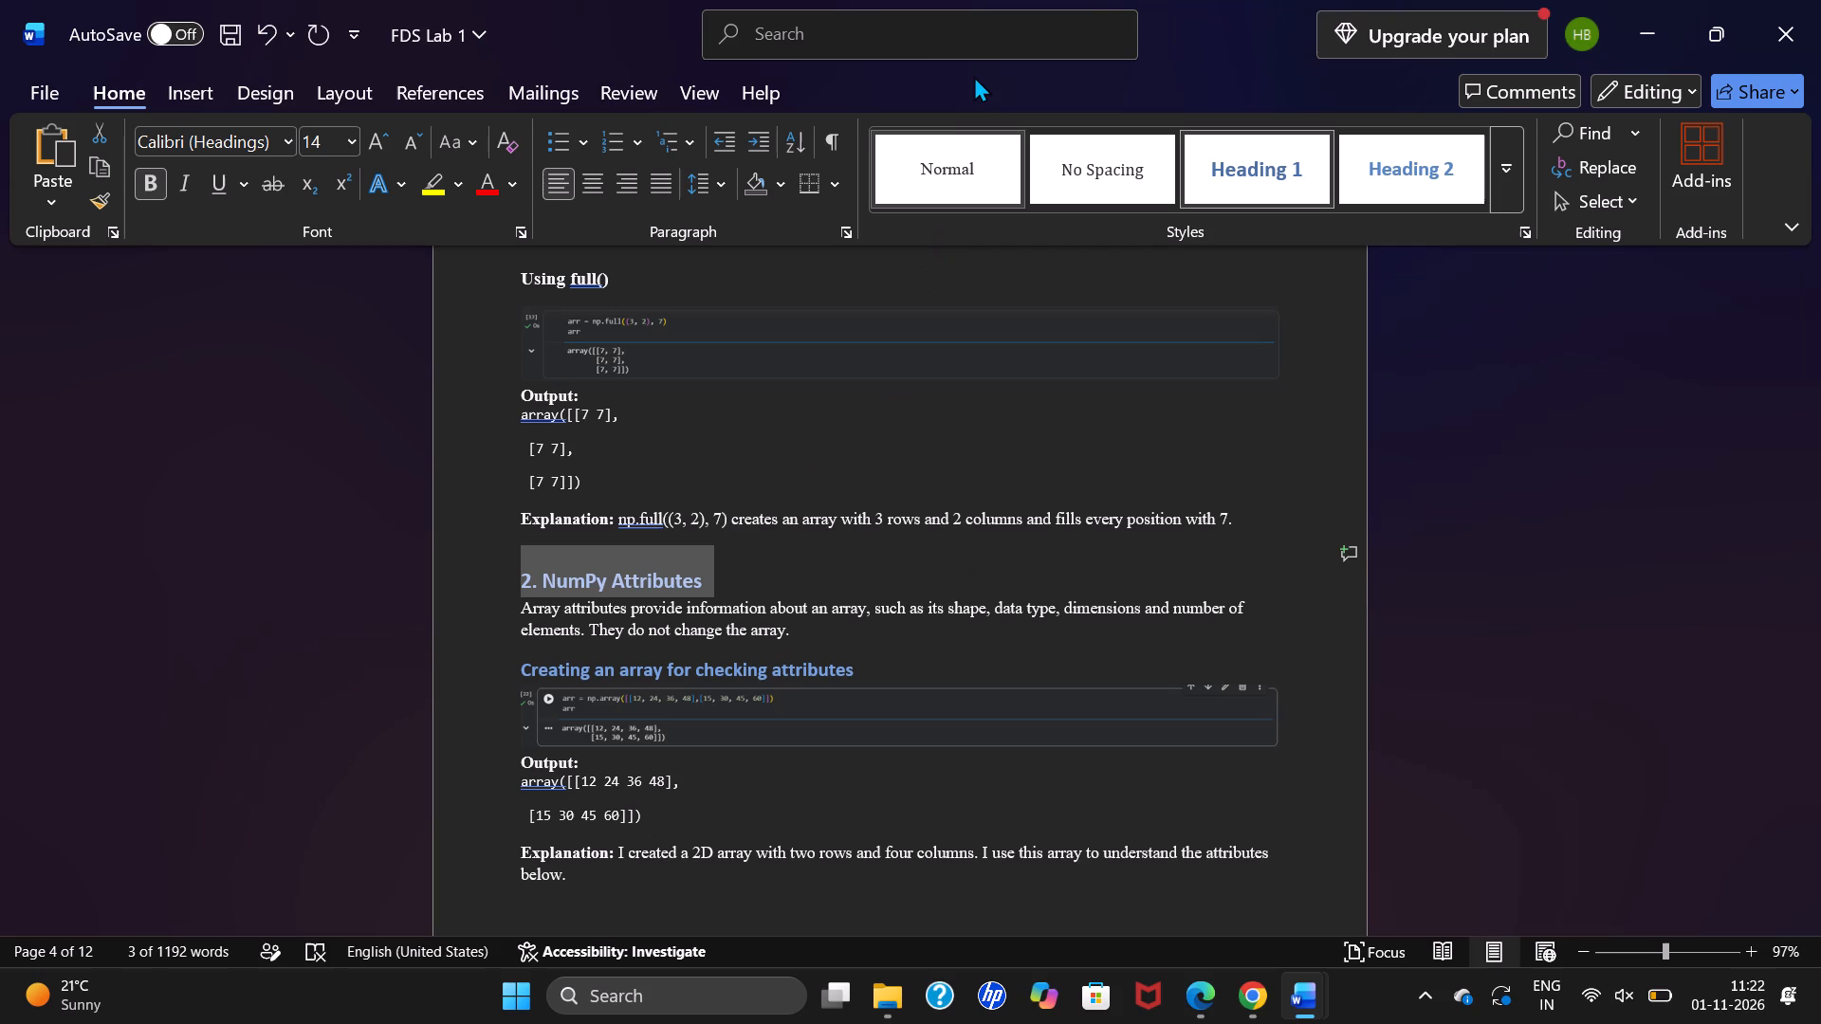
pyautogui.click(962, 129)
pyautogui.click(947, 170)
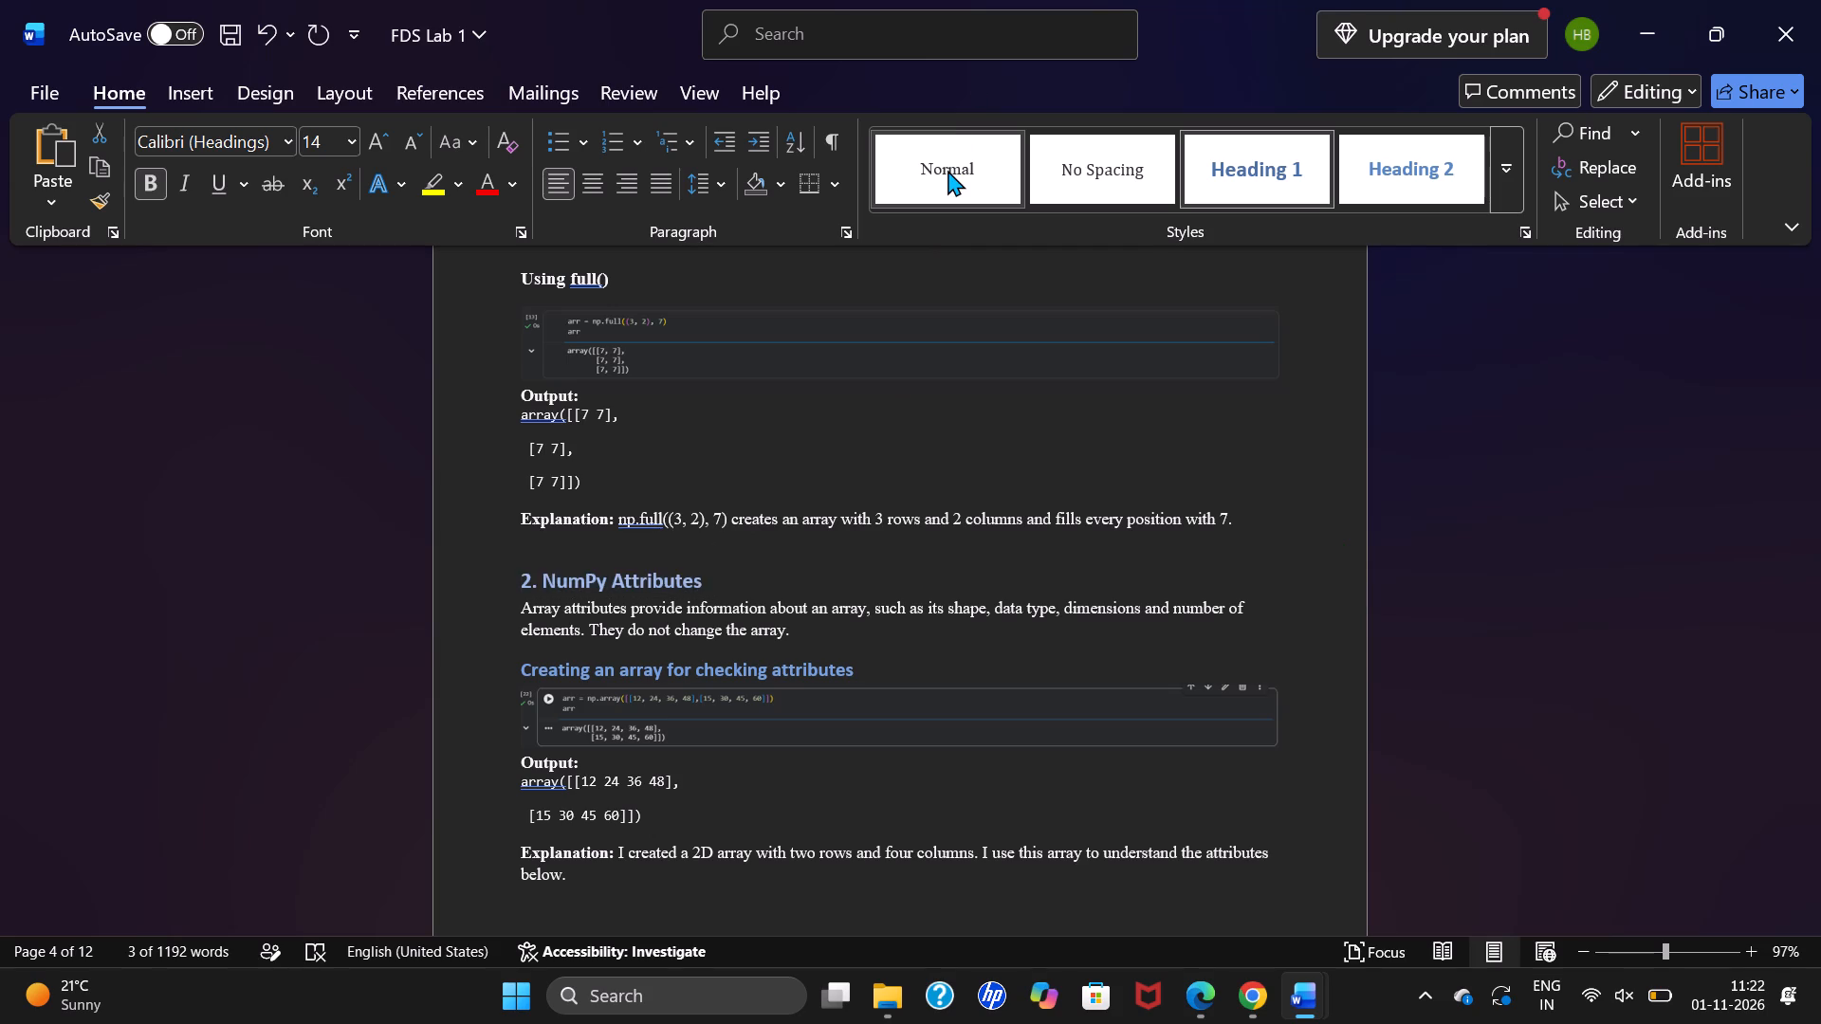
pyautogui.moveTo(703, 568); pyautogui.dragTo(607, 565)
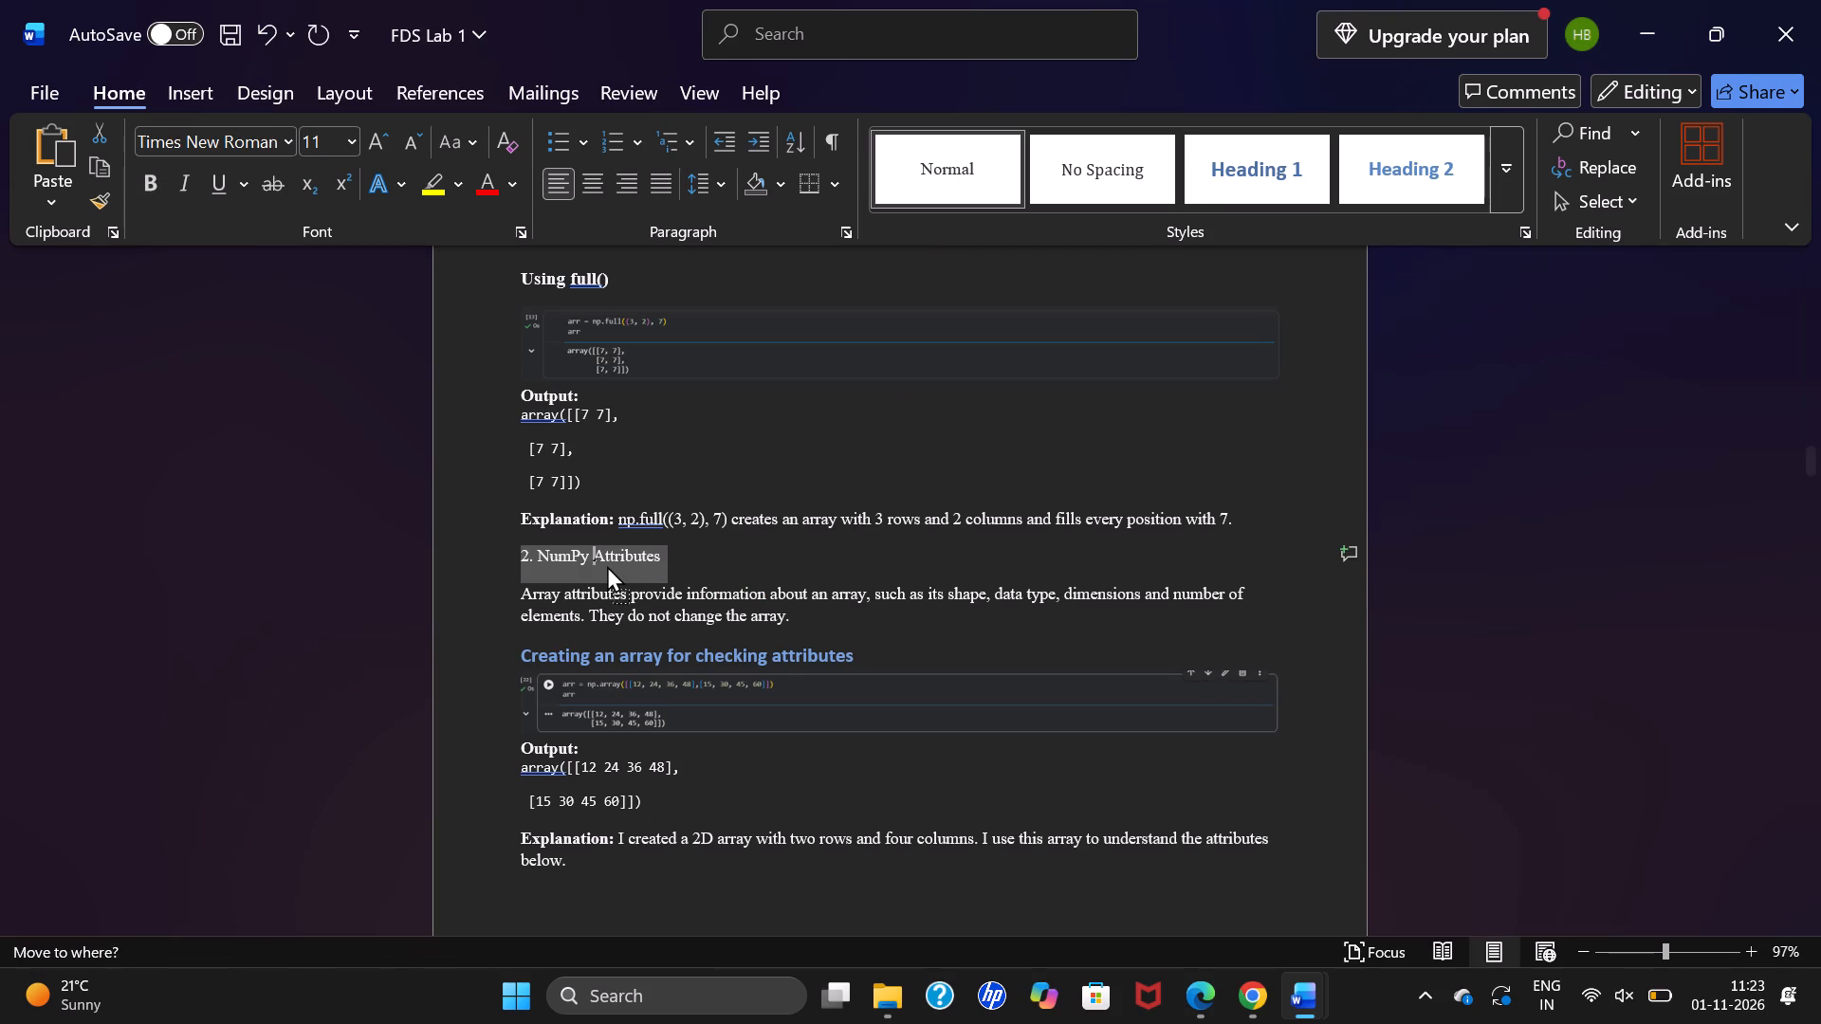
pyautogui.moveTo(607, 565); pyautogui.dragTo(617, 565)
pyautogui.moveTo(671, 557); pyautogui.dragTo(519, 559)
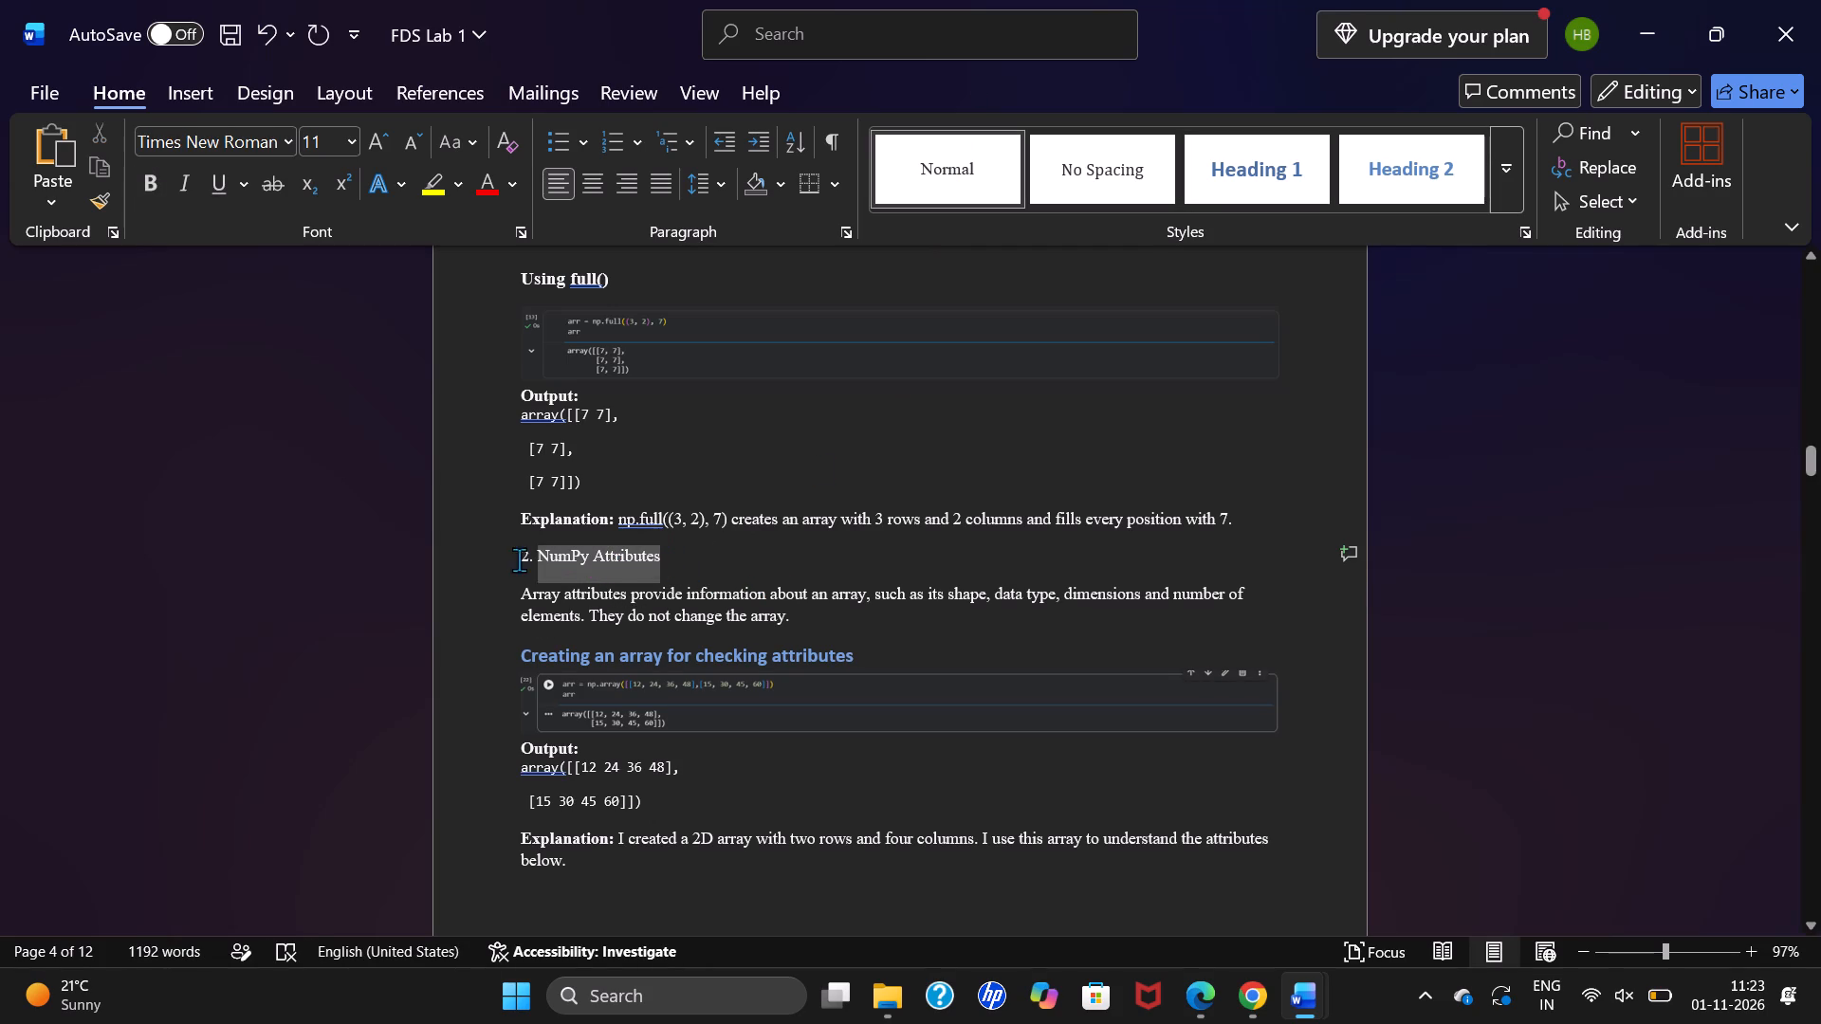
pyautogui.moveTo(519, 559); pyautogui.dragTo(511, 559)
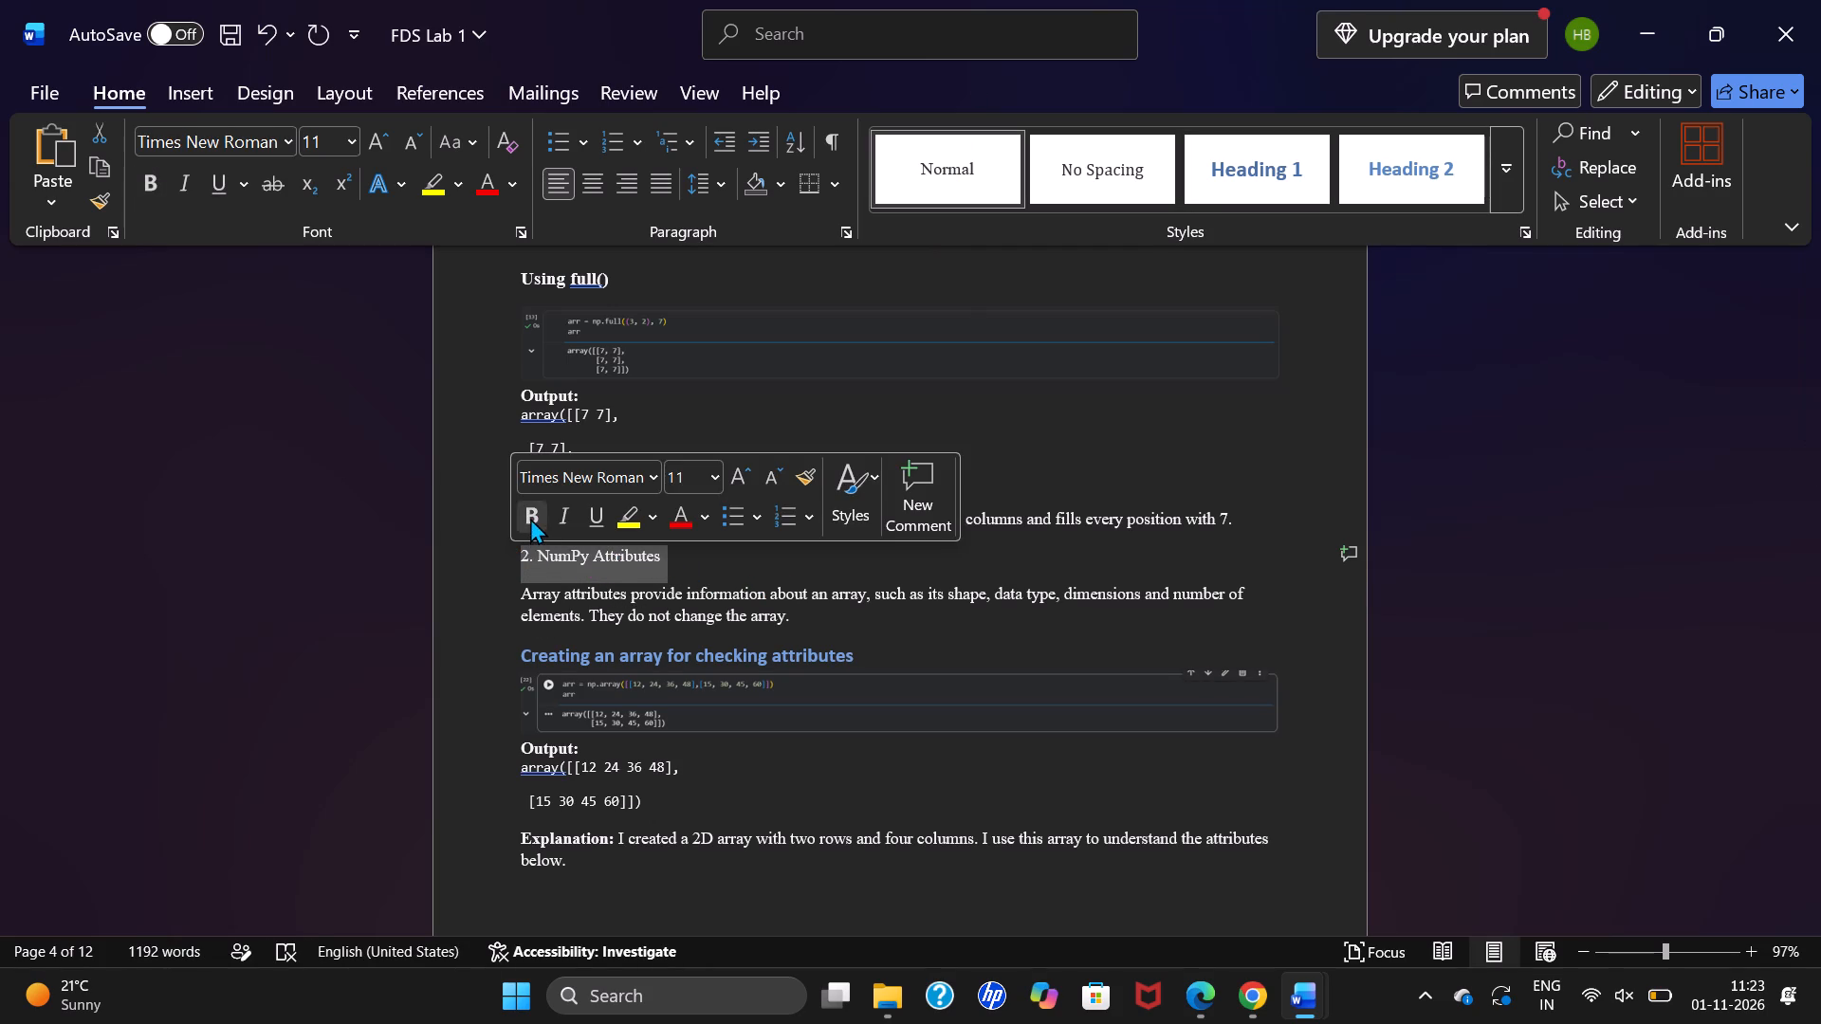
pyautogui.click(530, 518)
pyautogui.click(684, 473)
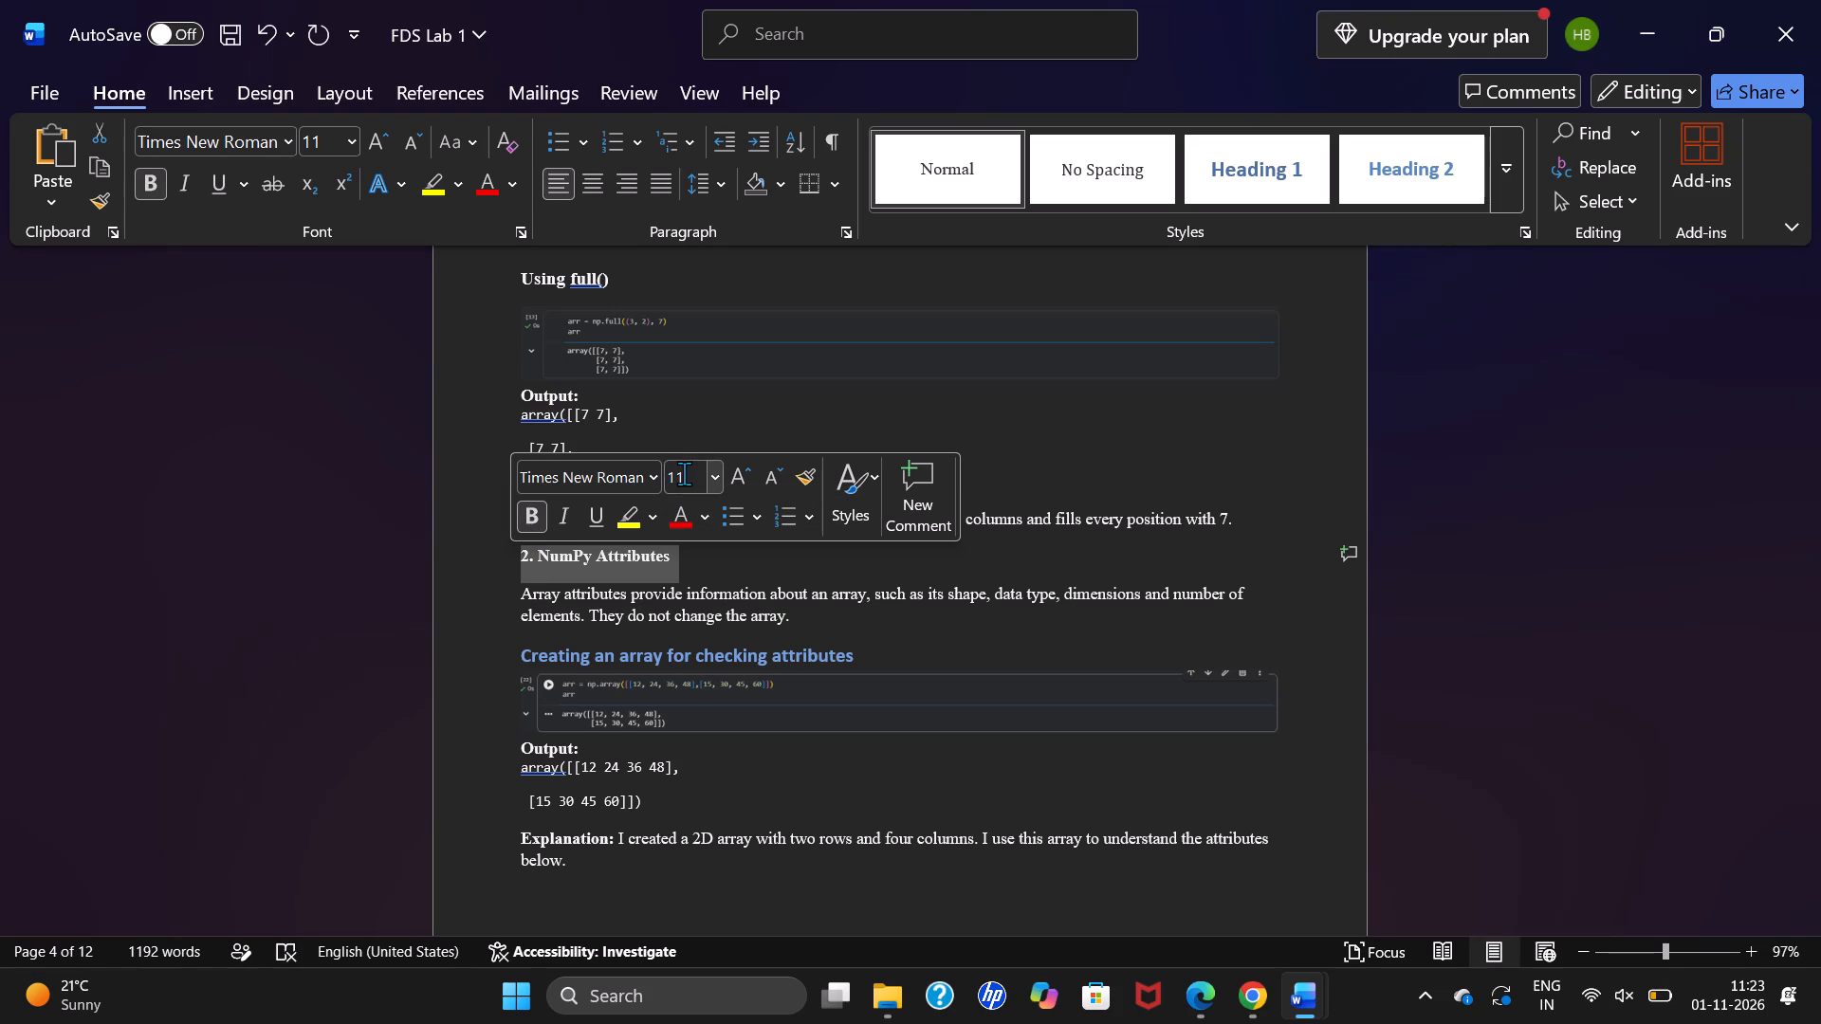
pyautogui.press('BackSpace')
pyautogui.write('14')
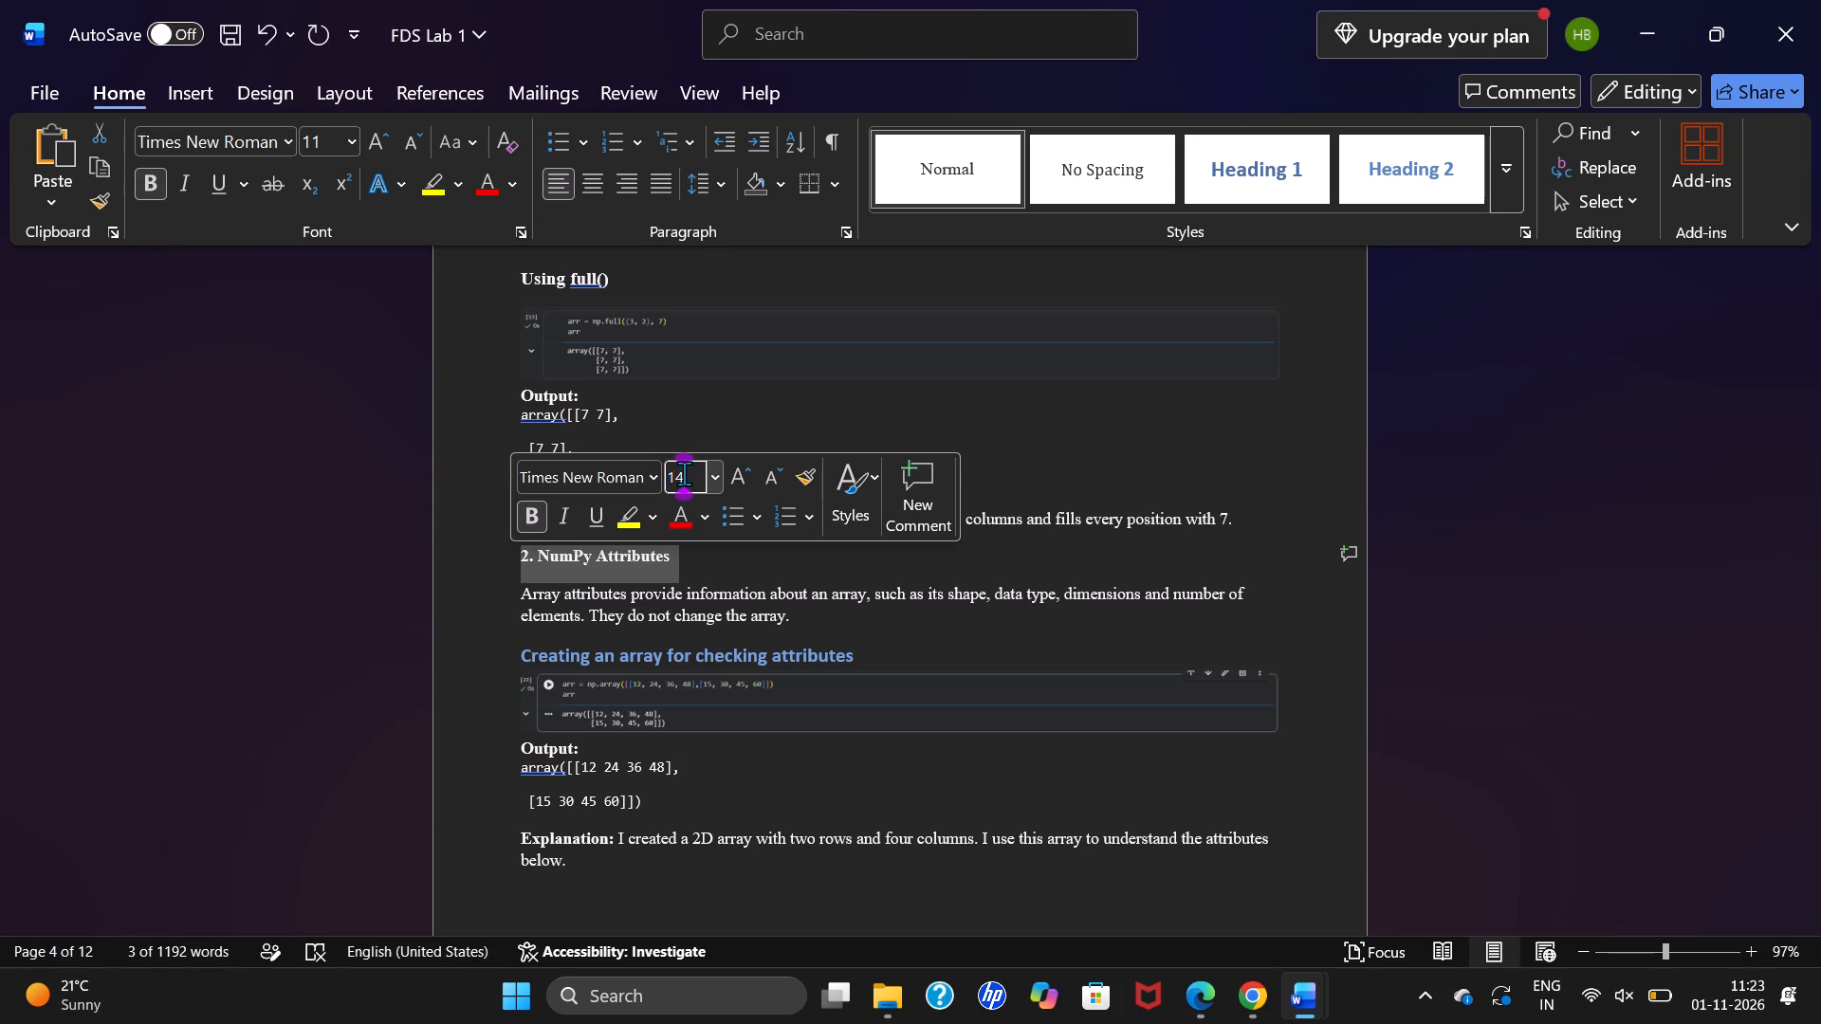
pyautogui.click(825, 559)
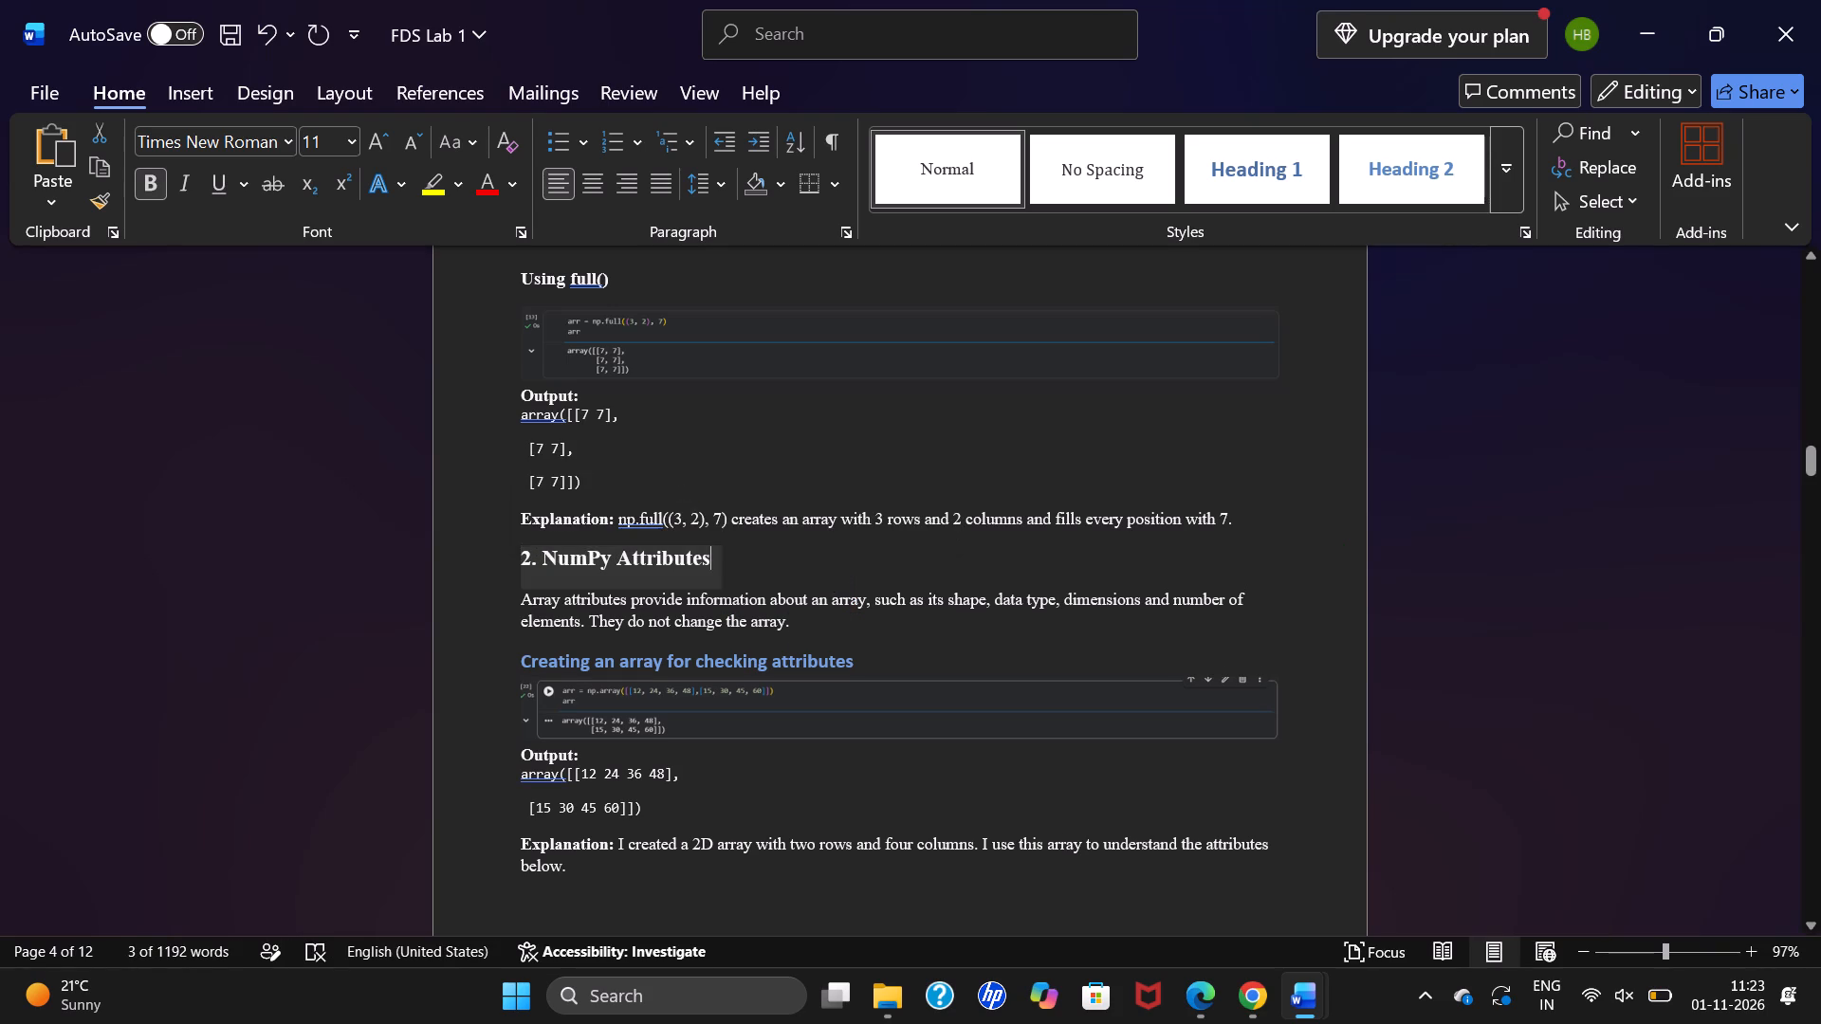
# Reformat the "Creating an array for checking attributes" heading with the Normal style, bold and font size 12.
pyautogui.scroll(-1, 812, 649)
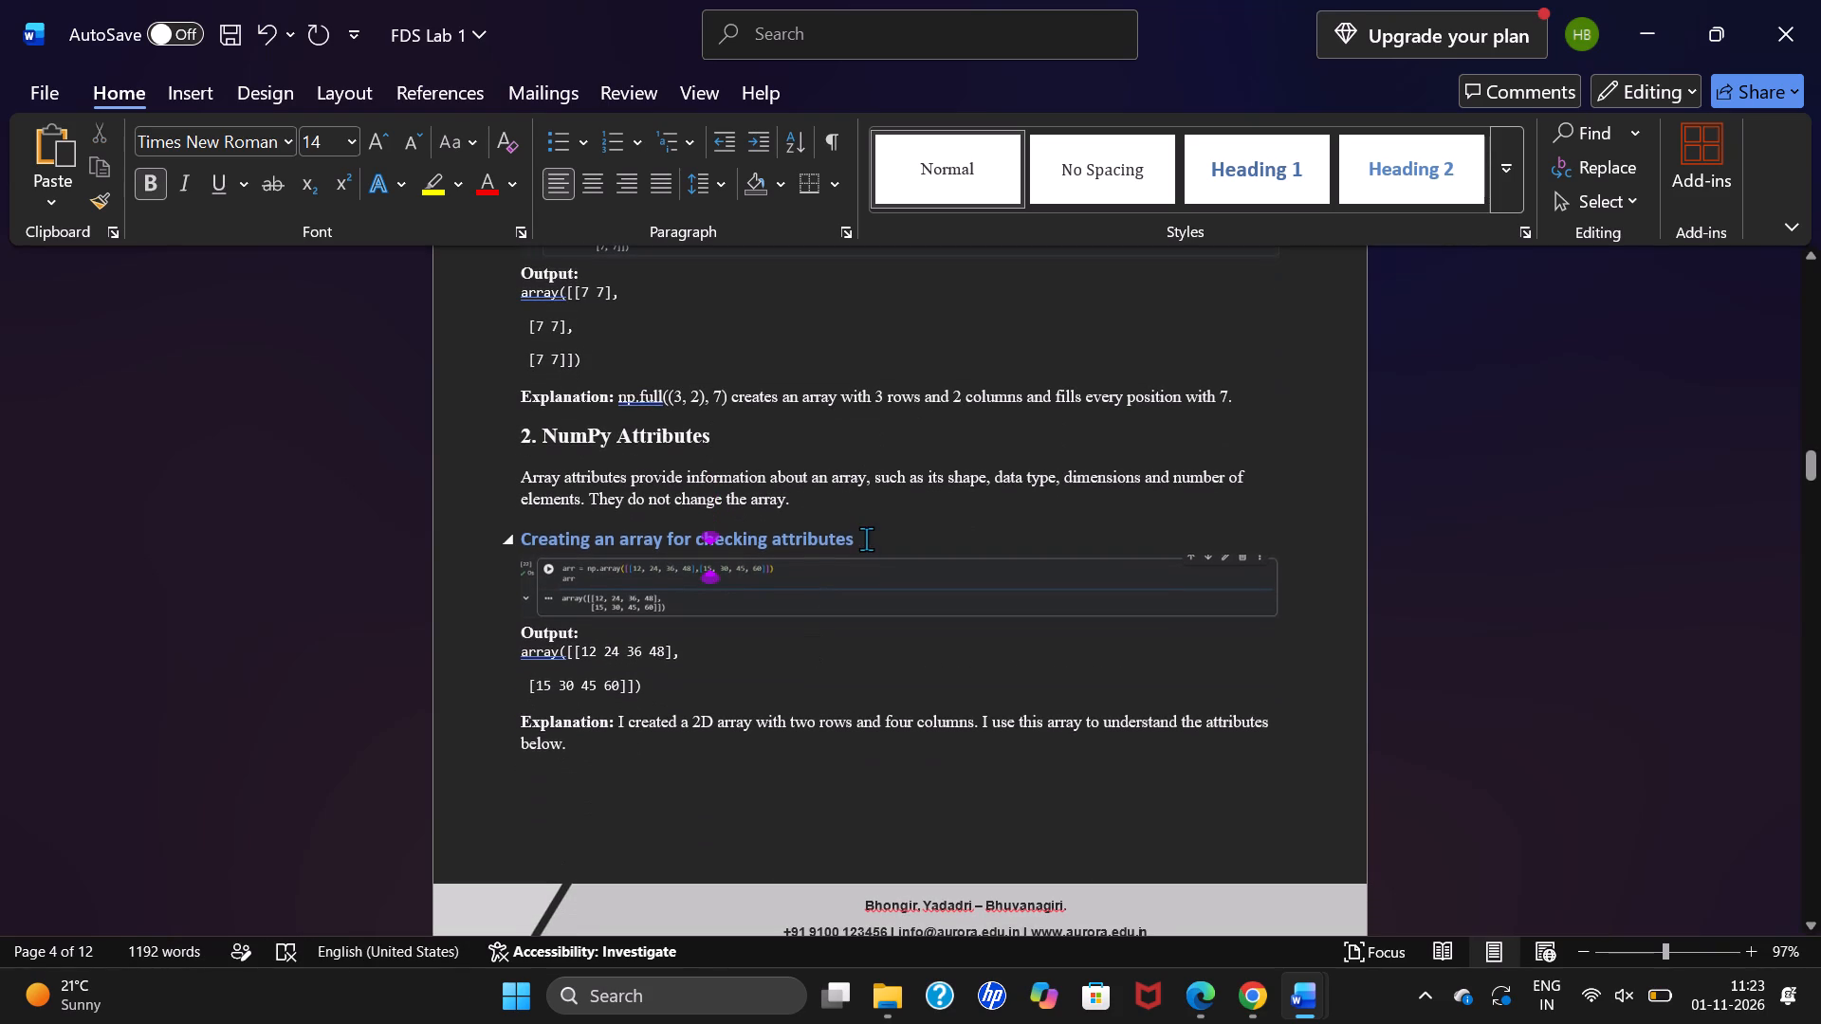
pyautogui.moveTo(866, 539); pyautogui.dragTo(554, 540)
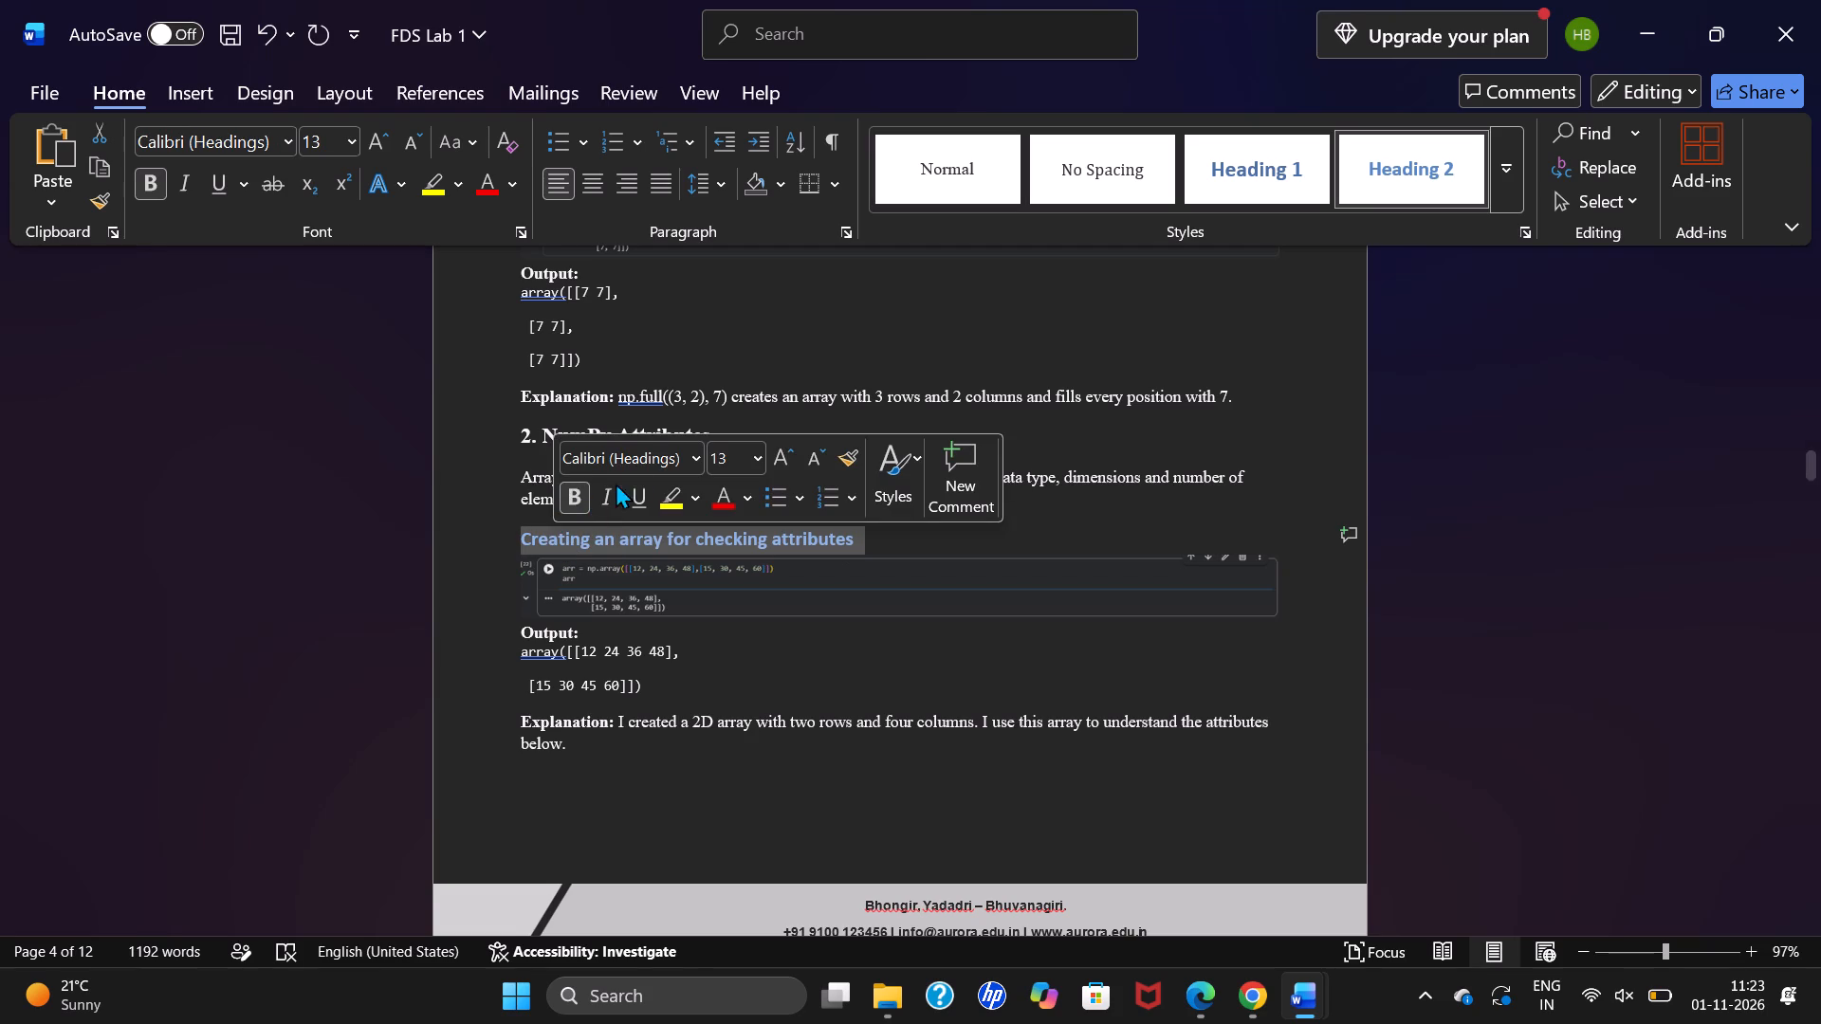
pyautogui.click(929, 218)
pyautogui.click(942, 184)
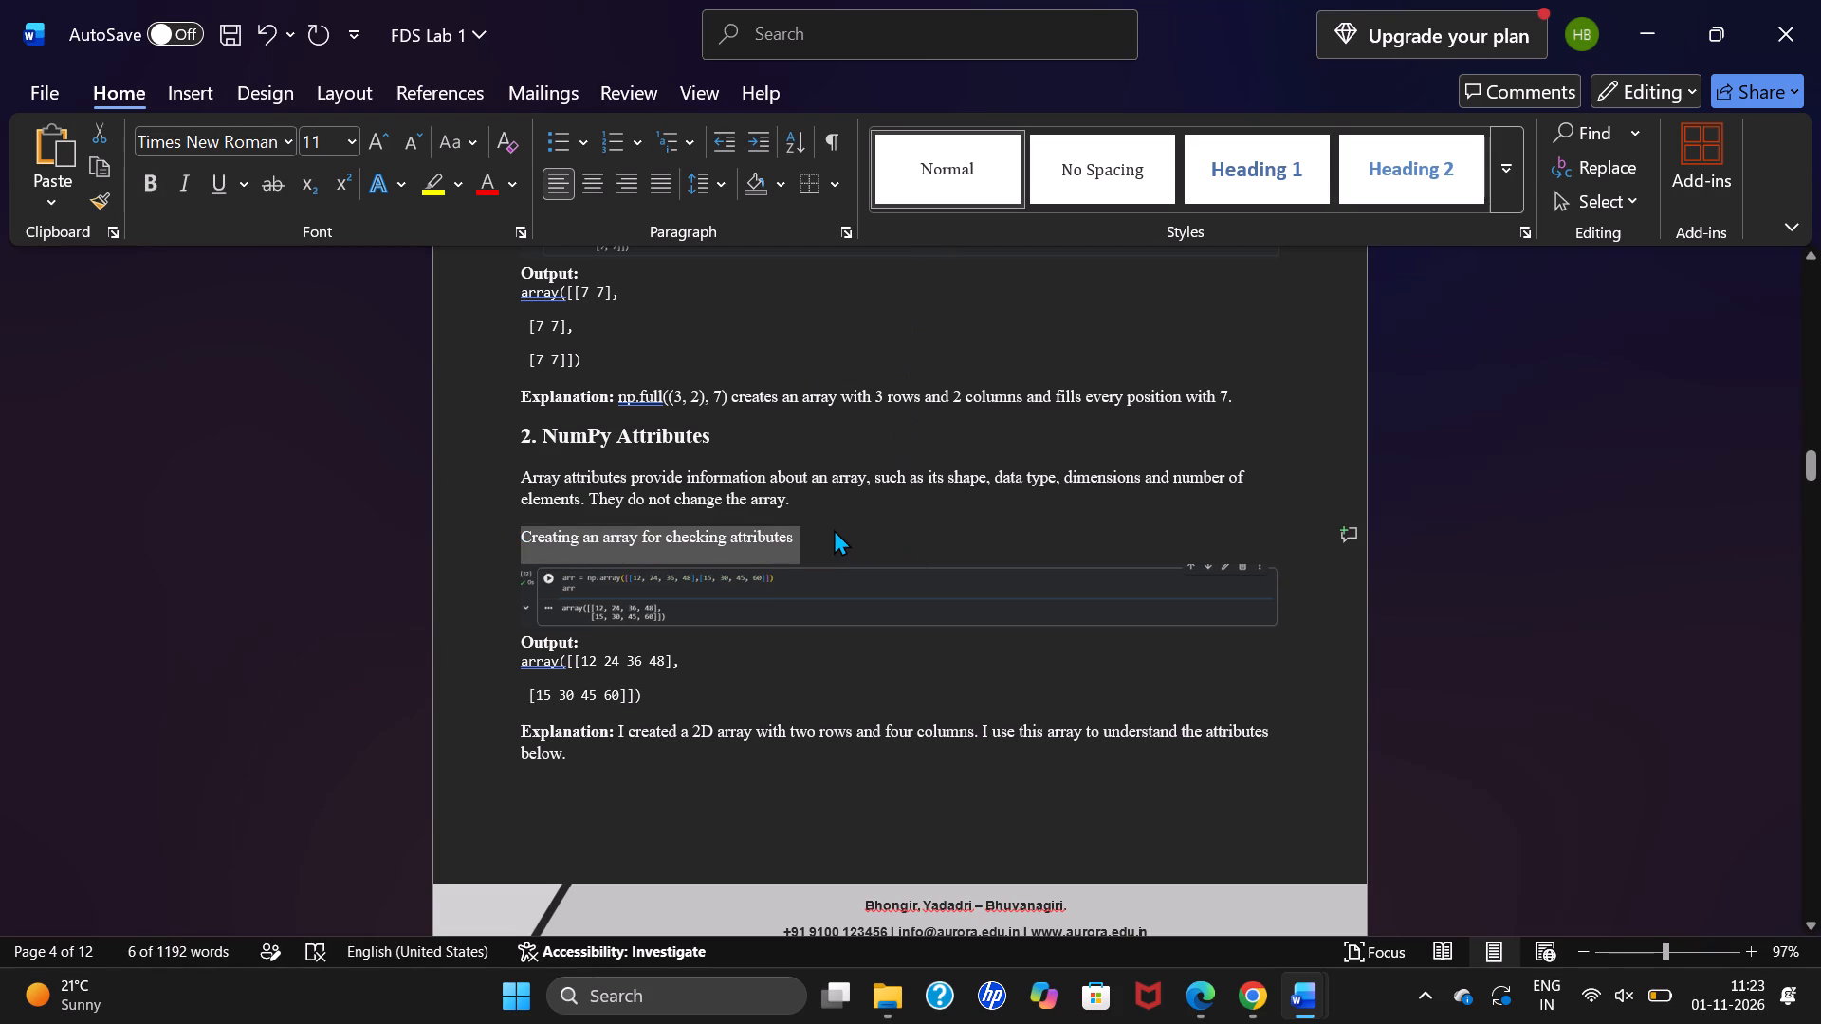
pyautogui.click(833, 528)
pyautogui.moveTo(825, 536); pyautogui.dragTo(584, 527)
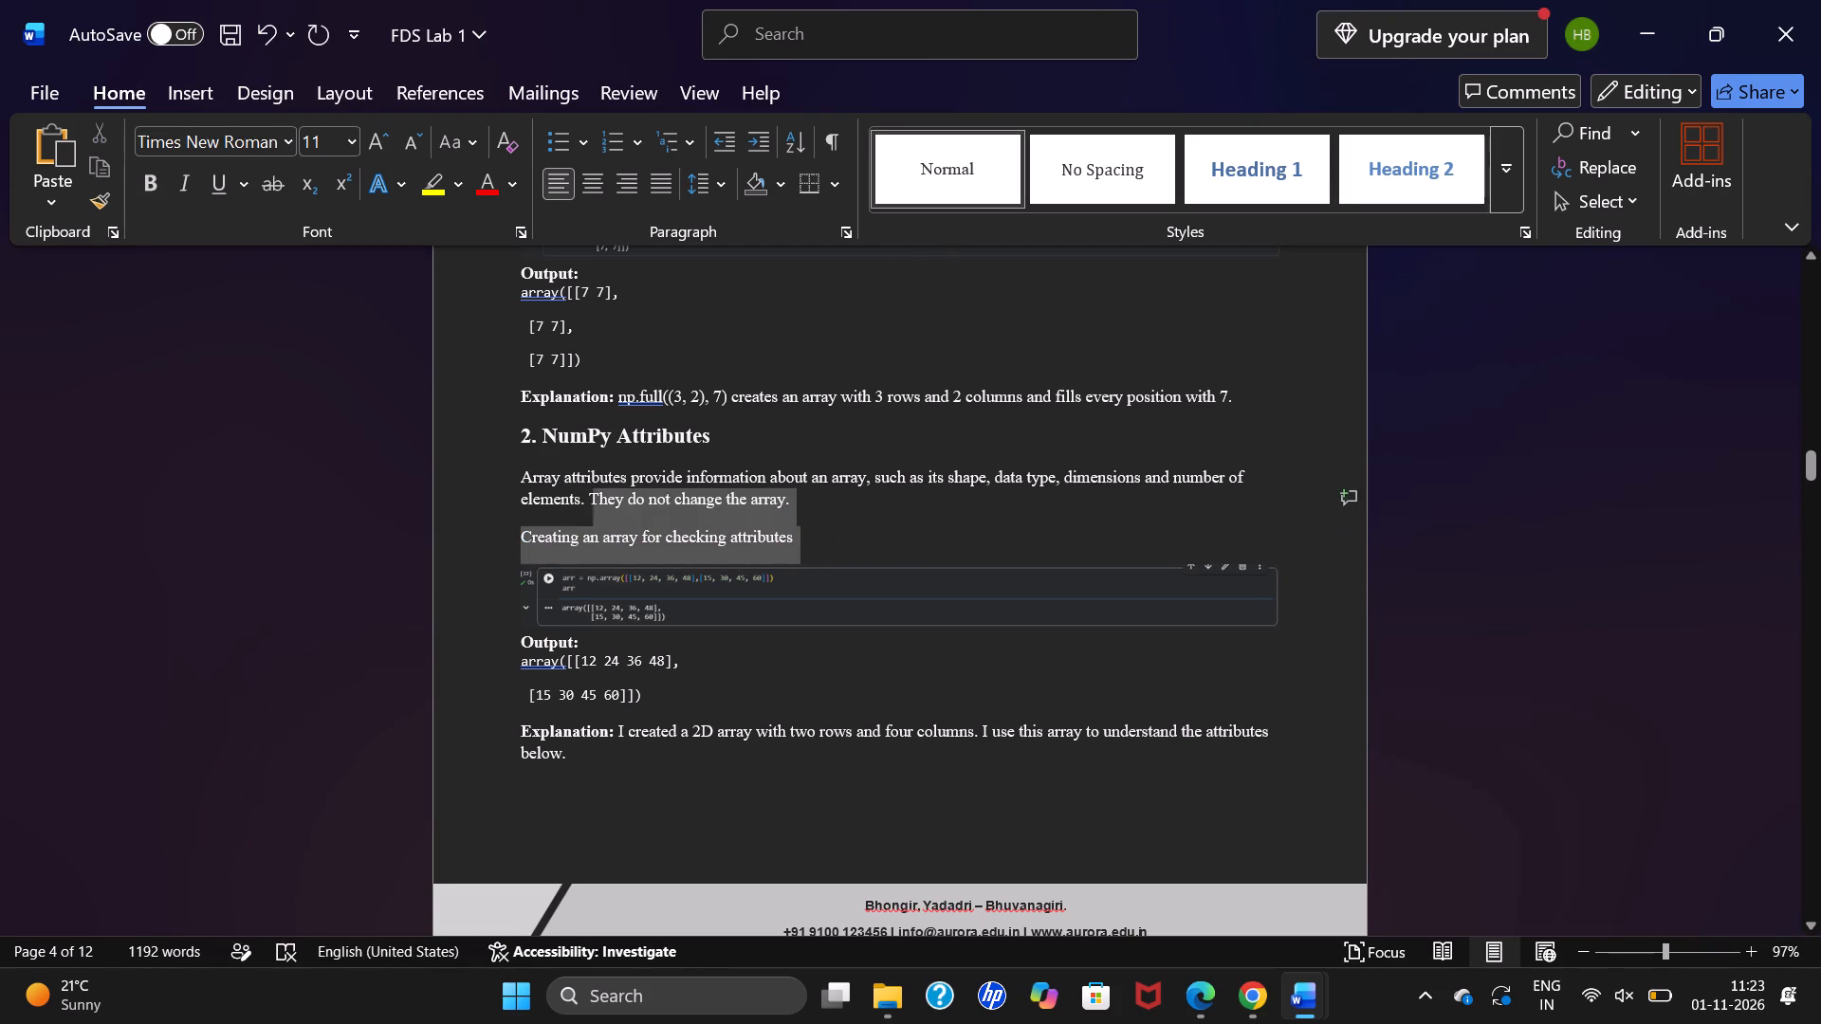
pyautogui.moveTo(584, 527); pyautogui.dragTo(537, 541)
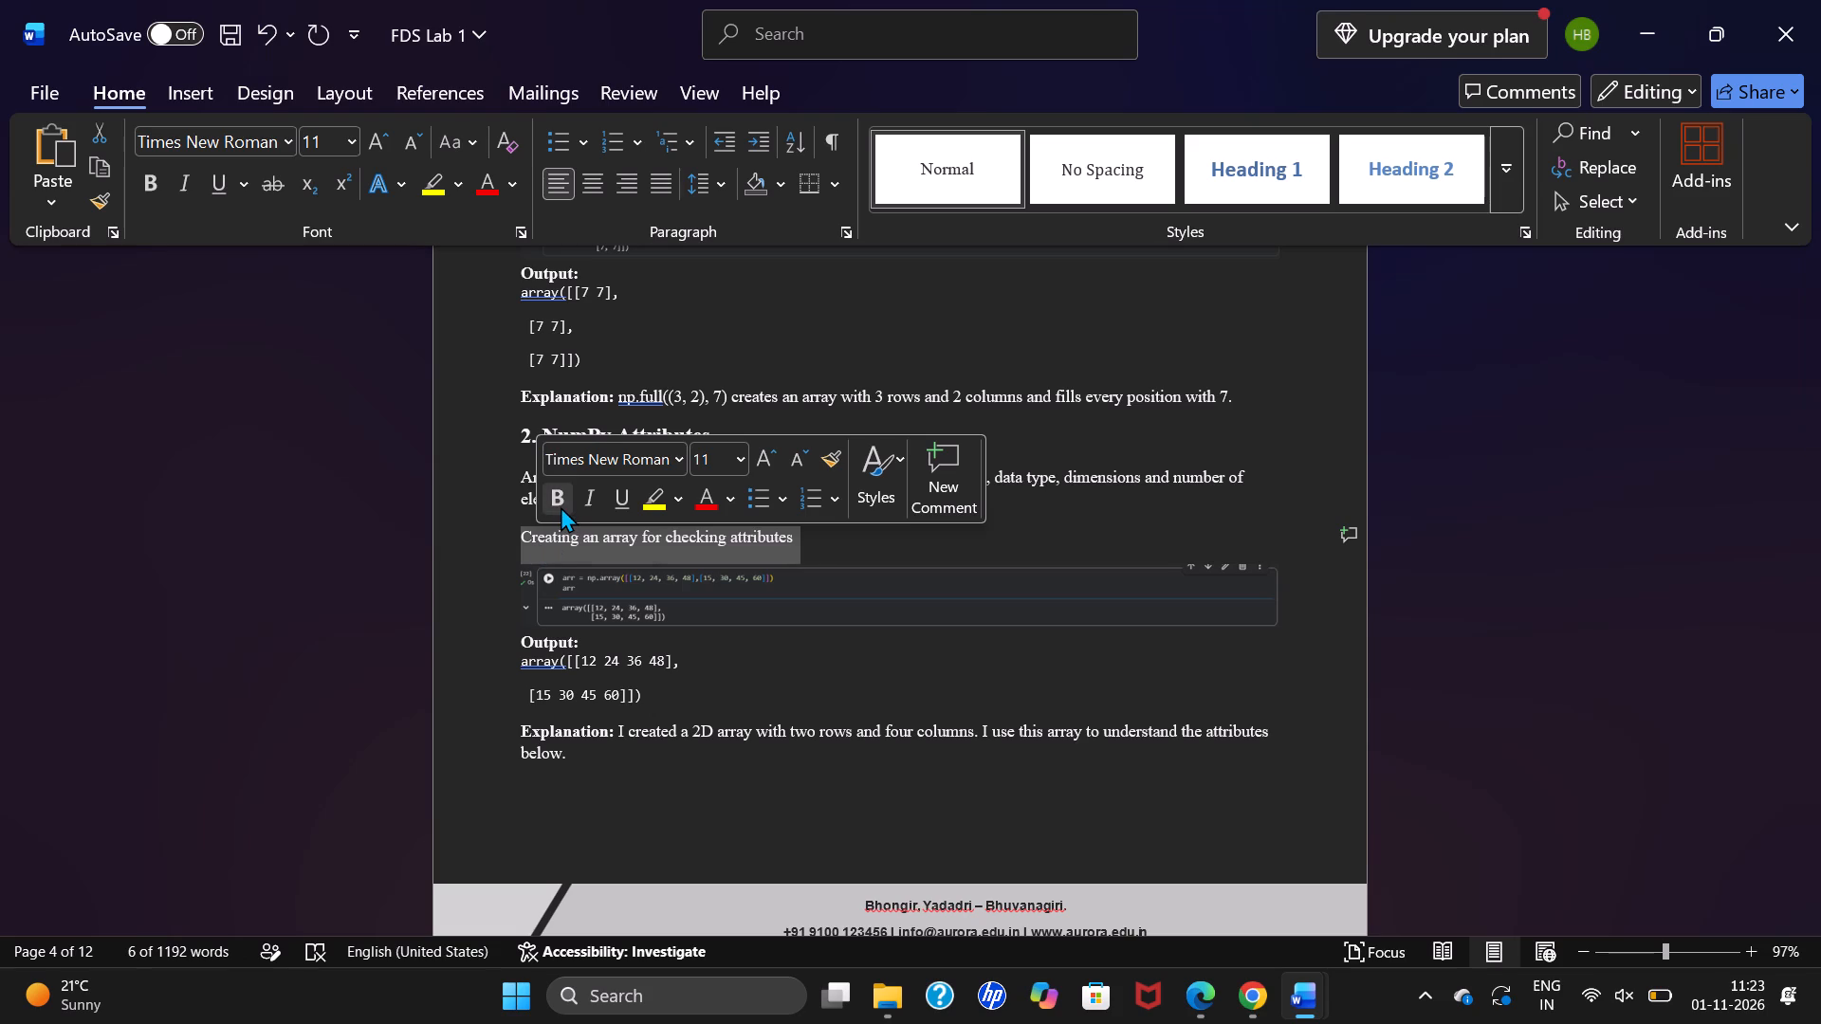
pyautogui.click(561, 506)
pyautogui.click(722, 465)
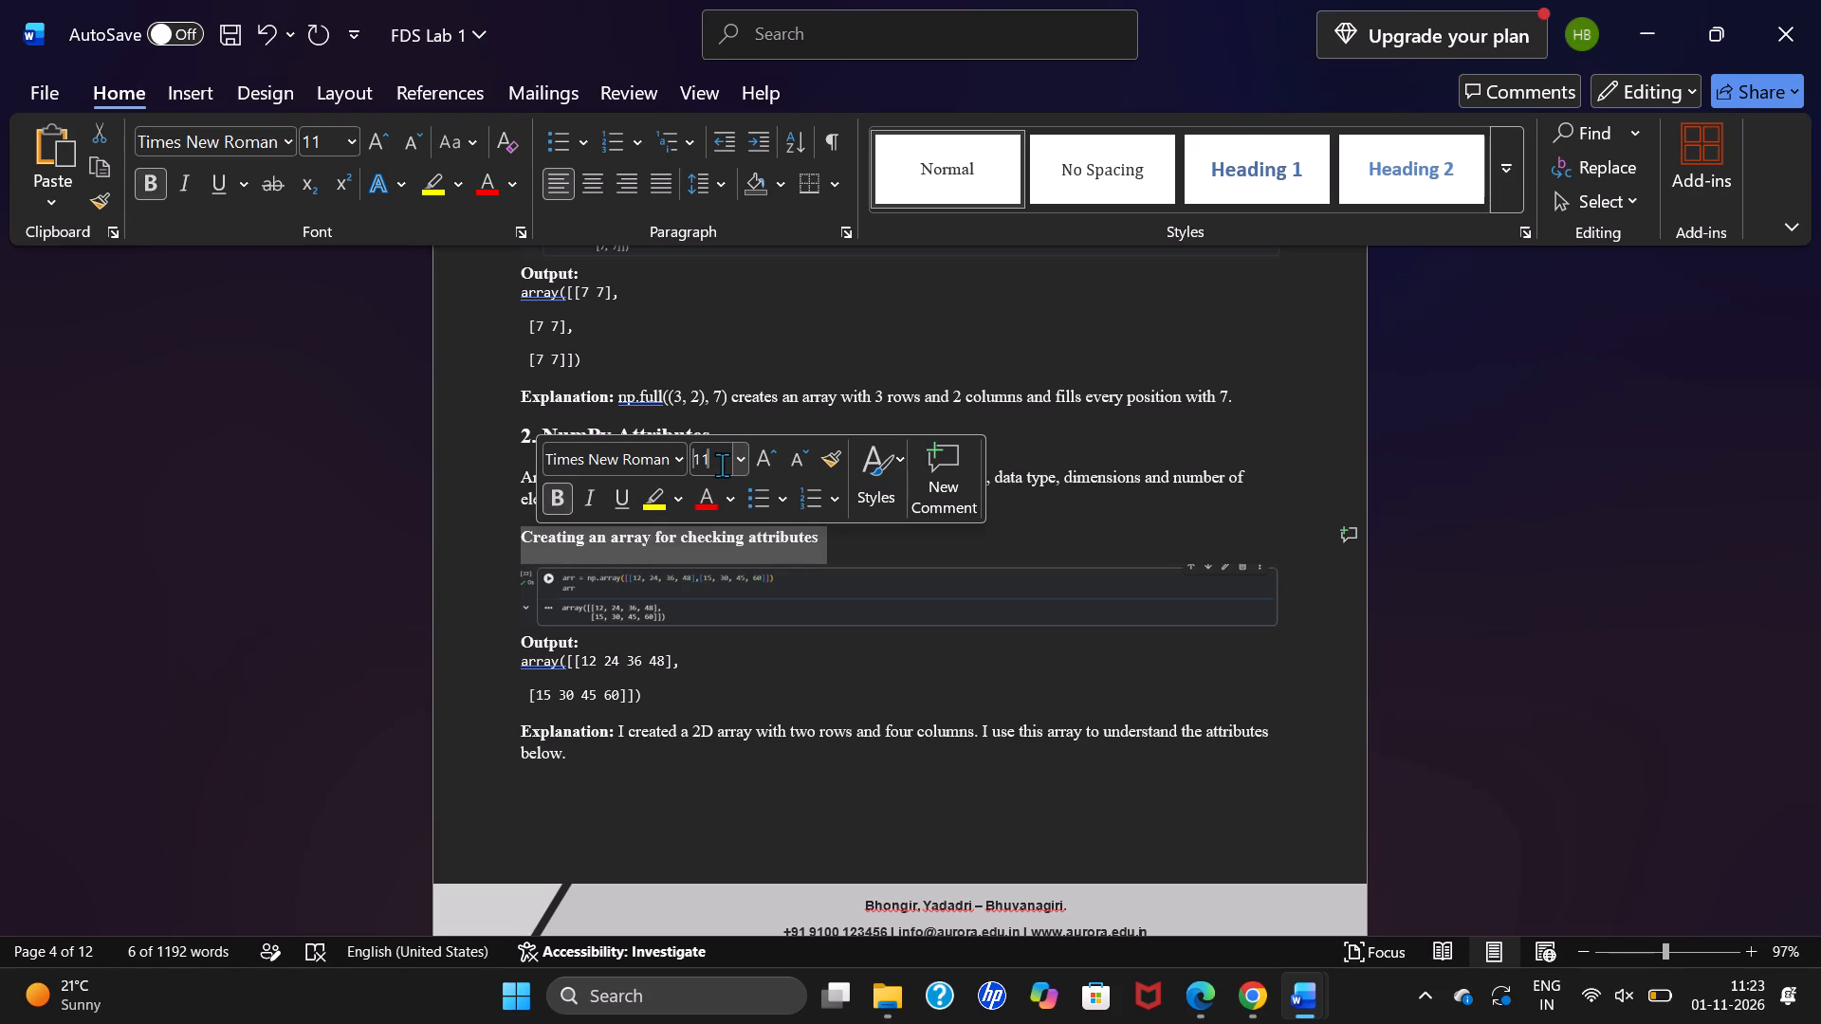
pyautogui.click(722, 465)
pyautogui.press('BackSpace')
pyautogui.press('2')
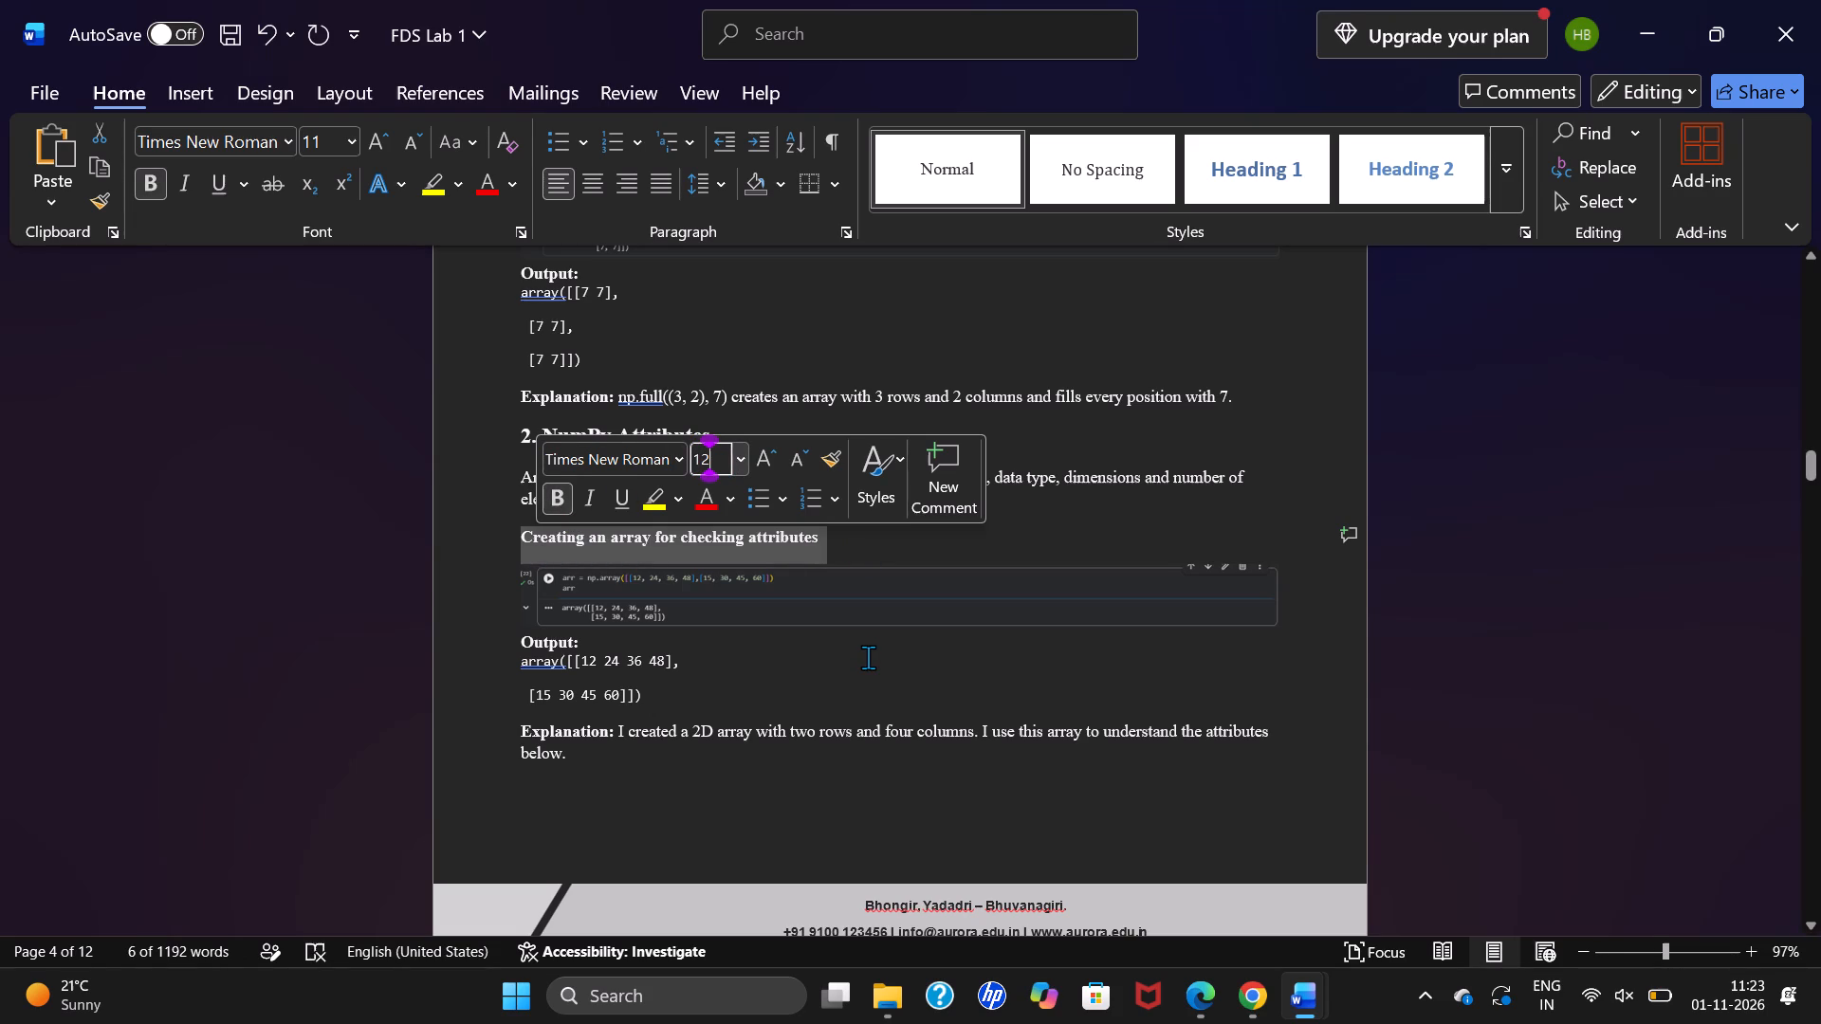
pyautogui.click(868, 657)
# Reformat the "Shape" heading with the Normal style, bold and font size 12.
pyautogui.scroll(-3, 868, 657)
pyautogui.moveTo(598, 668); pyautogui.dragTo(552, 667)
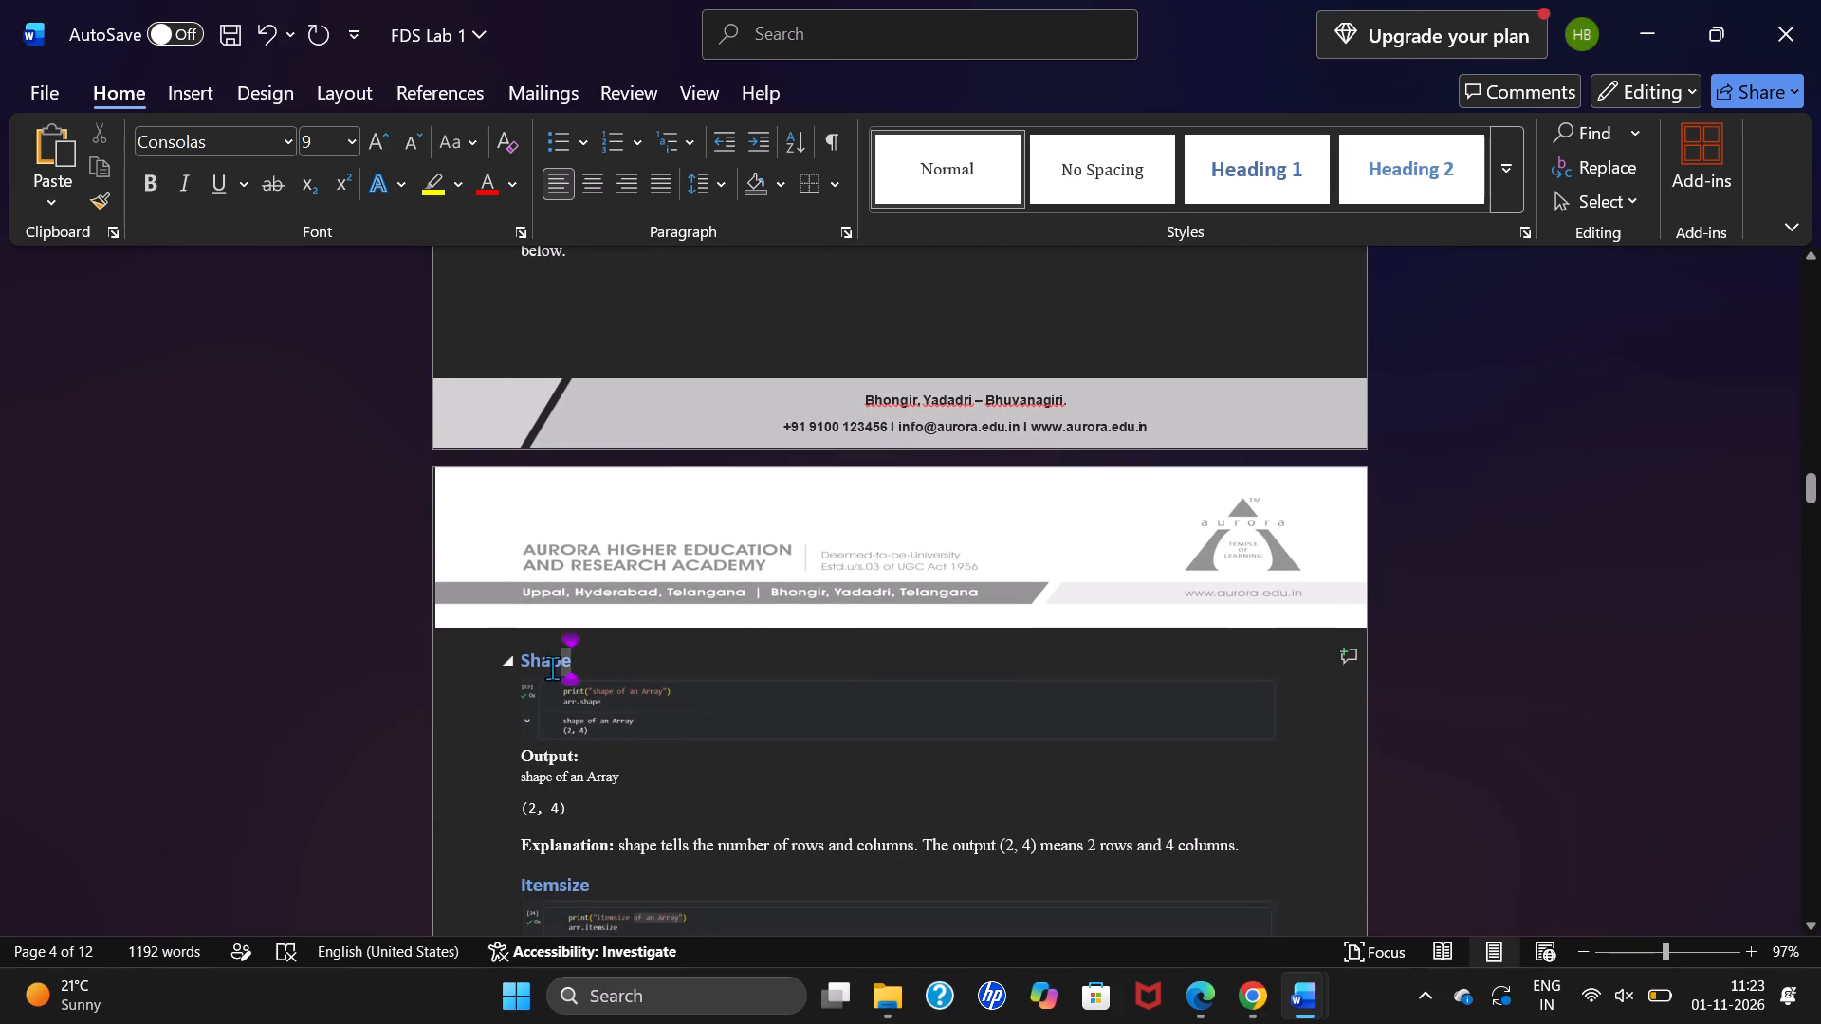
pyautogui.moveTo(552, 667); pyautogui.dragTo(522, 667)
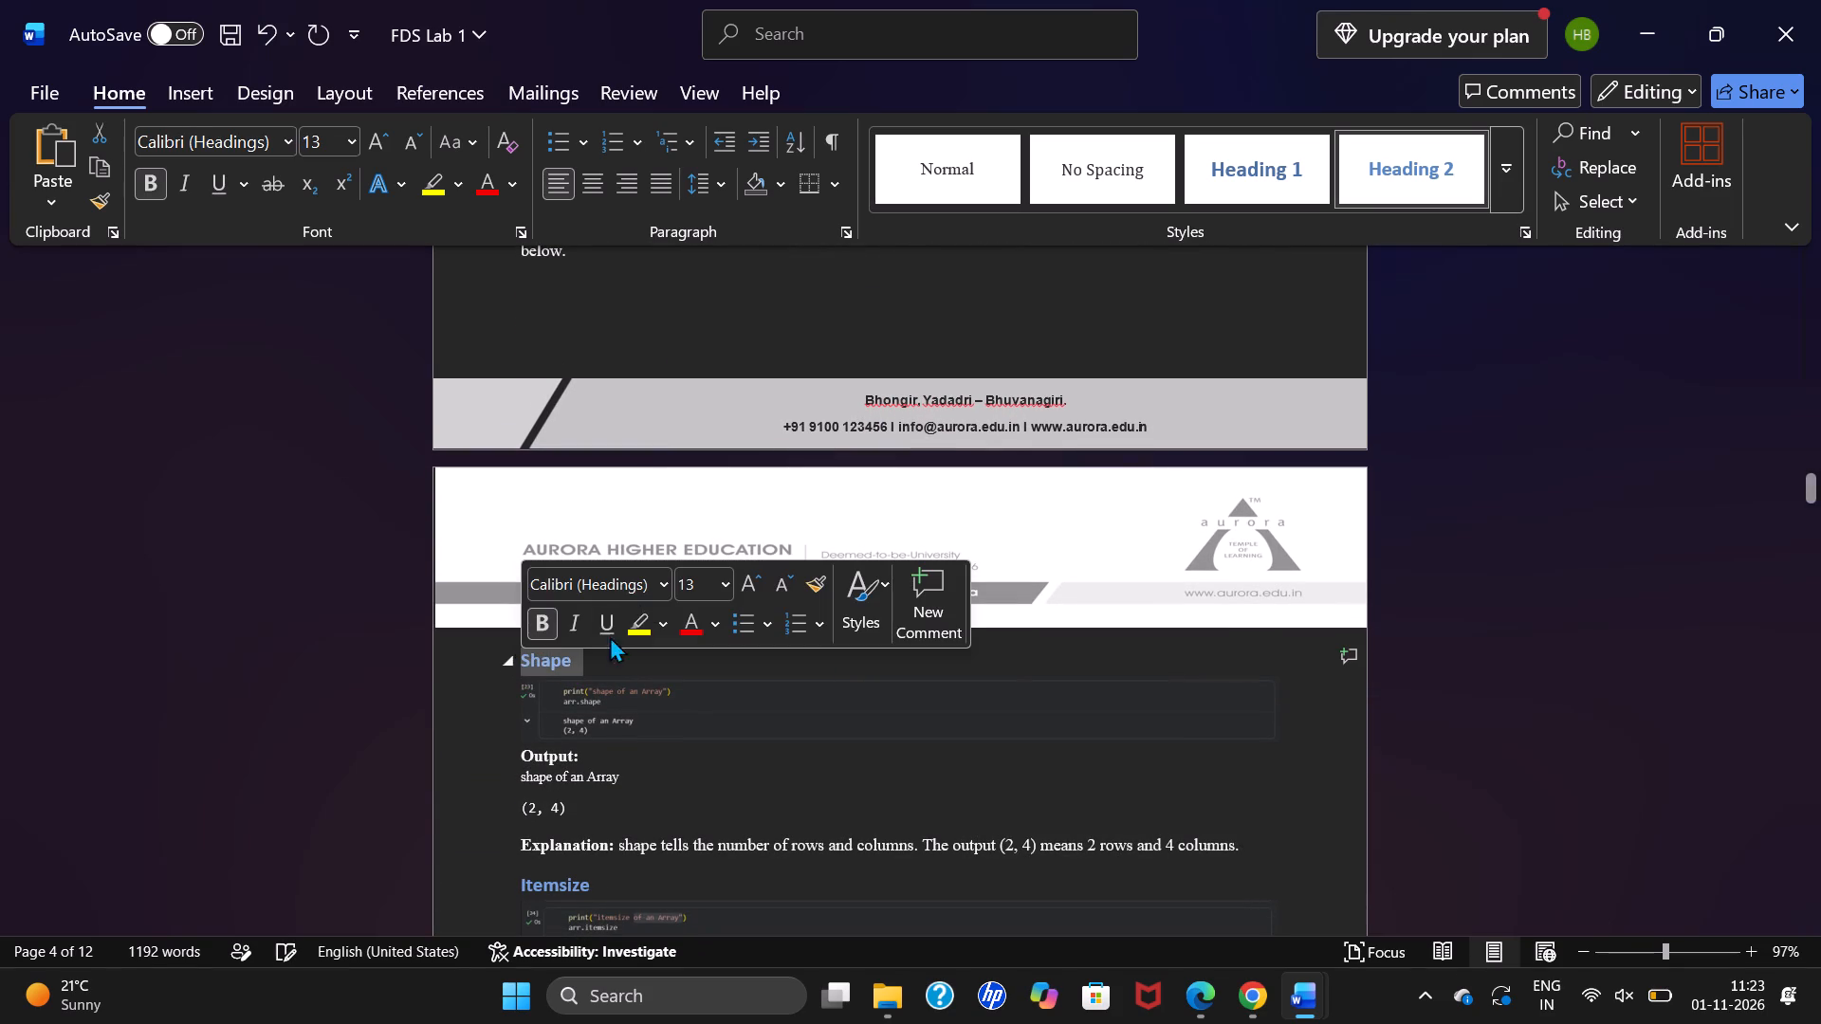
pyautogui.click(908, 191)
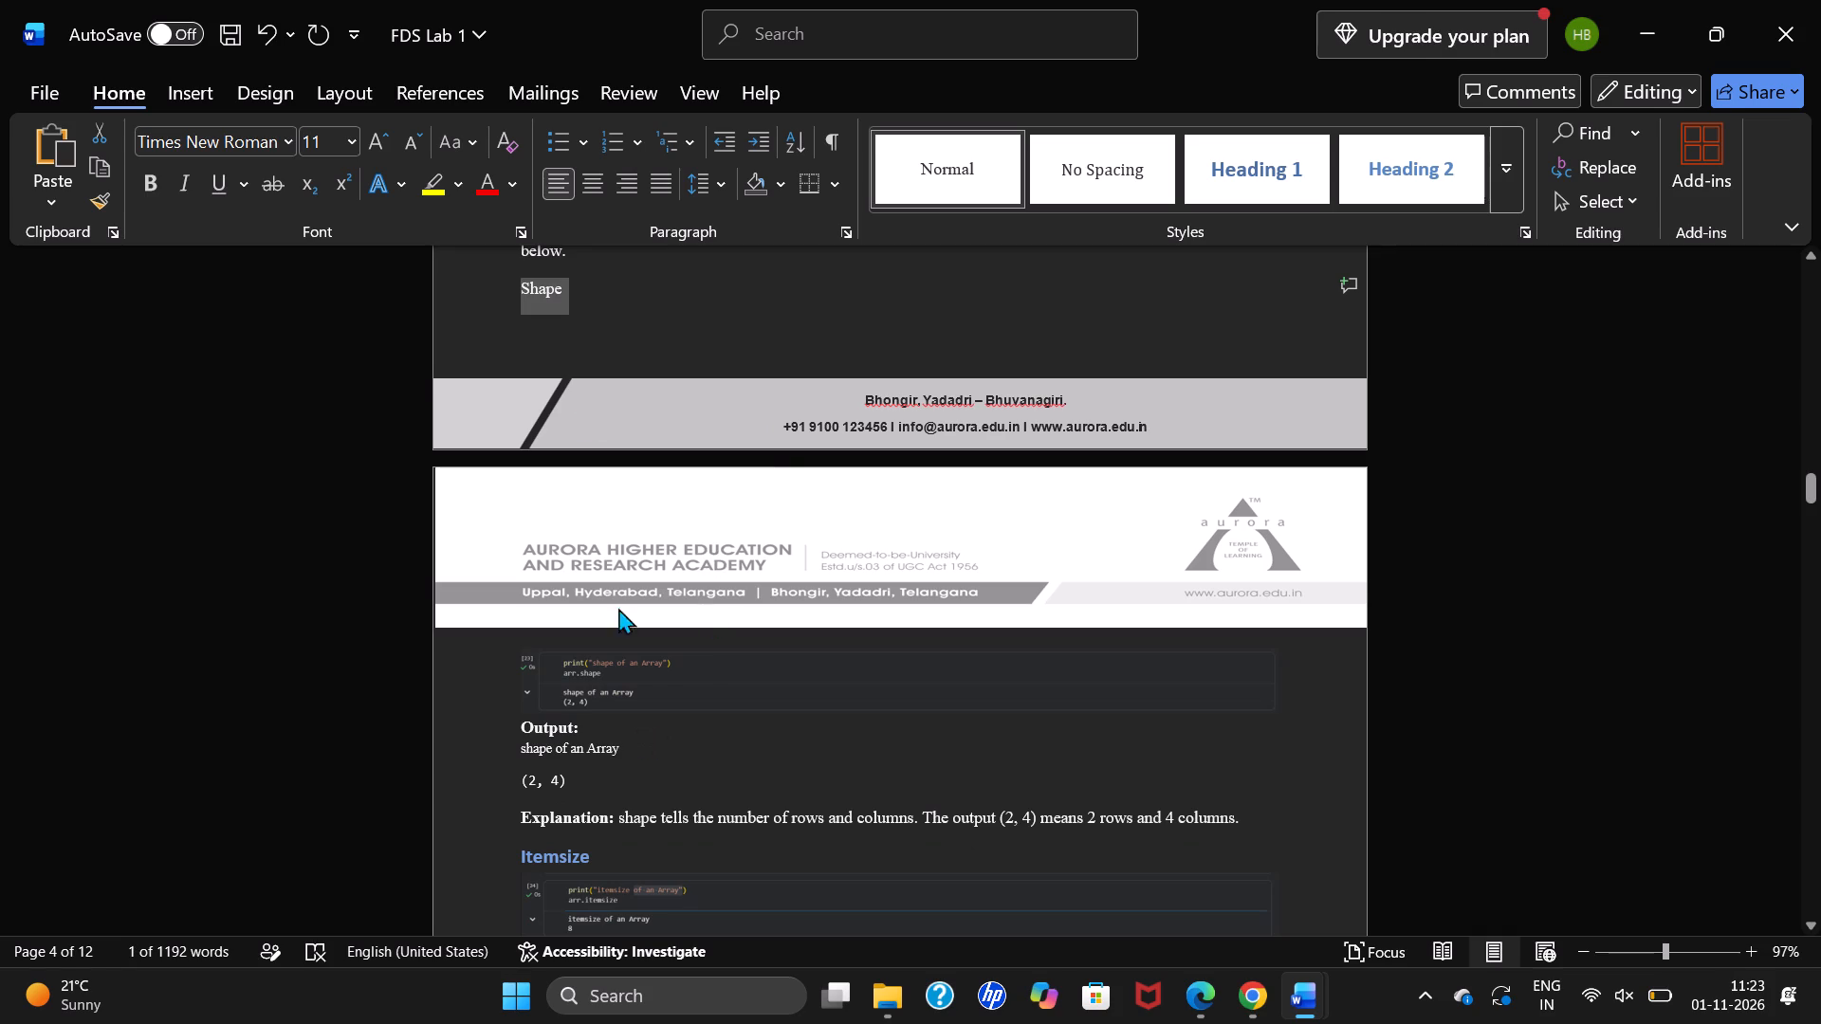
pyautogui.click(577, 295)
pyautogui.moveTo(577, 295); pyautogui.dragTo(501, 294)
pyautogui.click(530, 262)
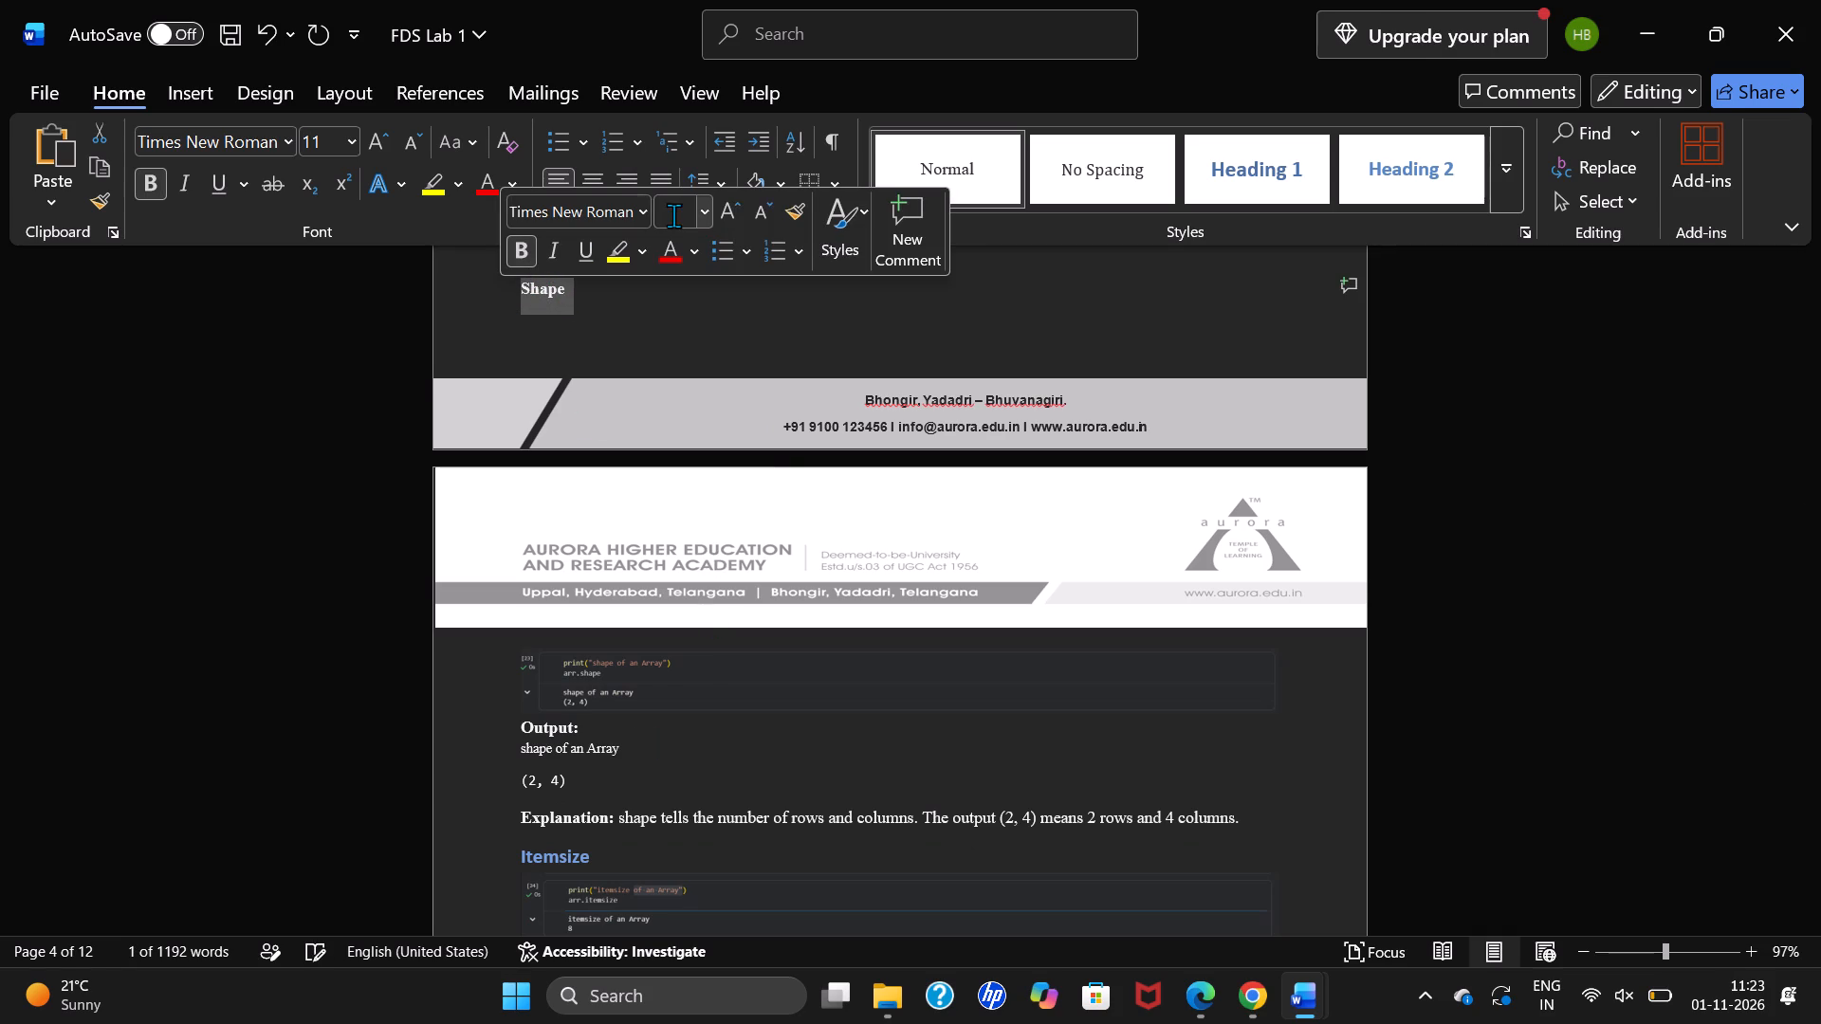
pyautogui.moveTo(714, 212); pyautogui.dragTo(707, 210)
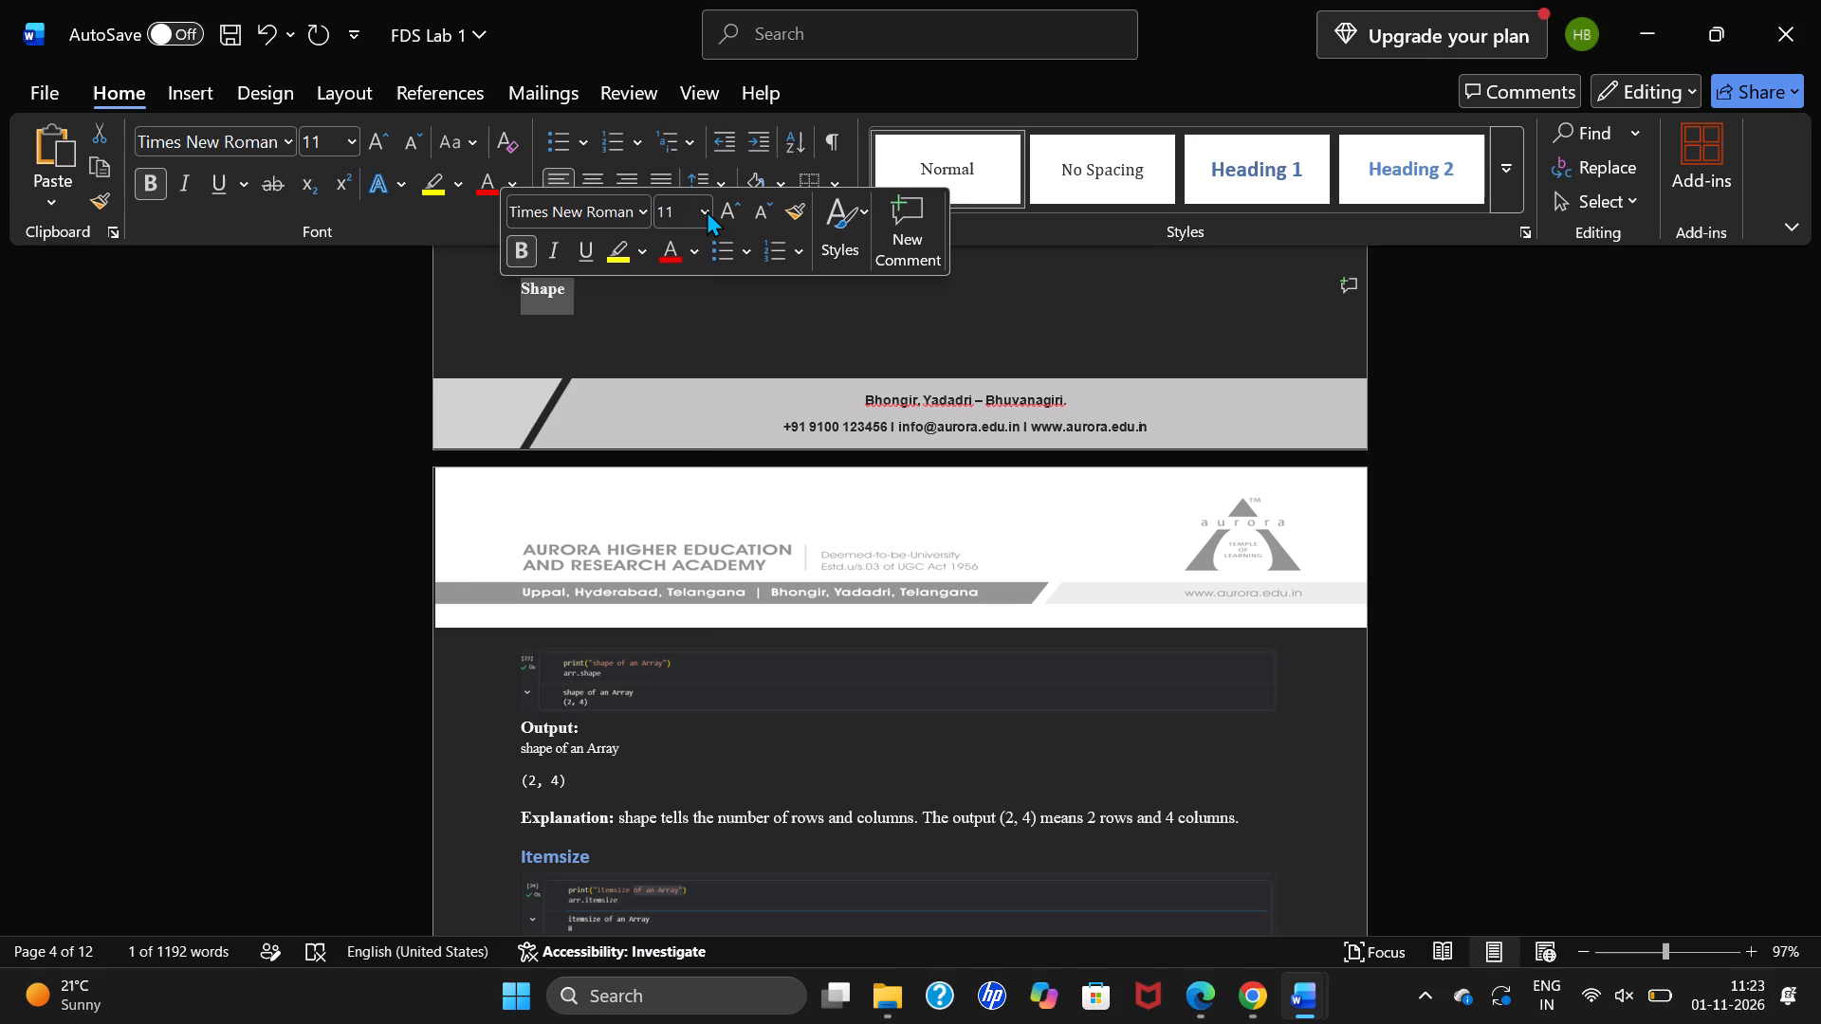
pyautogui.moveTo(707, 210); pyautogui.dragTo(706, 210)
pyautogui.click(706, 210)
pyautogui.click(678, 383)
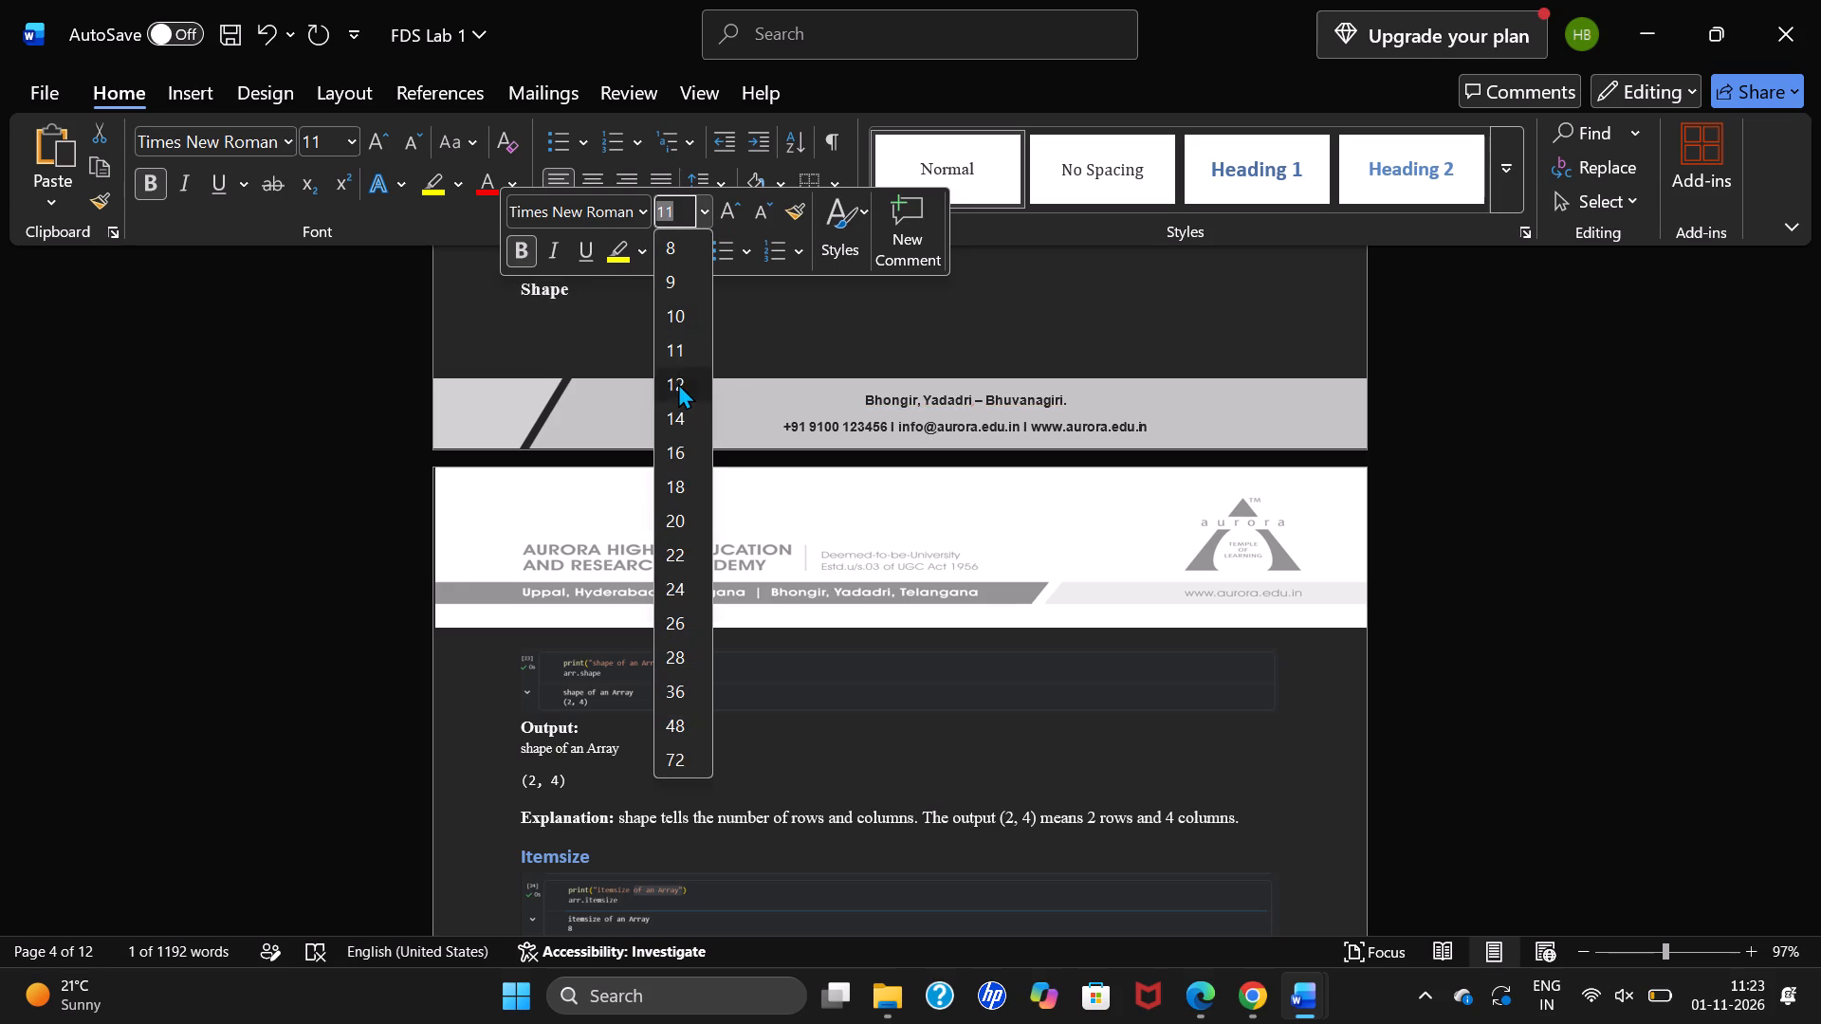
# Add a paragraph break after the explanation ending "the attributes below." to move the "Shape" heading onto the next page.
pyautogui.scroll(1, 664, 402)
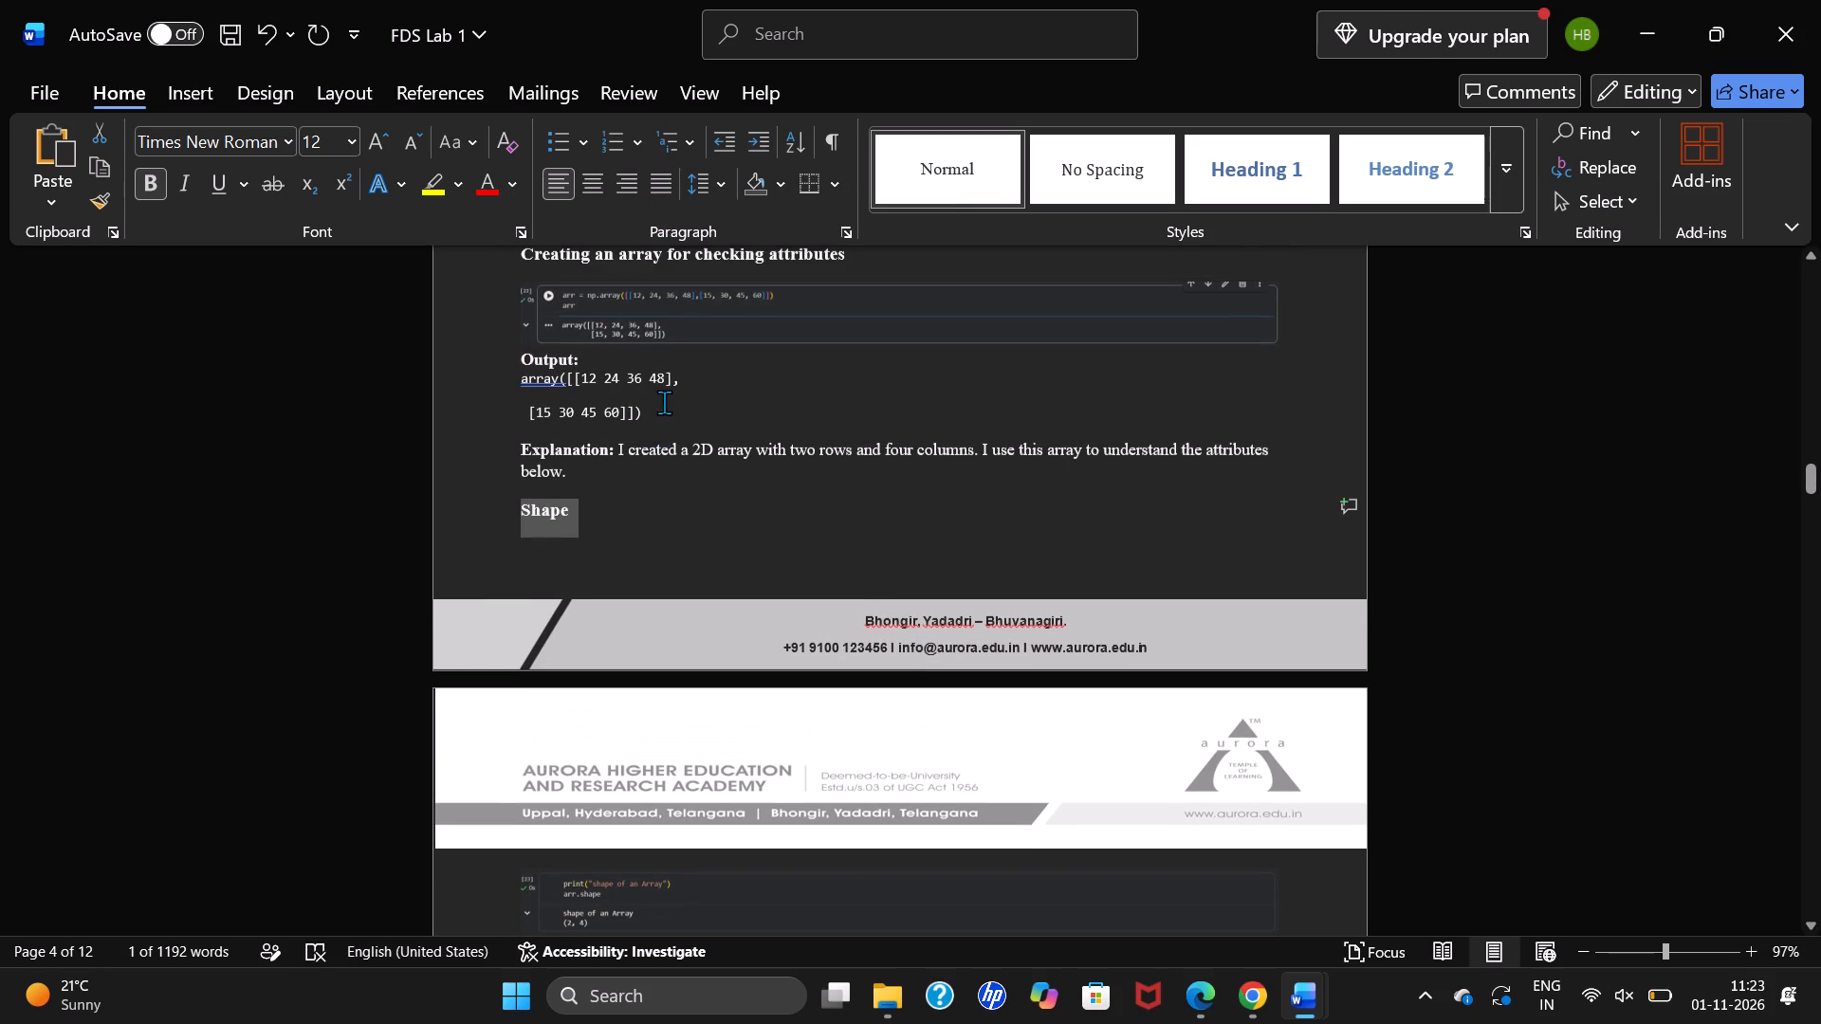
pyautogui.click(574, 478)
pyautogui.press('Return')
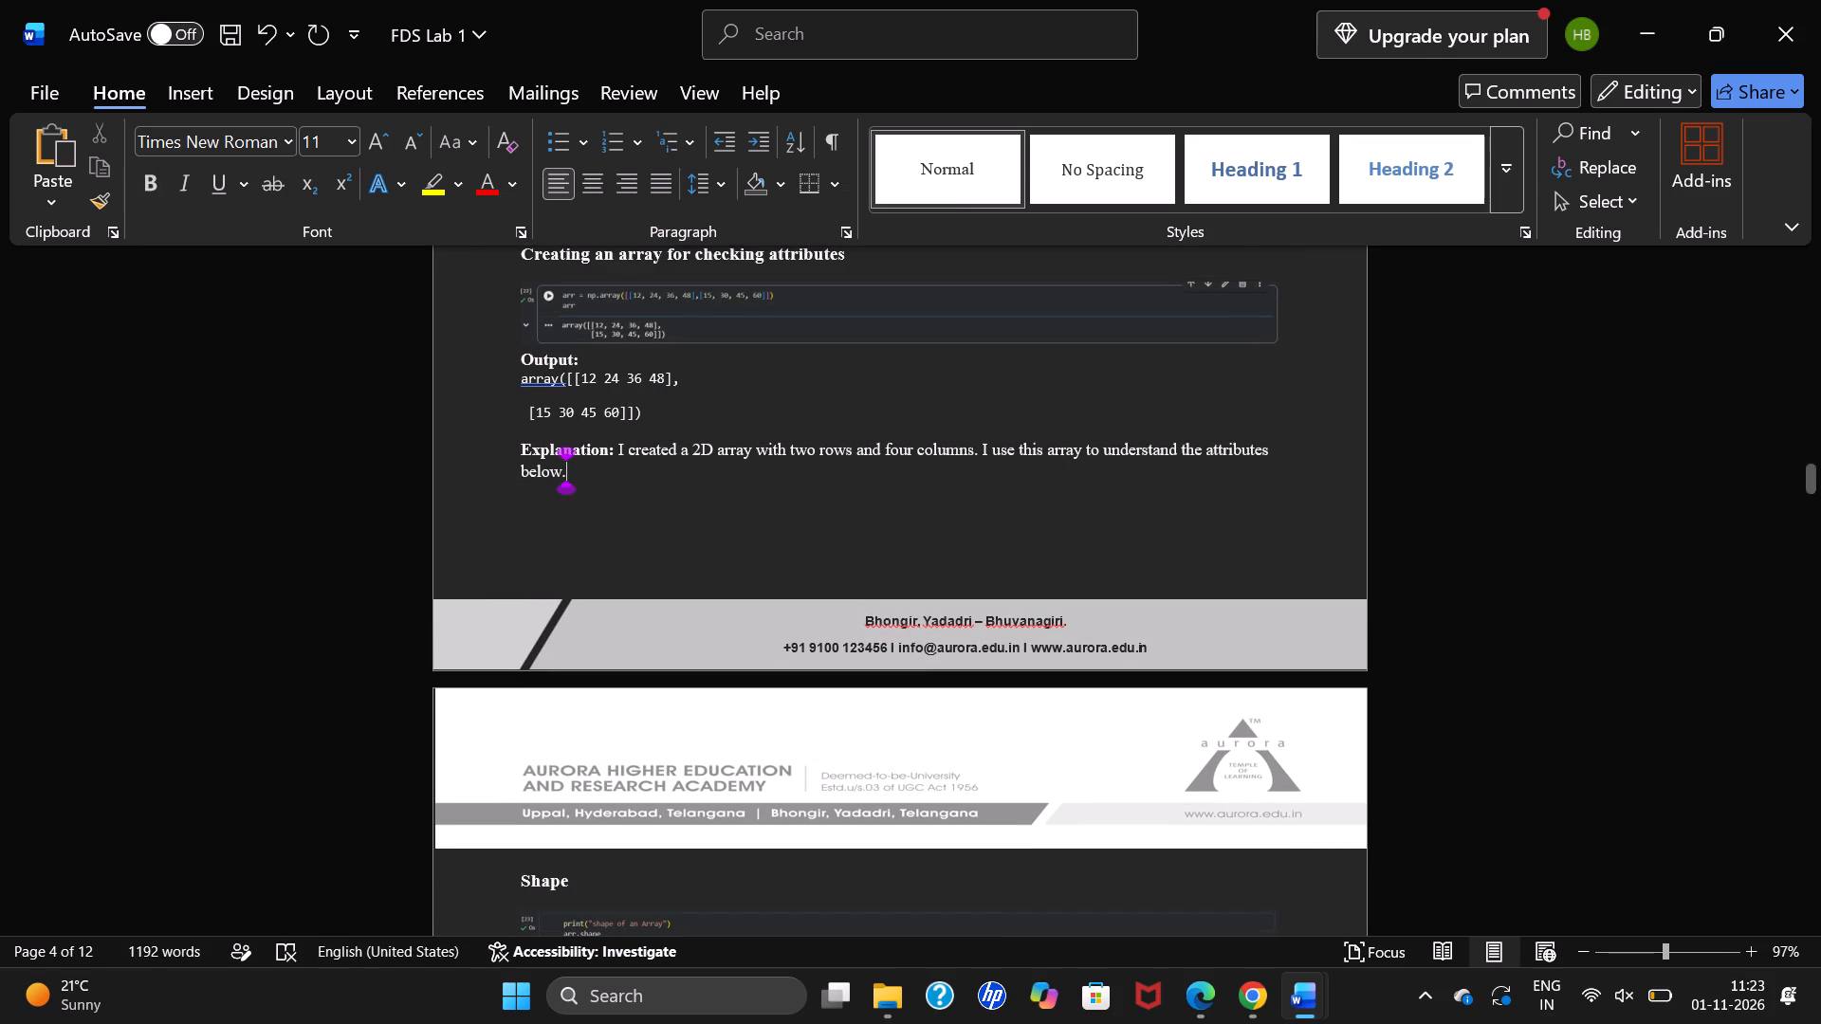
# Reformat the "Itemsize" heading with the Normal style and font size 12.
pyautogui.scroll(-2, 574, 478)
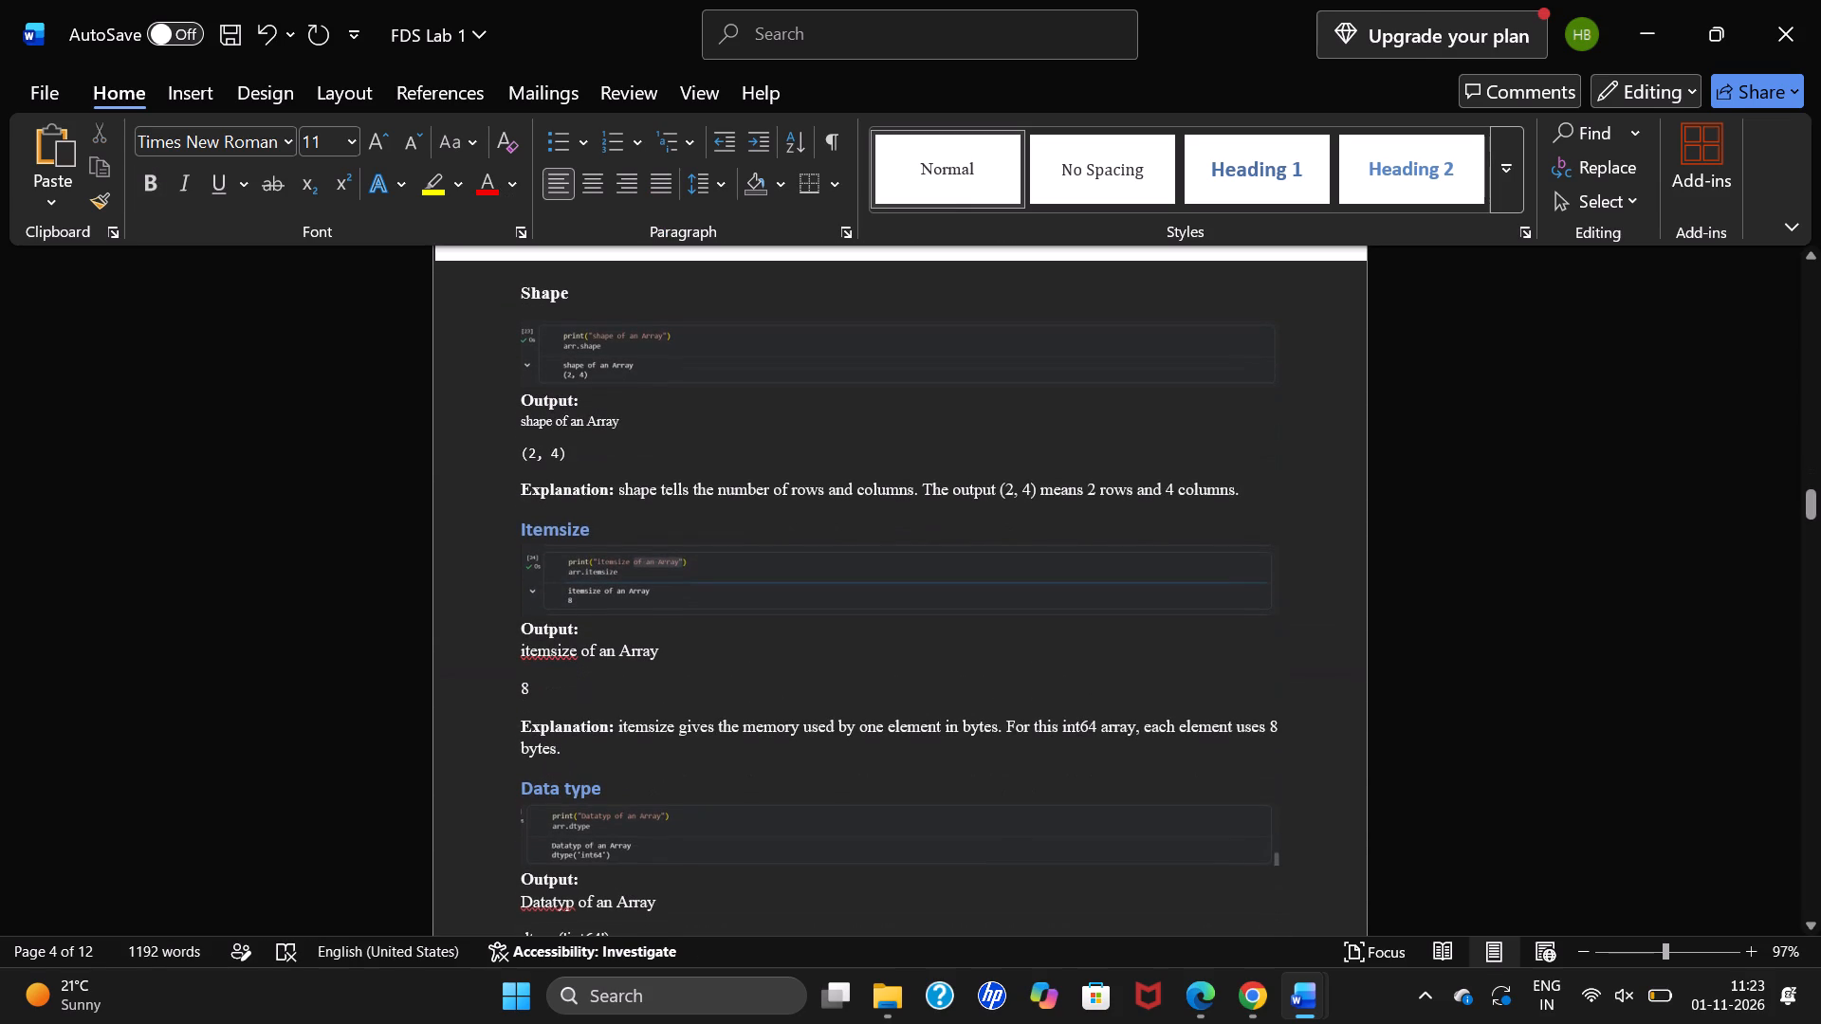
pyautogui.moveTo(610, 523); pyautogui.dragTo(514, 531)
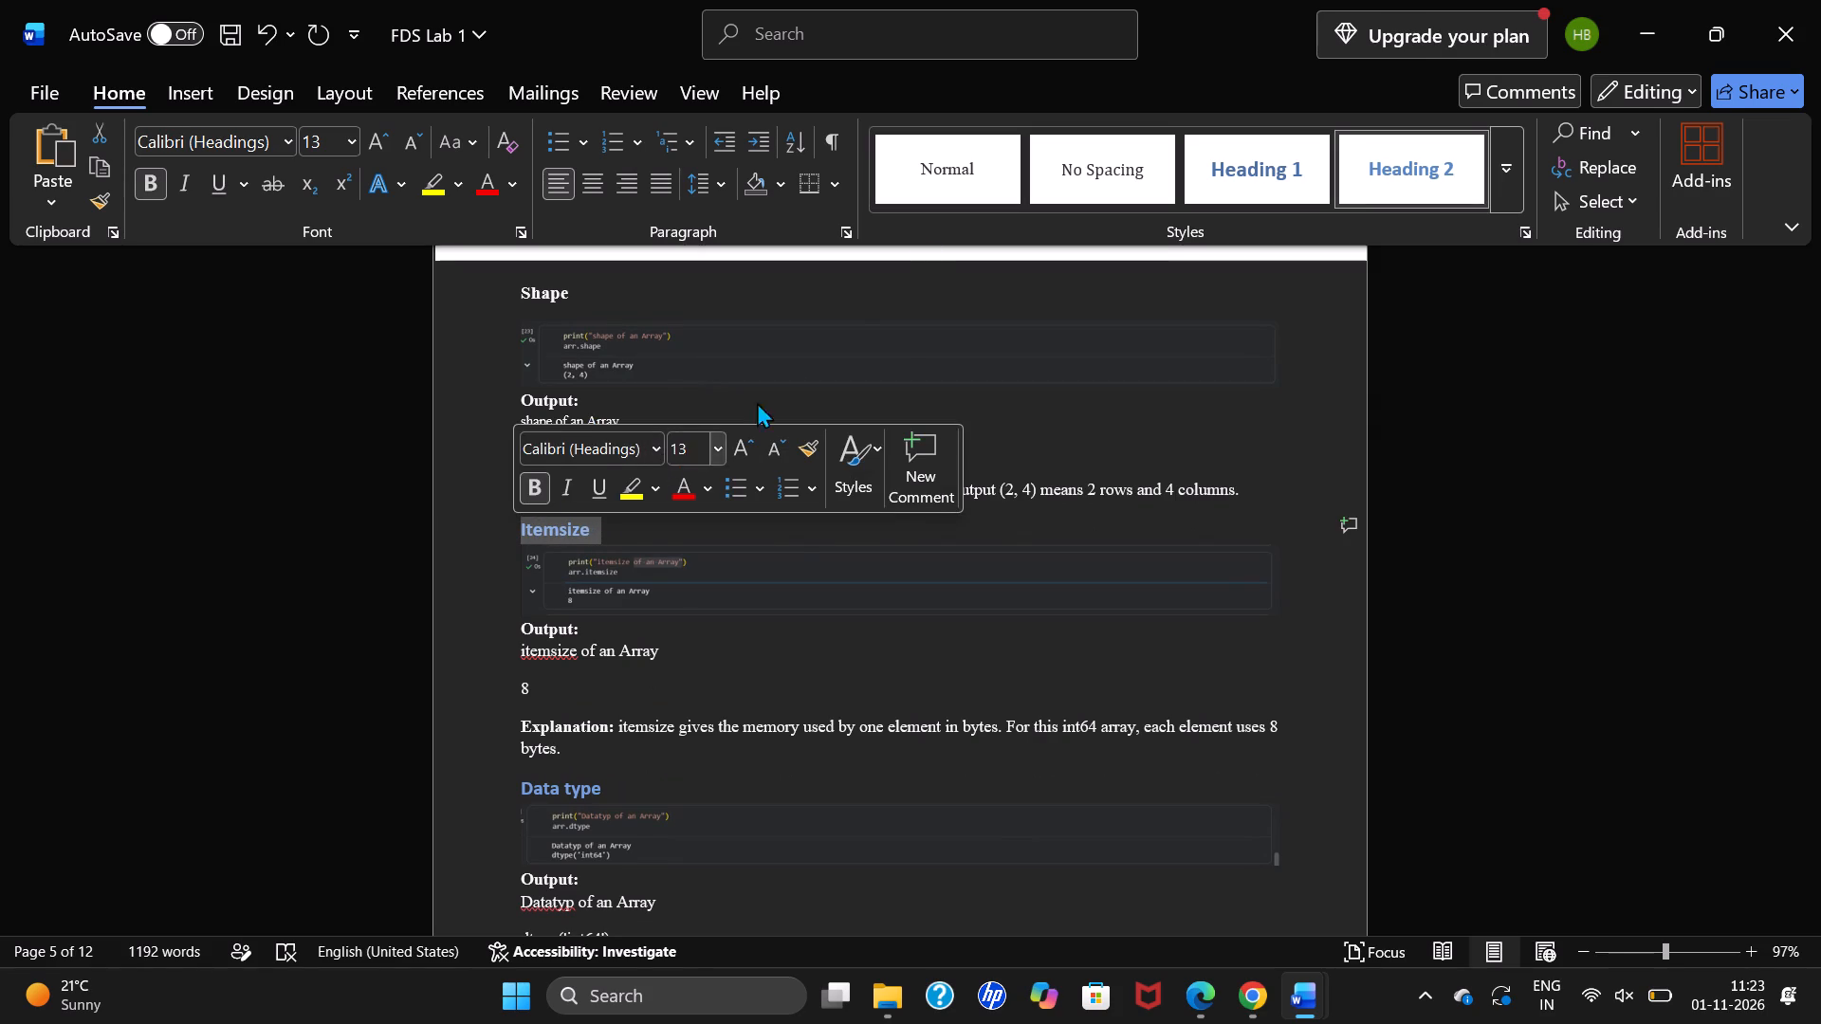
pyautogui.click(949, 157)
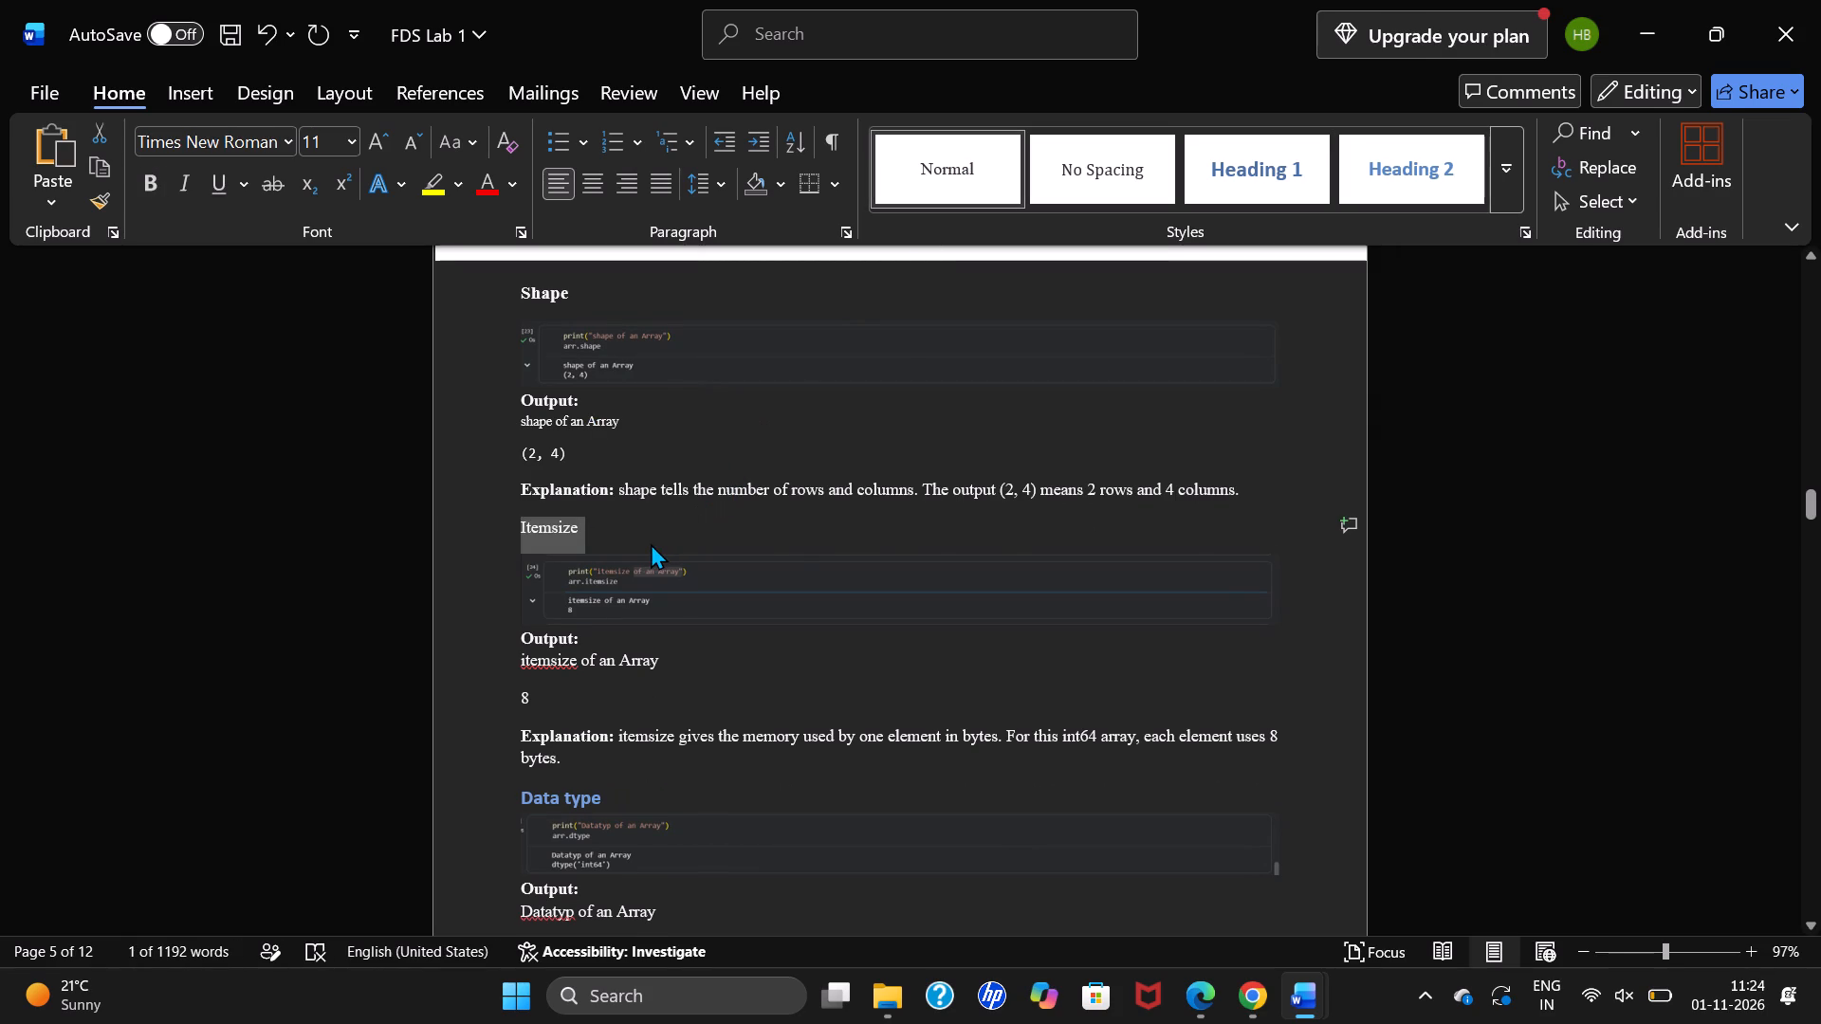
pyautogui.click(603, 528)
pyautogui.moveTo(603, 528); pyautogui.dragTo(510, 527)
pyautogui.moveTo(510, 527); pyautogui.dragTo(511, 528)
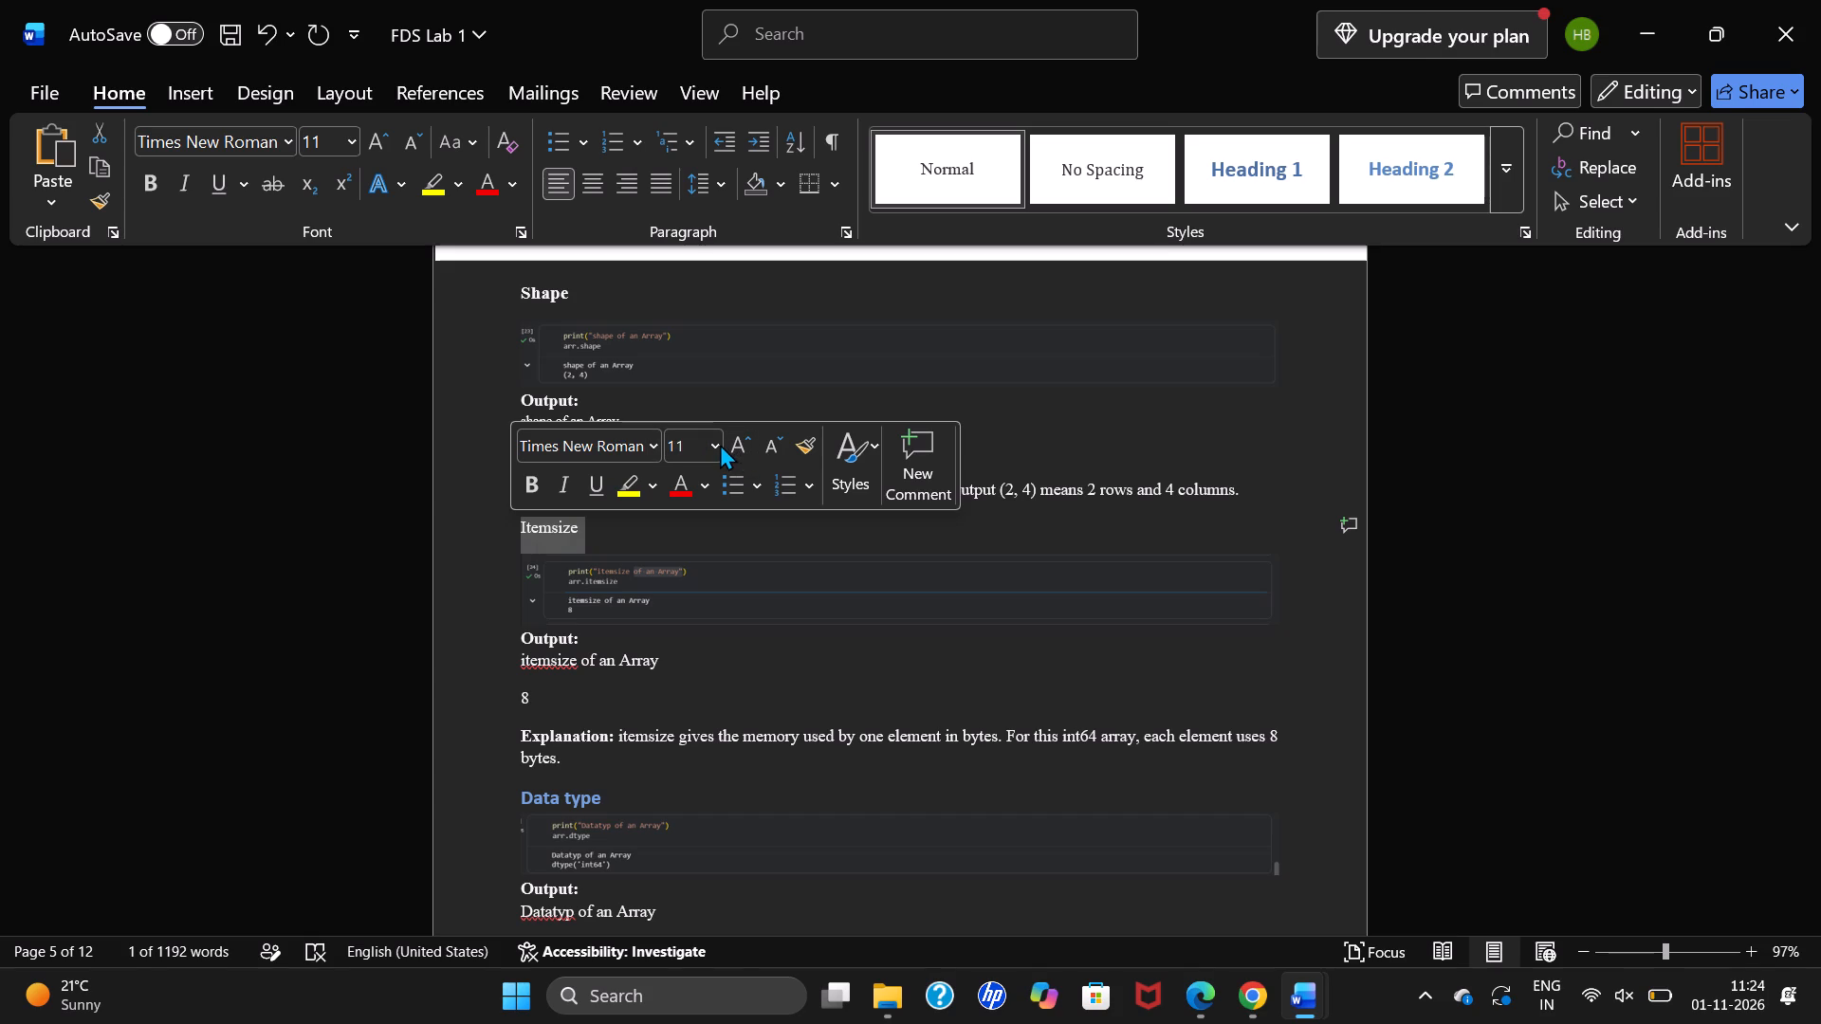
pyautogui.click(720, 444)
pyautogui.click(690, 625)
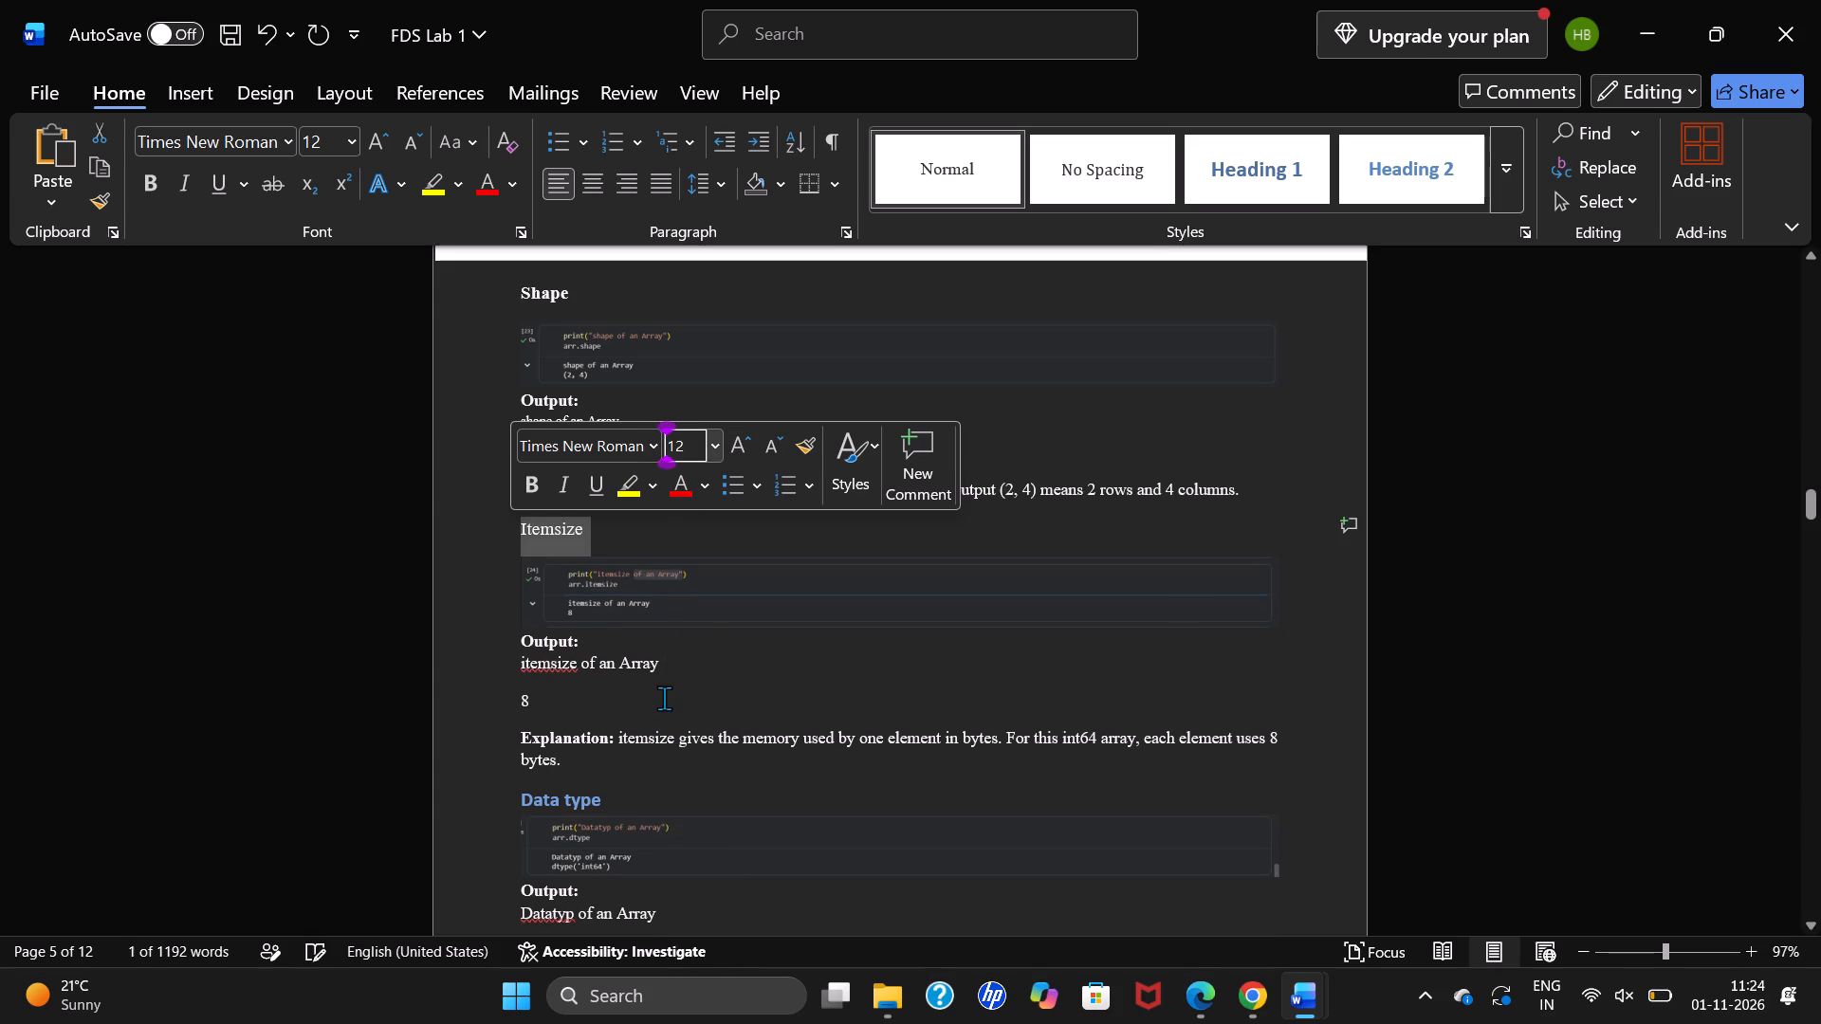
pyautogui.click(664, 697)
# Reformat the "Data type" heading with the Normal style, bold and font size 12.
pyautogui.scroll(-1, 664, 697)
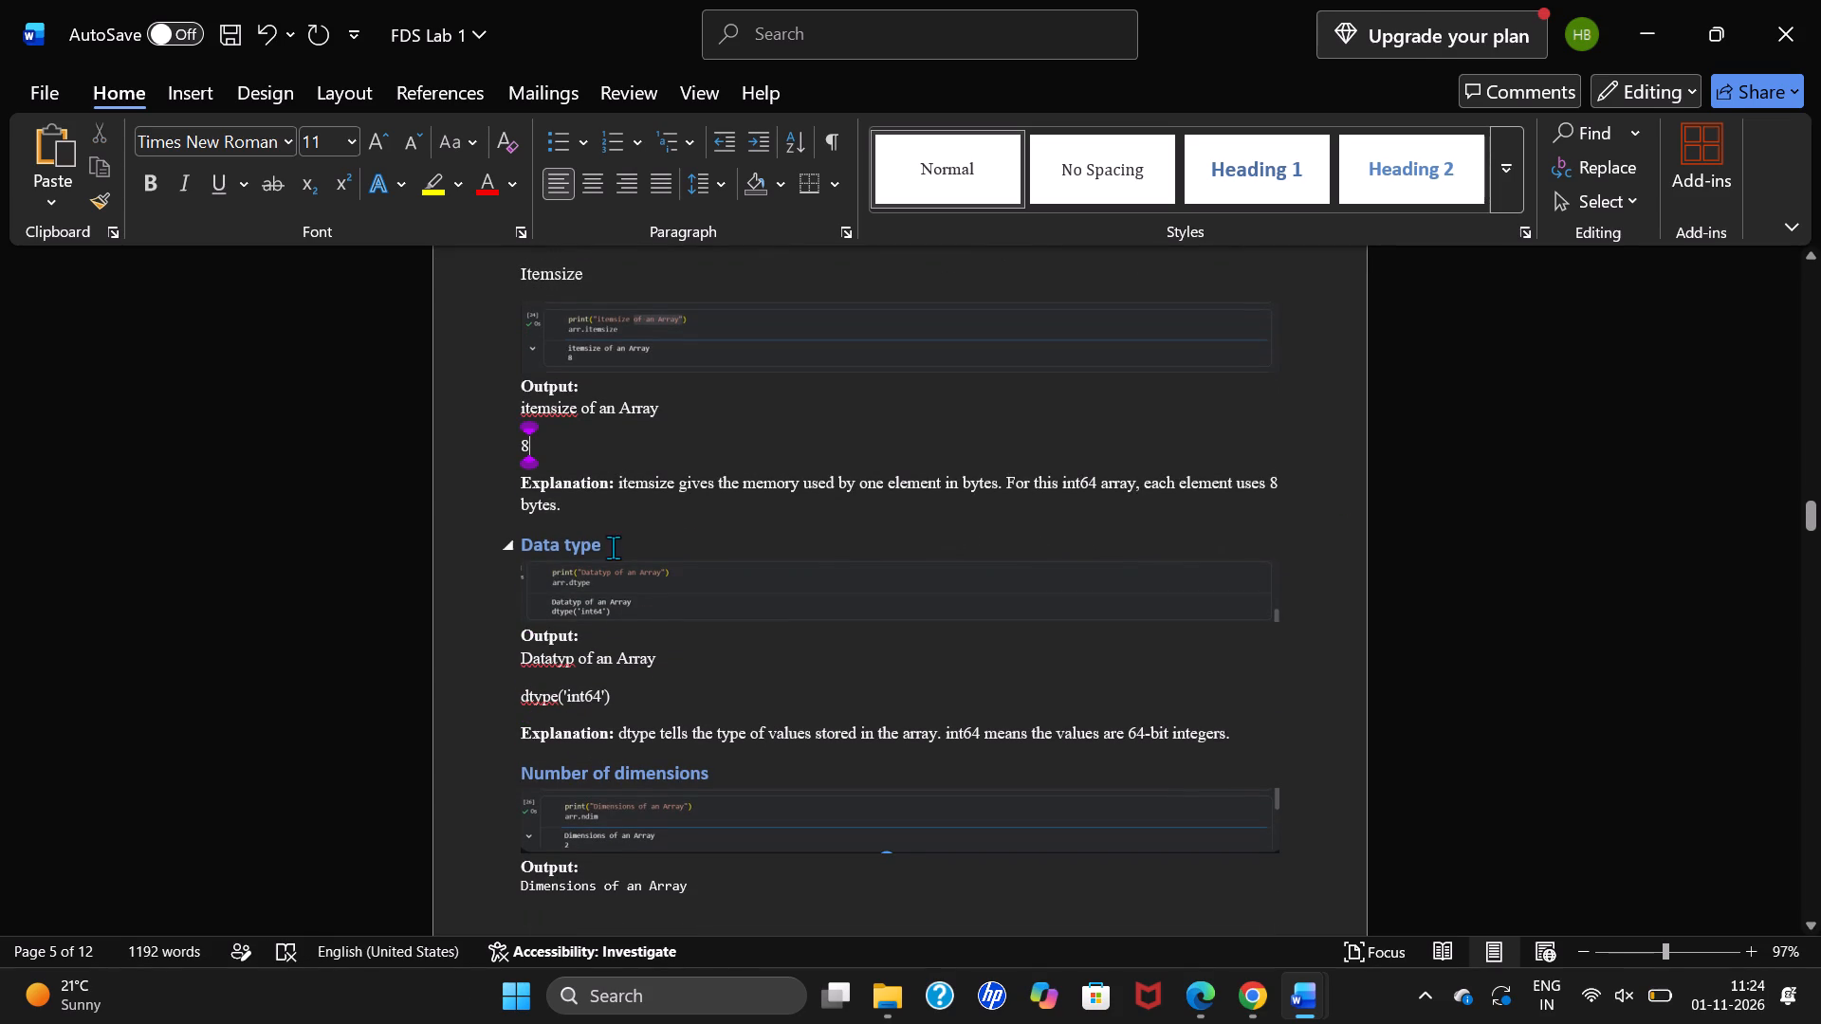
pyautogui.moveTo(608, 543); pyautogui.dragTo(528, 542)
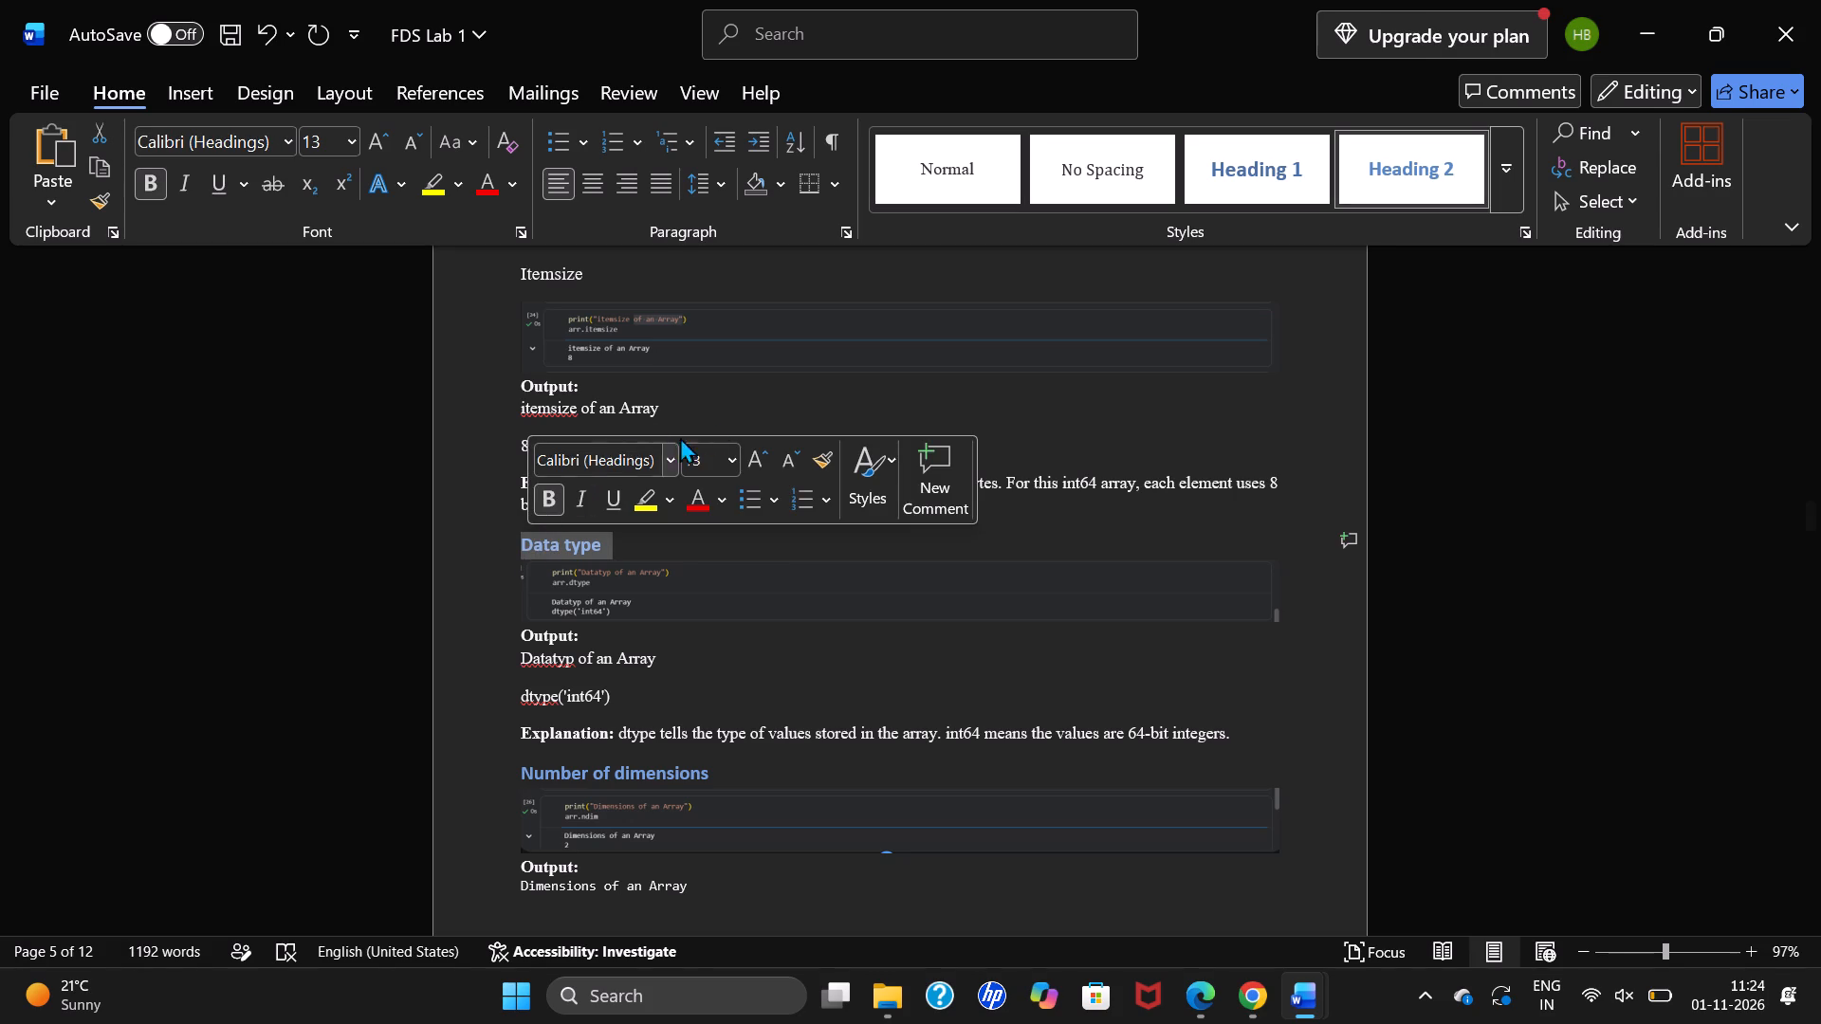
pyautogui.click(949, 145)
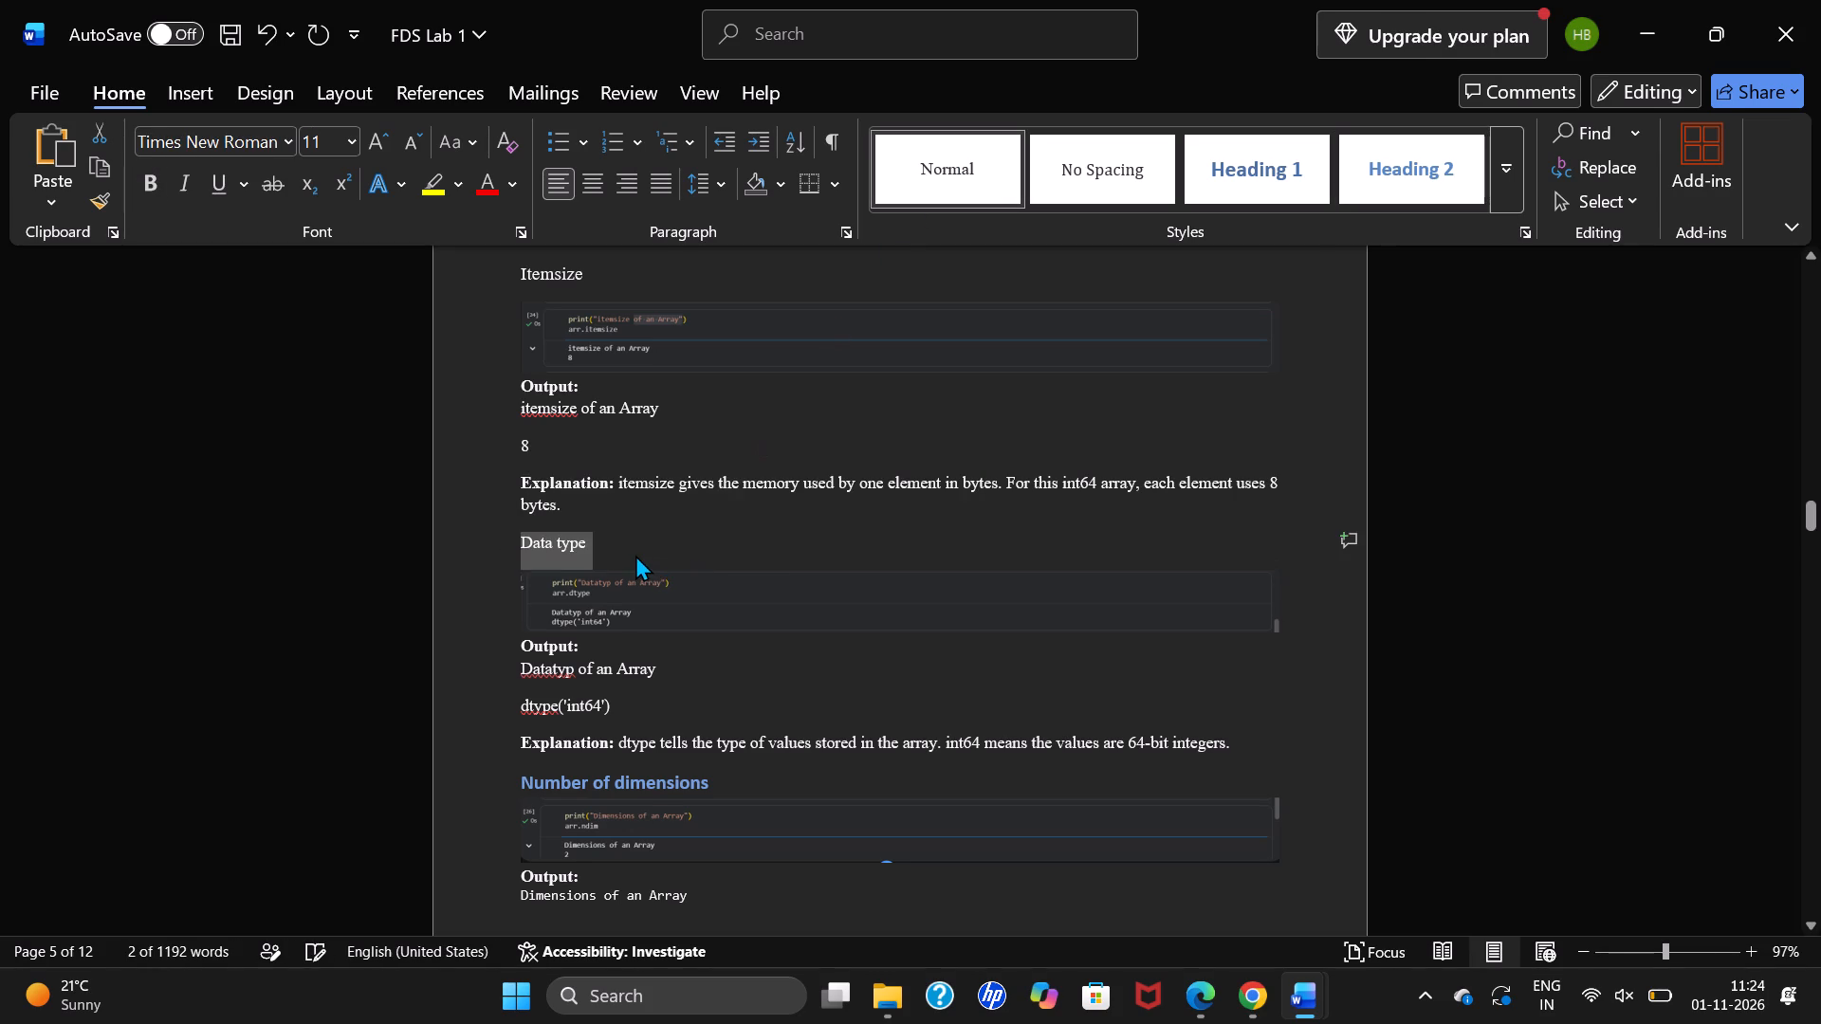
pyautogui.click(635, 555)
pyautogui.moveTo(635, 555); pyautogui.dragTo(514, 554)
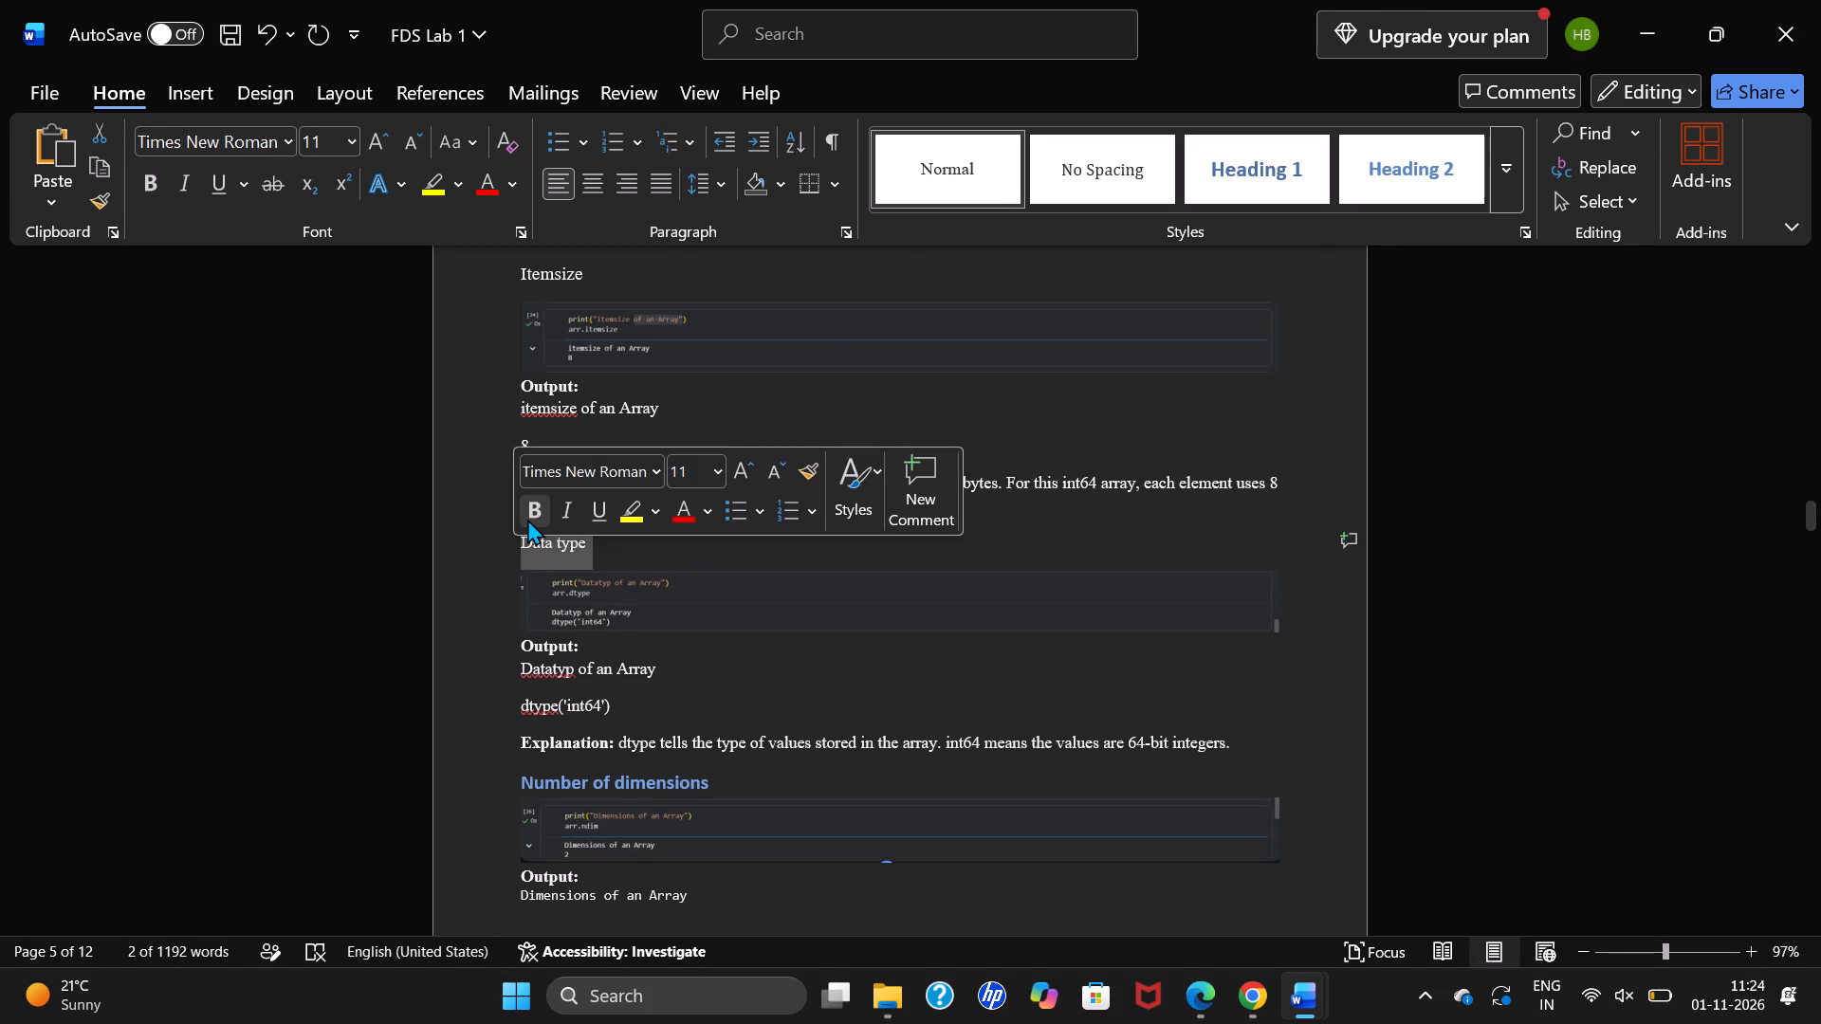
pyautogui.click(527, 519)
pyautogui.click(715, 485)
pyautogui.click(715, 635)
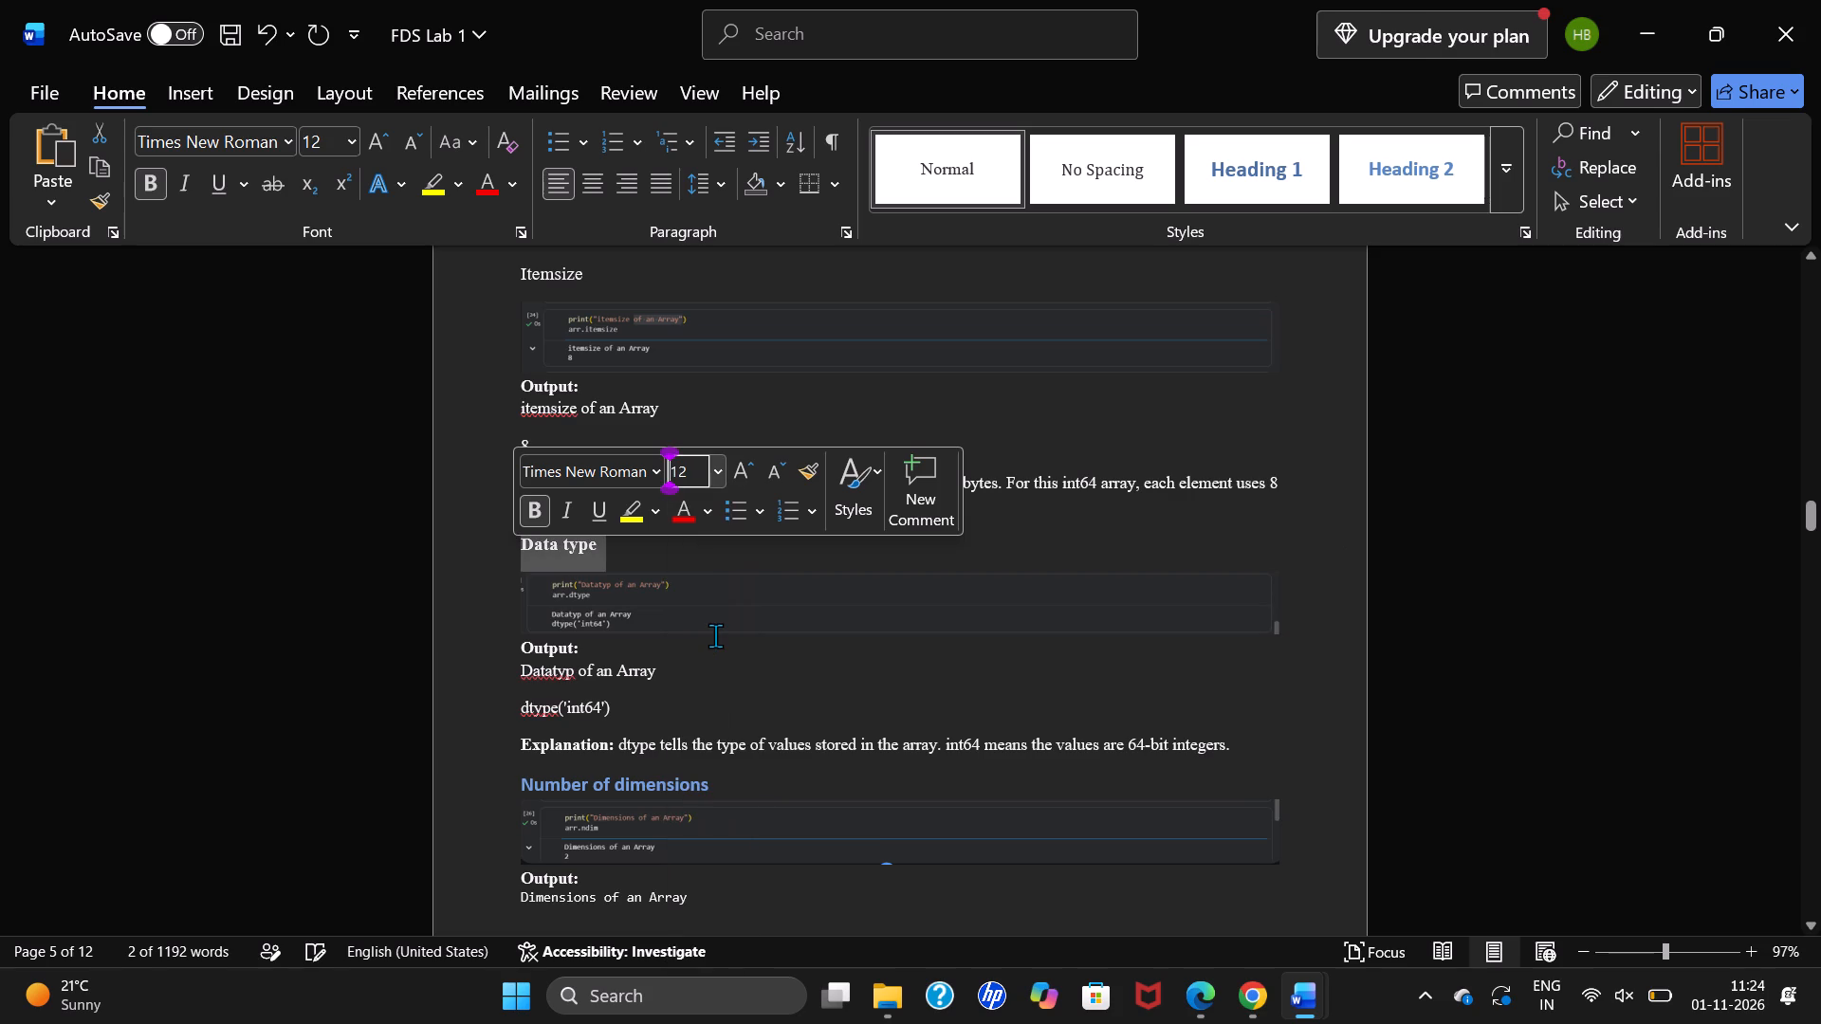
pyautogui.click(715, 635)
# Reformat the "Number of dimensions" heading with the Normal style, bold and font size 12.
pyautogui.scroll(-1, 715, 635)
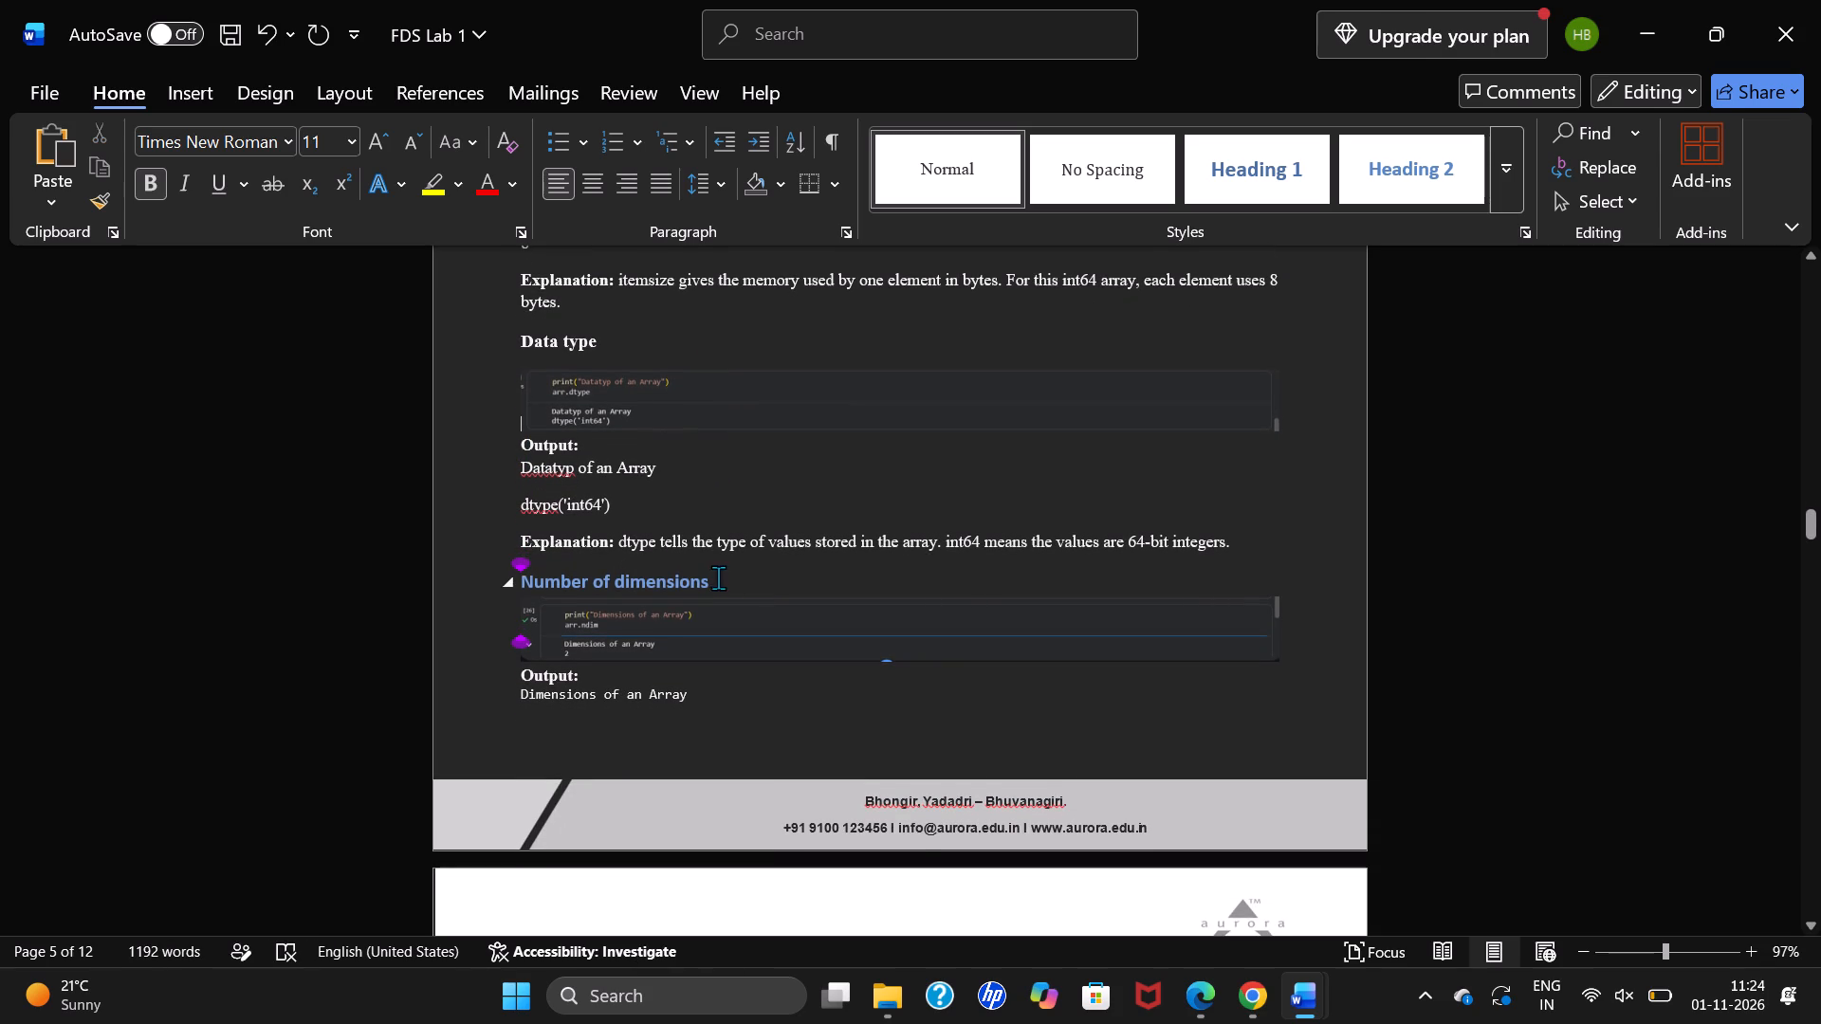
pyautogui.moveTo(718, 581); pyautogui.dragTo(536, 593)
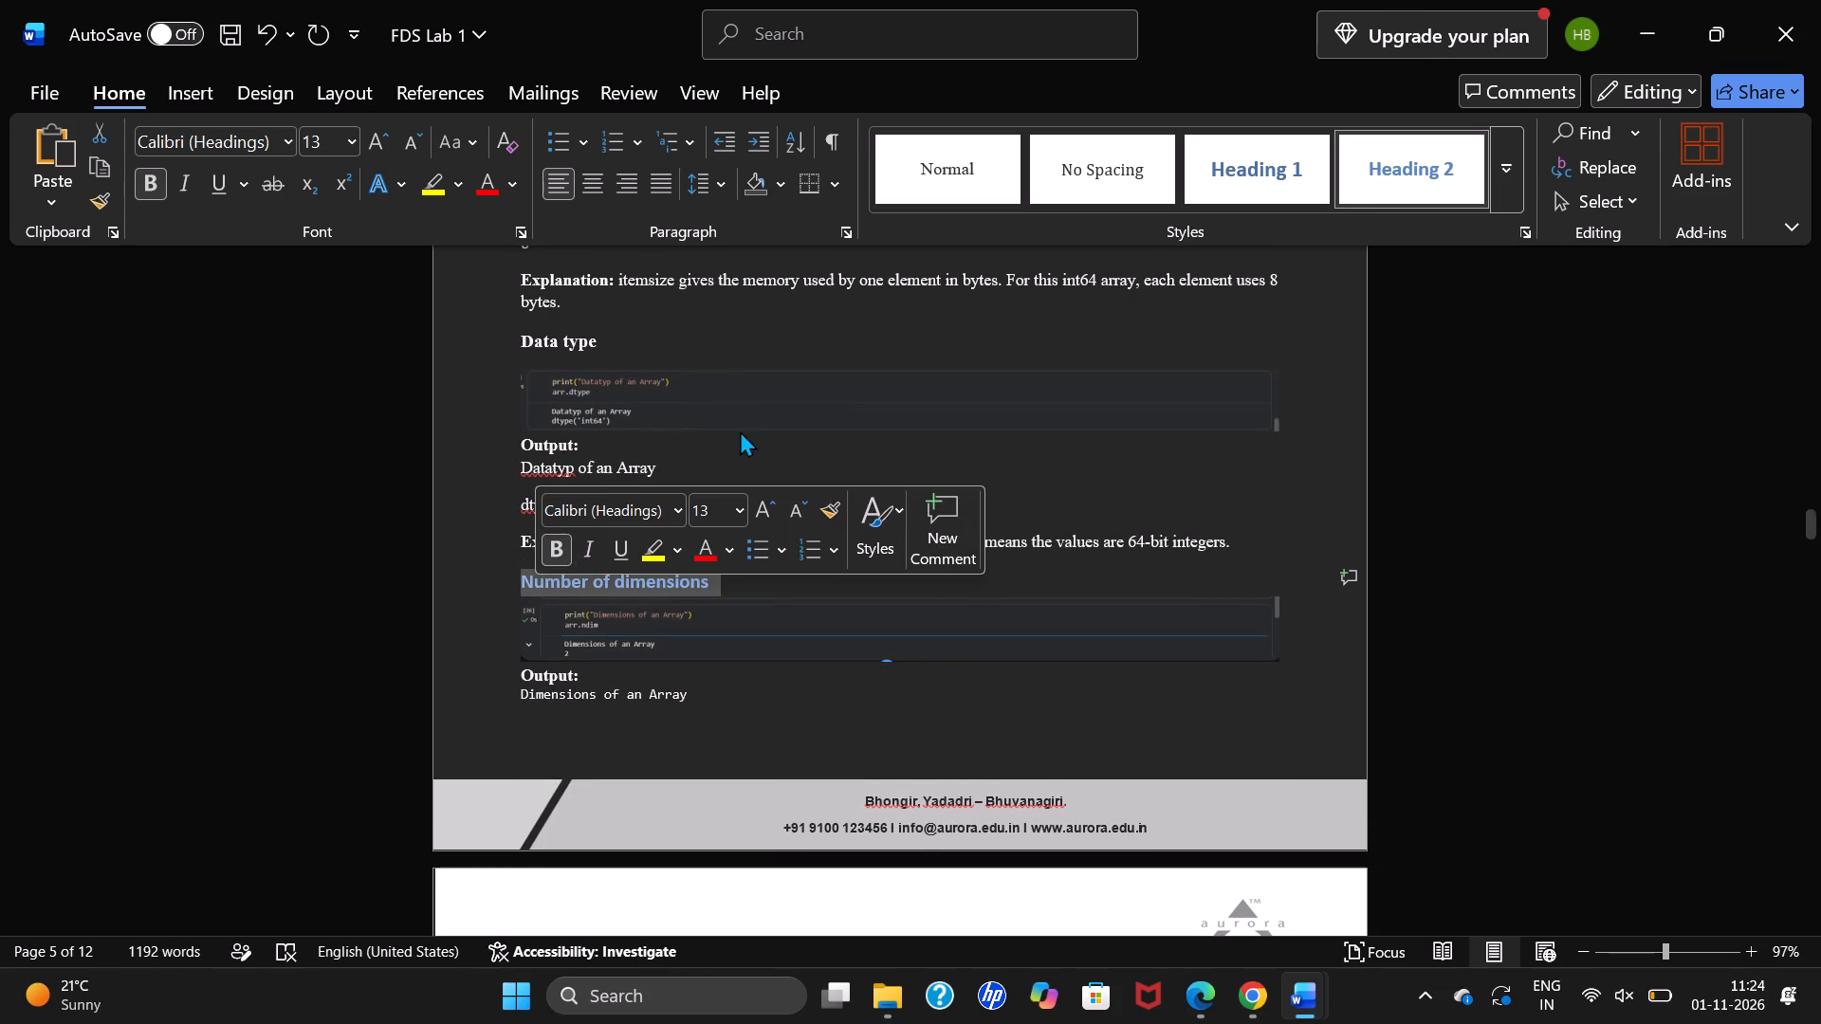
pyautogui.click(931, 173)
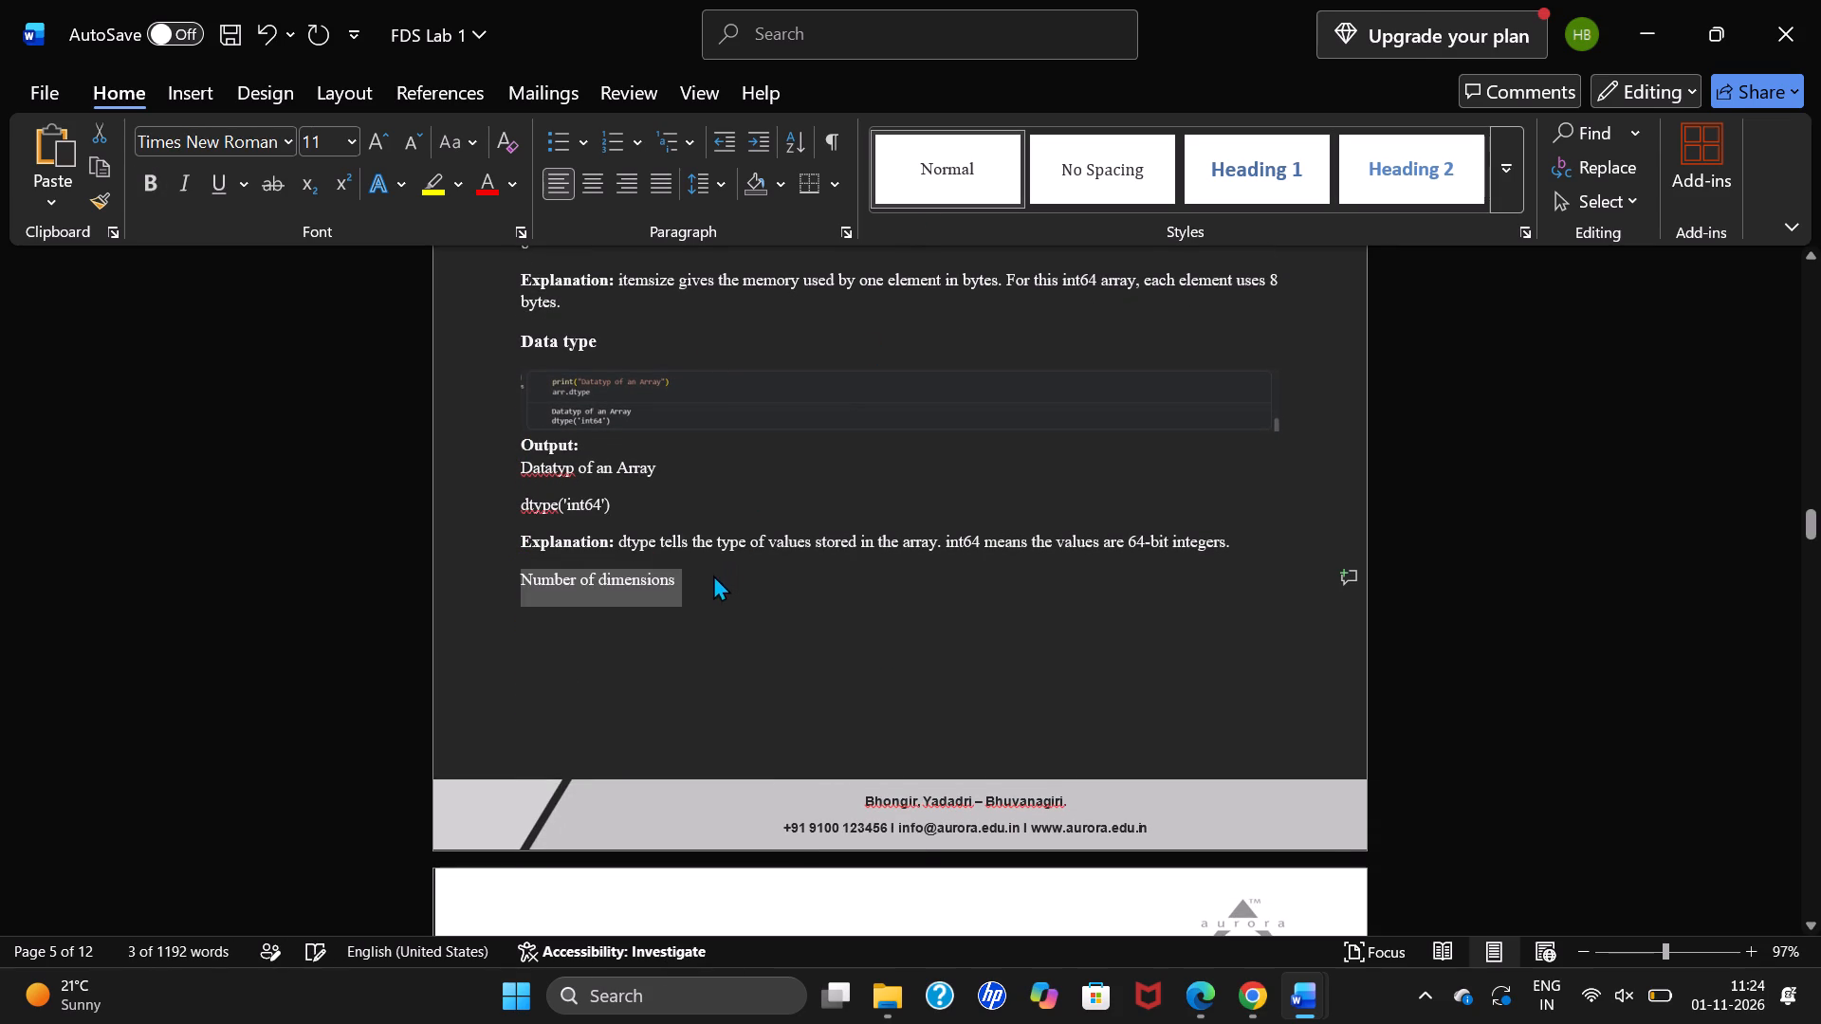
pyautogui.click(707, 584)
pyautogui.moveTo(707, 584); pyautogui.dragTo(518, 571)
pyautogui.click(544, 521)
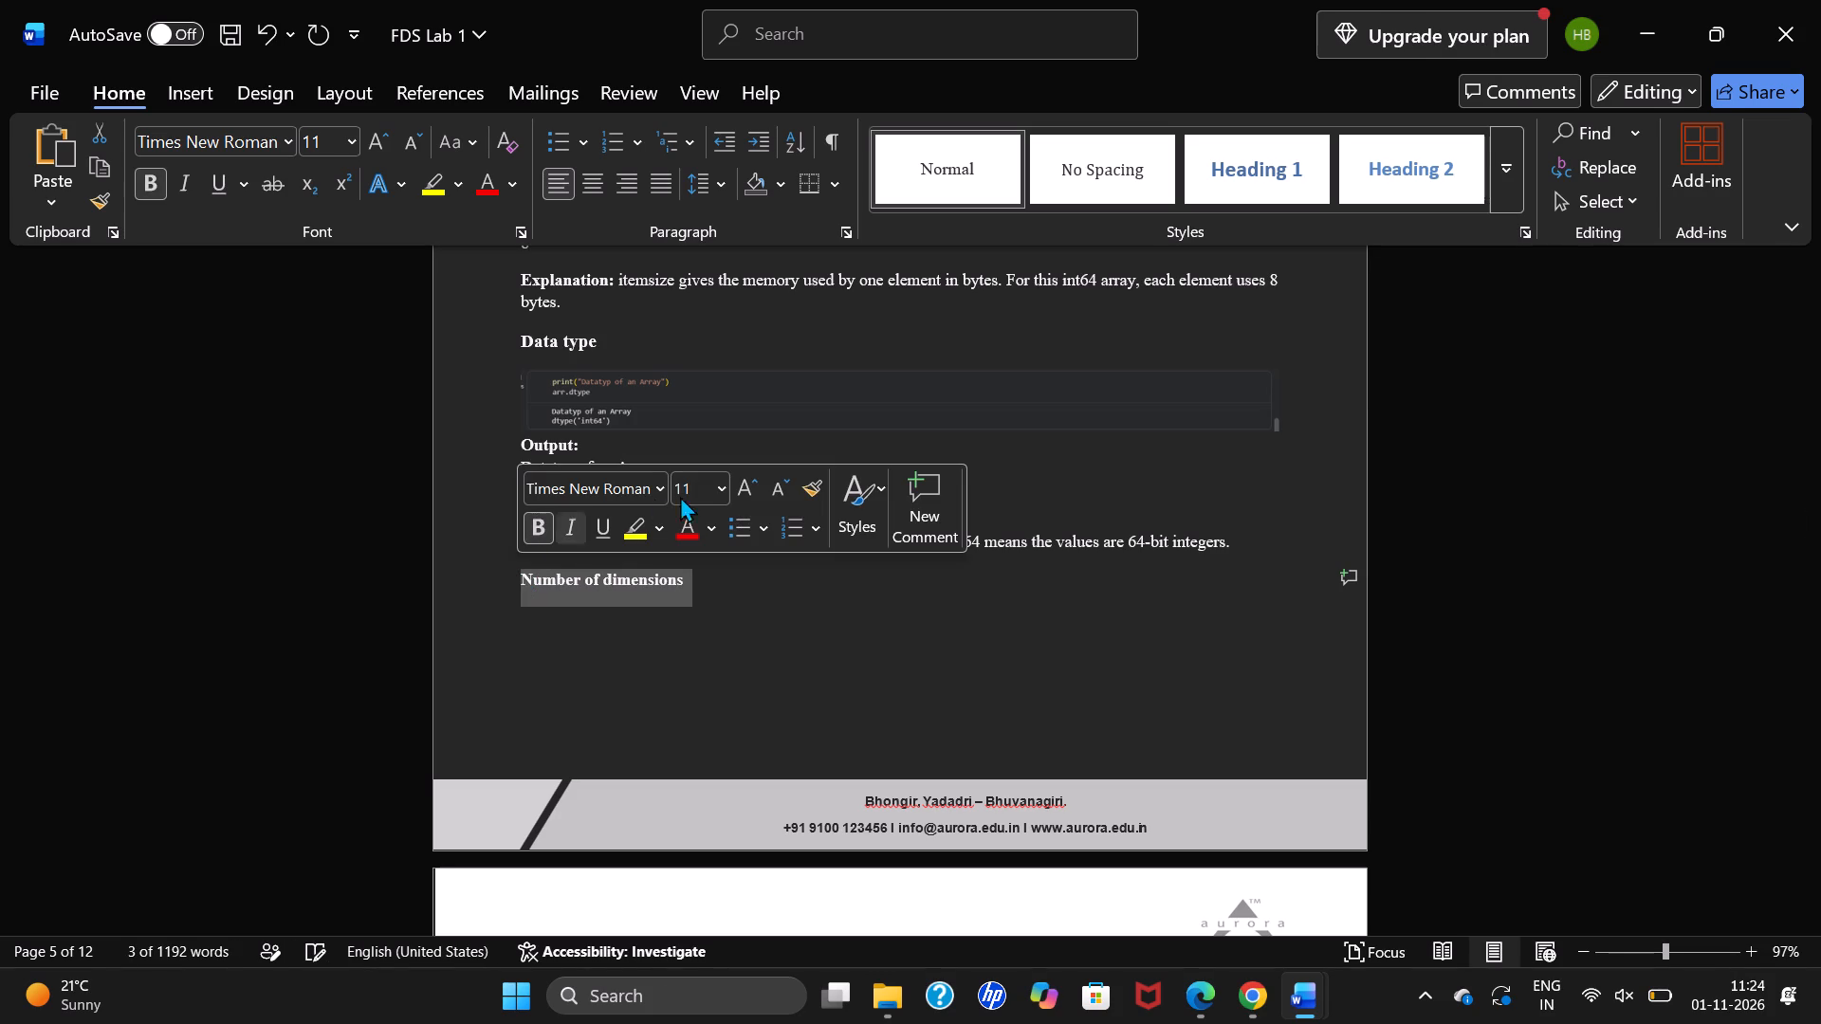
pyautogui.click(716, 489)
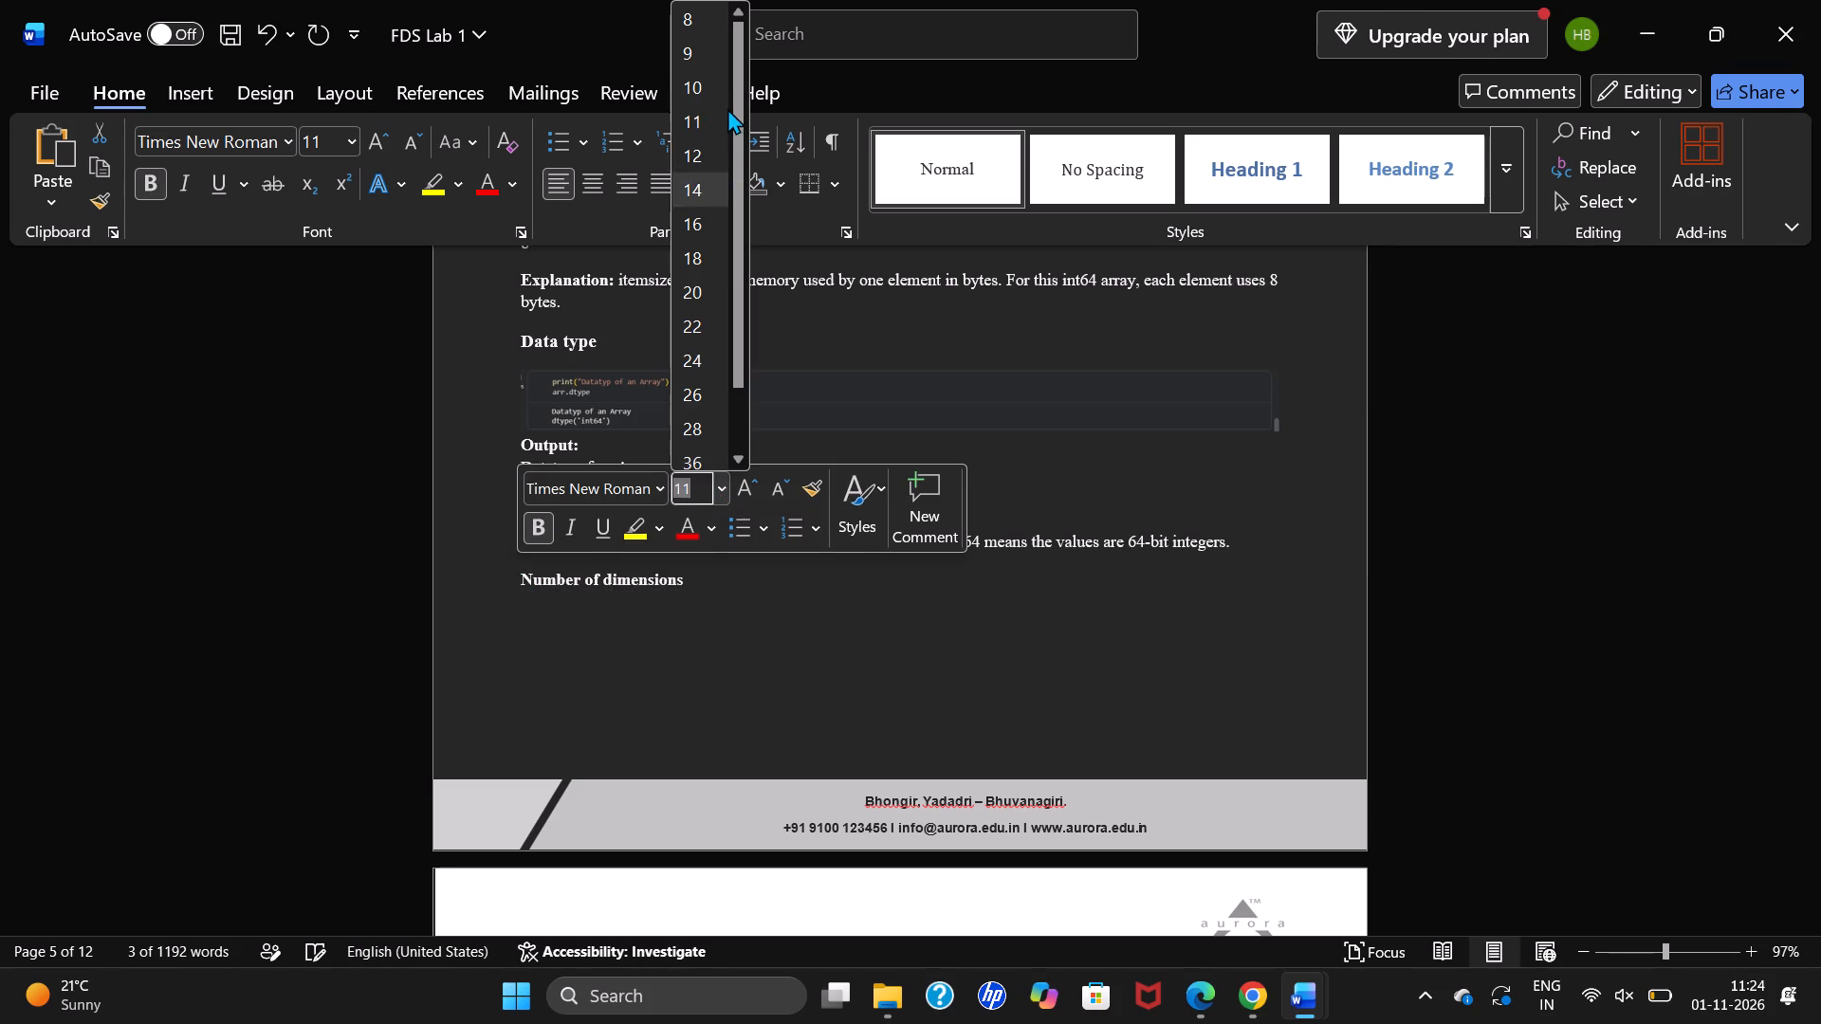
pyautogui.click(690, 160)
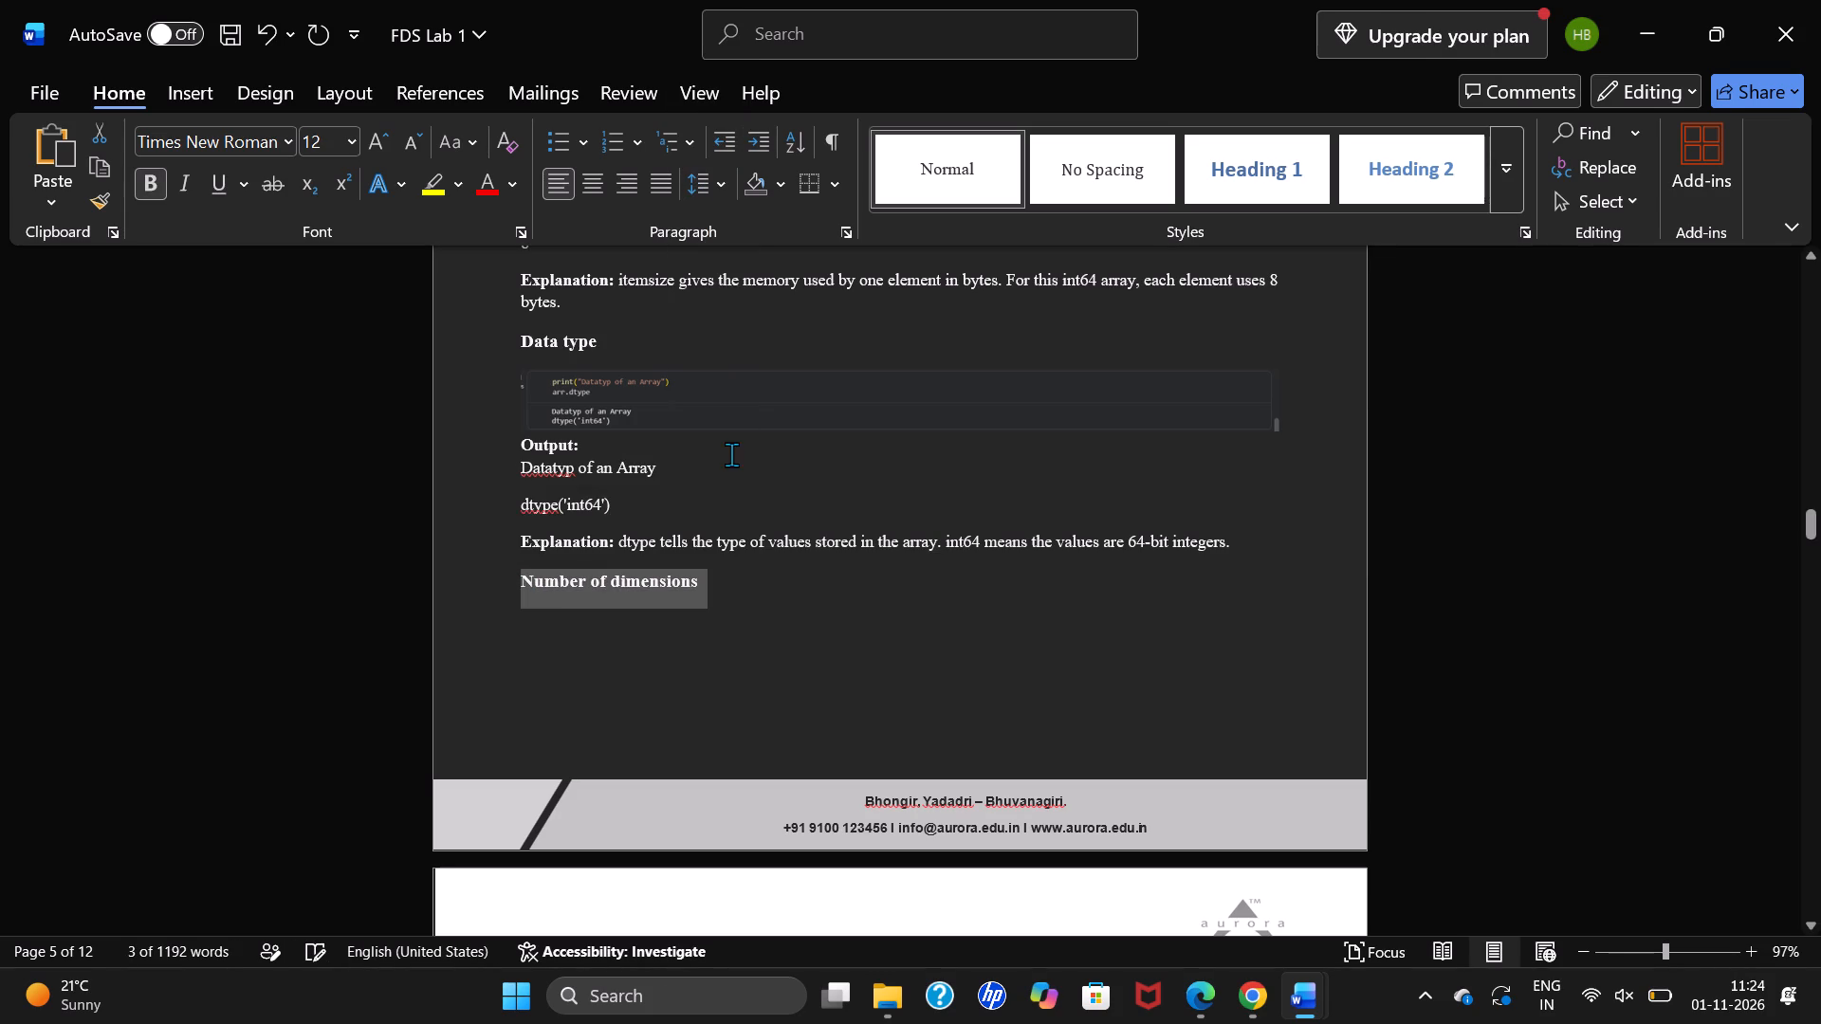
pyautogui.click(772, 619)
# Set the font size of the "Shape" heading to 14.
pyautogui.scroll(2, 772, 619)
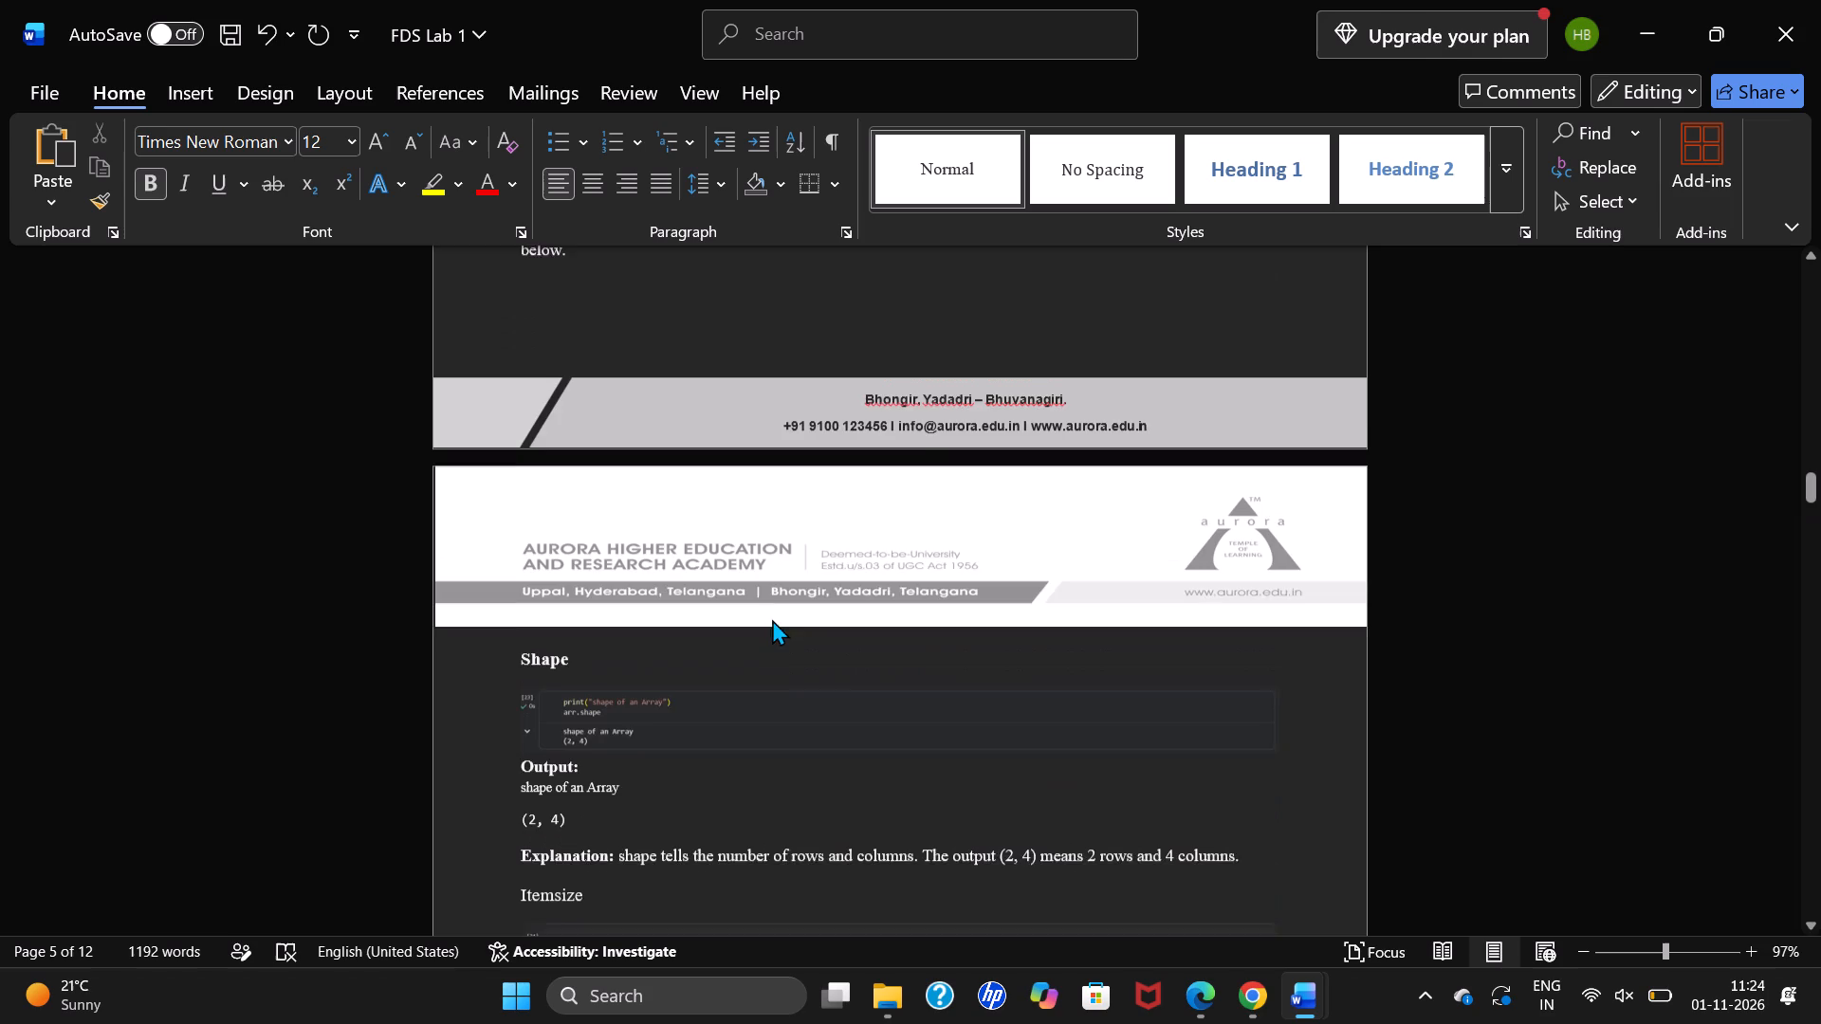
pyautogui.scroll(1, 772, 619)
pyautogui.scroll(-2, 772, 619)
pyautogui.scroll(1, 772, 619)
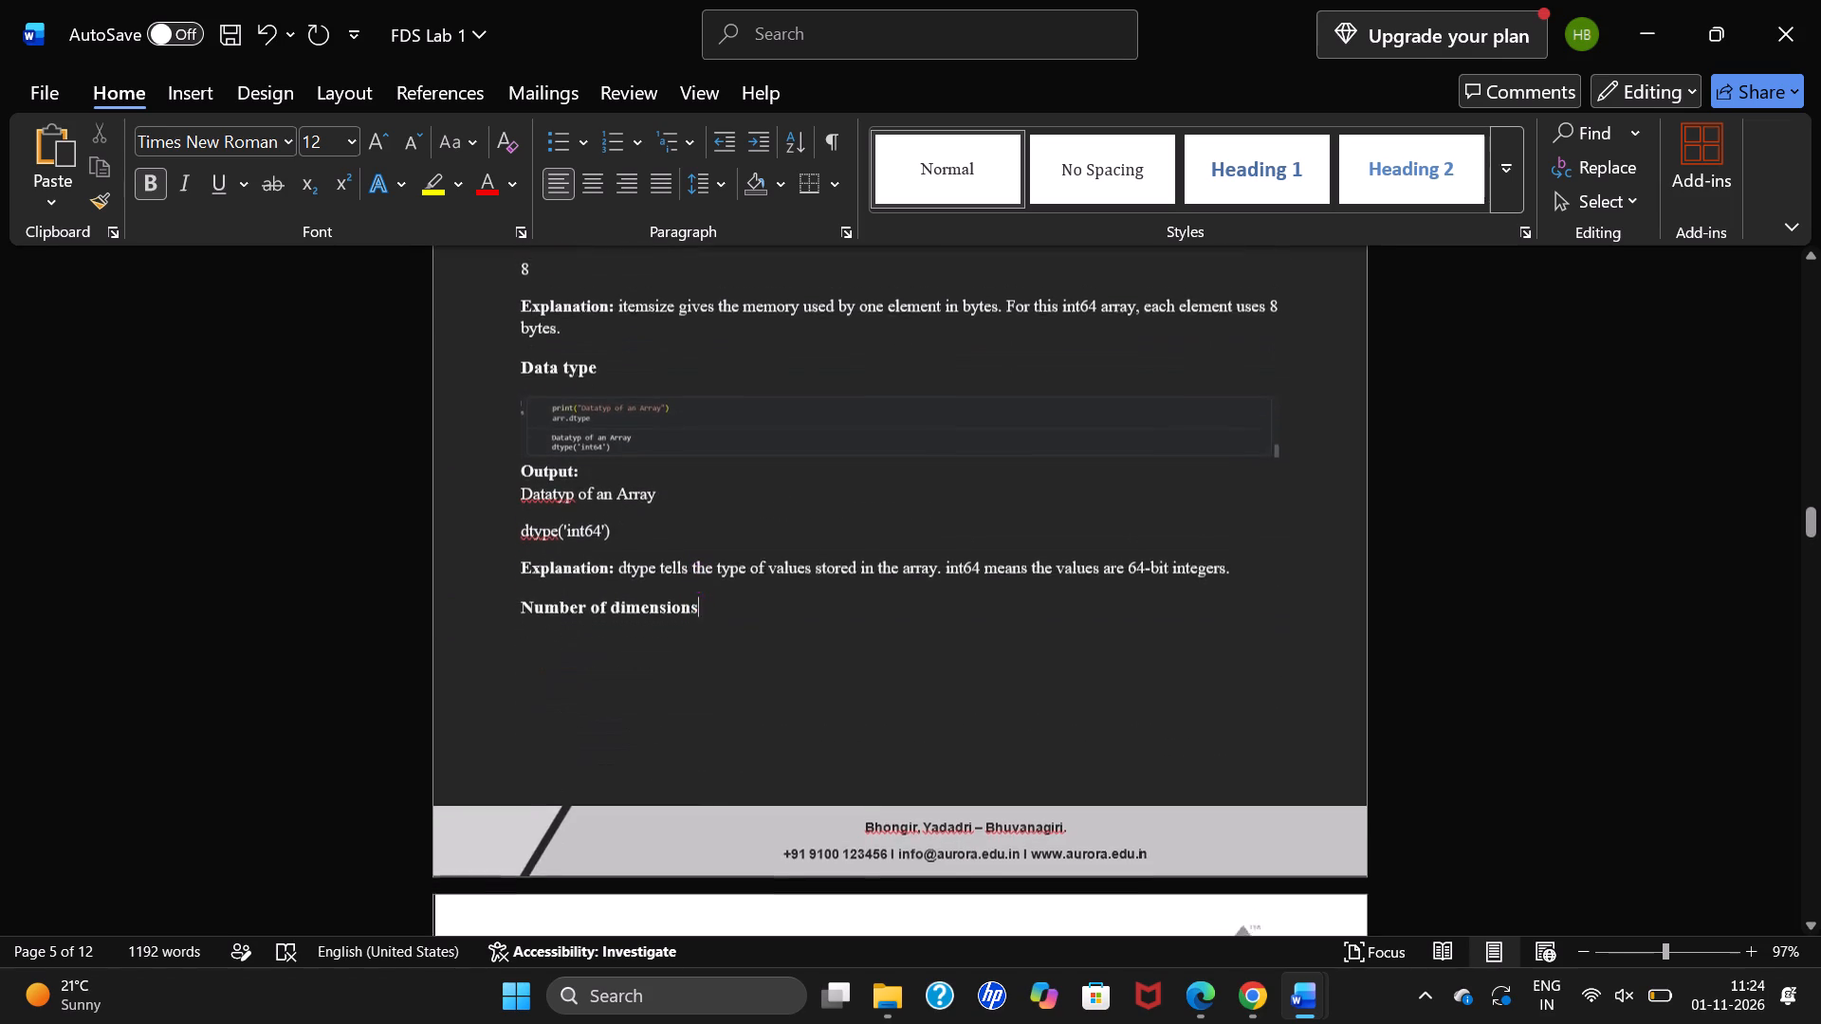
pyautogui.scroll(1, 772, 619)
pyautogui.click(522, 697)
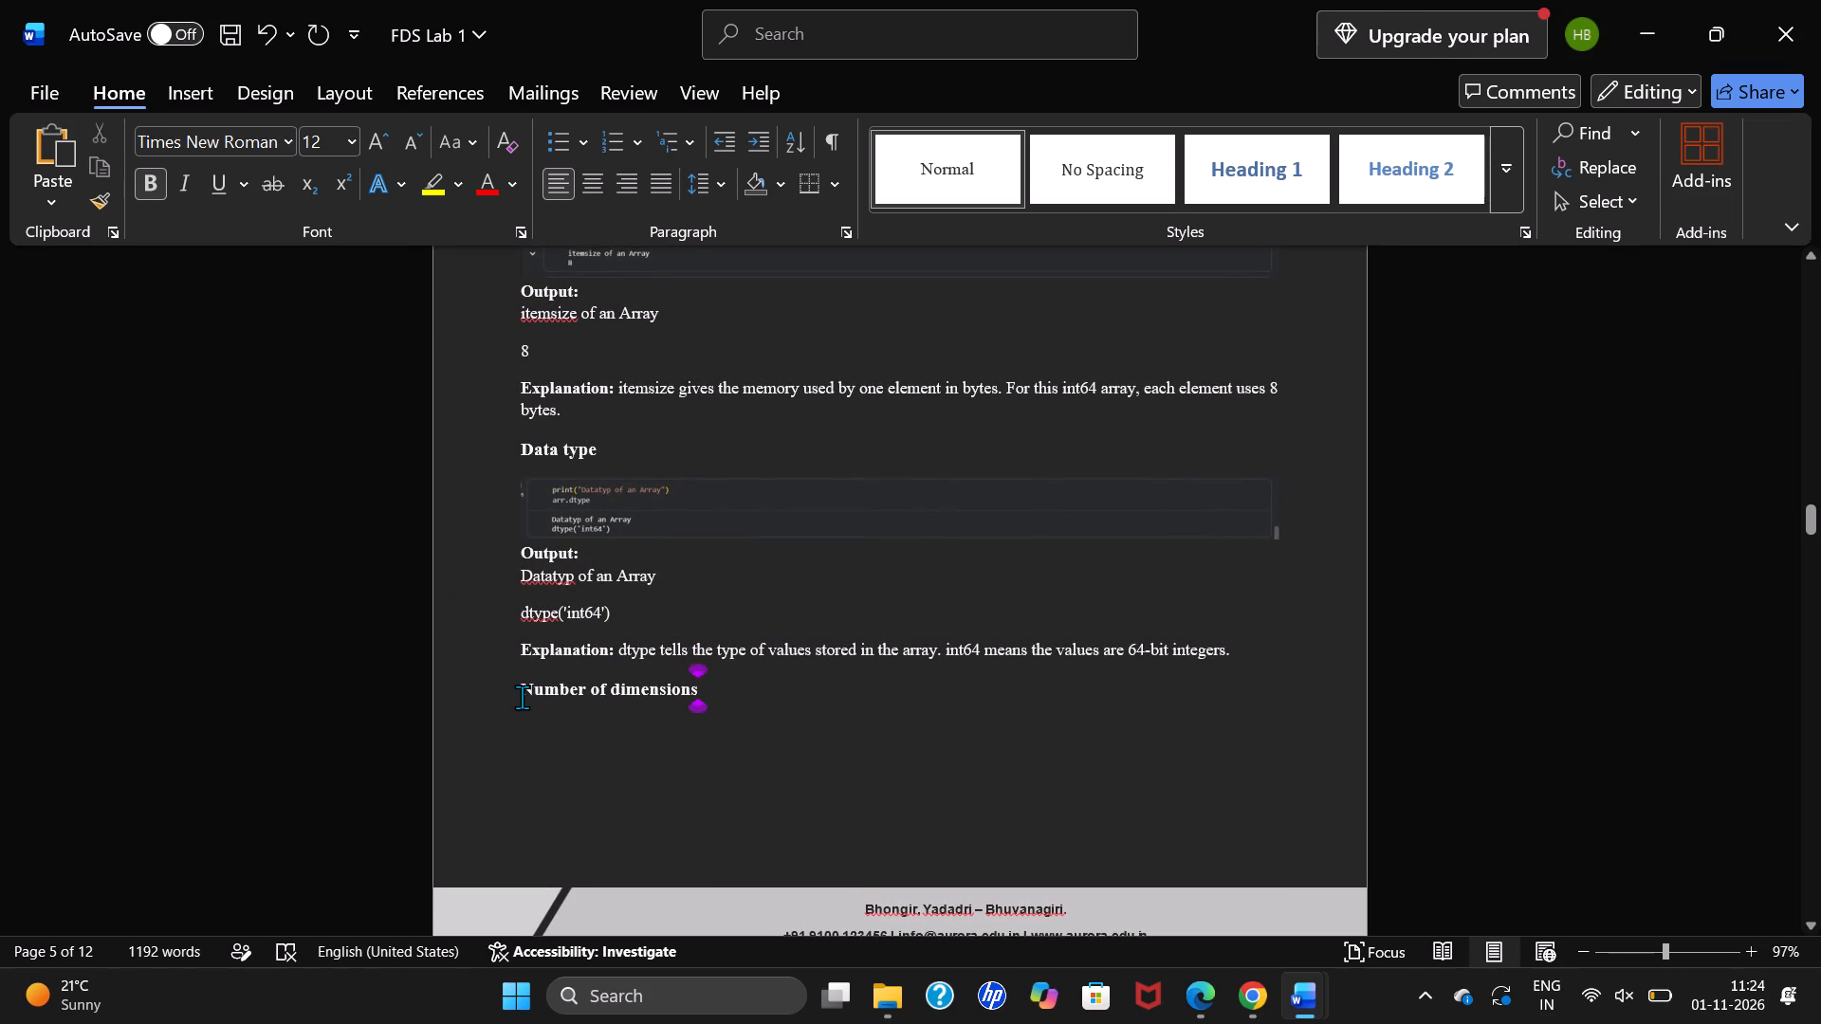
pyautogui.scroll(2, 522, 697)
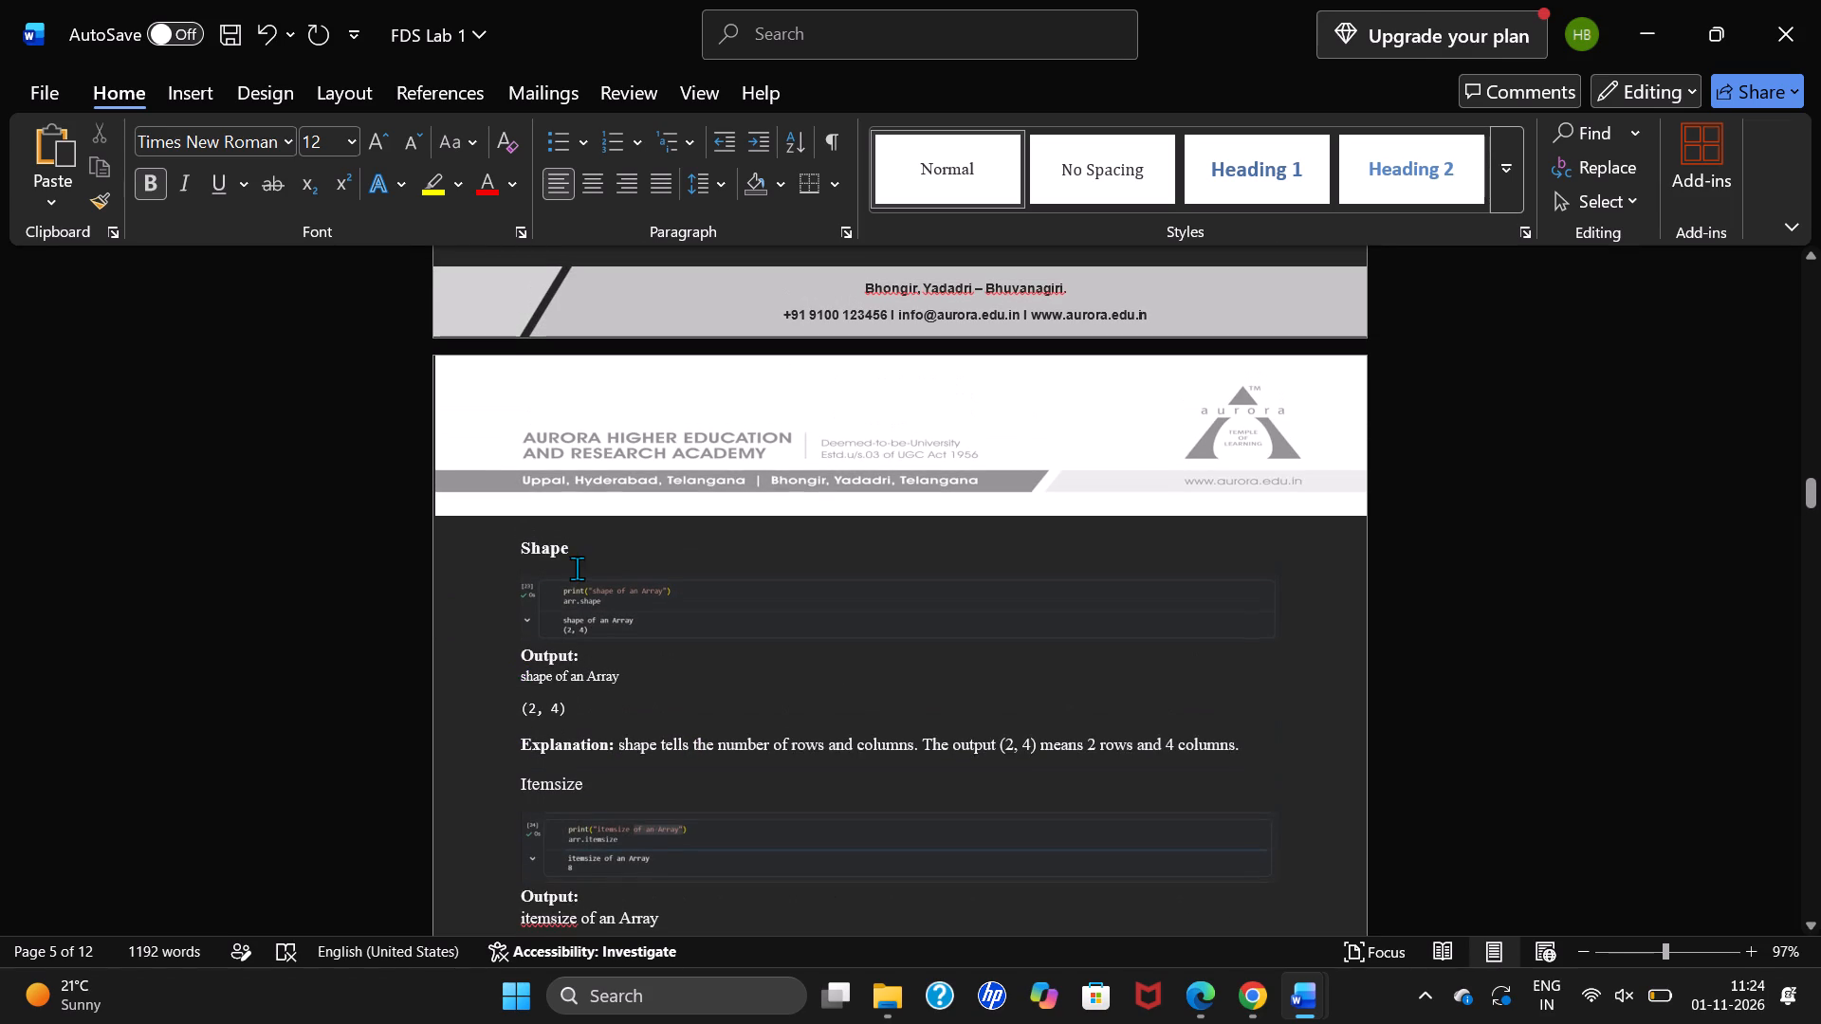
pyautogui.moveTo(574, 548); pyautogui.dragTo(520, 548)
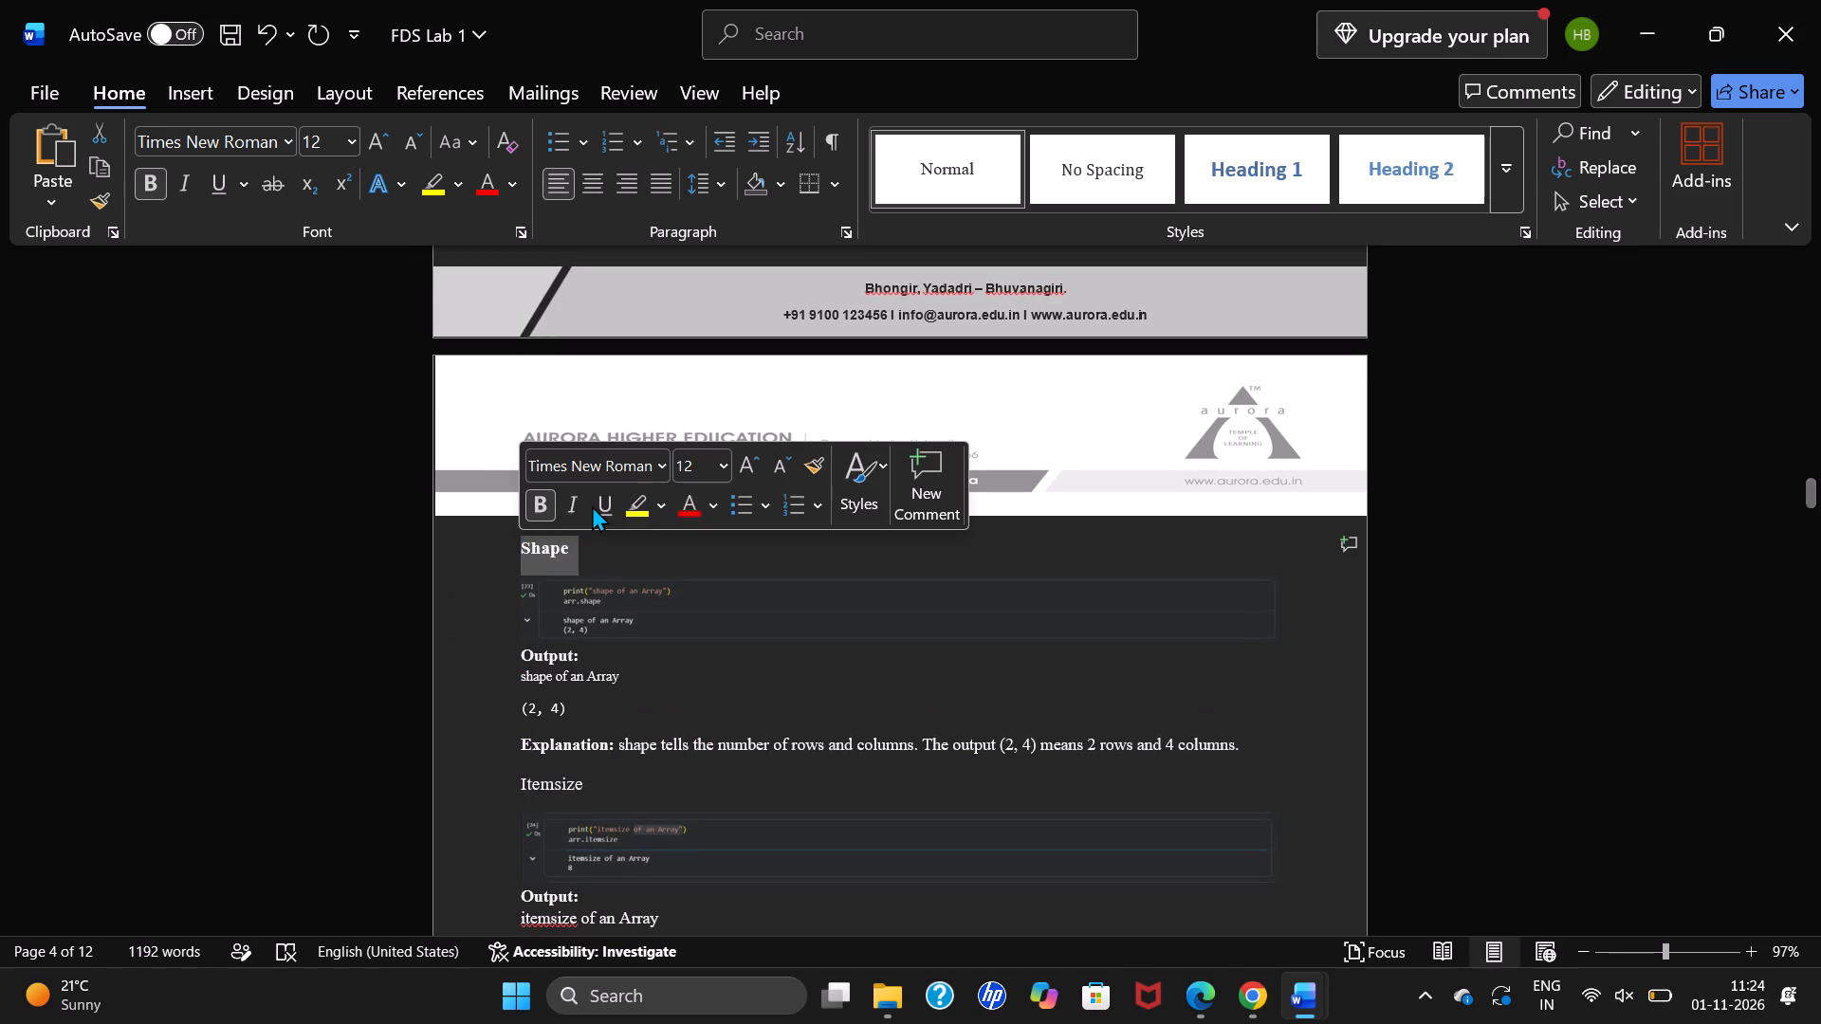
pyautogui.click(721, 471)
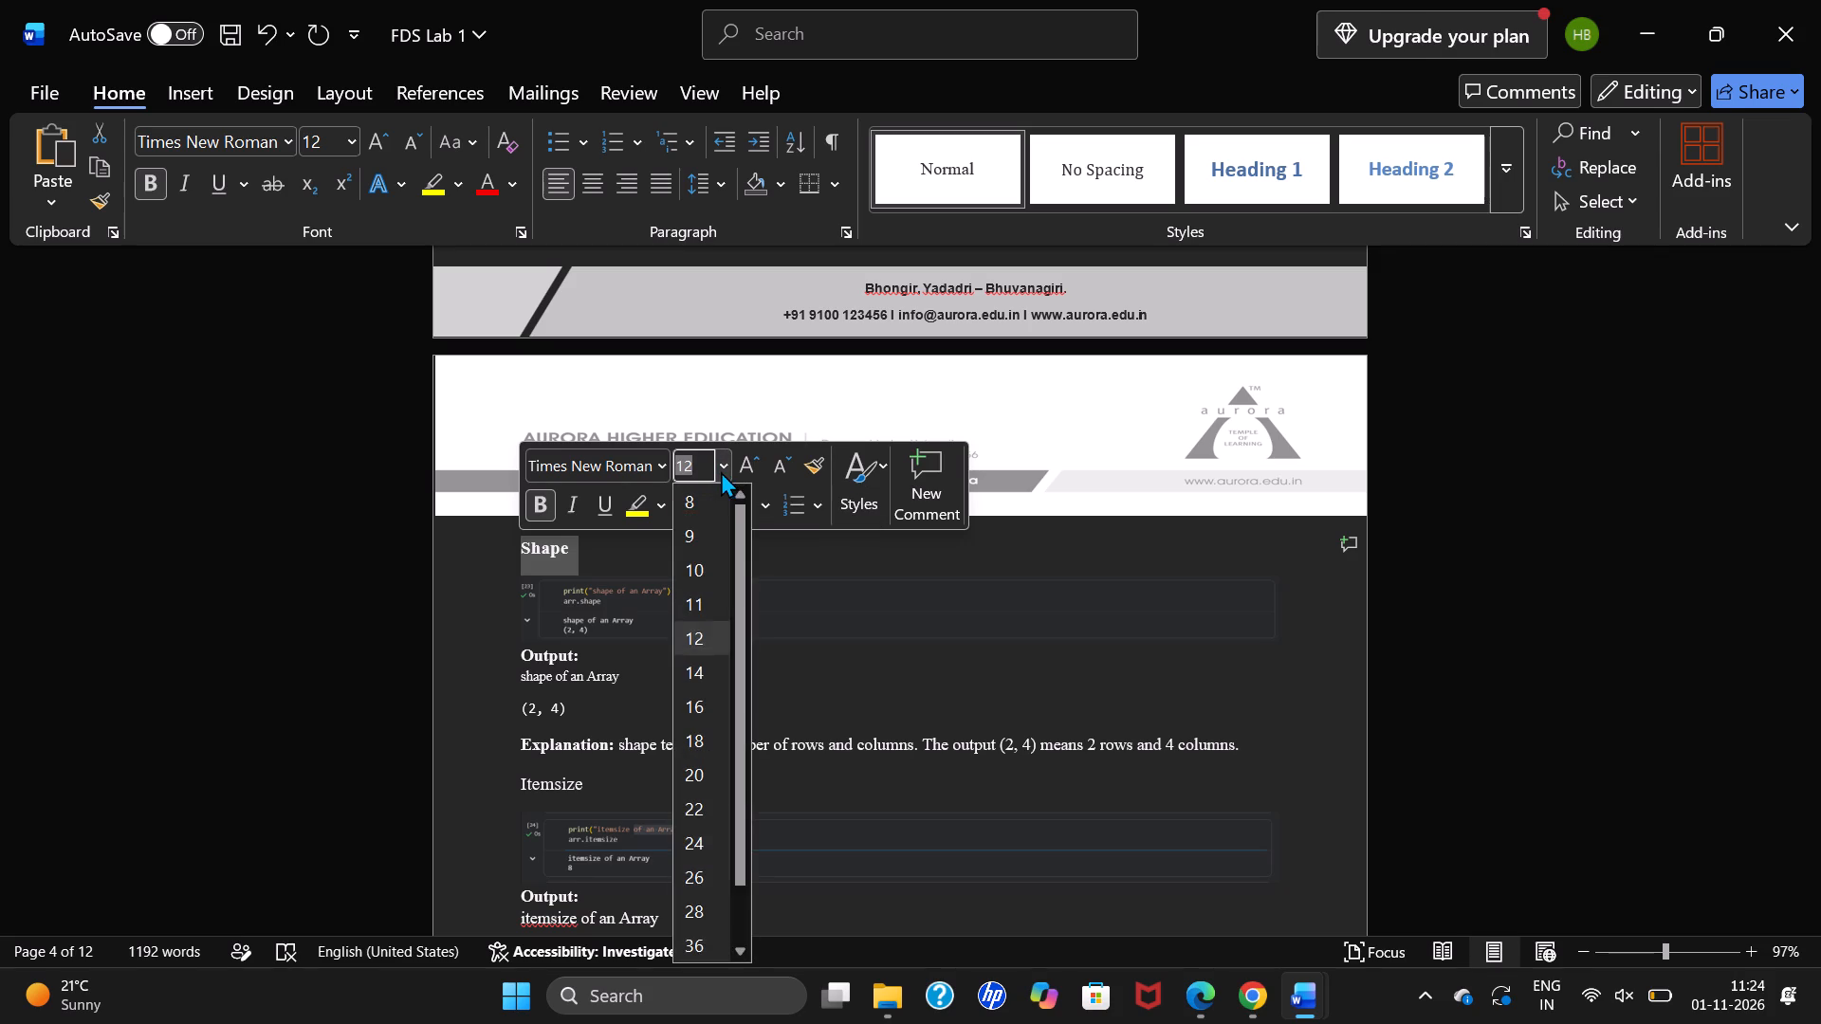
pyautogui.click(708, 667)
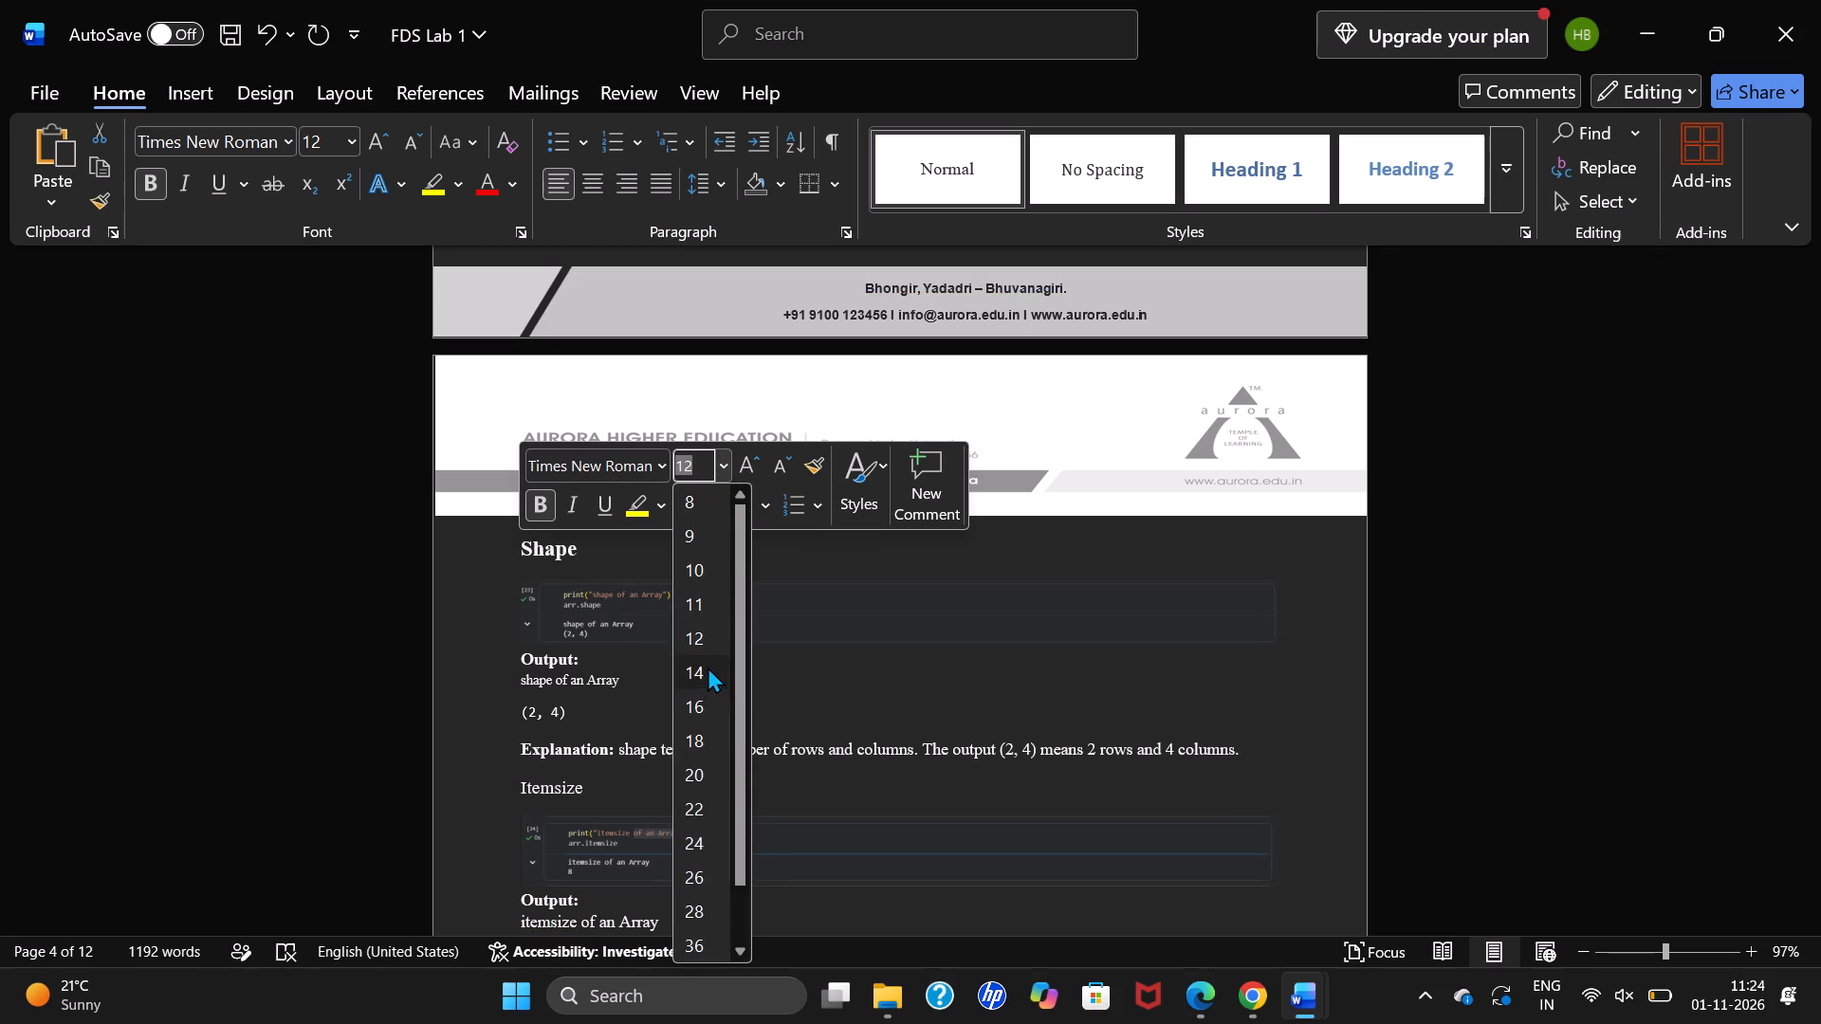
pyautogui.click(627, 690)
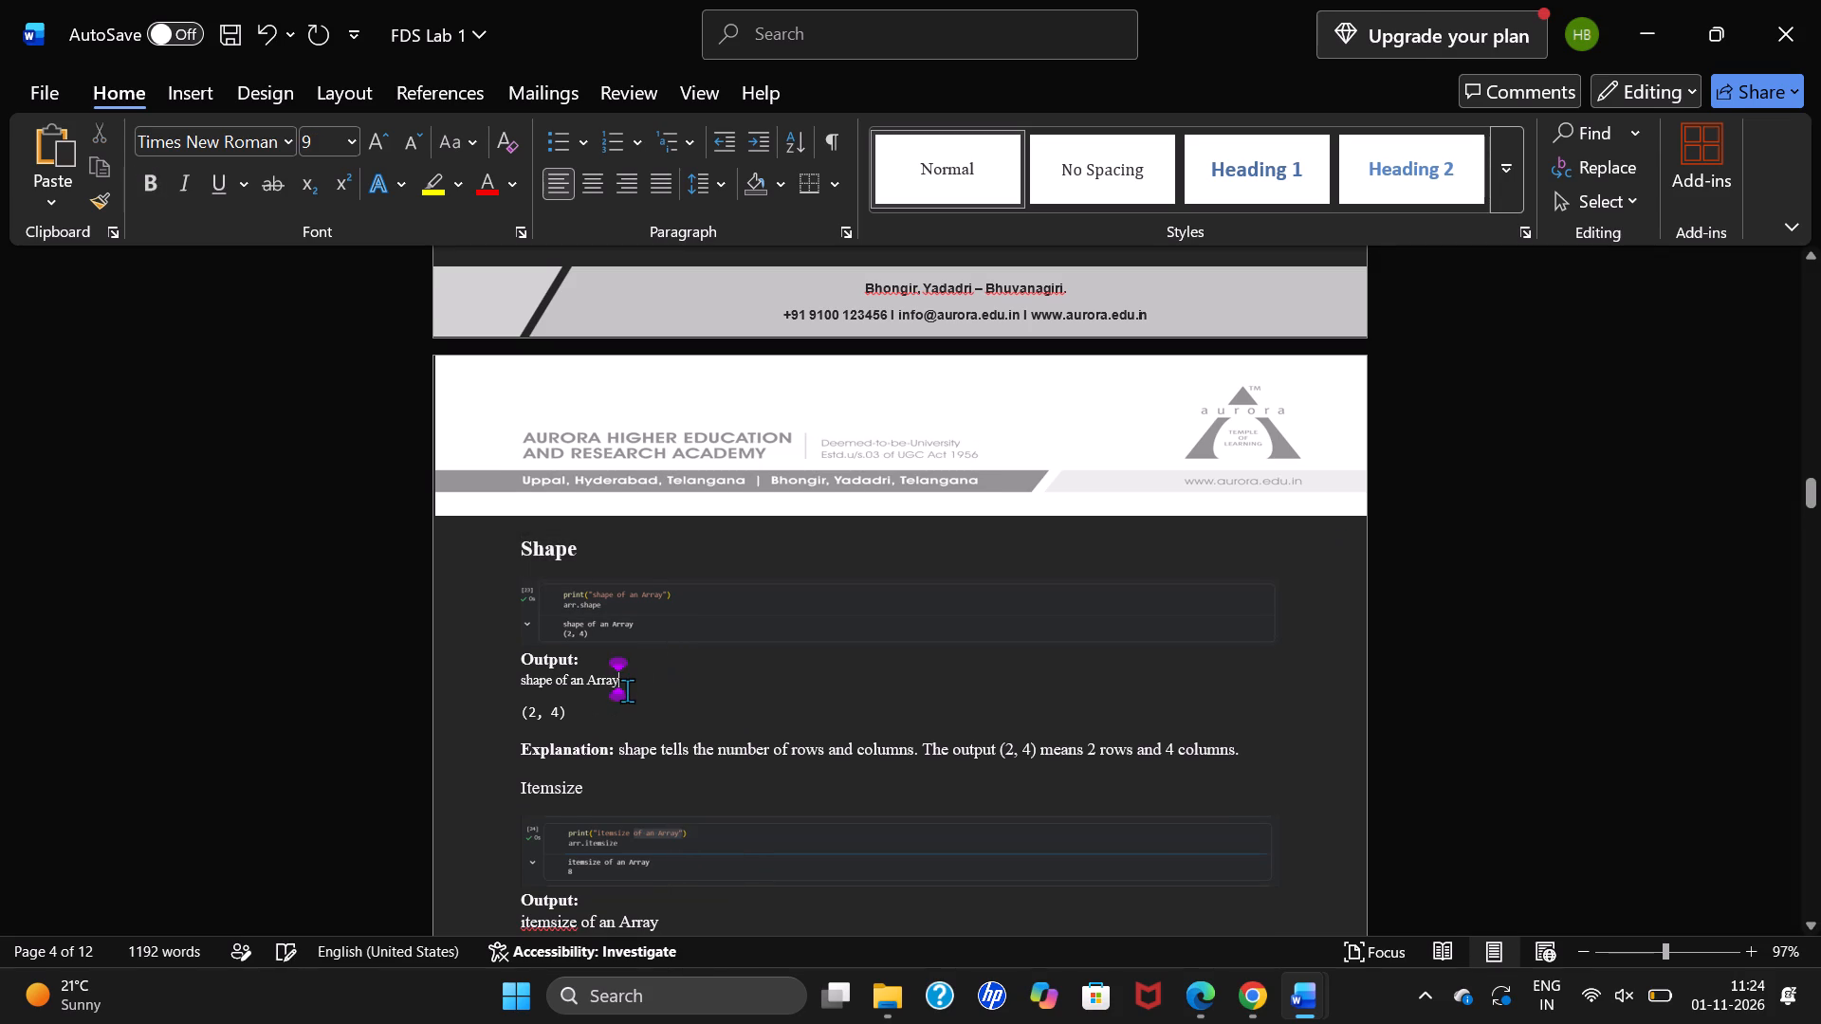
# Make the "Itemsize" heading bold and set its font size to 14.
pyautogui.scroll(-1, 627, 690)
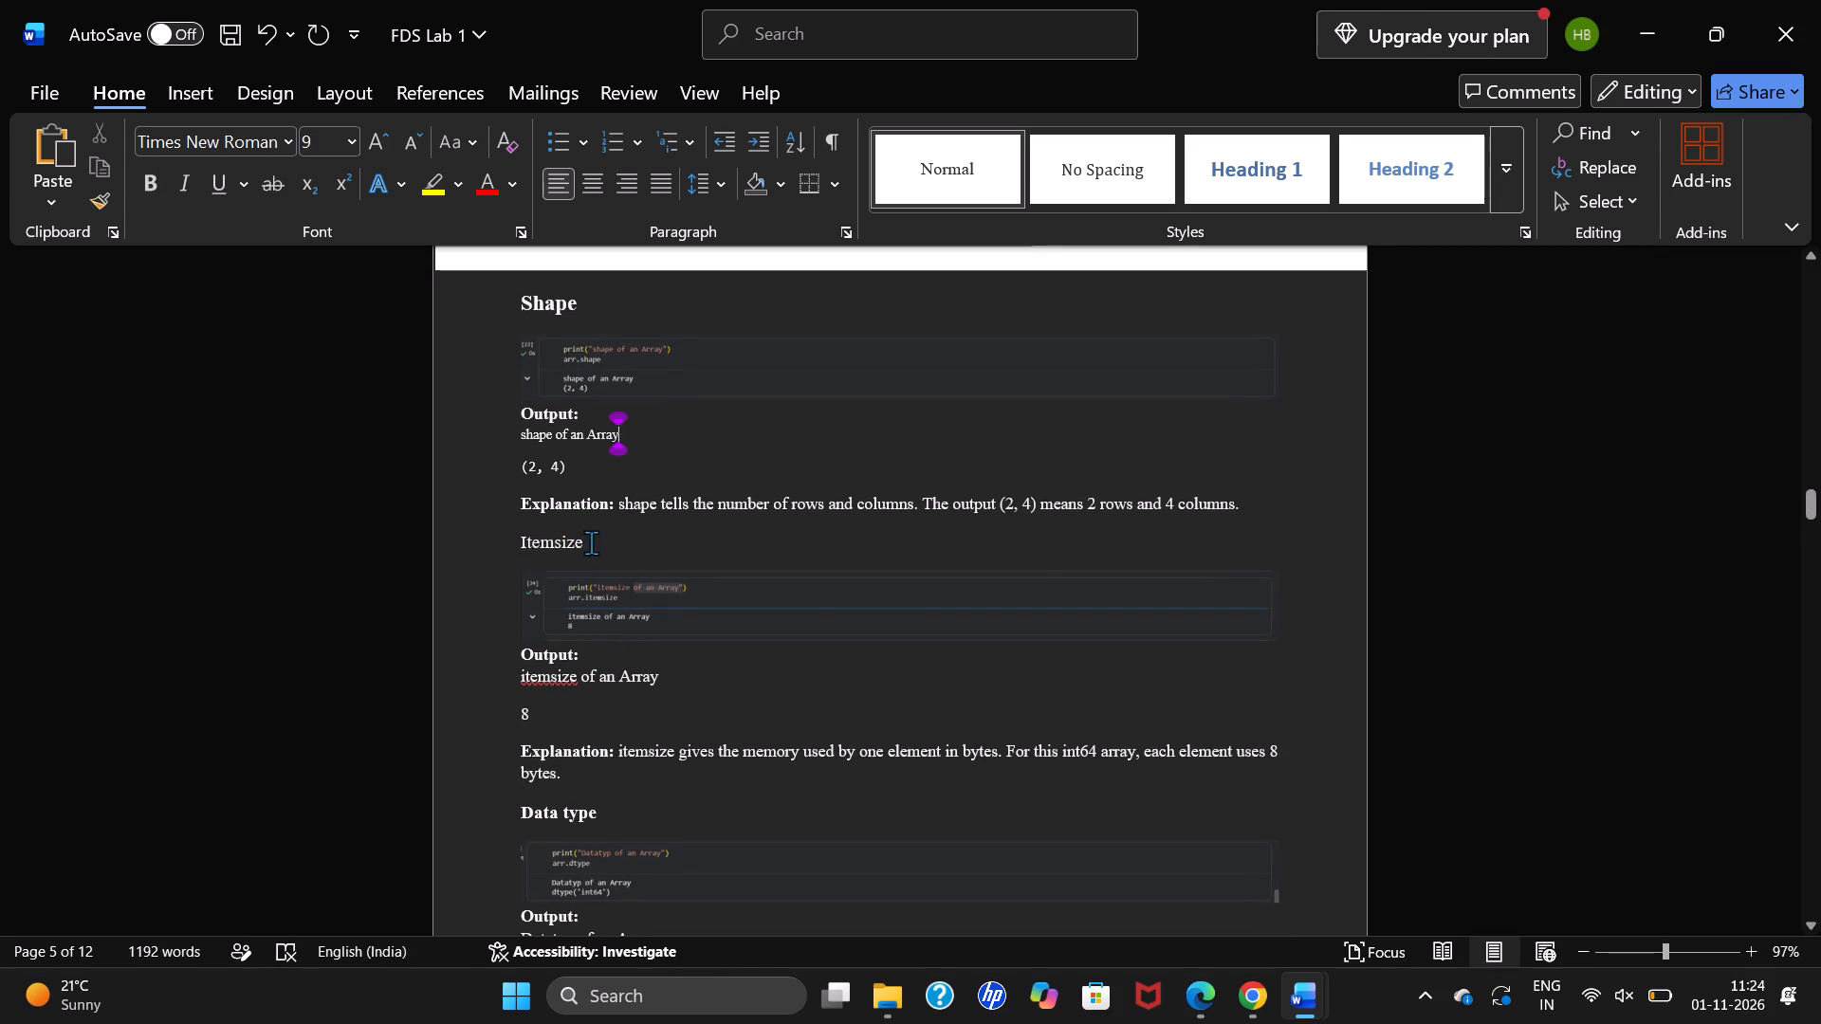
pyautogui.moveTo(591, 542); pyautogui.dragTo(518, 539)
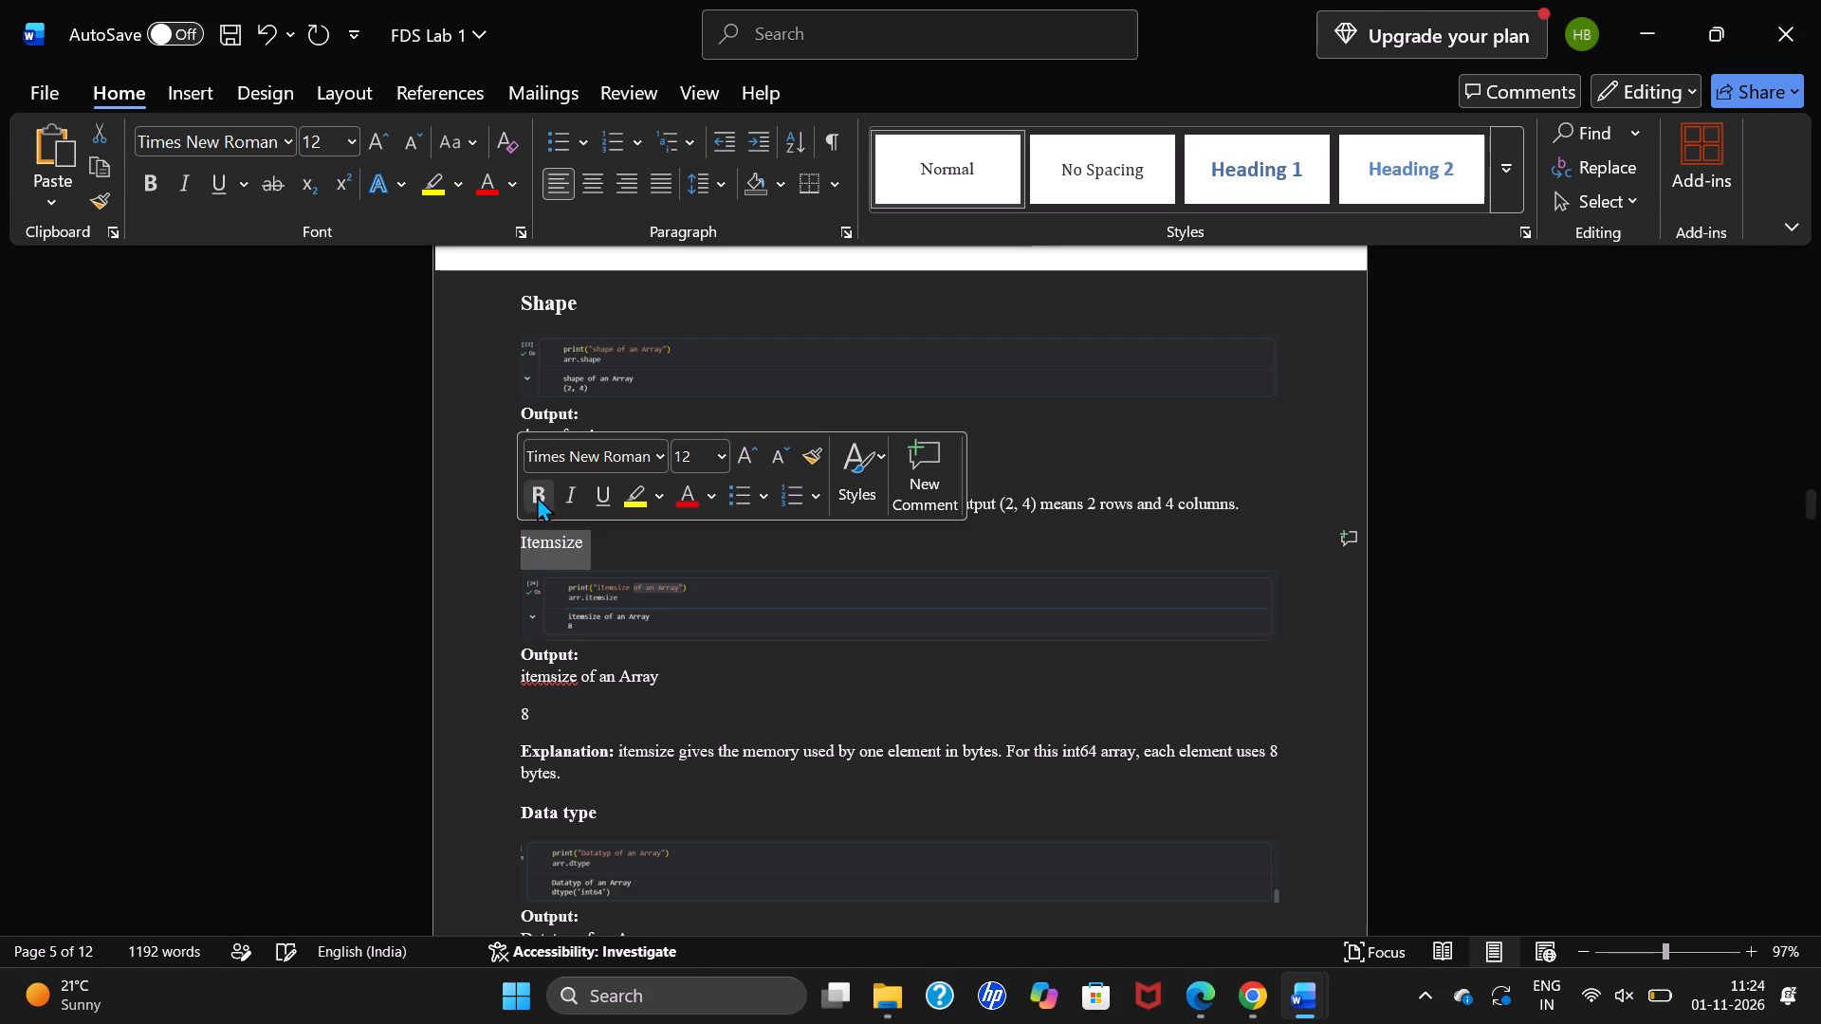
pyautogui.click(537, 495)
pyautogui.click(713, 461)
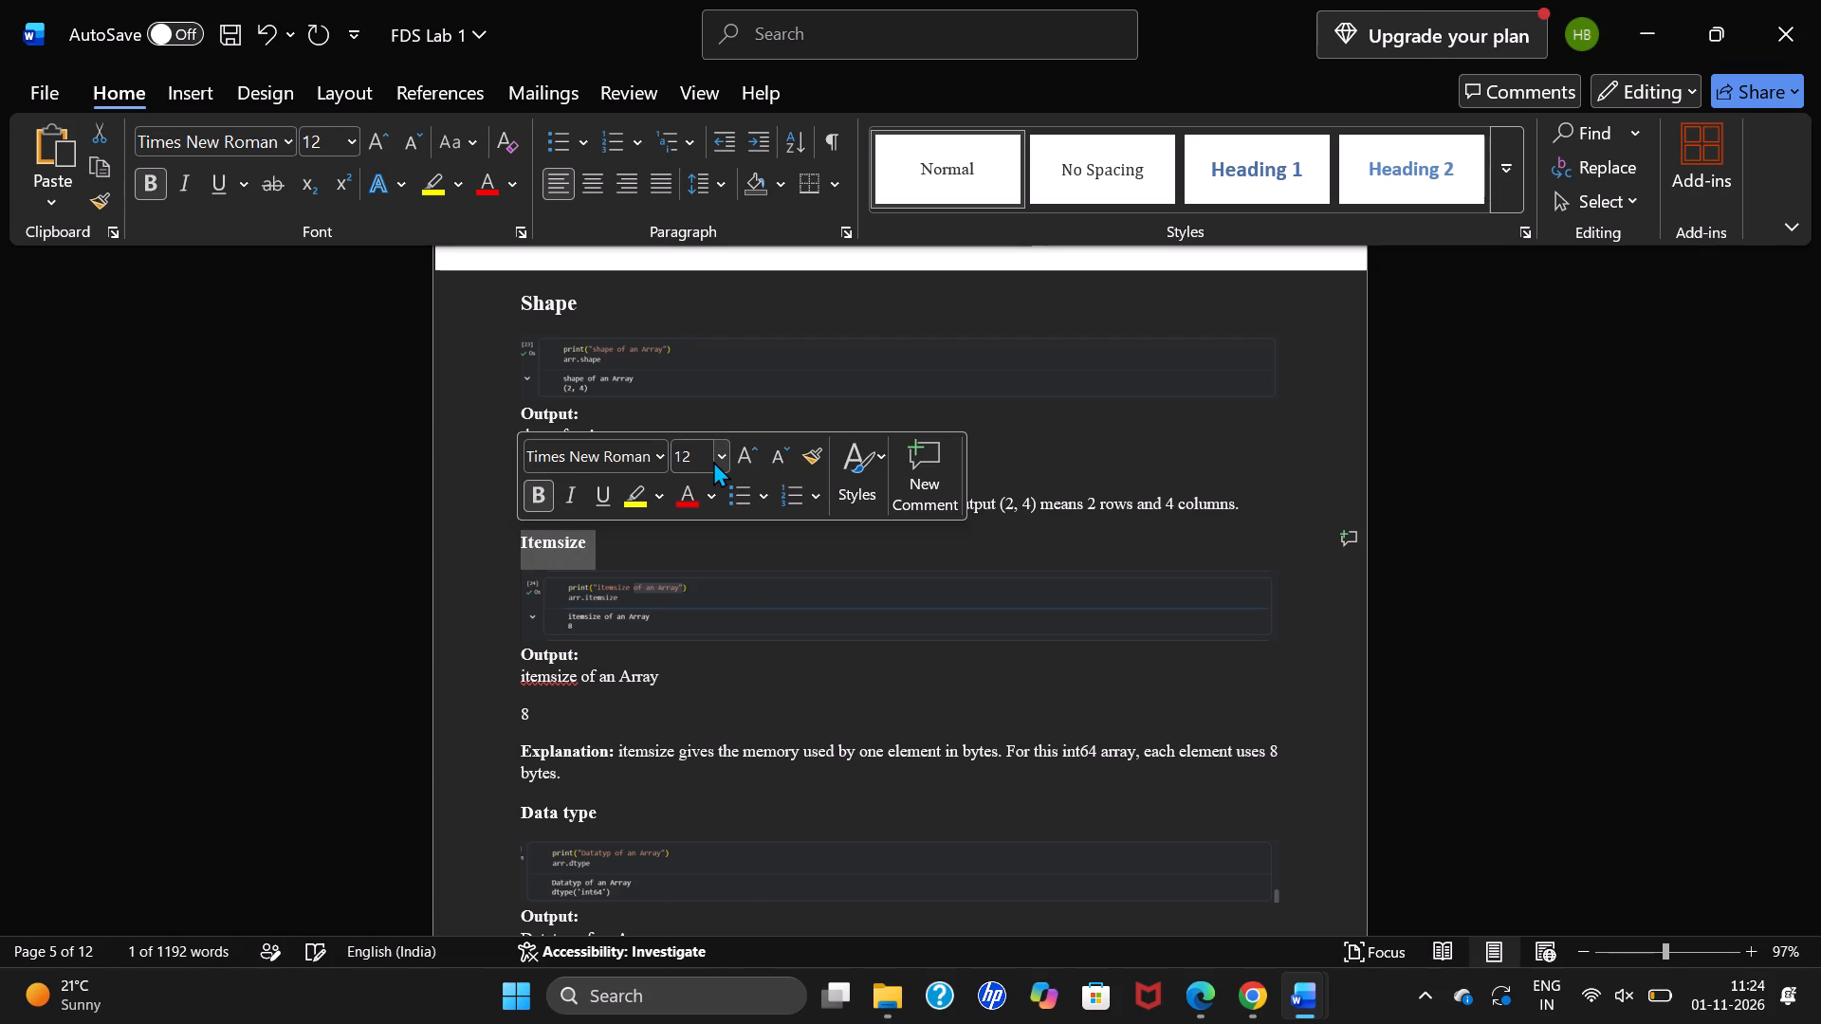
pyautogui.click(701, 655)
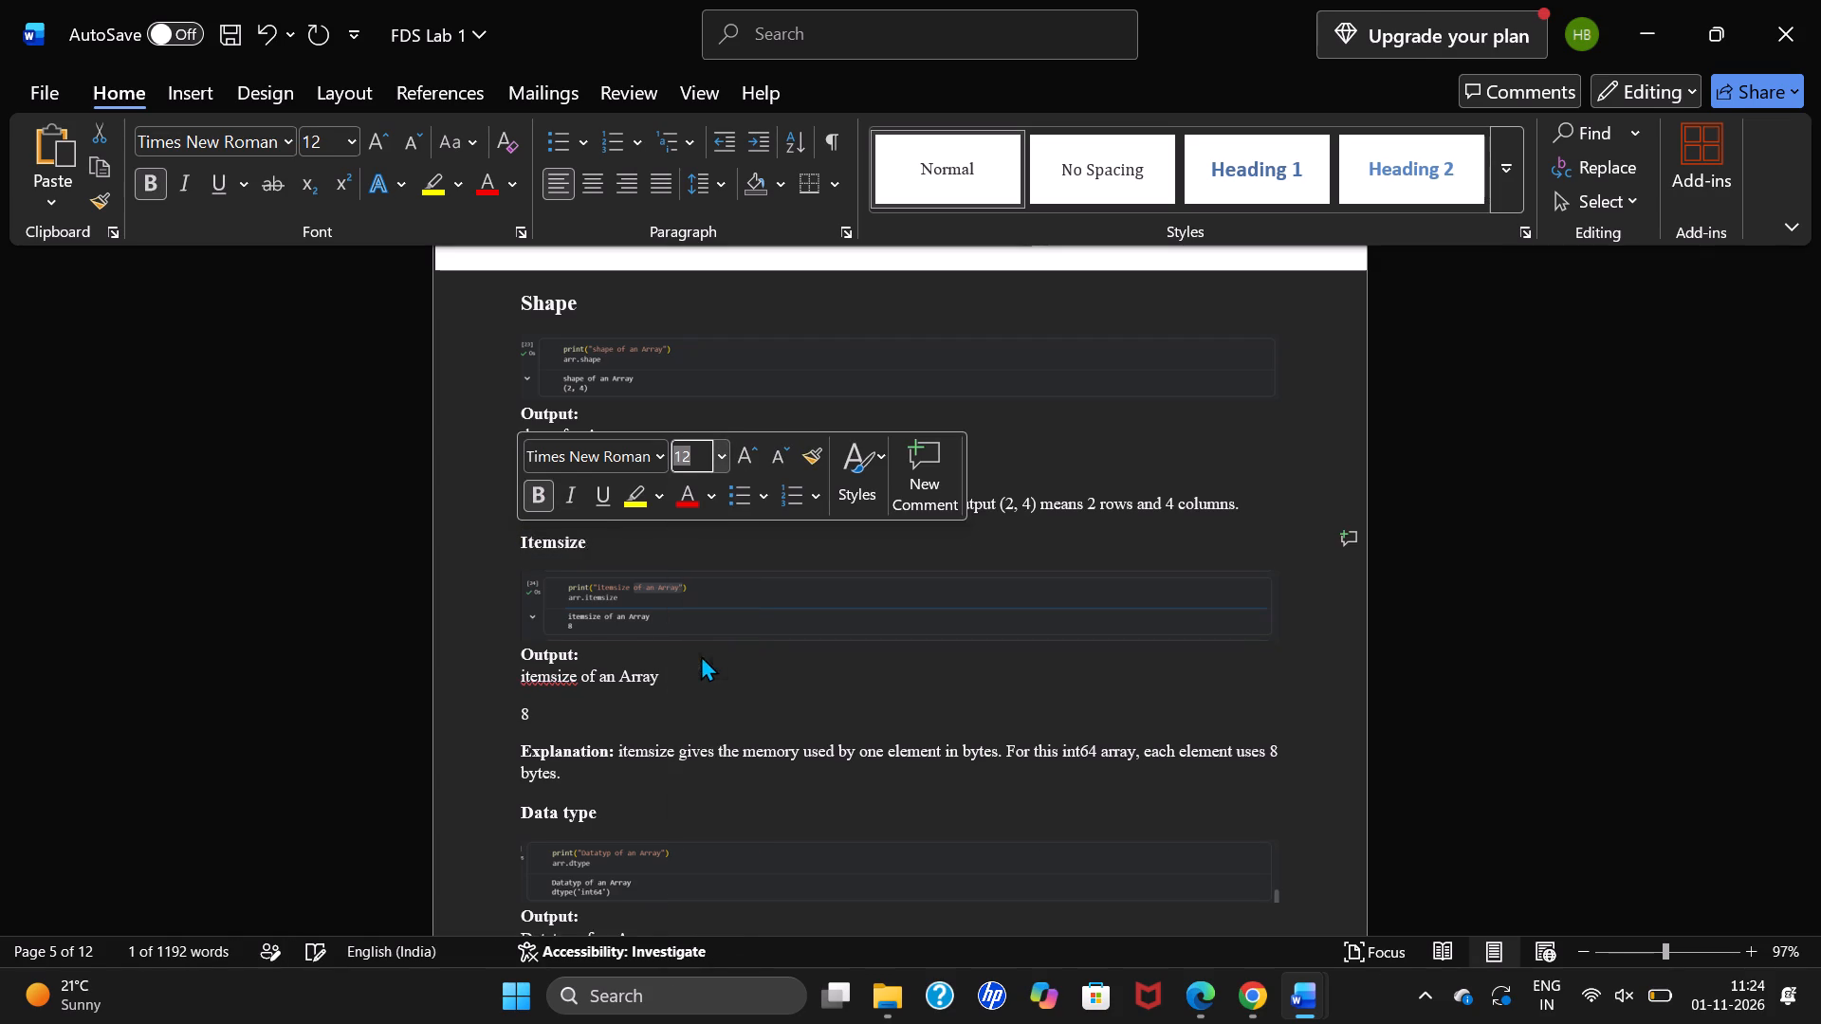
pyautogui.click(701, 655)
# Set the font size of the "Data type" heading to 14.
pyautogui.scroll(-1, 701, 655)
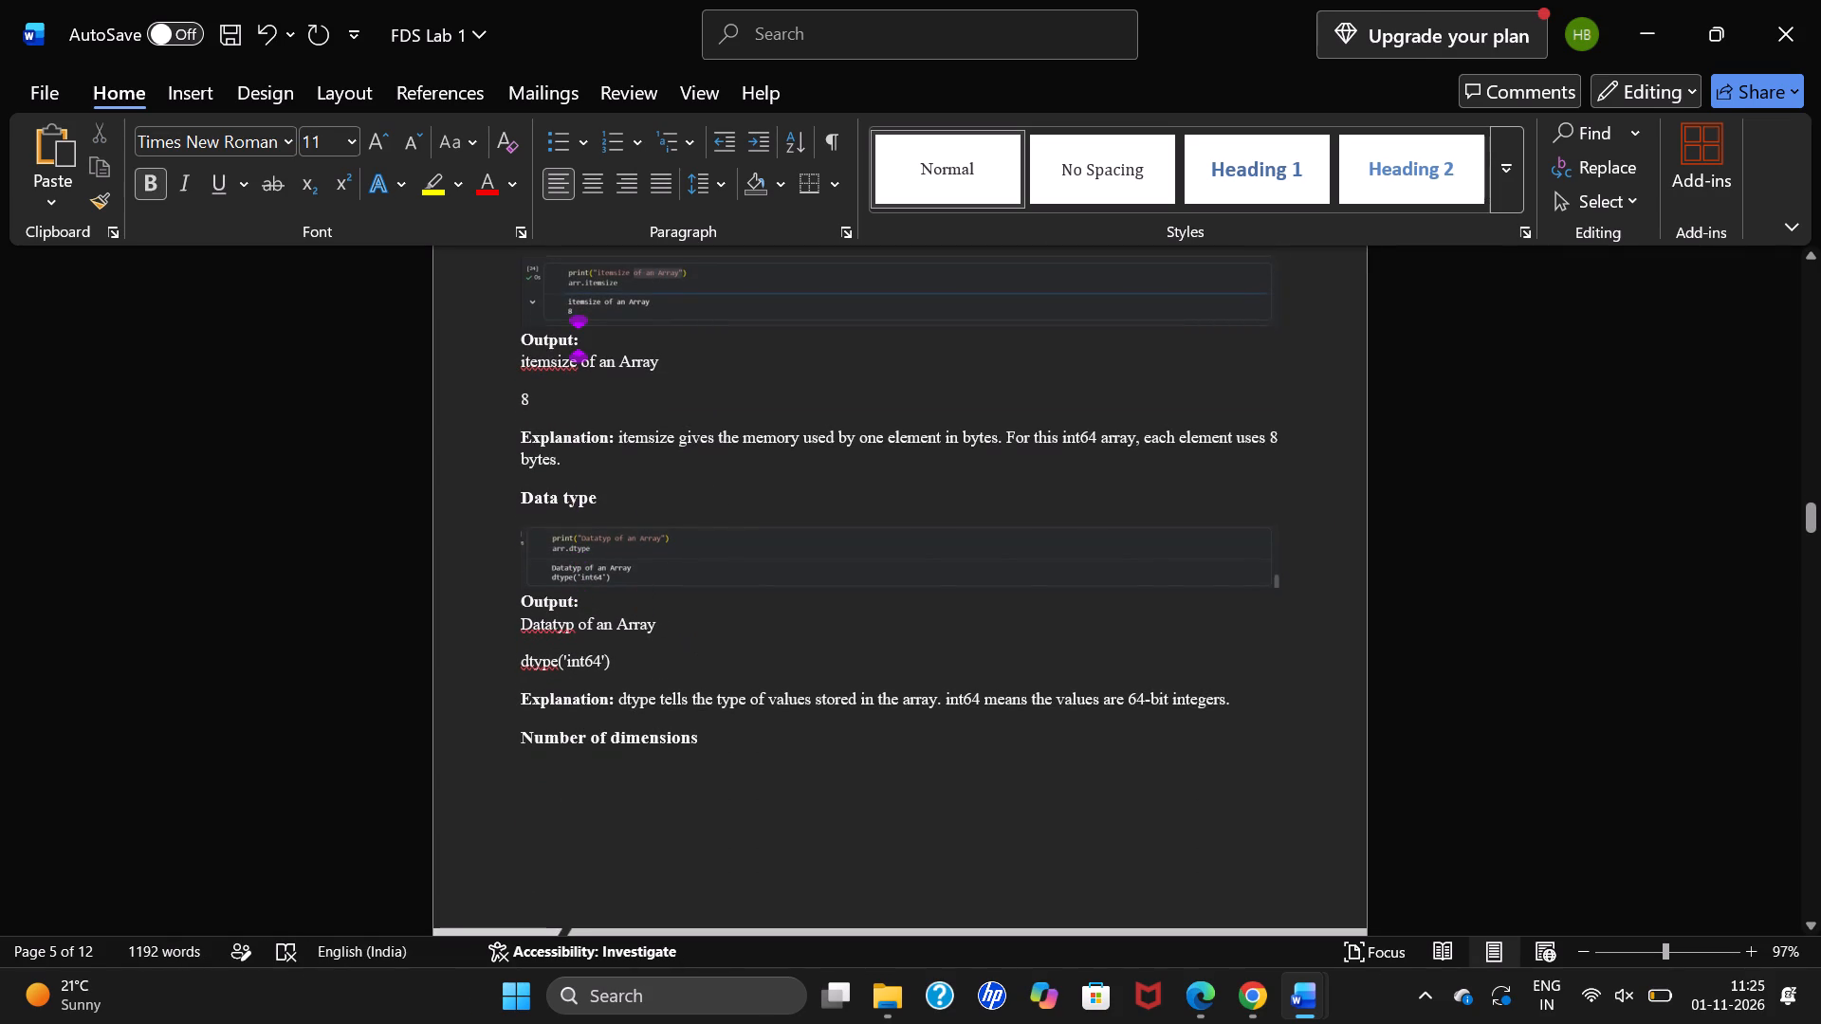
pyautogui.moveTo(606, 502); pyautogui.dragTo(521, 502)
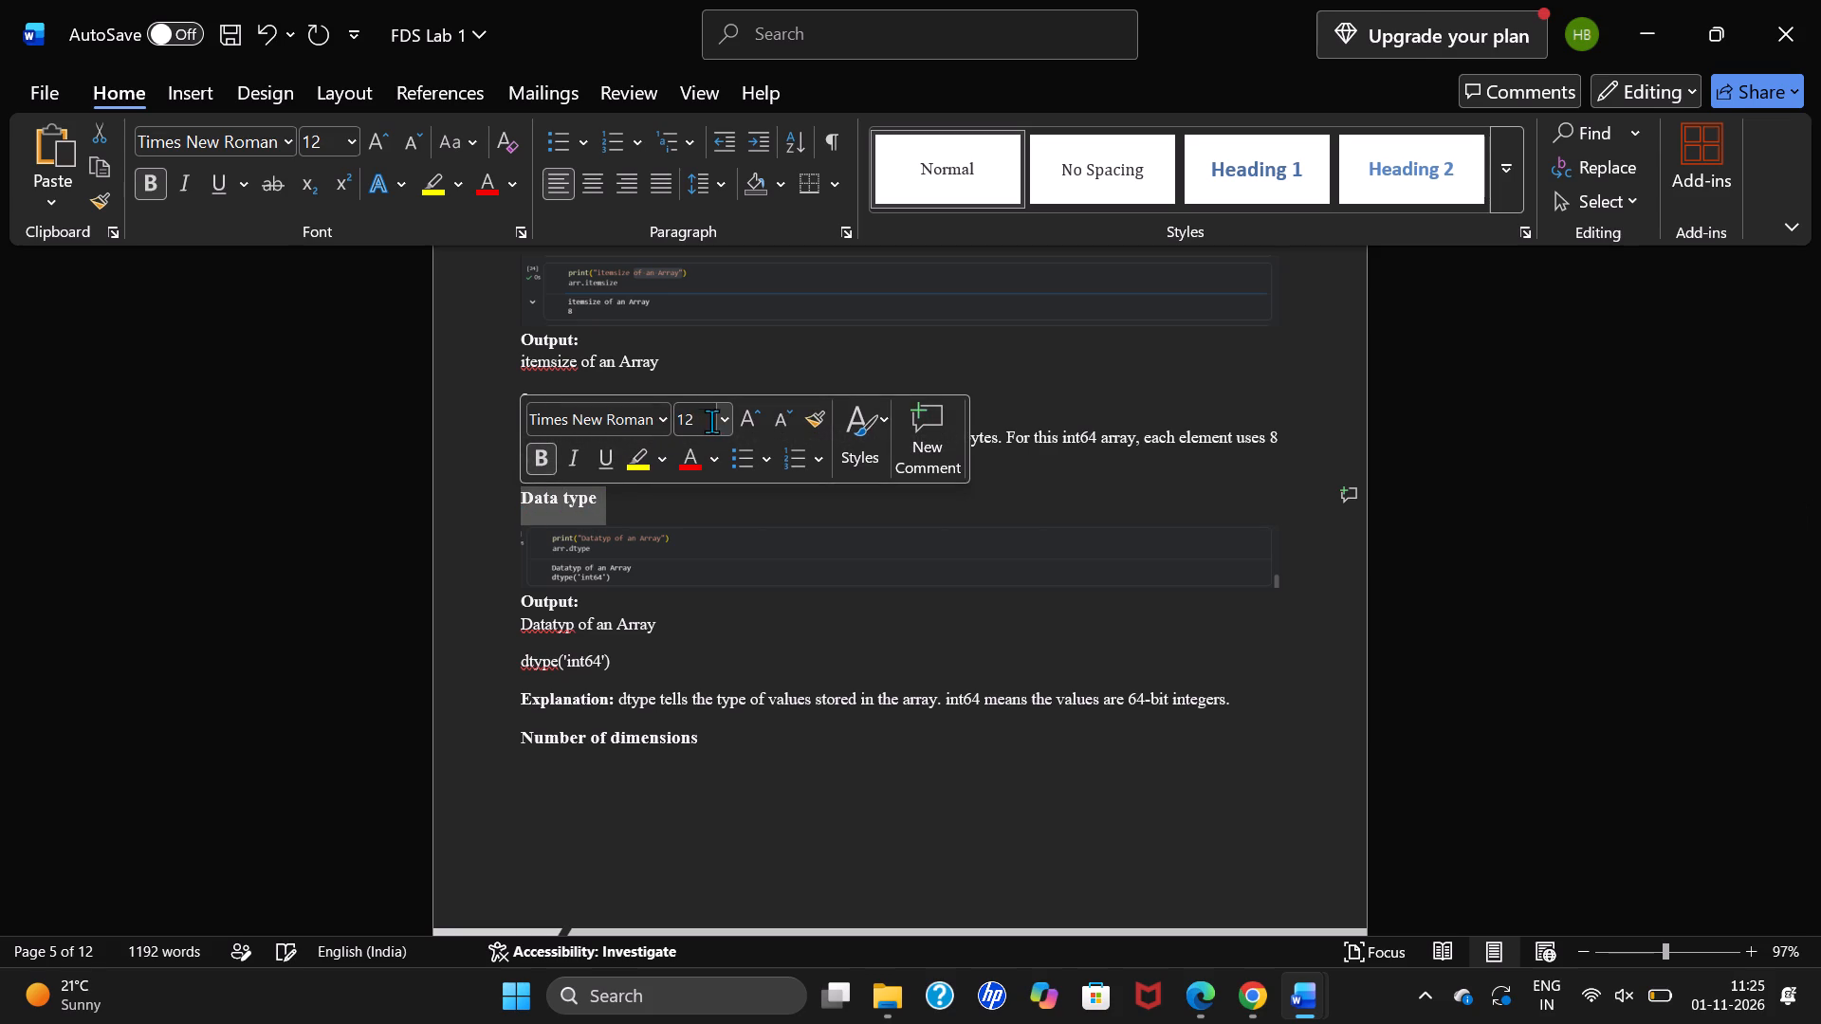
pyautogui.click(719, 425)
pyautogui.click(694, 628)
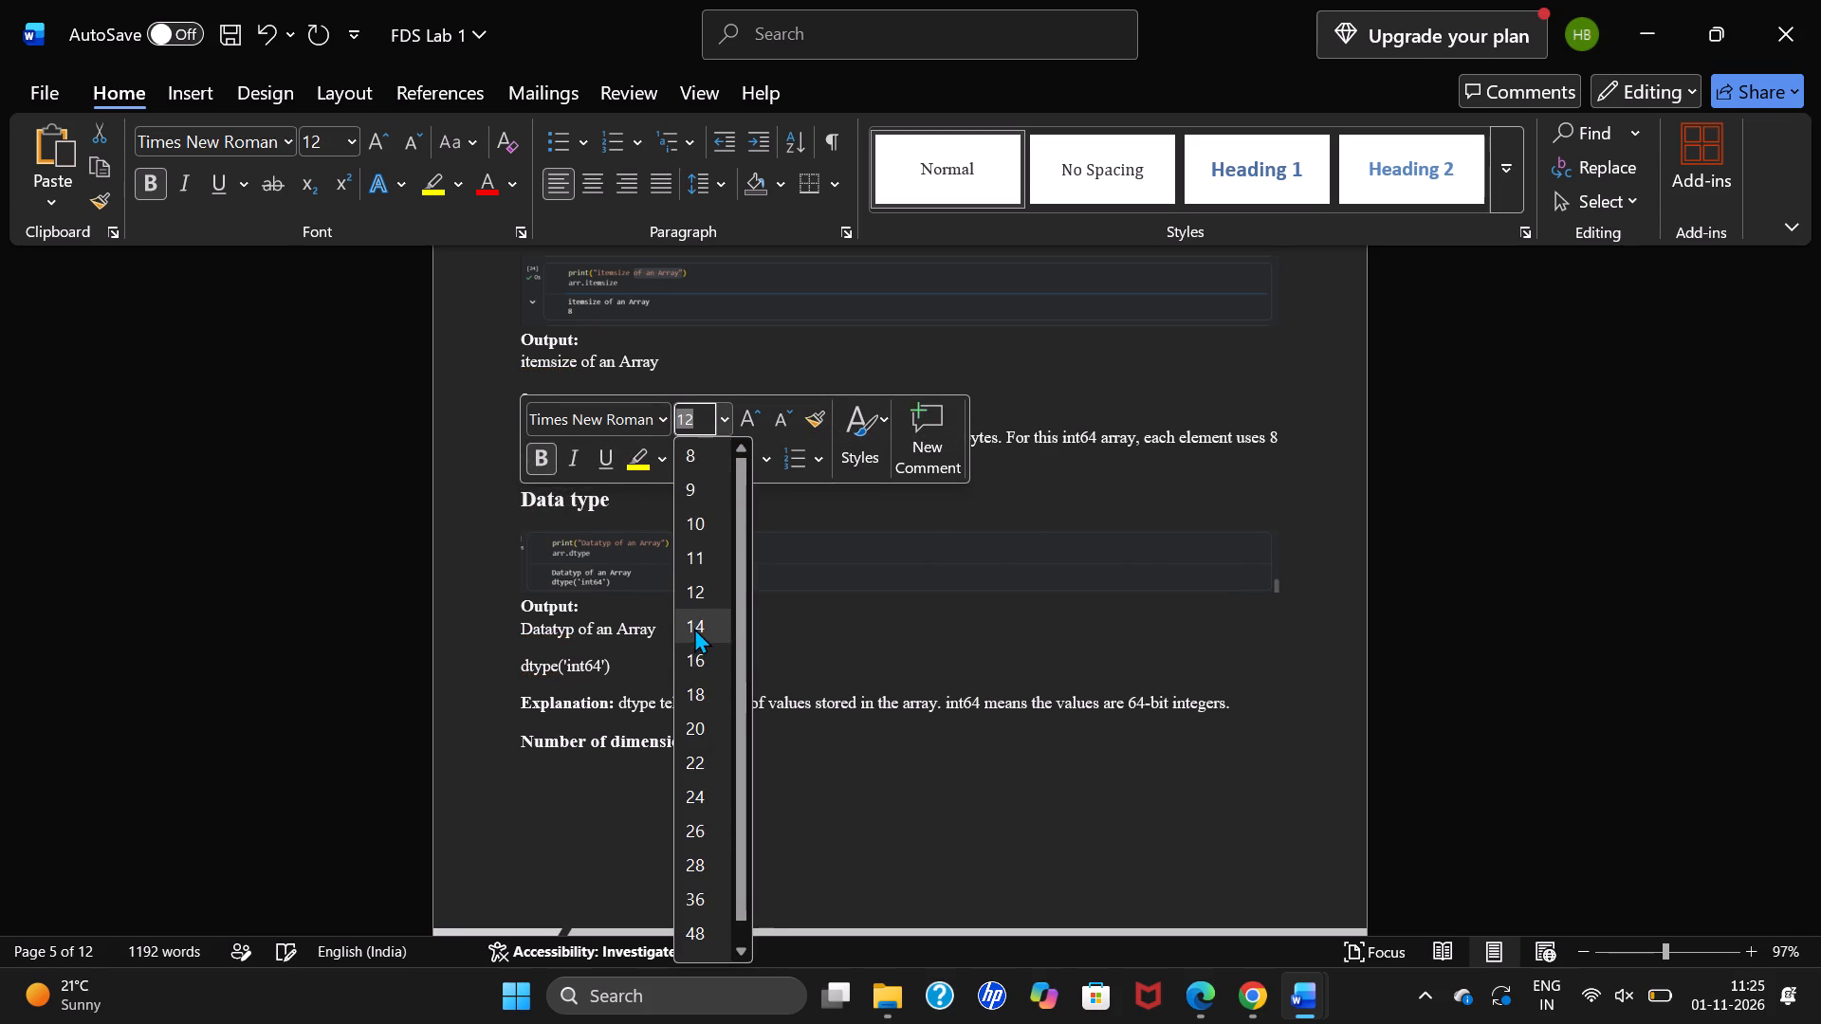
# Set the font size of the "Number of dimensions" heading to 14.
pyautogui.moveTo(708, 759); pyautogui.dragTo(624, 749)
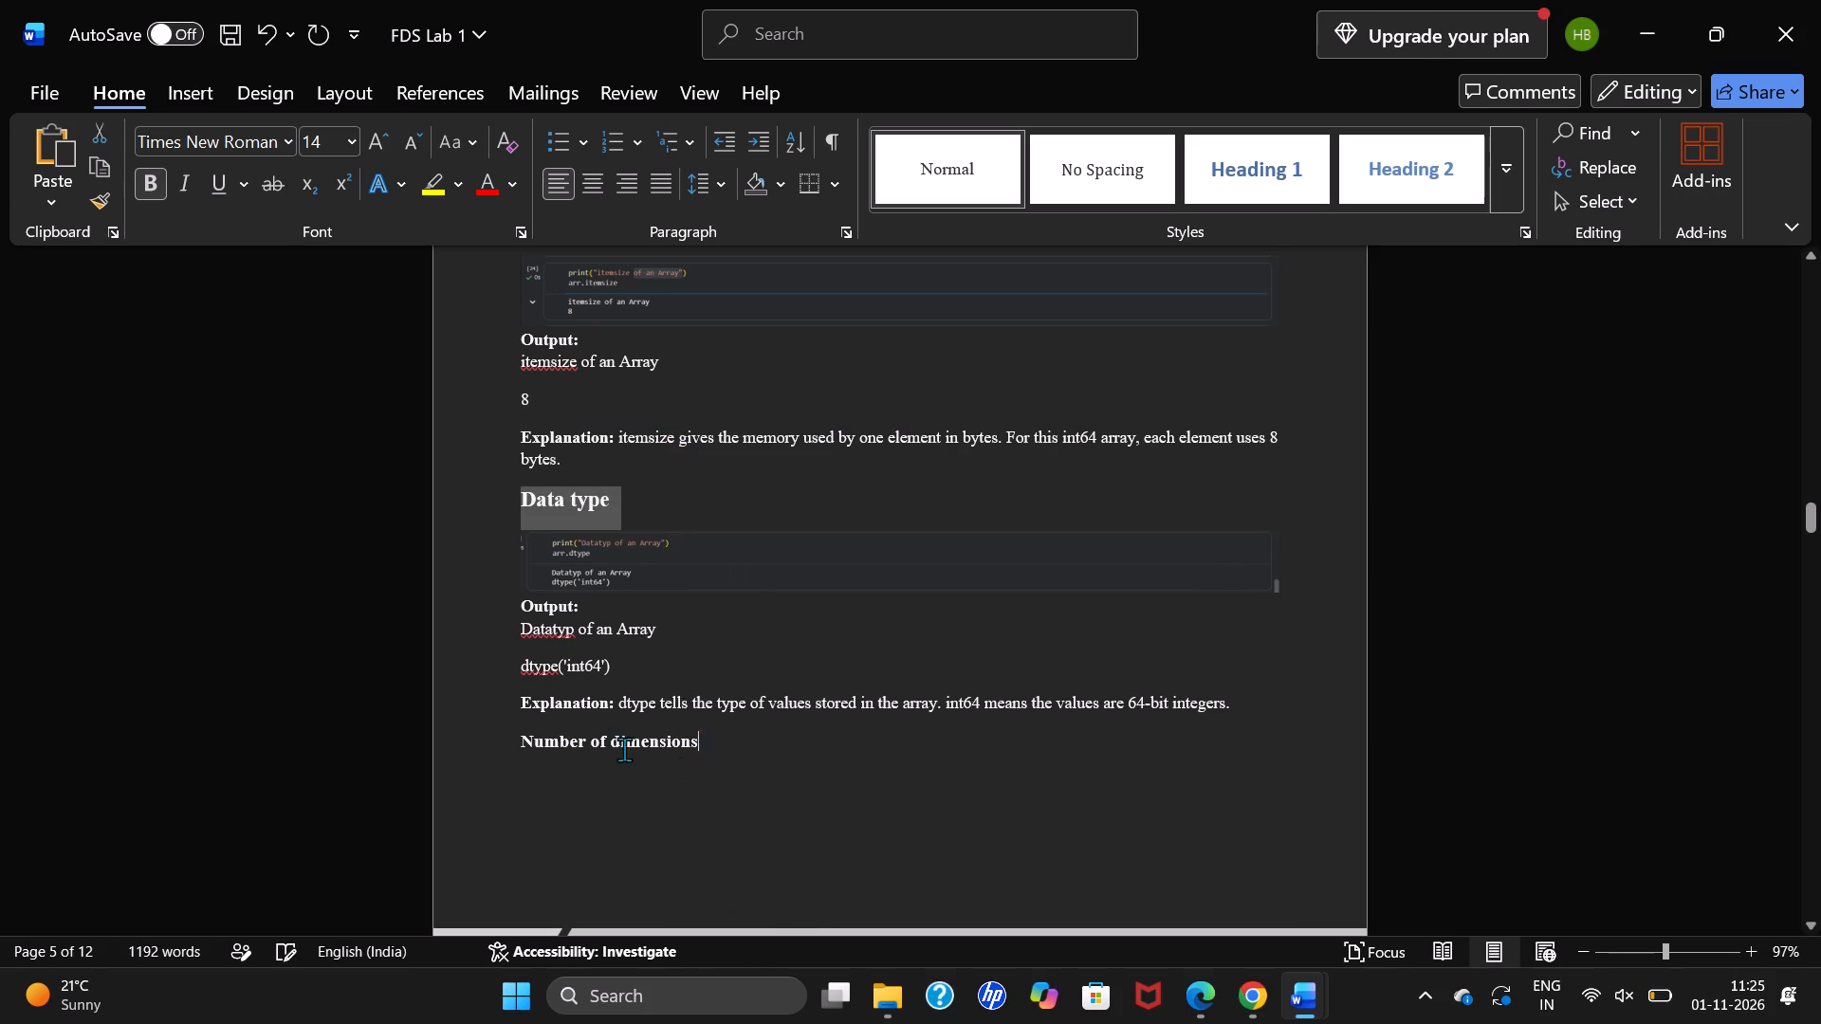
pyautogui.moveTo(624, 749); pyautogui.dragTo(506, 738)
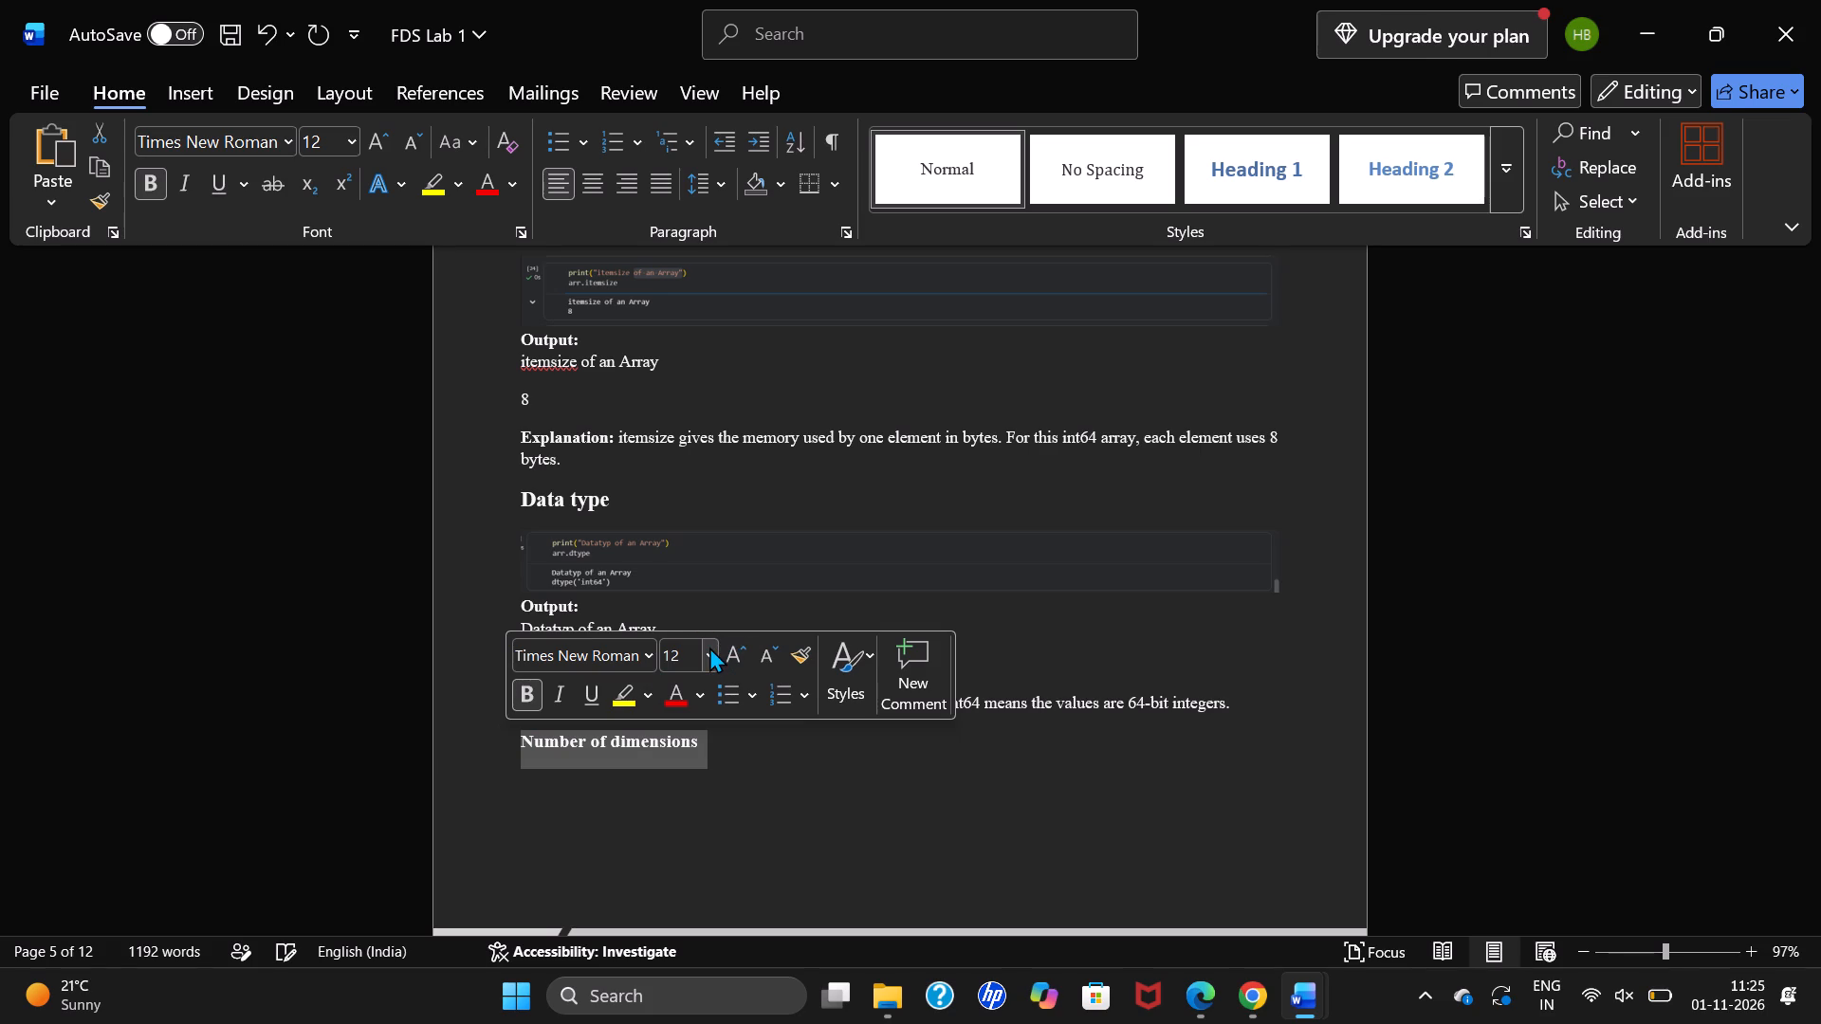
pyautogui.click(709, 647)
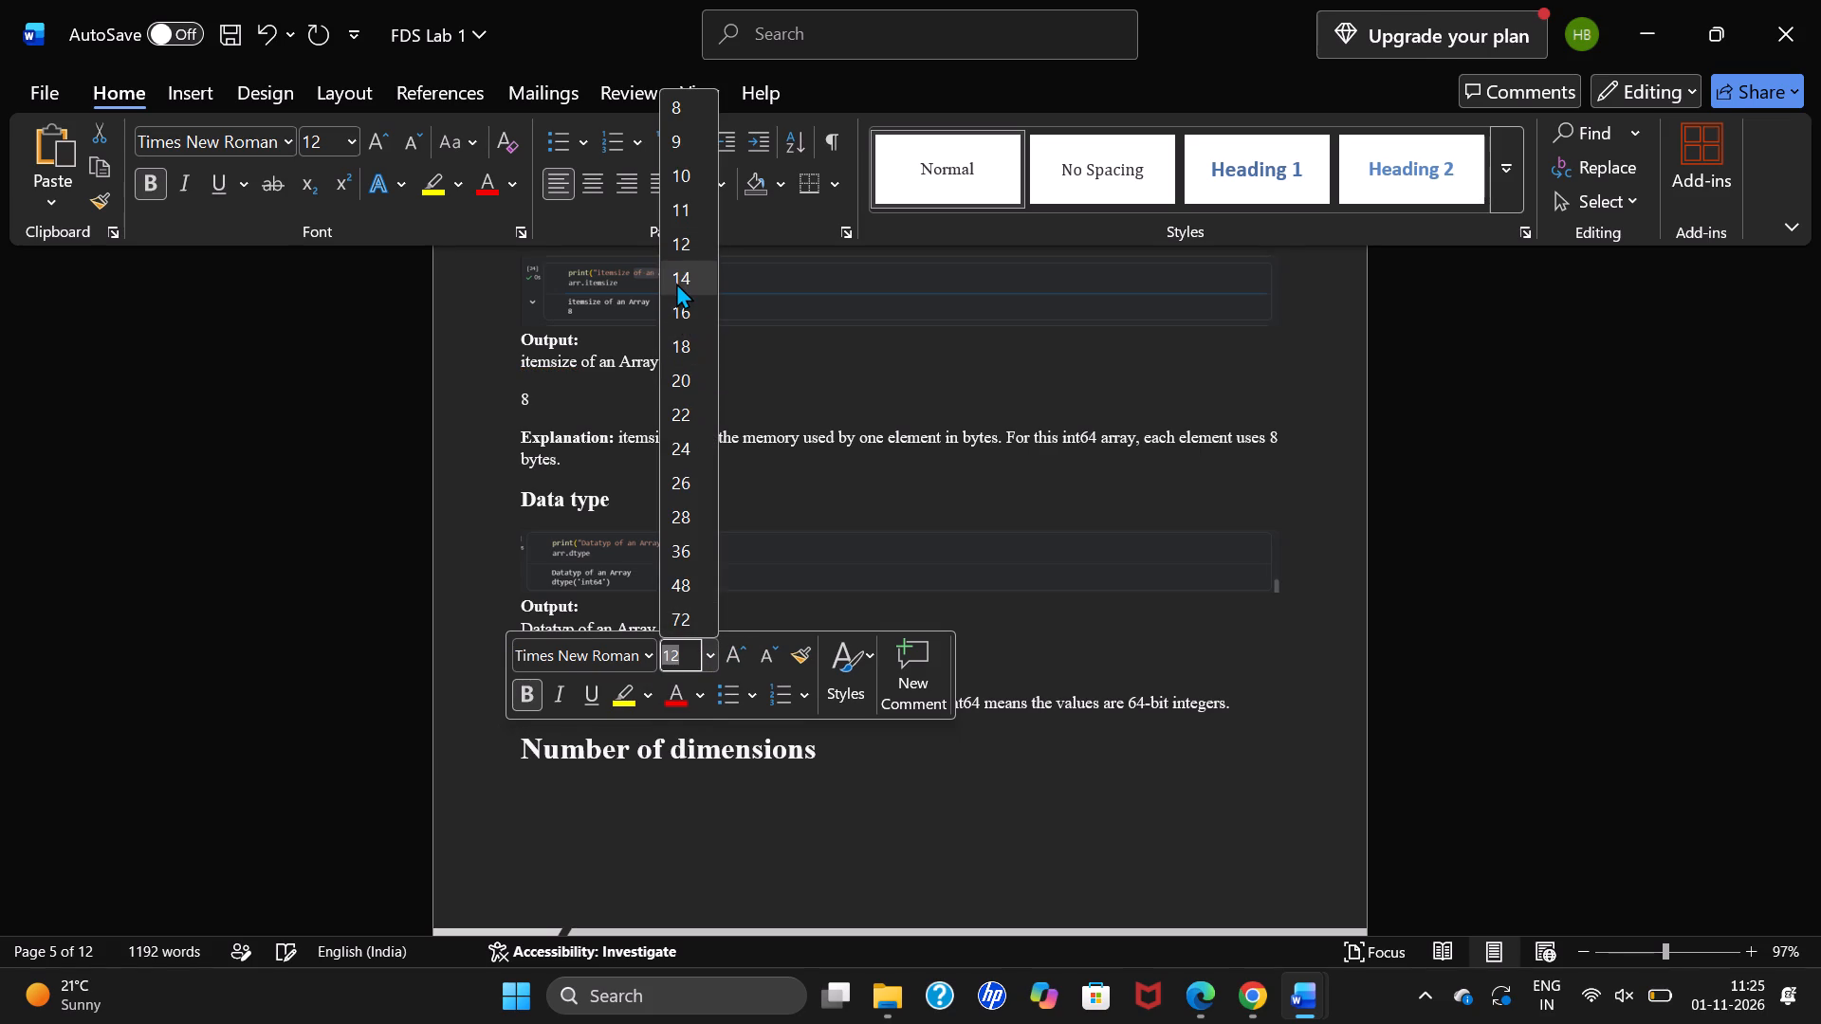
pyautogui.click(676, 283)
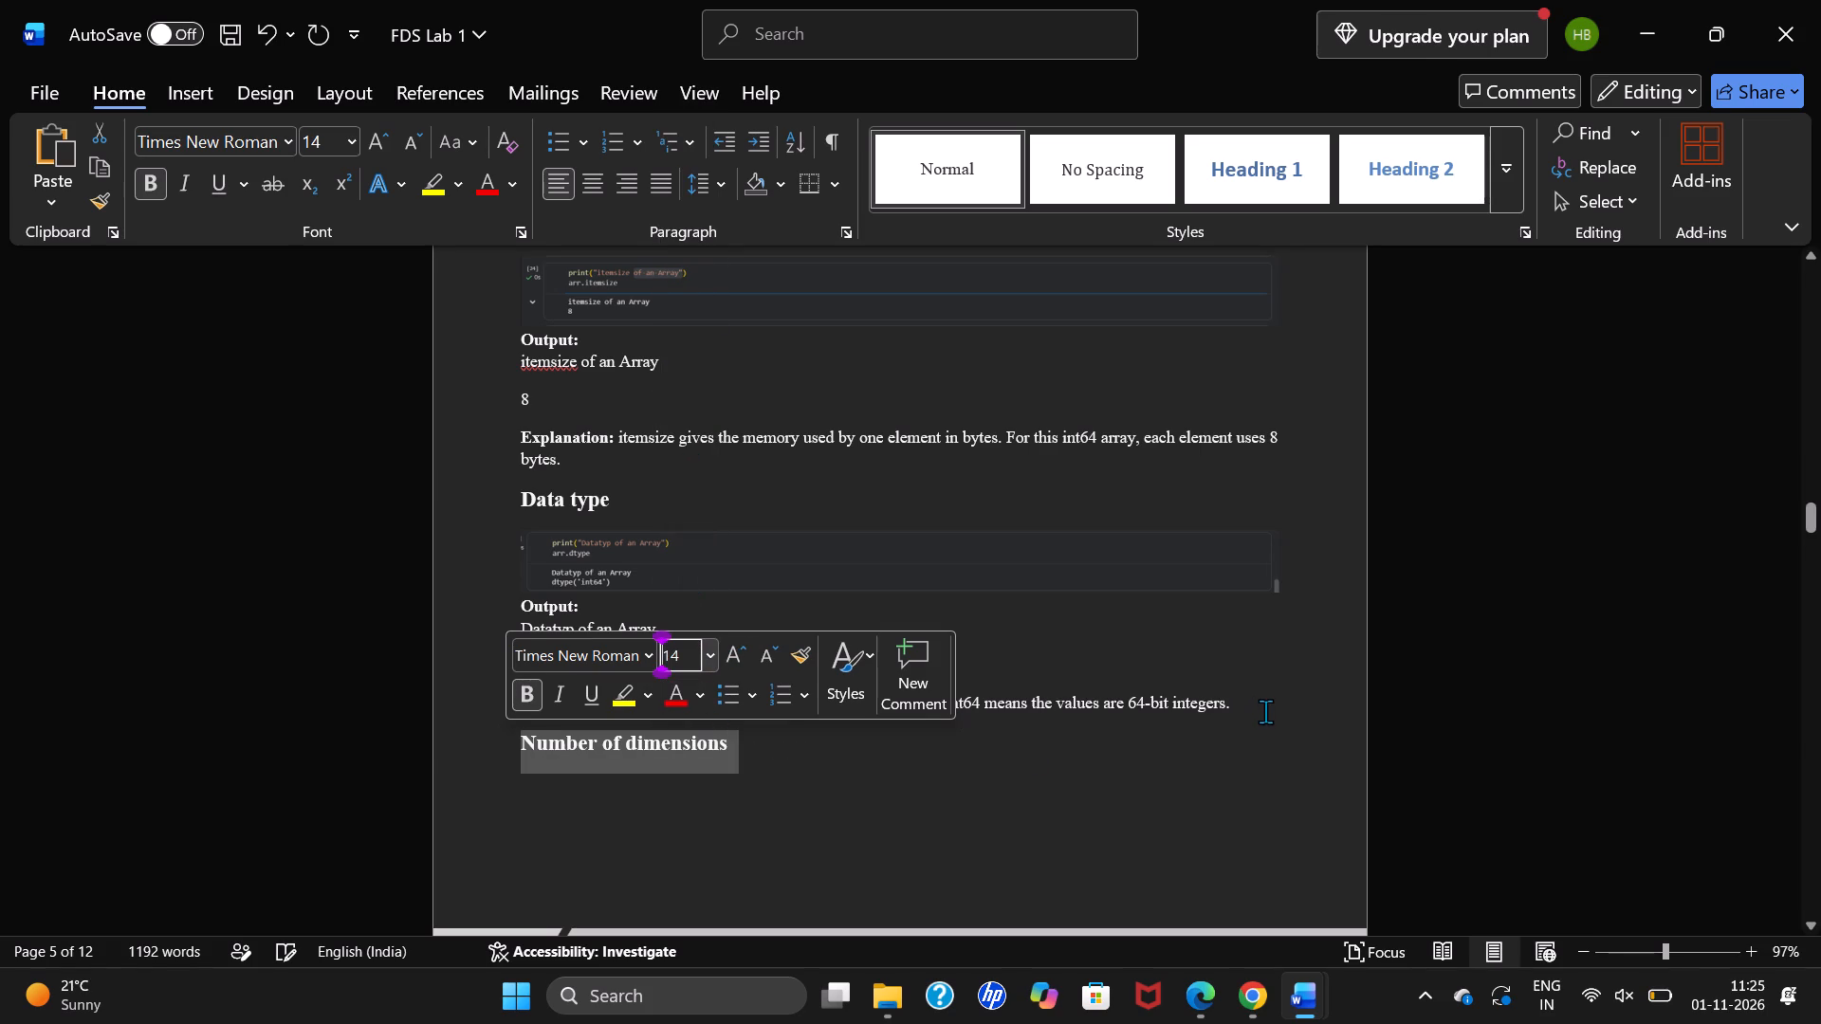
# Add three paragraph breaks after the explanation ending "64-bit integers." to move the "Number of dimensions" heading onto the next page.
pyautogui.click(1265, 711)
pyautogui.press('Return')
pyautogui.press('Return')
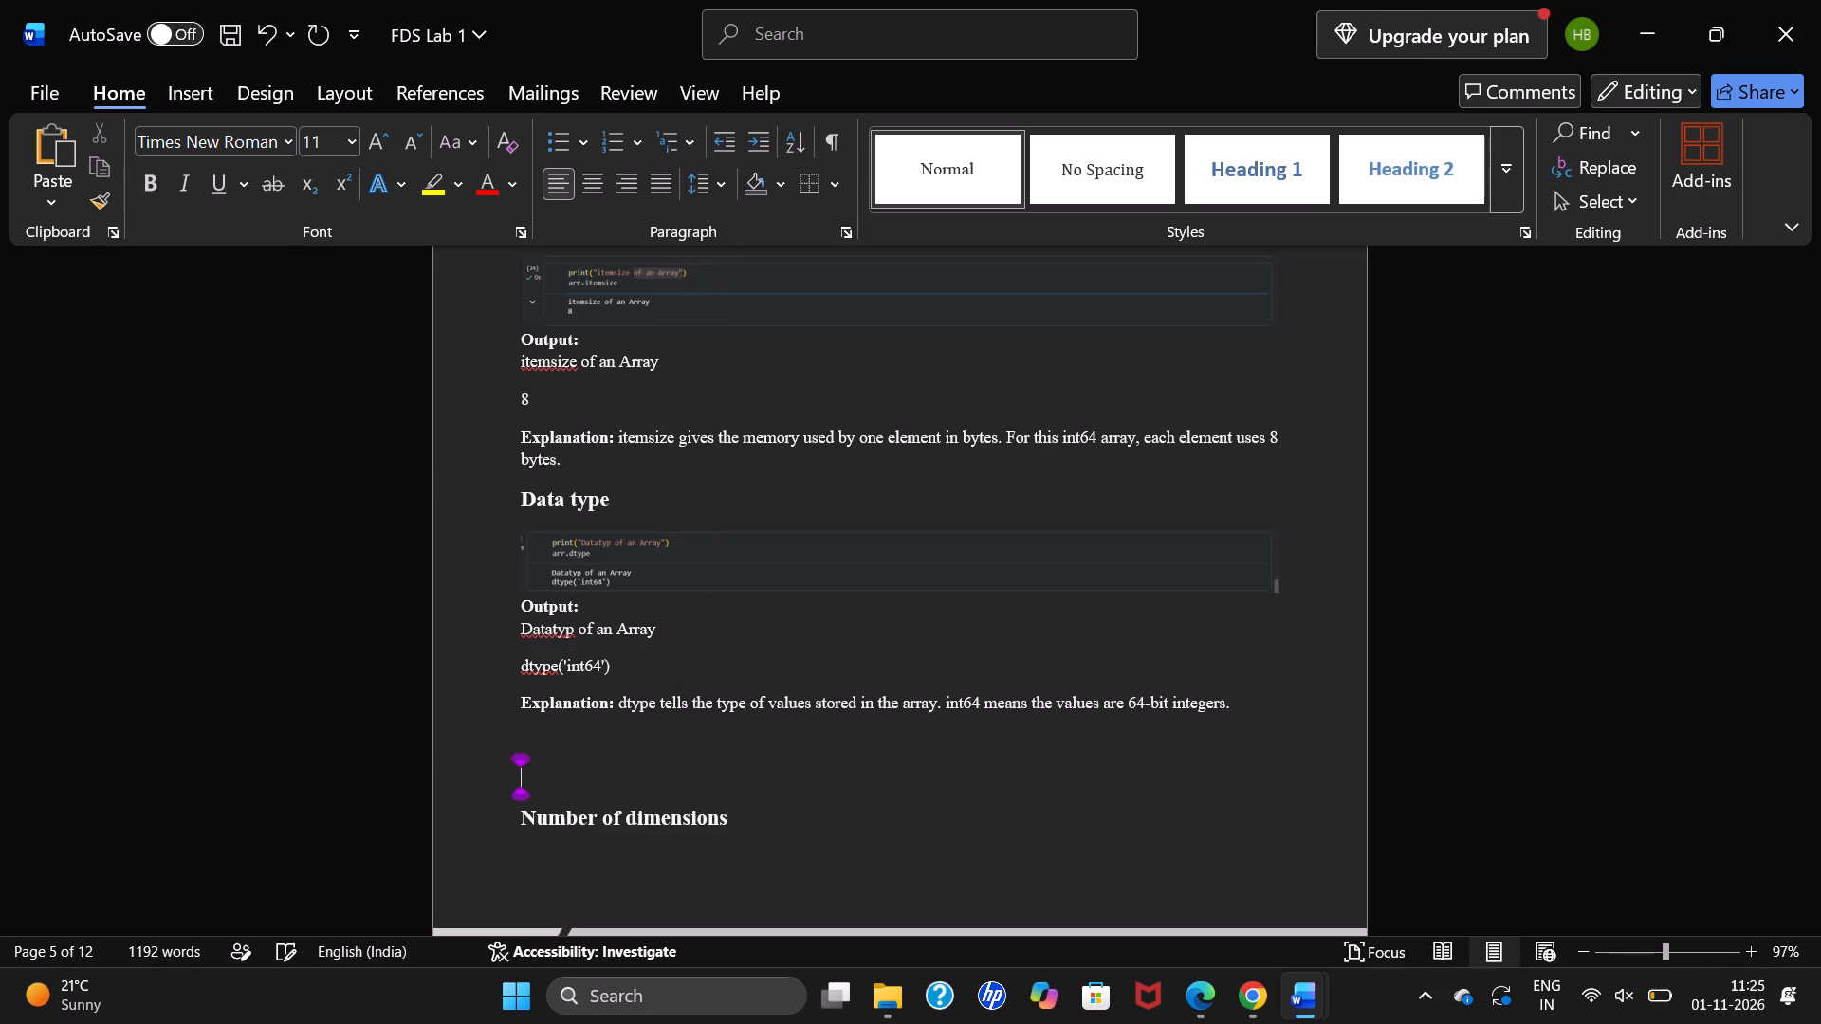
pyautogui.press('Return')
pyautogui.scroll(-3, 1265, 711)
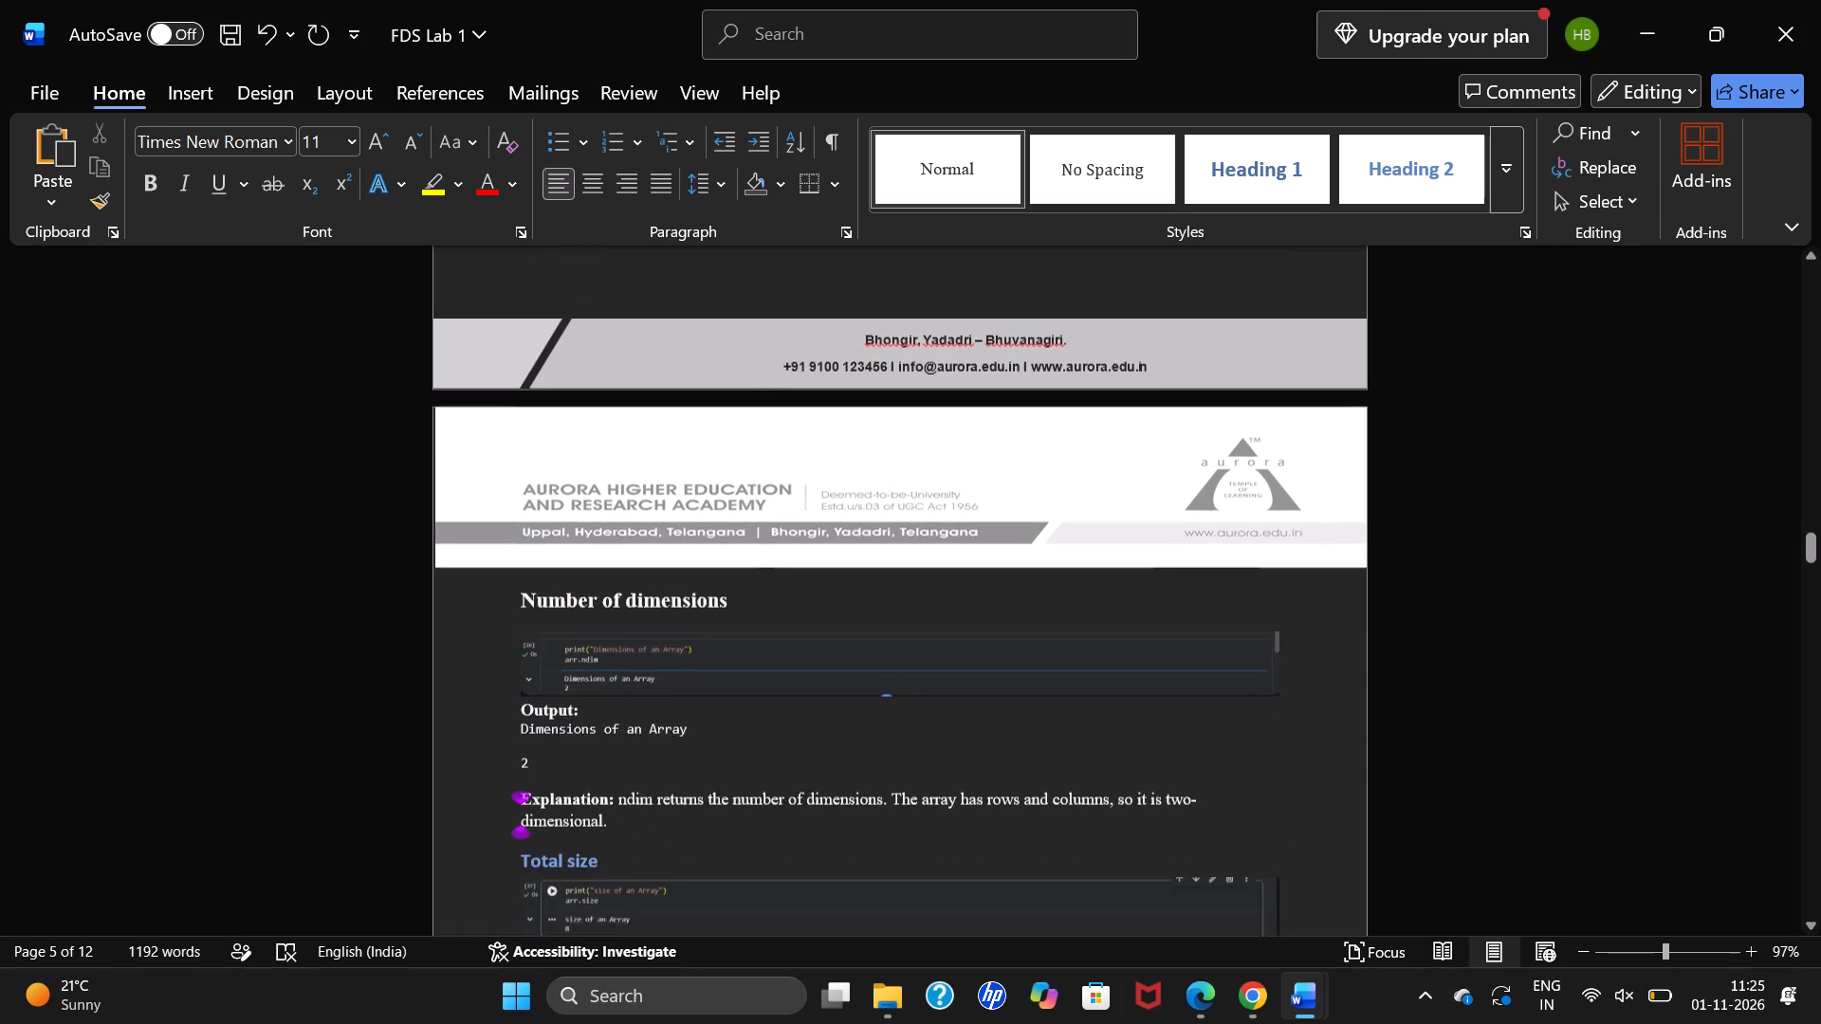
# Apply the Normal style to the "Total size" heading and make it bold at font size 14.
pyautogui.scroll(-1, 1265, 711)
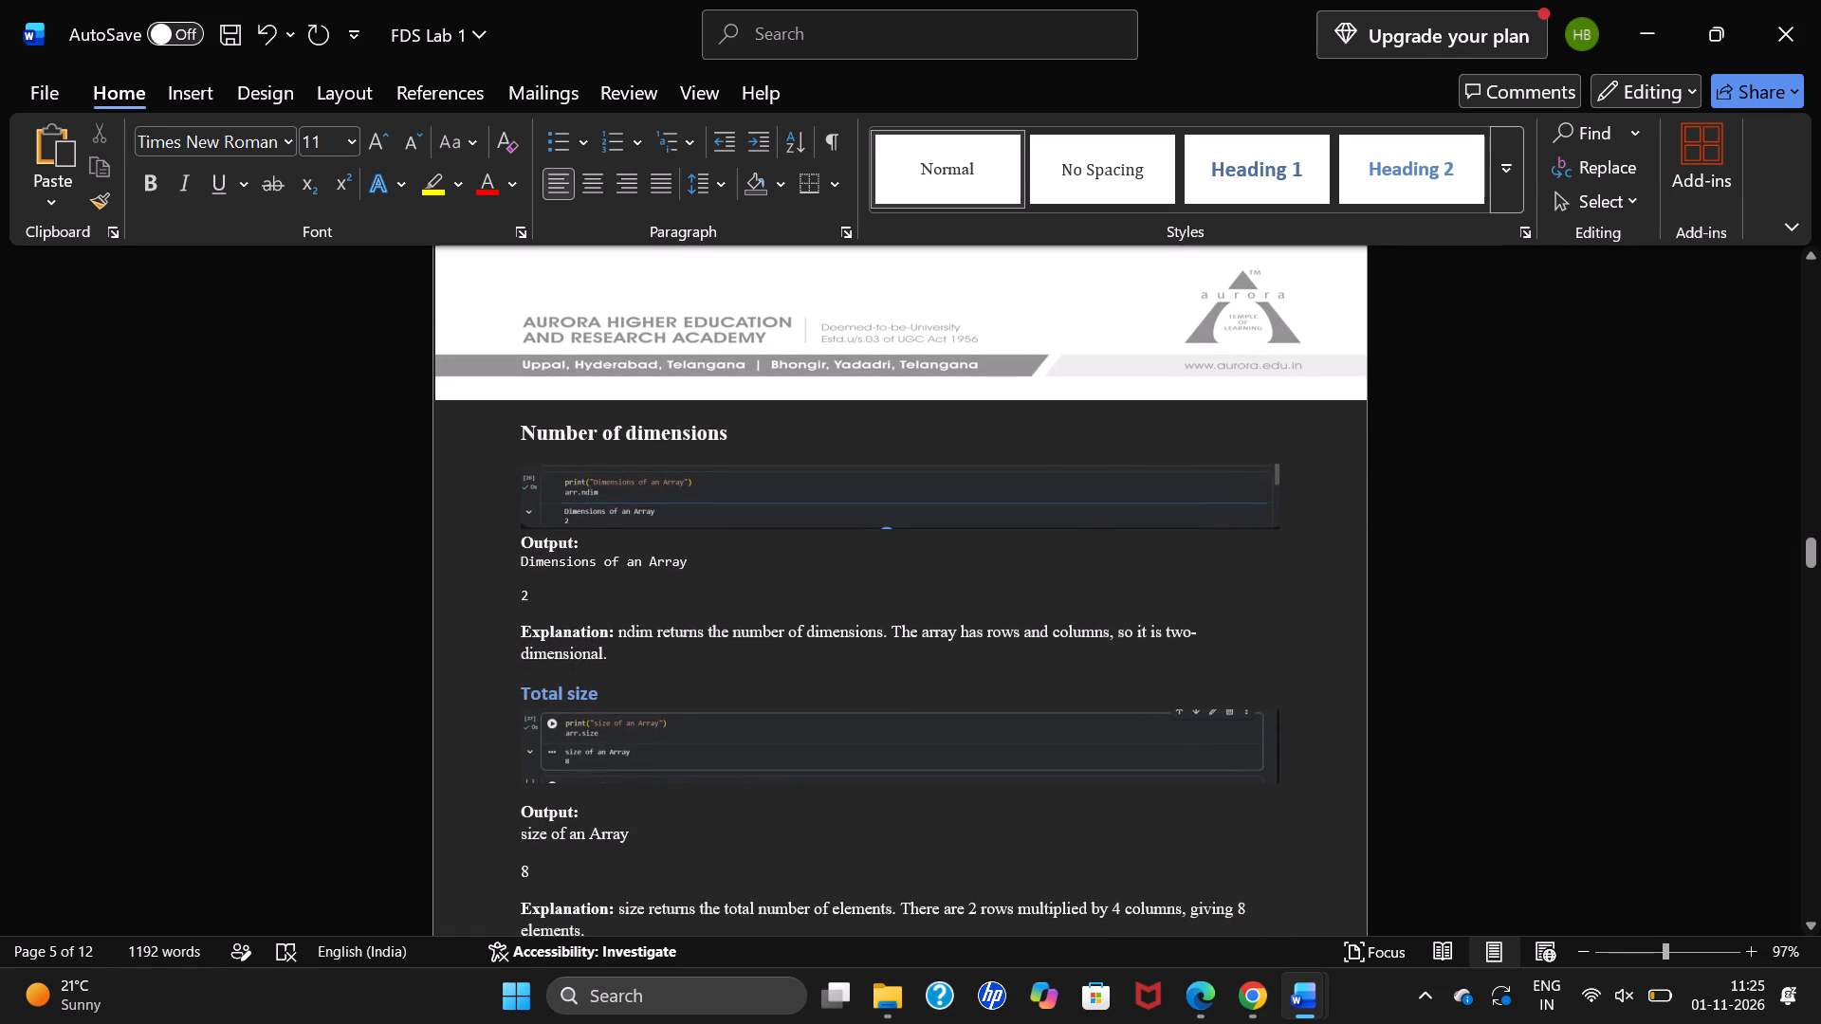
pyautogui.moveTo(601, 694); pyautogui.dragTo(564, 689)
pyautogui.moveTo(564, 689); pyautogui.dragTo(526, 690)
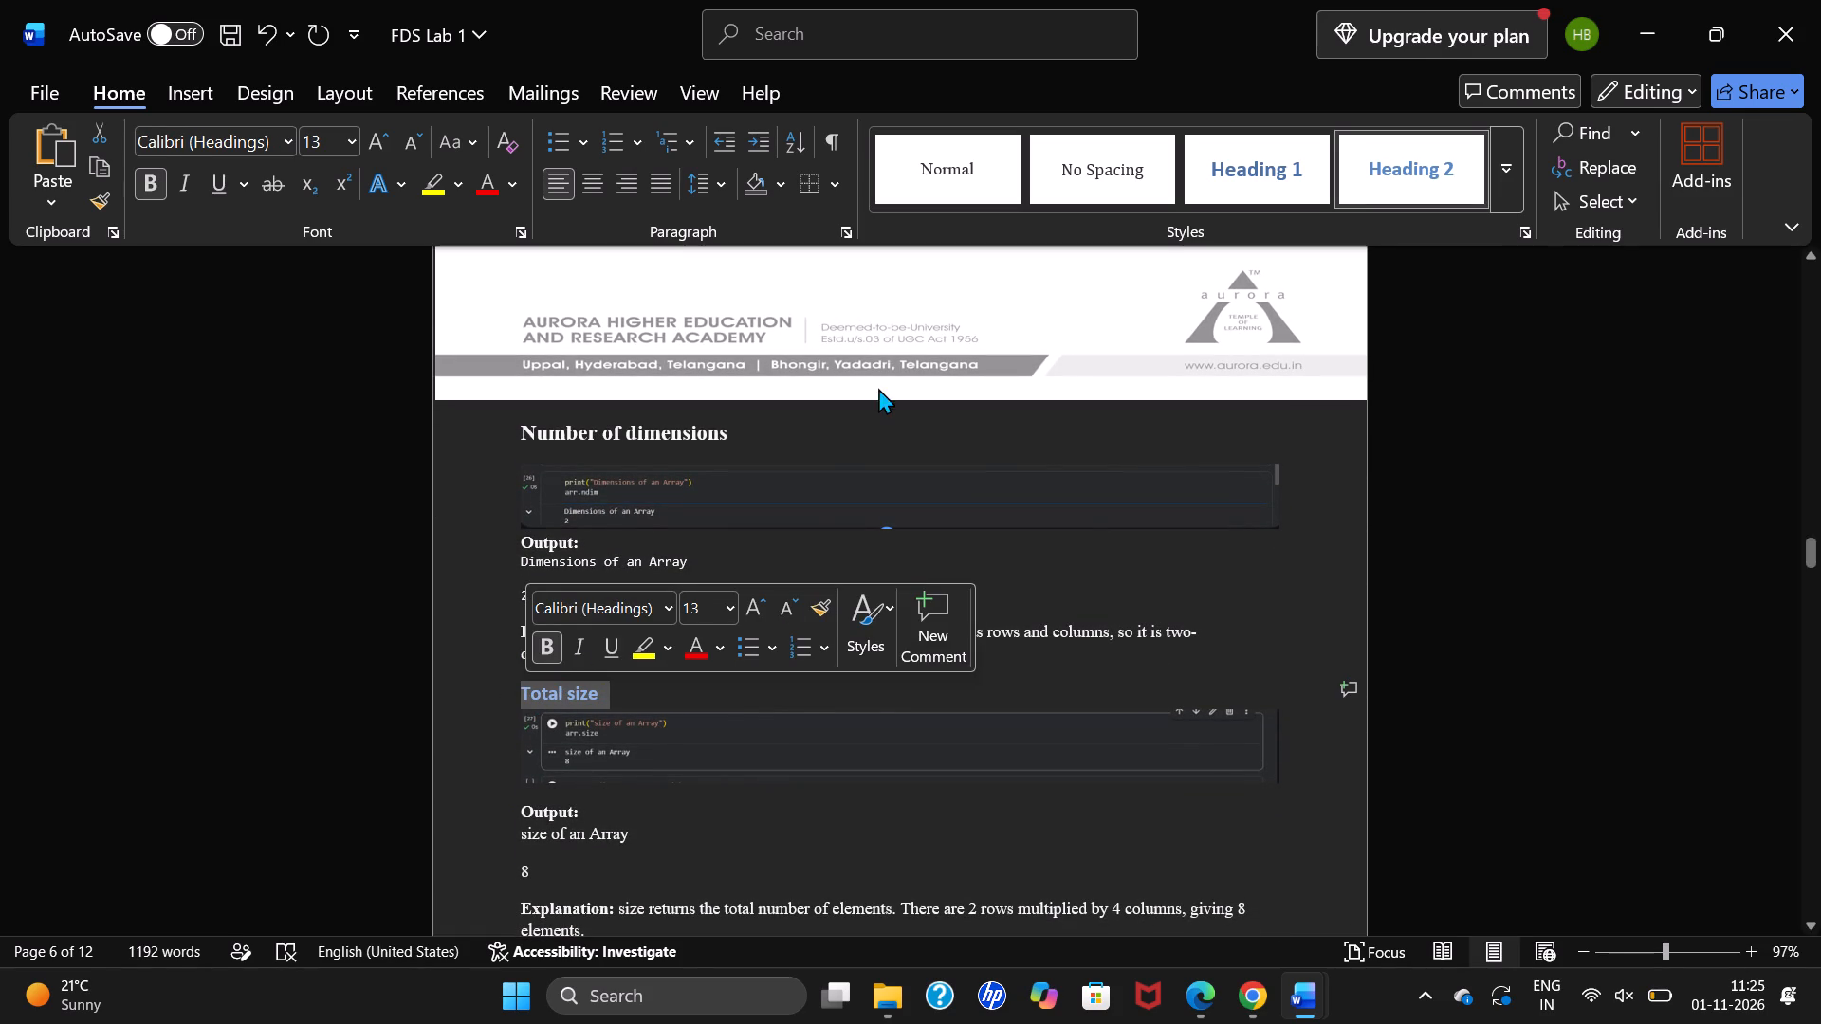
pyautogui.click(980, 154)
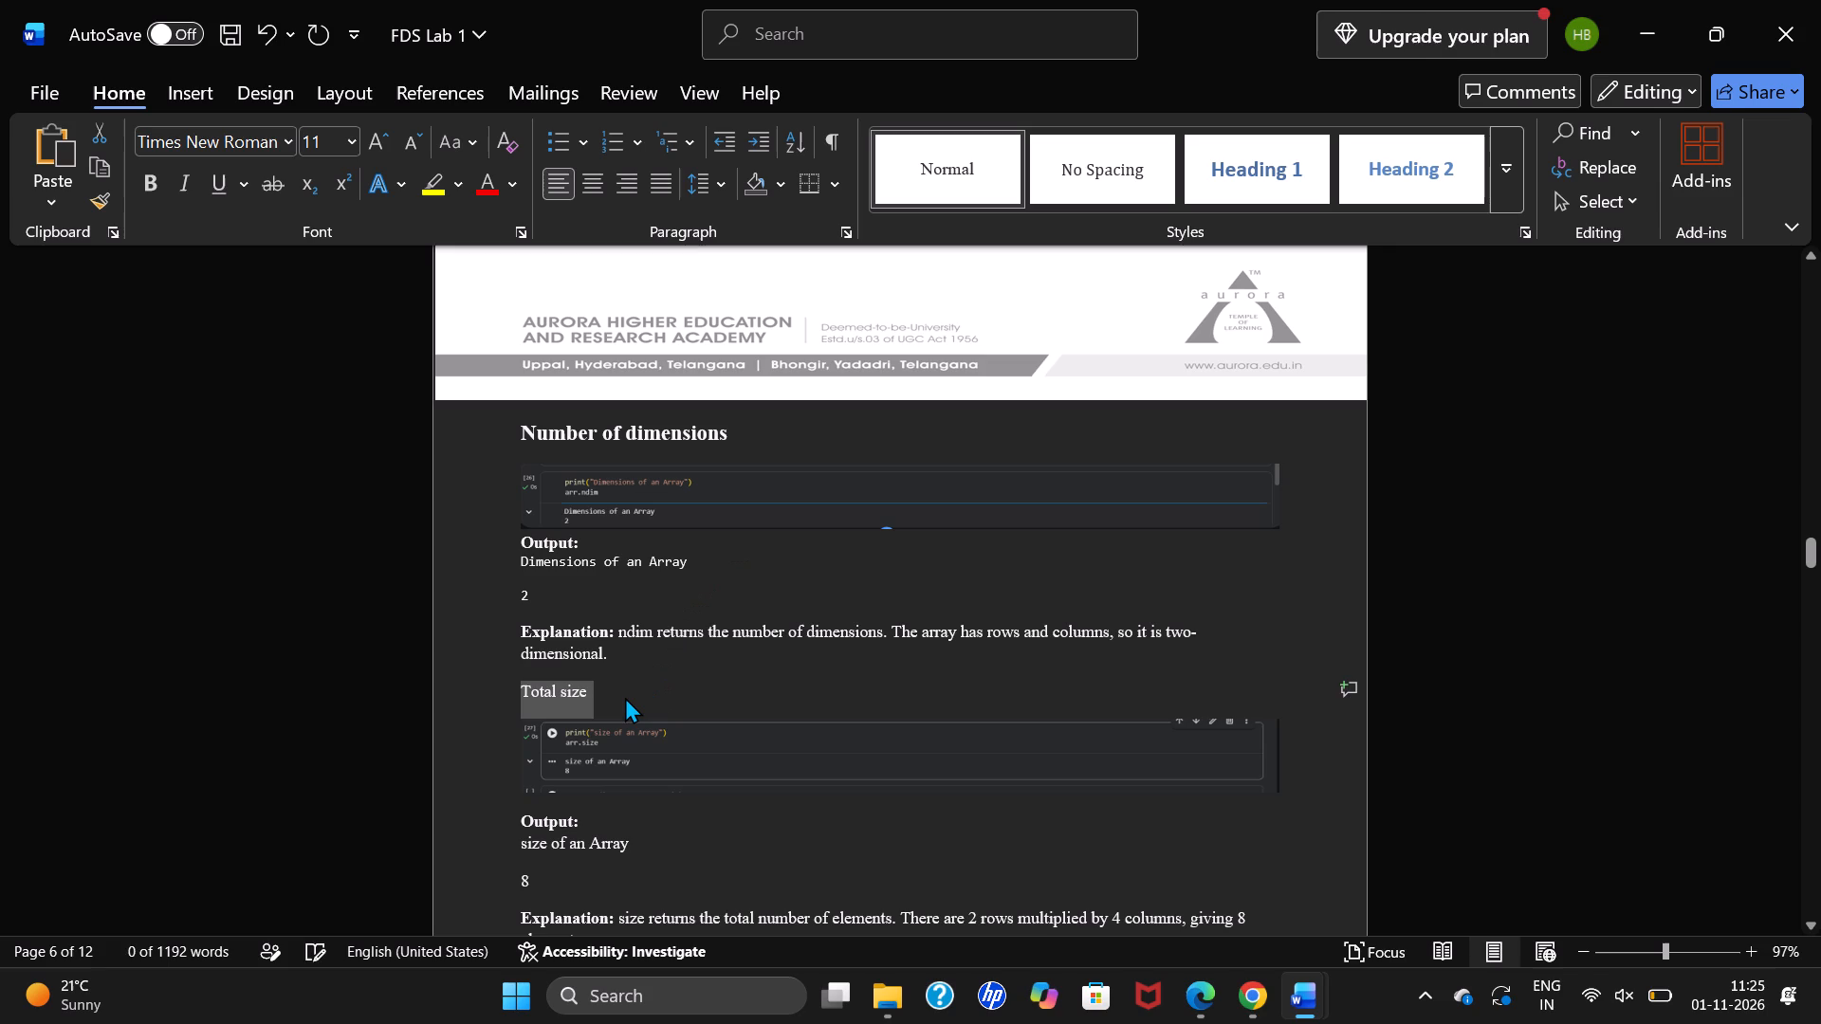
pyautogui.click(608, 700)
pyautogui.moveTo(608, 700); pyautogui.dragTo(517, 699)
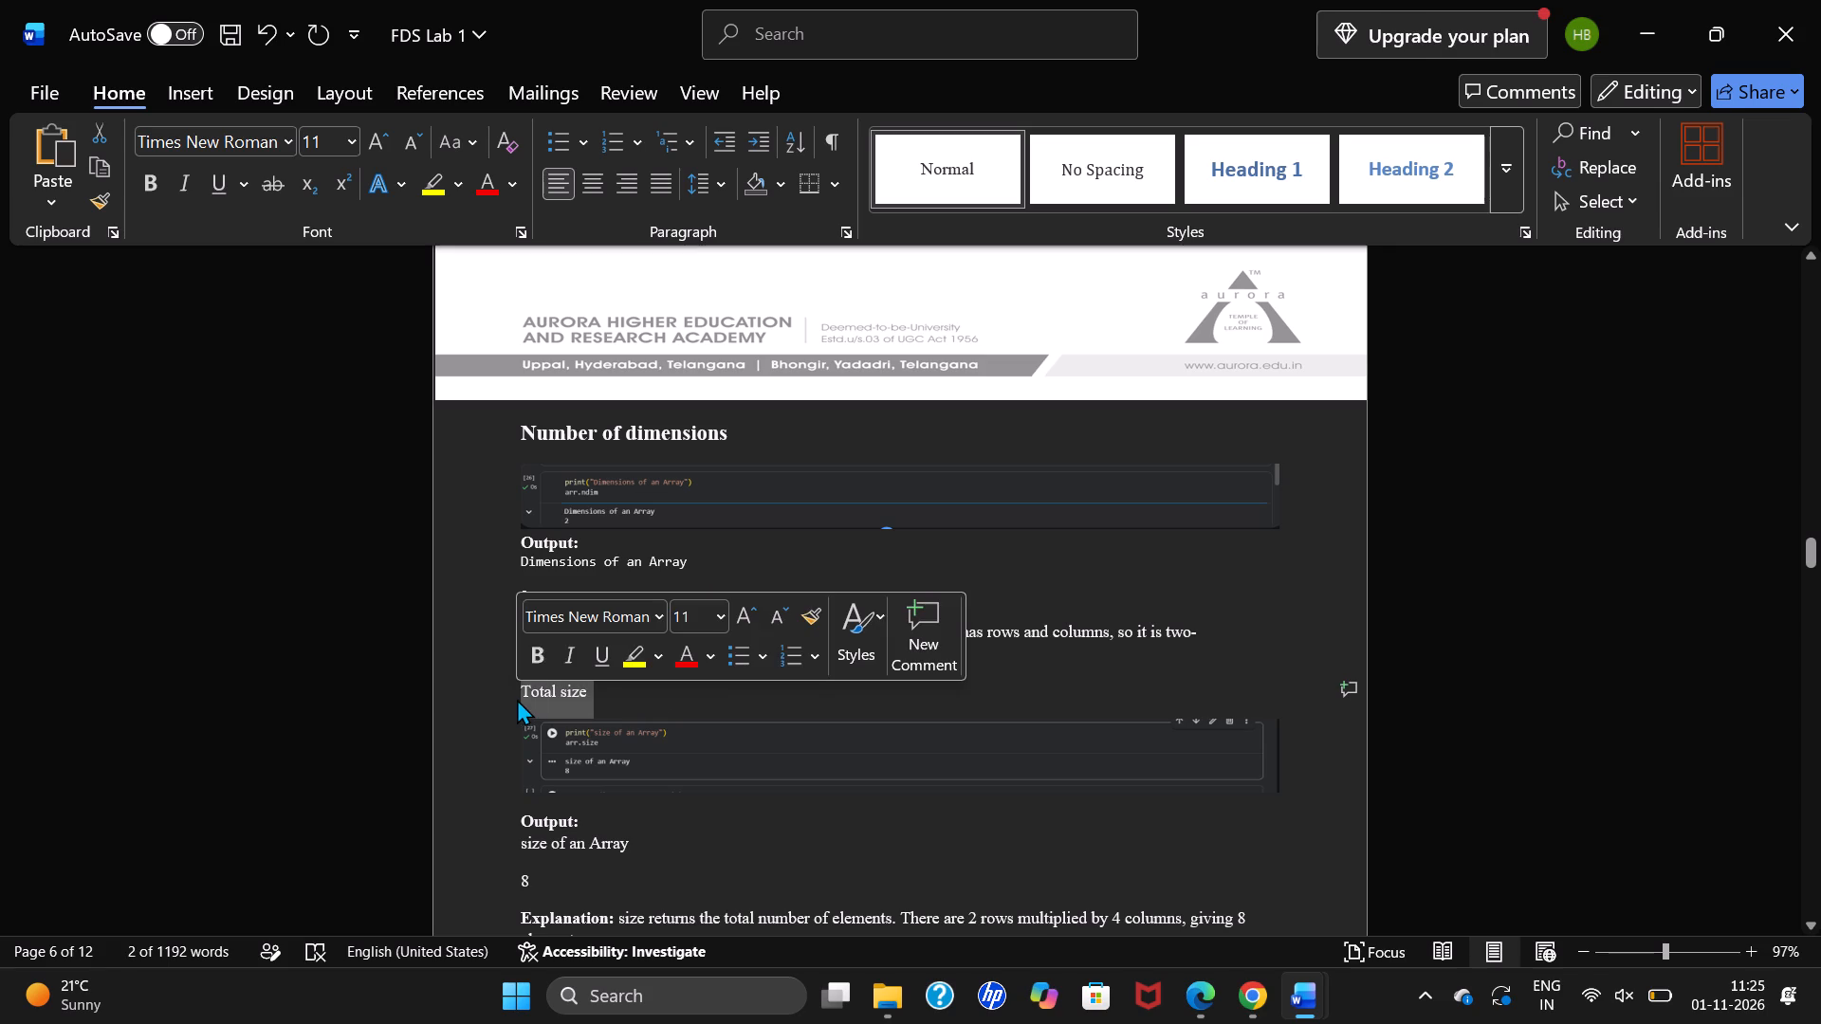
pyautogui.click(542, 647)
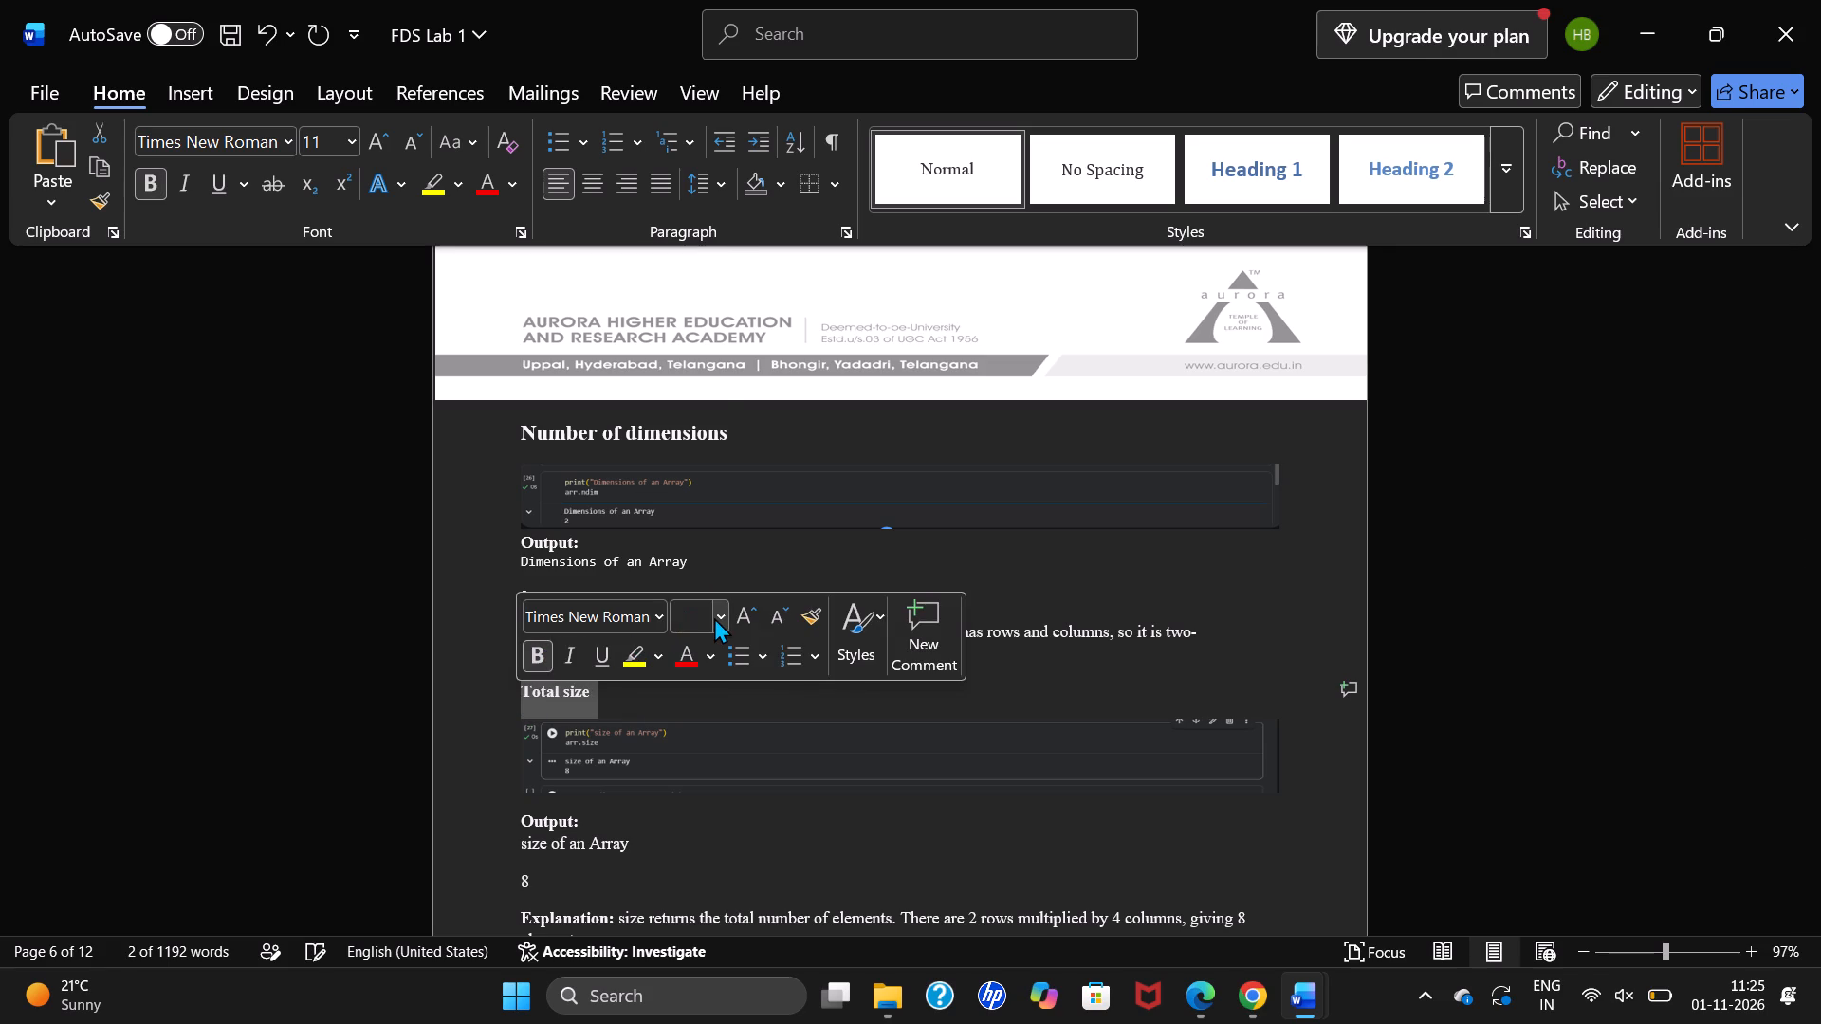
pyautogui.click(714, 617)
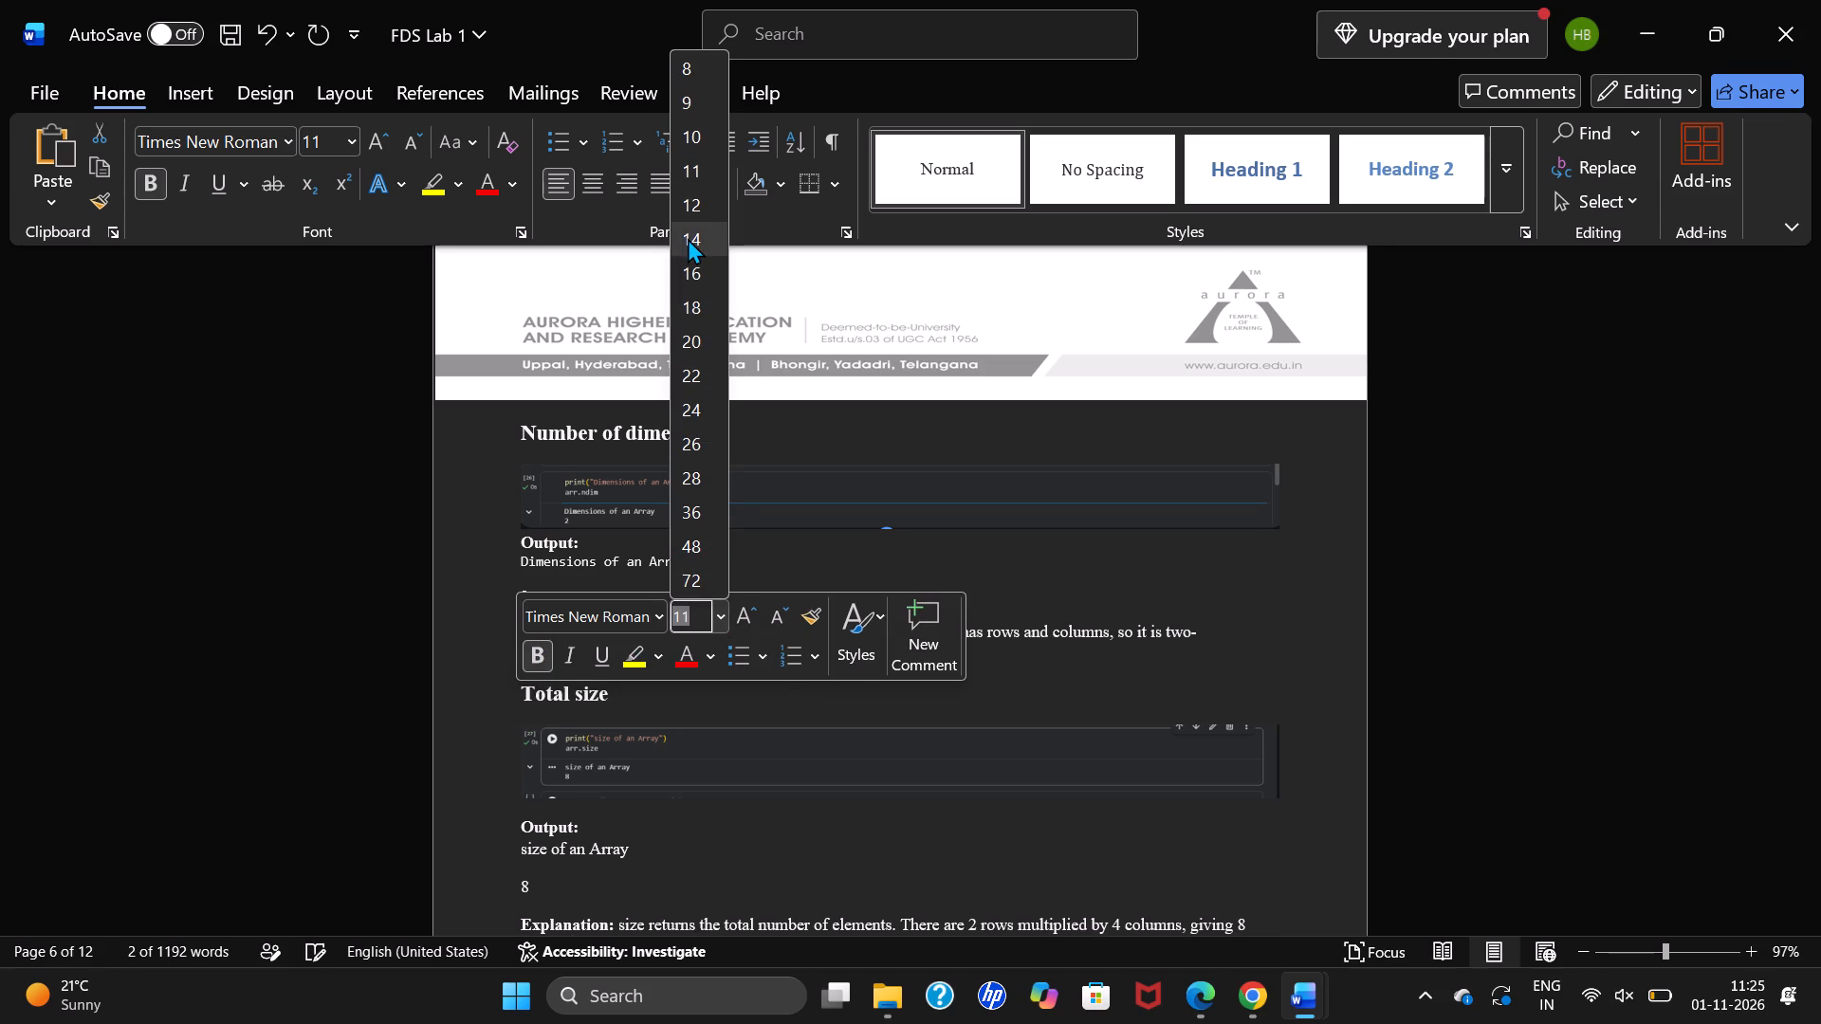
pyautogui.click(688, 238)
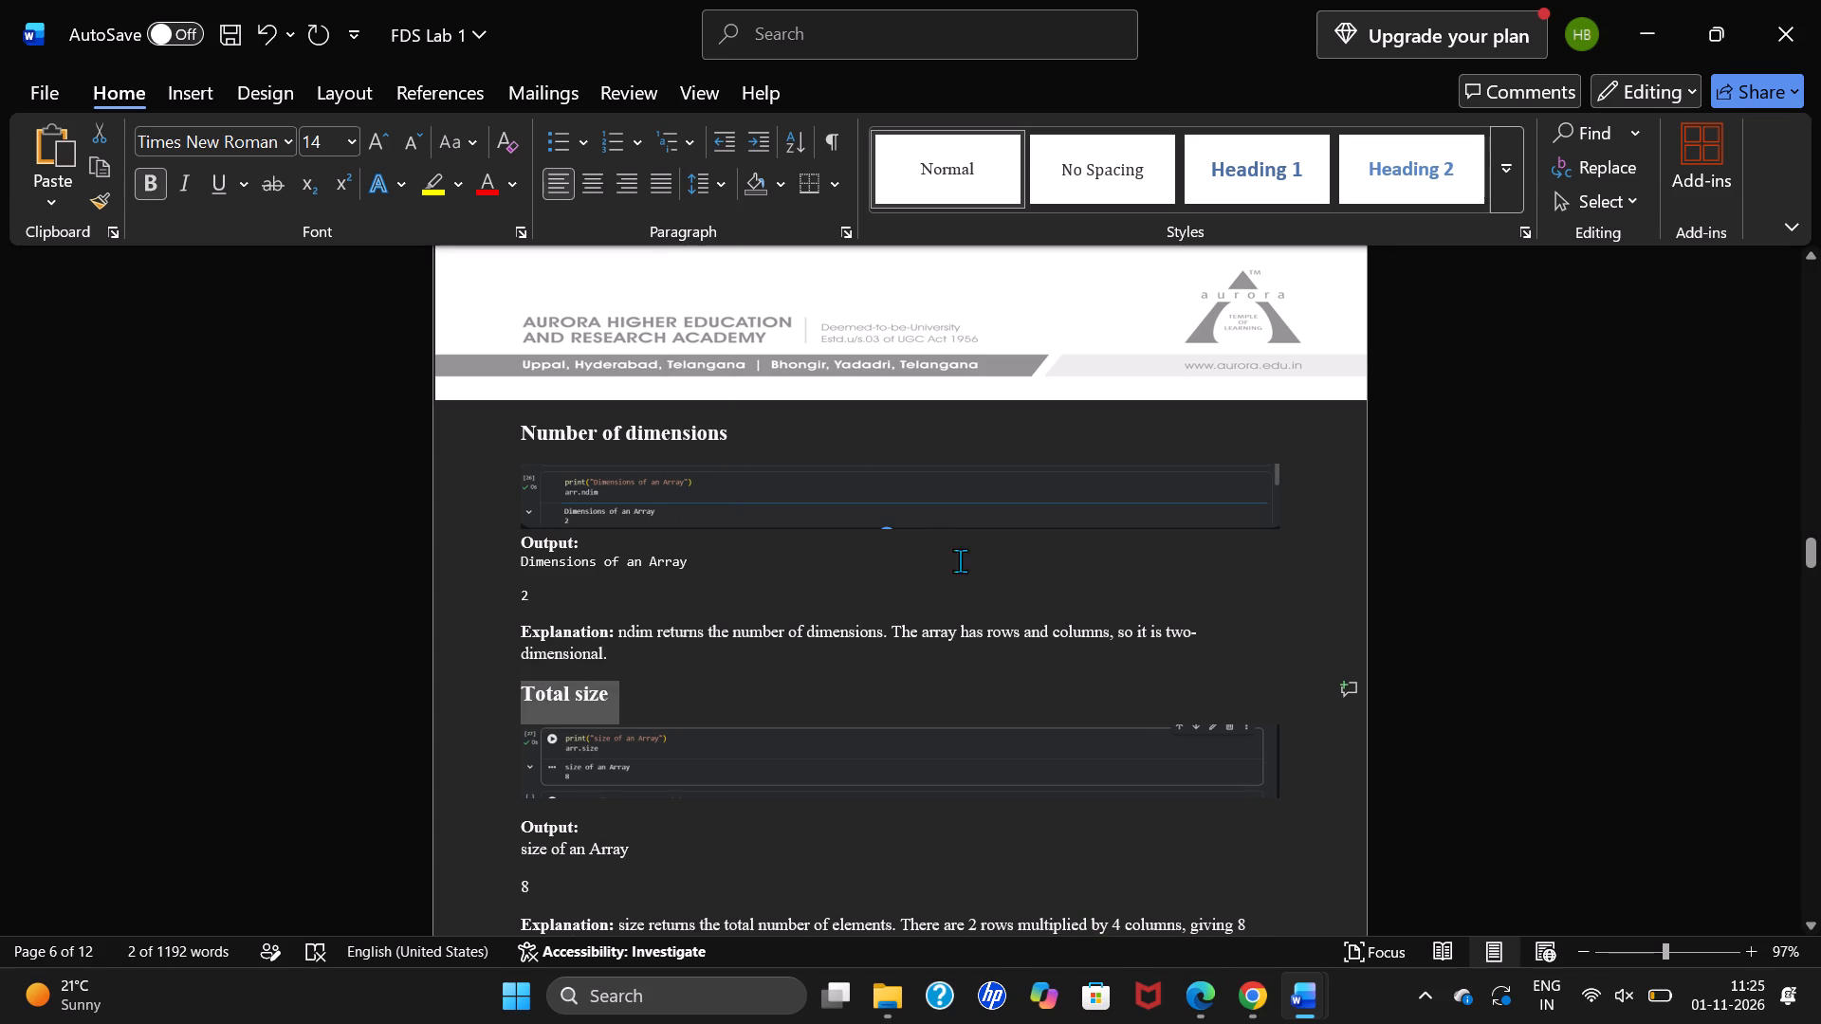
pyautogui.click(1000, 698)
# Apply the Normal style to the "3. NumPy Data Types" heading and make it bold at font size 16.
pyautogui.scroll(-1, 1000, 698)
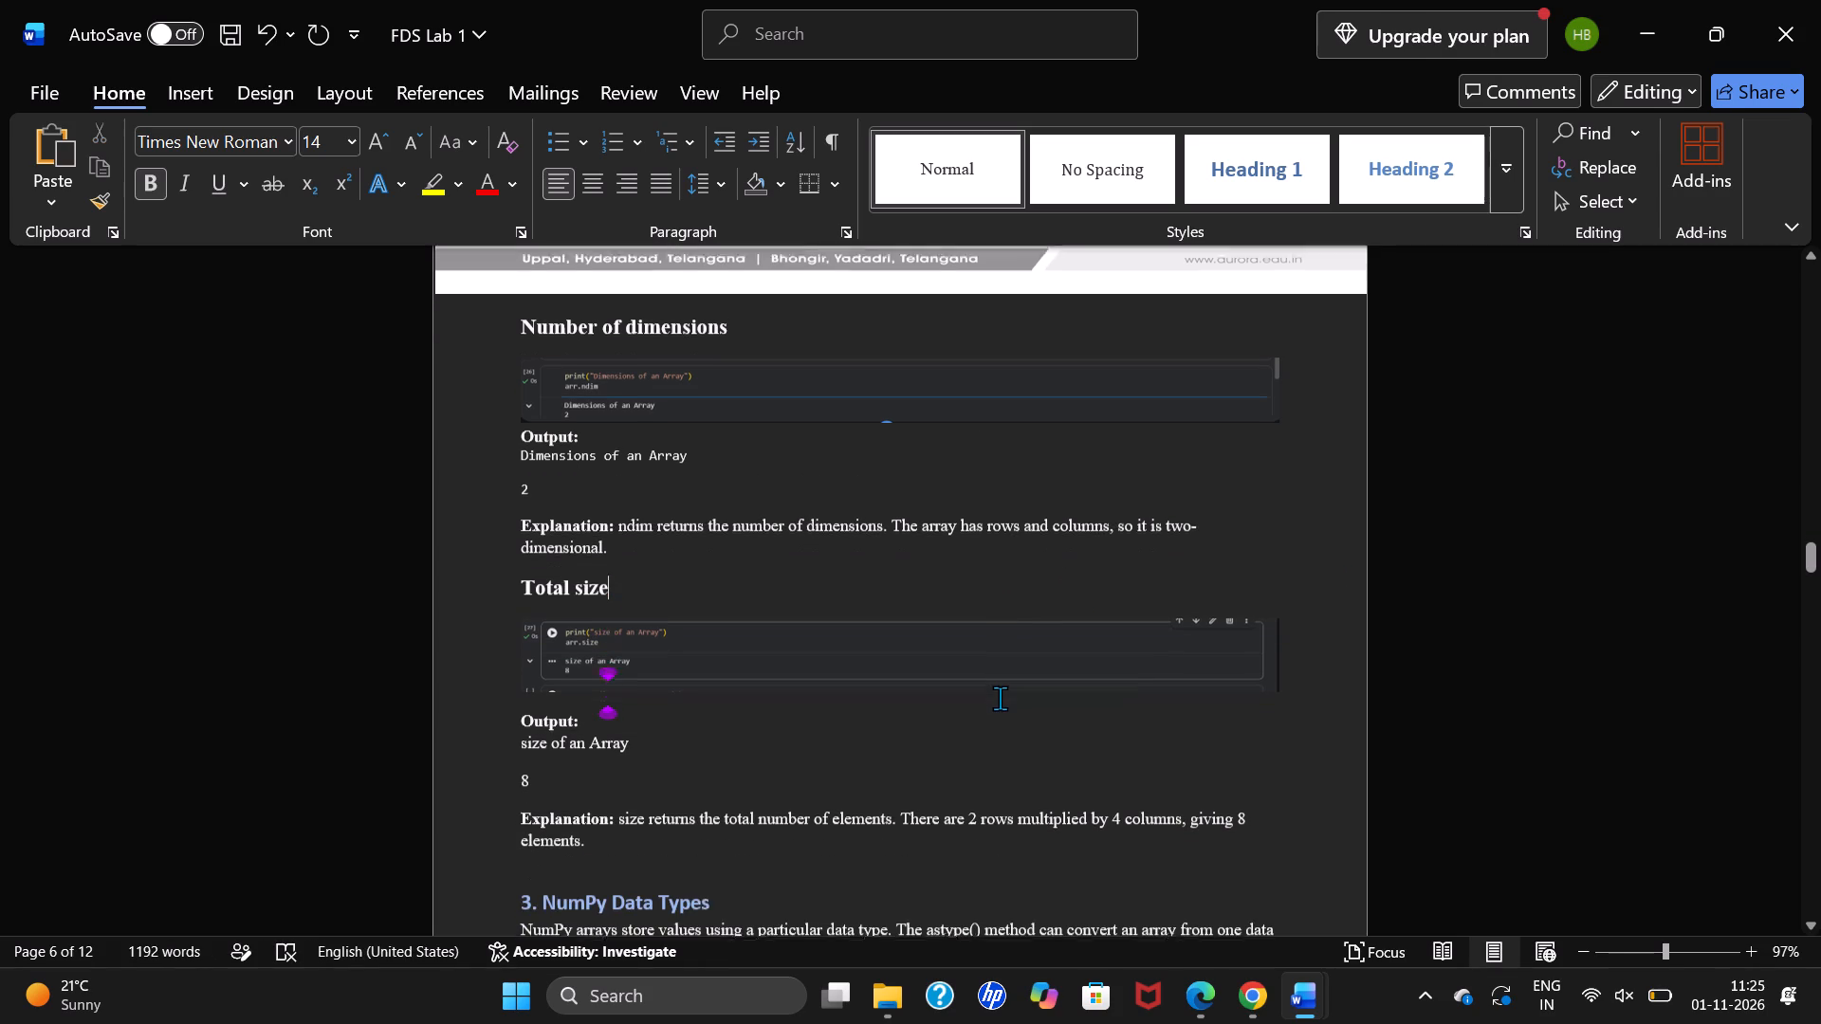
pyautogui.scroll(-1, 1000, 698)
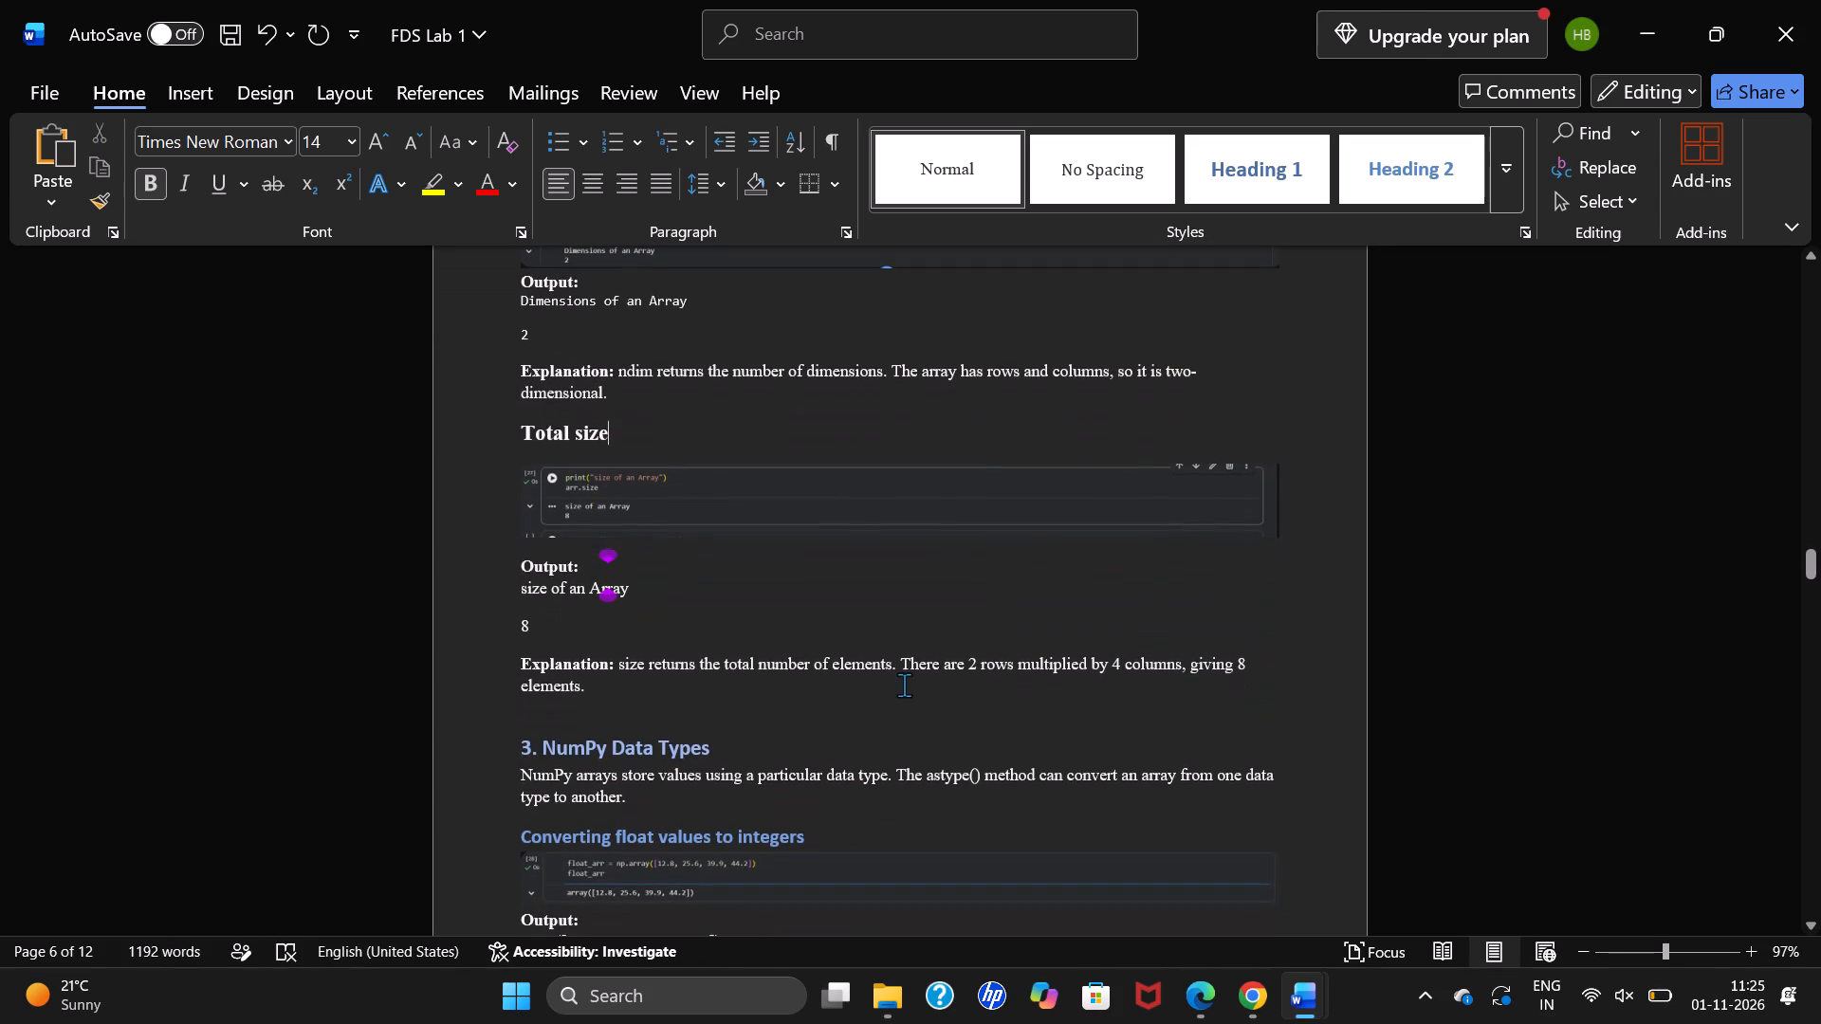
pyautogui.scroll(-1, 744, 681)
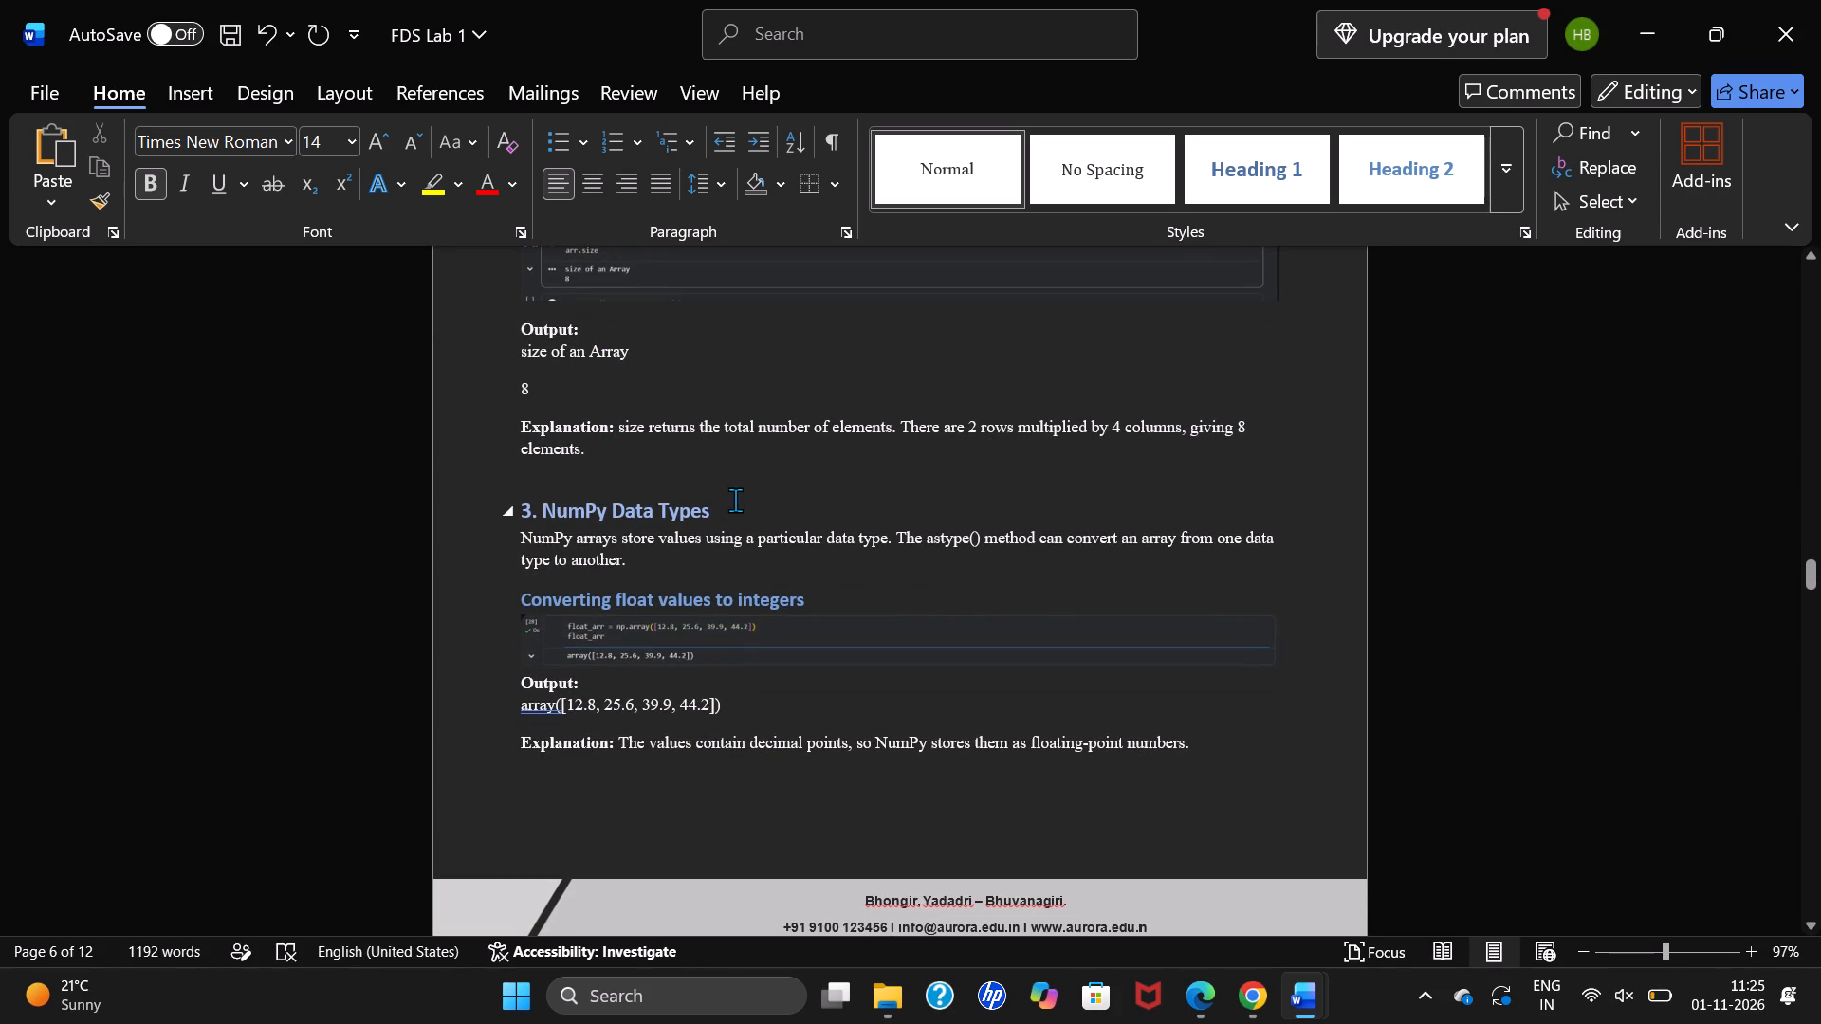
pyautogui.moveTo(739, 516); pyautogui.dragTo(513, 518)
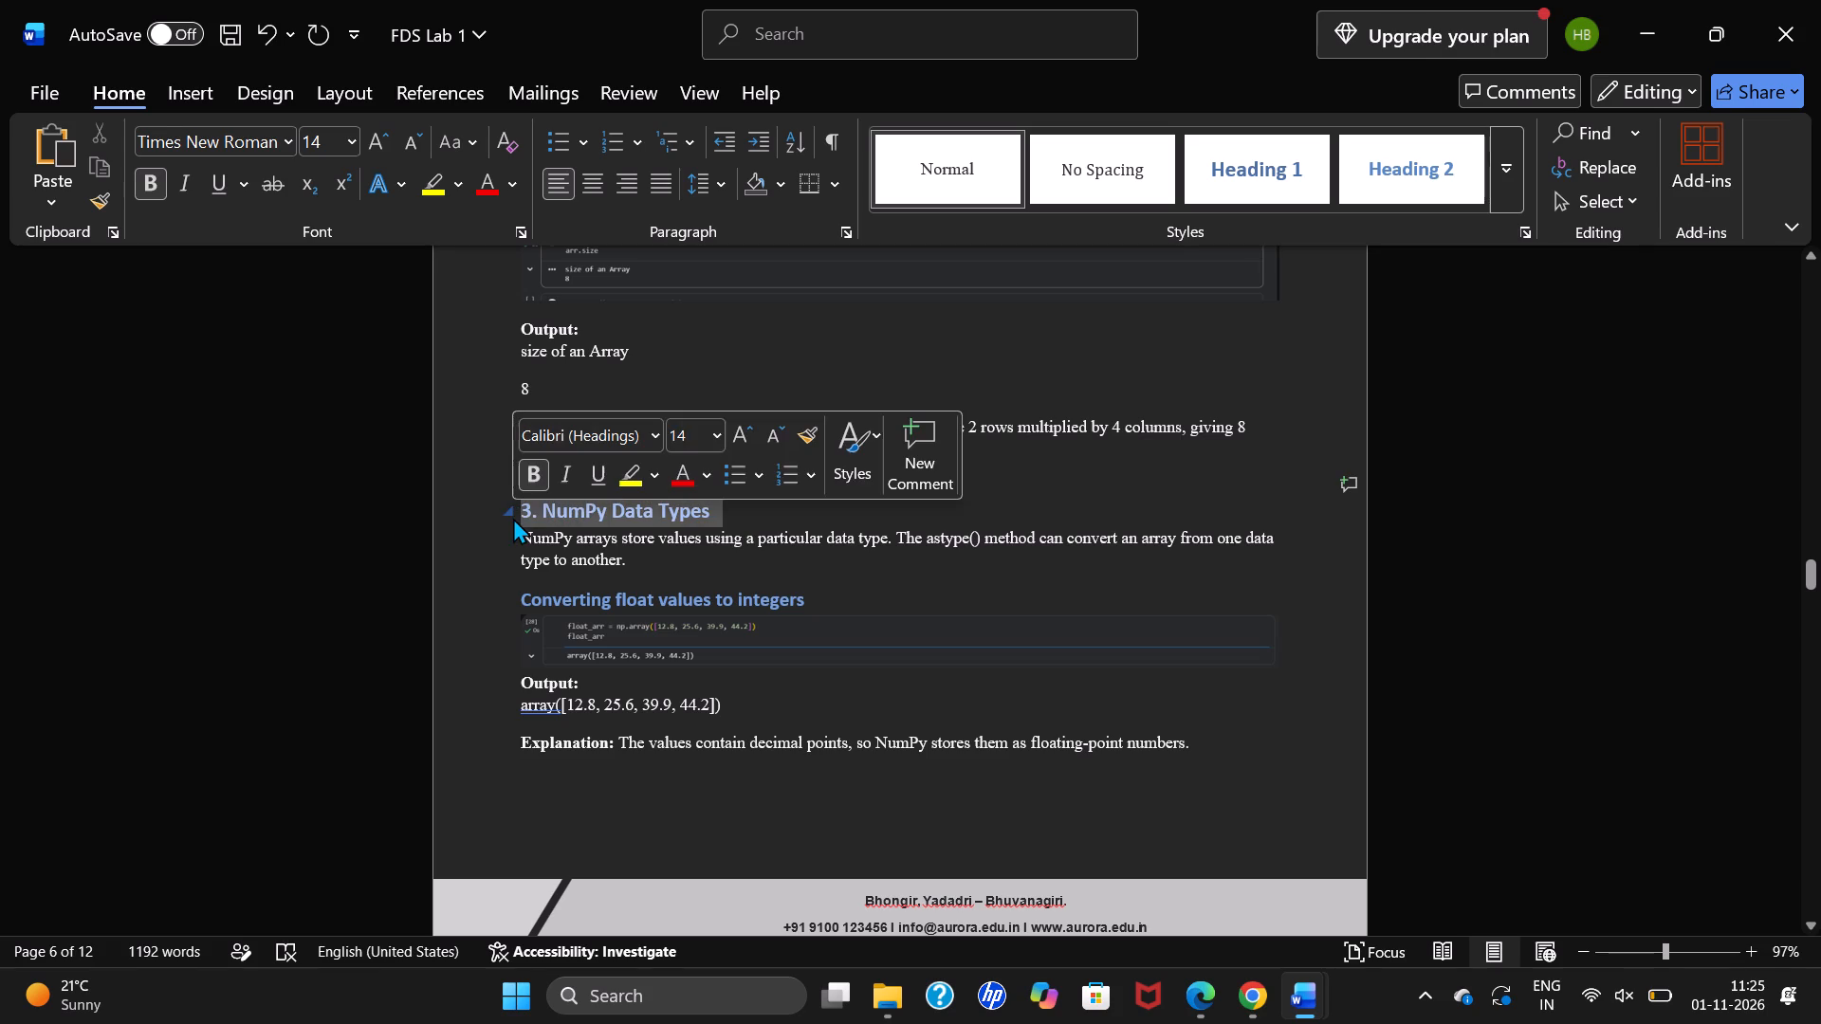
pyautogui.click(960, 155)
pyautogui.doubleClick(707, 496)
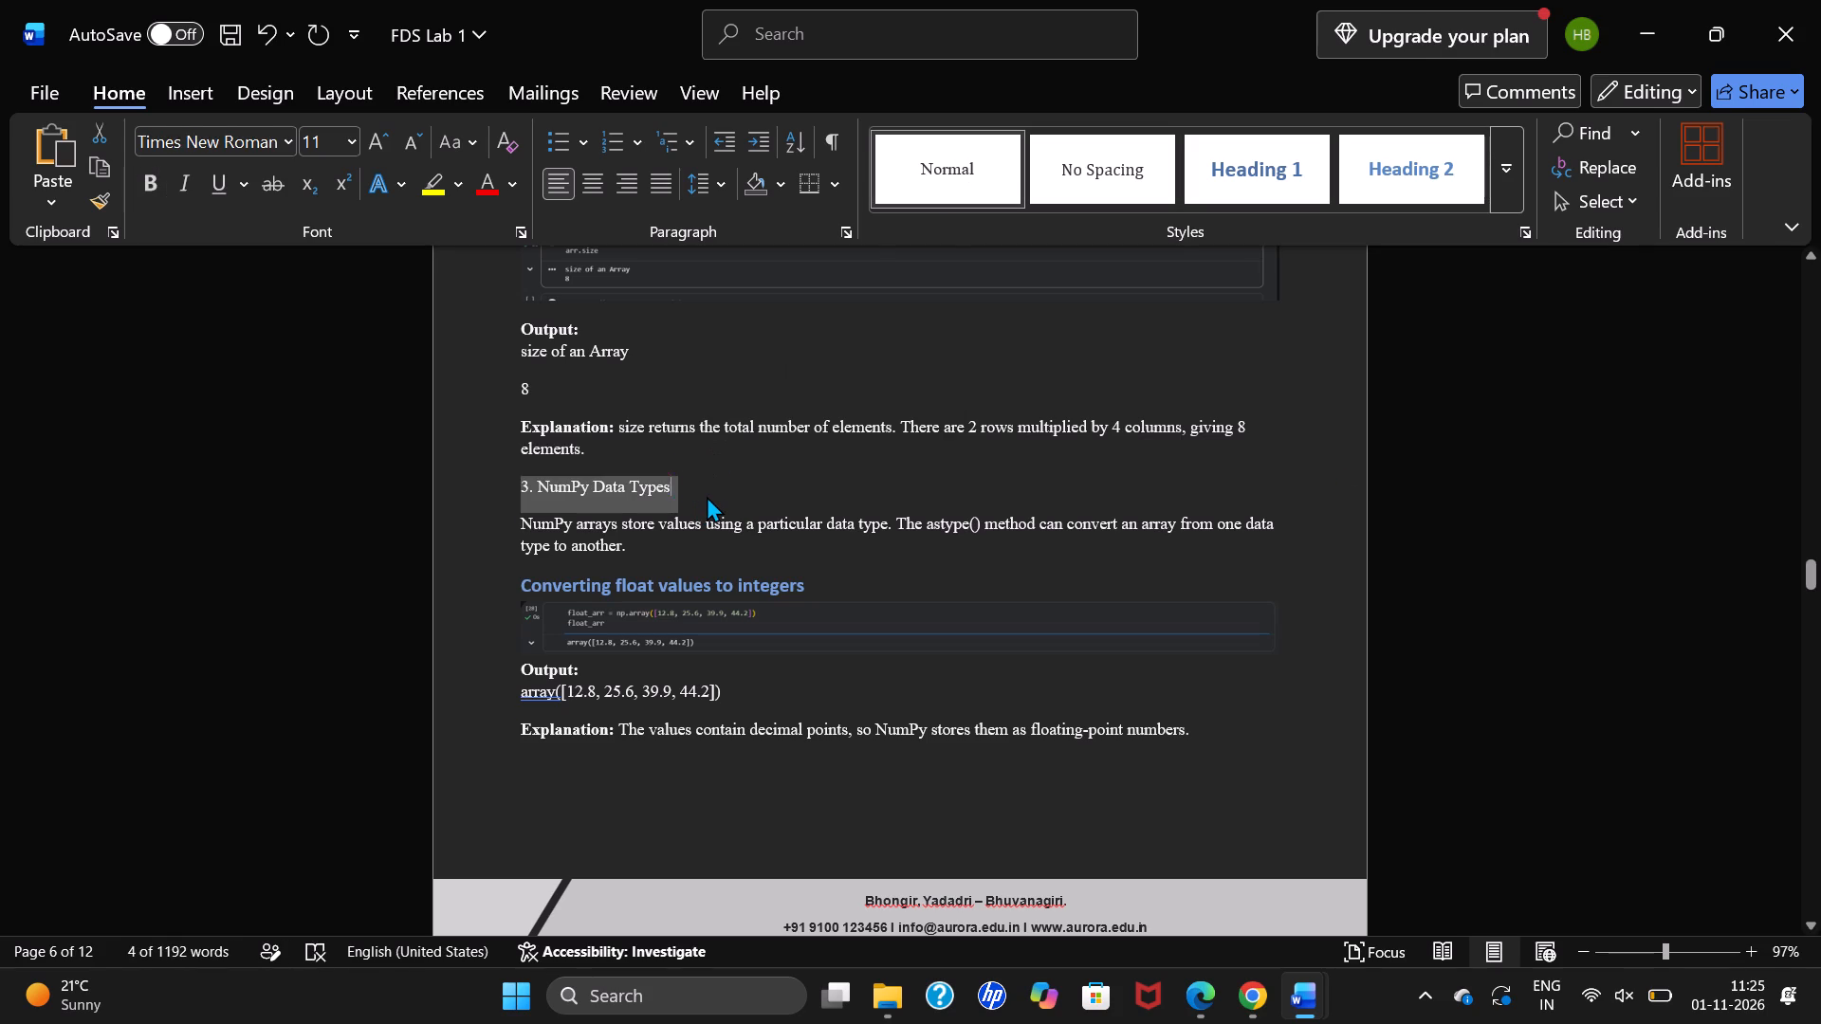
pyautogui.click(707, 496)
pyautogui.moveTo(707, 496); pyautogui.dragTo(510, 500)
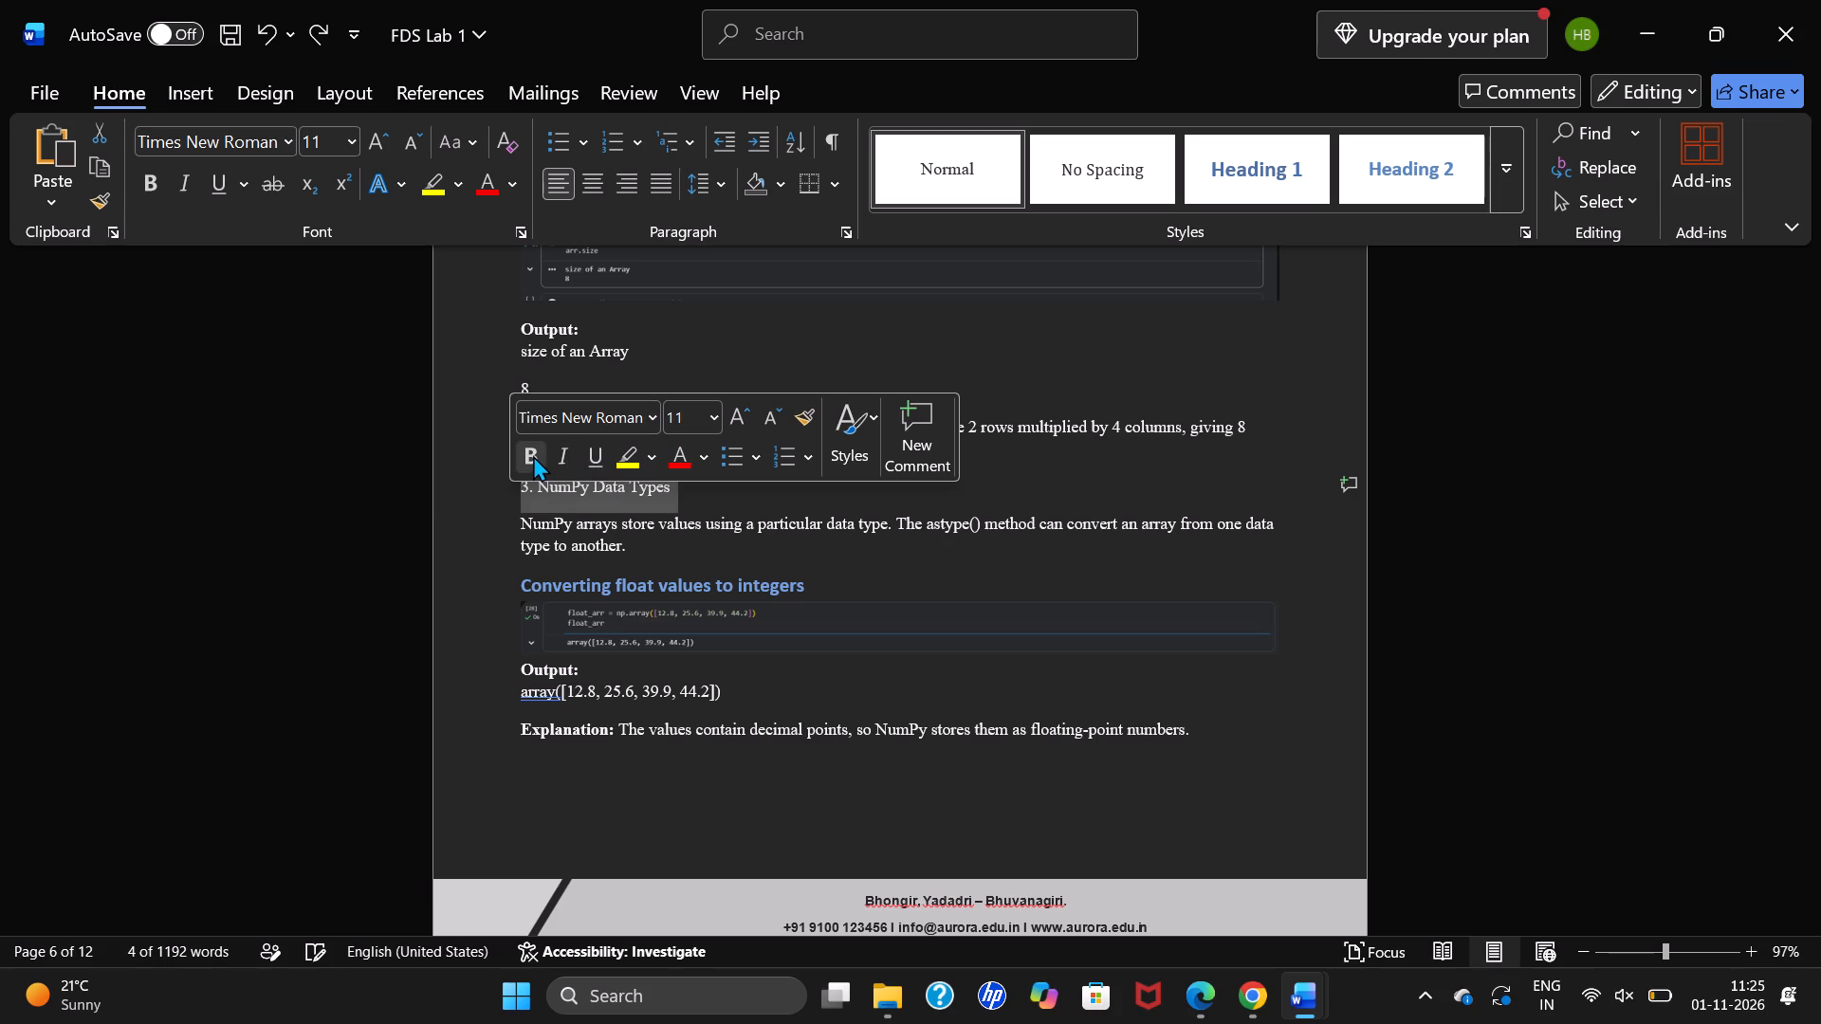
pyautogui.click(533, 455)
pyautogui.click(708, 422)
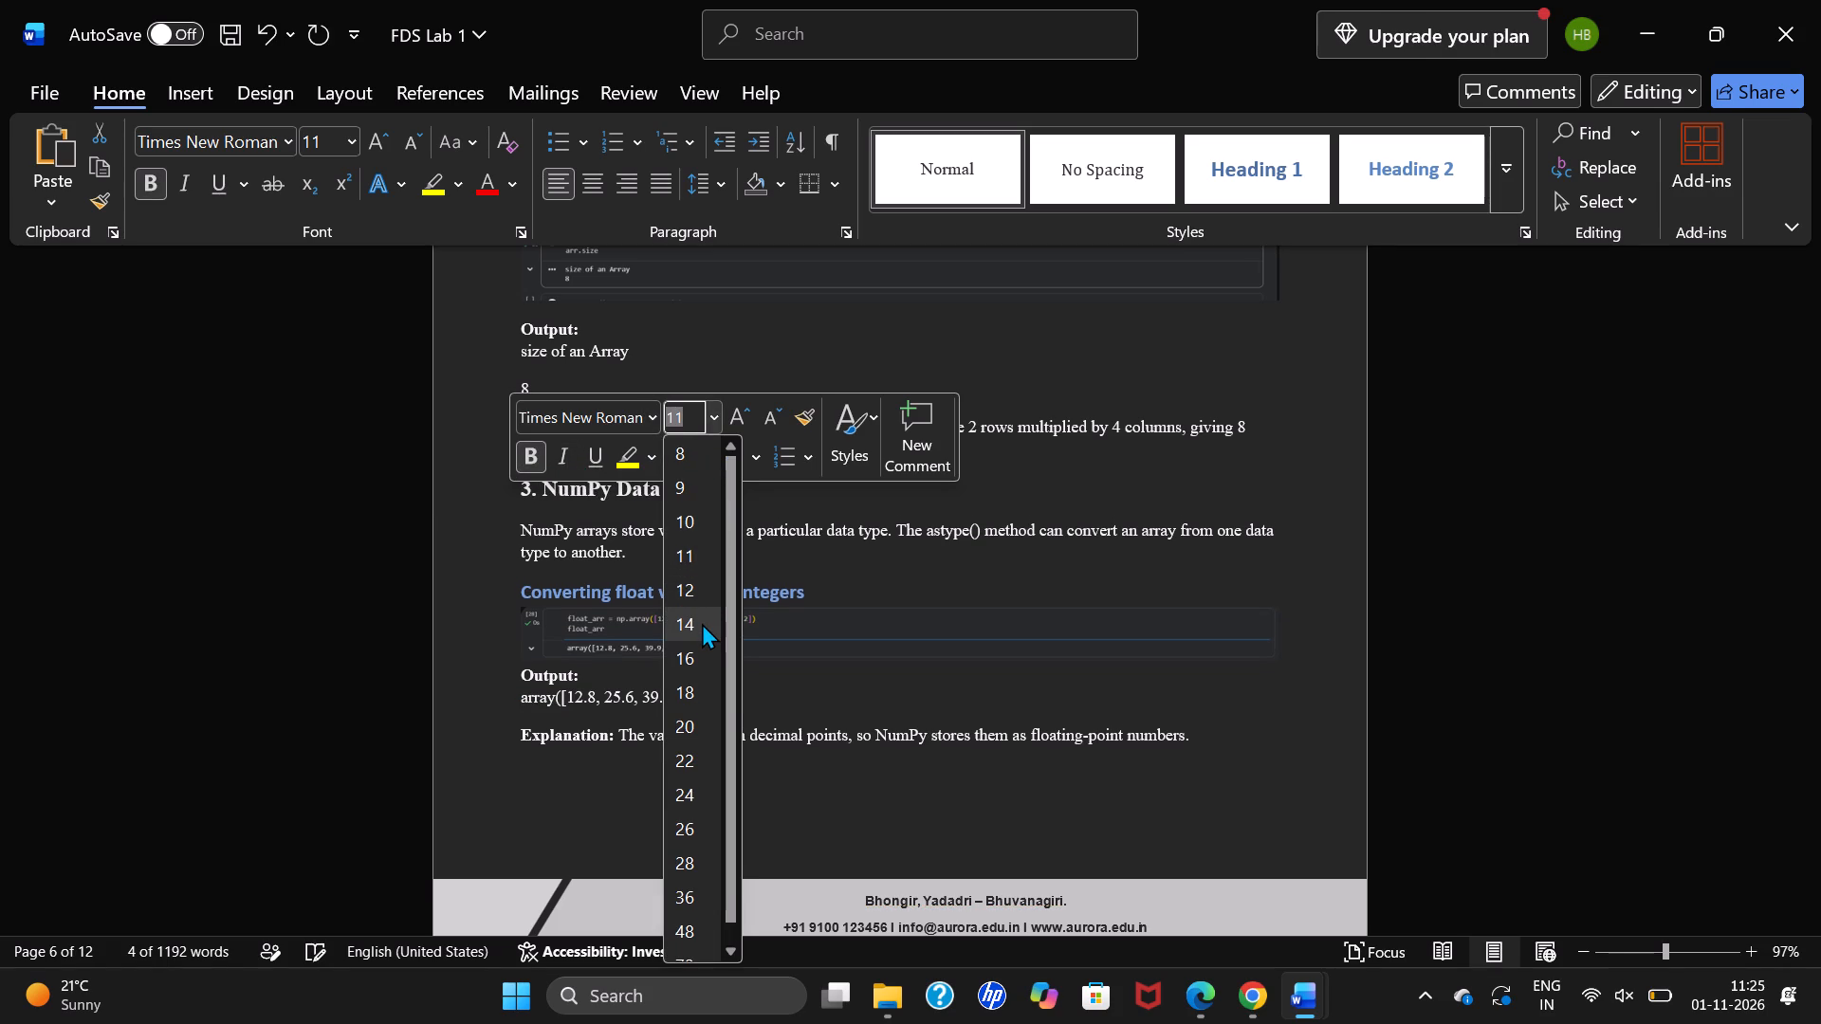
pyautogui.click(700, 649)
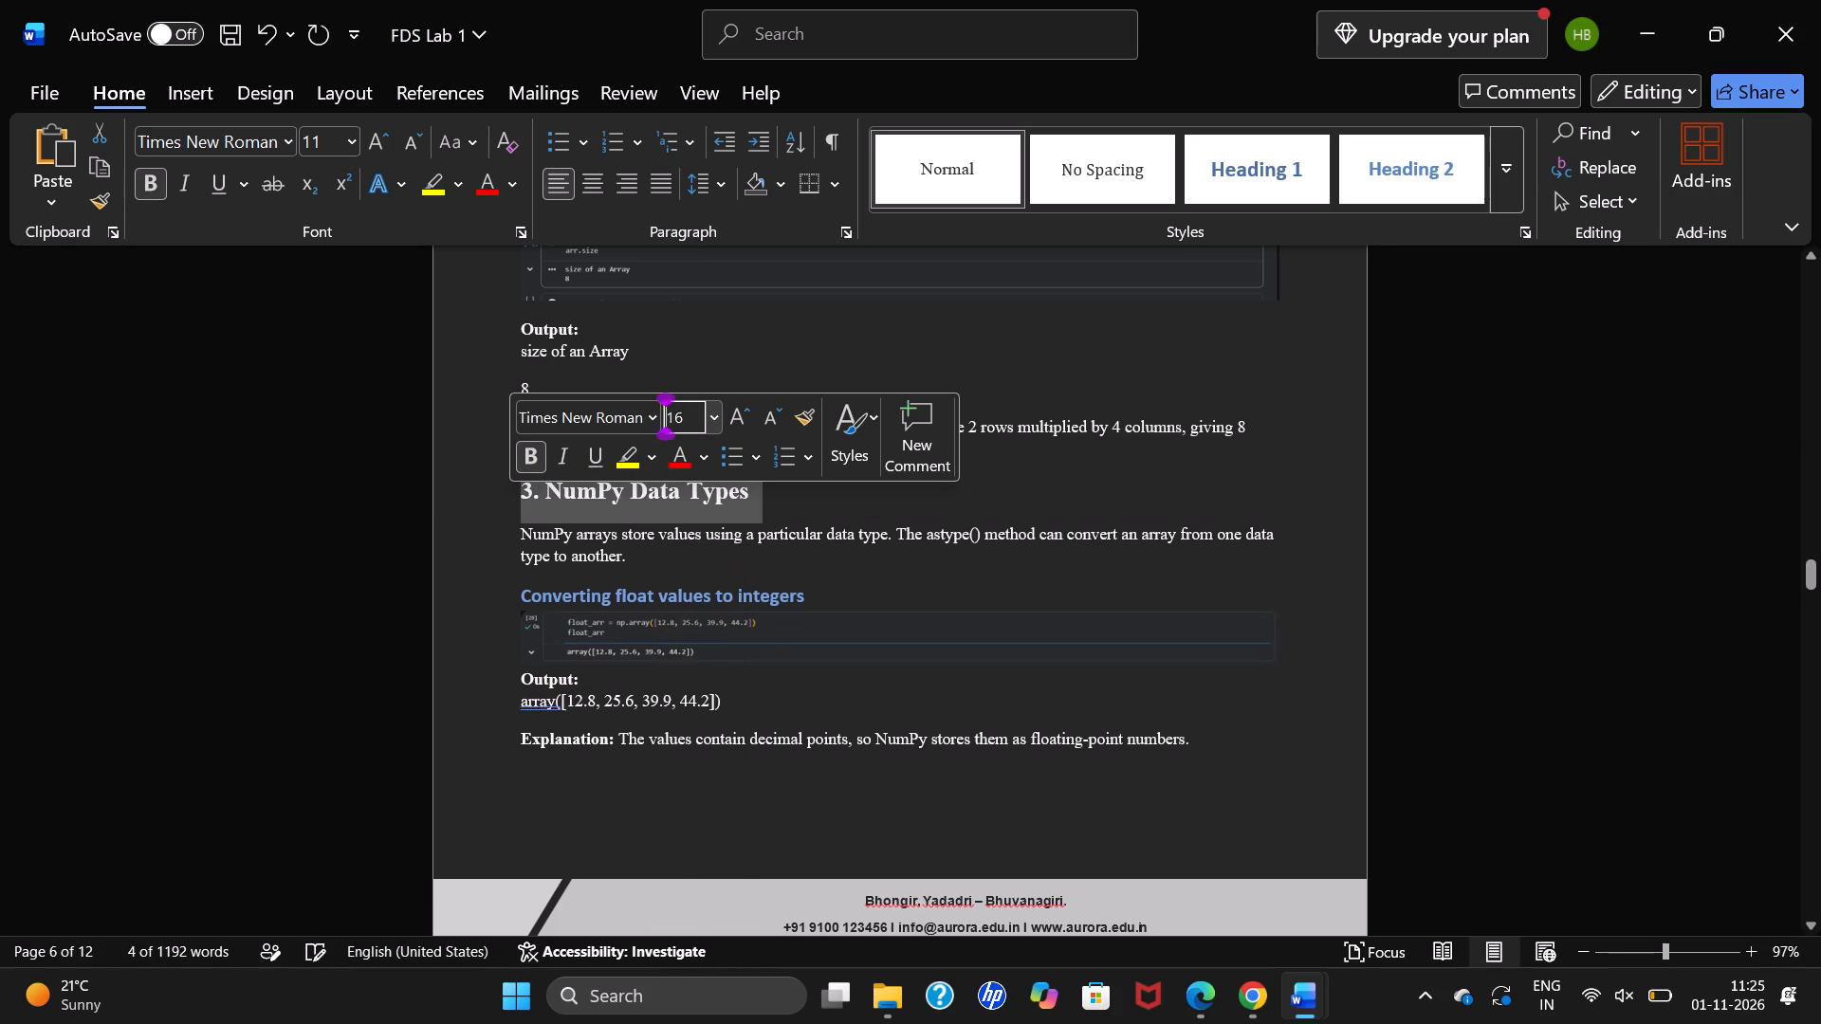
# Apply the Normal style to the "Converting float values to integers" heading and make it bold at font size 14.
pyautogui.click(826, 584)
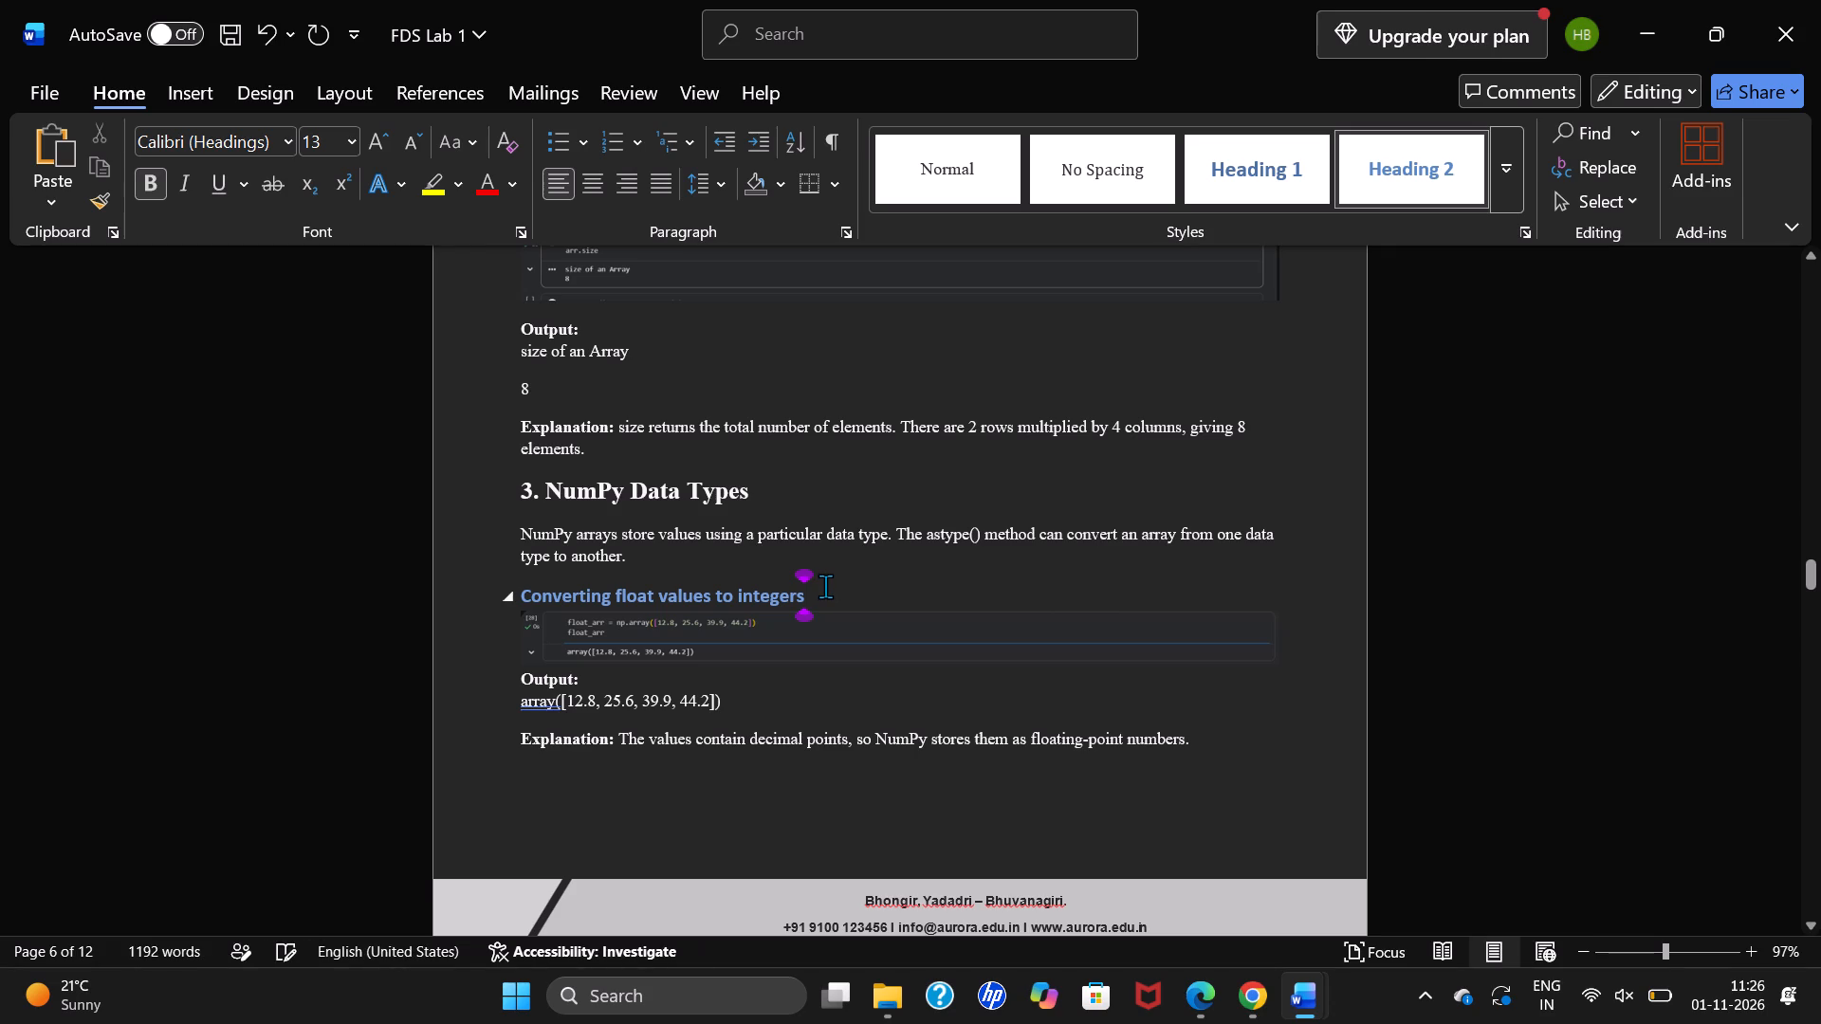
pyautogui.moveTo(825, 586); pyautogui.dragTo(543, 602)
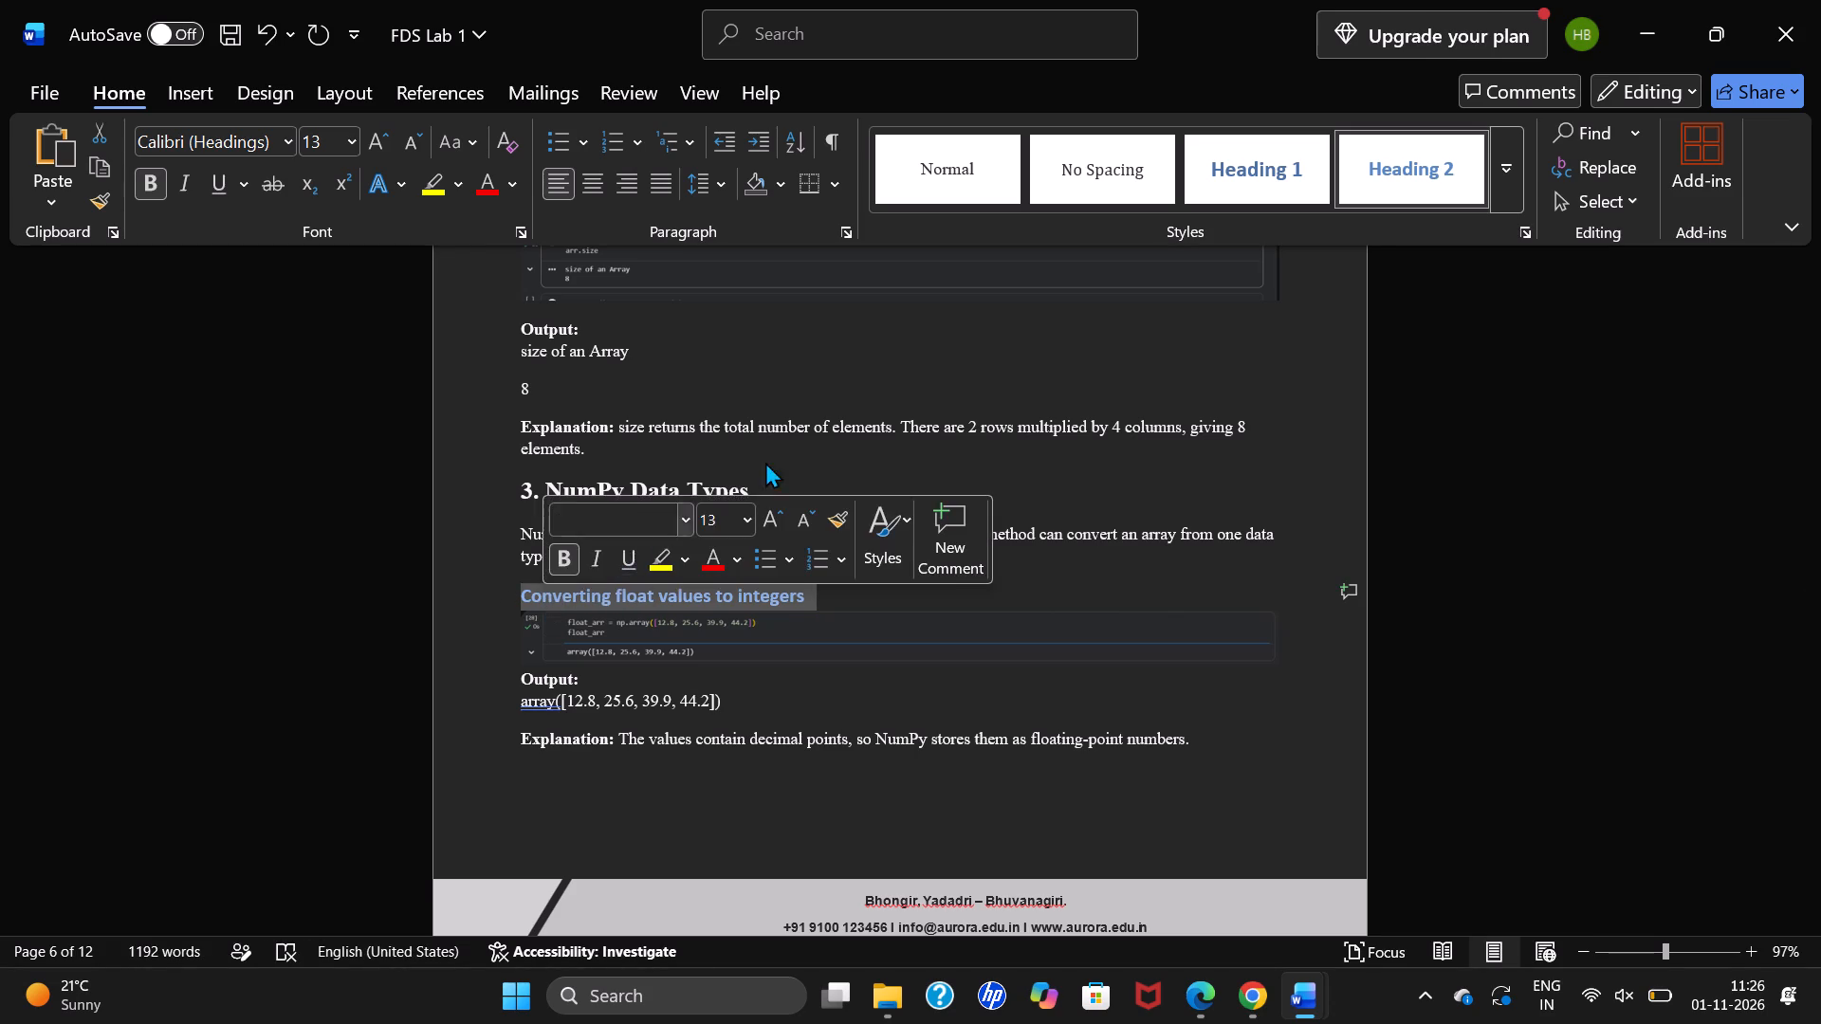
pyautogui.click(949, 168)
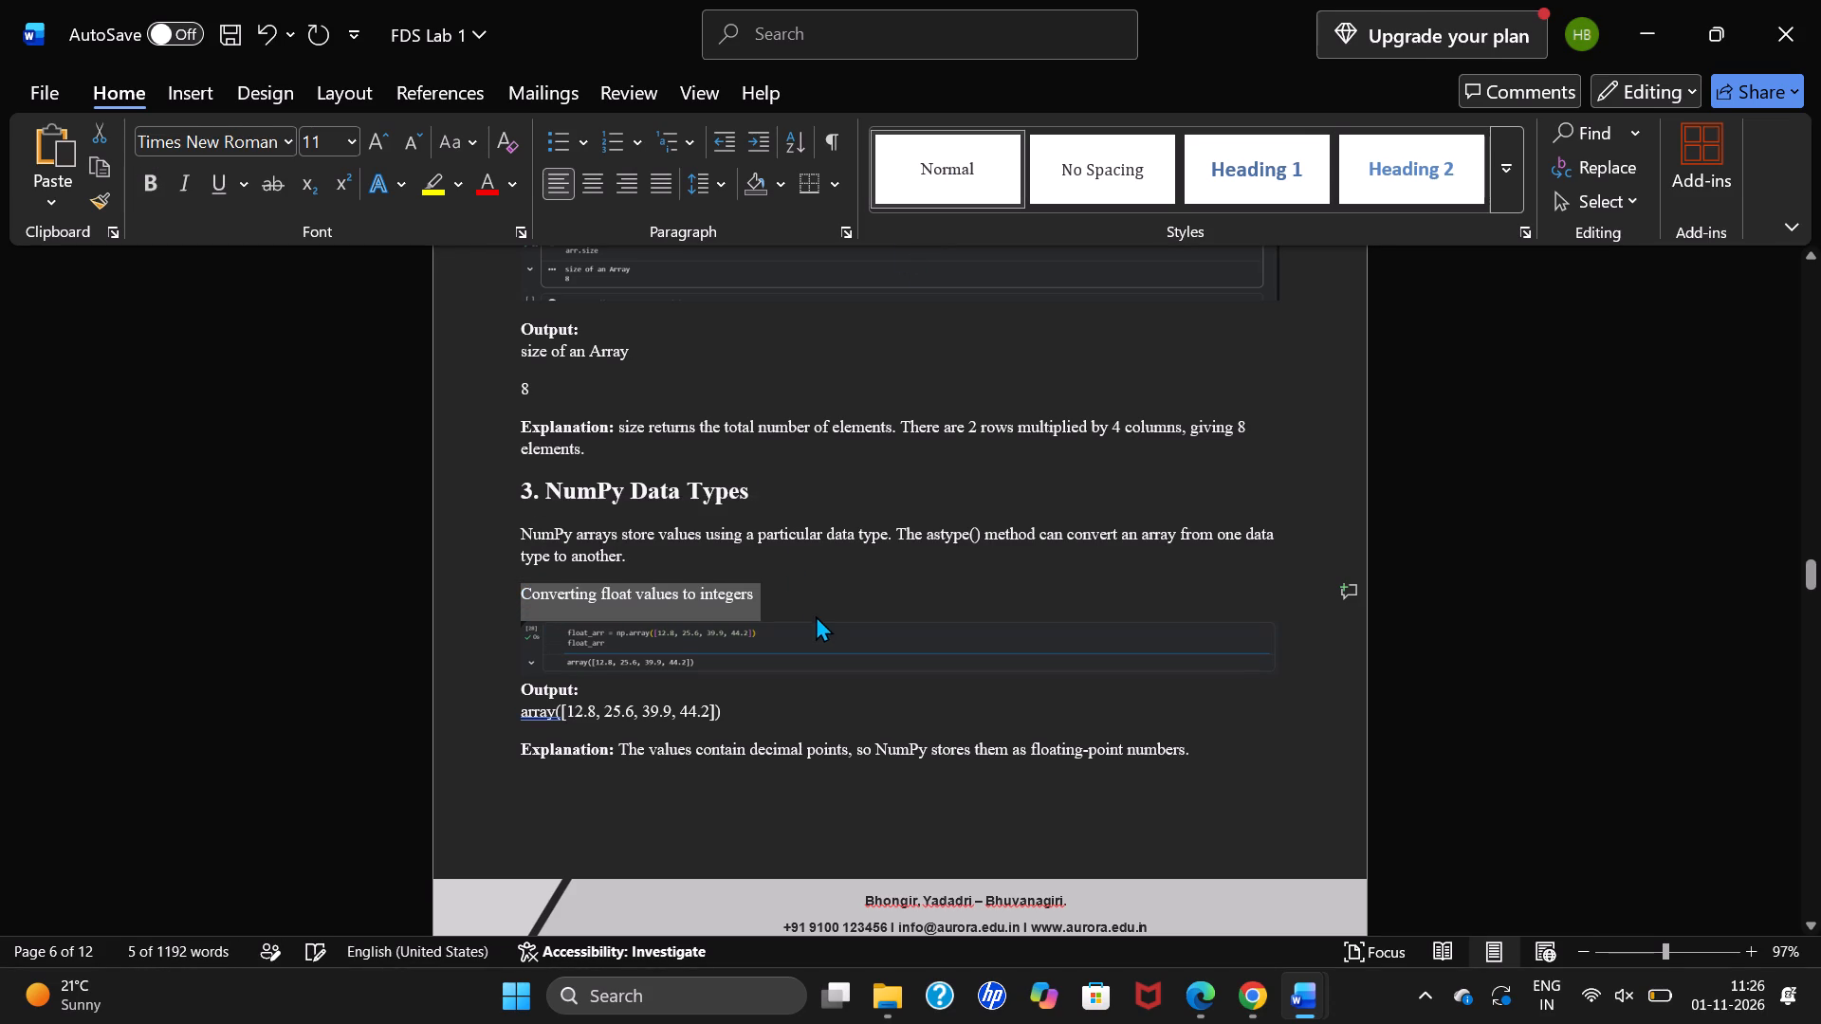
pyautogui.click(800, 606)
pyautogui.moveTo(800, 606); pyautogui.dragTo(518, 610)
pyautogui.moveTo(518, 610); pyautogui.dragTo(512, 610)
pyautogui.click(527, 575)
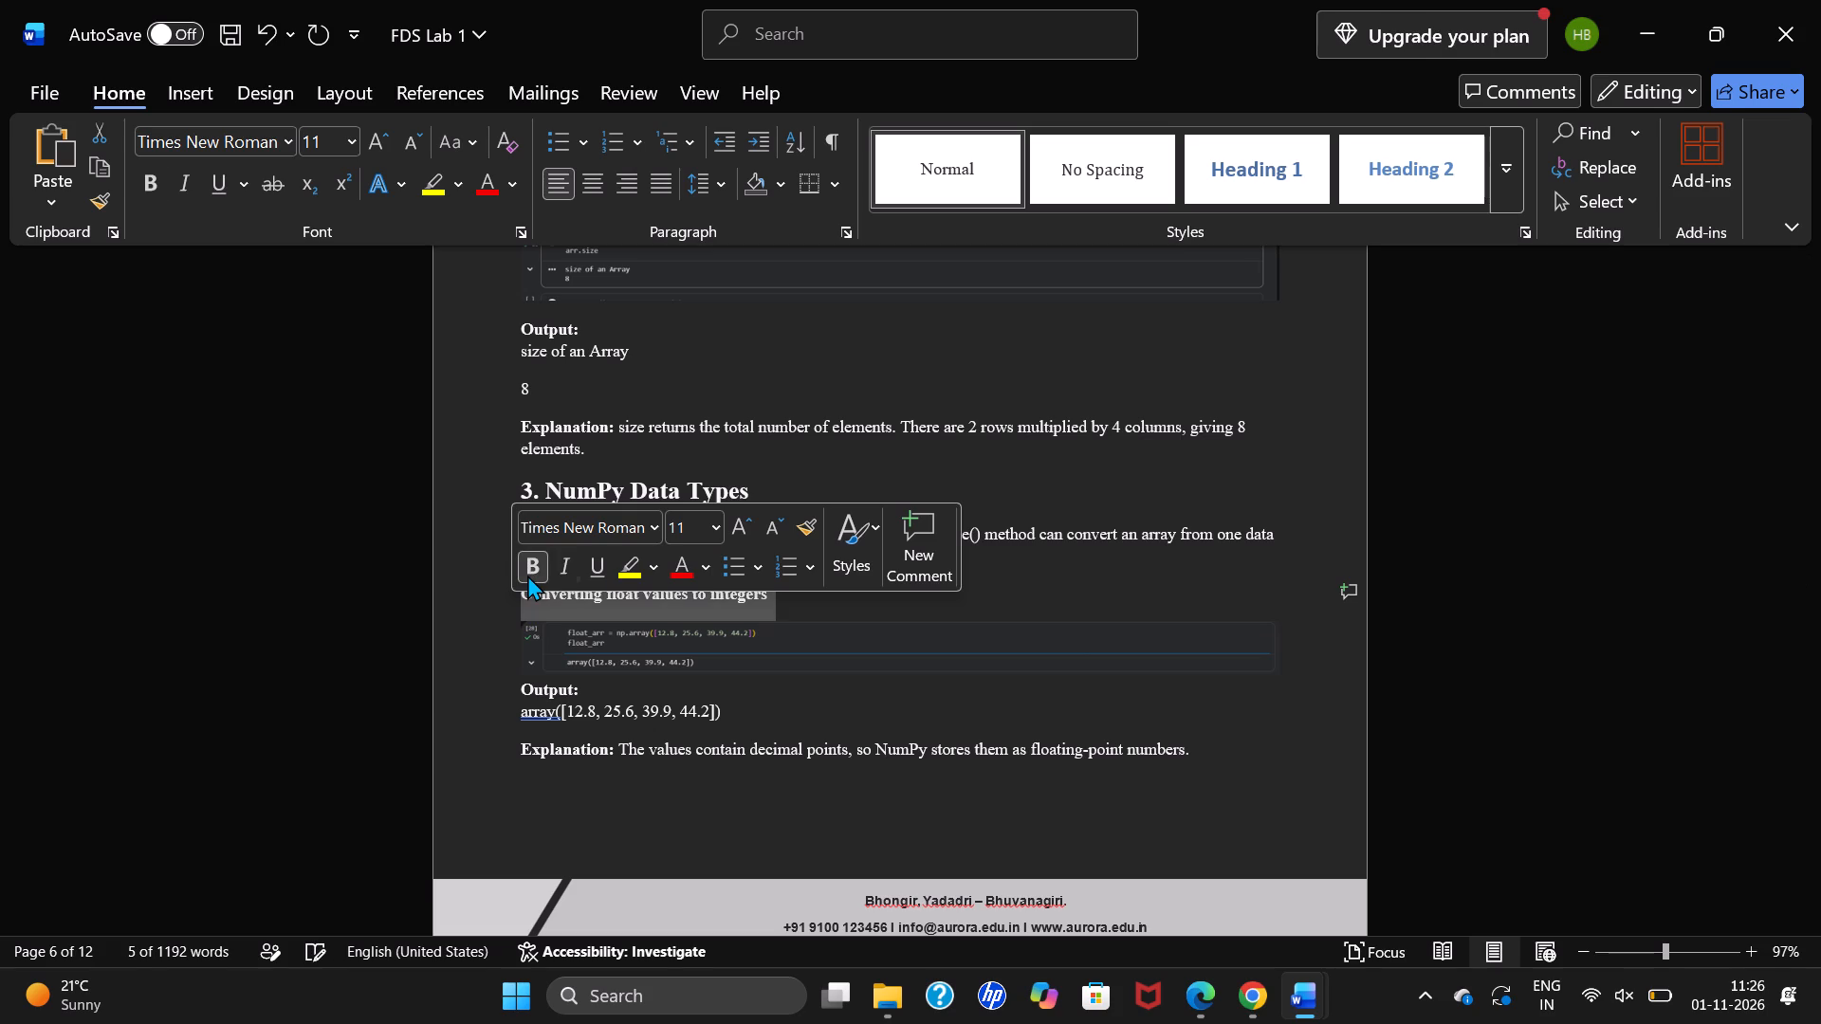
pyautogui.click(711, 514)
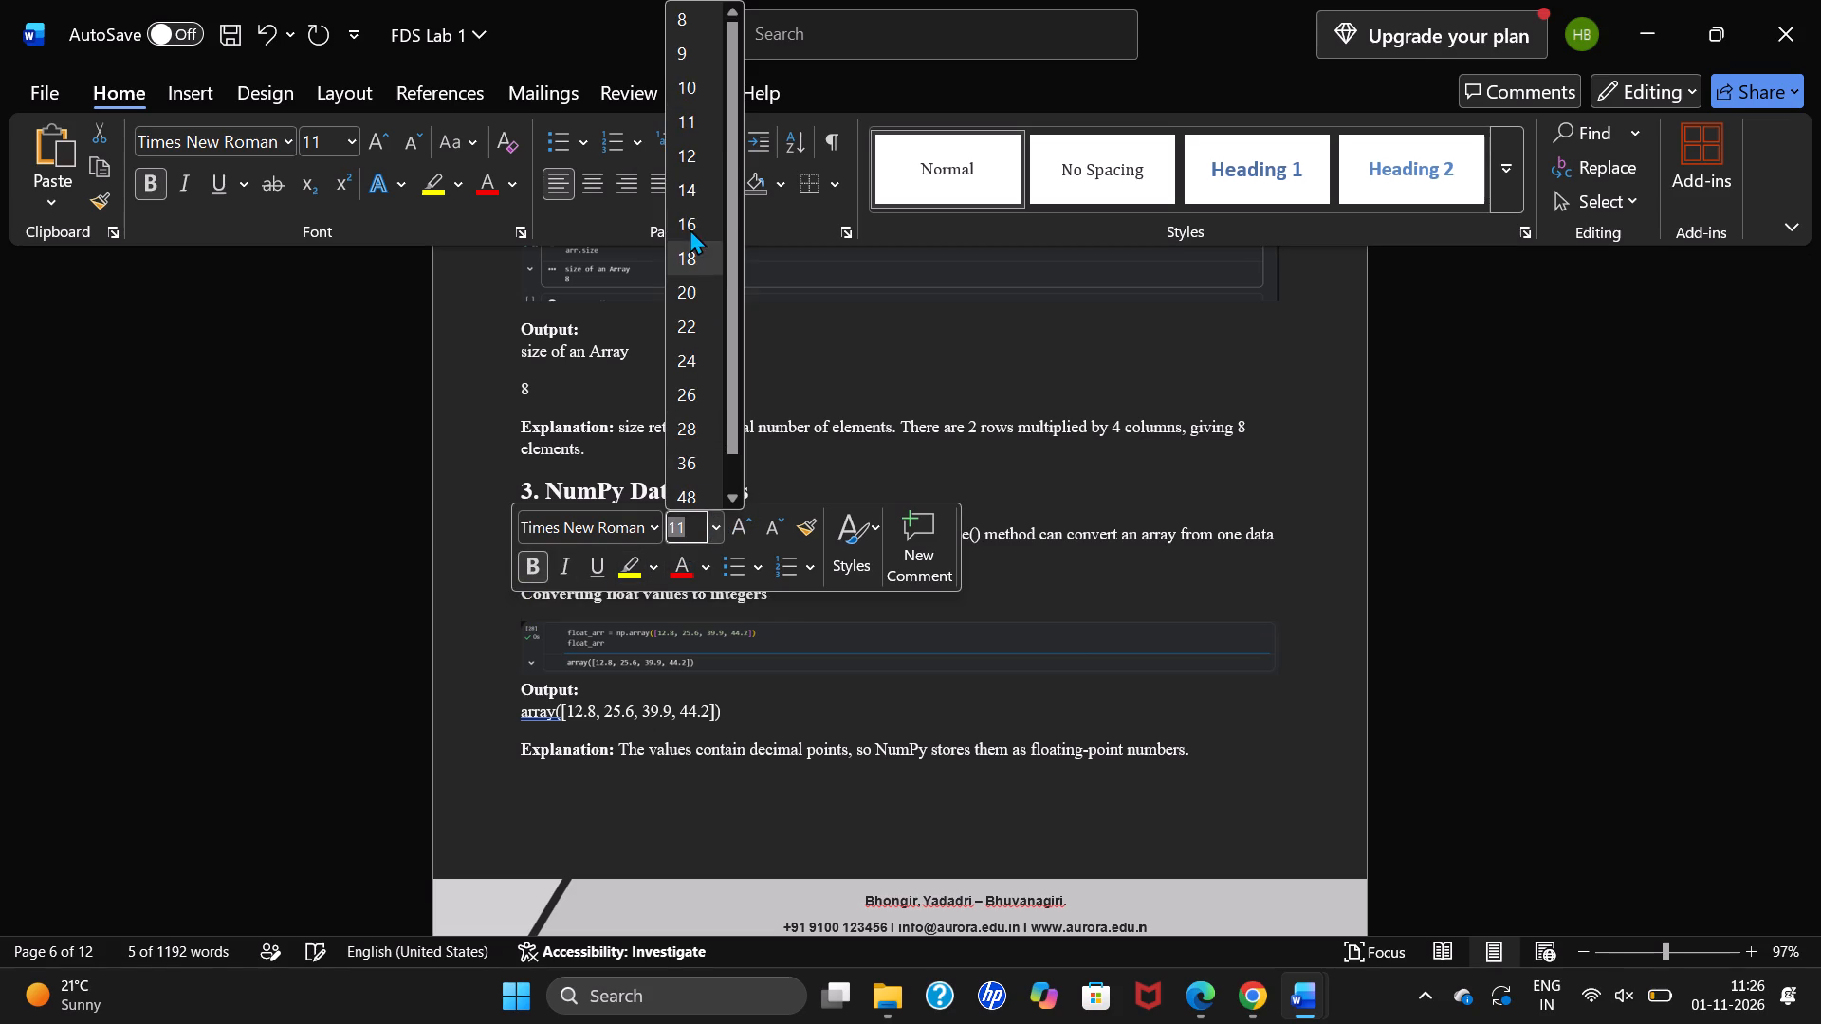
pyautogui.click(690, 192)
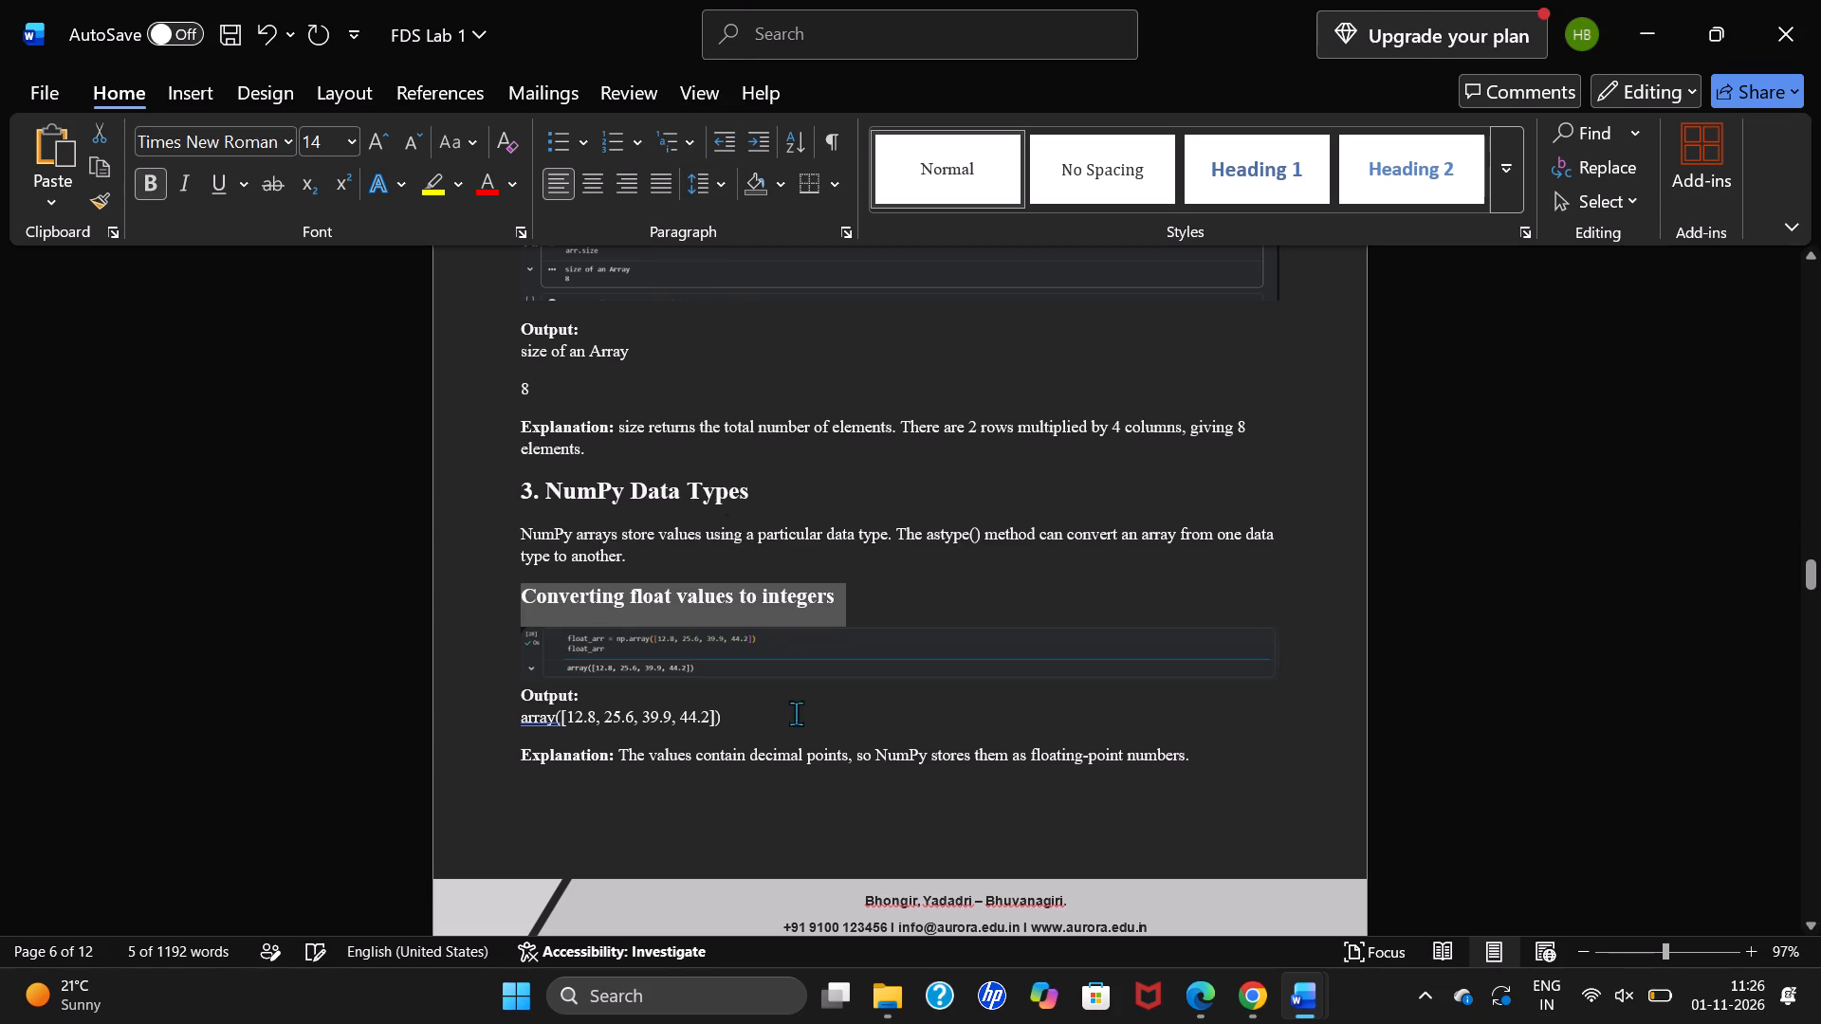
pyautogui.click(930, 596)
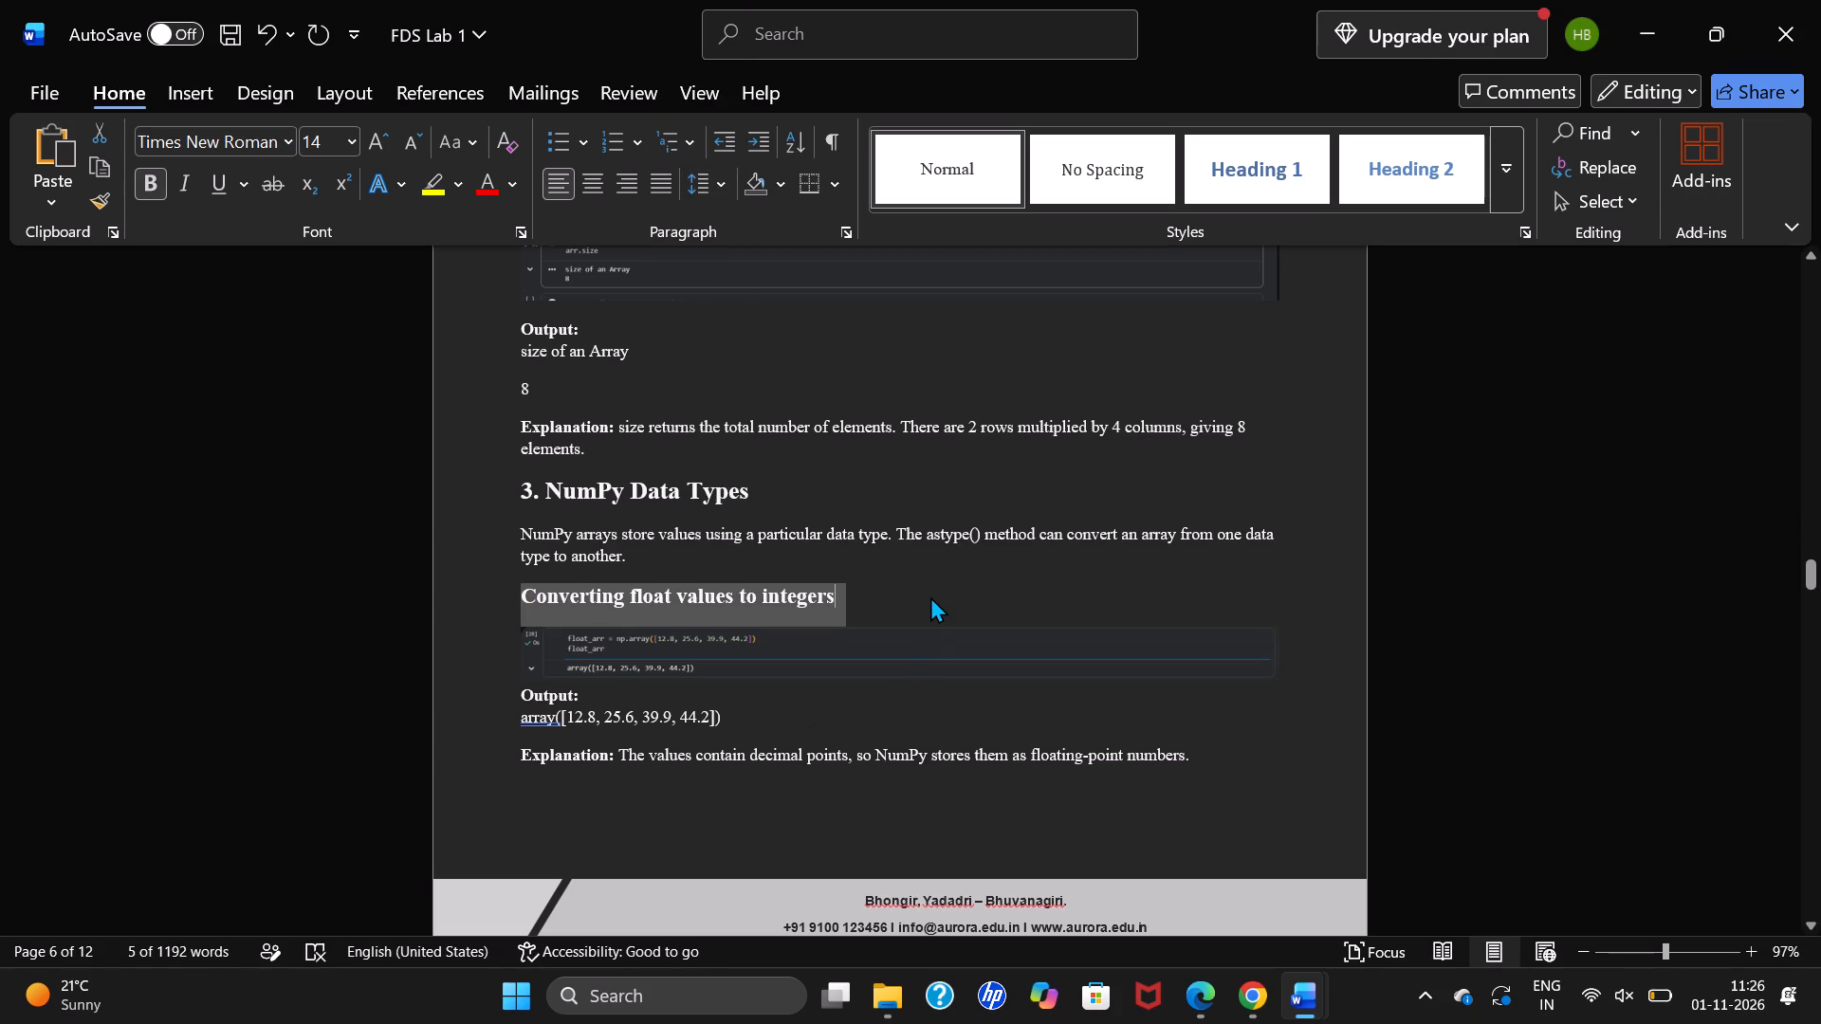
# Apply the Normal style to the "Applying integer conversion" heading and make it bold at font size 14.
pyautogui.scroll(-3, 930, 596)
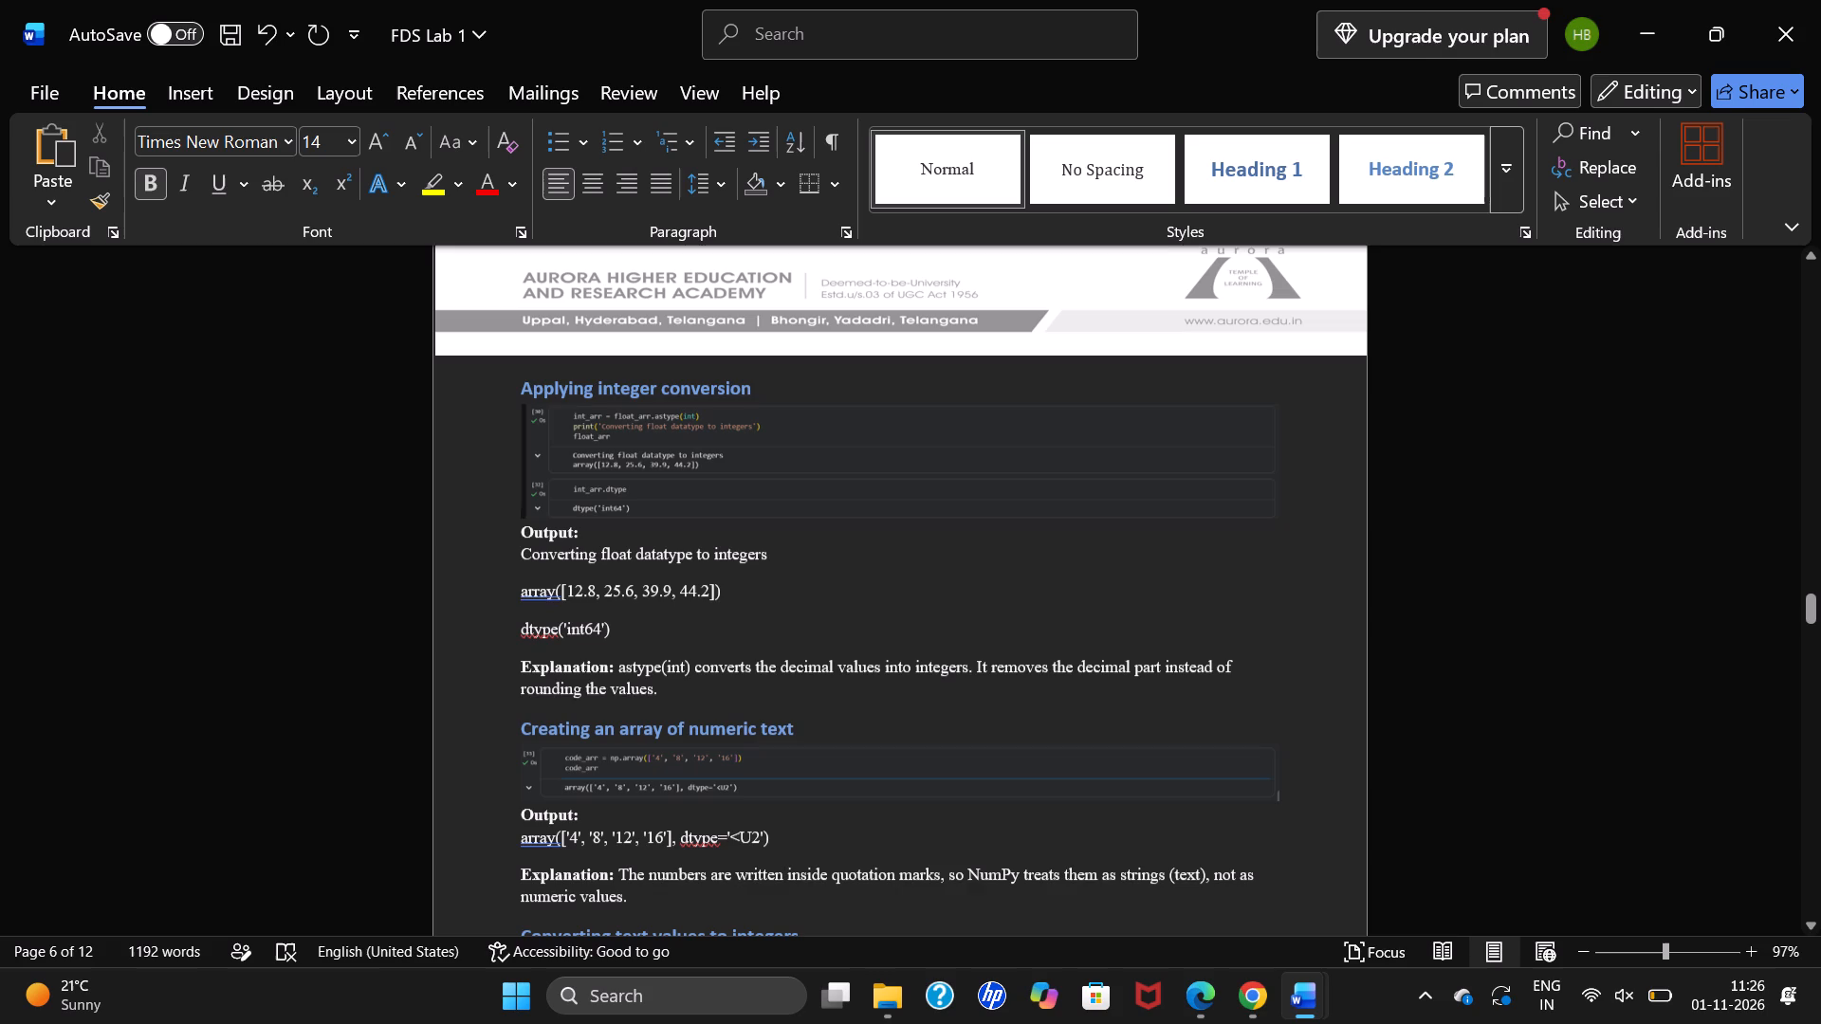
pyautogui.moveTo(760, 397); pyautogui.dragTo(555, 392)
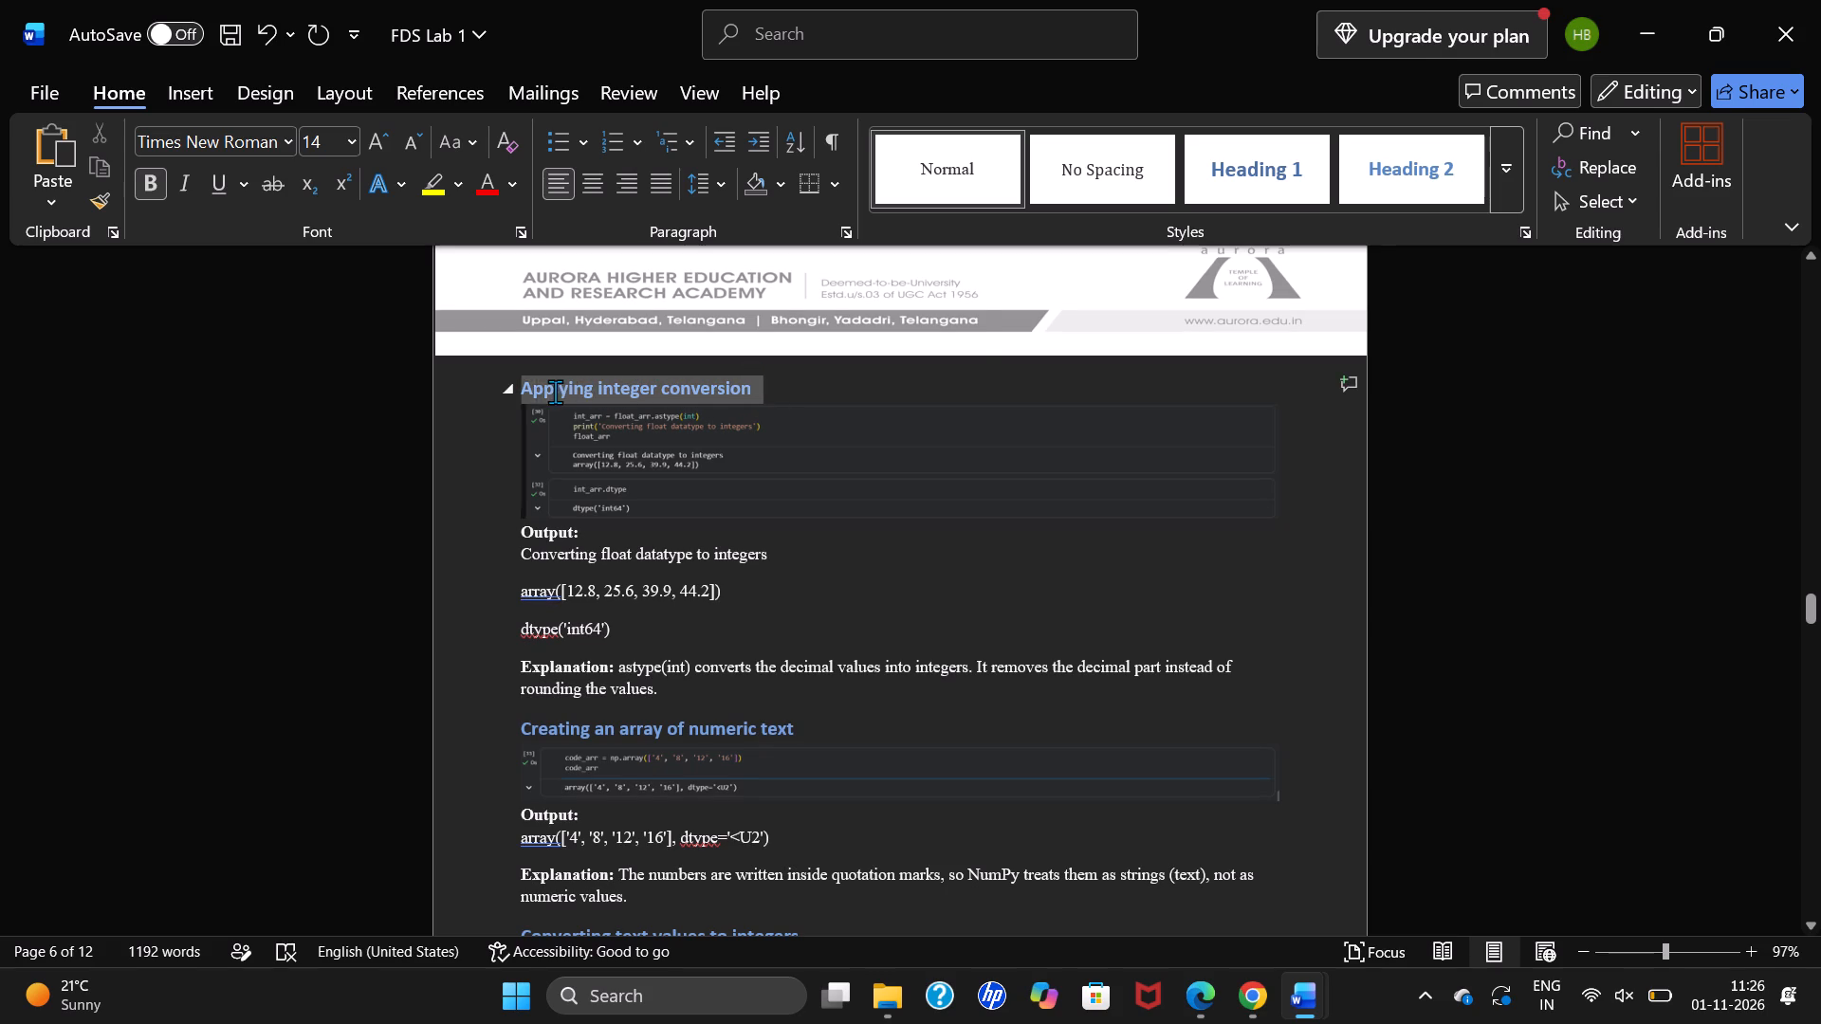
pyautogui.moveTo(555, 392); pyautogui.dragTo(537, 394)
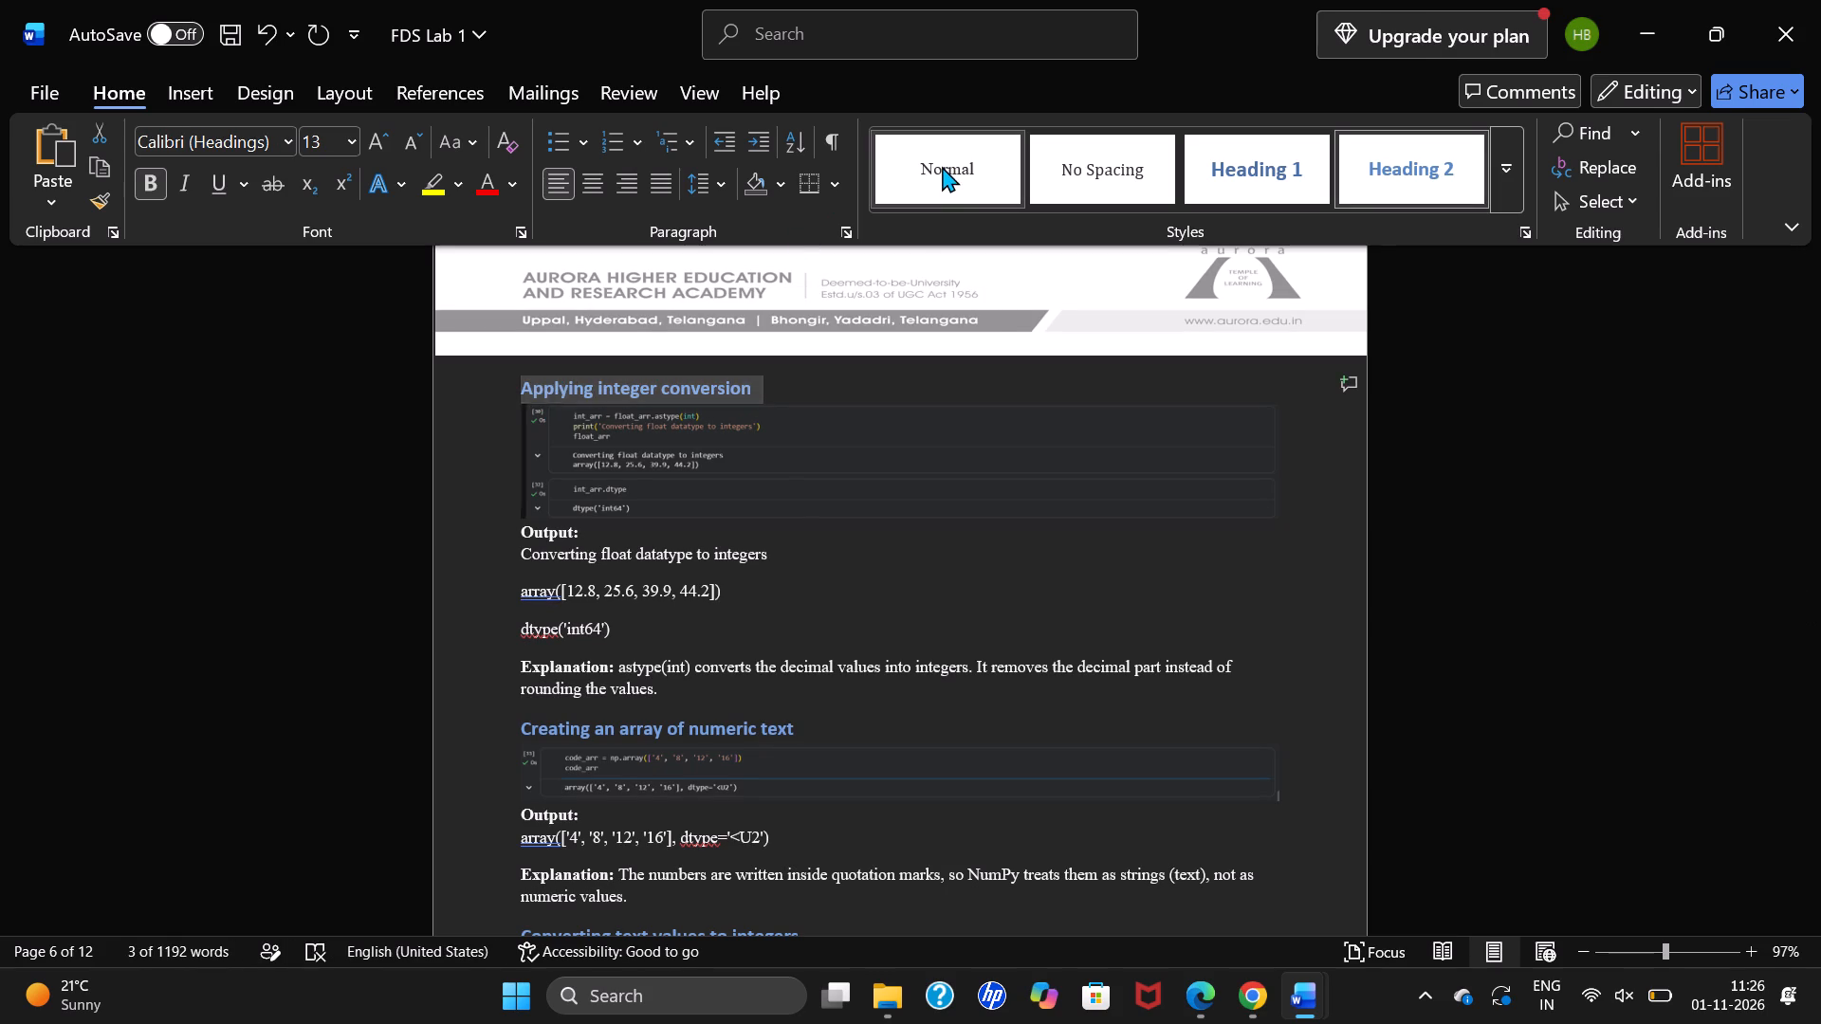
pyautogui.click(942, 166)
pyautogui.scroll(1, 783, 633)
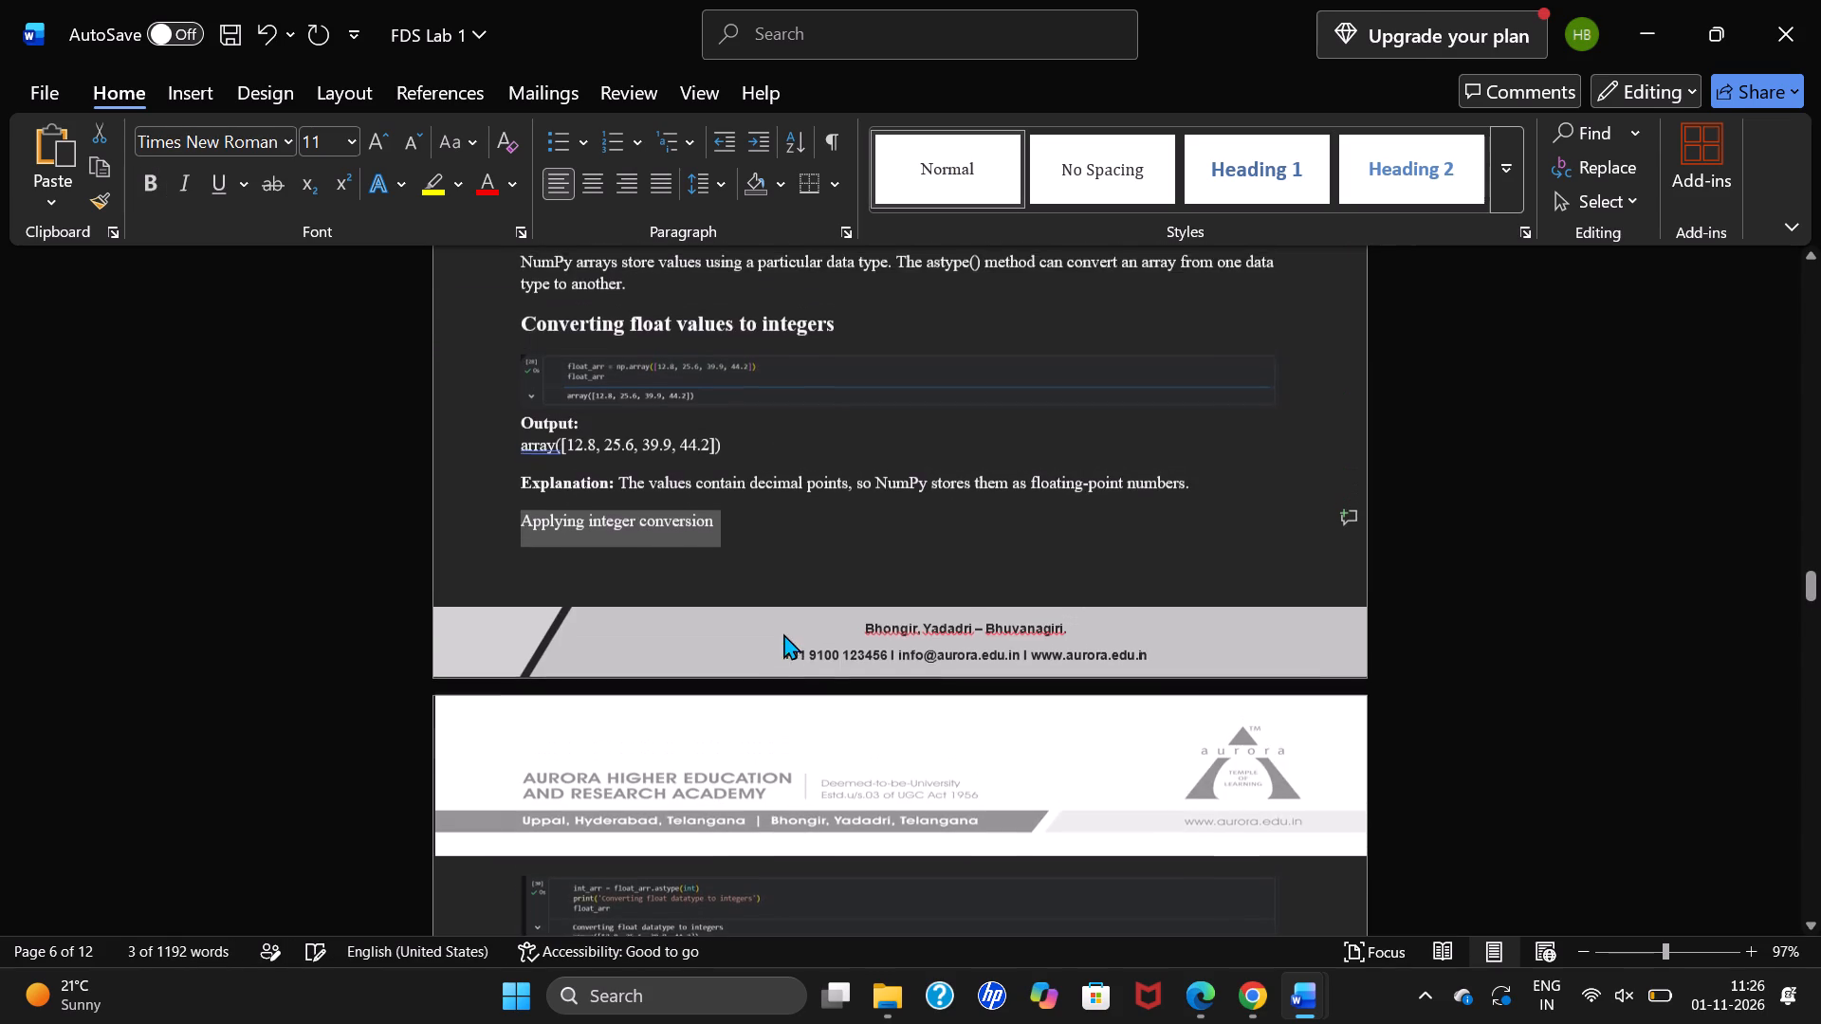
pyautogui.moveTo(731, 535); pyautogui.dragTo(648, 532)
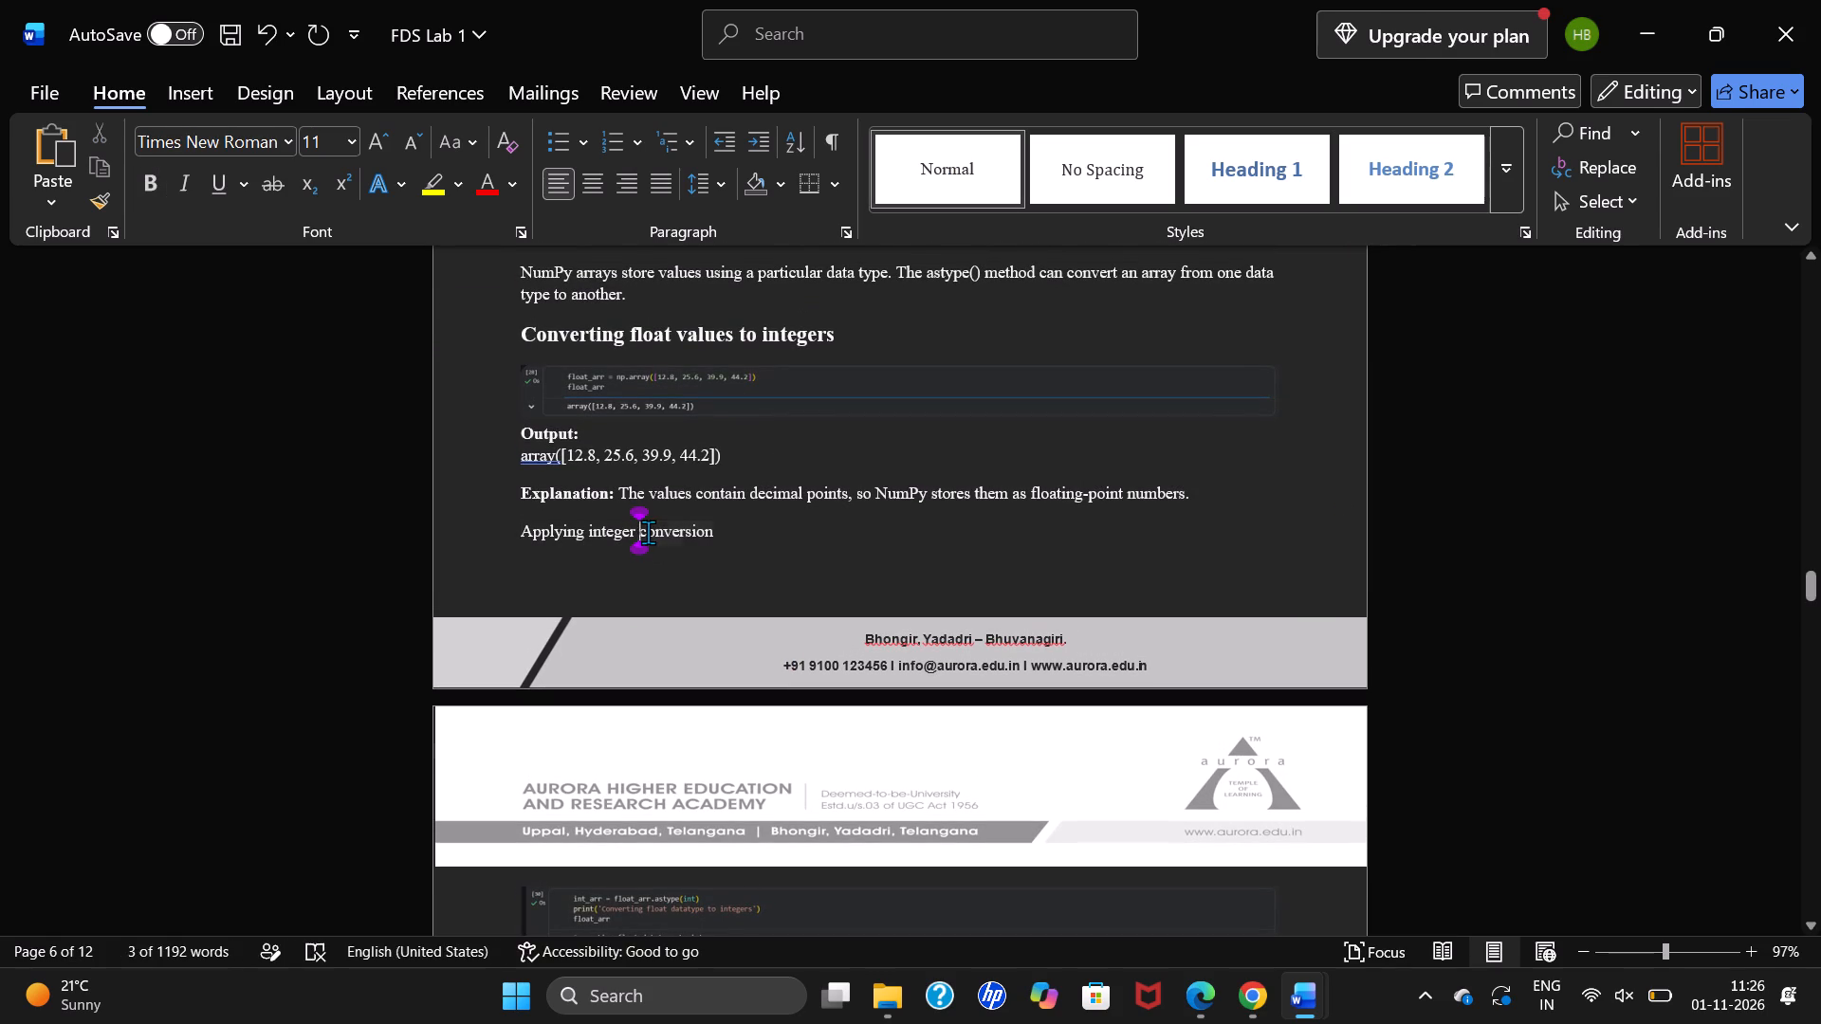
pyautogui.moveTo(731, 543); pyautogui.dragTo(500, 532)
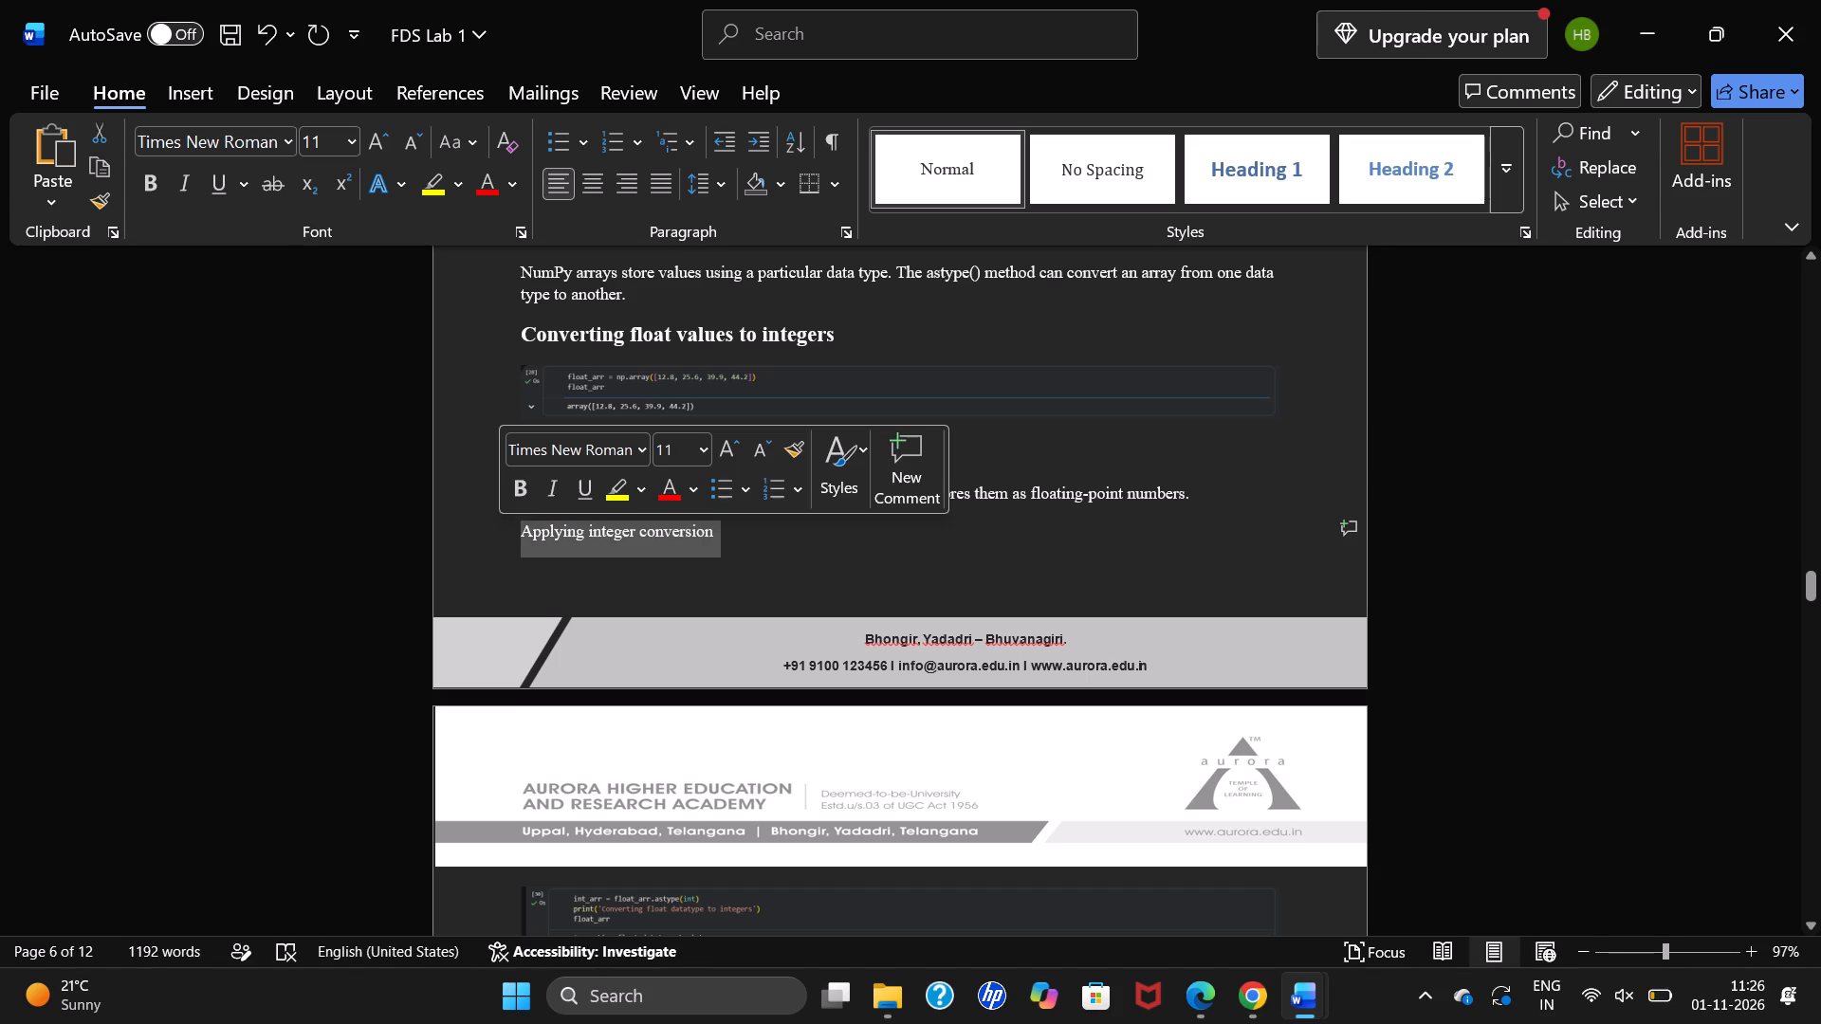
pyautogui.click(519, 486)
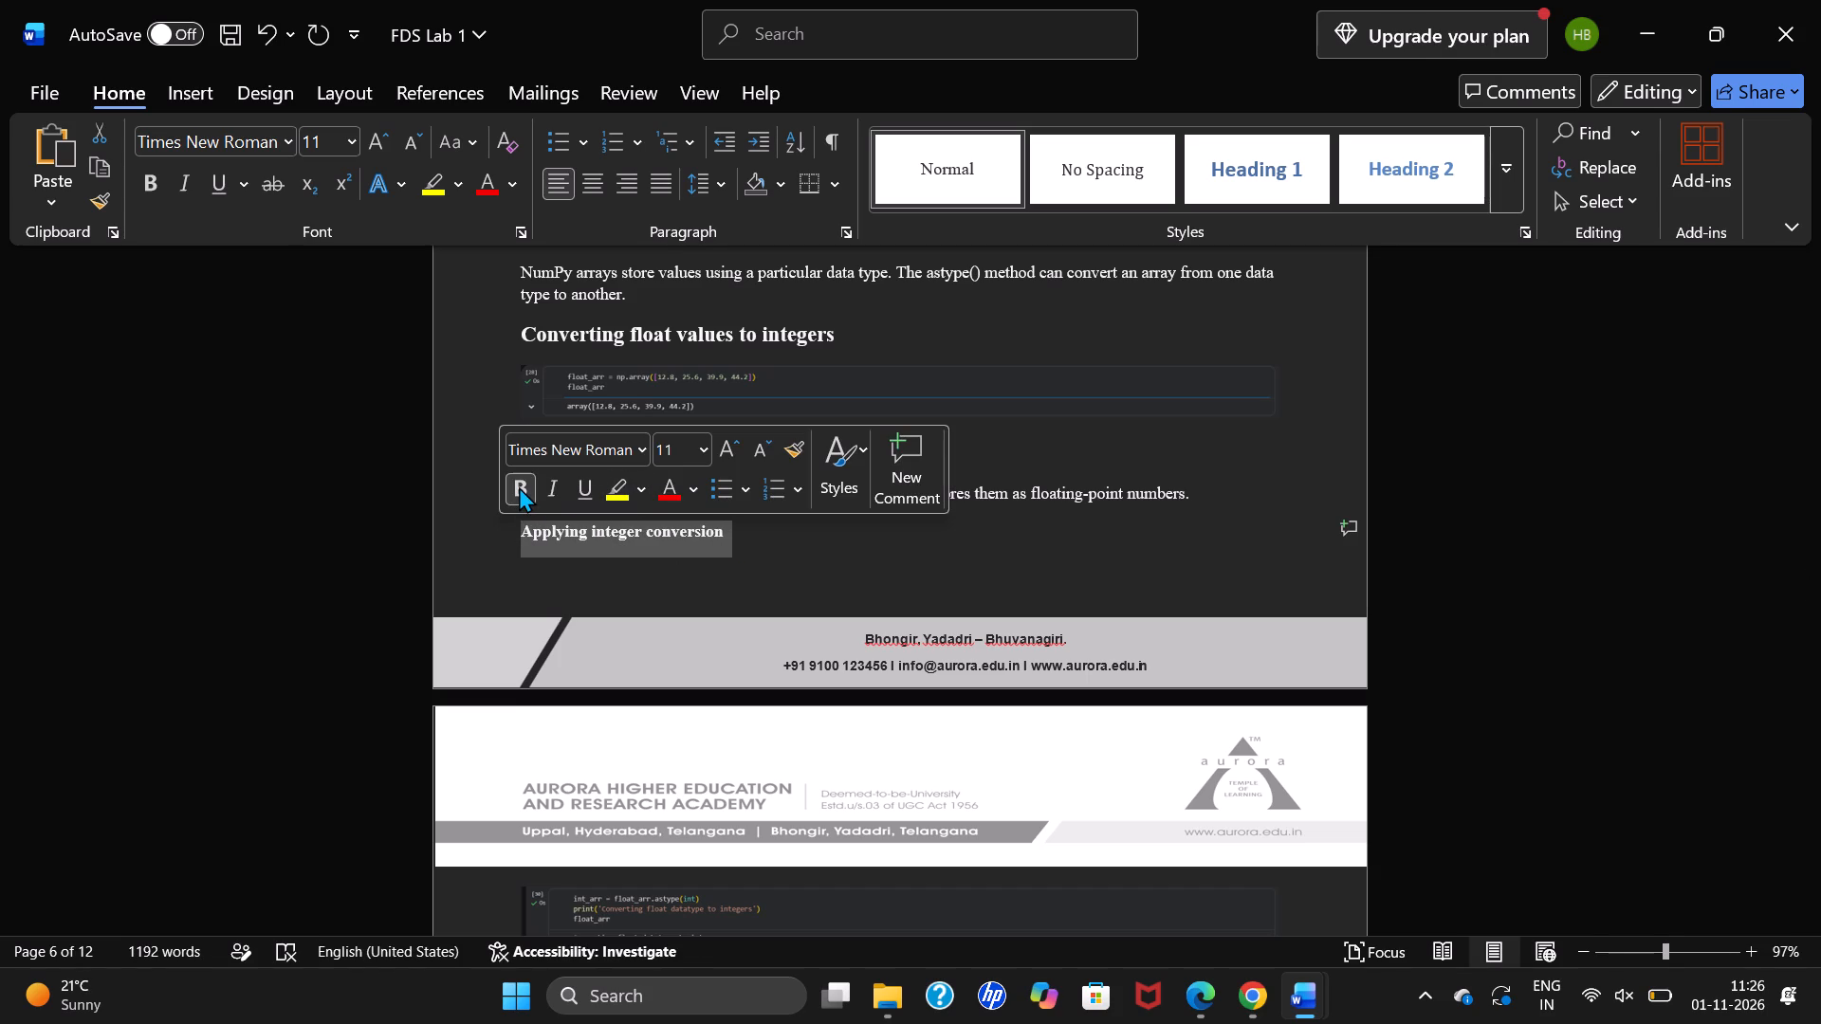
pyautogui.click(708, 450)
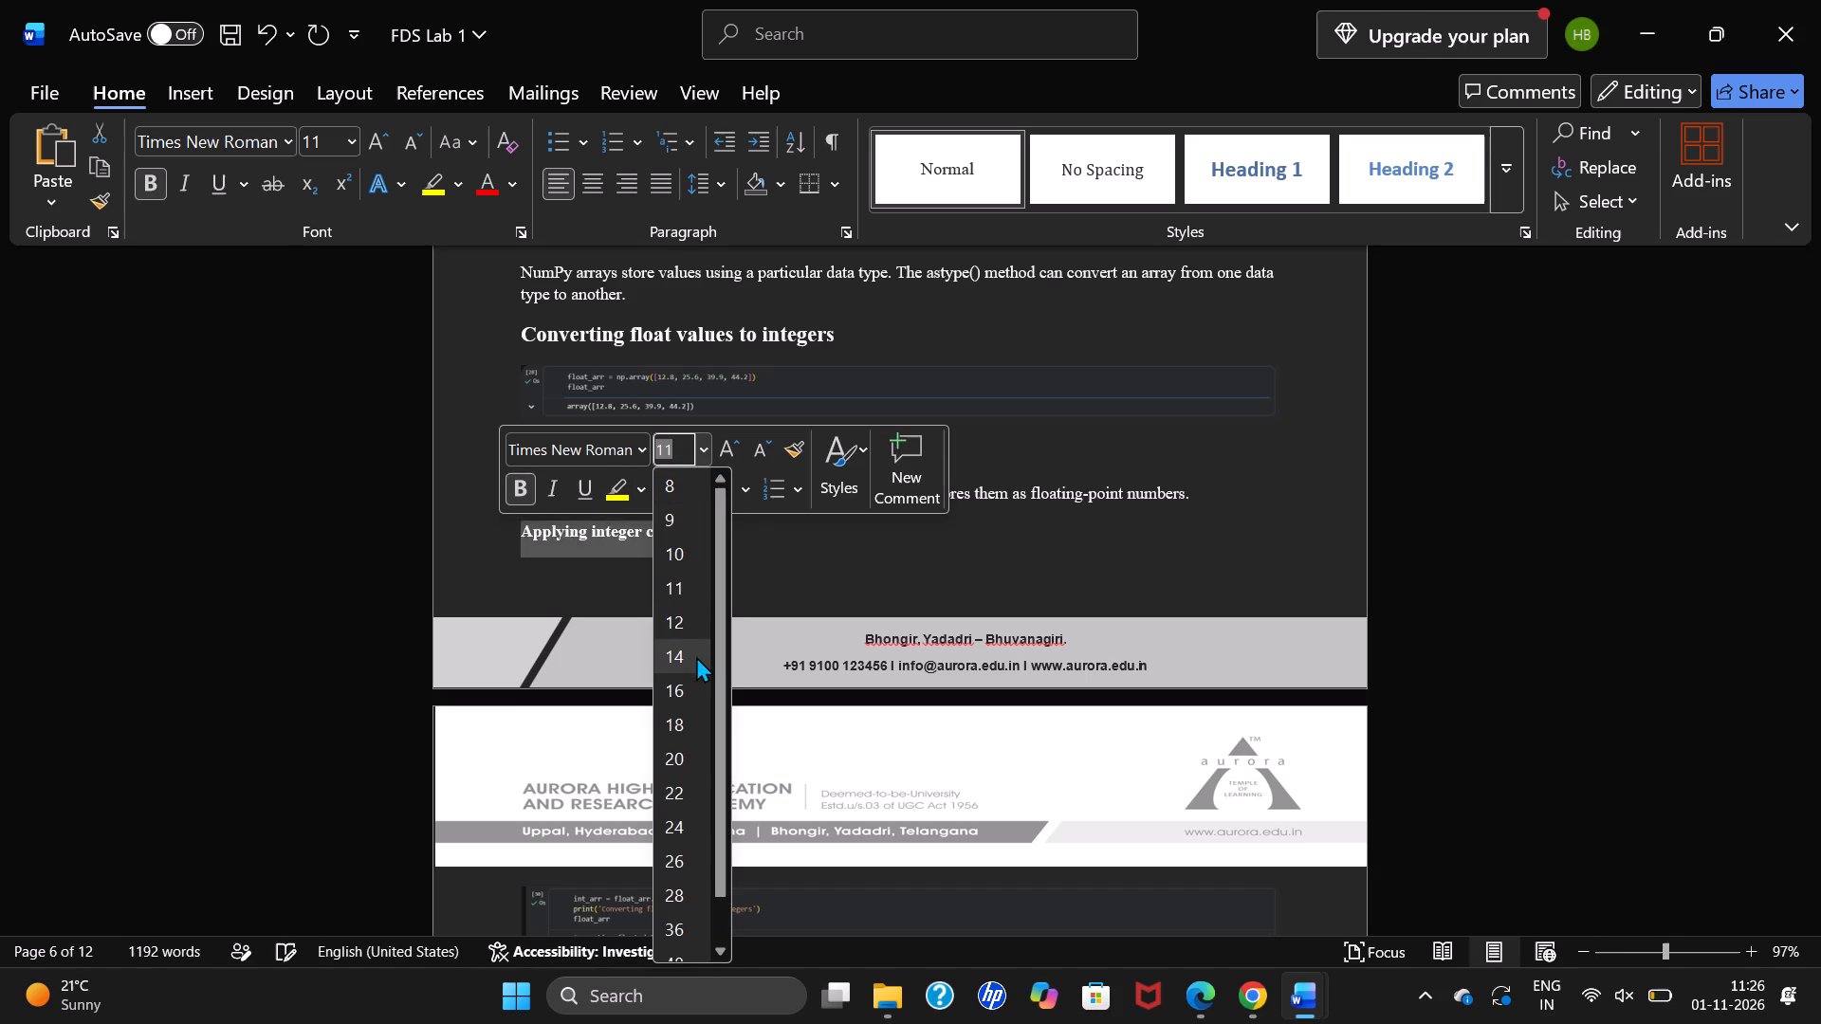
pyautogui.click(696, 663)
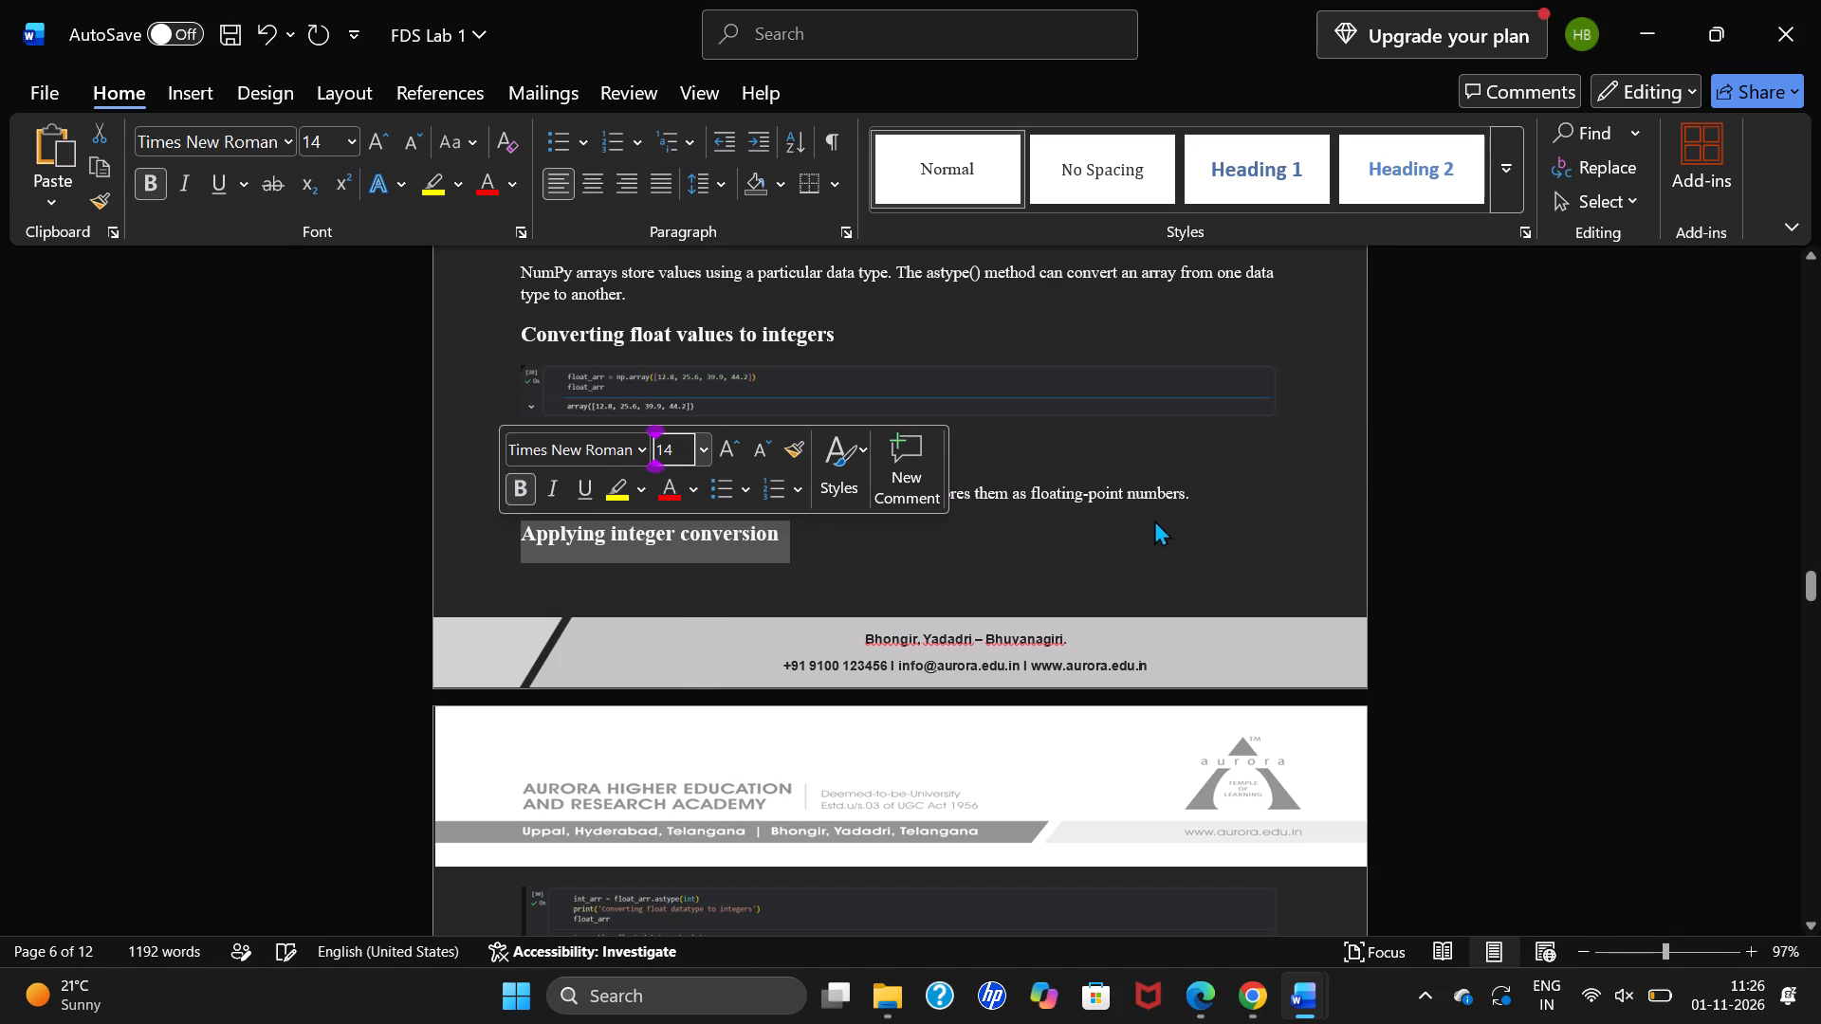
# Insert a blank line after the floating-point explanation so the "Applying integer conversion" heading moves to the next page with its output.
pyautogui.click(1210, 503)
pyautogui.press('Return')
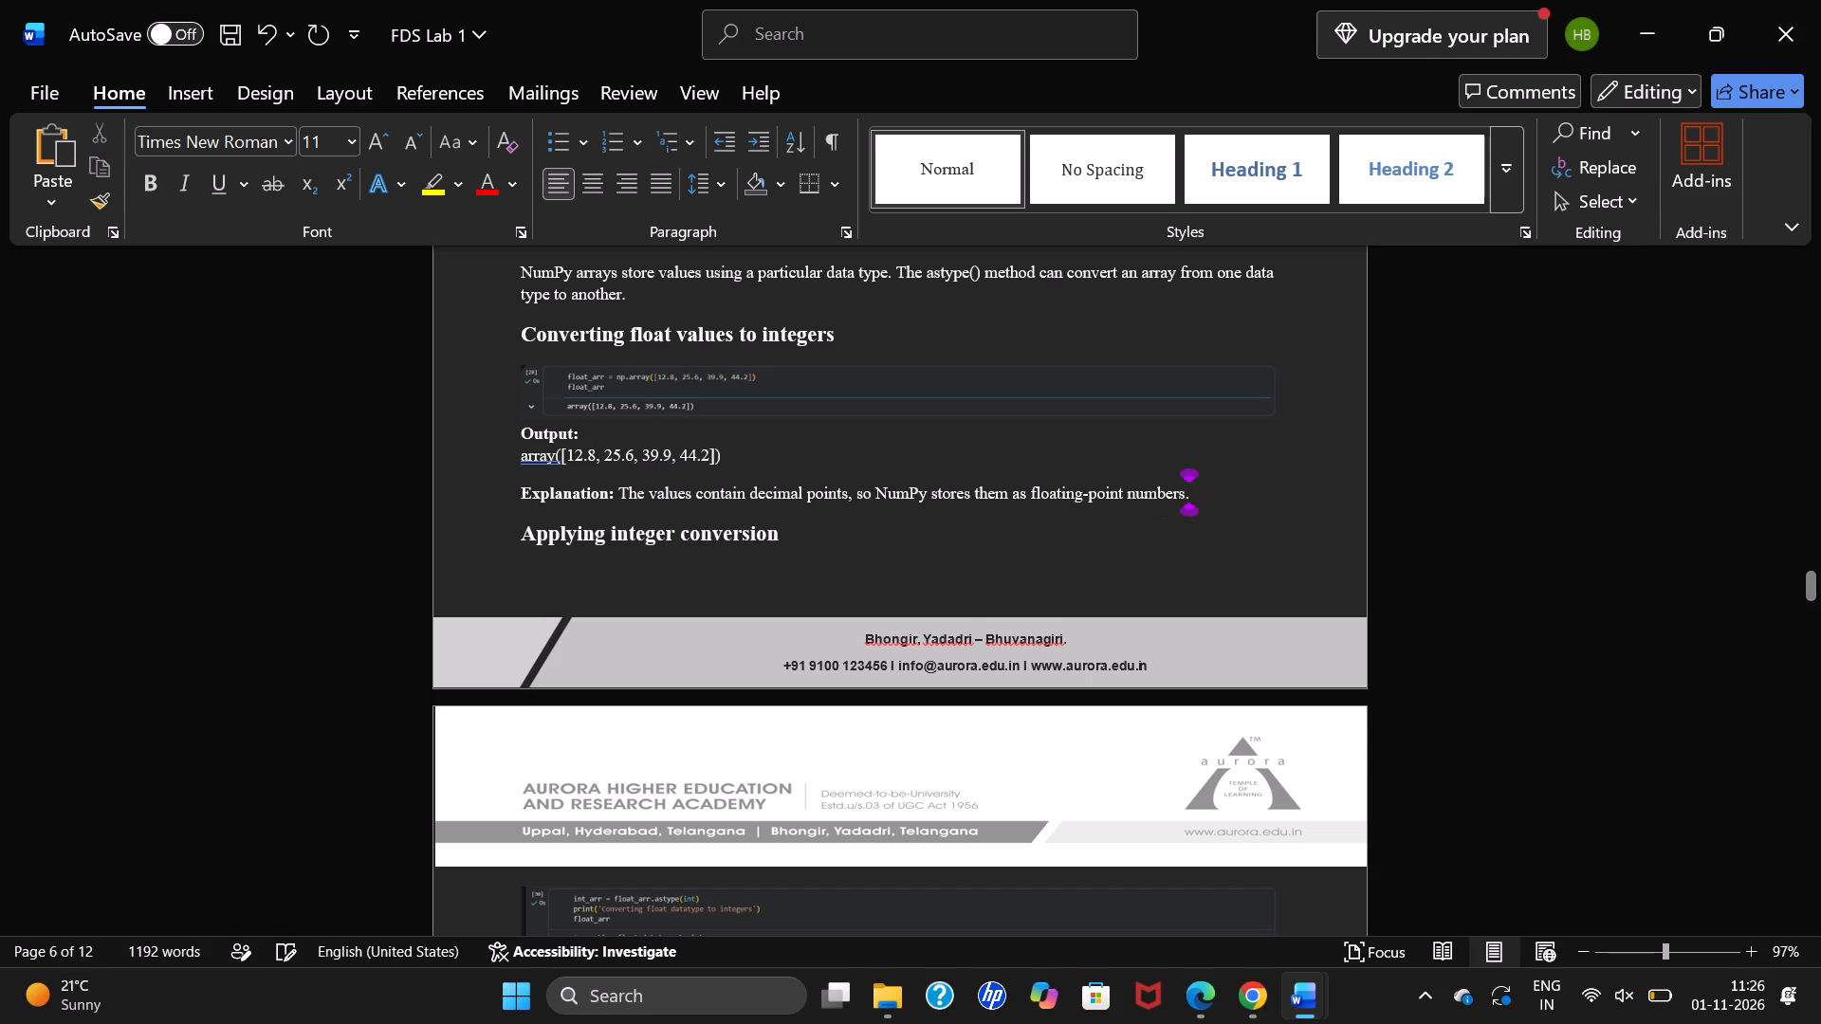
# Apply the Normal style to the "Creating an array of numeric text" heading and make it bold at font size 14.
pyautogui.scroll(-2, 1210, 503)
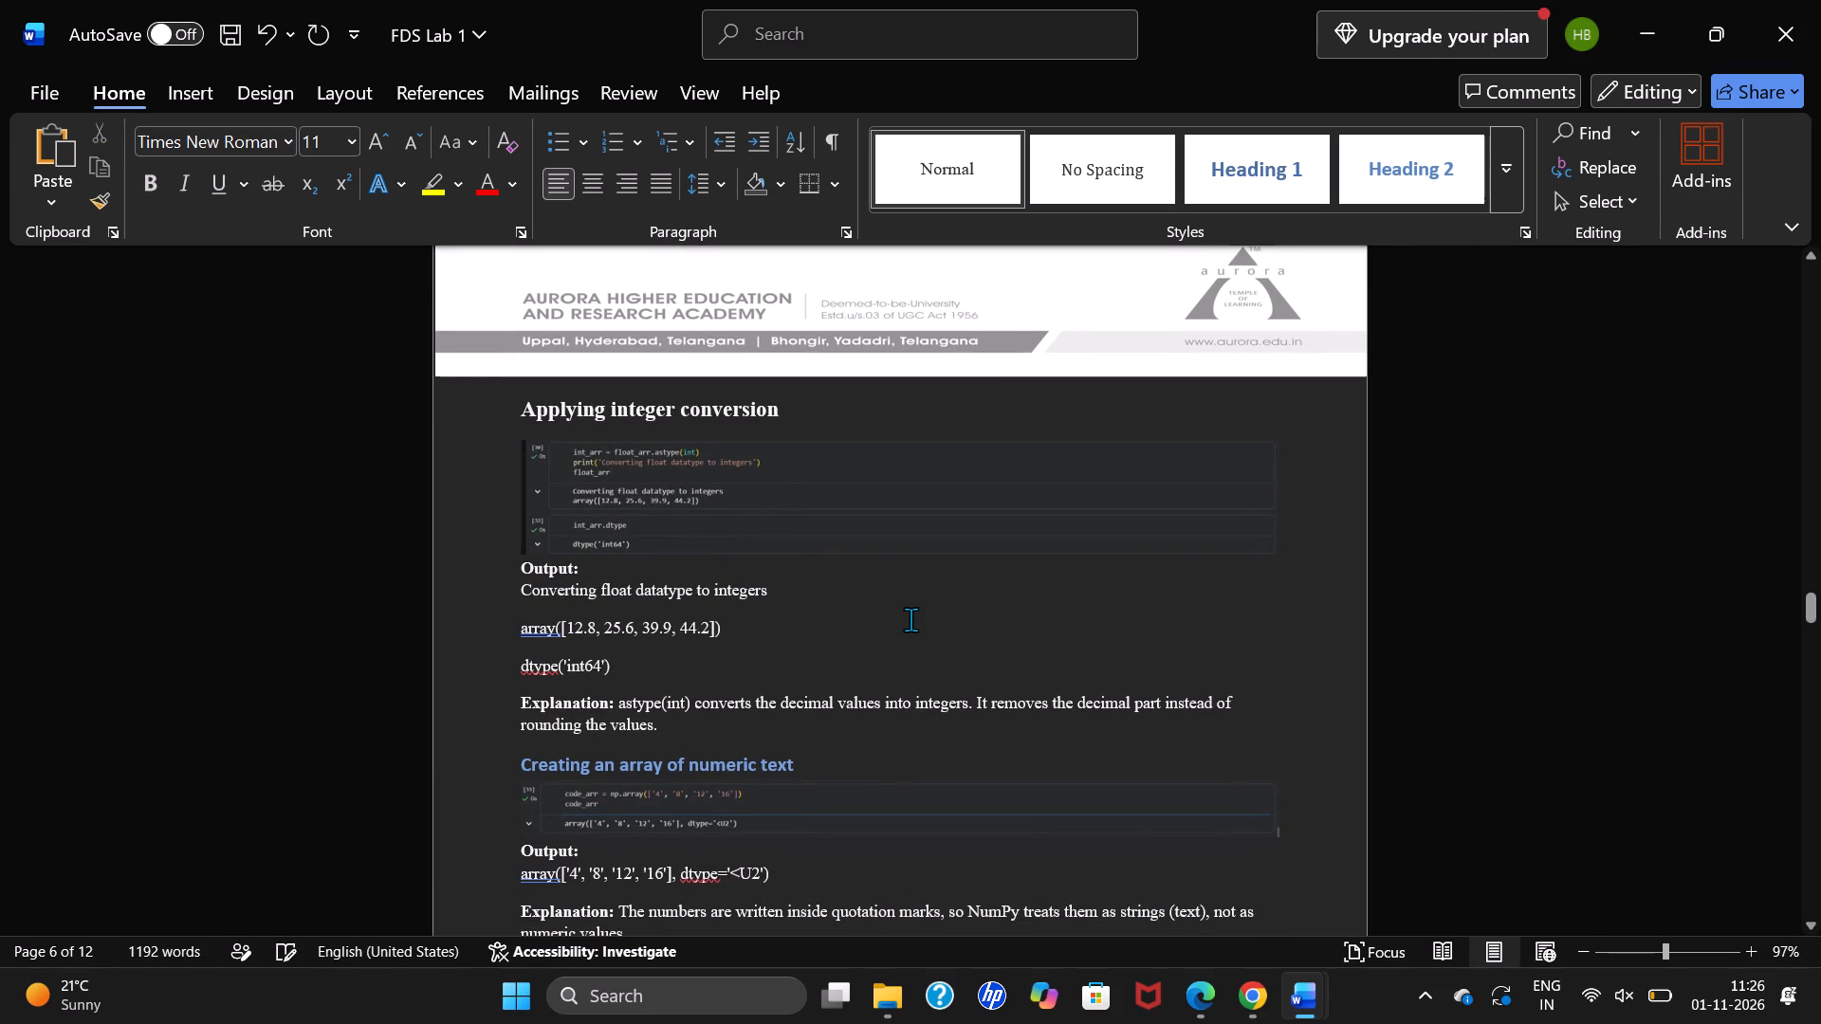
pyautogui.moveTo(807, 762); pyautogui.dragTo(597, 722)
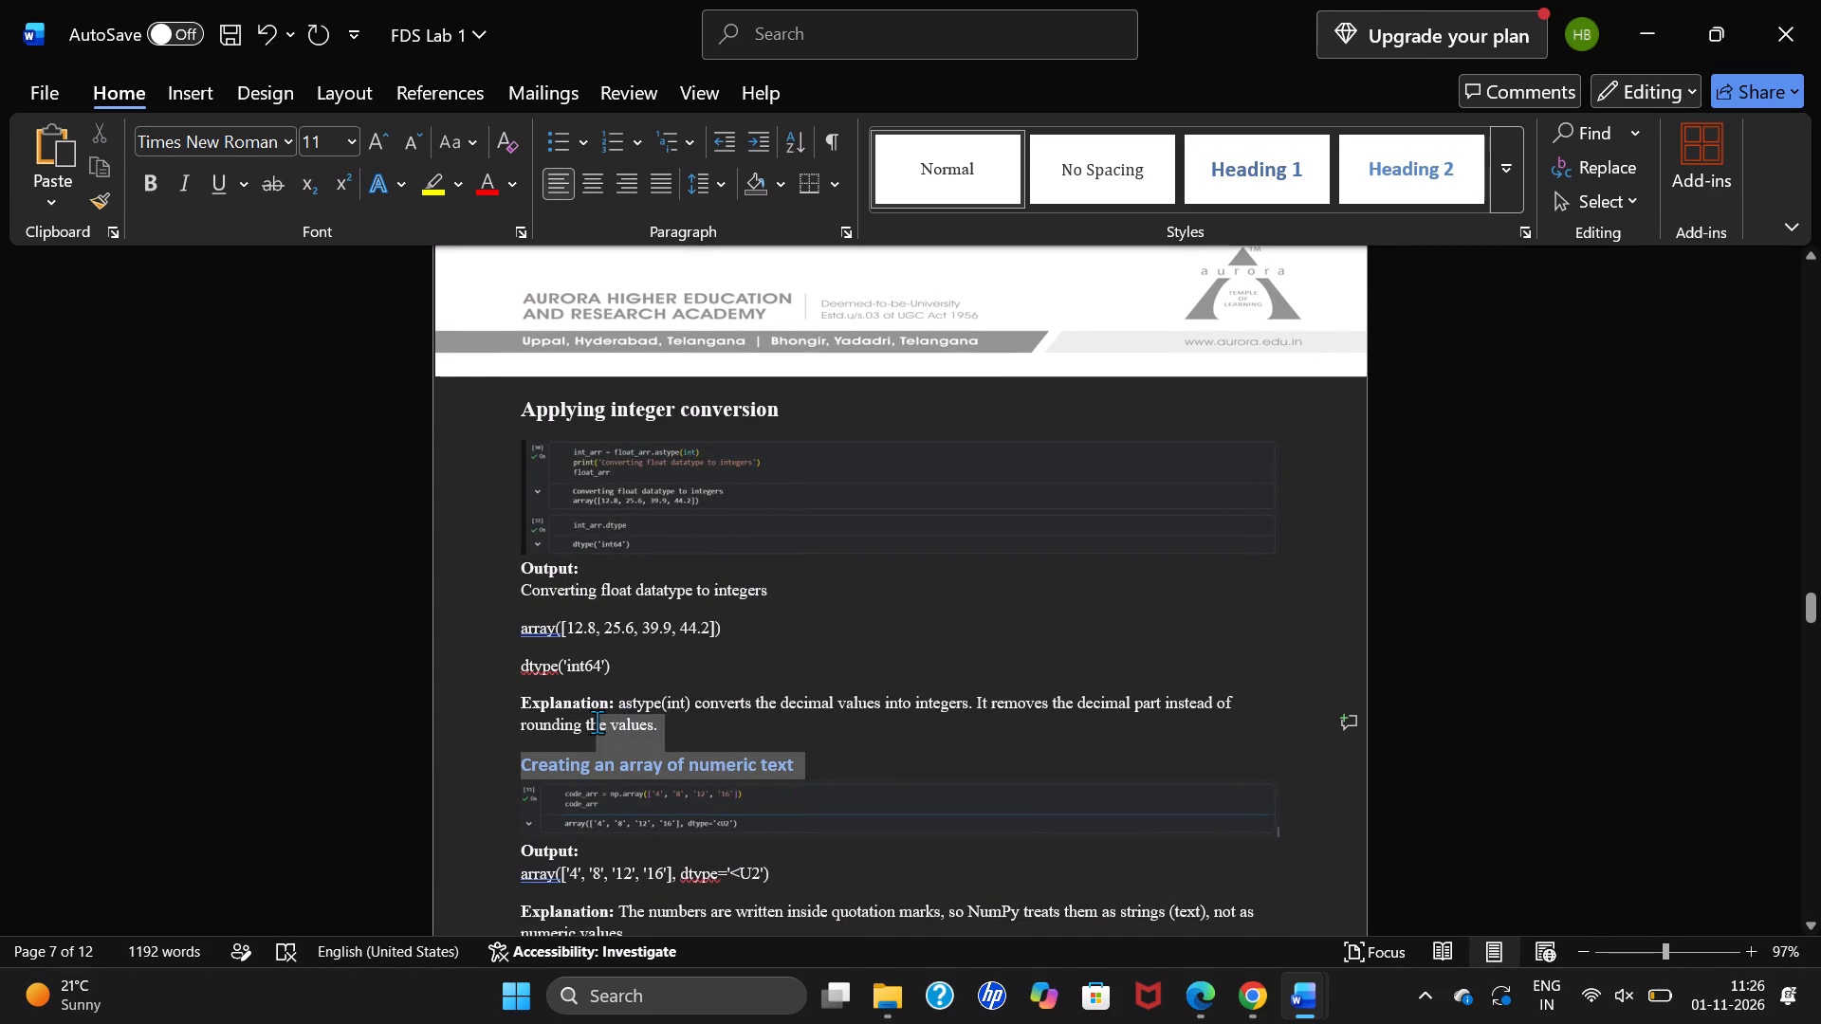
pyautogui.moveTo(597, 722); pyautogui.dragTo(530, 760)
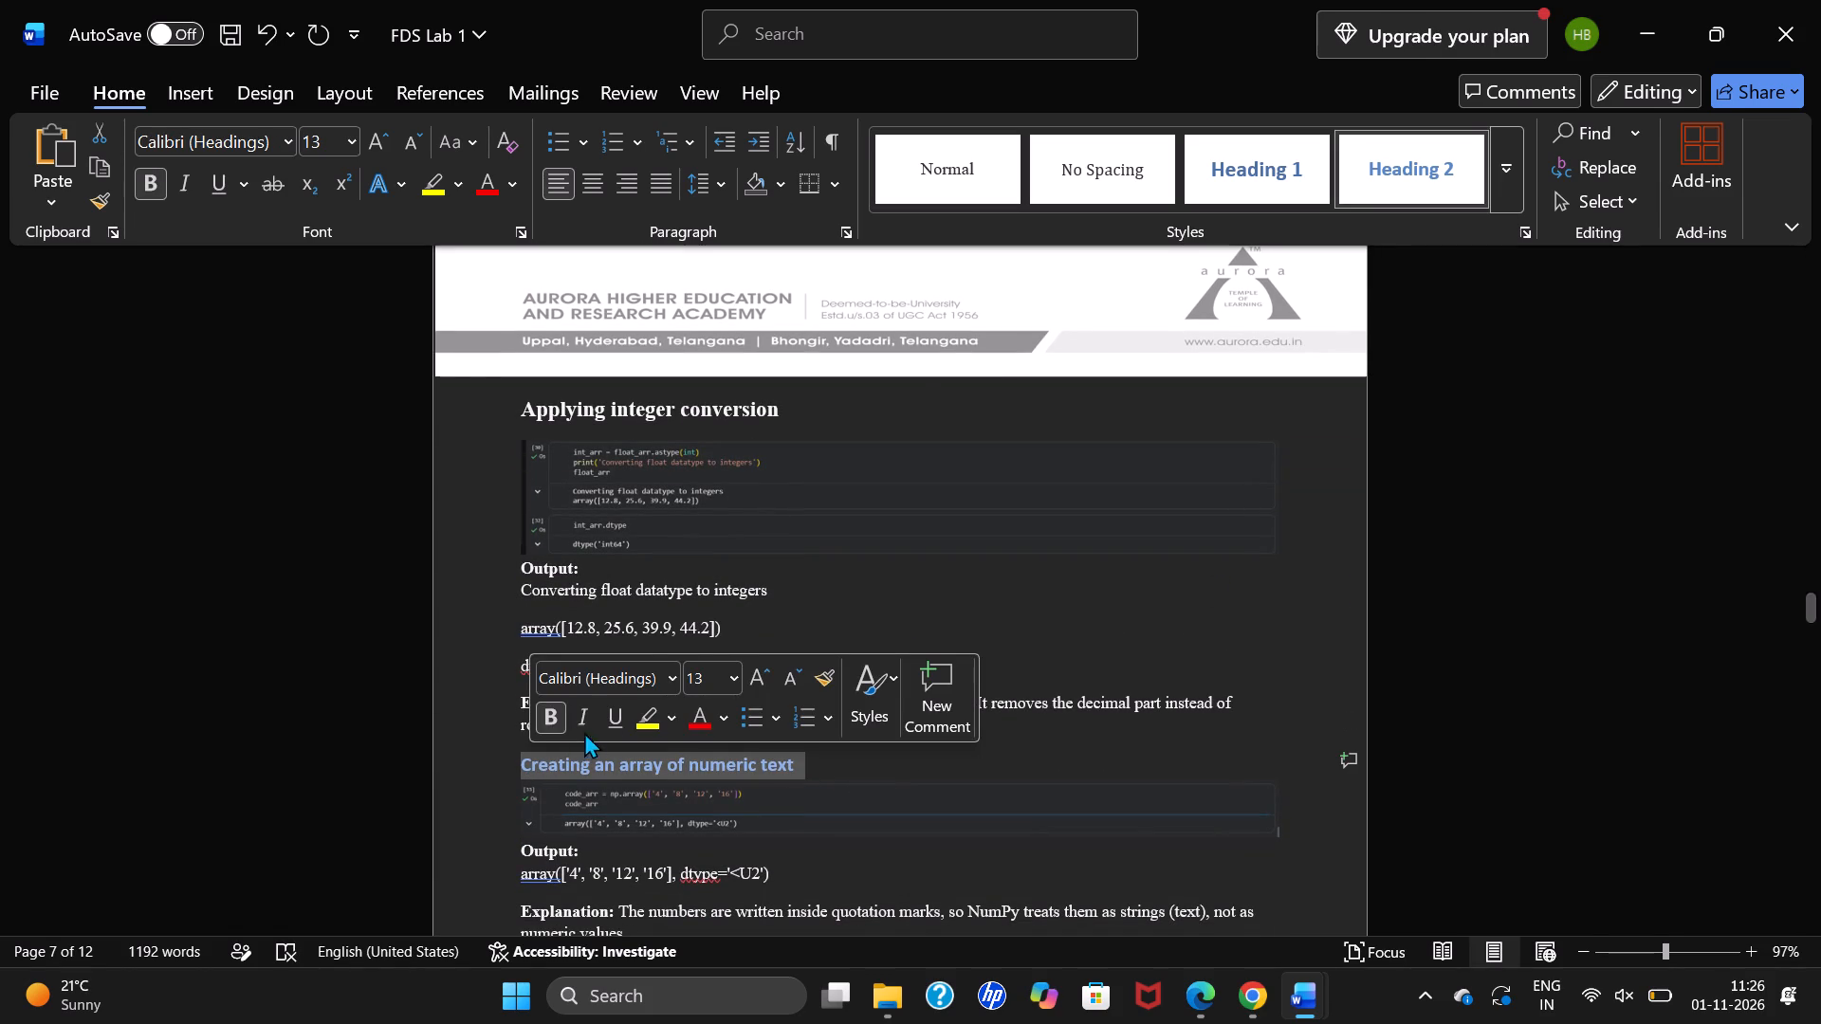
pyautogui.click(921, 178)
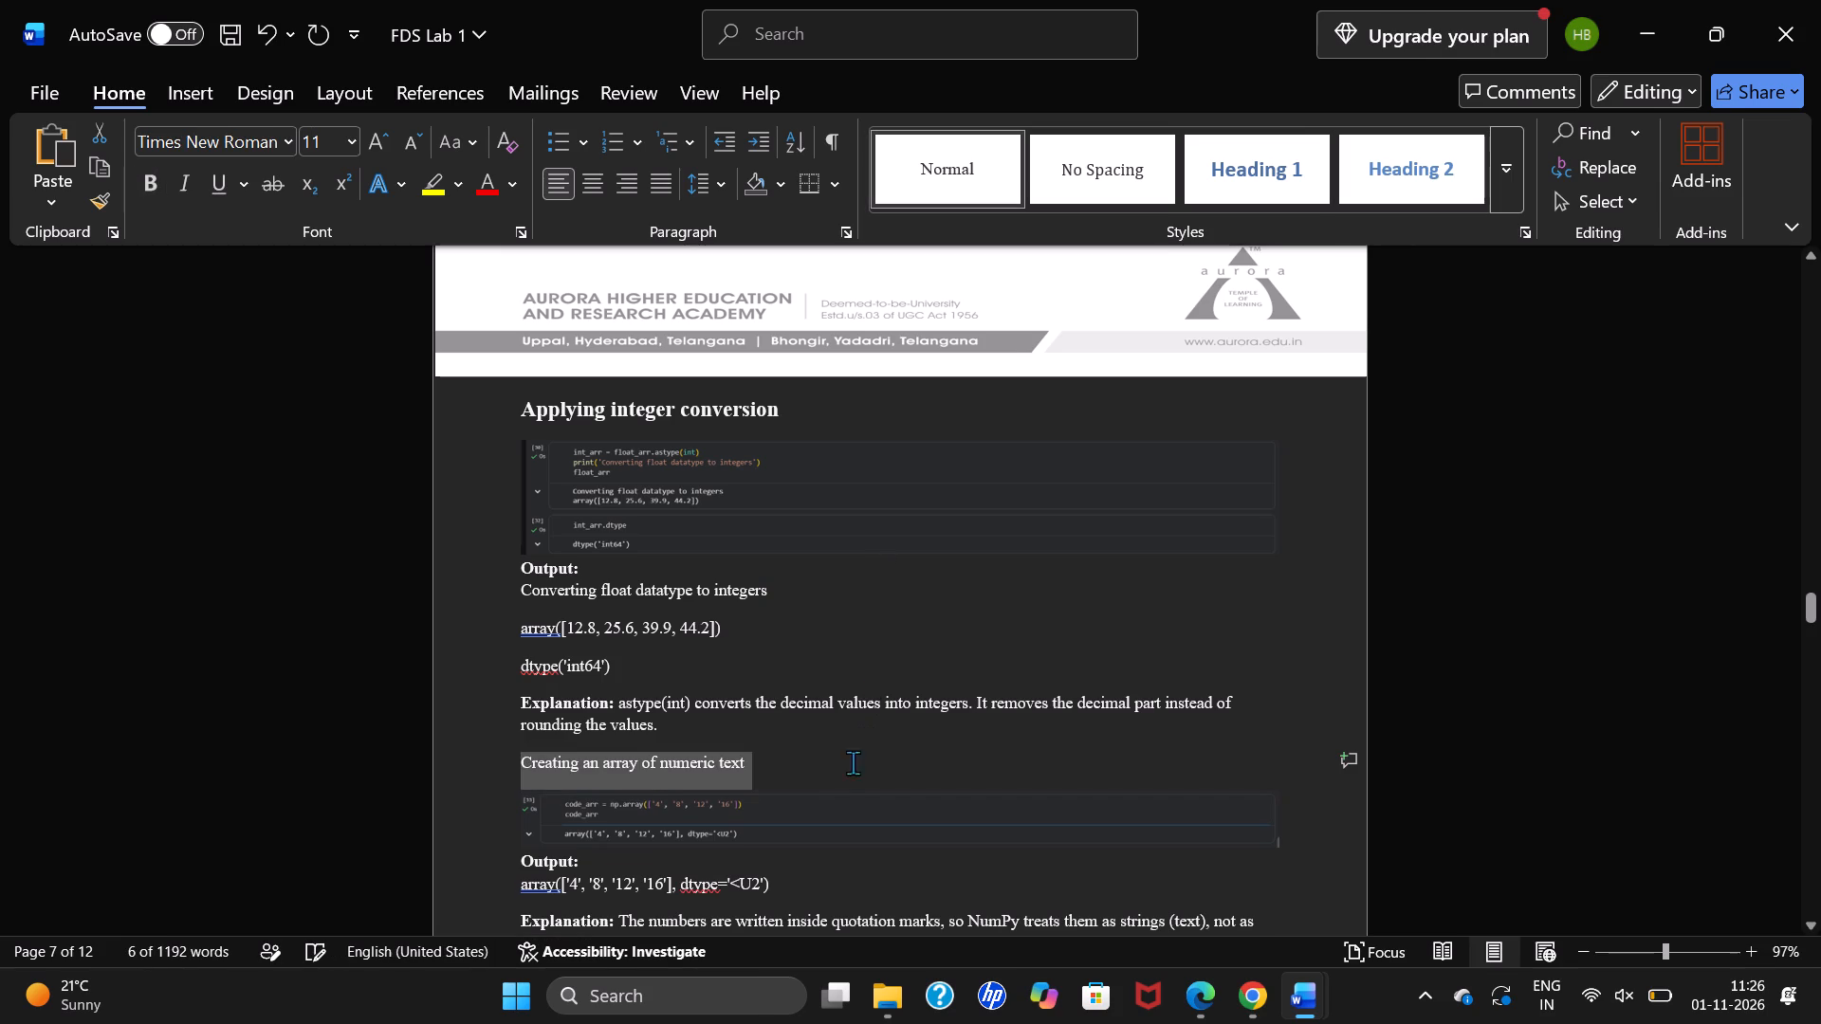
pyautogui.click(791, 773)
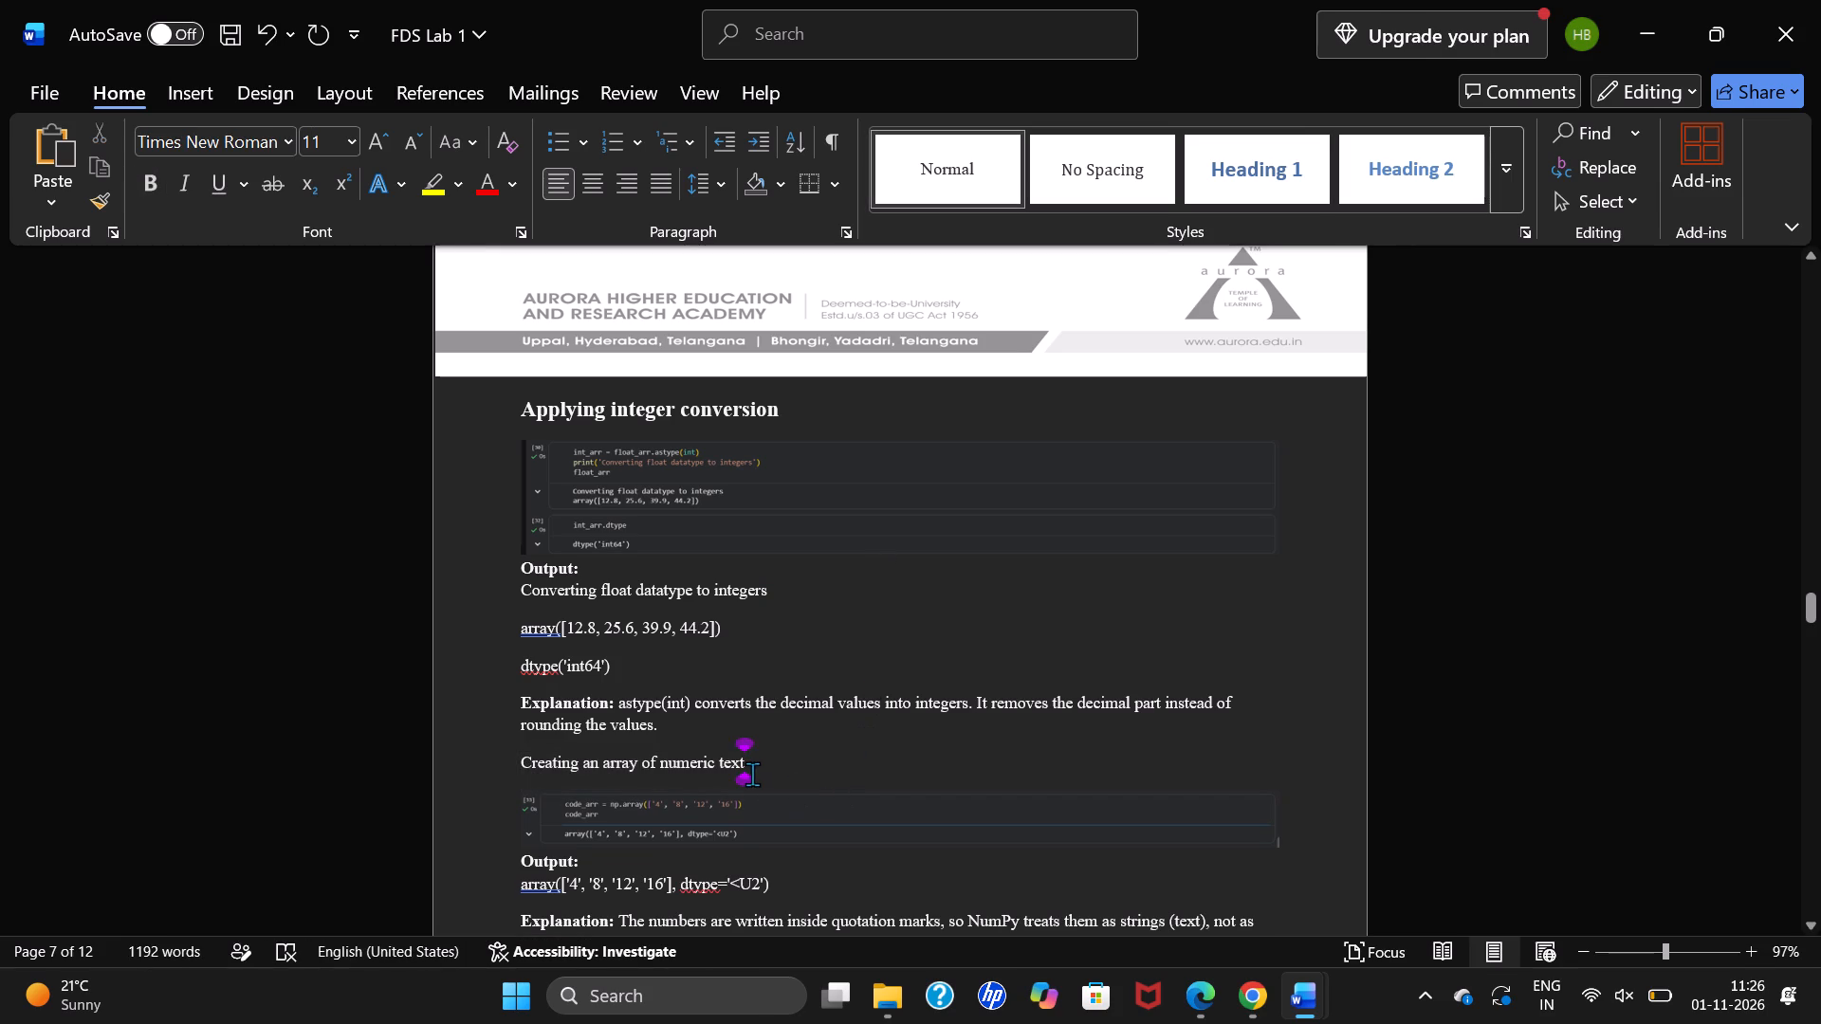
pyautogui.moveTo(752, 774); pyautogui.dragTo(534, 754)
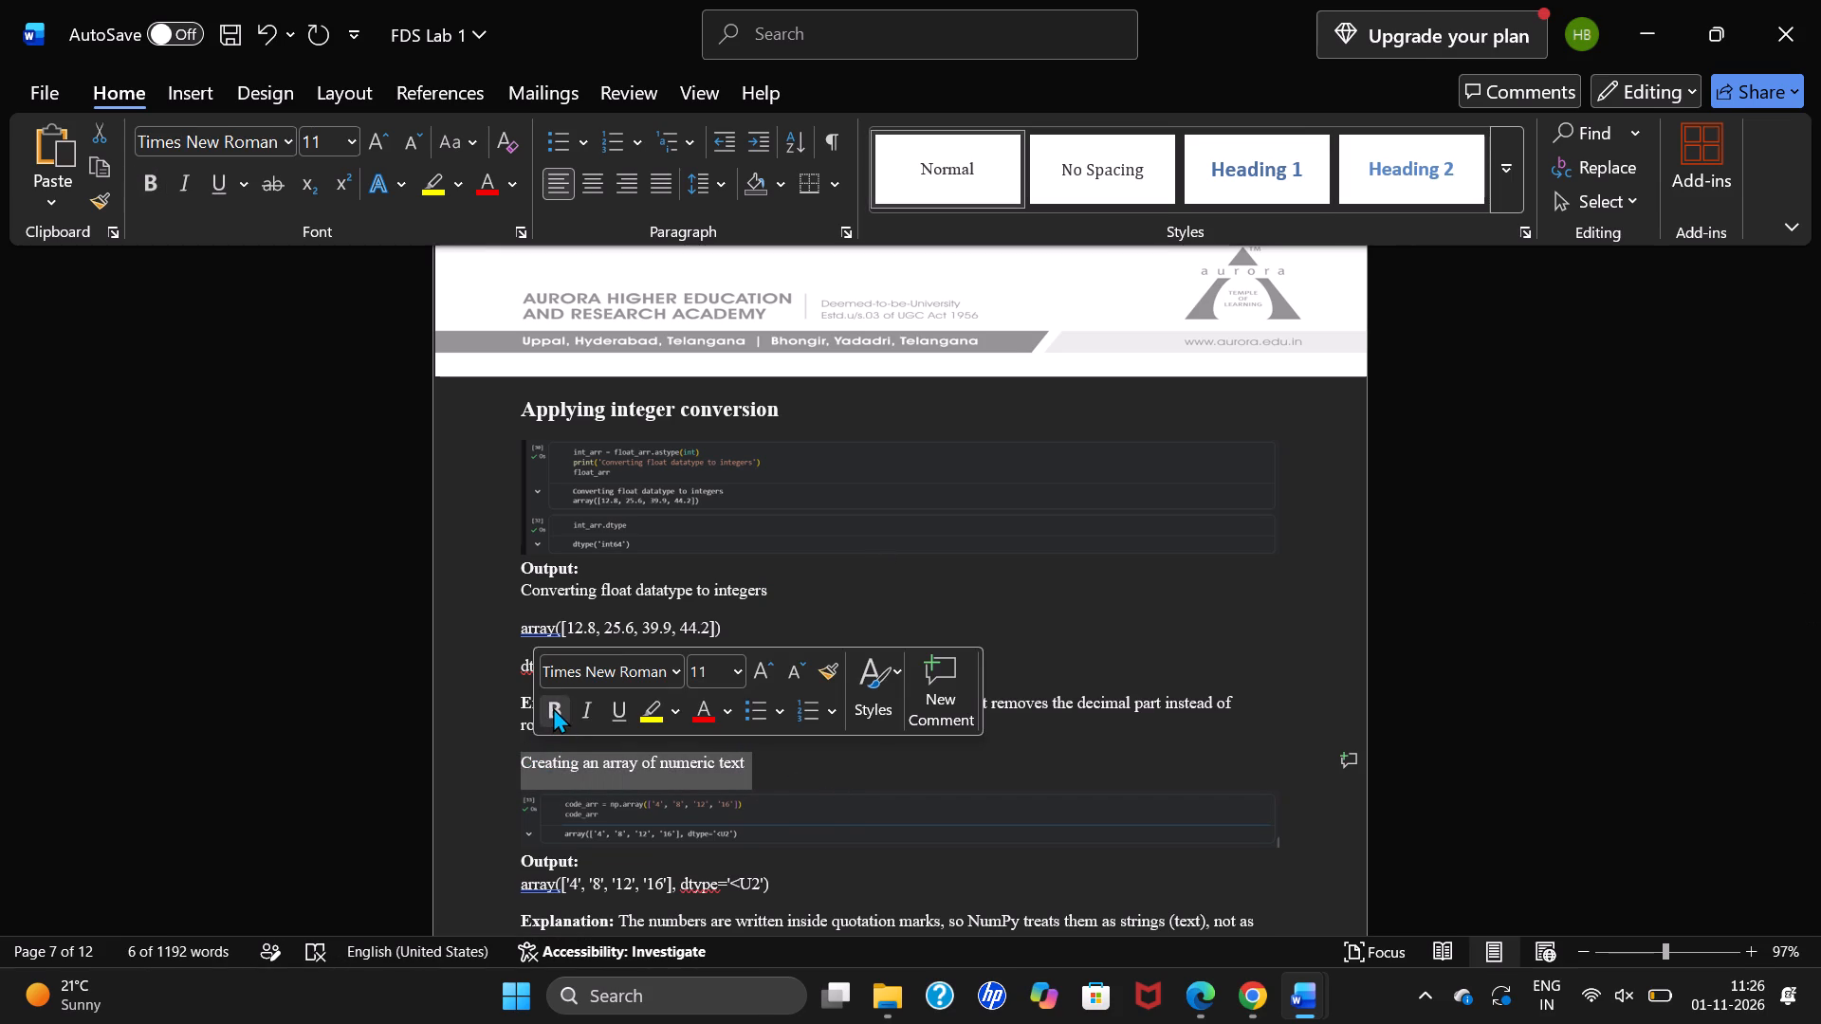
pyautogui.click(553, 707)
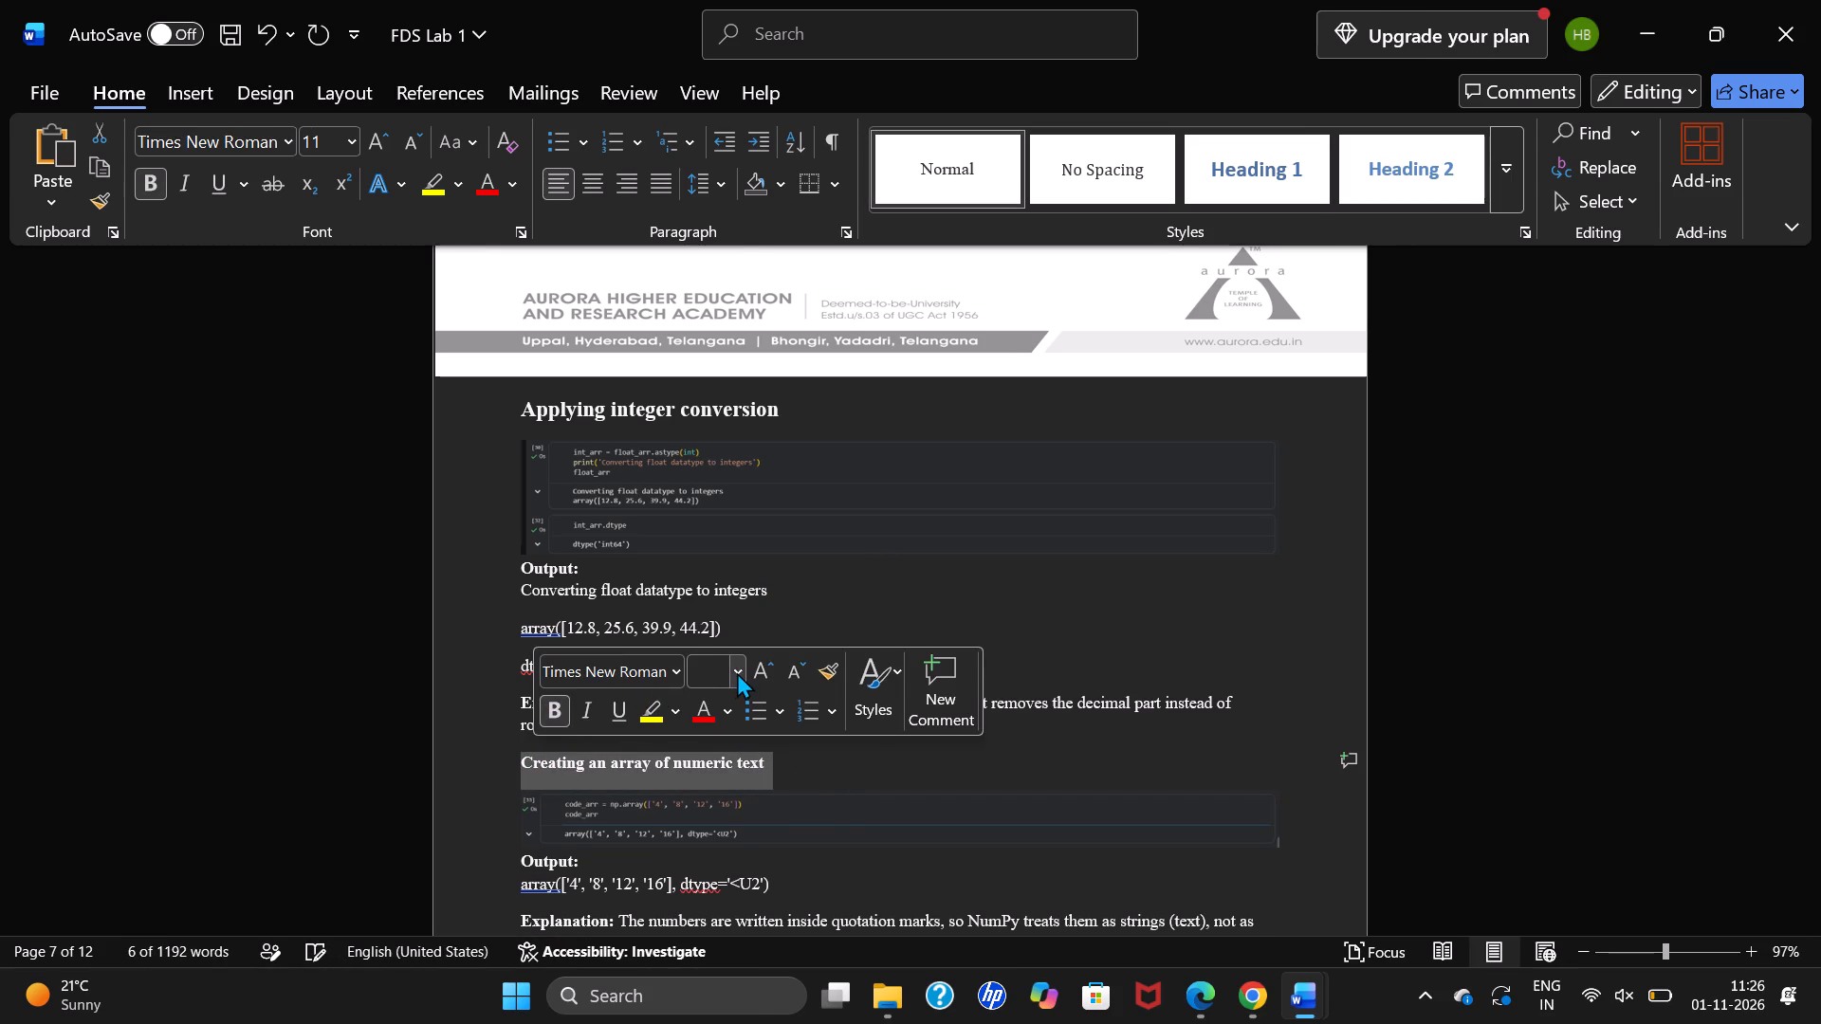
pyautogui.click(737, 672)
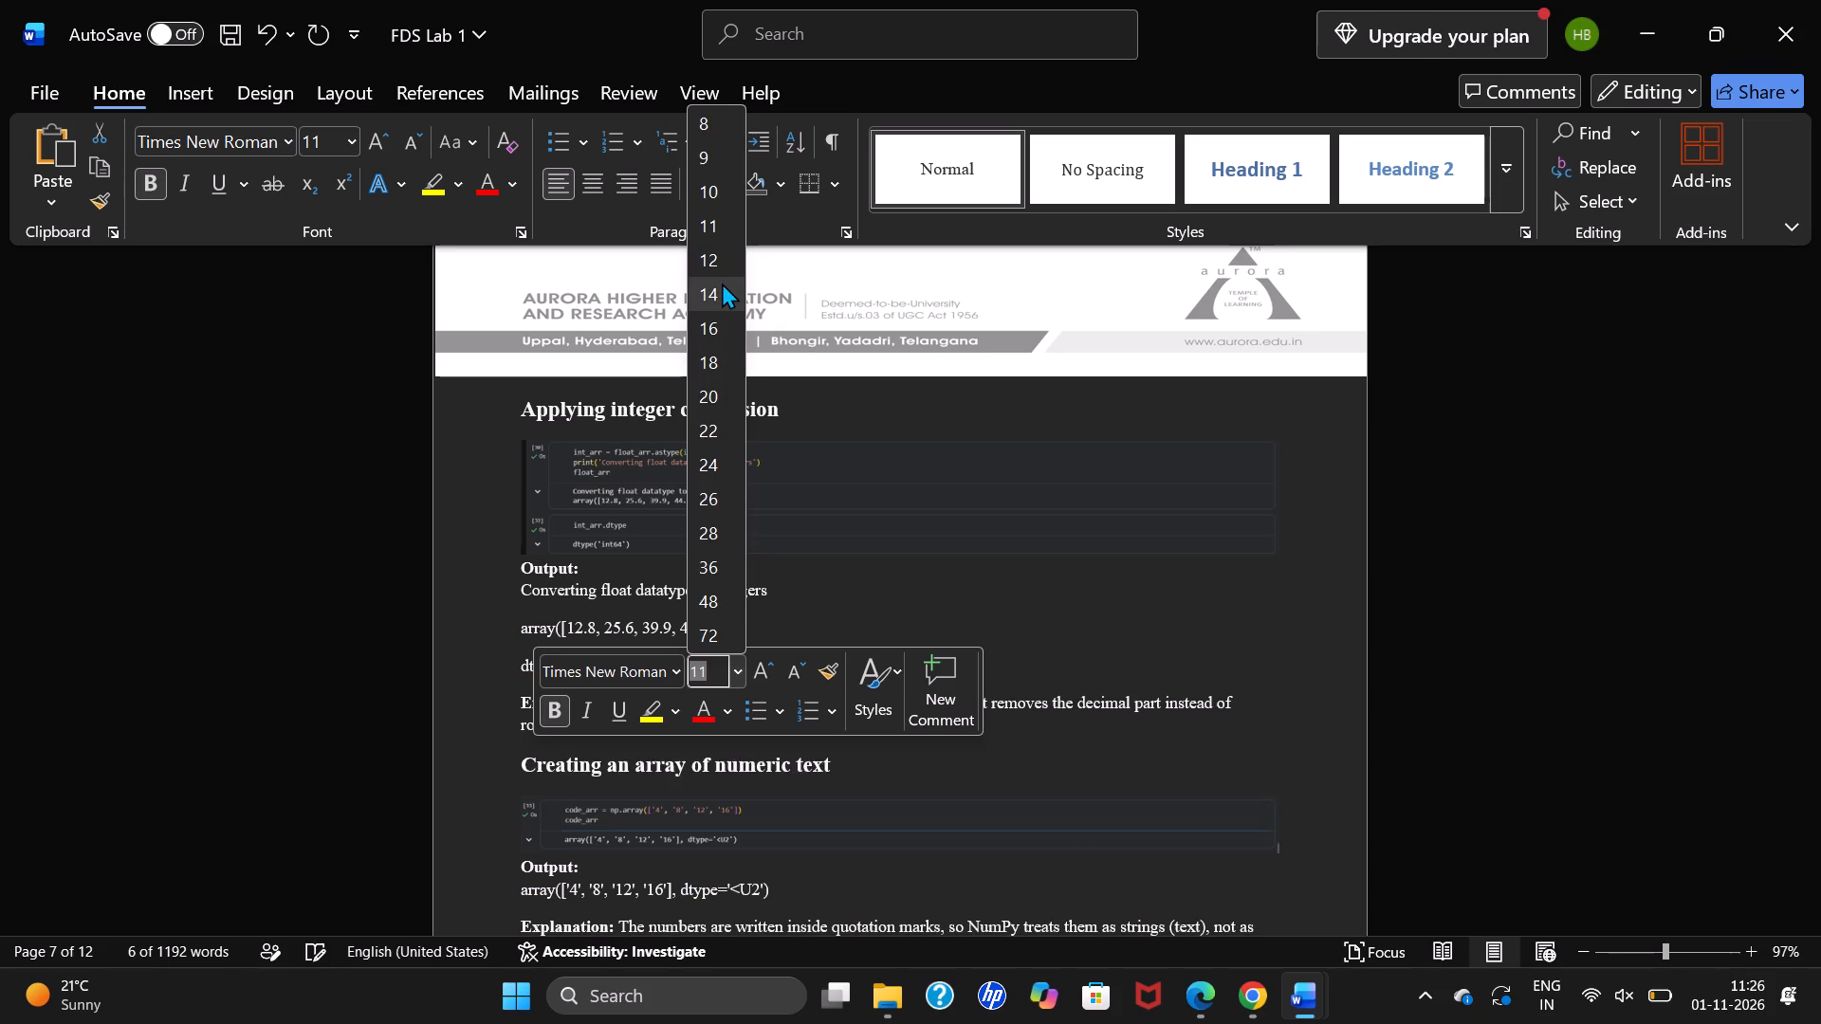
pyautogui.click(722, 283)
pyautogui.click(971, 760)
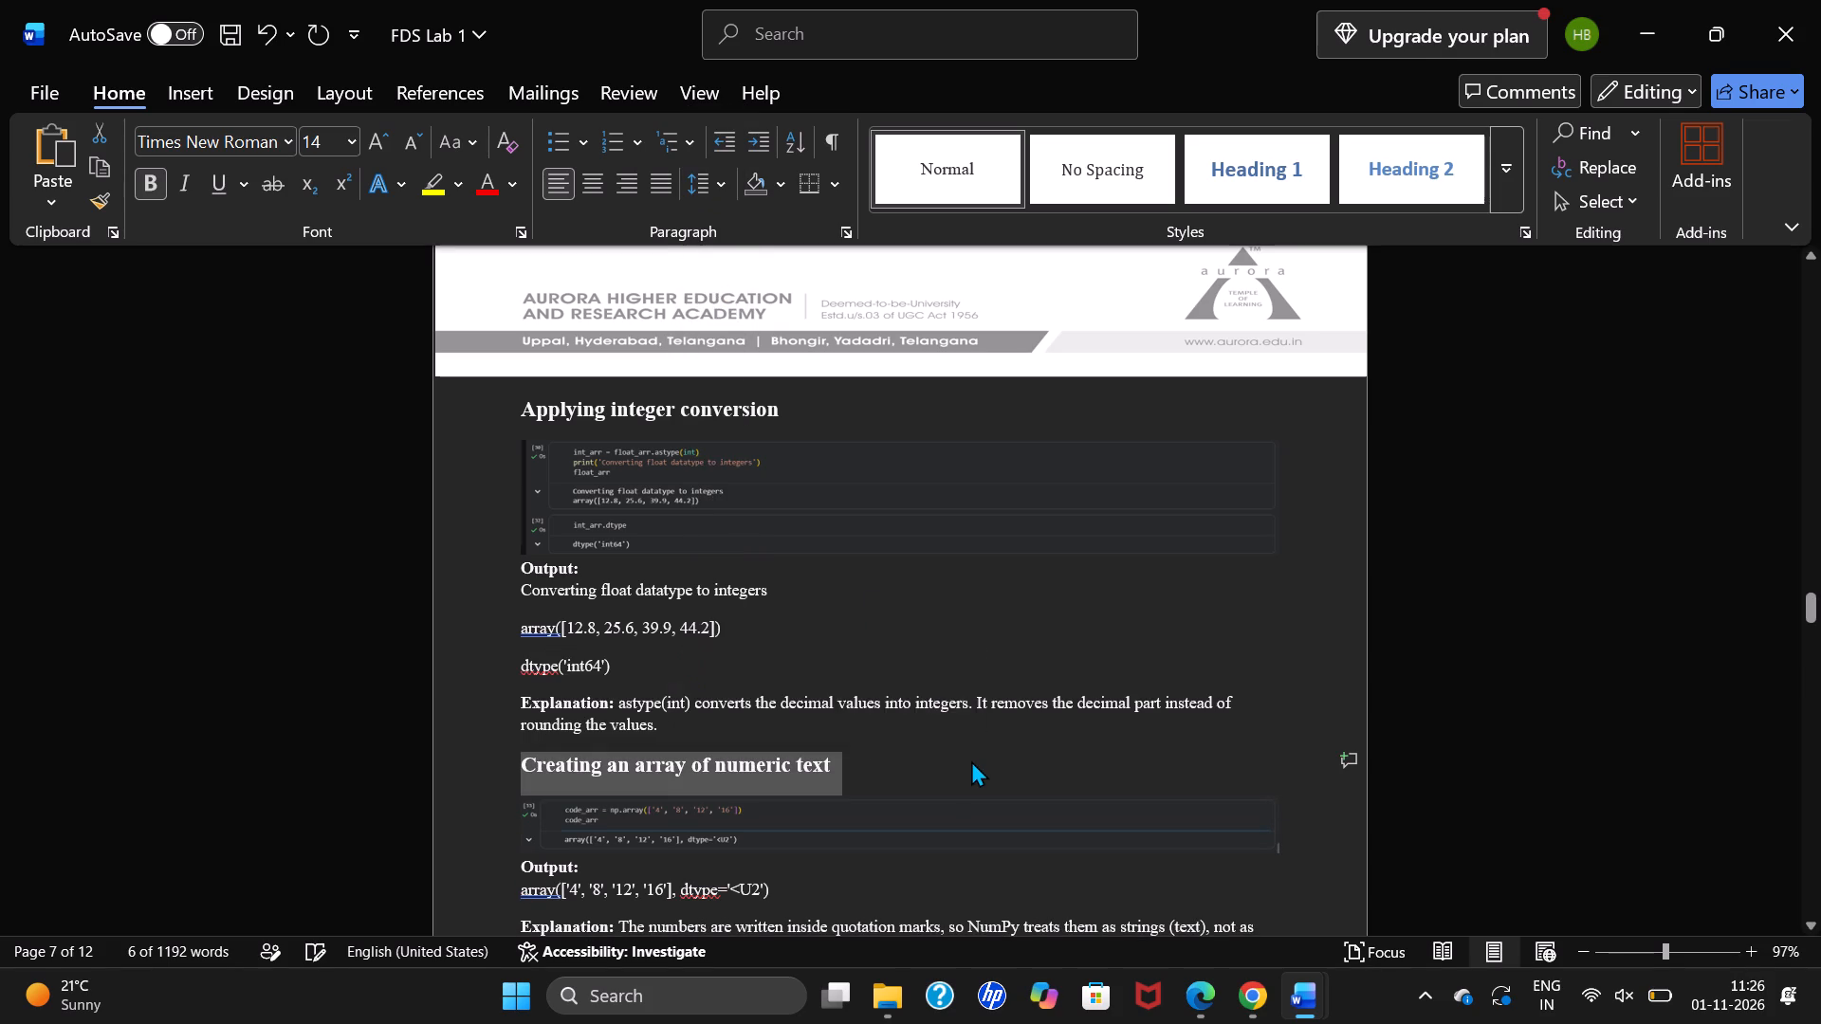
# Apply the Normal style to the "Converting text values to integers" heading and make it bold at font size 14.
pyautogui.scroll(-2, 971, 760)
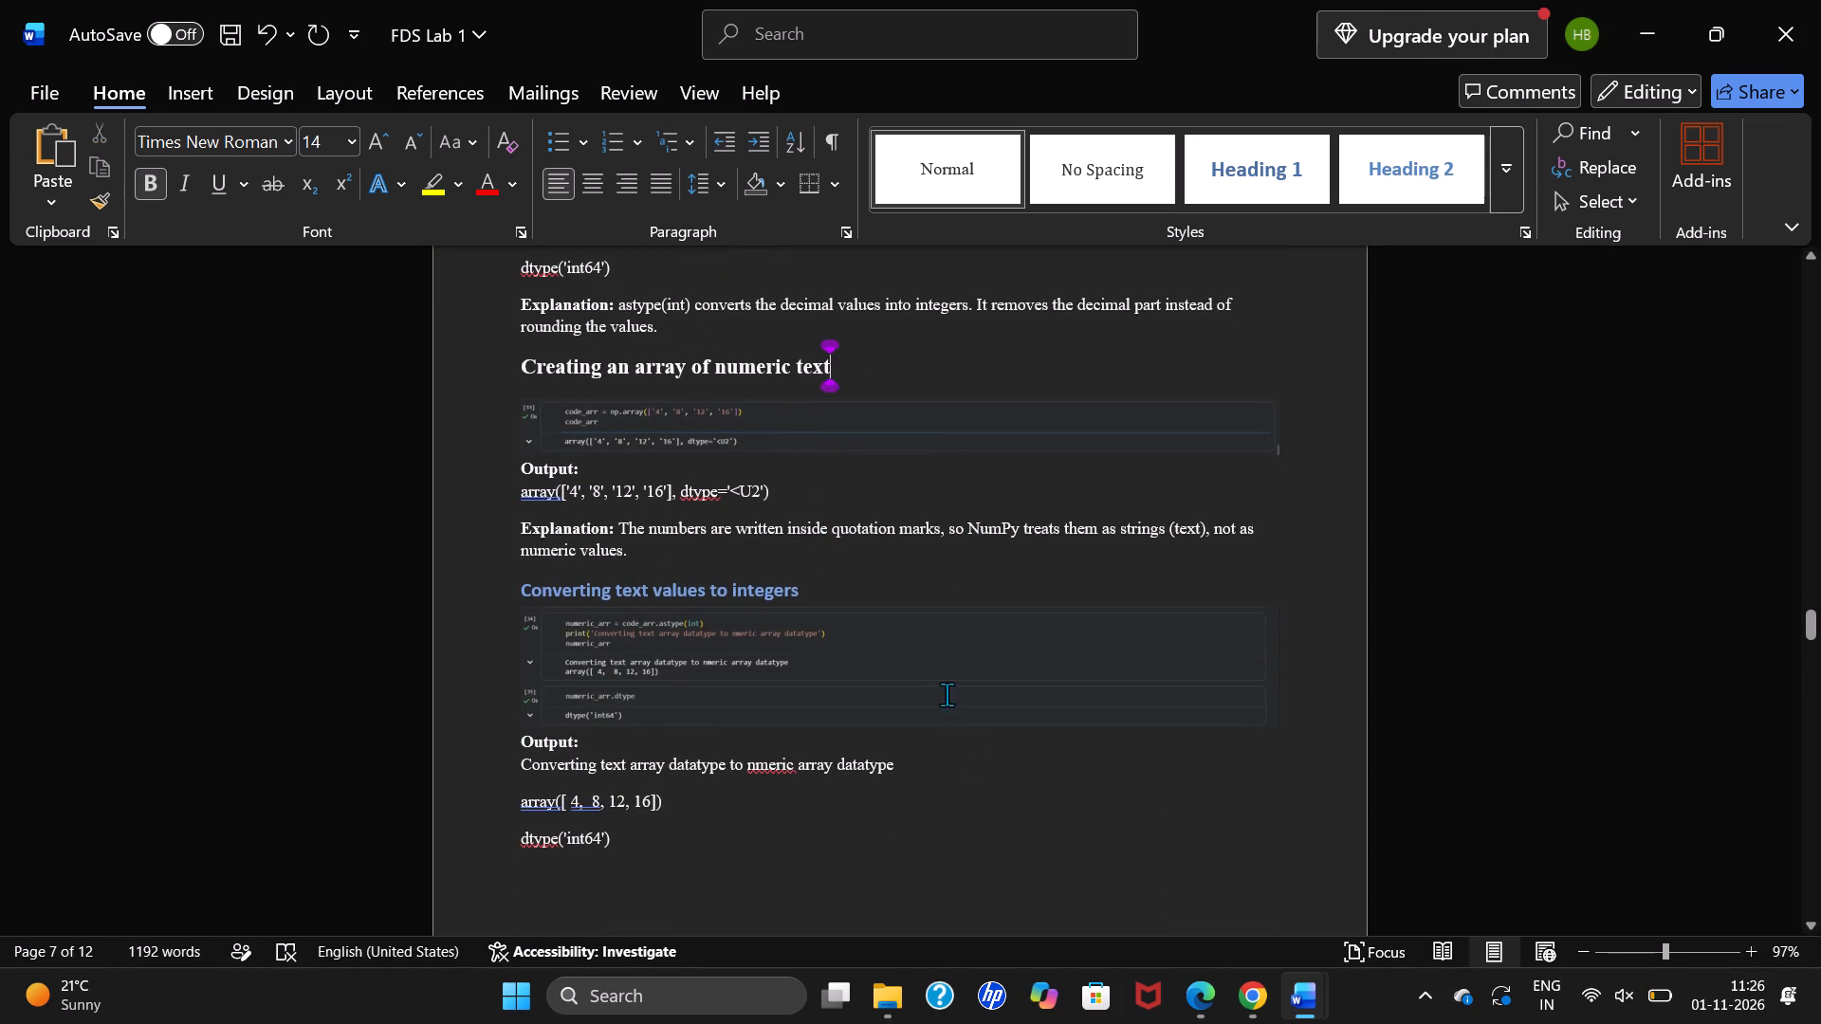
pyautogui.moveTo(813, 590); pyautogui.dragTo(544, 596)
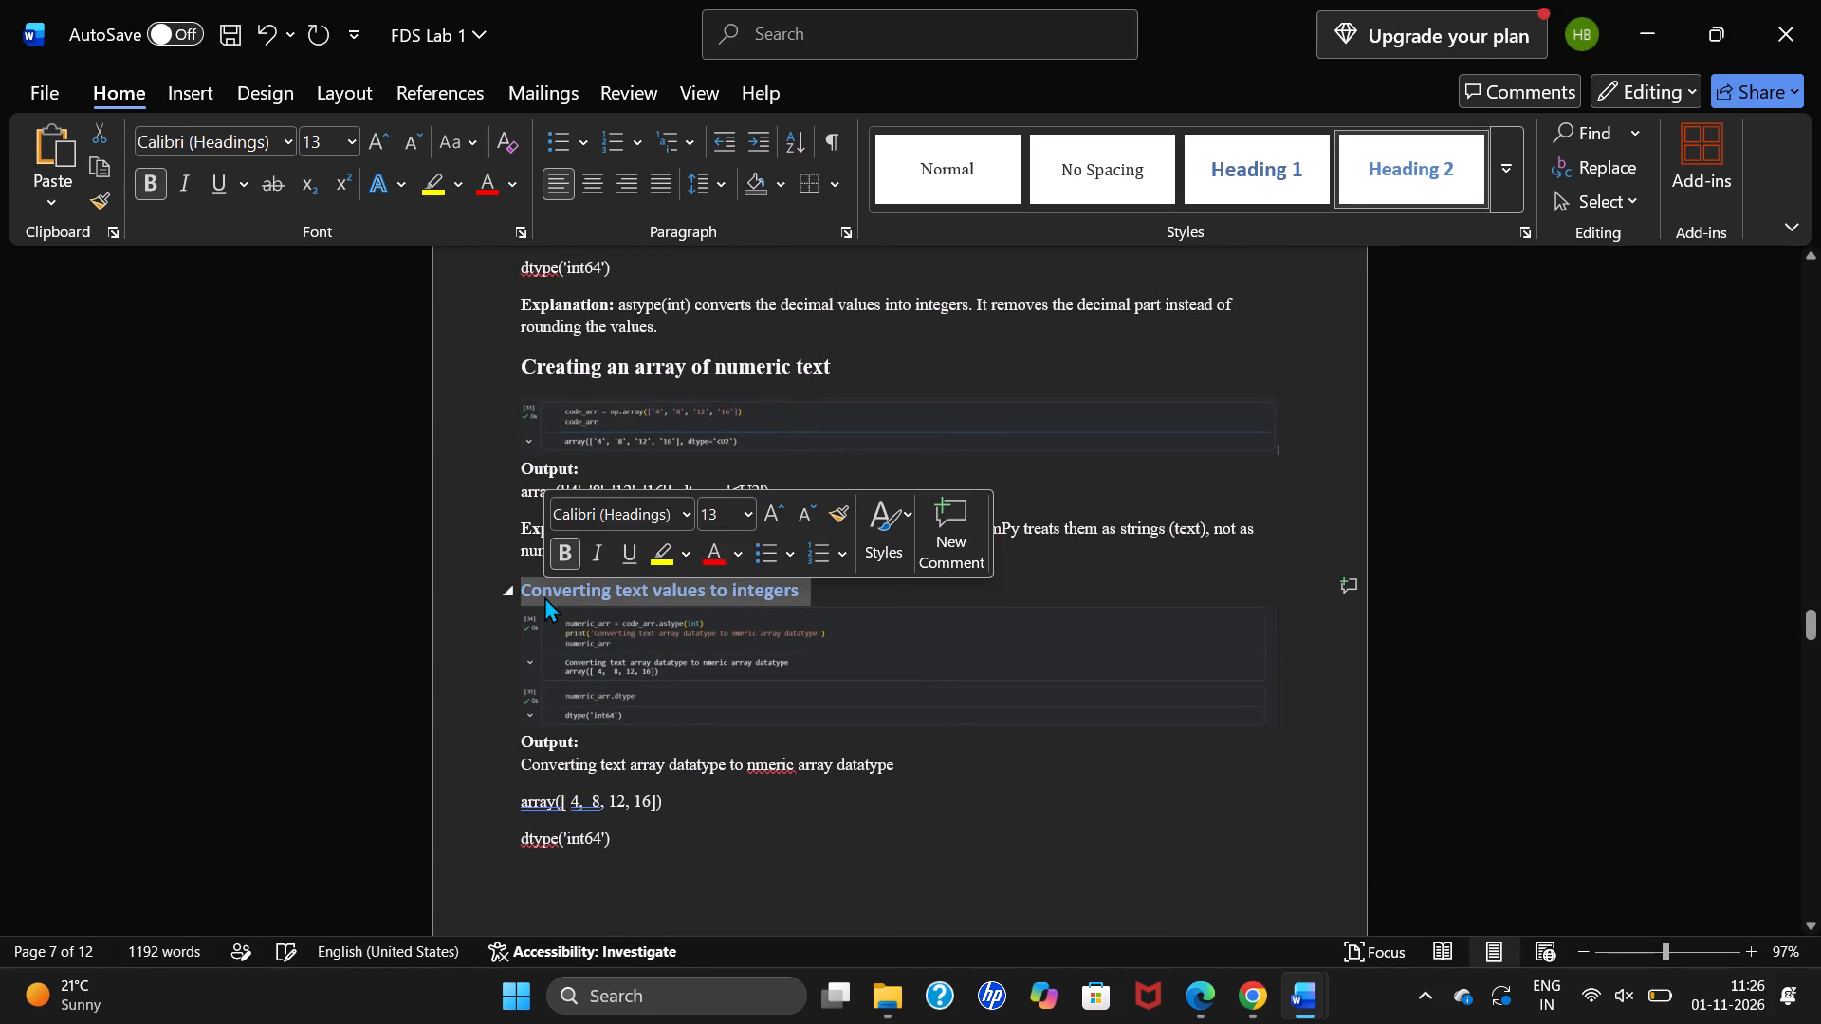
pyautogui.click(955, 156)
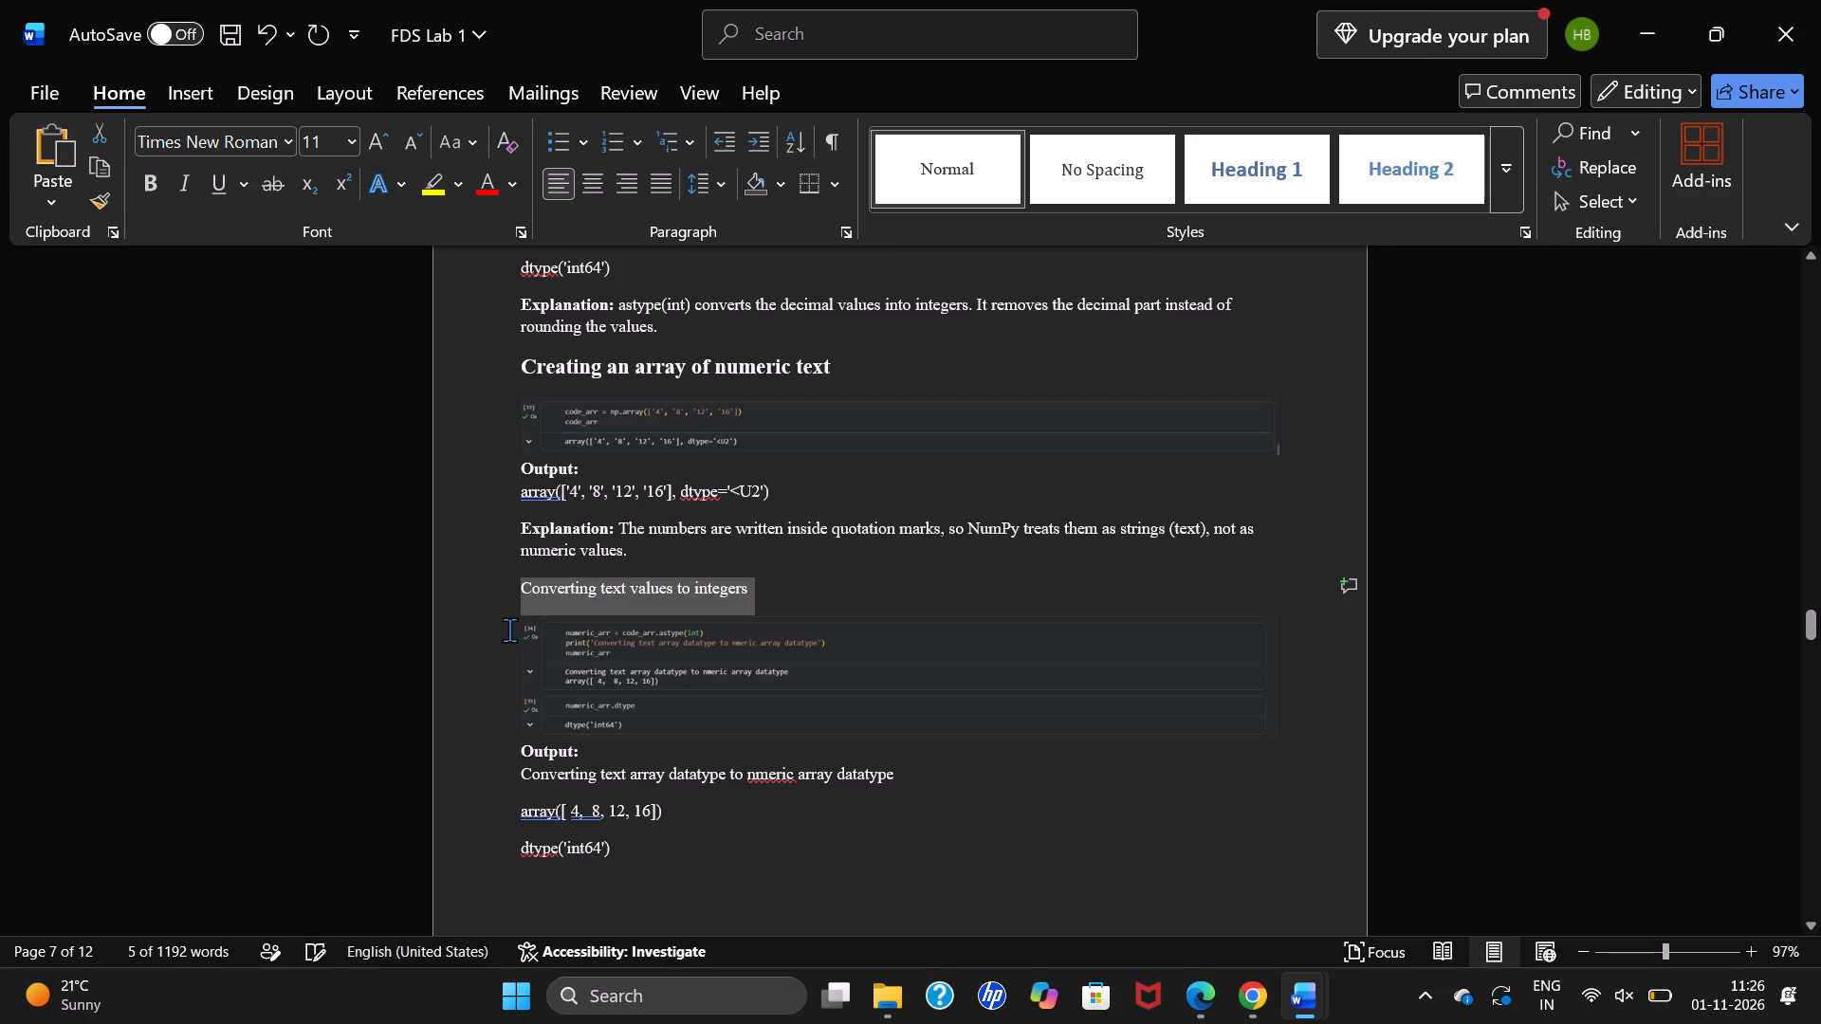
pyautogui.click(798, 592)
pyautogui.moveTo(798, 592); pyautogui.dragTo(527, 587)
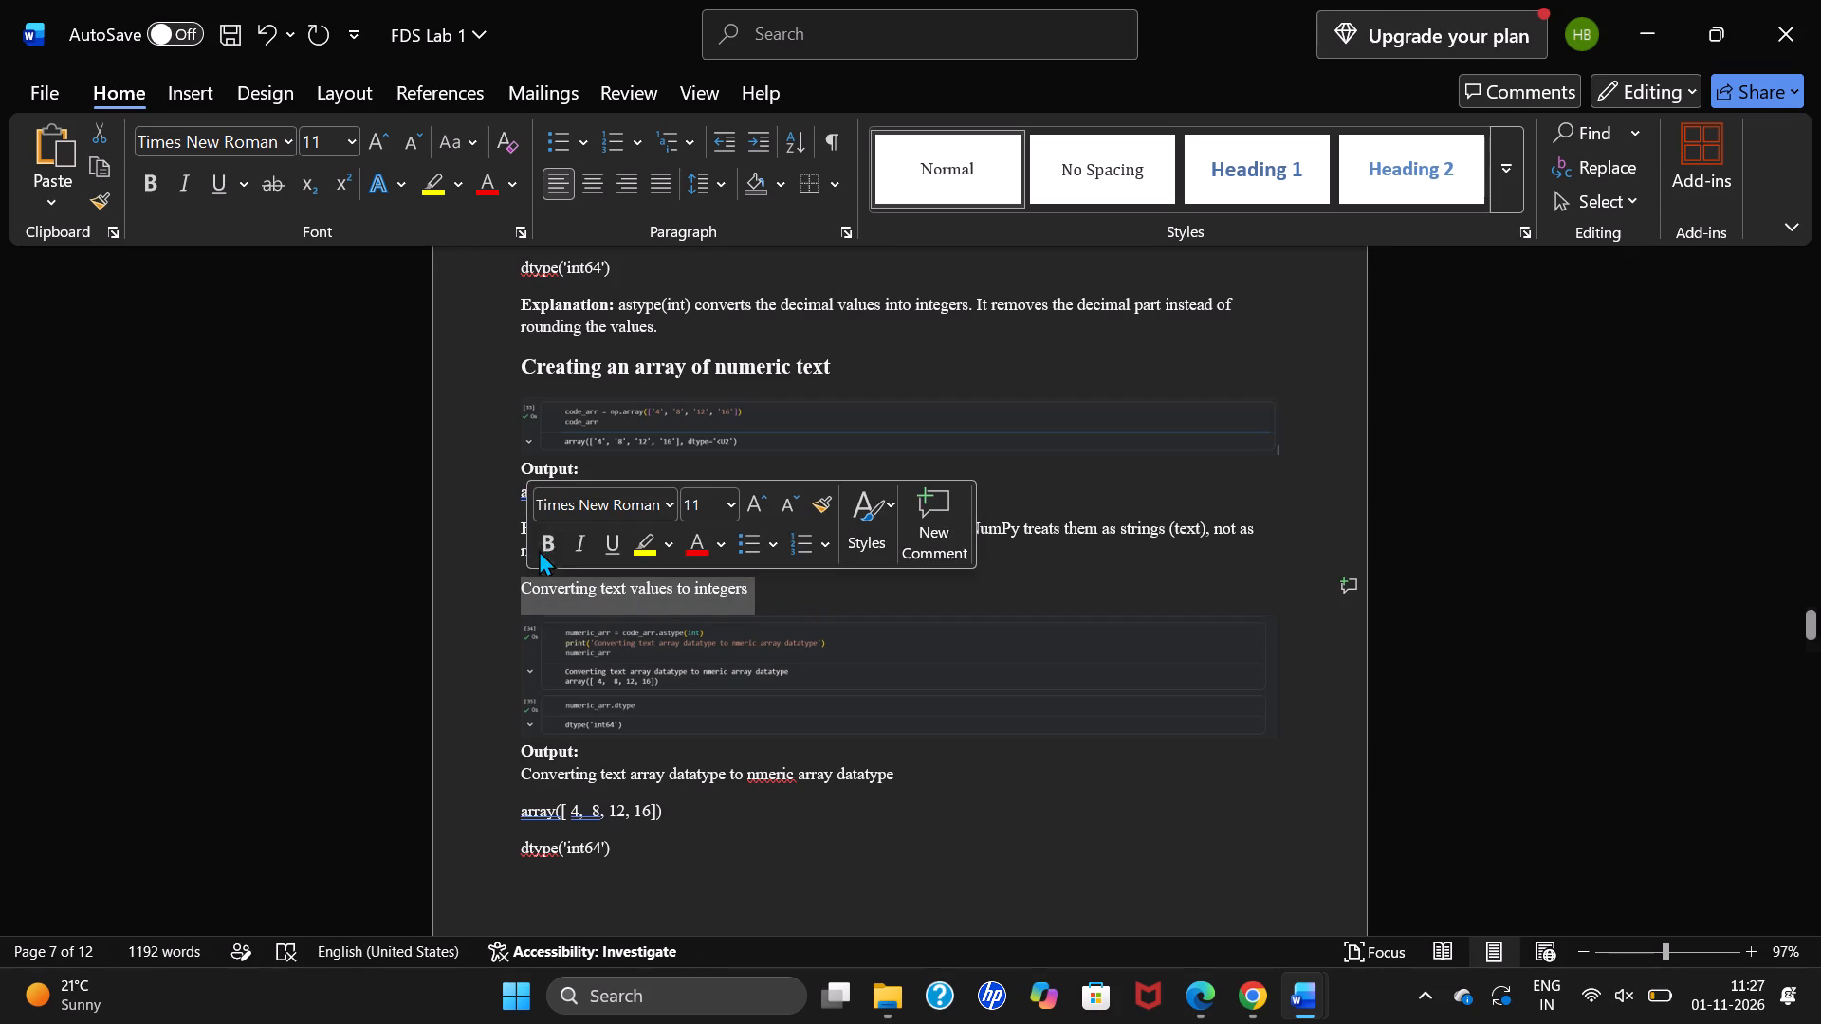
pyautogui.click(541, 542)
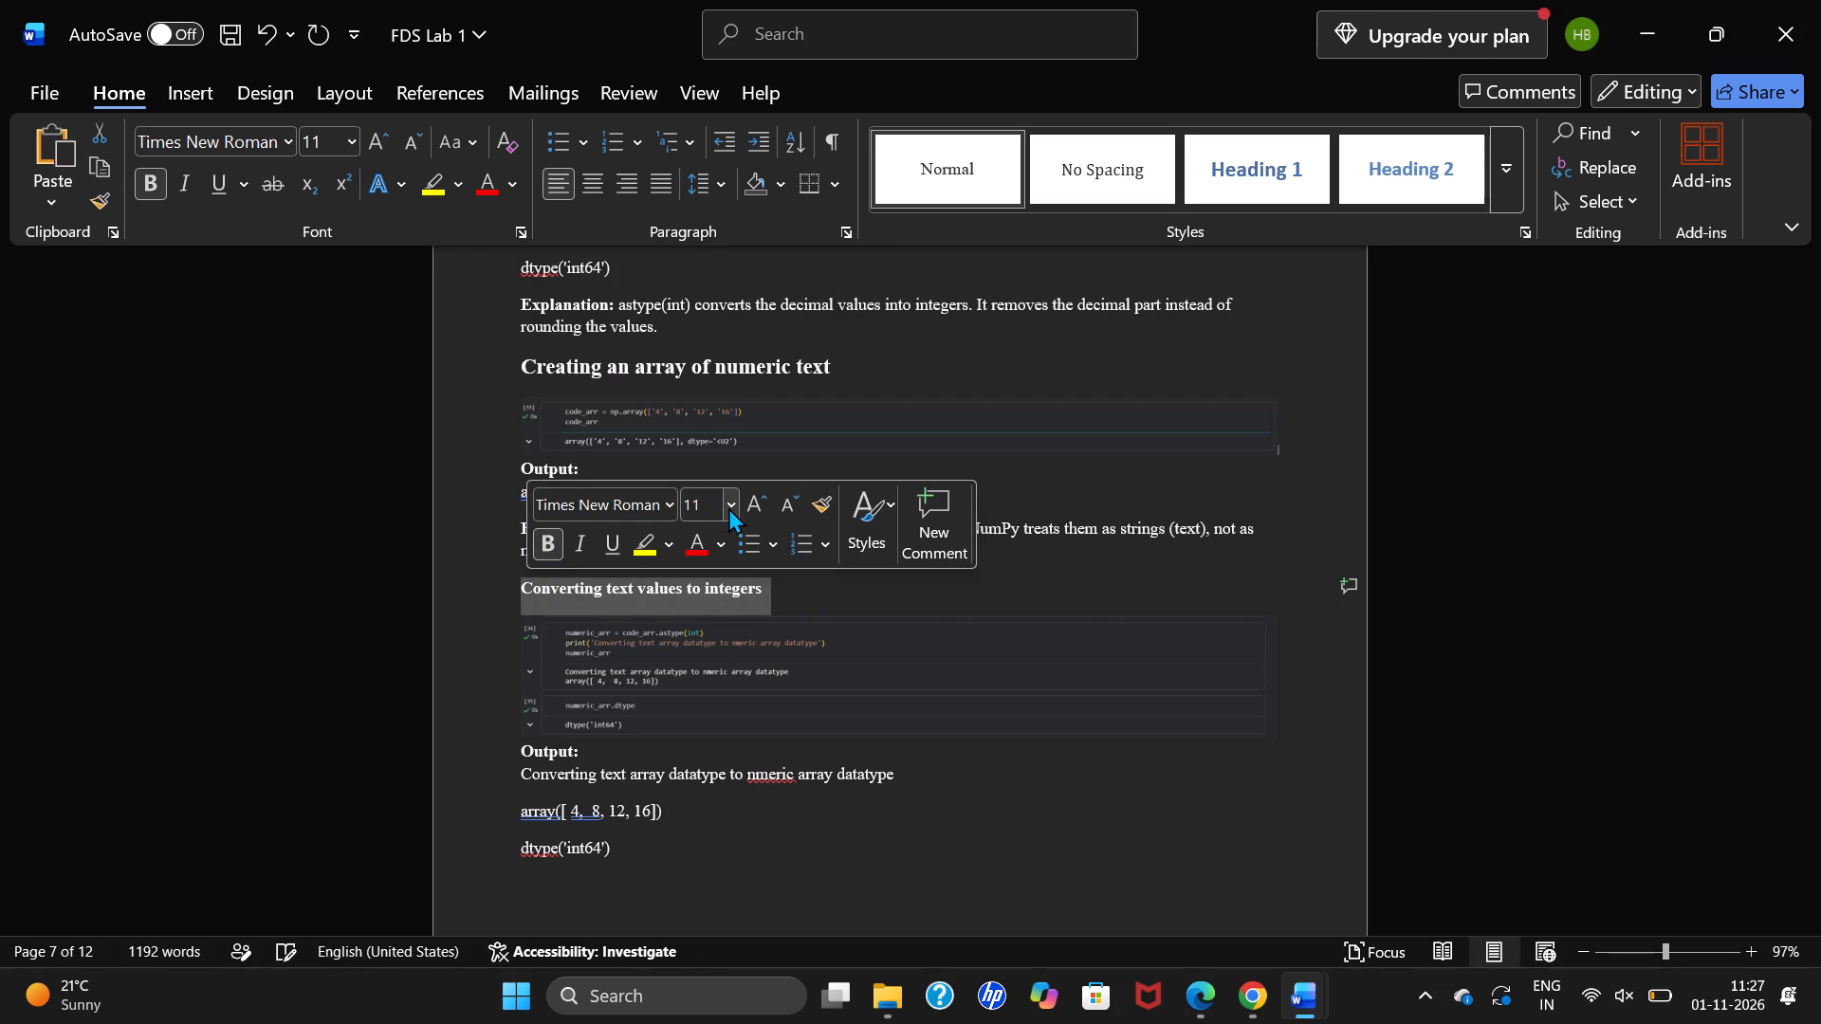
pyautogui.click(727, 506)
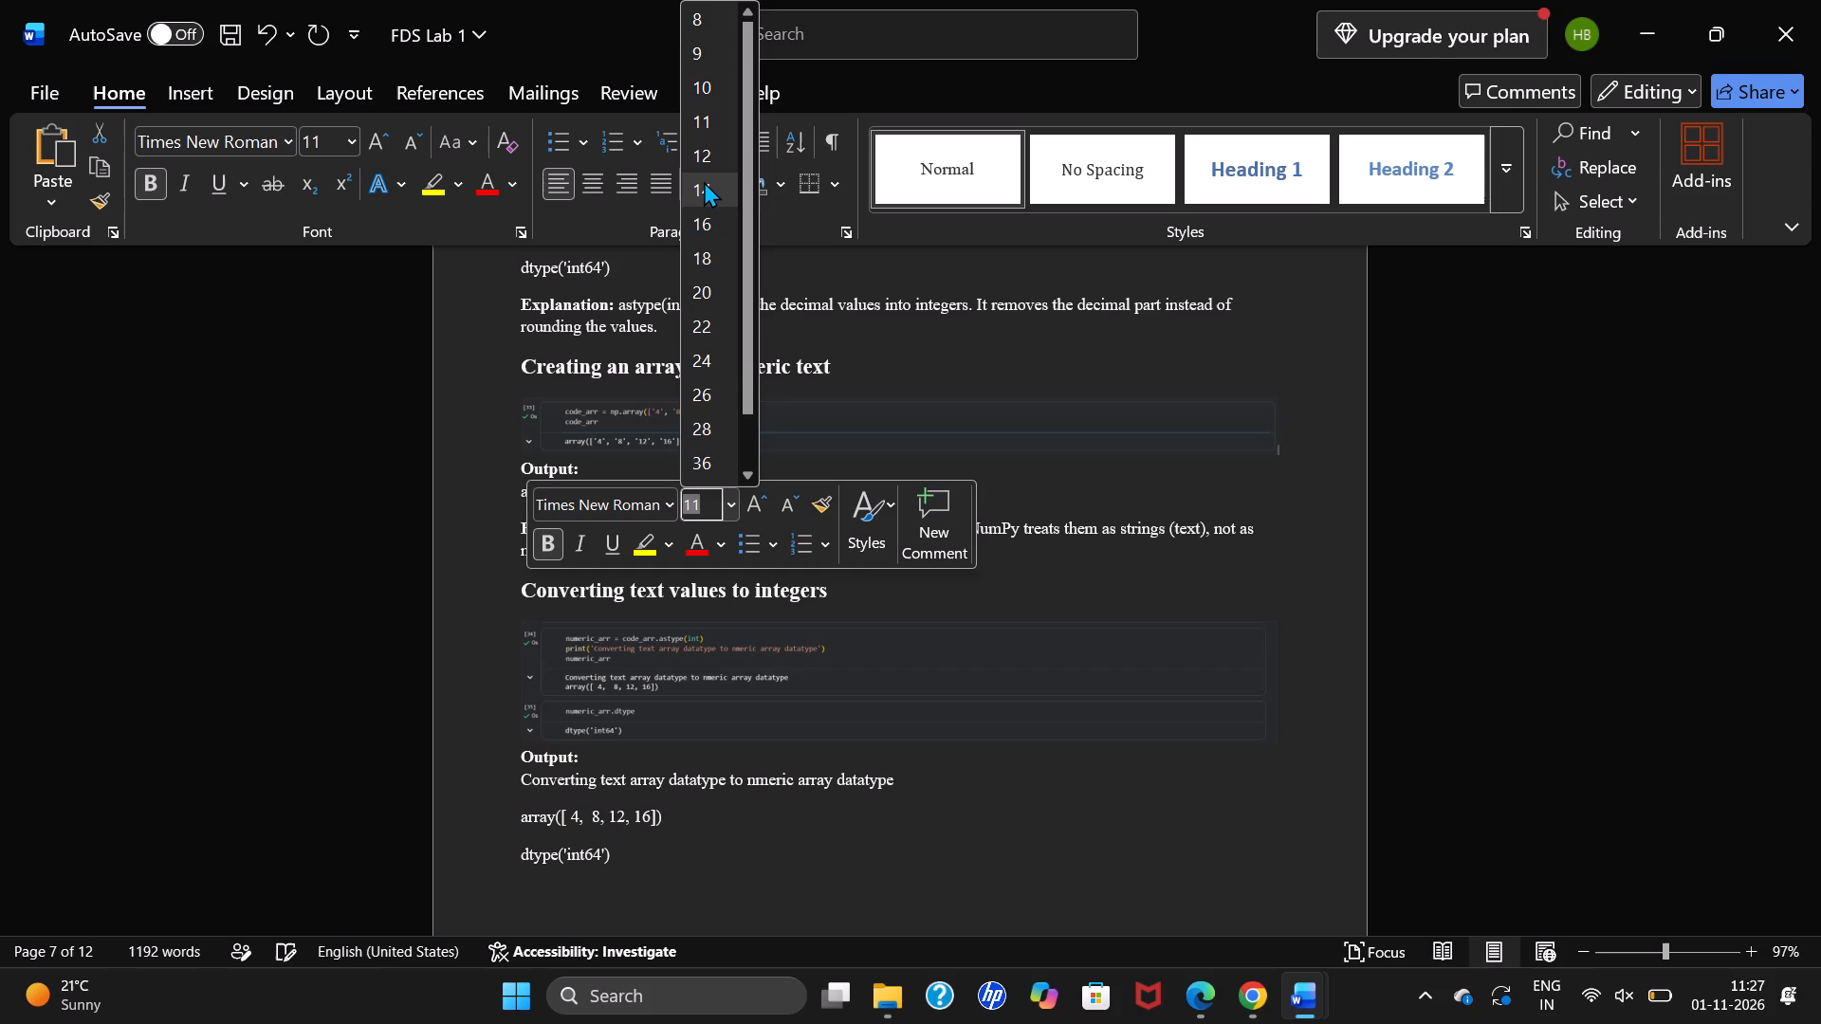
pyautogui.click(704, 181)
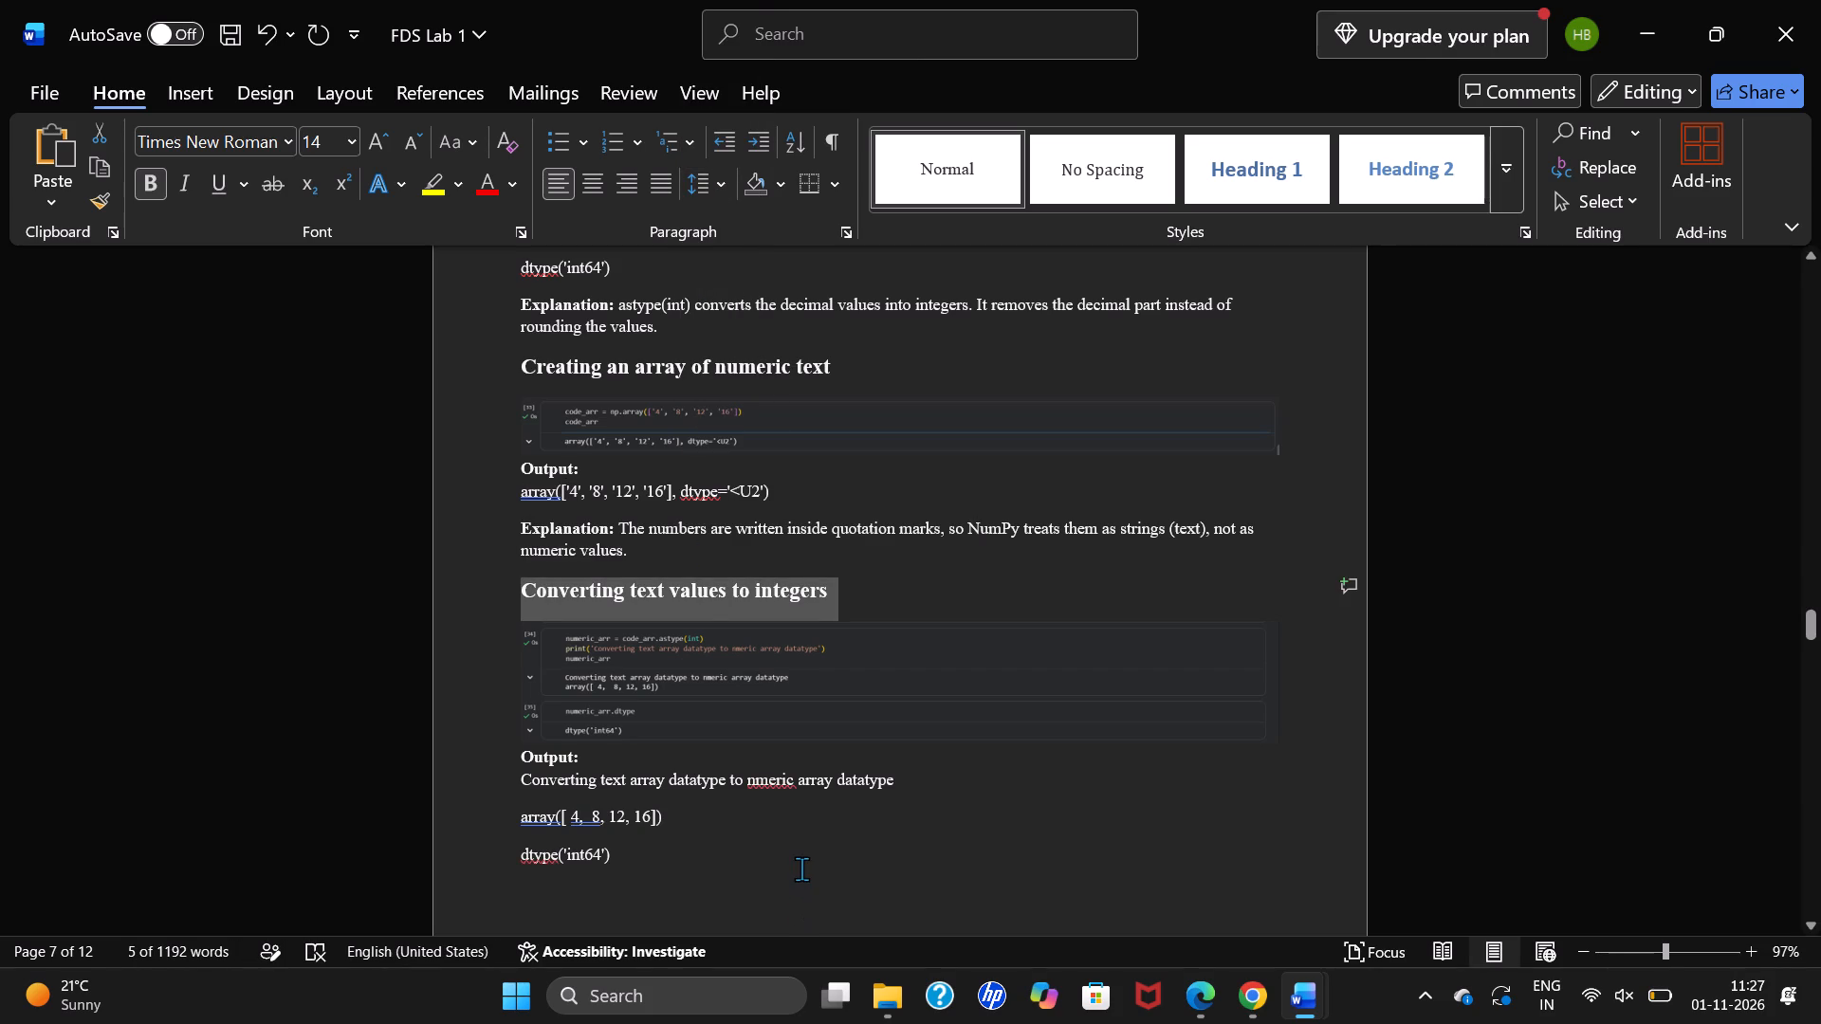
pyautogui.click(801, 869)
# Apply the Normal style to the "Reshaping an array" heading and make it bold at font size 16.
pyautogui.scroll(-3, 801, 869)
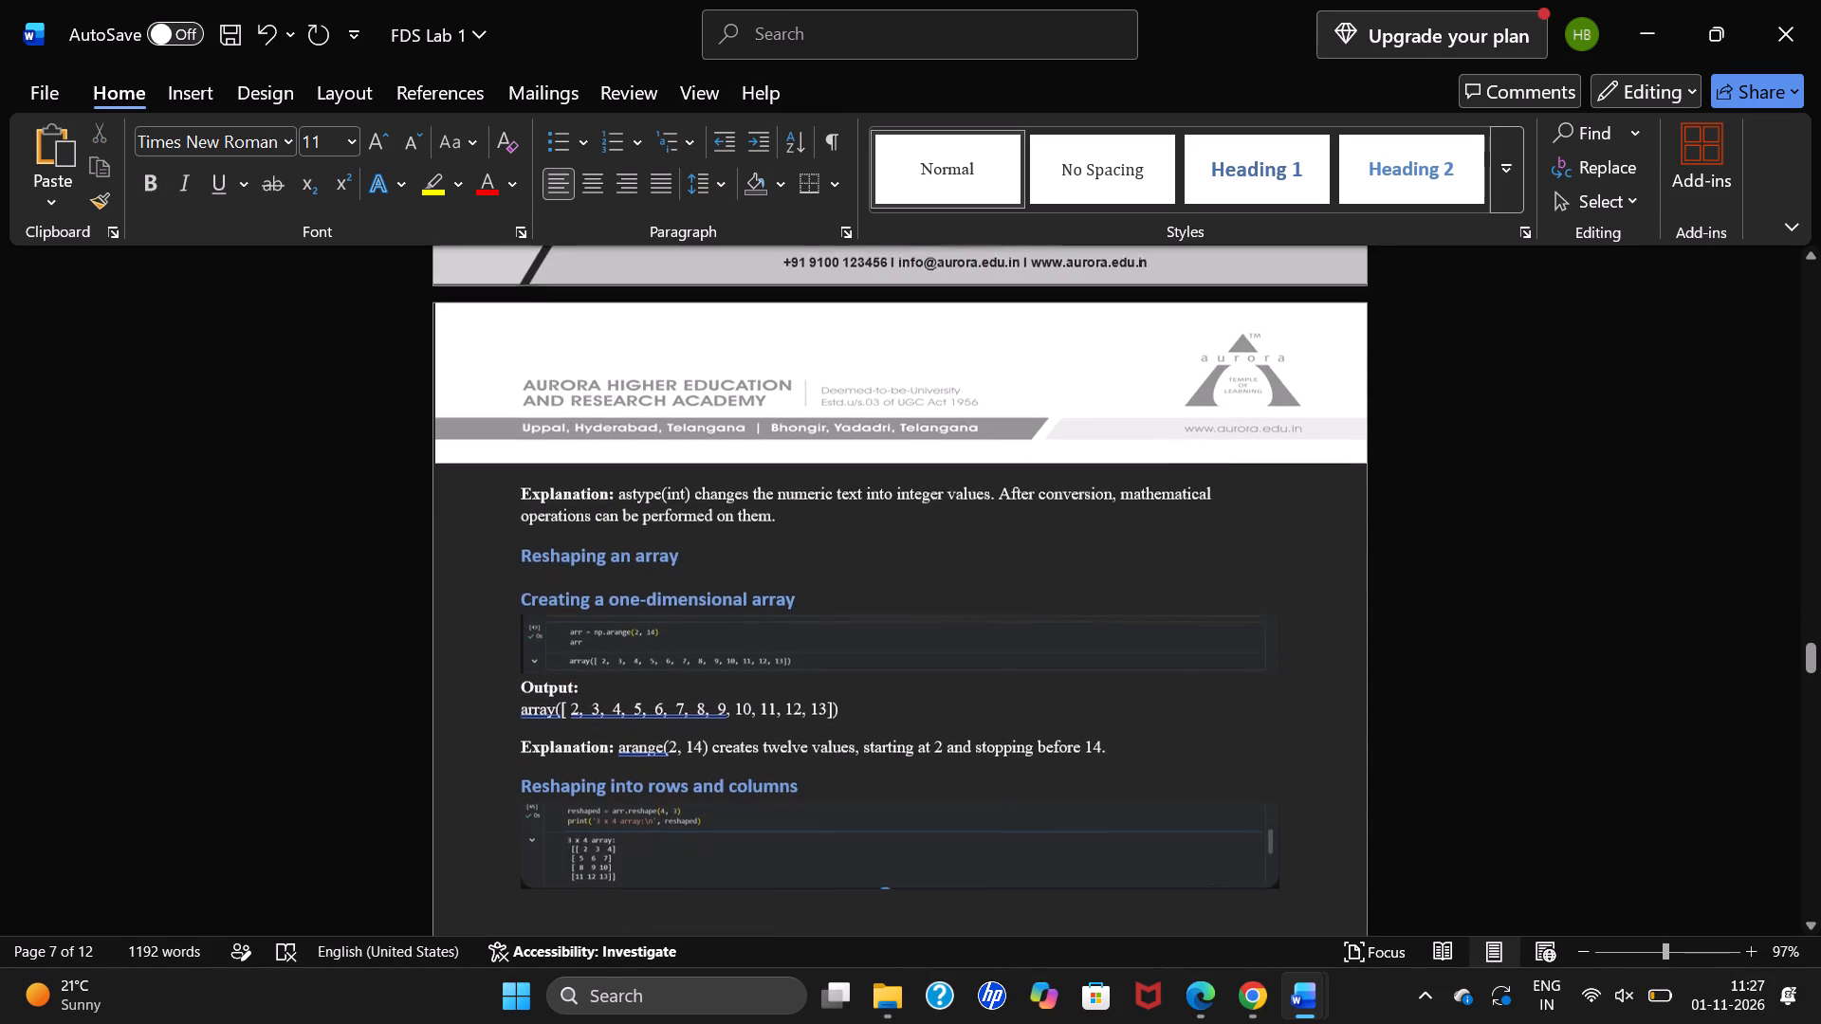
pyautogui.scroll(4, 803, 626)
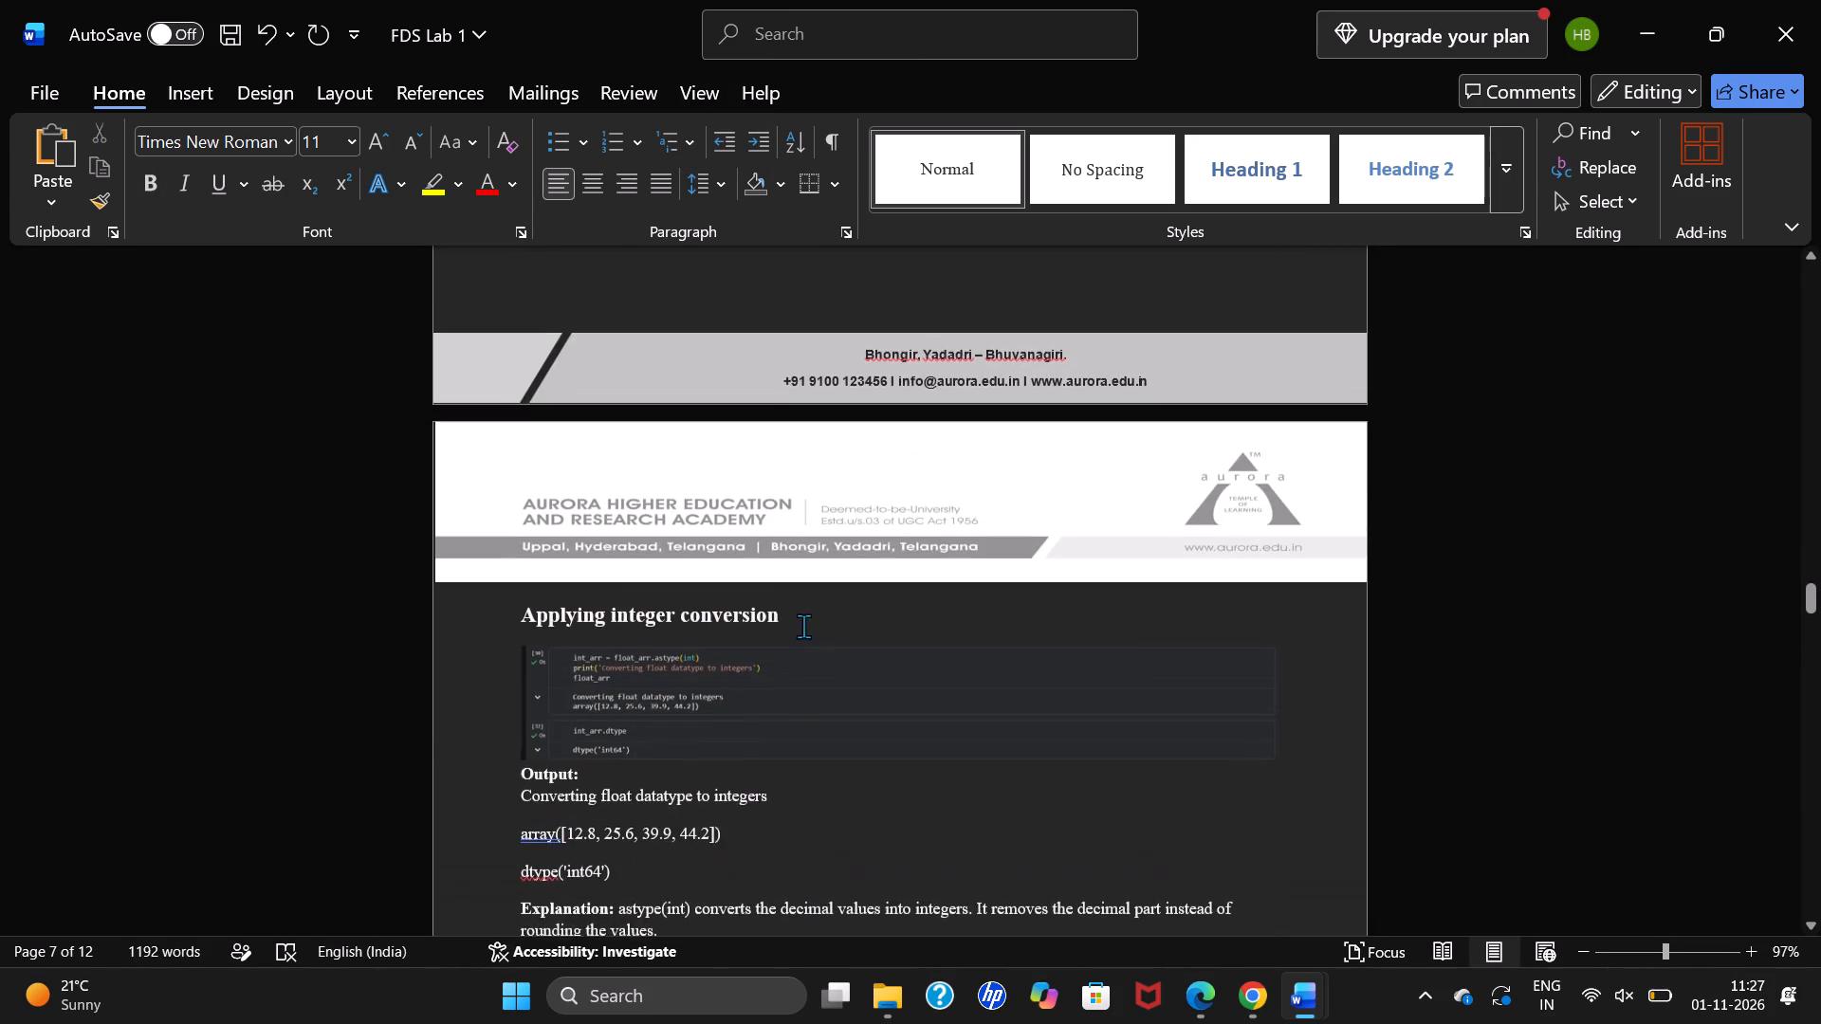
pyautogui.scroll(-3, 803, 626)
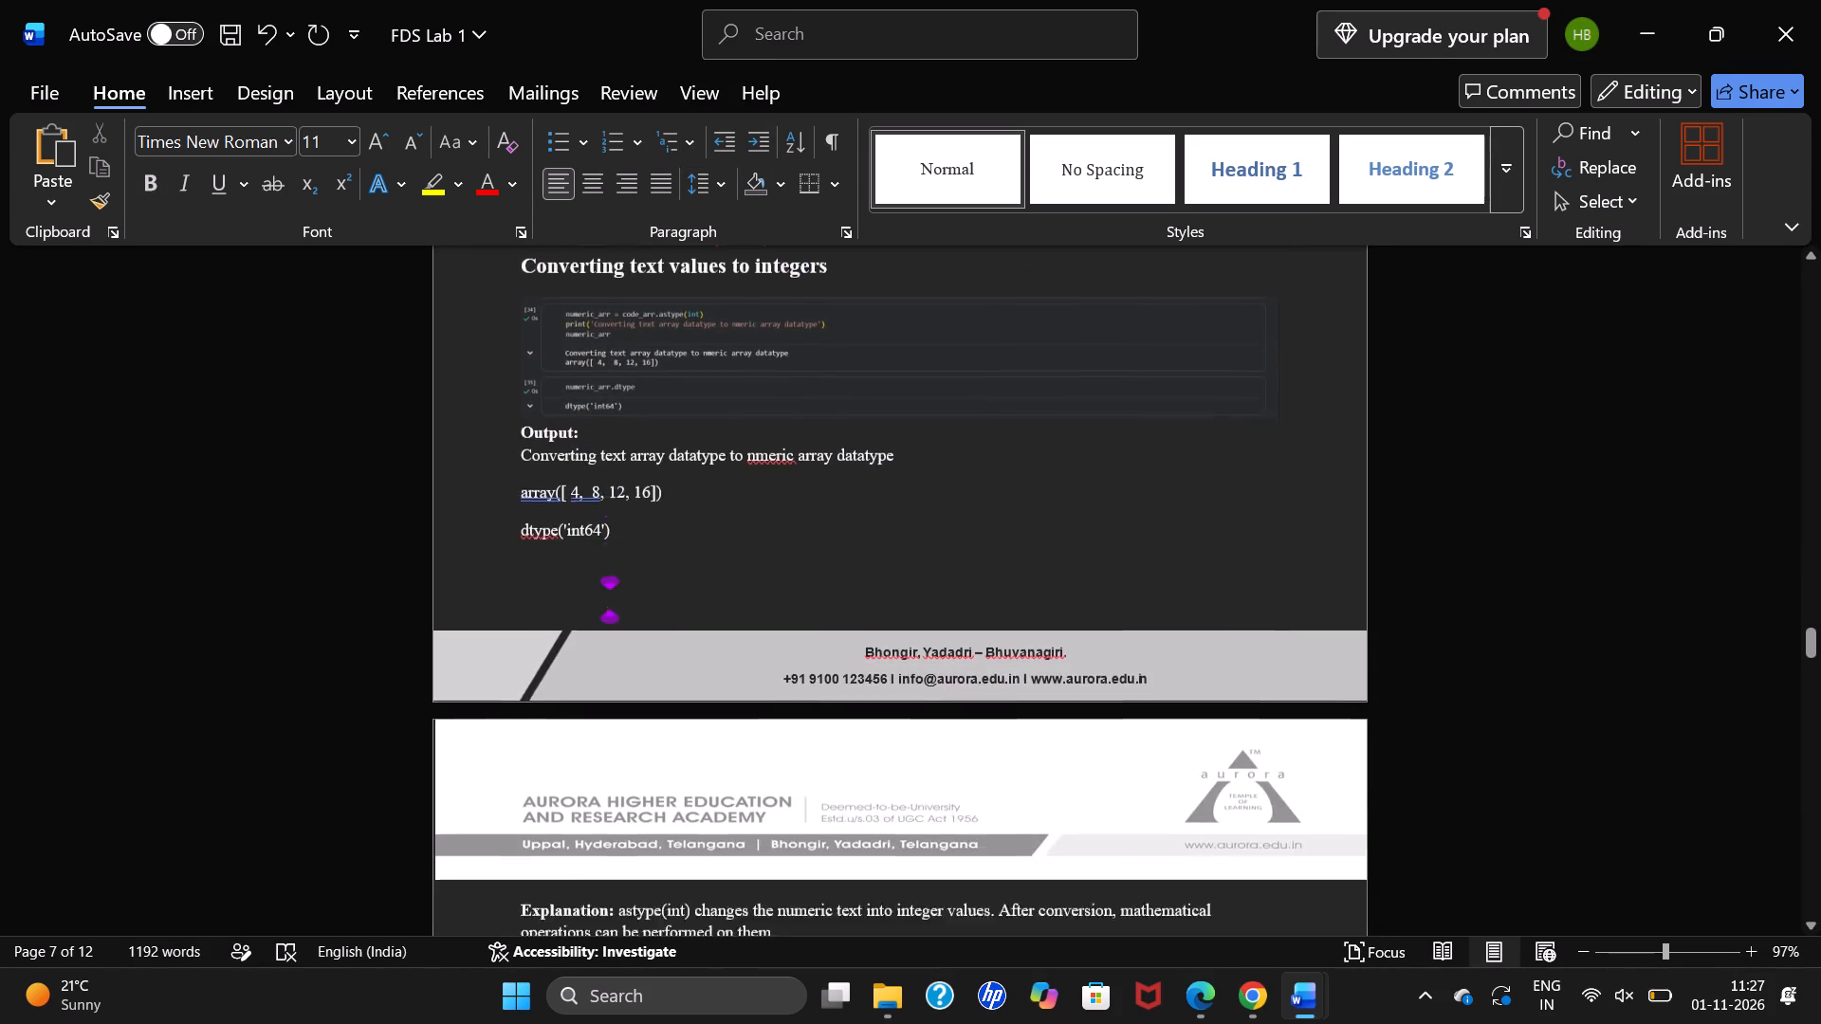
pyautogui.scroll(-1, 803, 626)
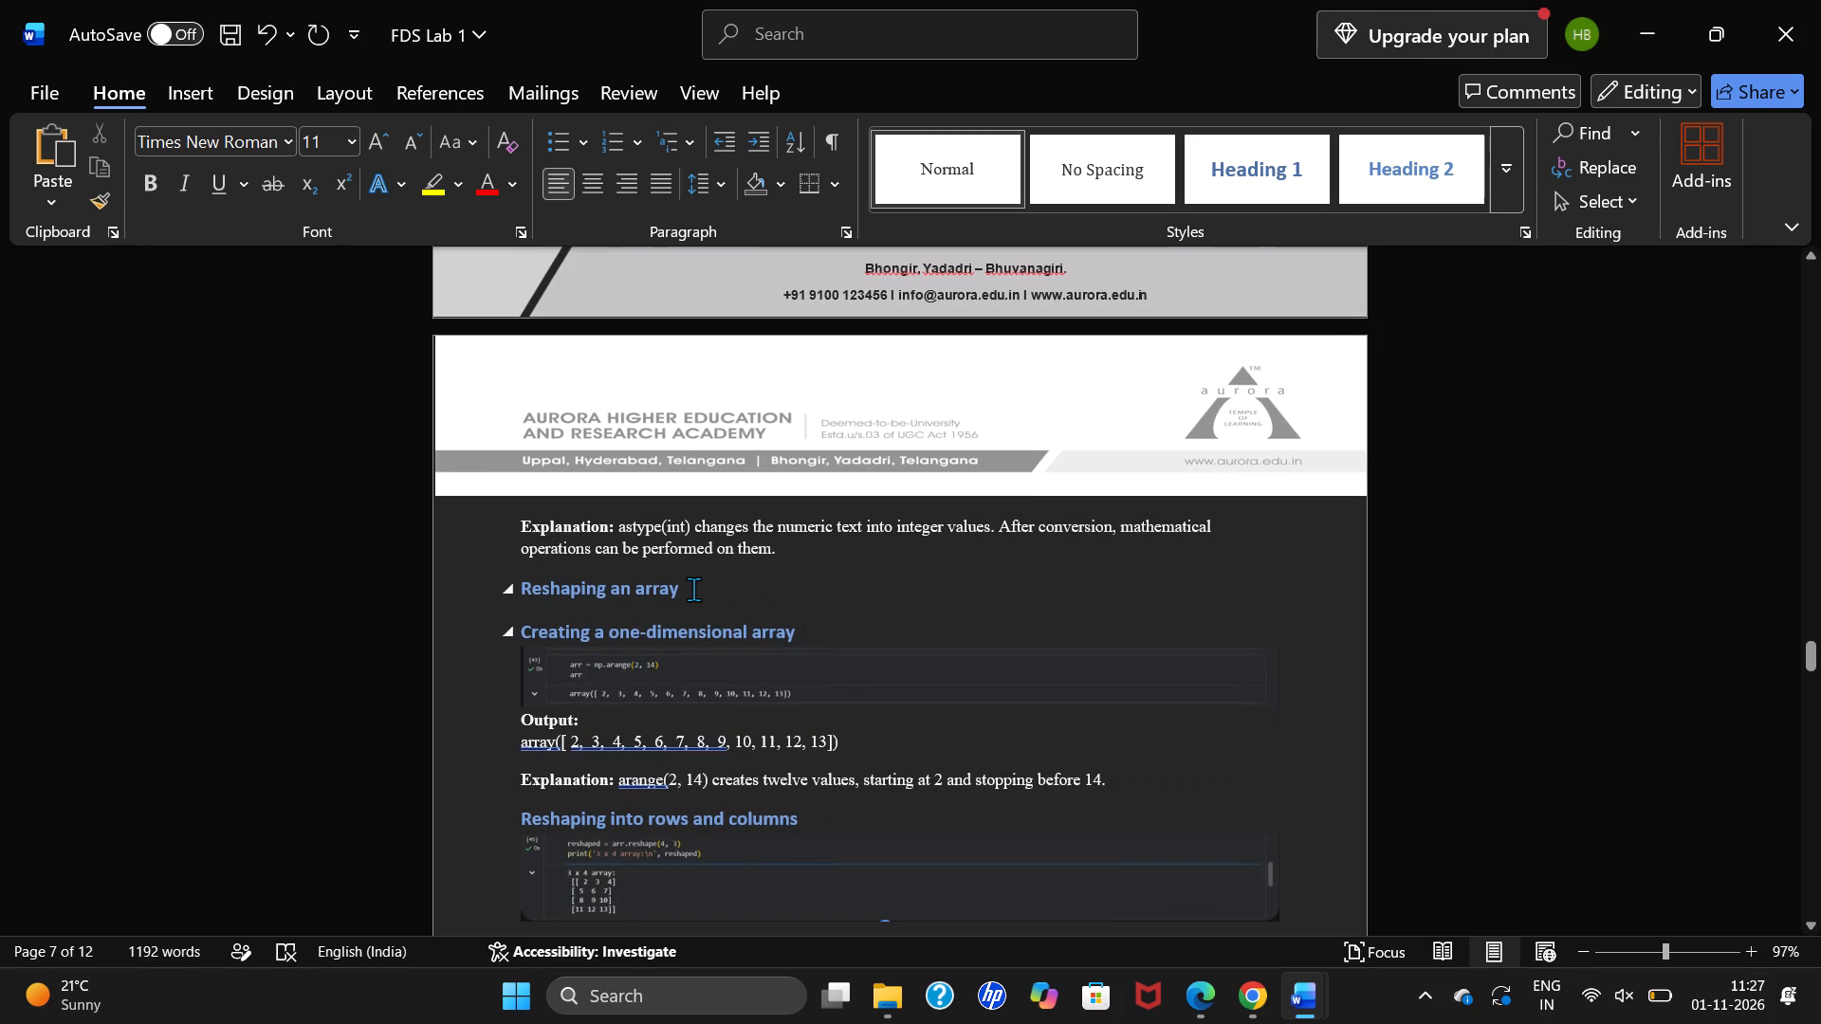
pyautogui.moveTo(693, 589); pyautogui.dragTo(534, 589)
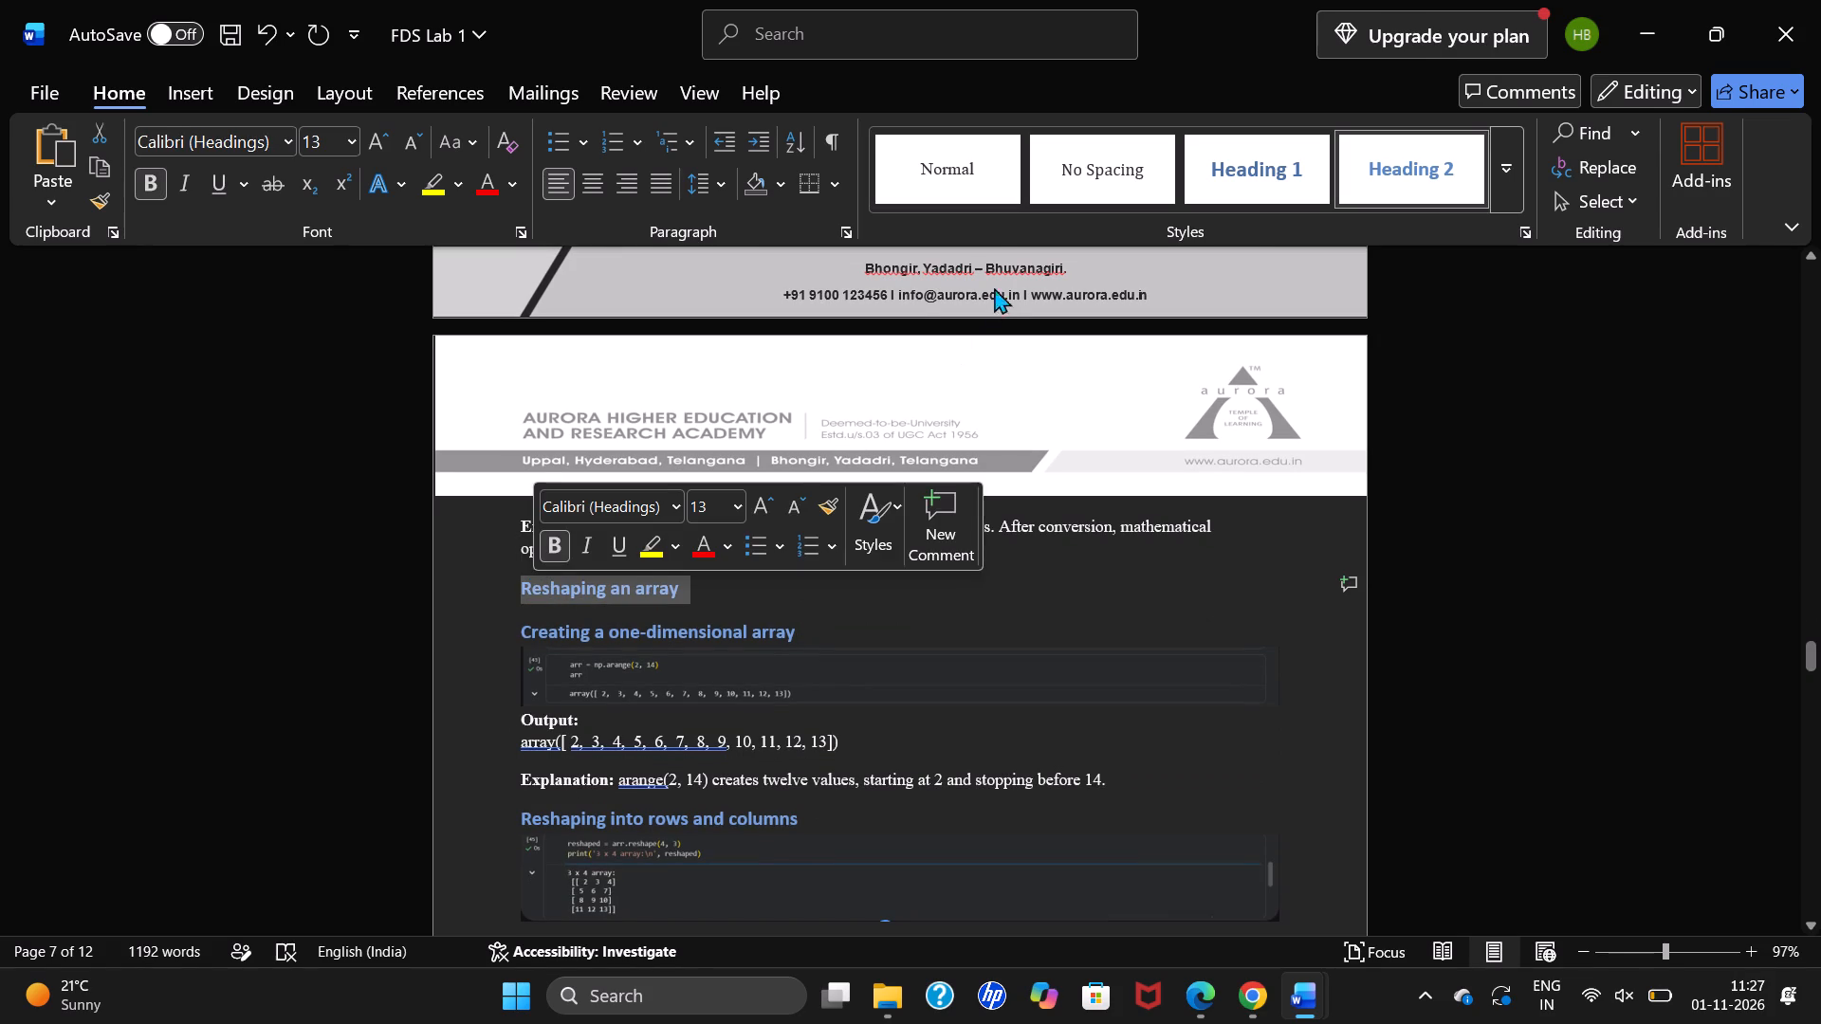
pyautogui.click(958, 192)
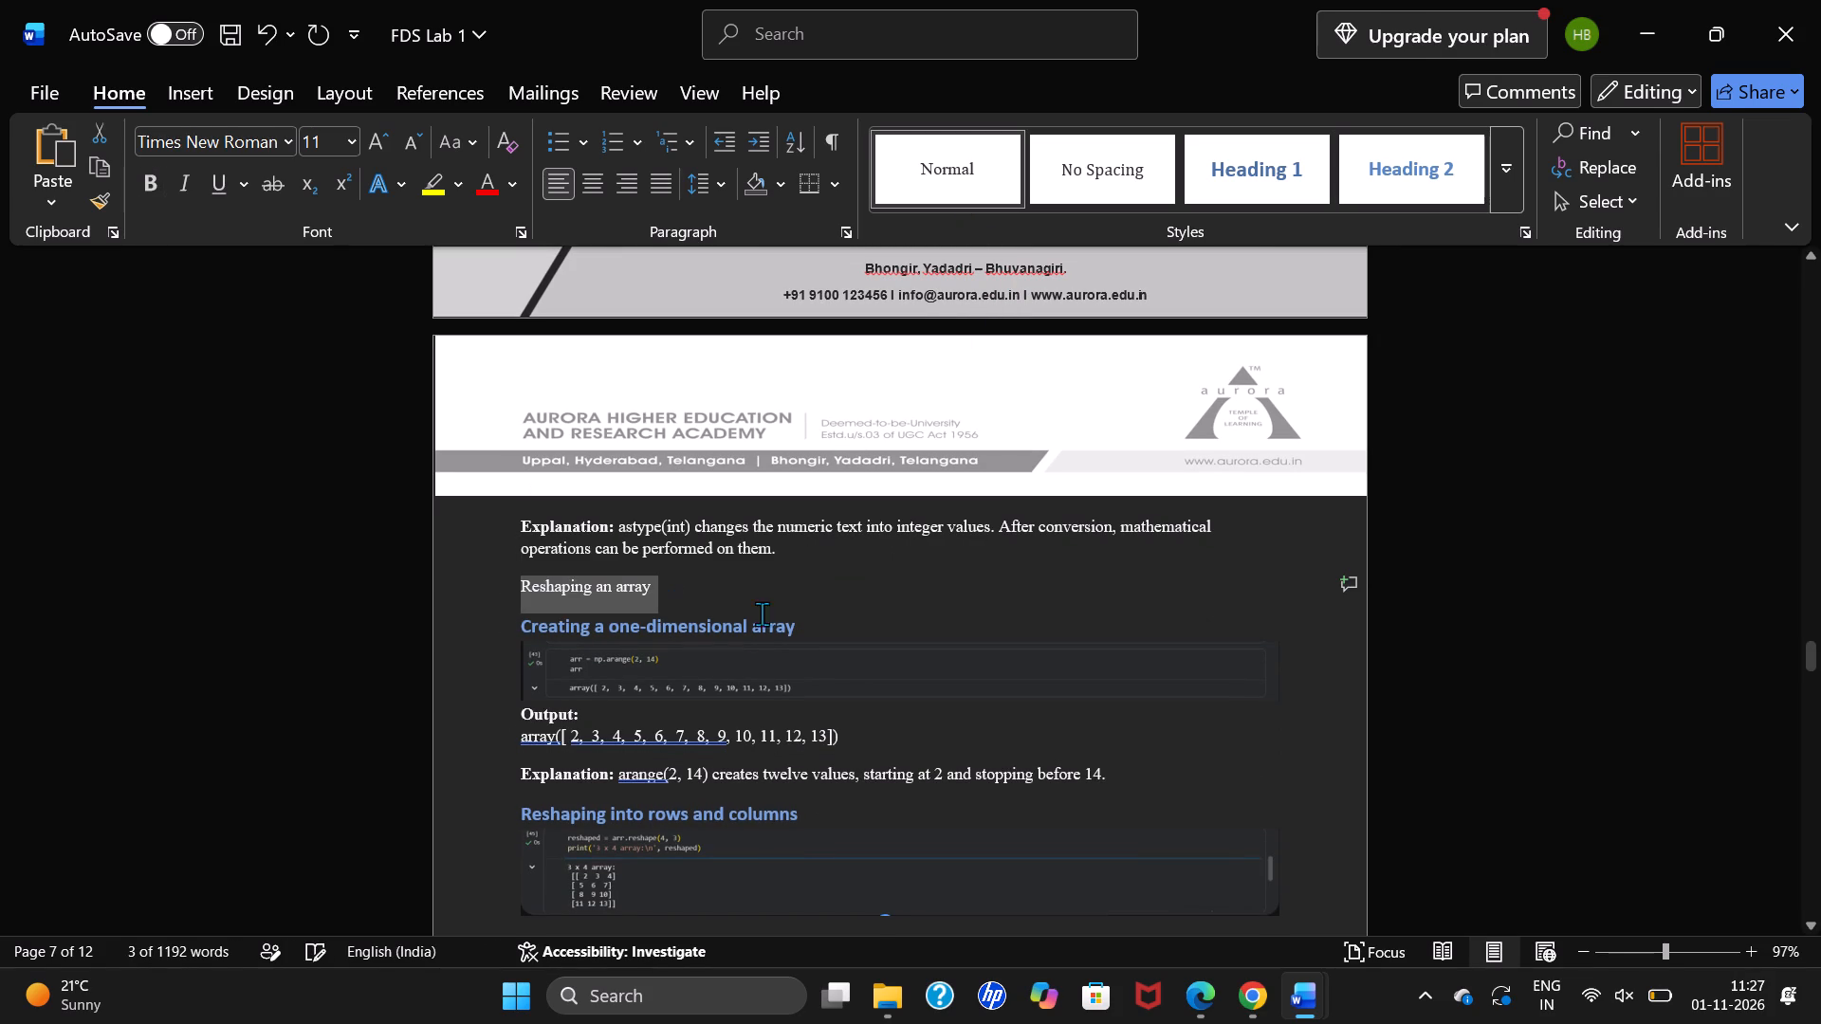
pyautogui.click(691, 579)
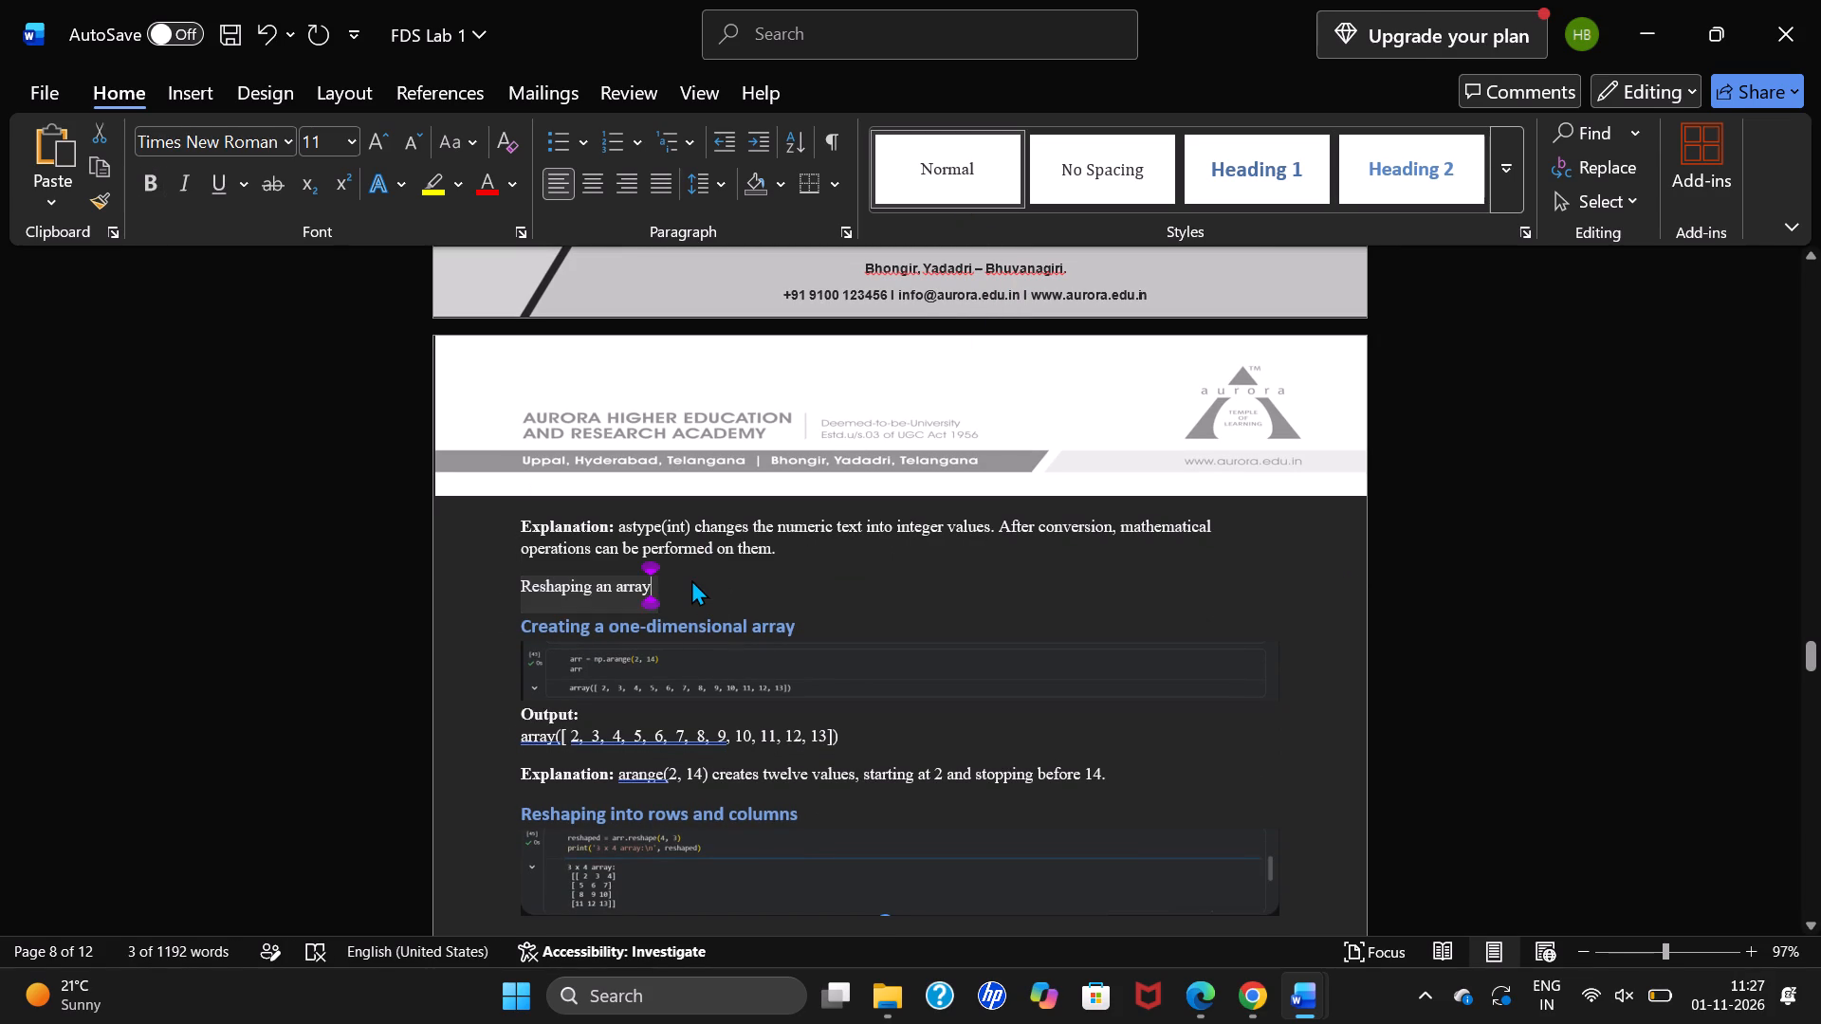
pyautogui.moveTo(679, 590); pyautogui.dragTo(525, 590)
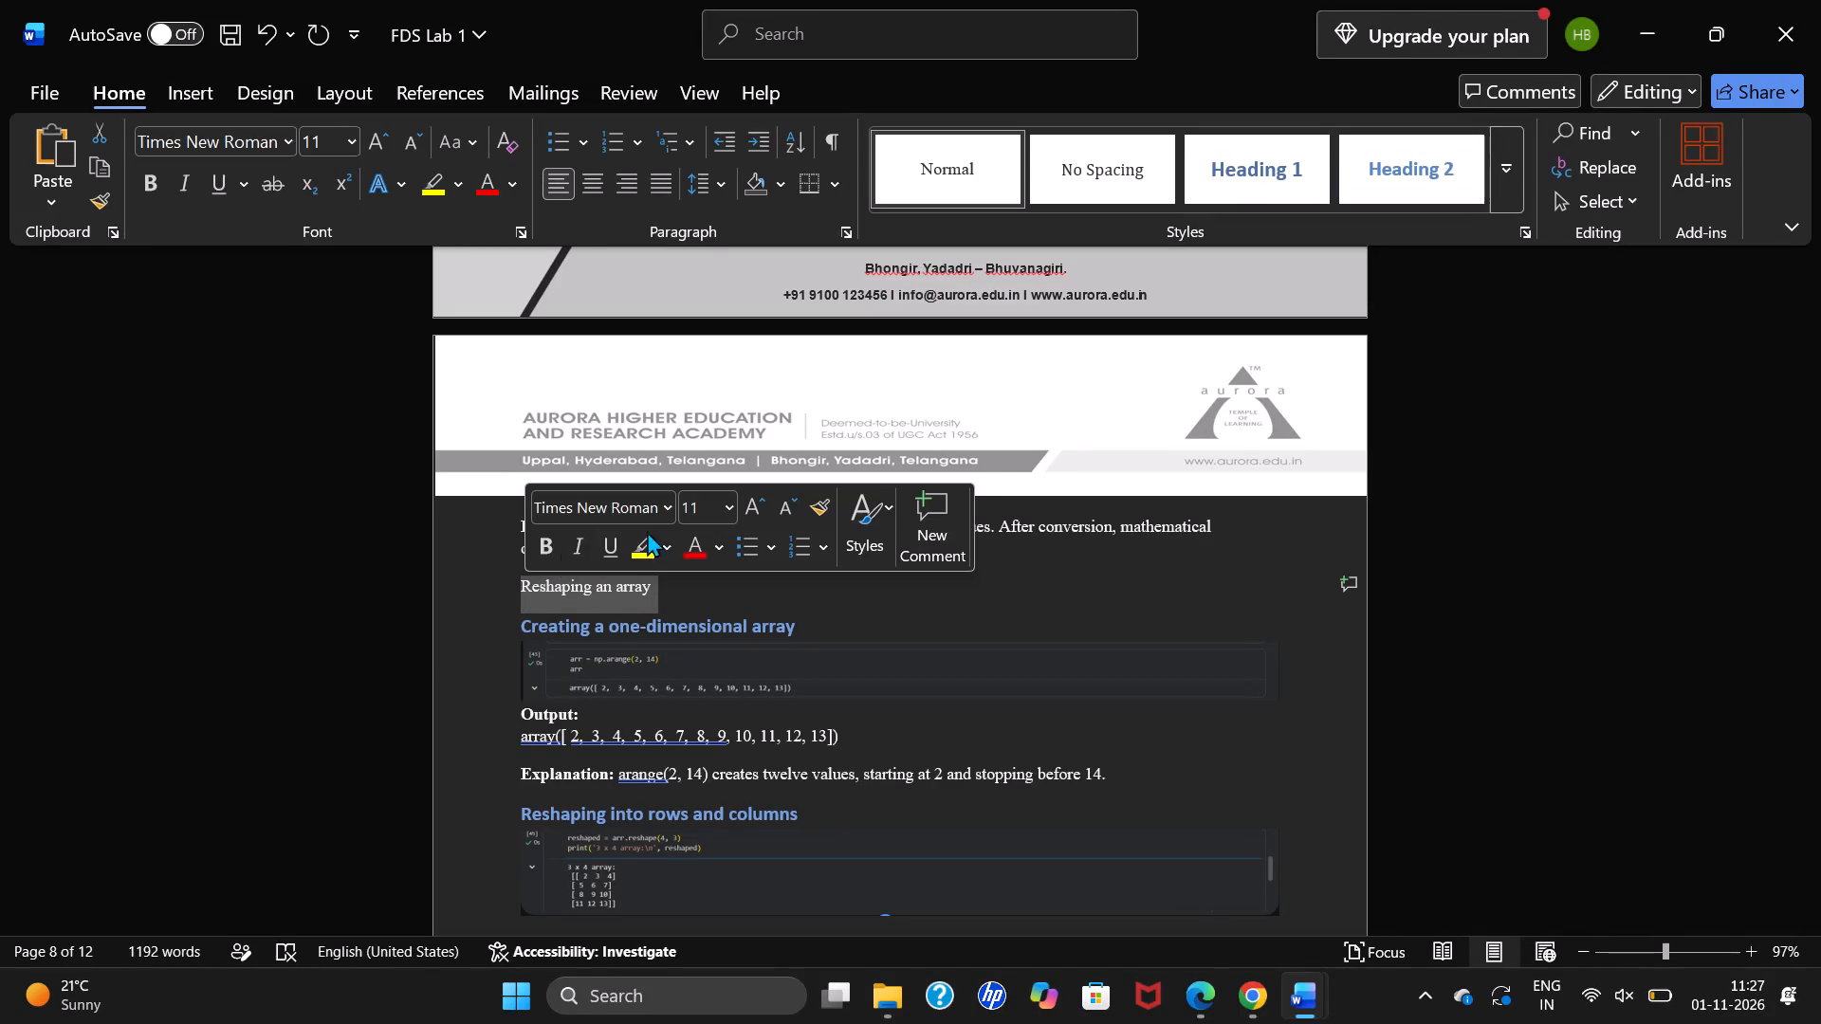
pyautogui.click(539, 549)
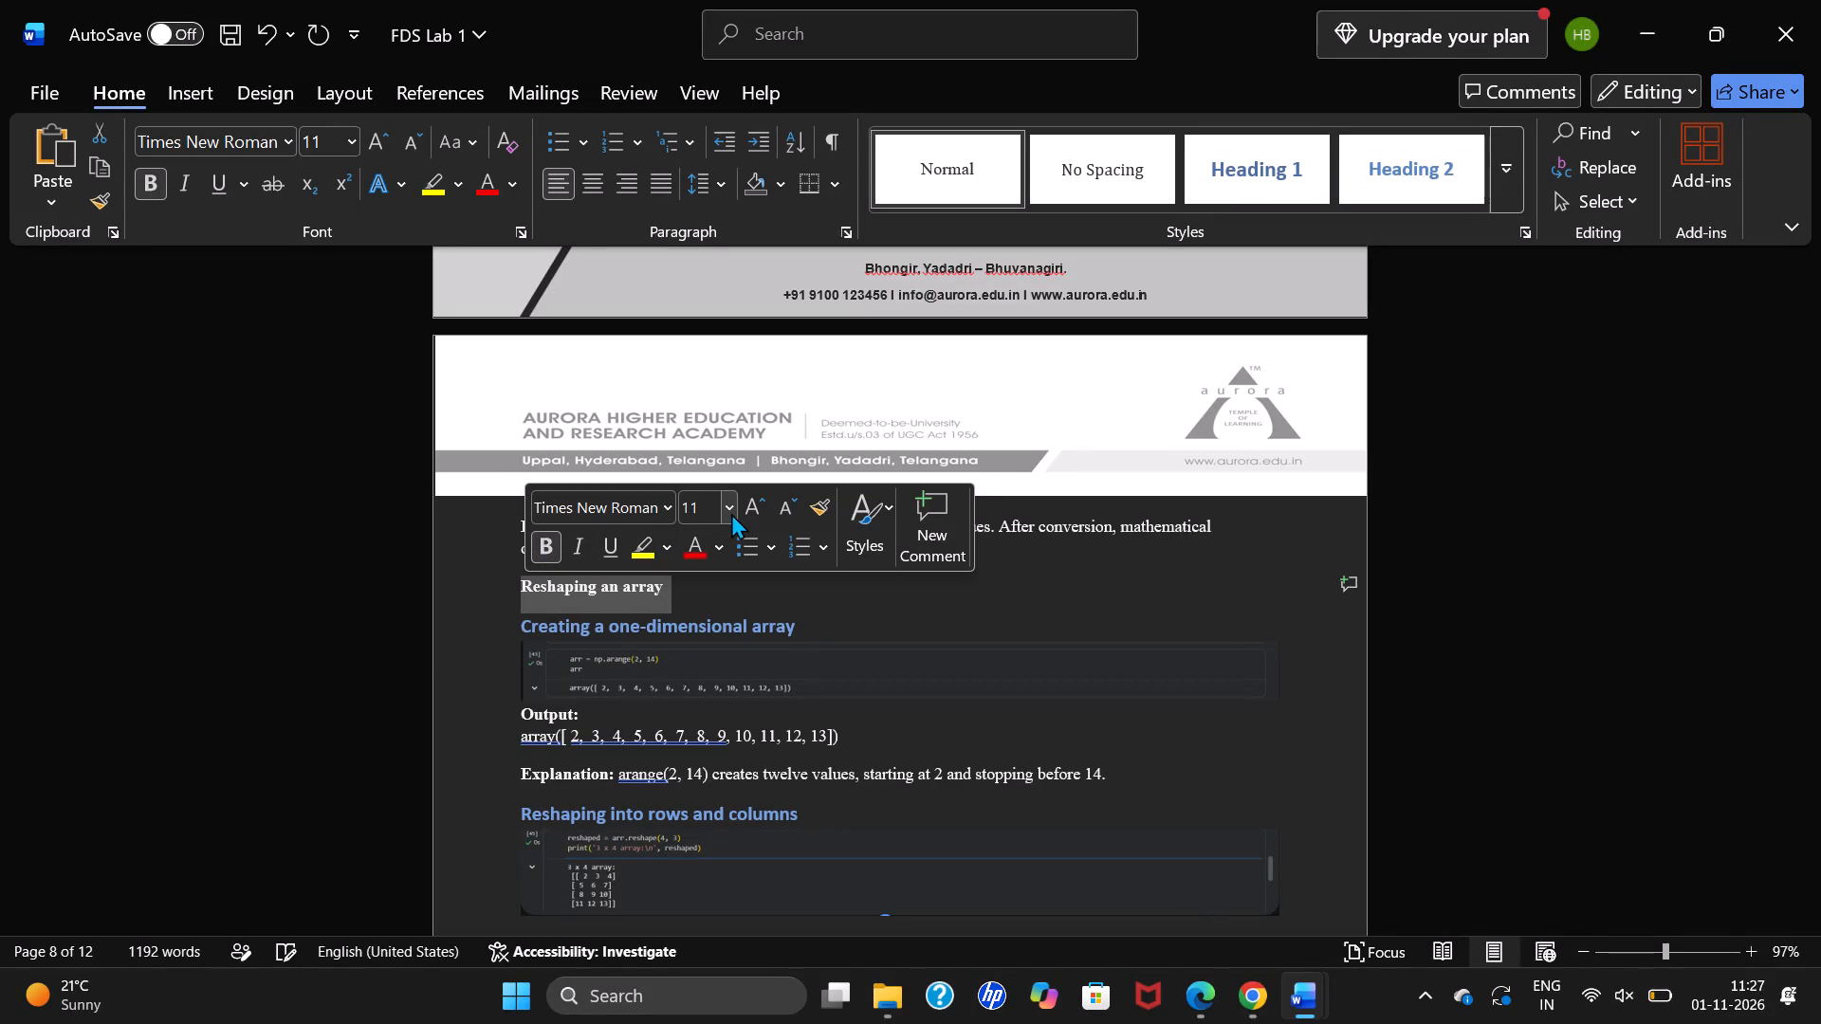
pyautogui.click(724, 504)
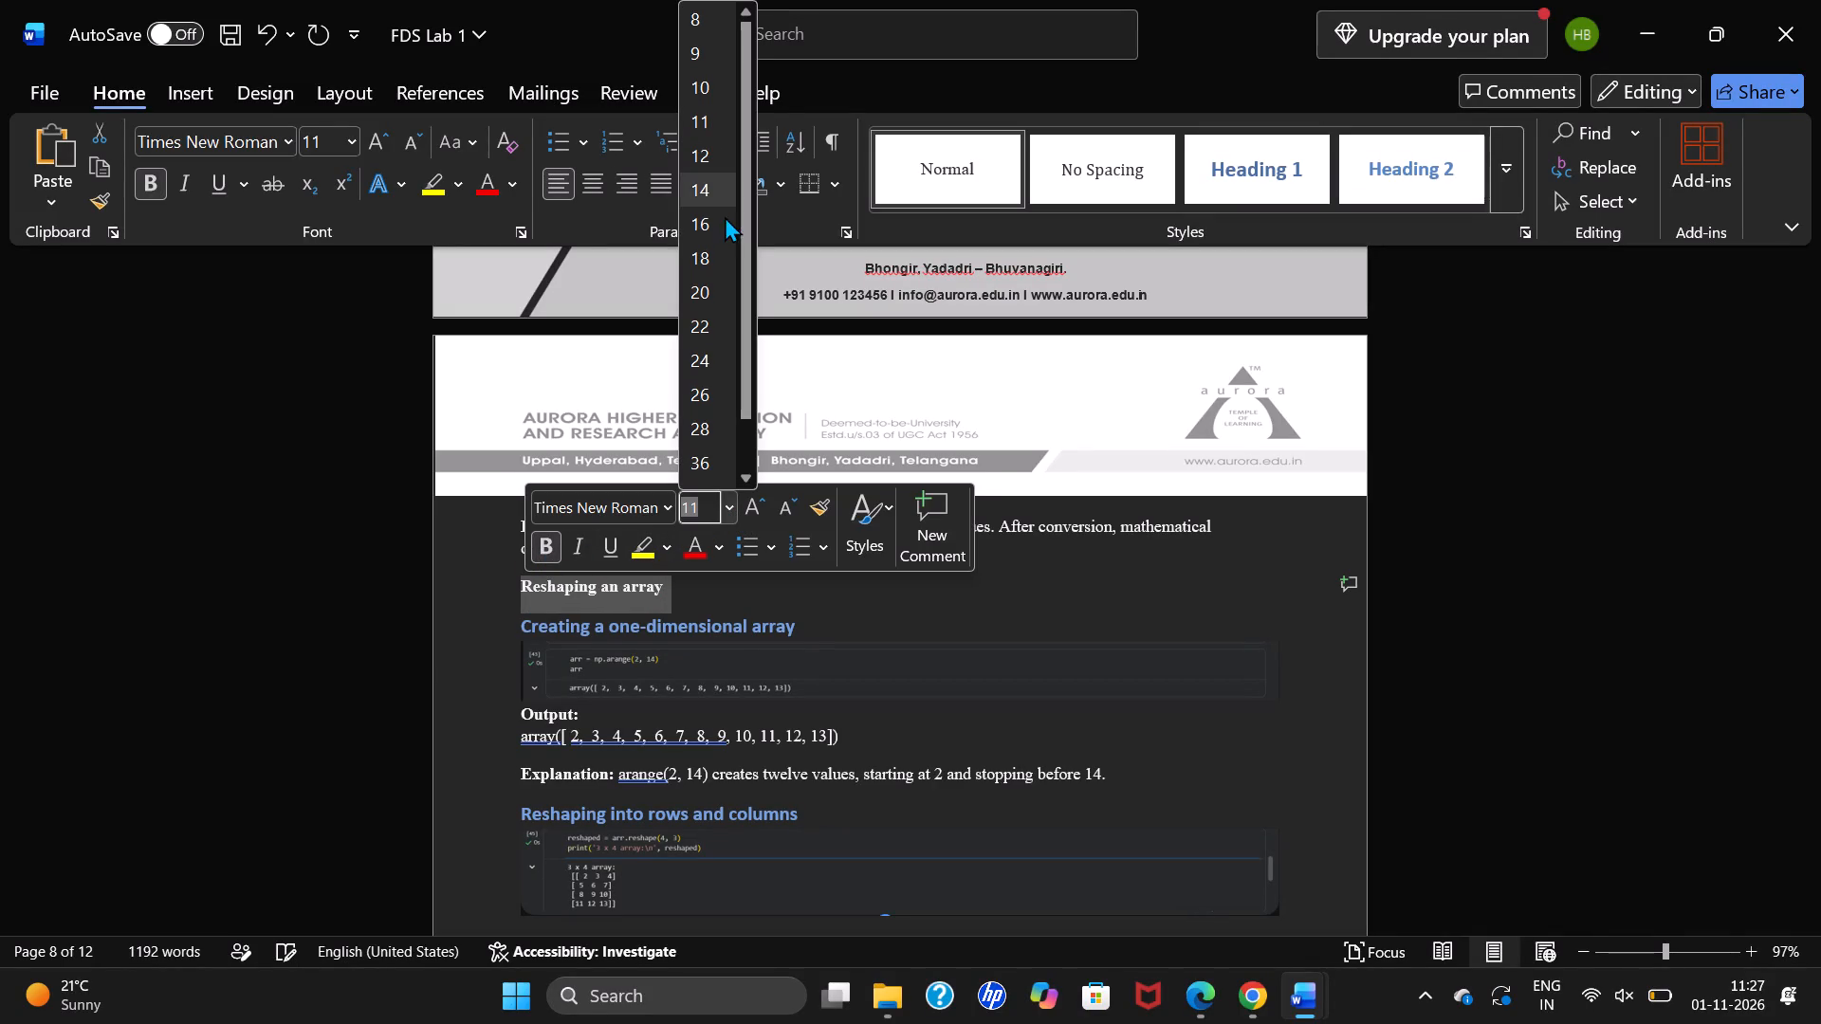
pyautogui.click(718, 223)
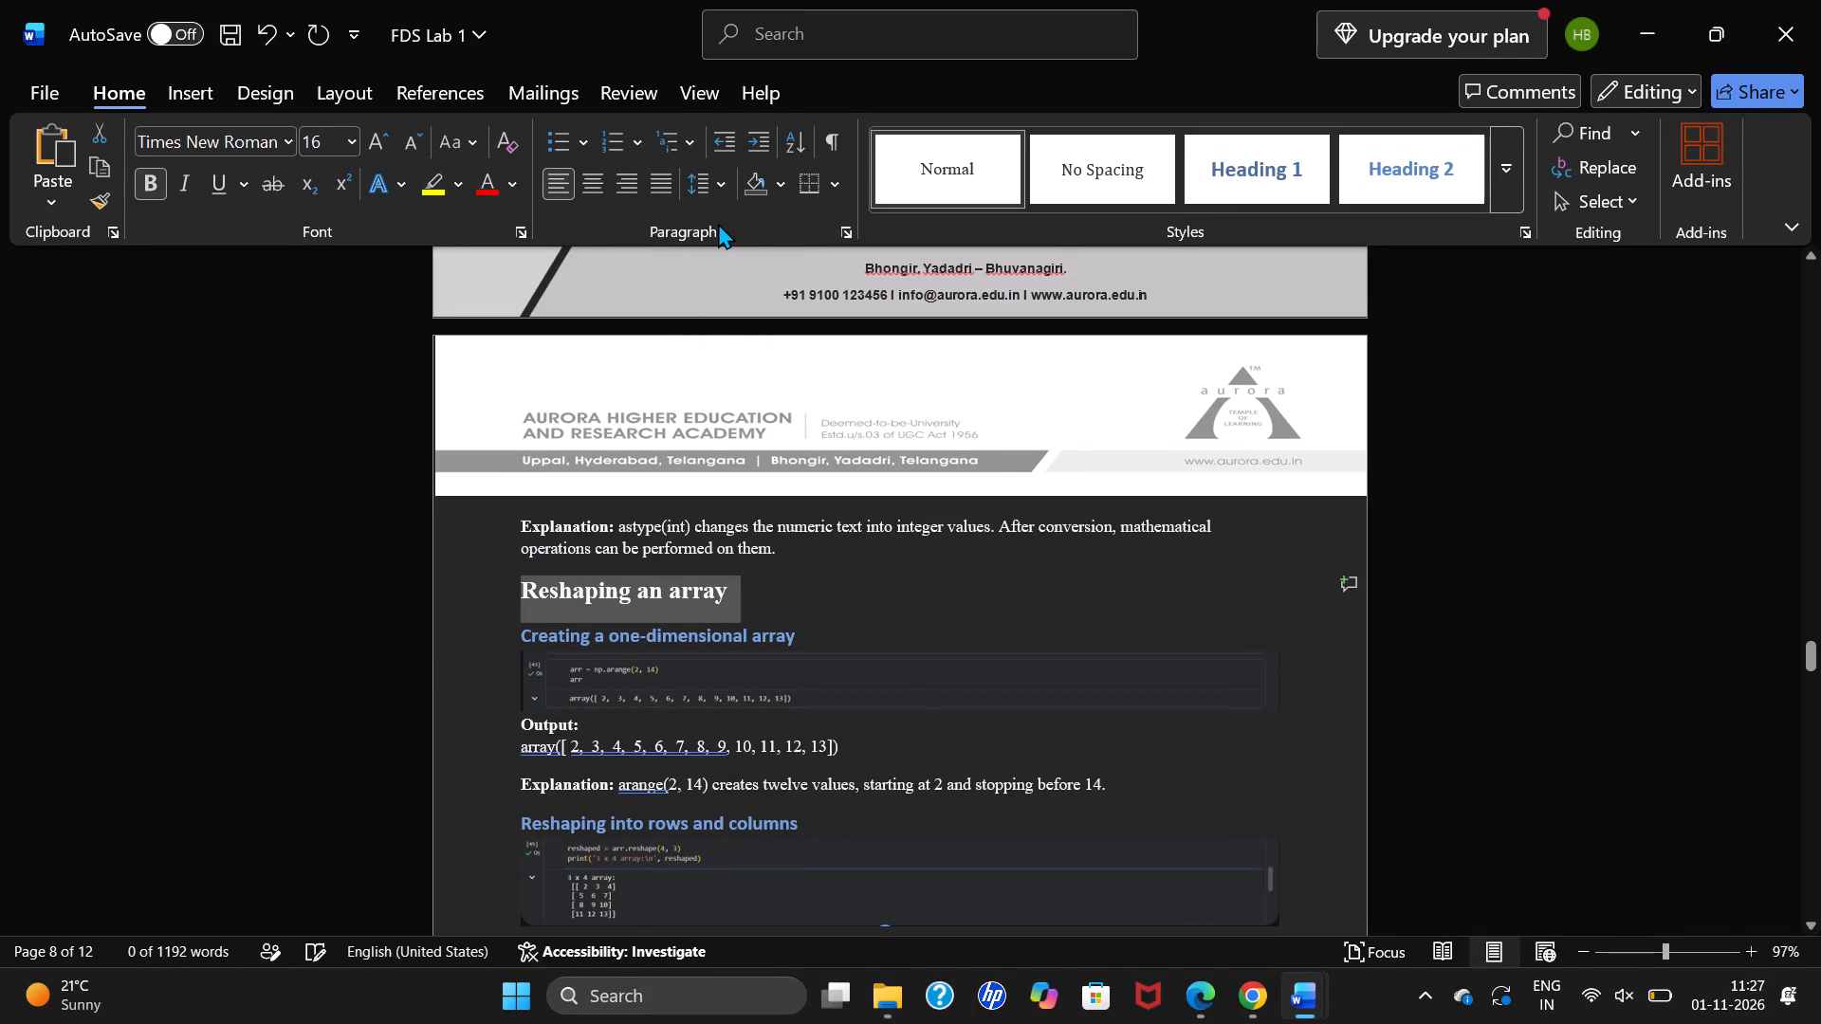
# Apply the Normal style to the "Creating a one-dimensional array" heading and make it bold at font size 14.
pyautogui.click(802, 633)
pyautogui.moveTo(802, 633); pyautogui.dragTo(540, 638)
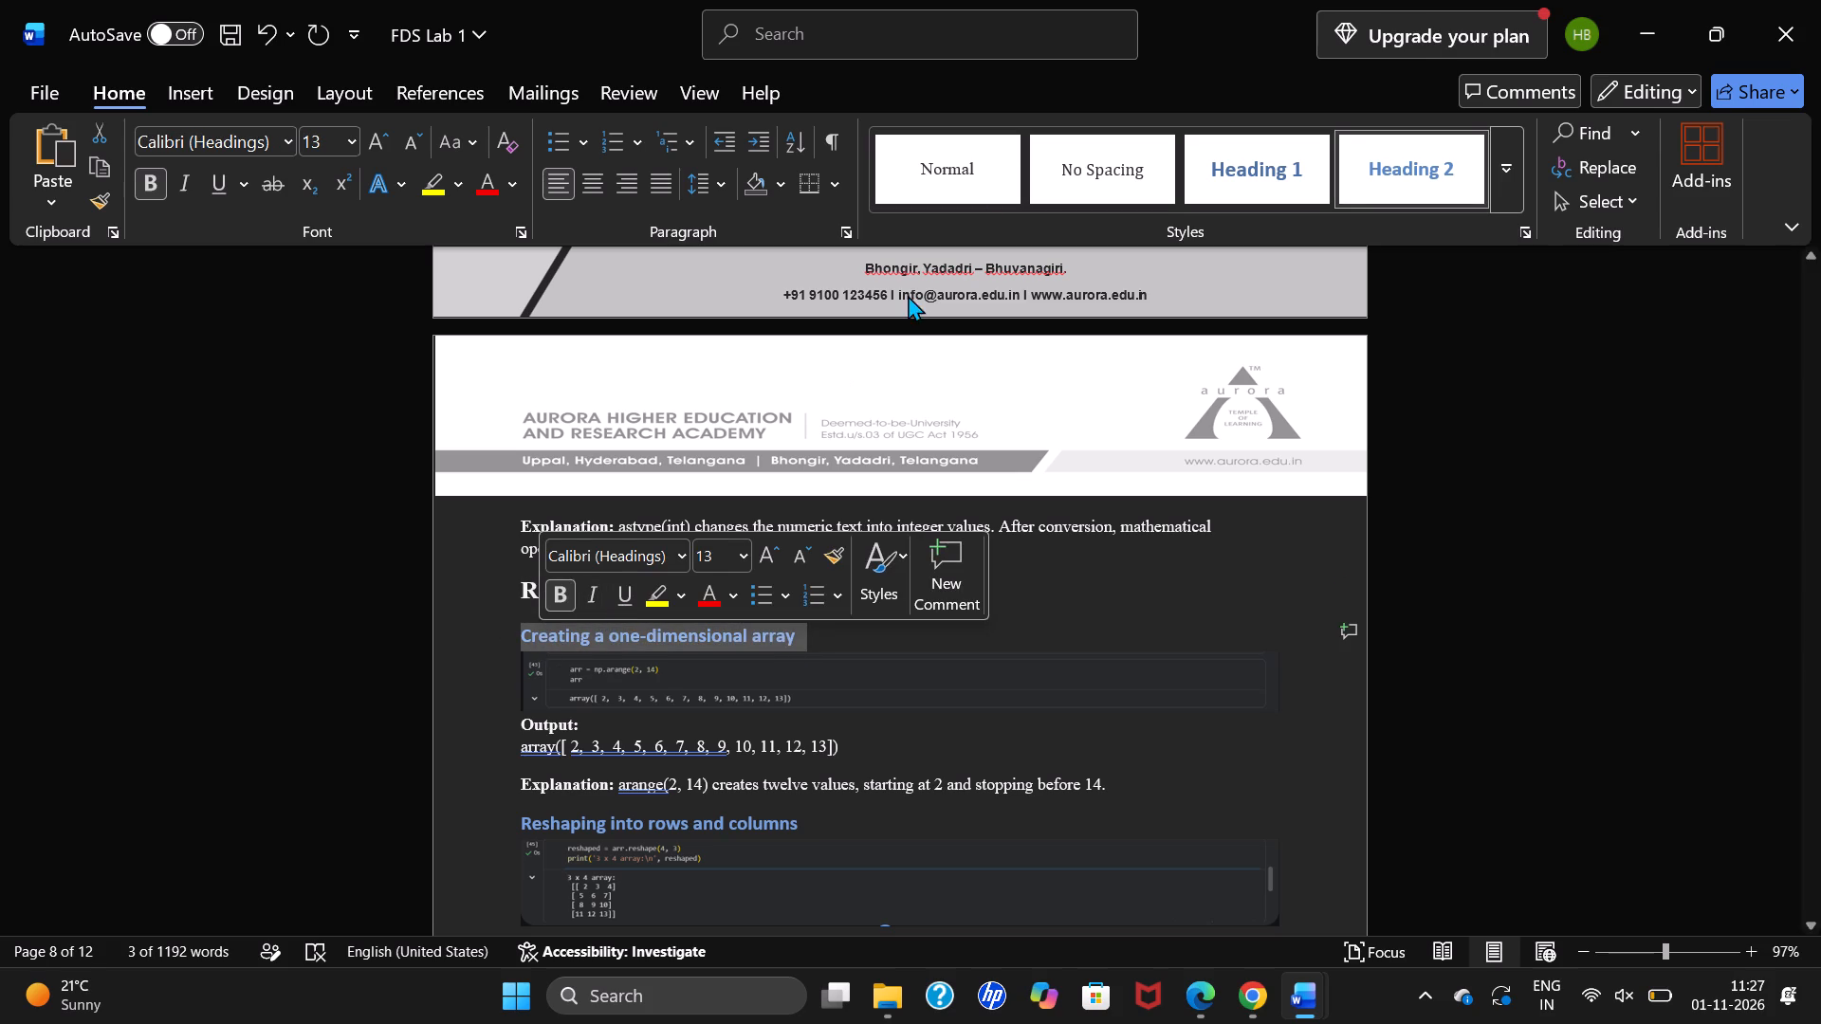
pyautogui.click(1002, 158)
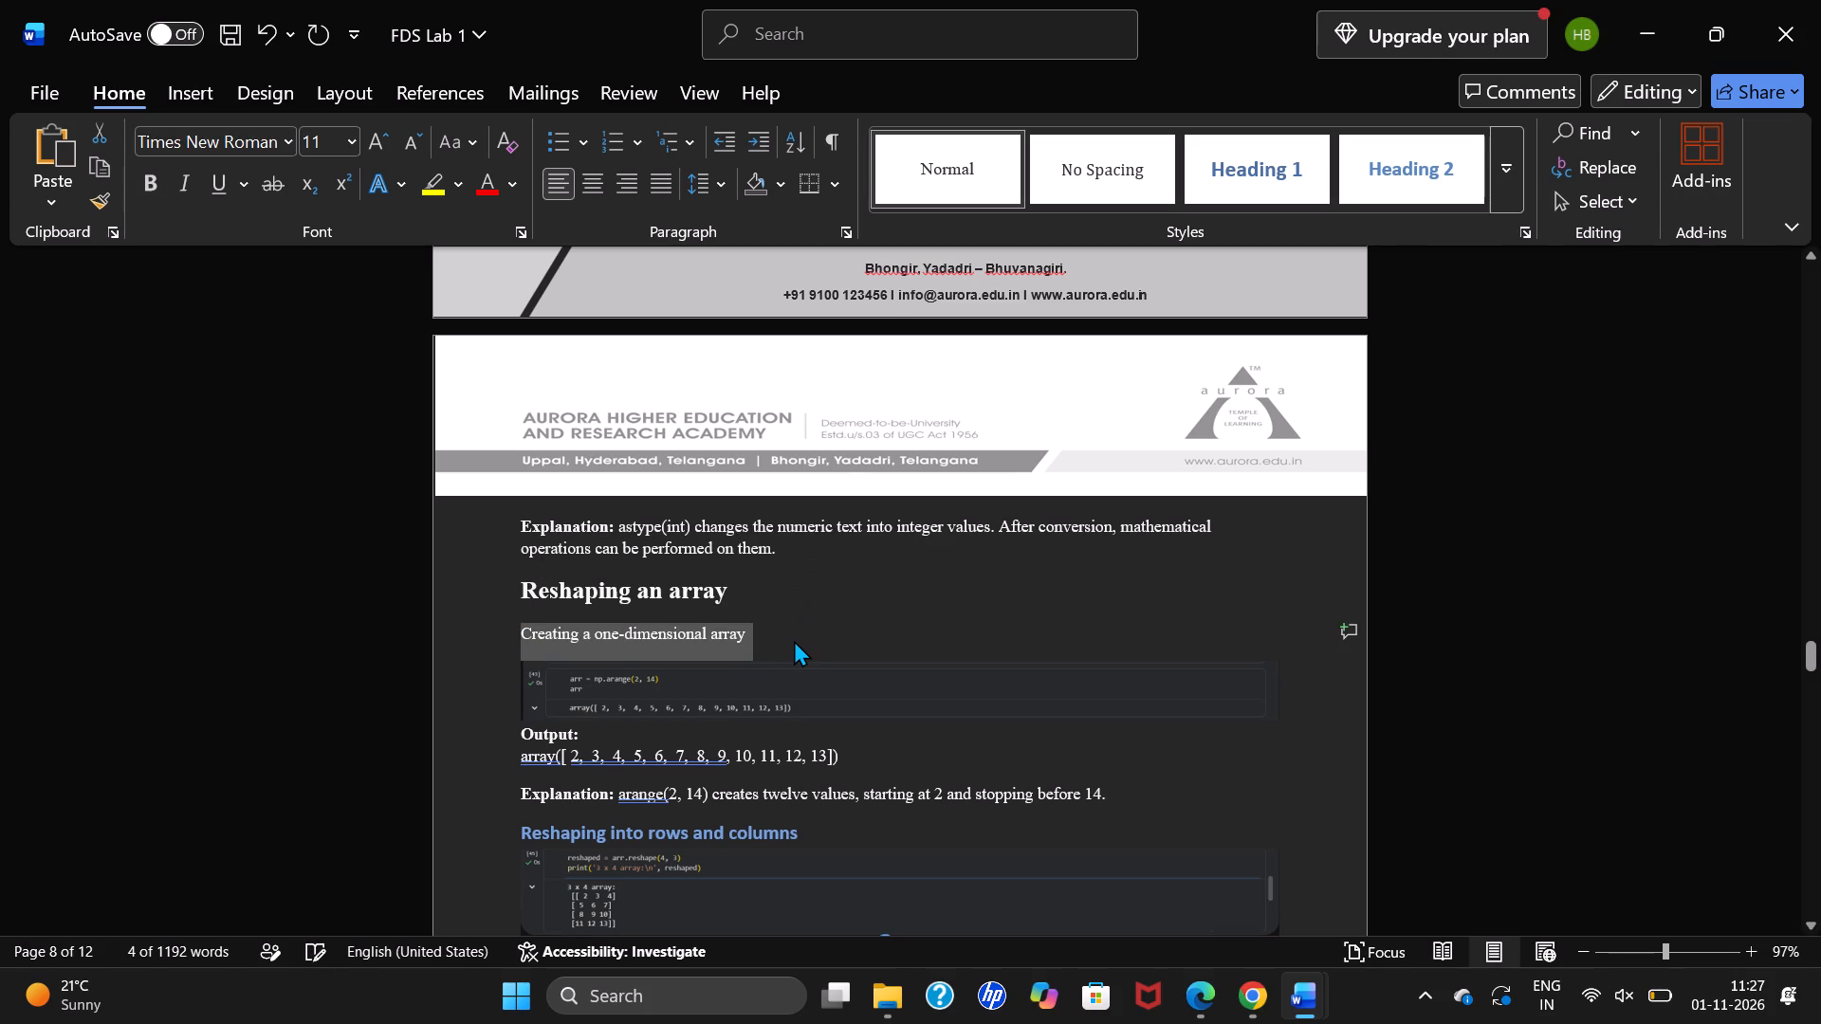
pyautogui.click(794, 640)
pyautogui.moveTo(764, 636); pyautogui.dragTo(648, 643)
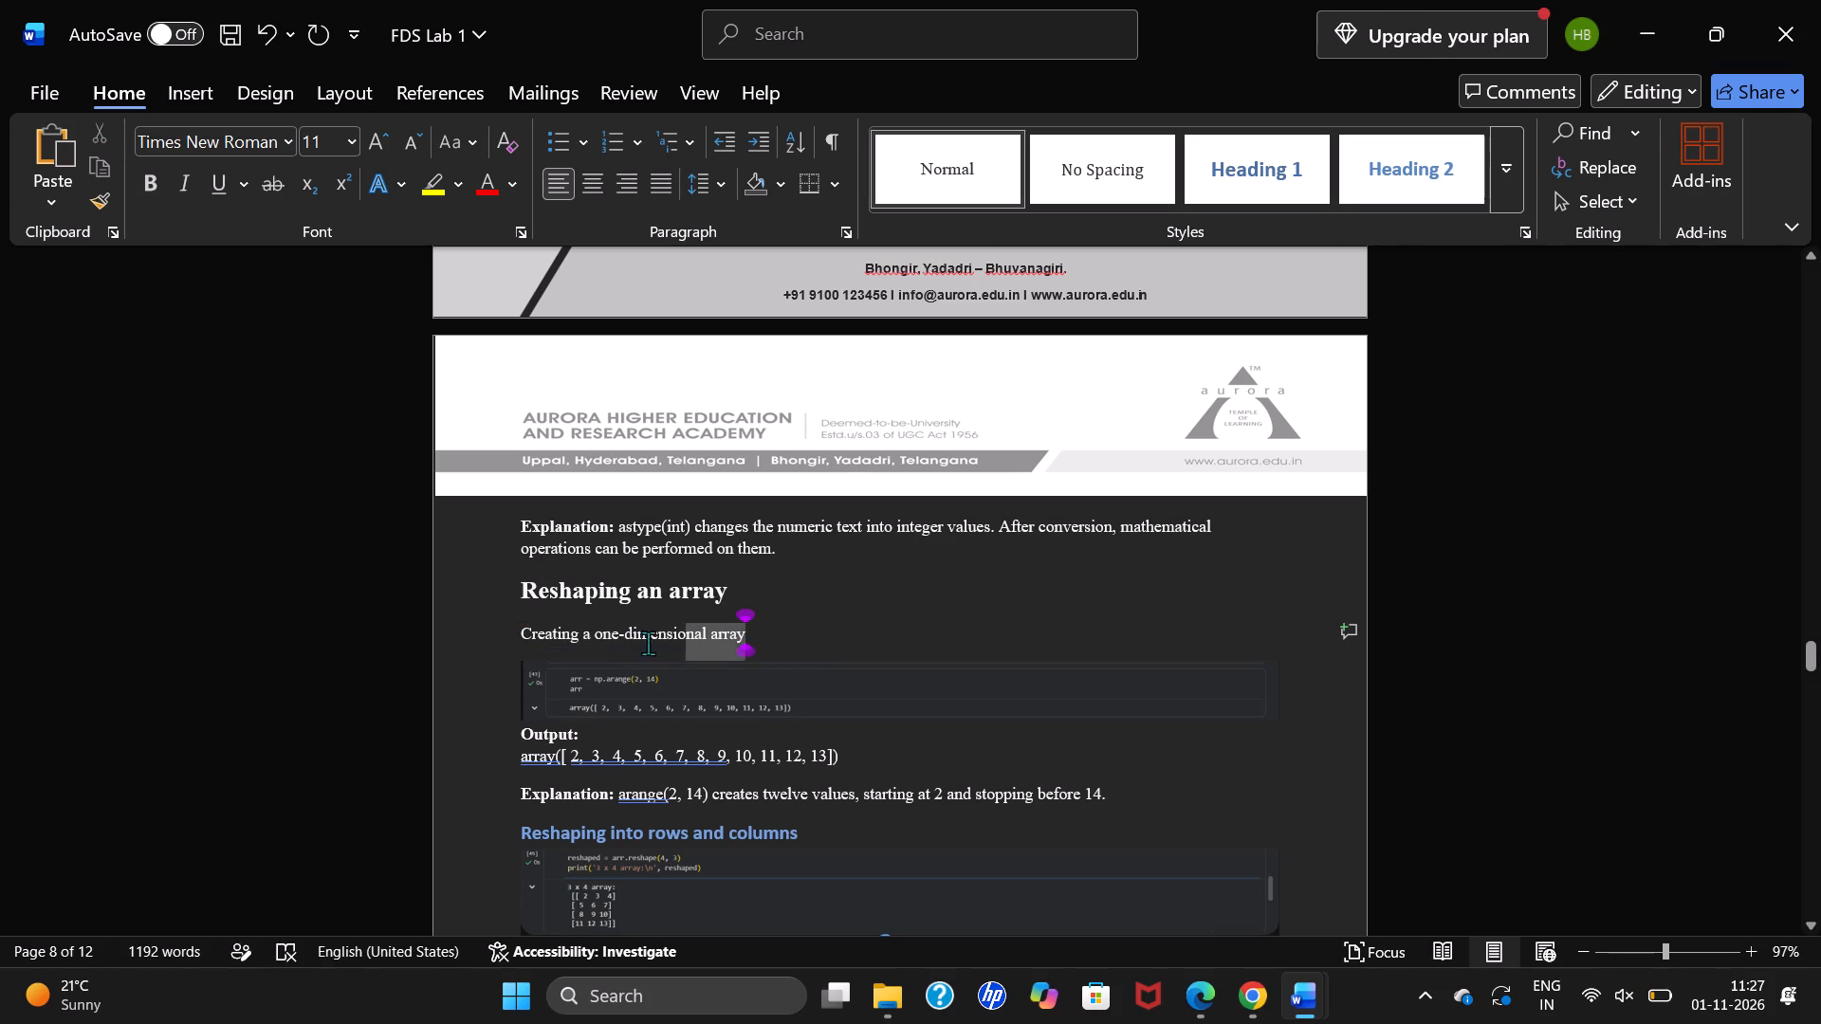
pyautogui.moveTo(648, 643); pyautogui.dragTo(540, 641)
pyautogui.click(557, 590)
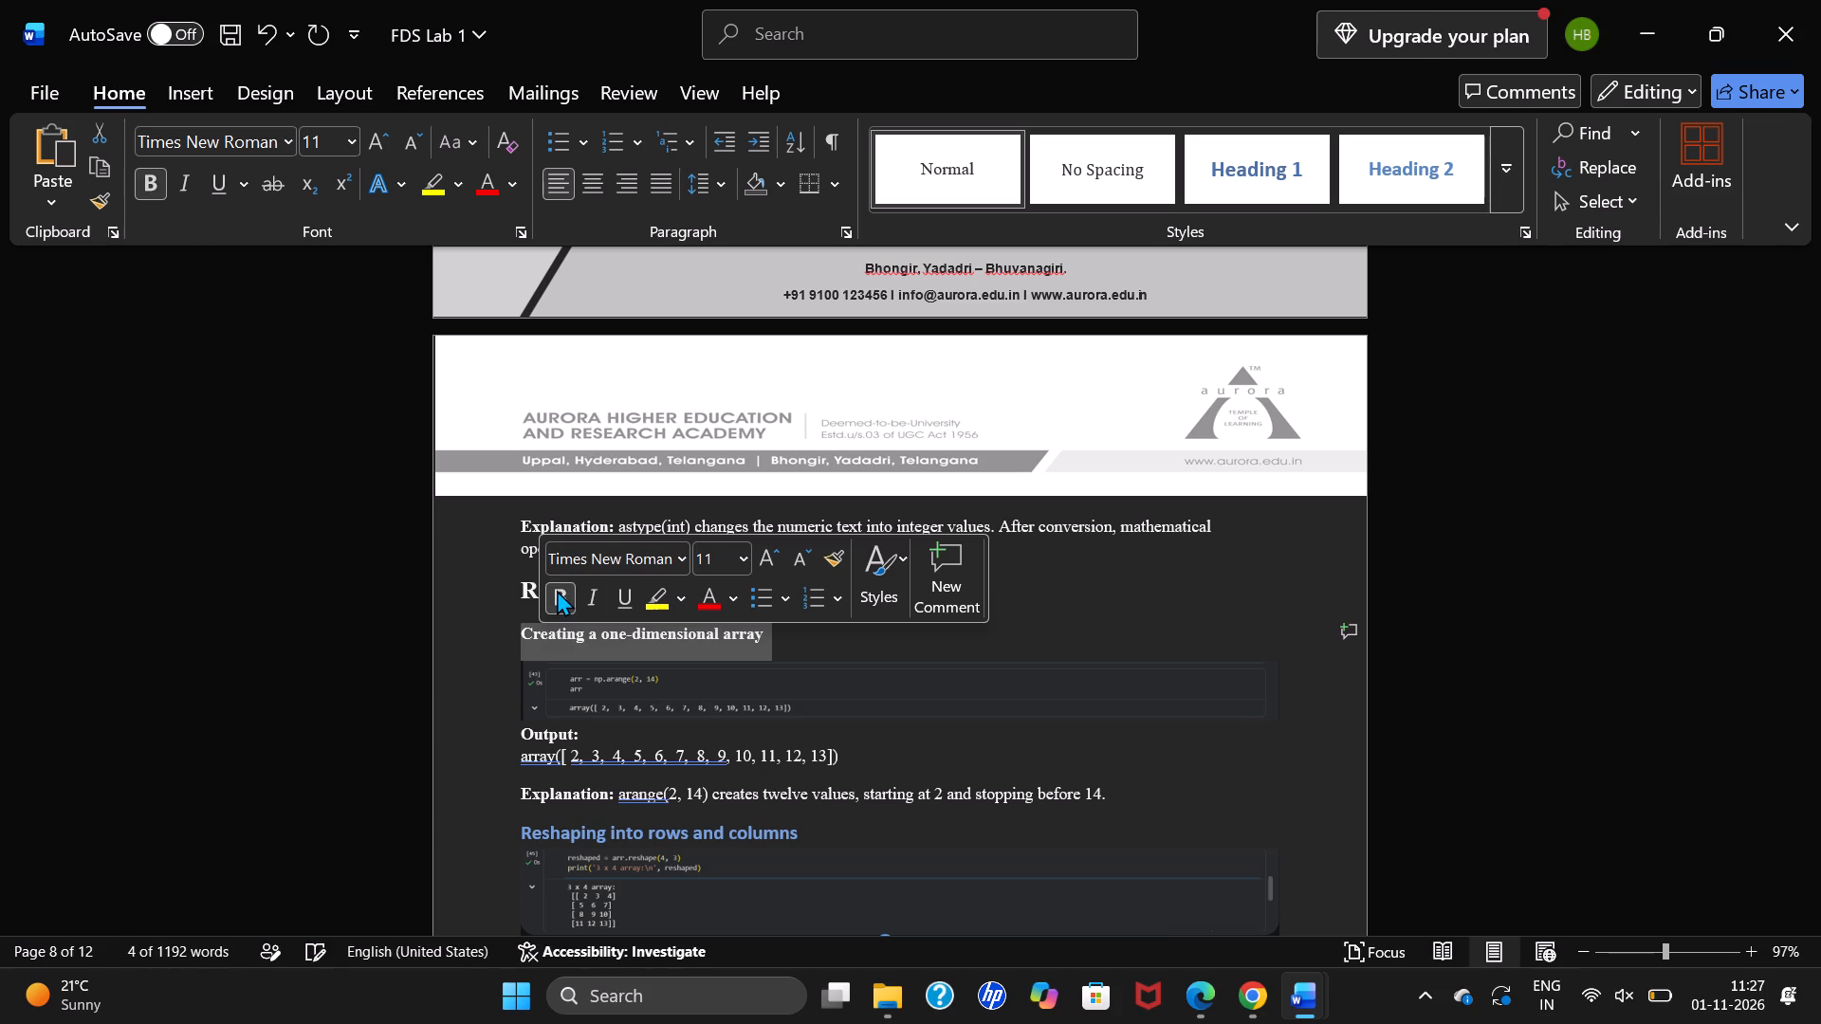
pyautogui.click(739, 567)
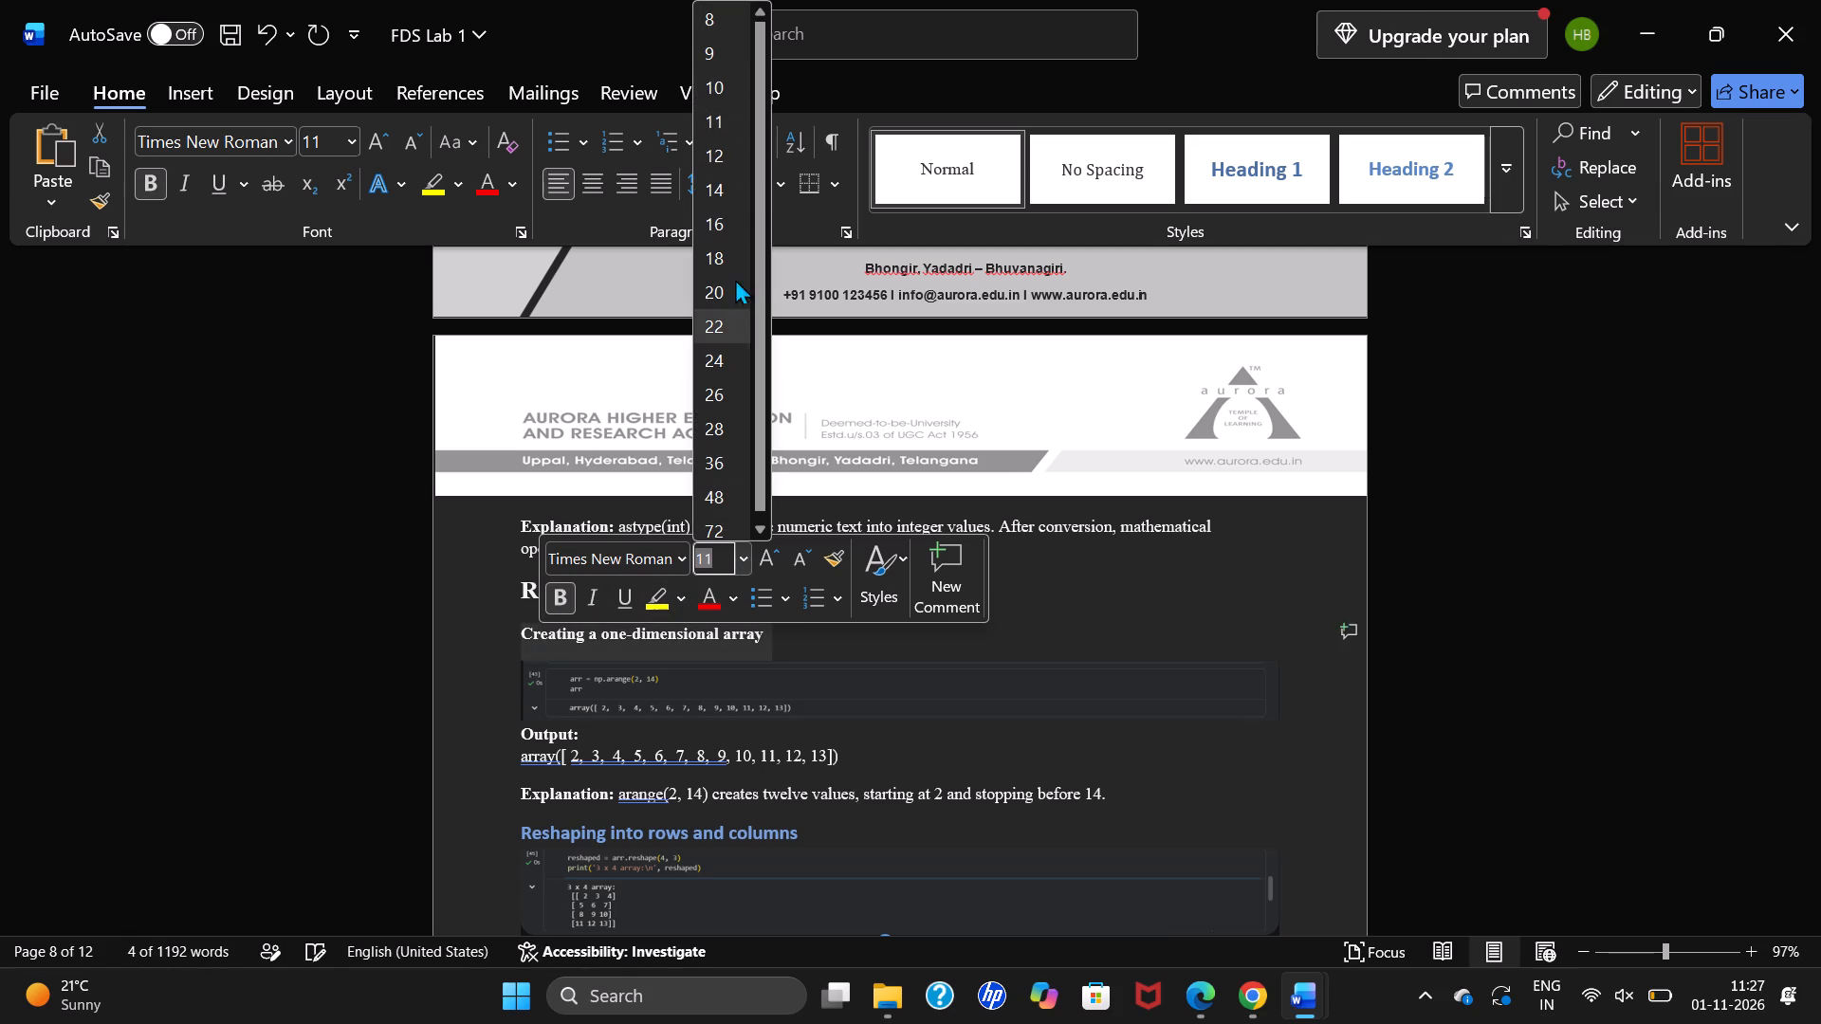
pyautogui.click(734, 193)
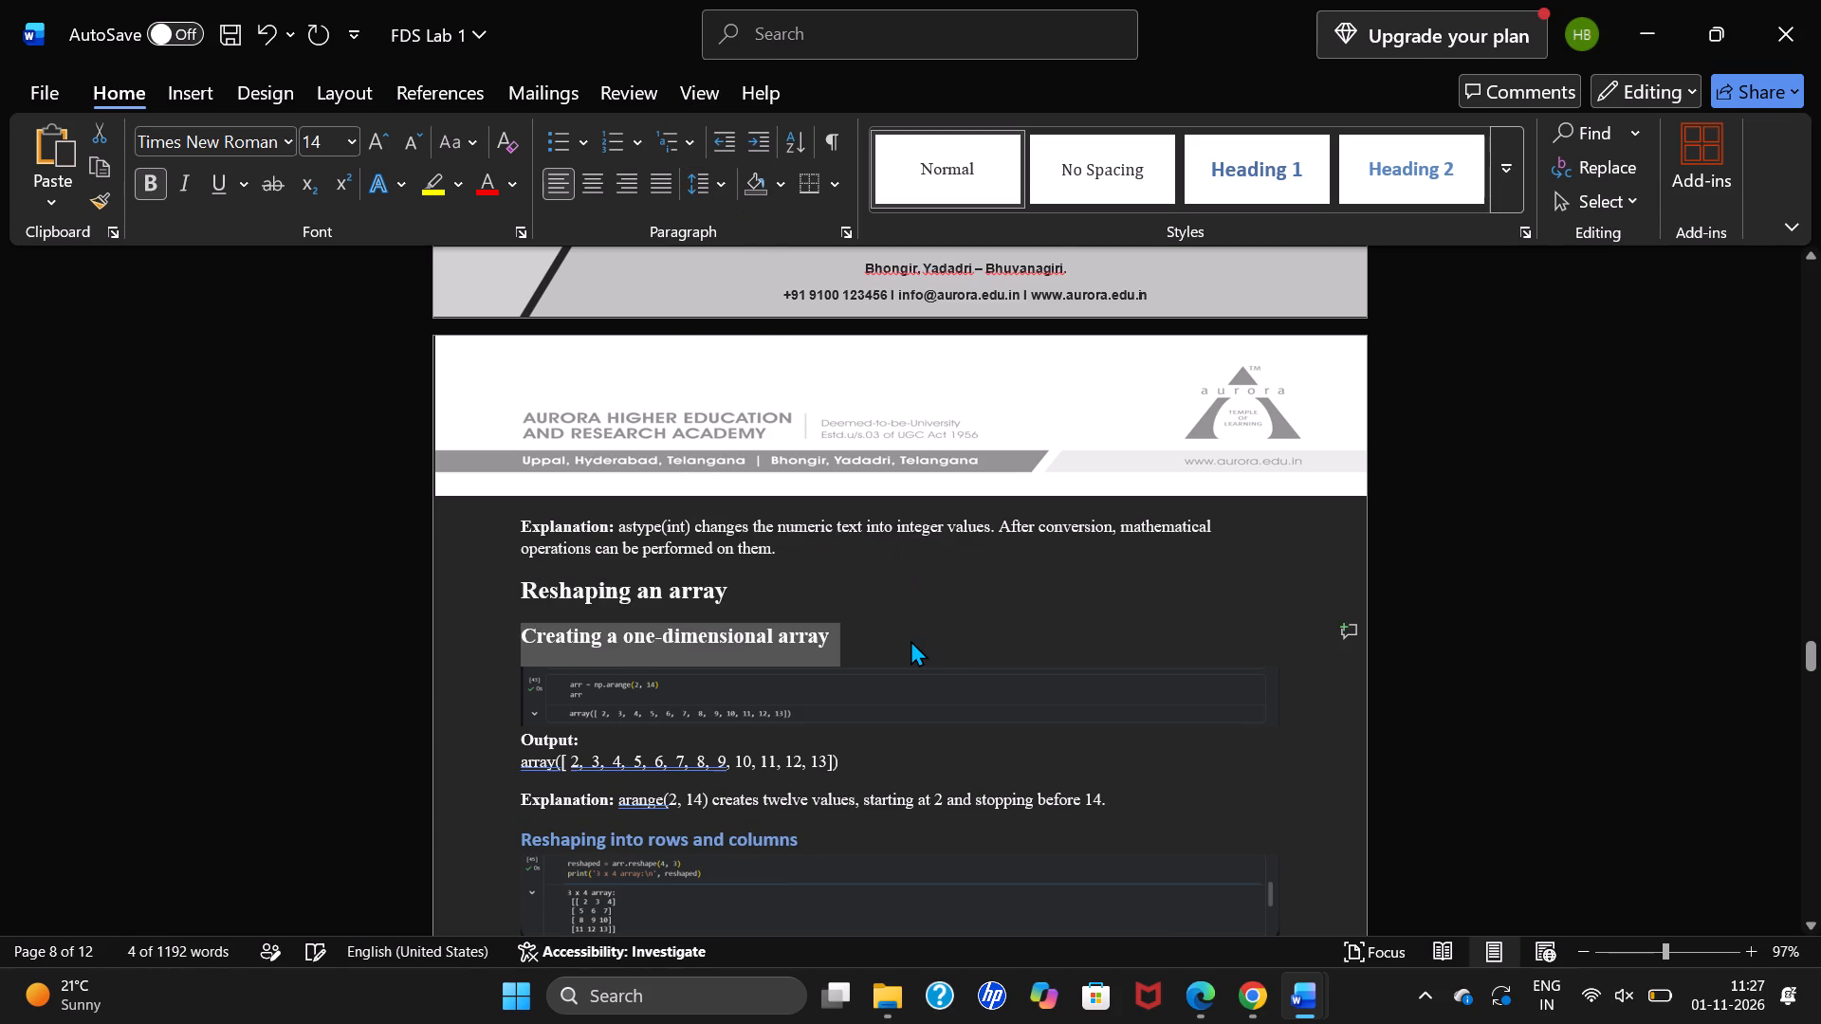
# Apply the Normal style to the "Reshaping into rows and columns" heading and make it bold at font size 14.
pyautogui.click(910, 640)
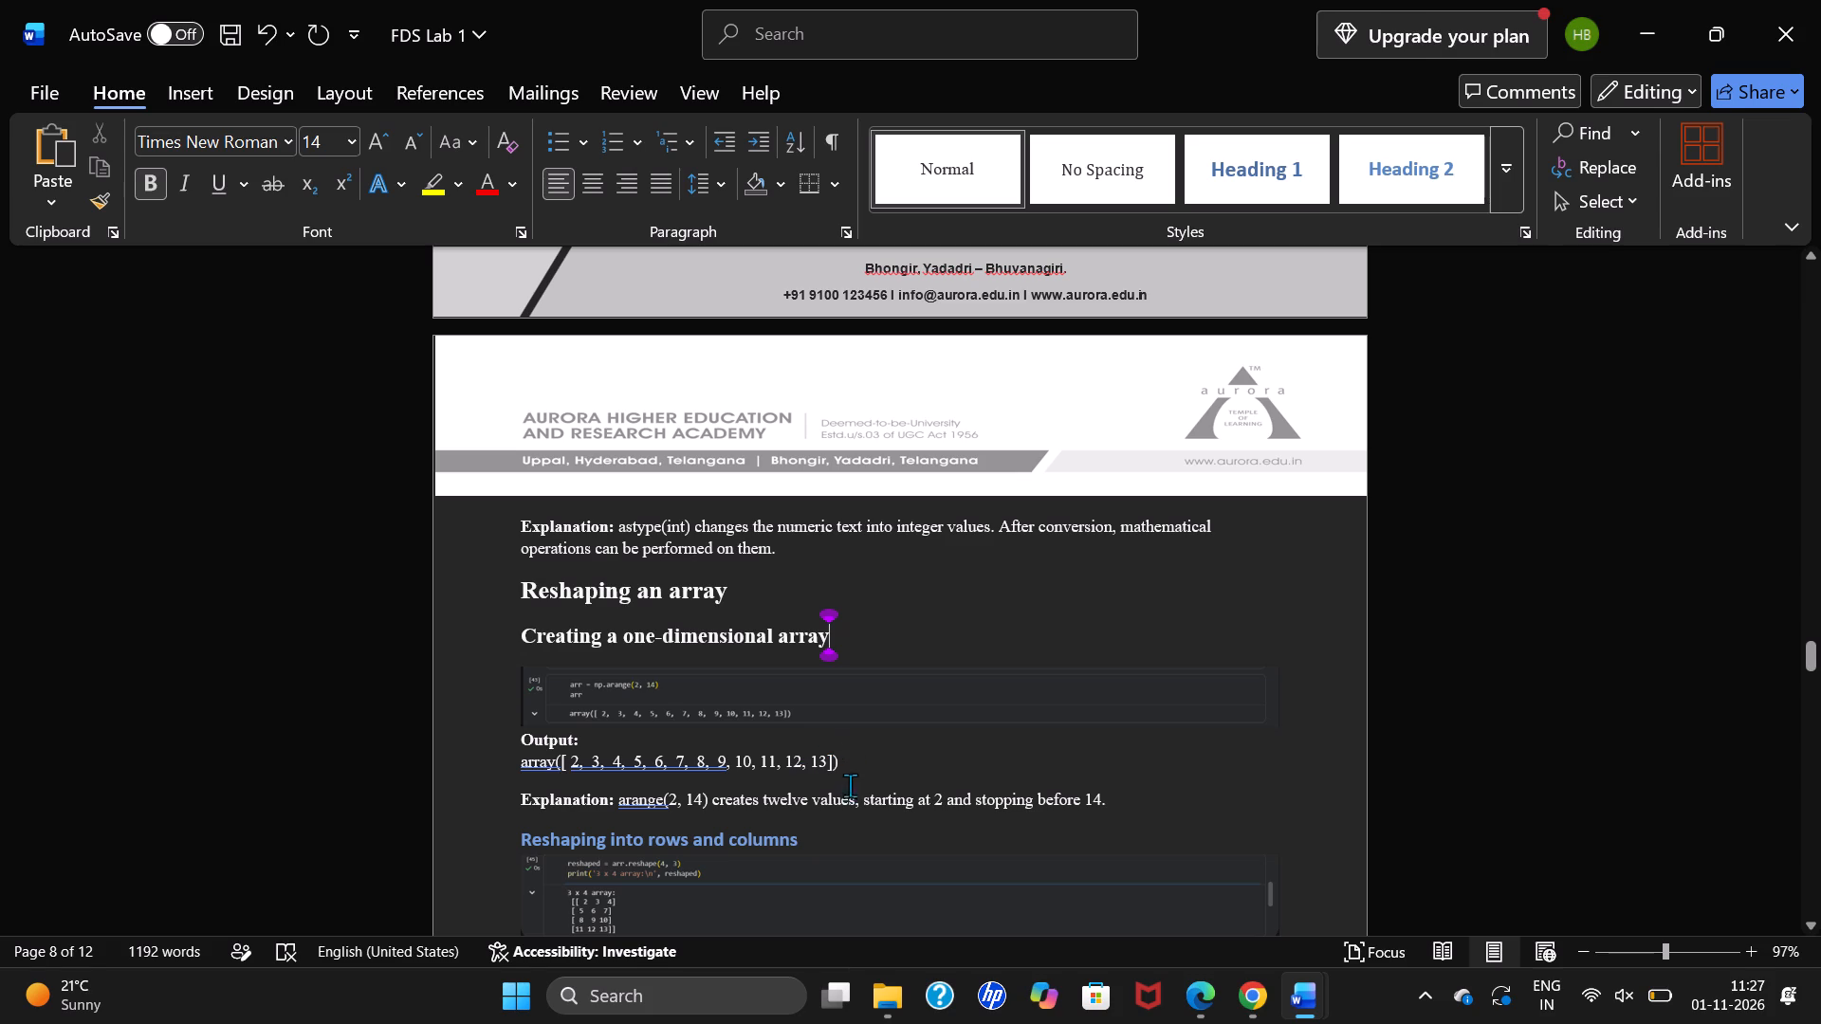
pyautogui.scroll(-1, 850, 793)
pyautogui.moveTo(809, 467); pyautogui.dragTo(539, 475)
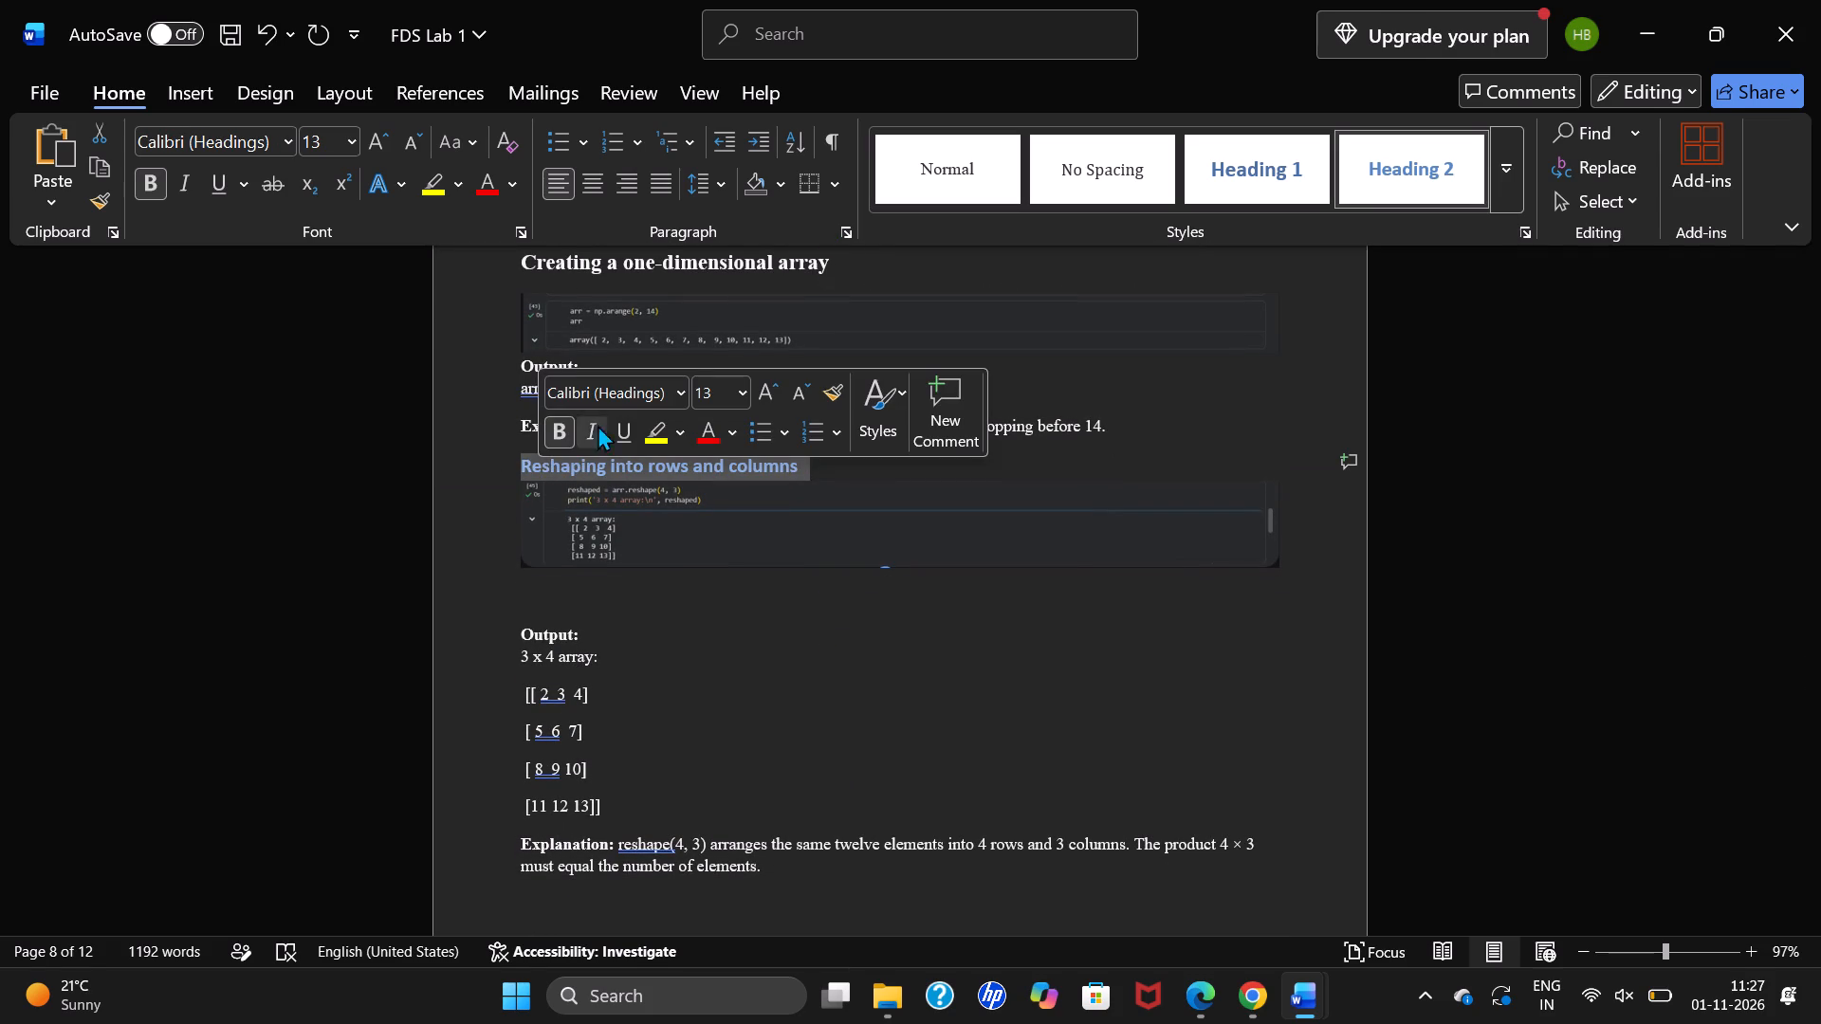
pyautogui.click(932, 205)
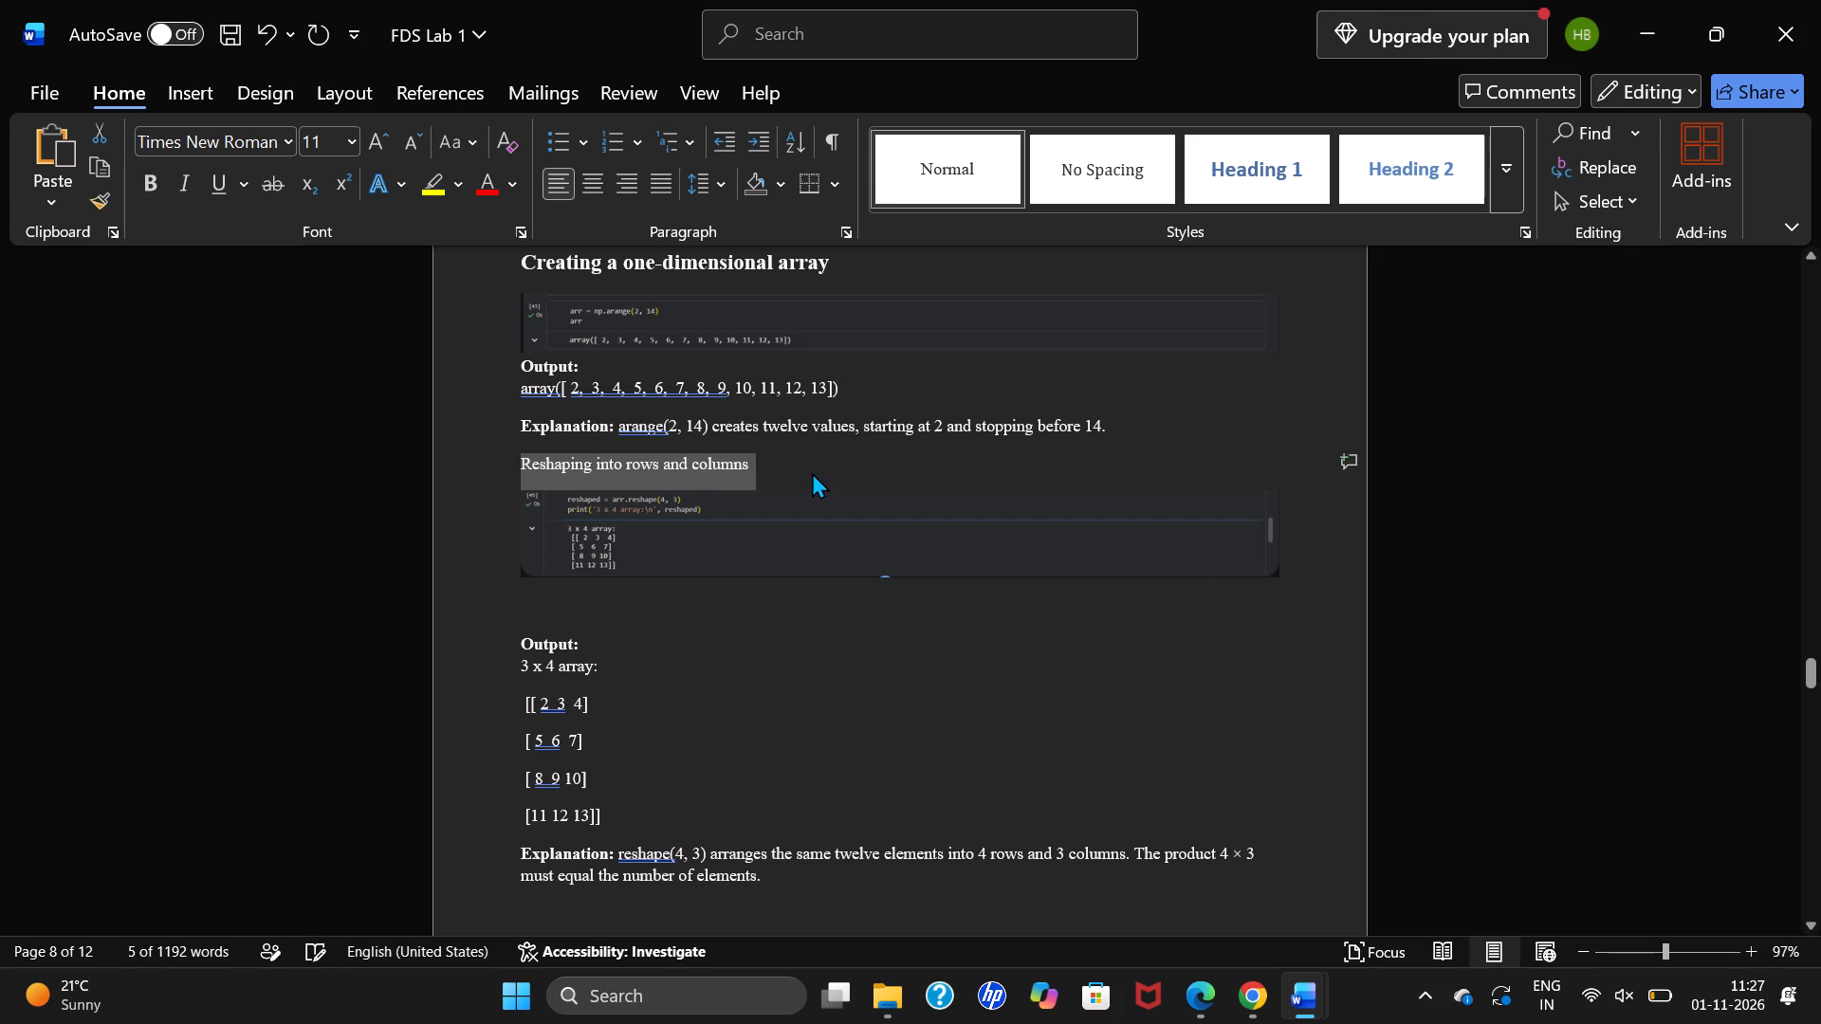
pyautogui.click(771, 459)
pyautogui.moveTo(760, 467); pyautogui.dragTo(557, 485)
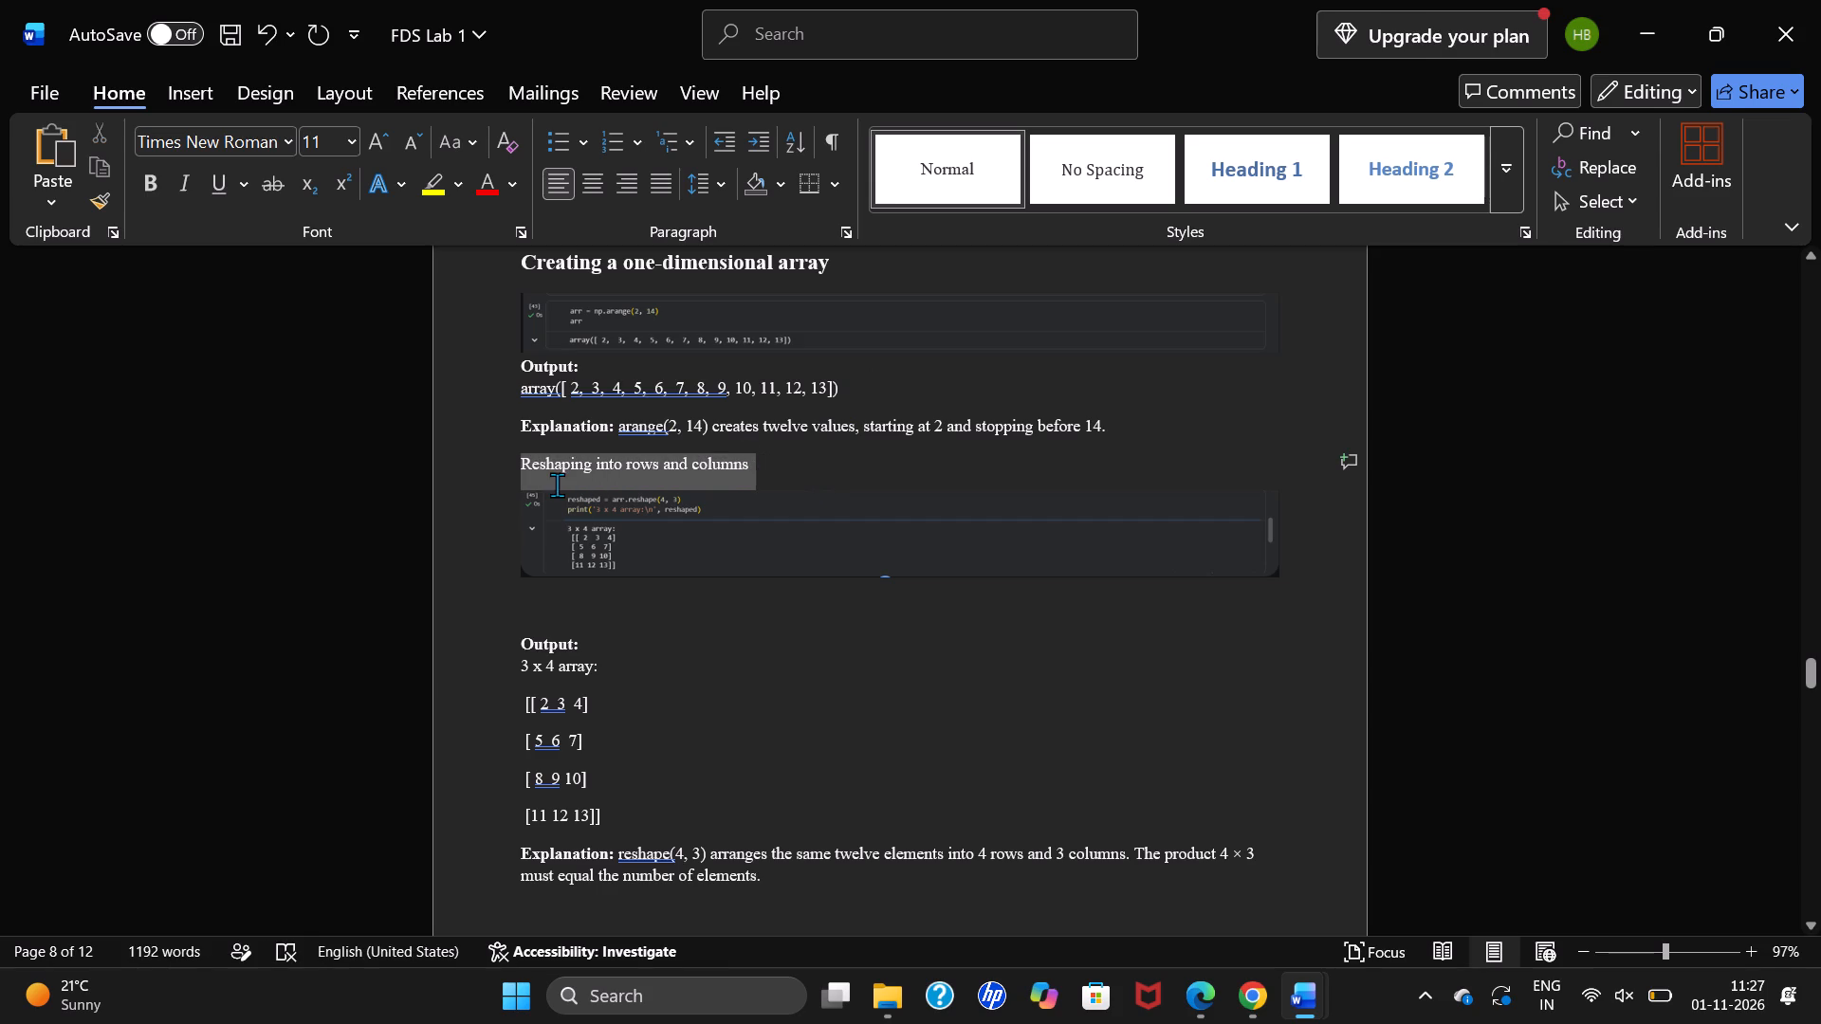
pyautogui.moveTo(557, 485); pyautogui.dragTo(541, 485)
pyautogui.click(563, 452)
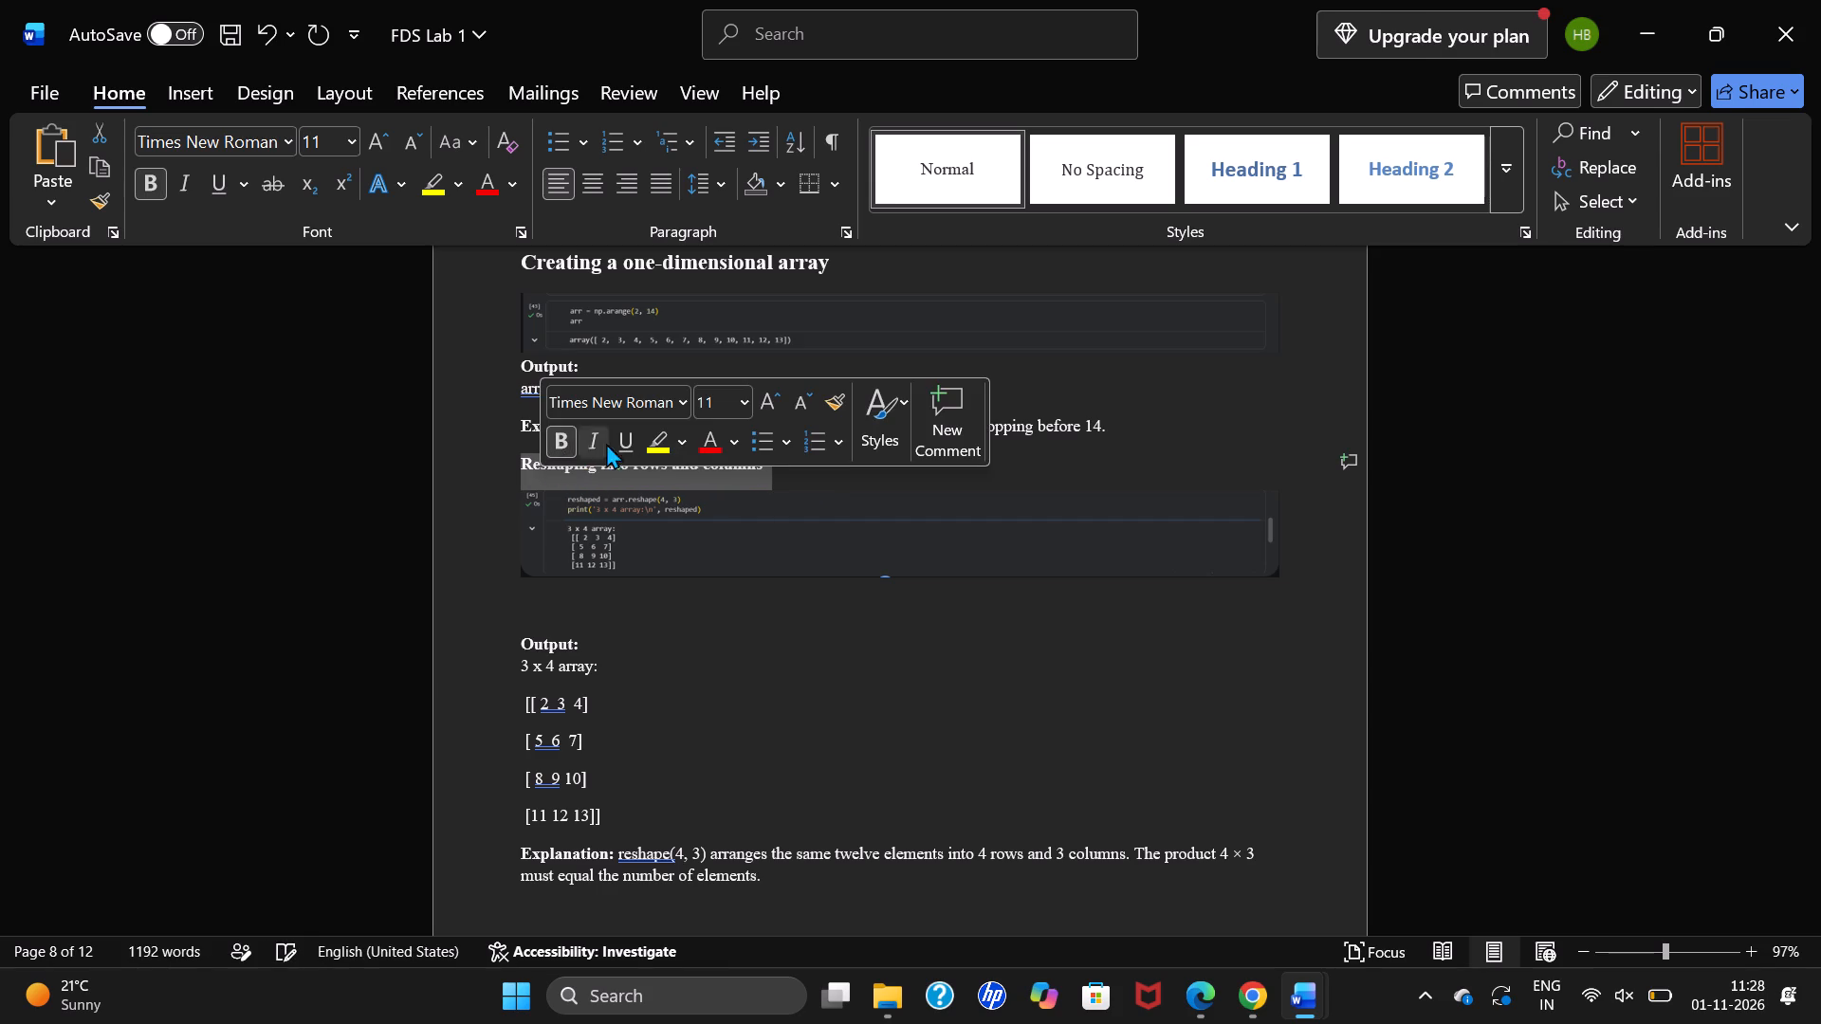
pyautogui.click(740, 410)
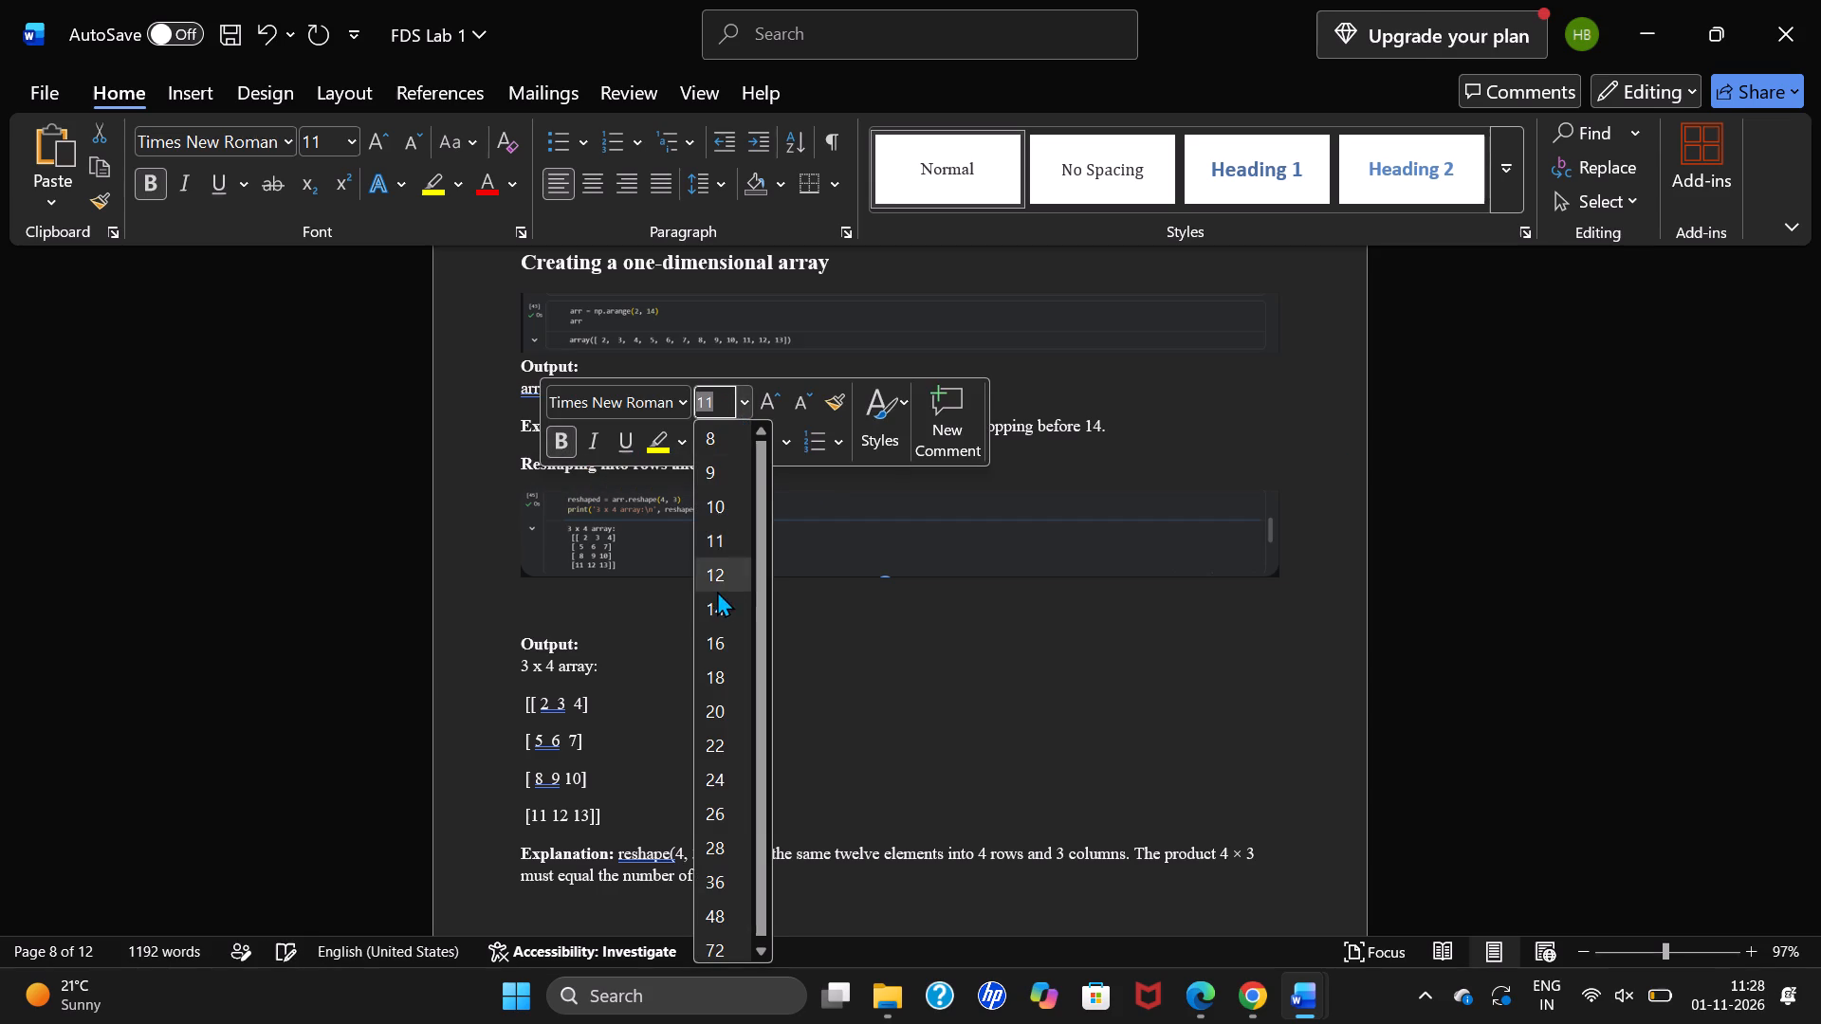
pyautogui.click(716, 613)
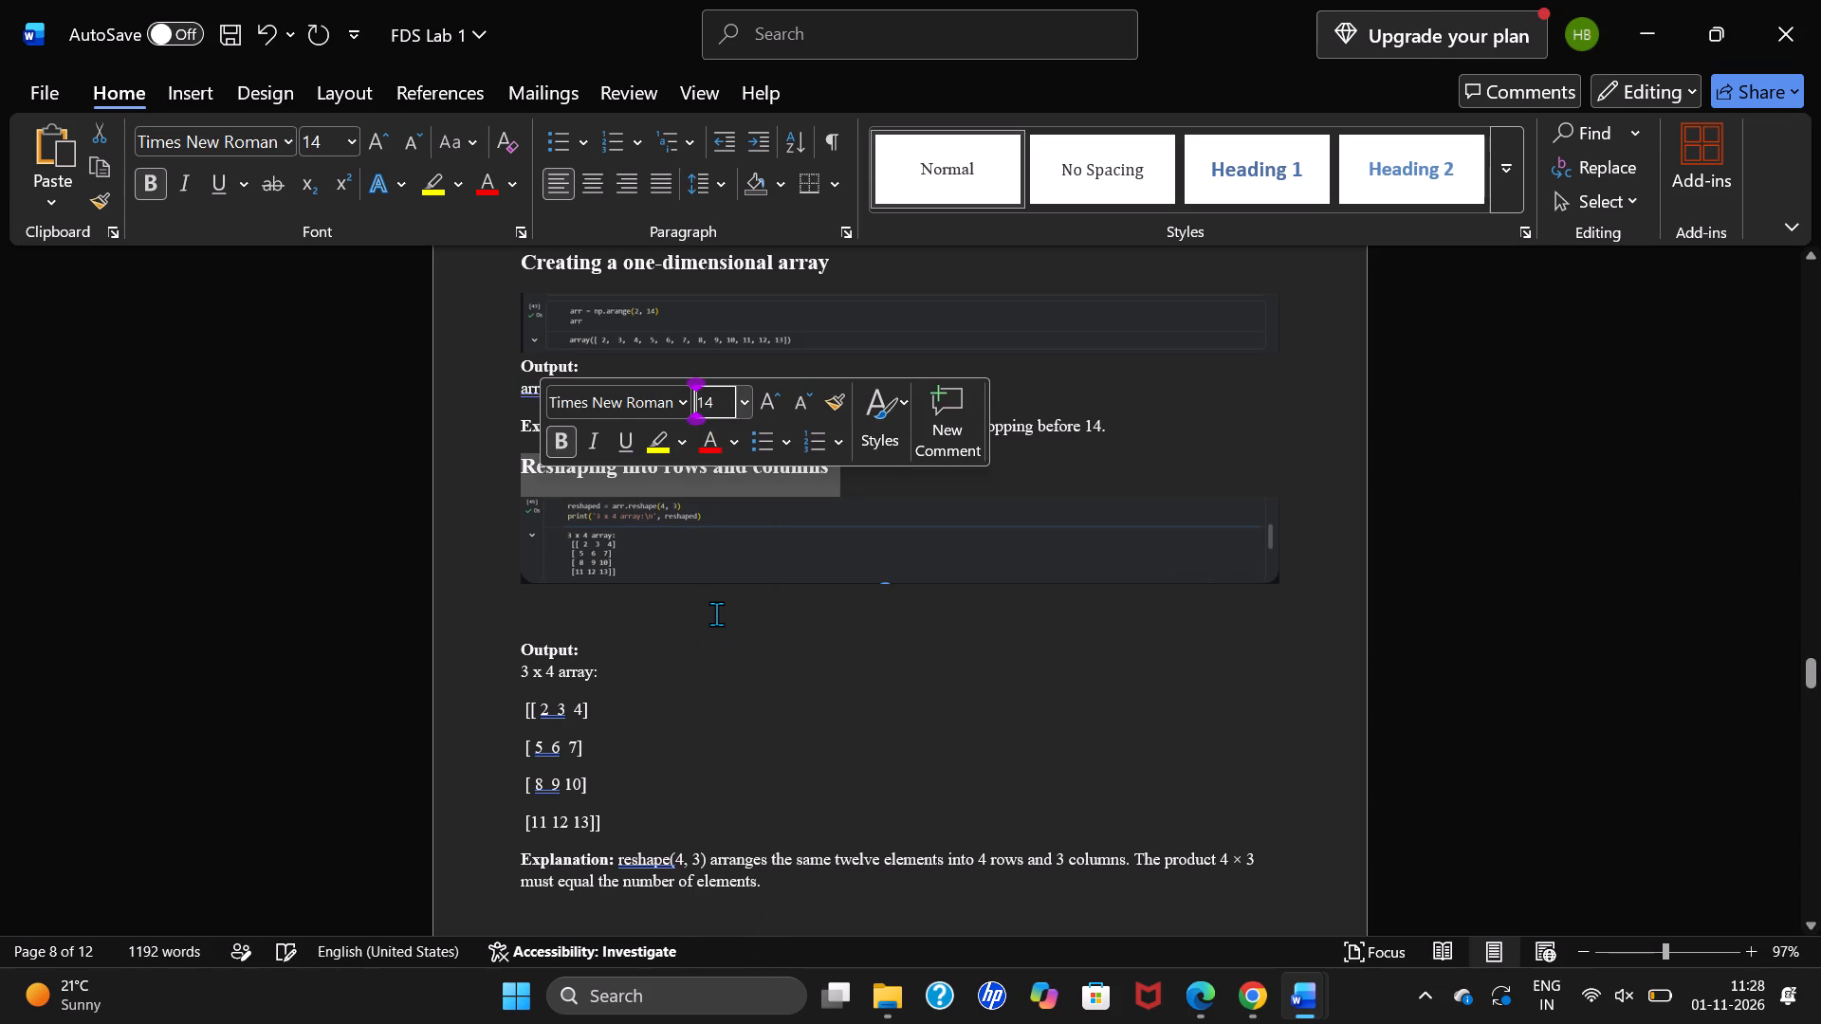
pyautogui.click(716, 613)
# Apply the Normal style to the "Flattening the array" heading and make it bold at font size 14.
pyautogui.scroll(-7, 716, 613)
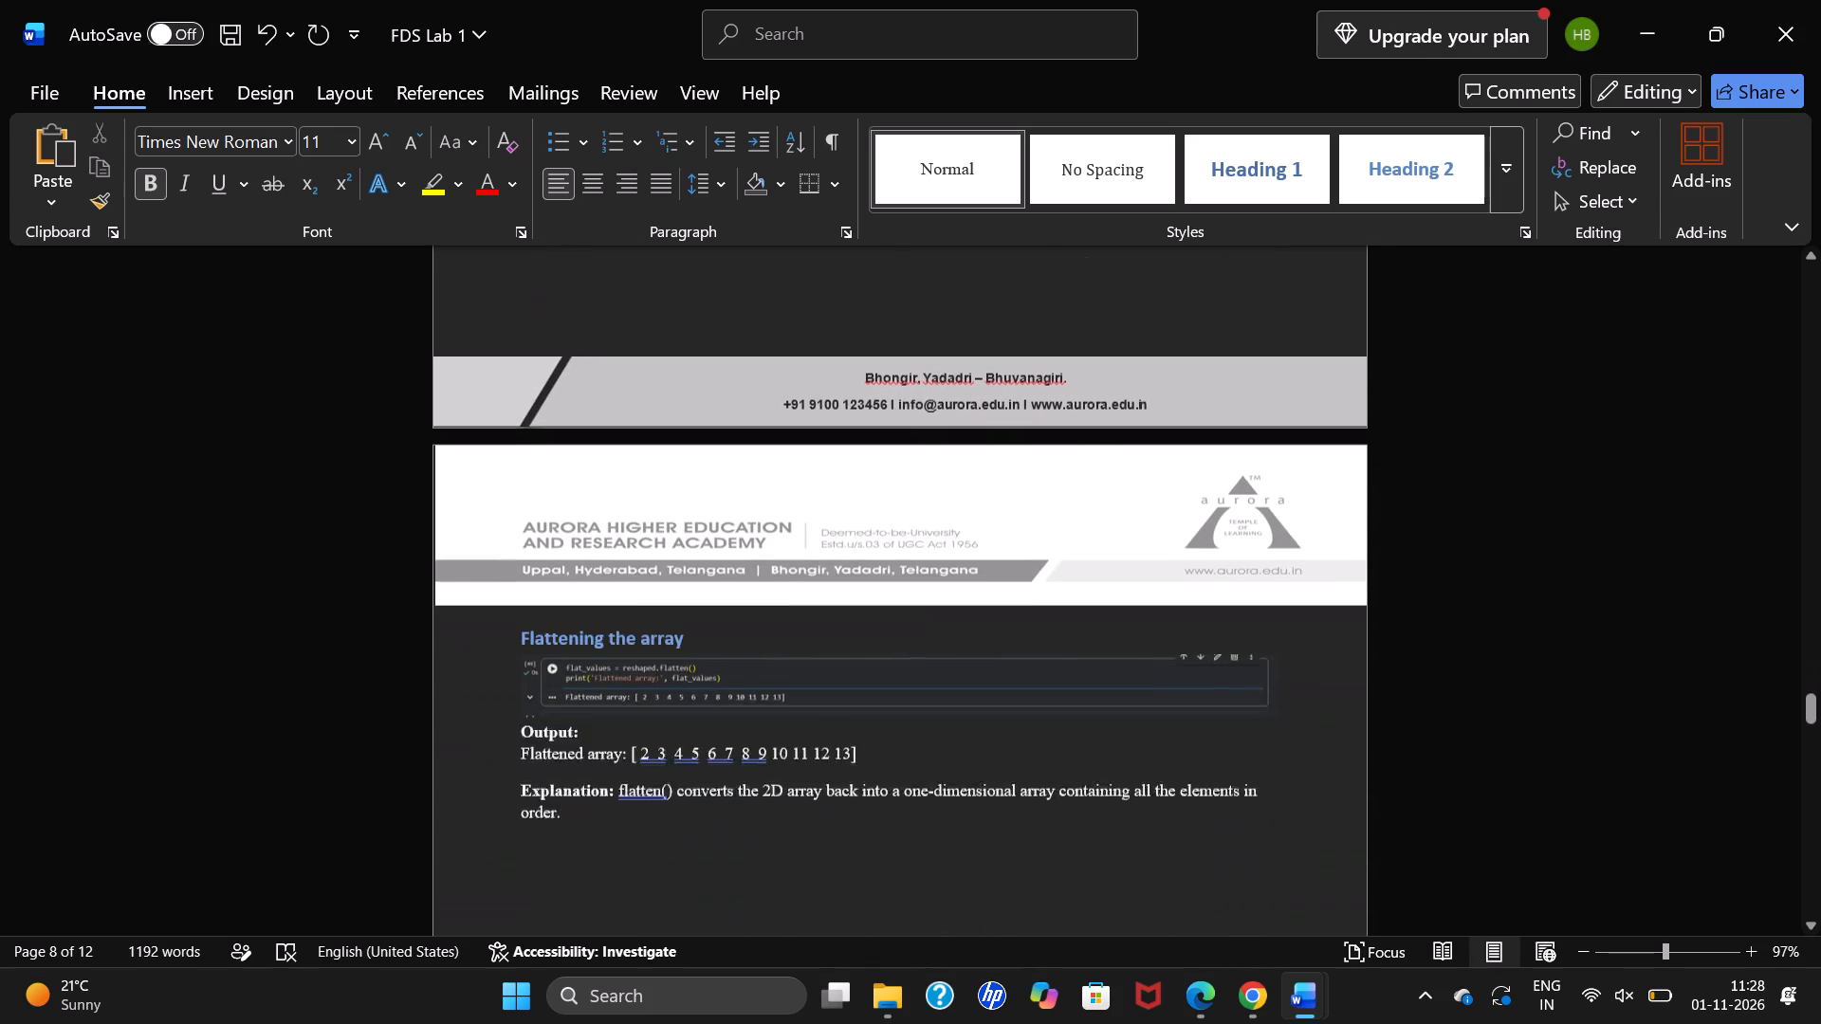
pyautogui.scroll(-1, 716, 613)
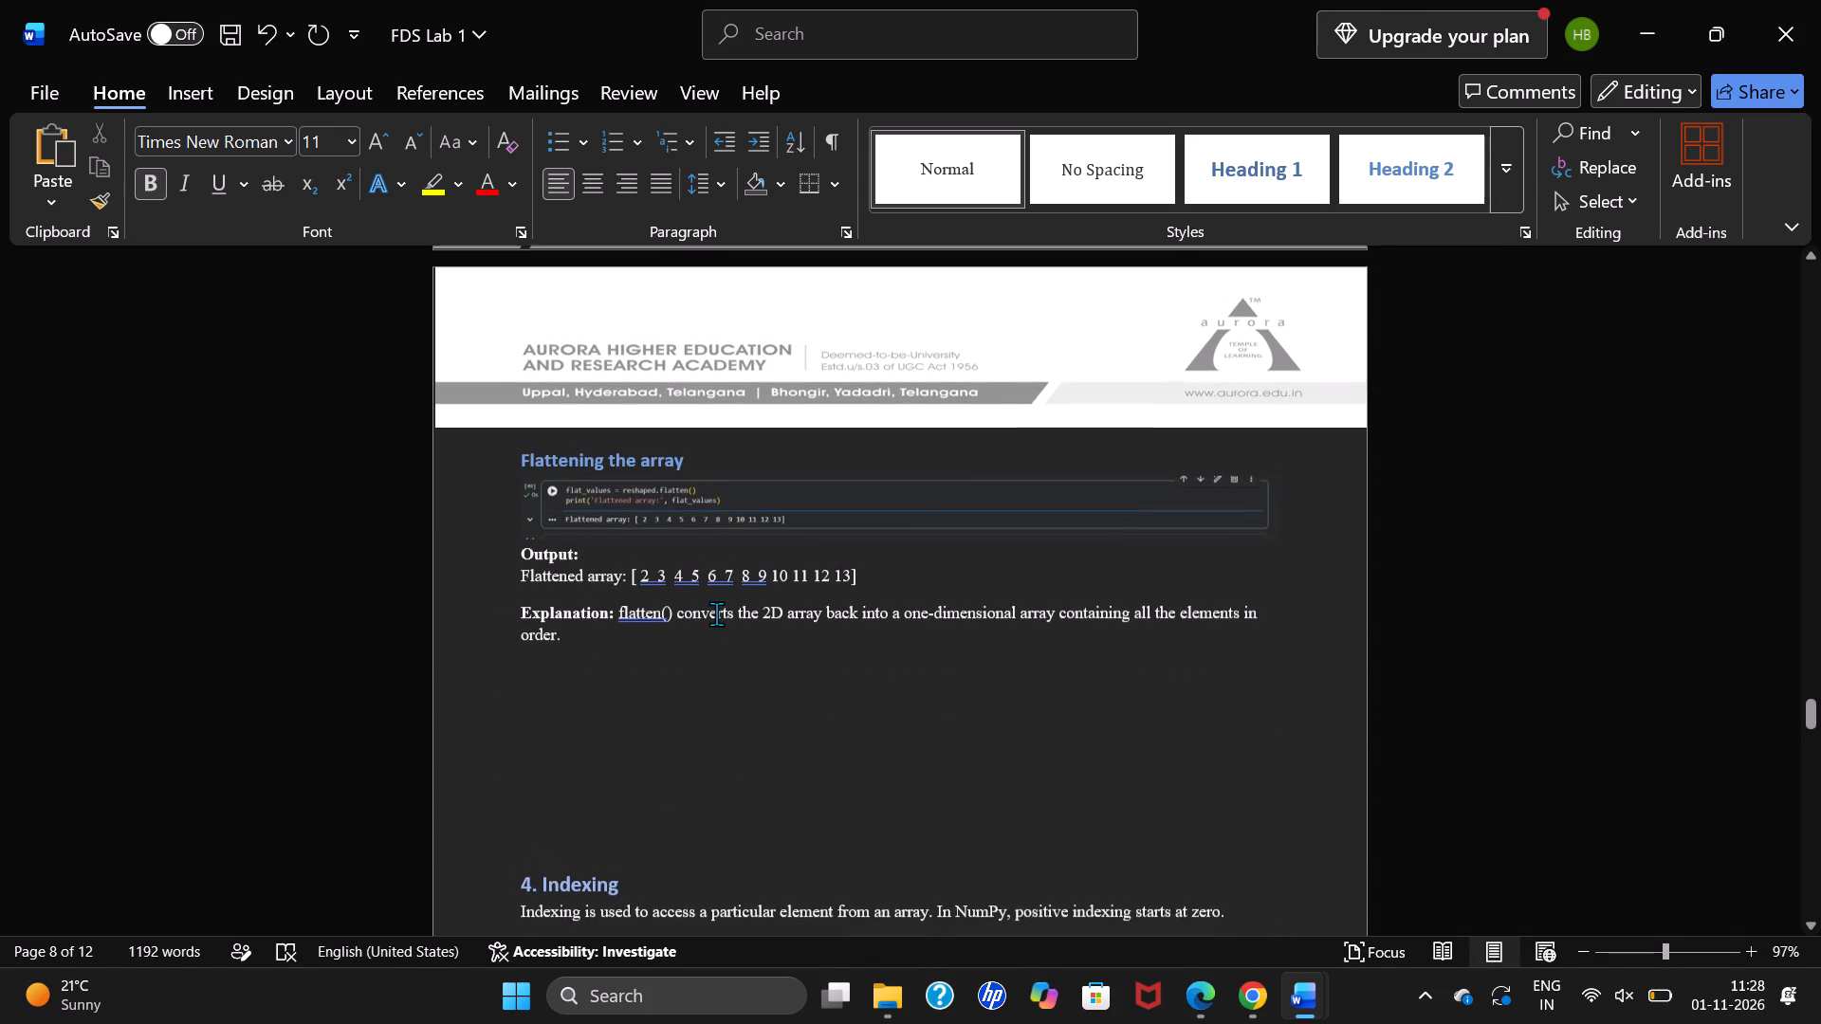
pyautogui.moveTo(700, 467); pyautogui.dragTo(542, 473)
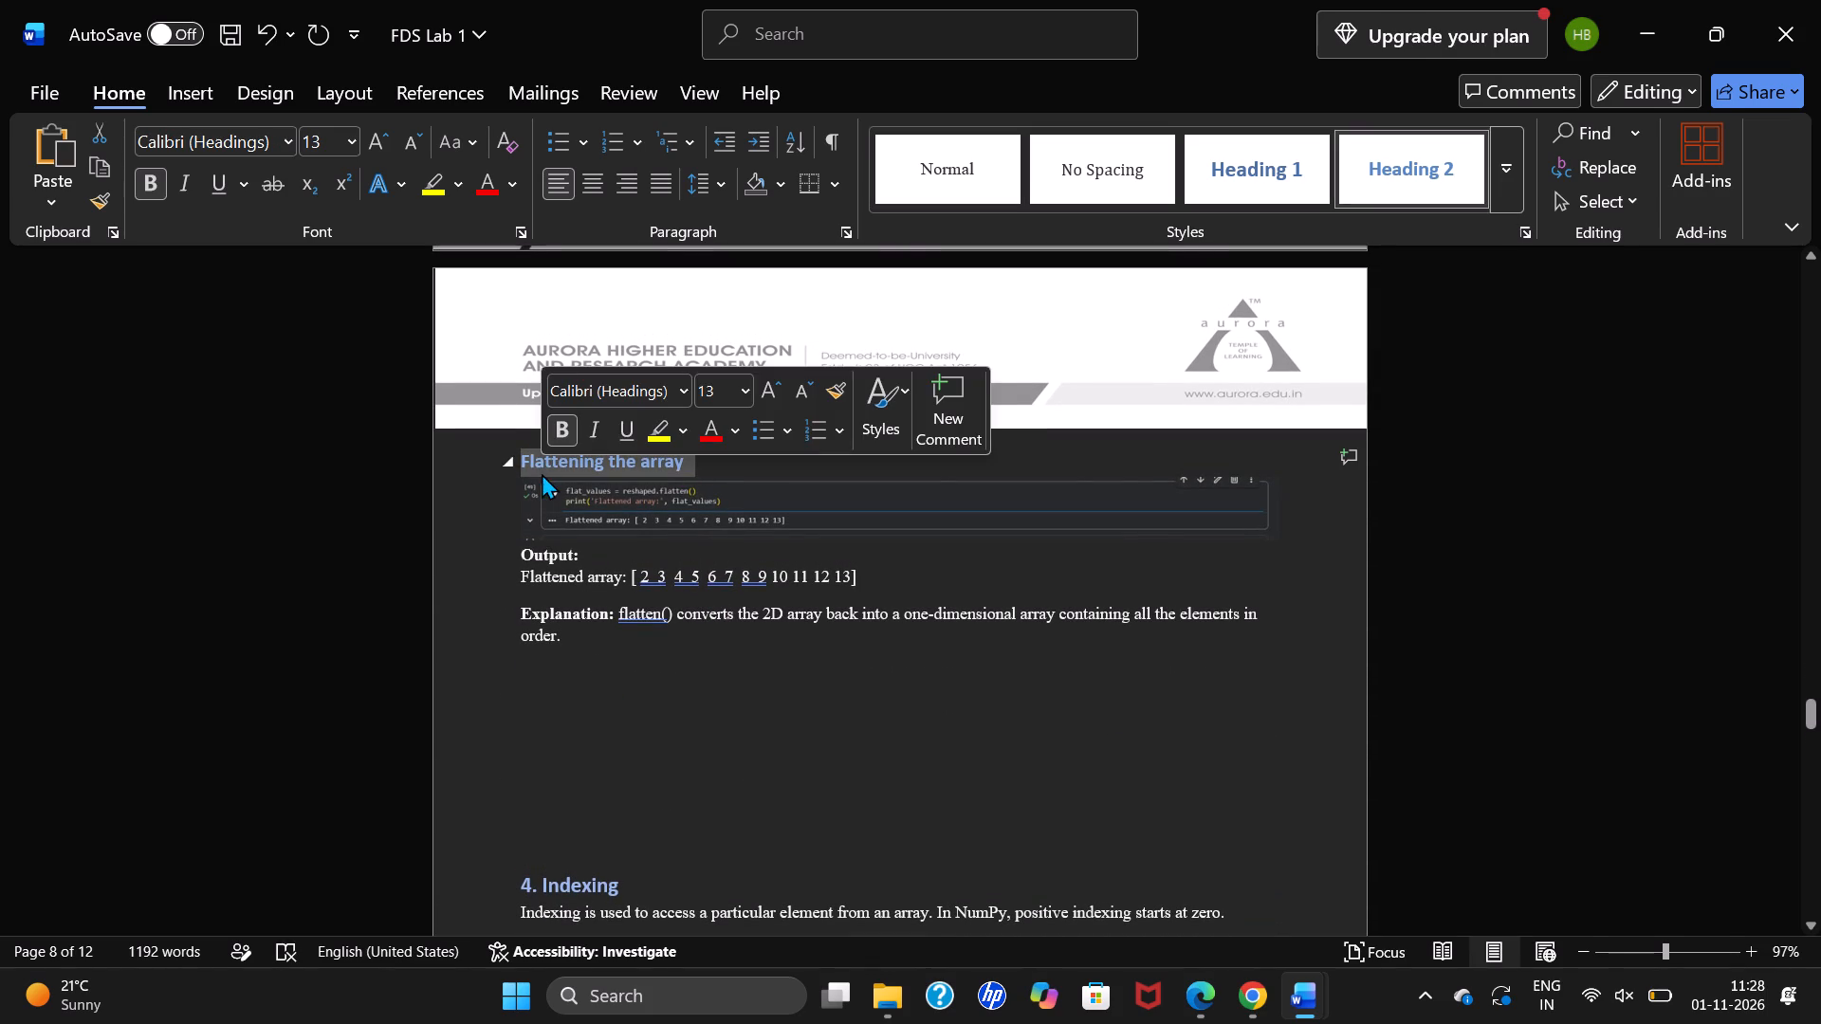
pyautogui.click(932, 188)
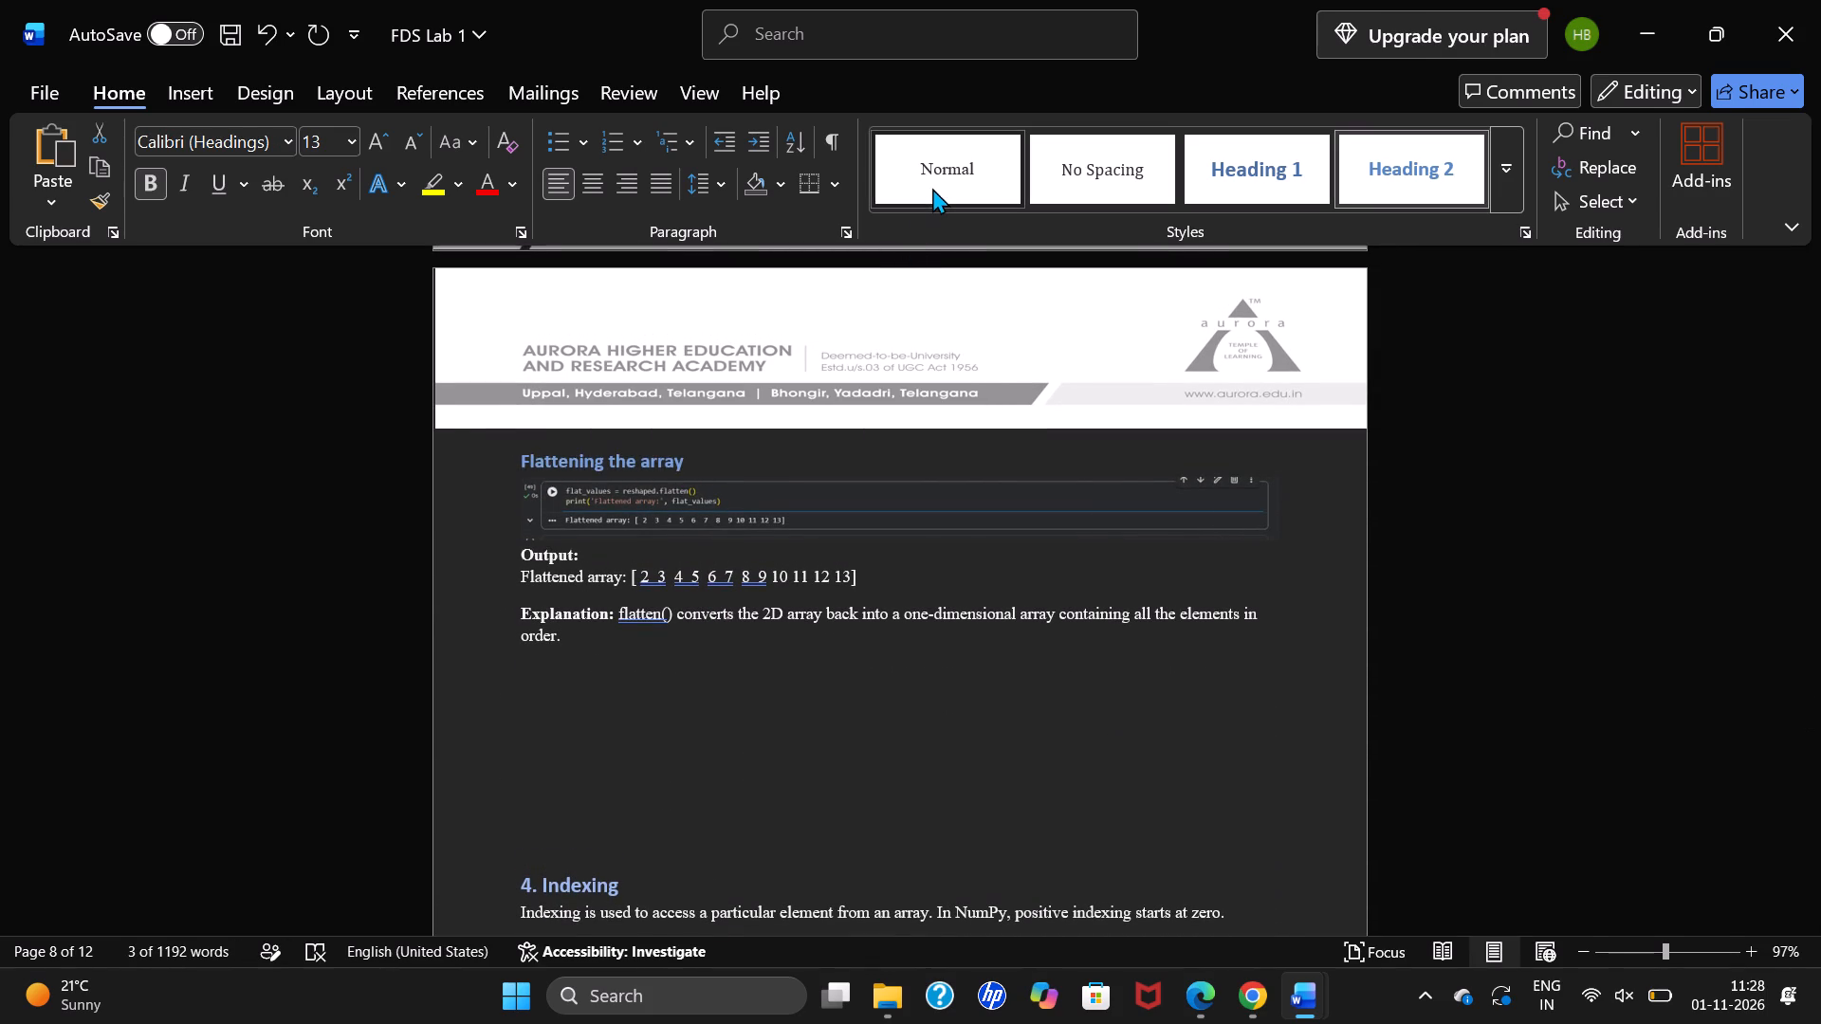
pyautogui.scroll(1, 814, 391)
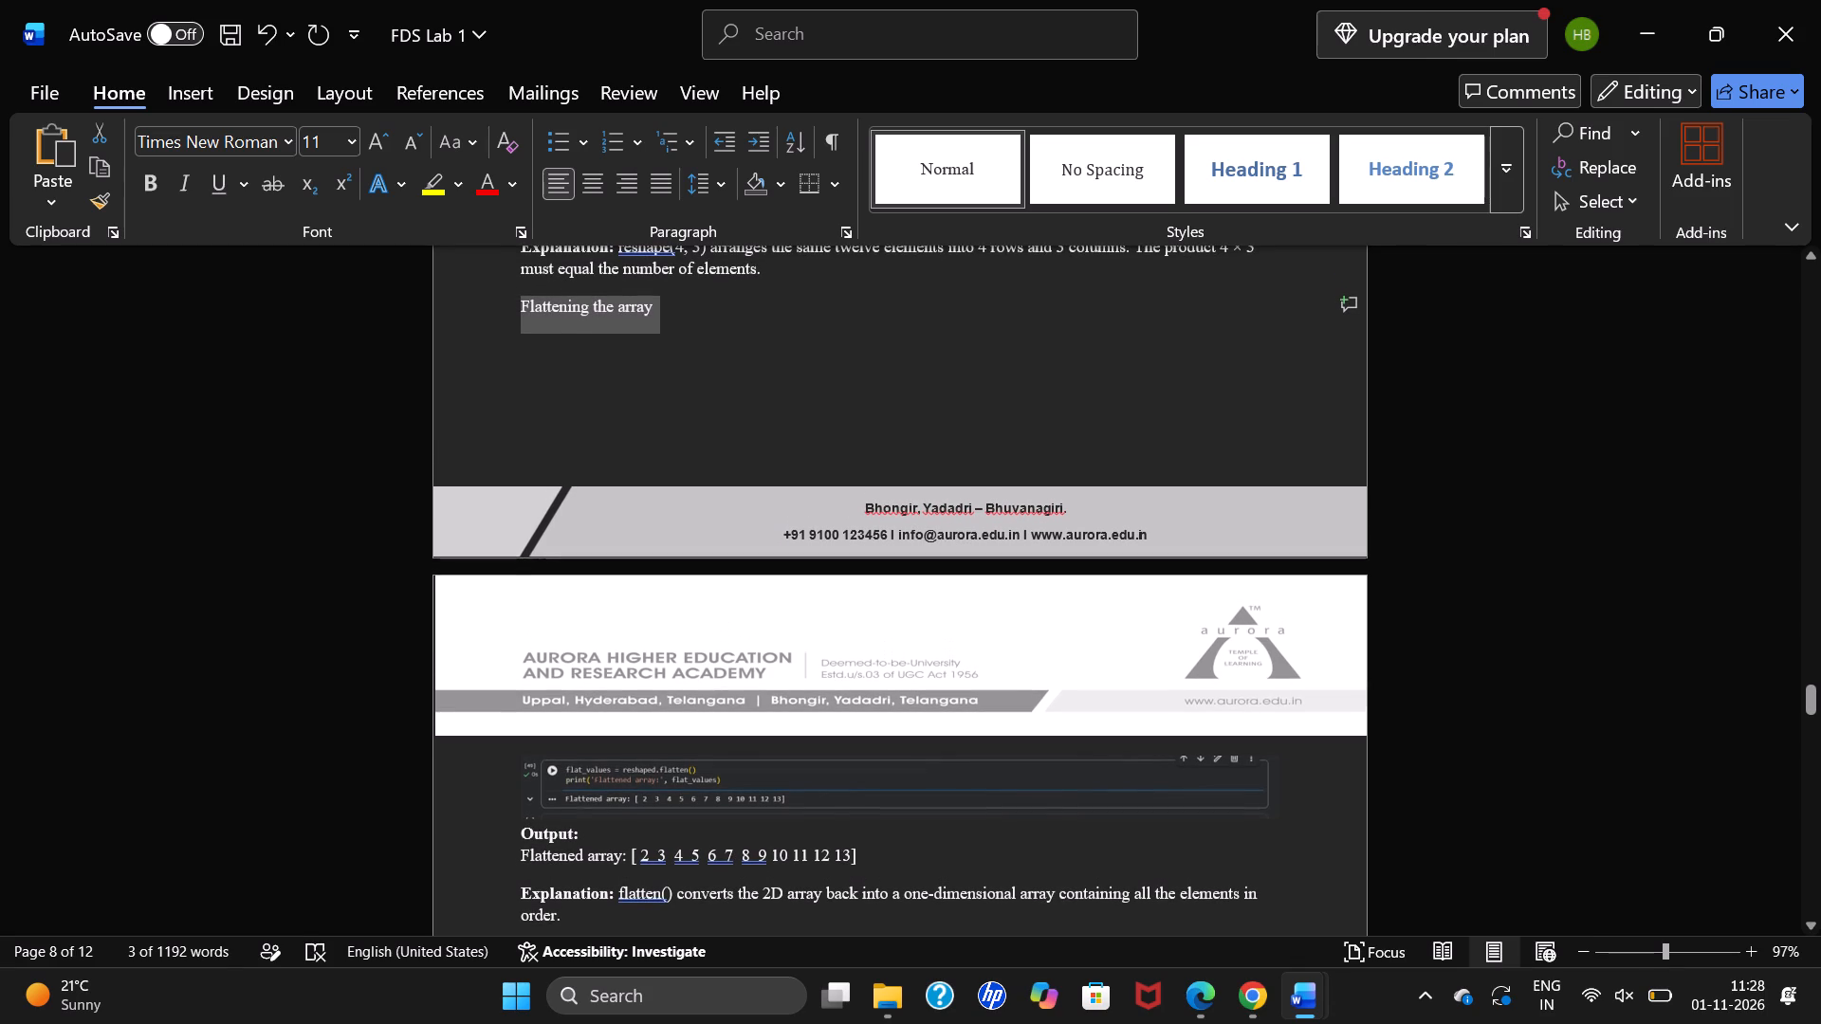
pyautogui.click(728, 328)
pyautogui.moveTo(660, 307); pyautogui.dragTo(524, 313)
pyautogui.click(547, 274)
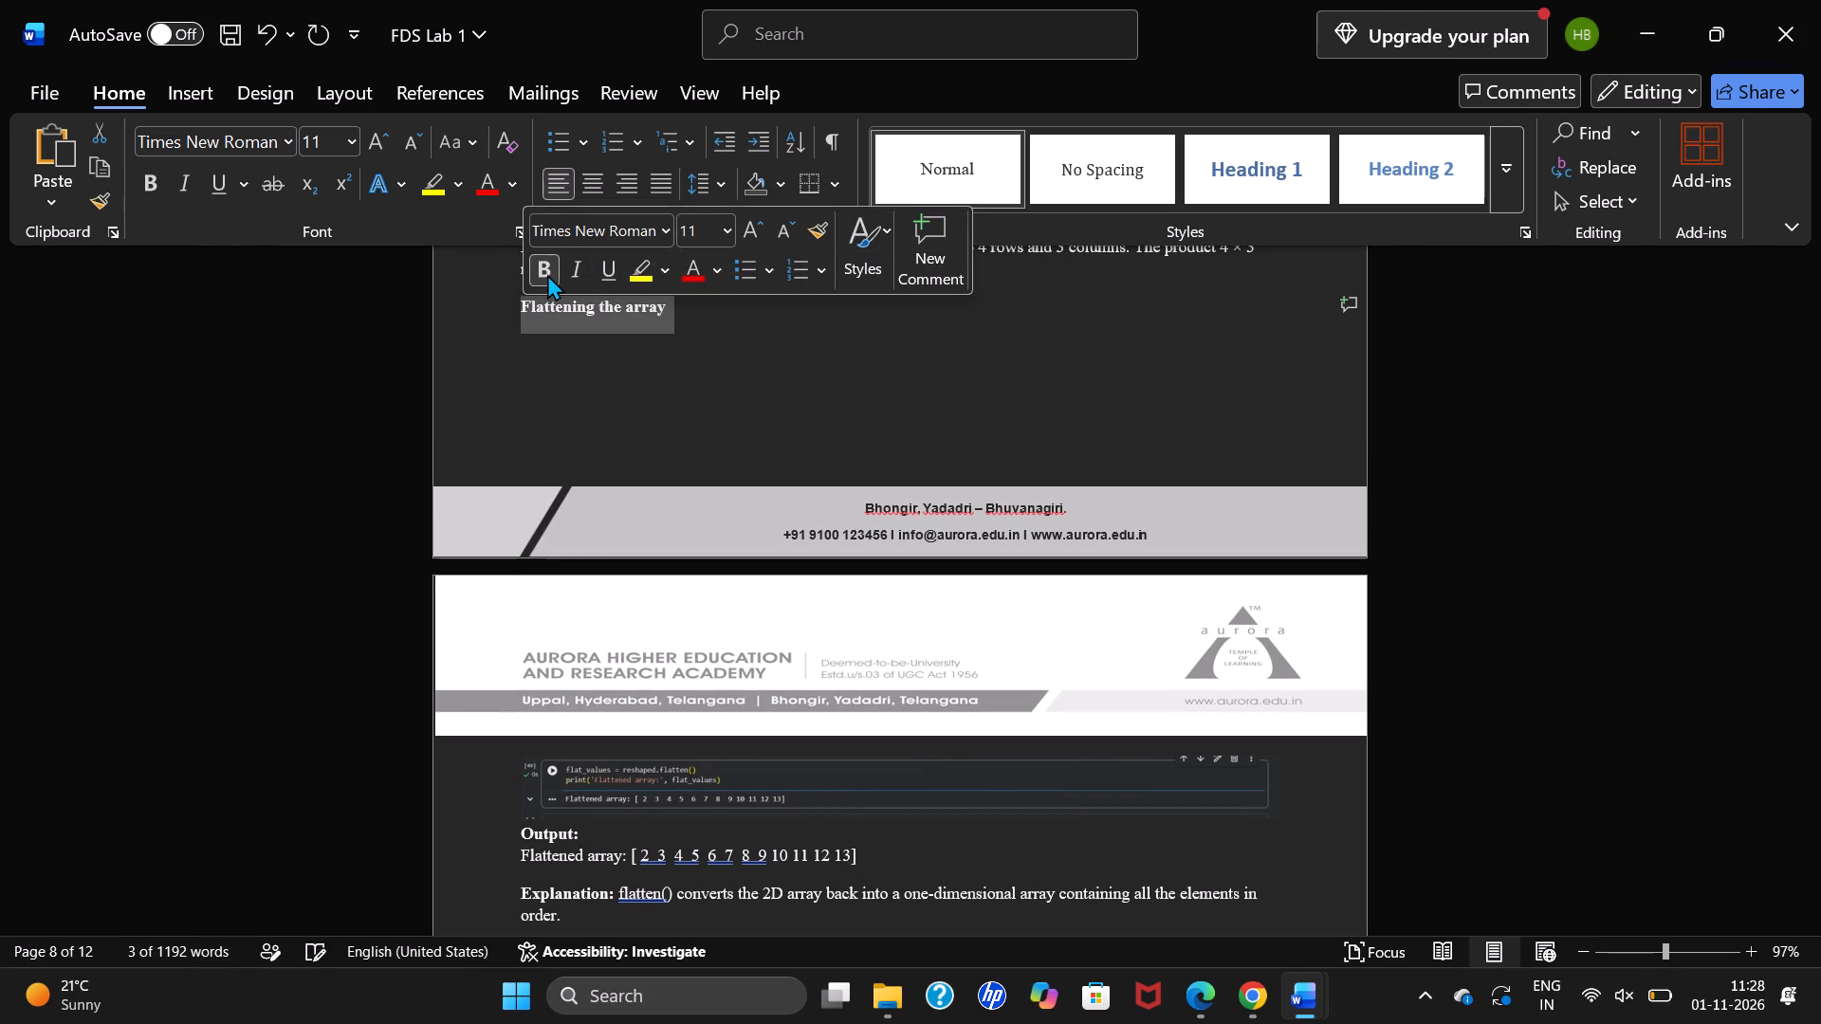
pyautogui.click(721, 231)
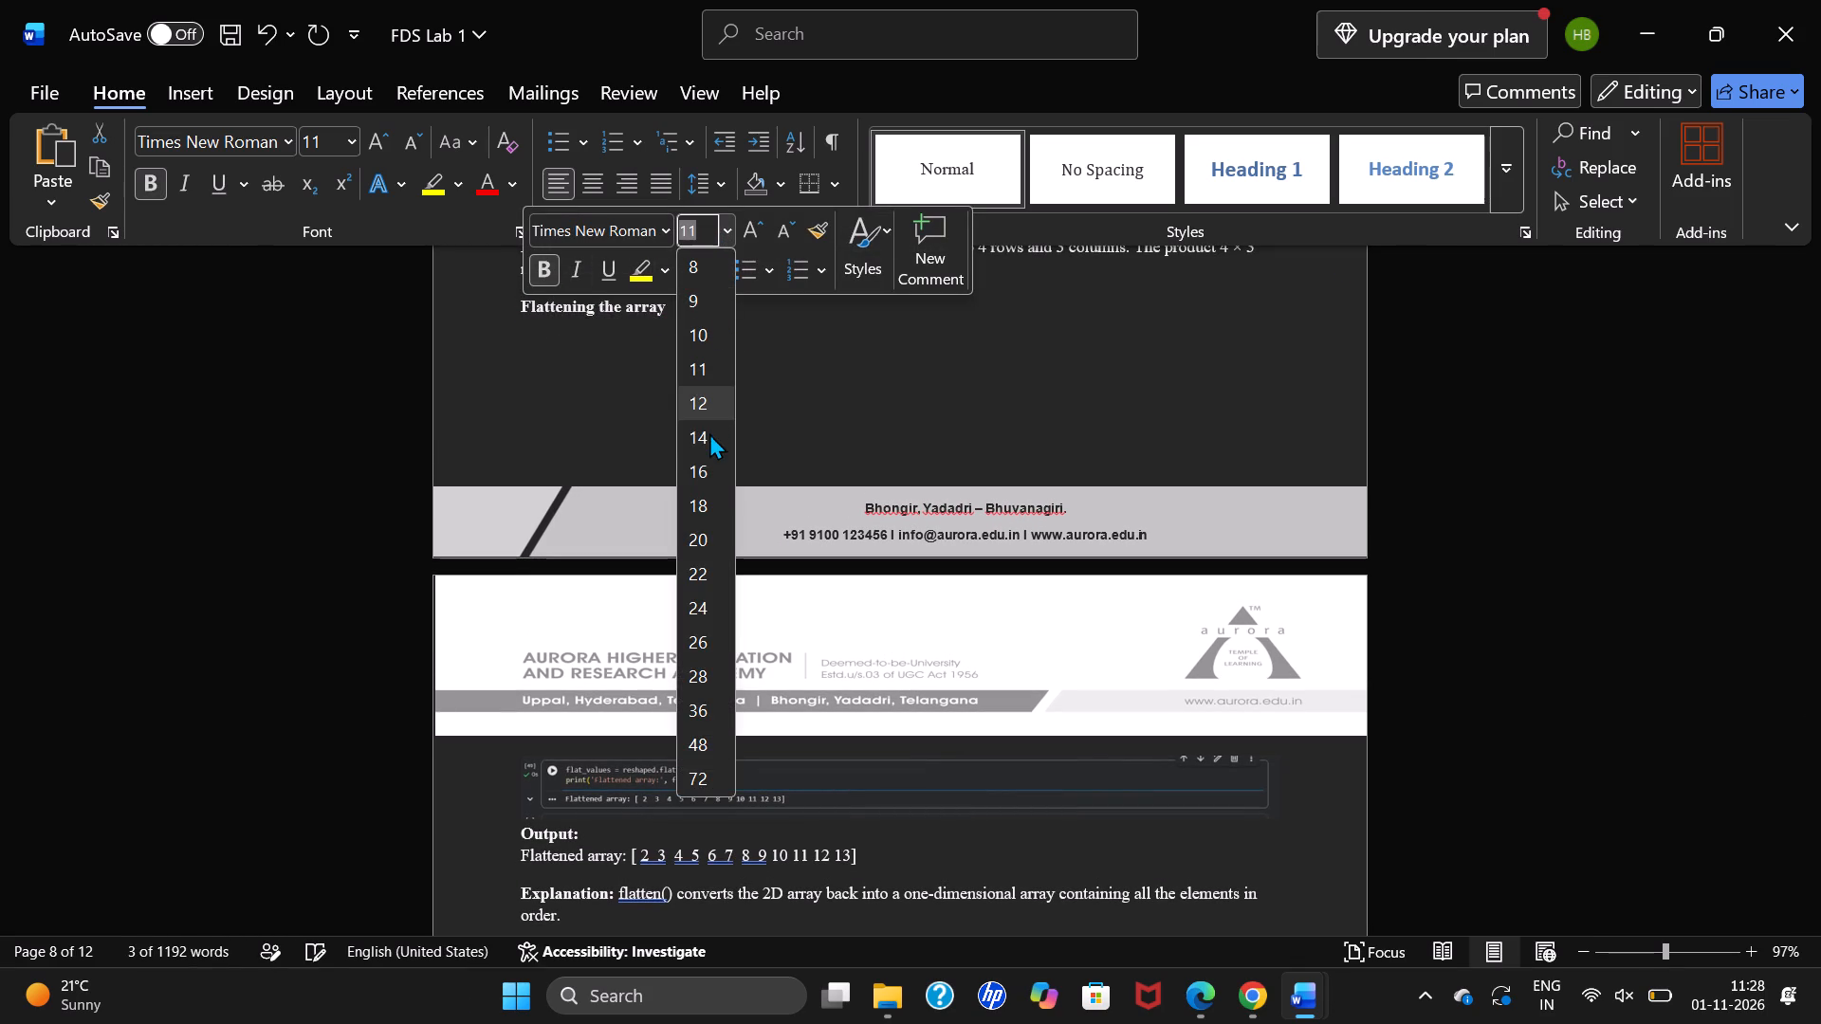
pyautogui.click(710, 436)
pyautogui.click(825, 353)
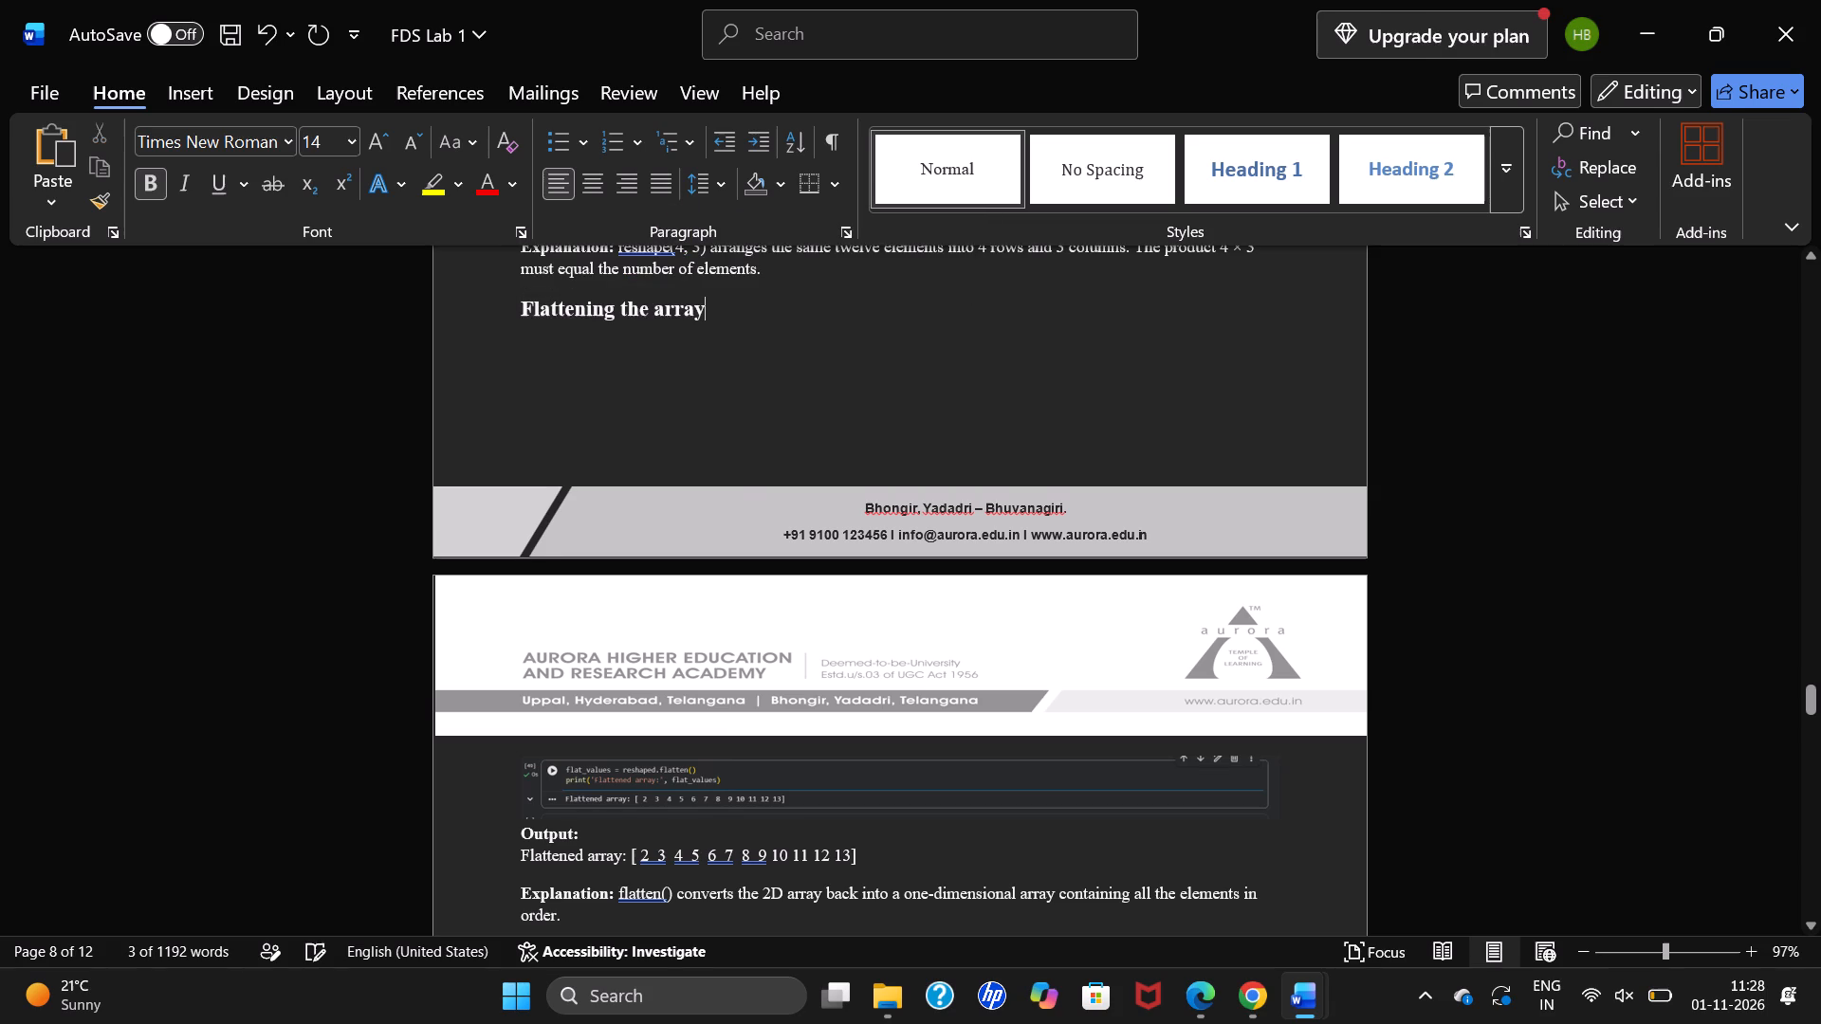
# Insert three blank lines after the reshape(4, 3) explanation to push the "Flattening the array" heading onto the page with its output.
pyautogui.click(773, 280)
pyautogui.press('Return')
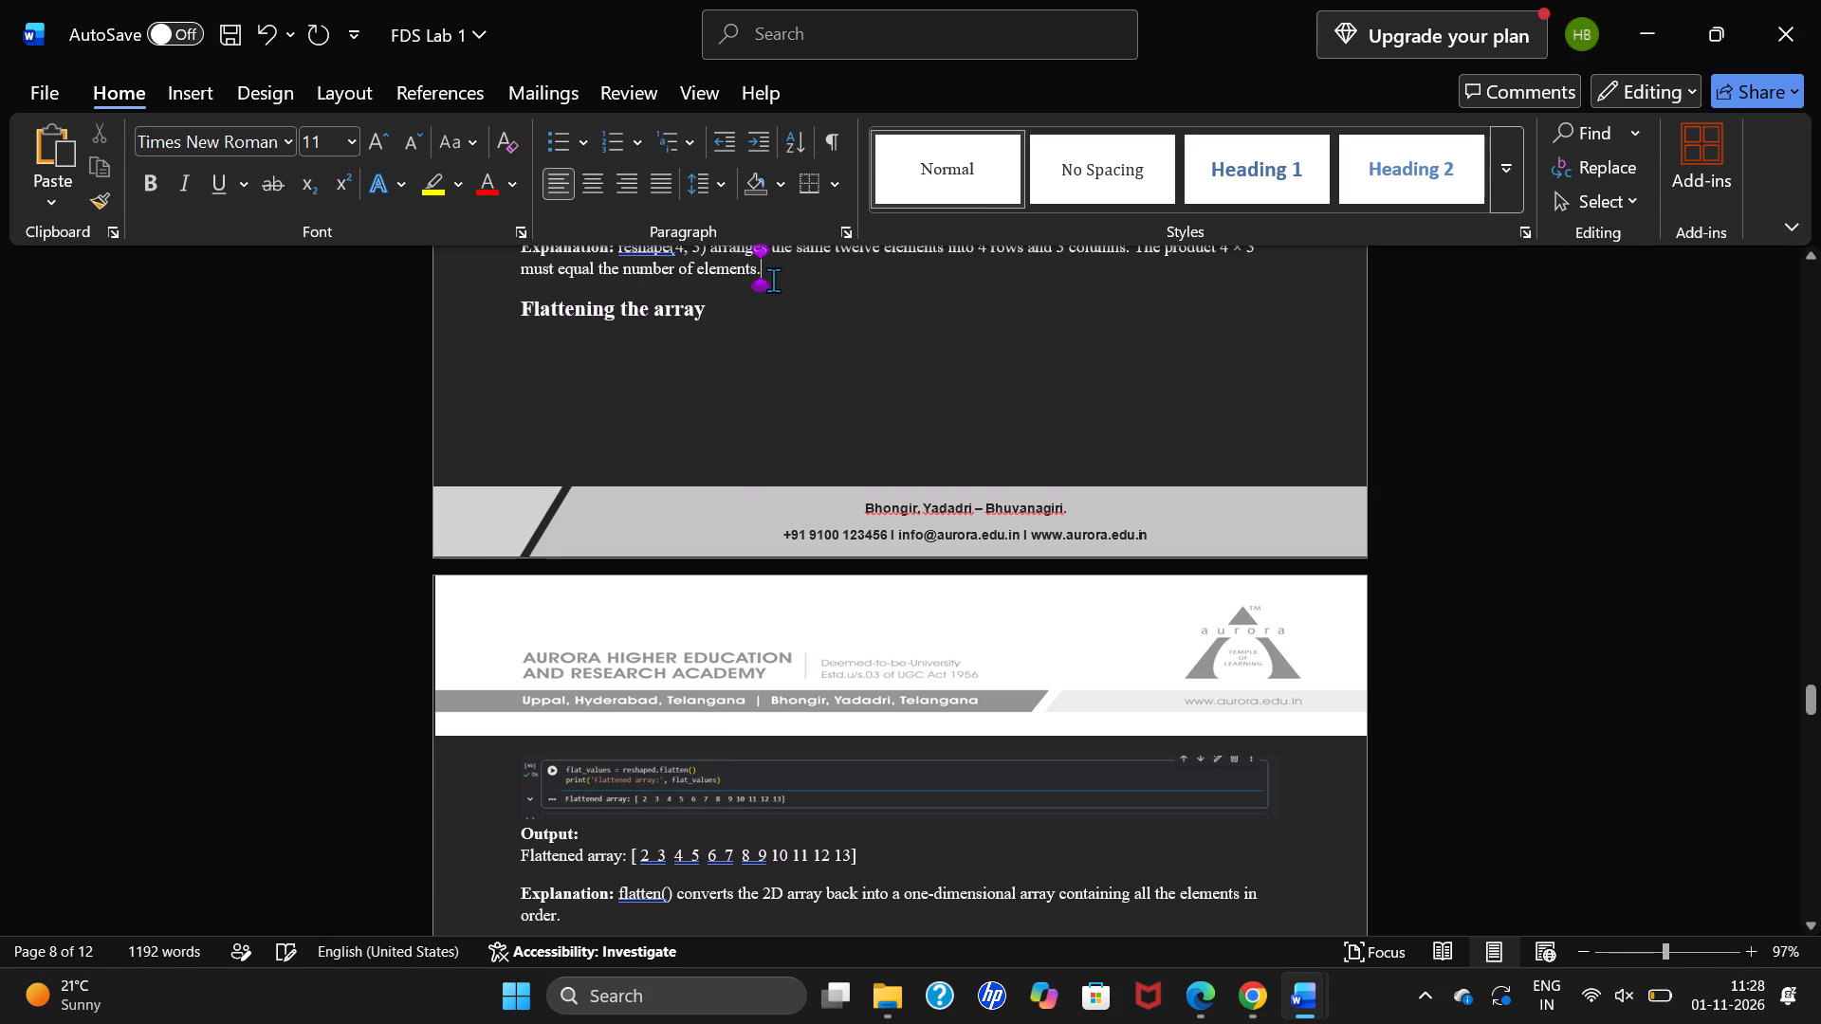
pyautogui.press('Return')
pyautogui.press('Return')
# Delete the blank lines between the flatten() explanation and the "4. Indexing" heading.
pyautogui.scroll(-1, 773, 280)
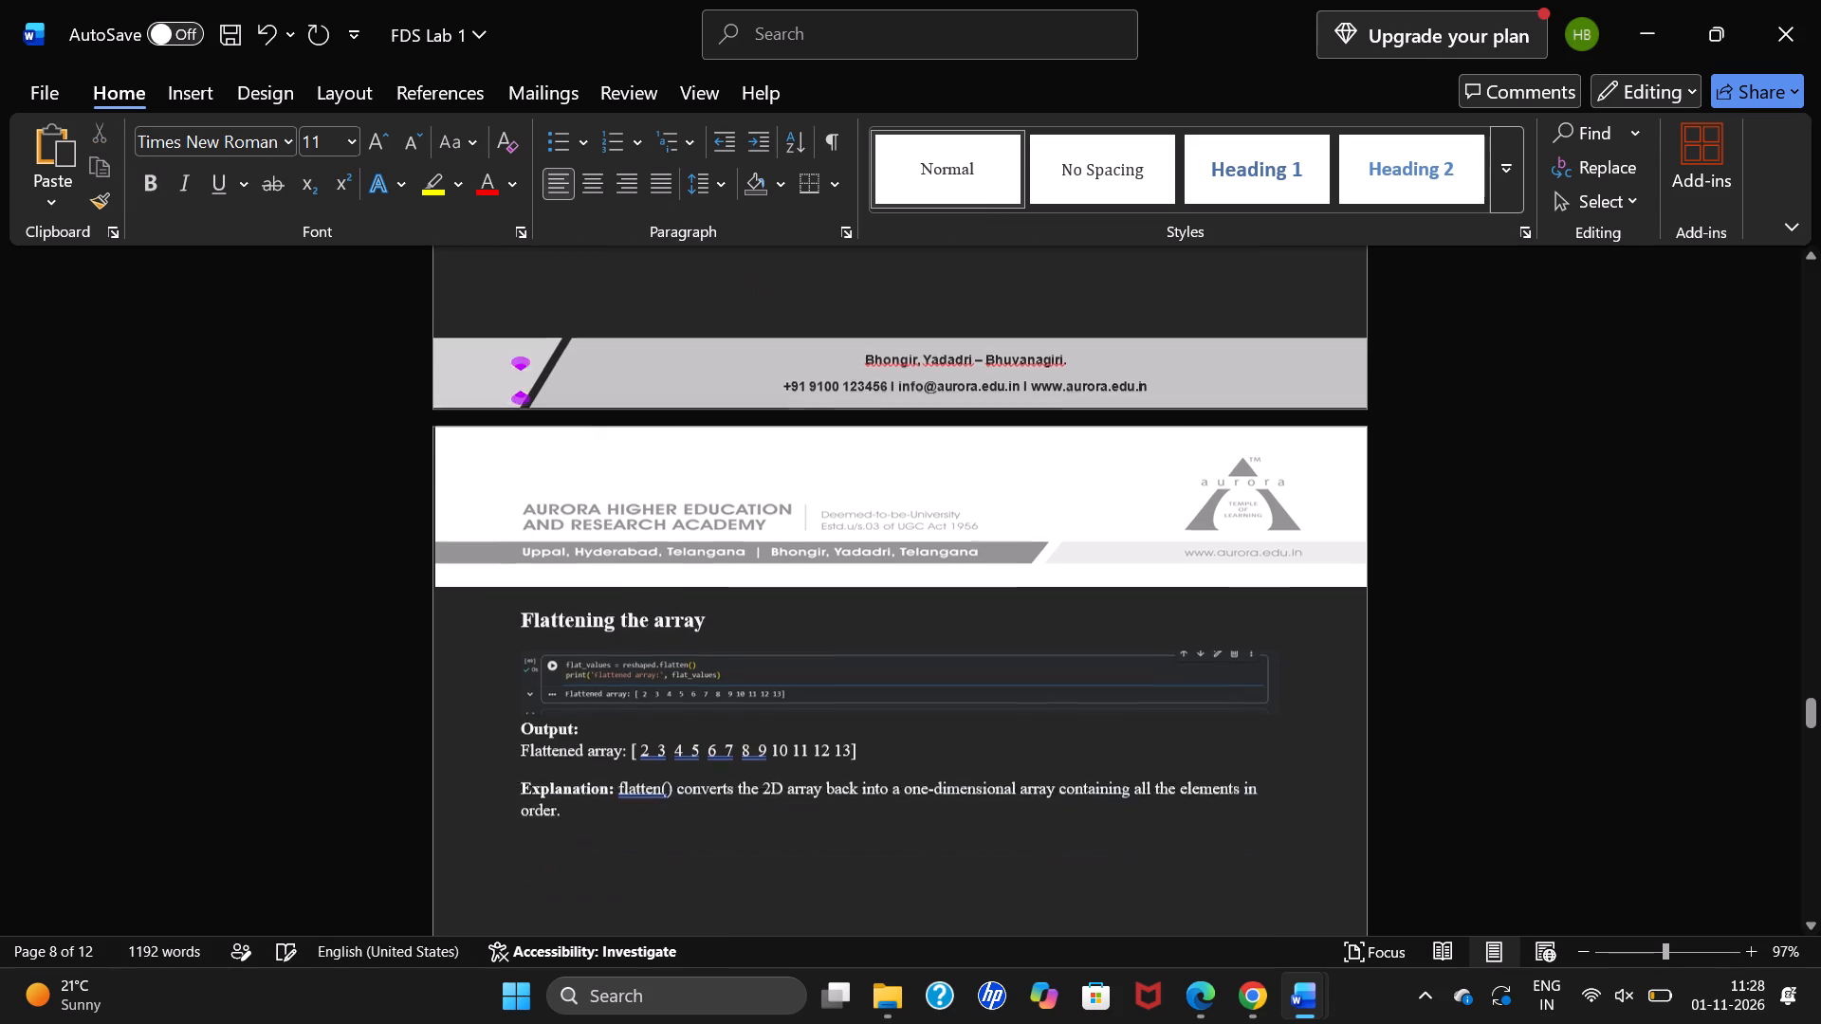
pyautogui.scroll(-1, 773, 280)
pyautogui.click(557, 809)
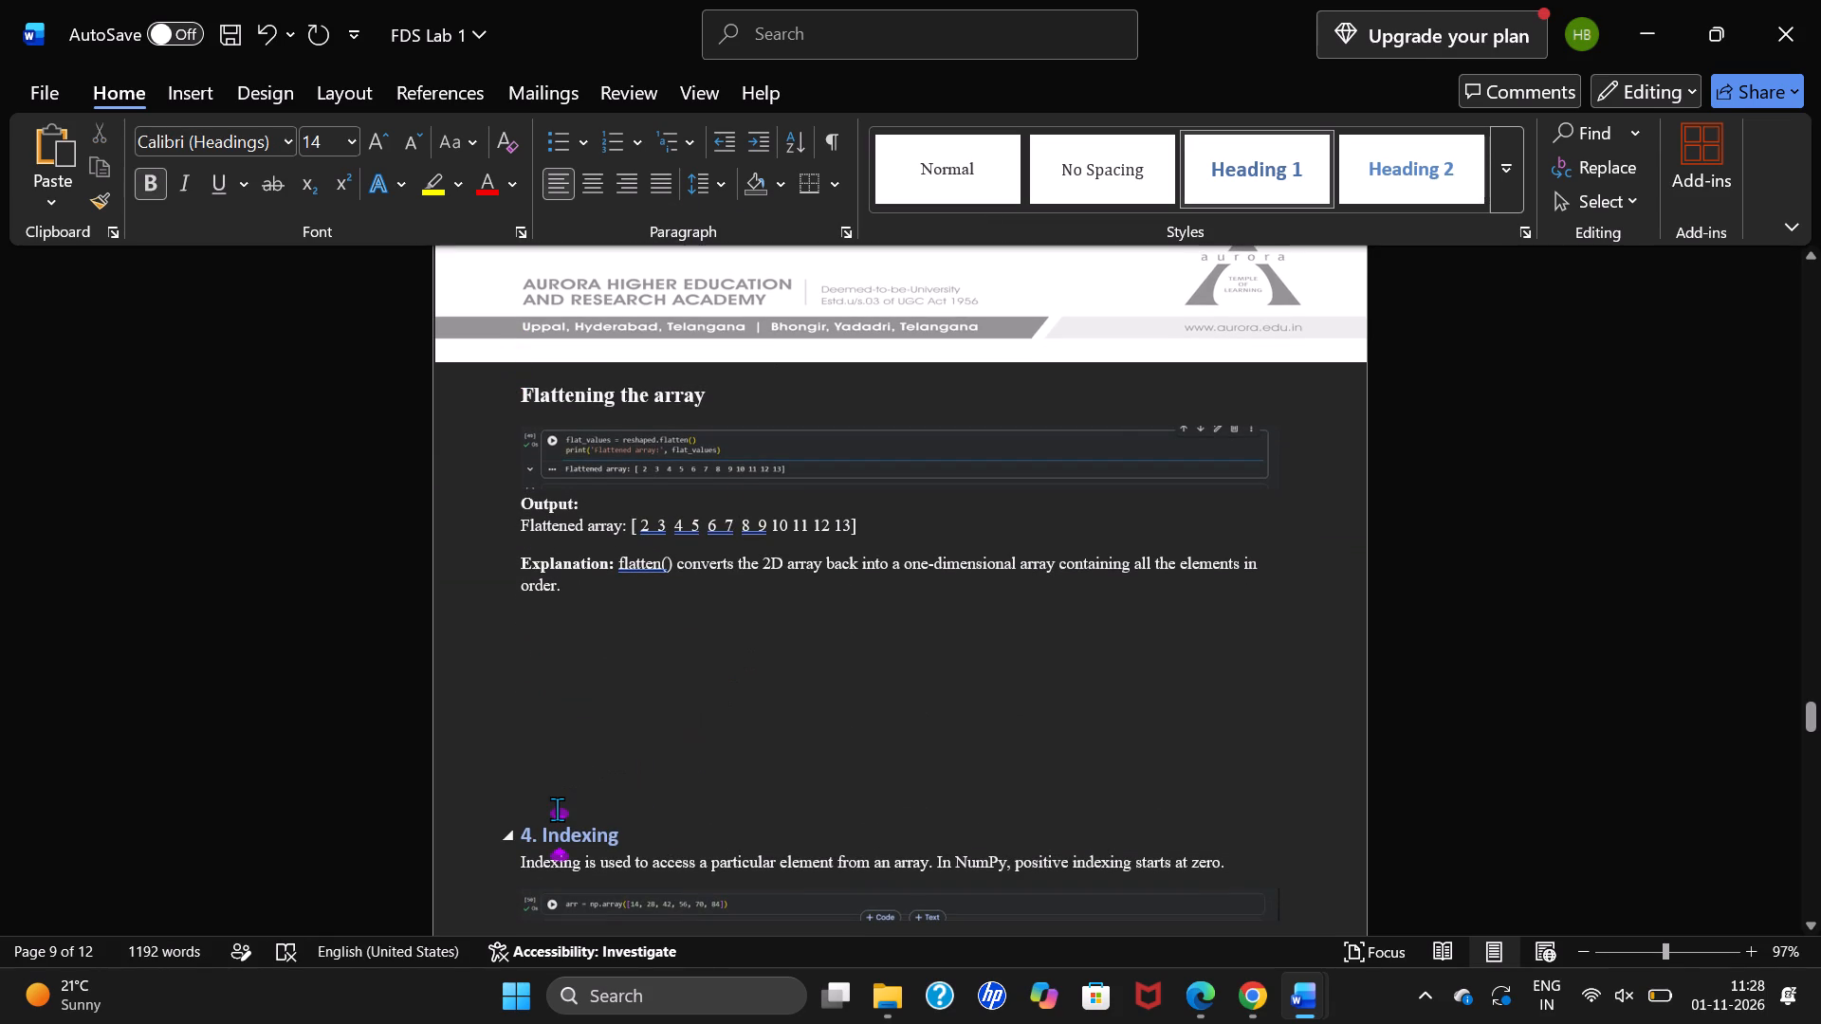
pyautogui.click(542, 767)
pyautogui.press('BackSpace')
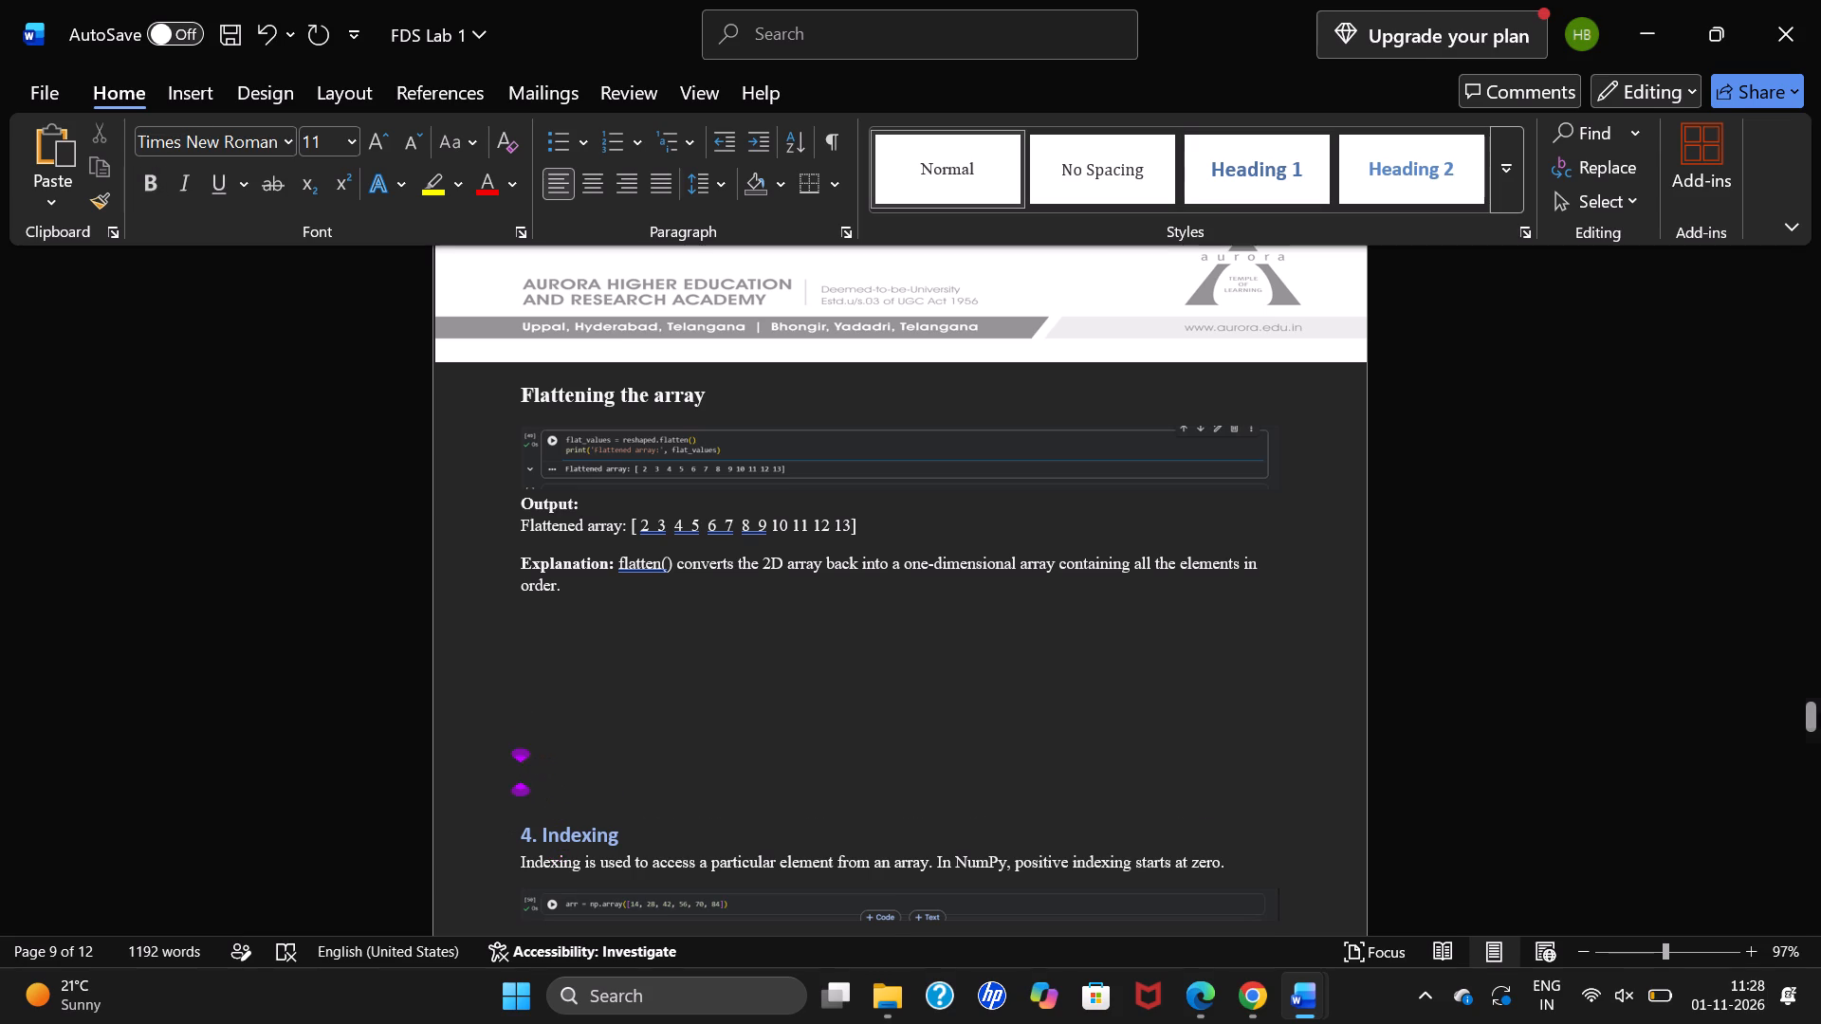
pyautogui.press('BackSpace')
pyautogui.press('BackSpace')
pyautogui.press('BackSpace')
pyautogui.press('BackSpace')
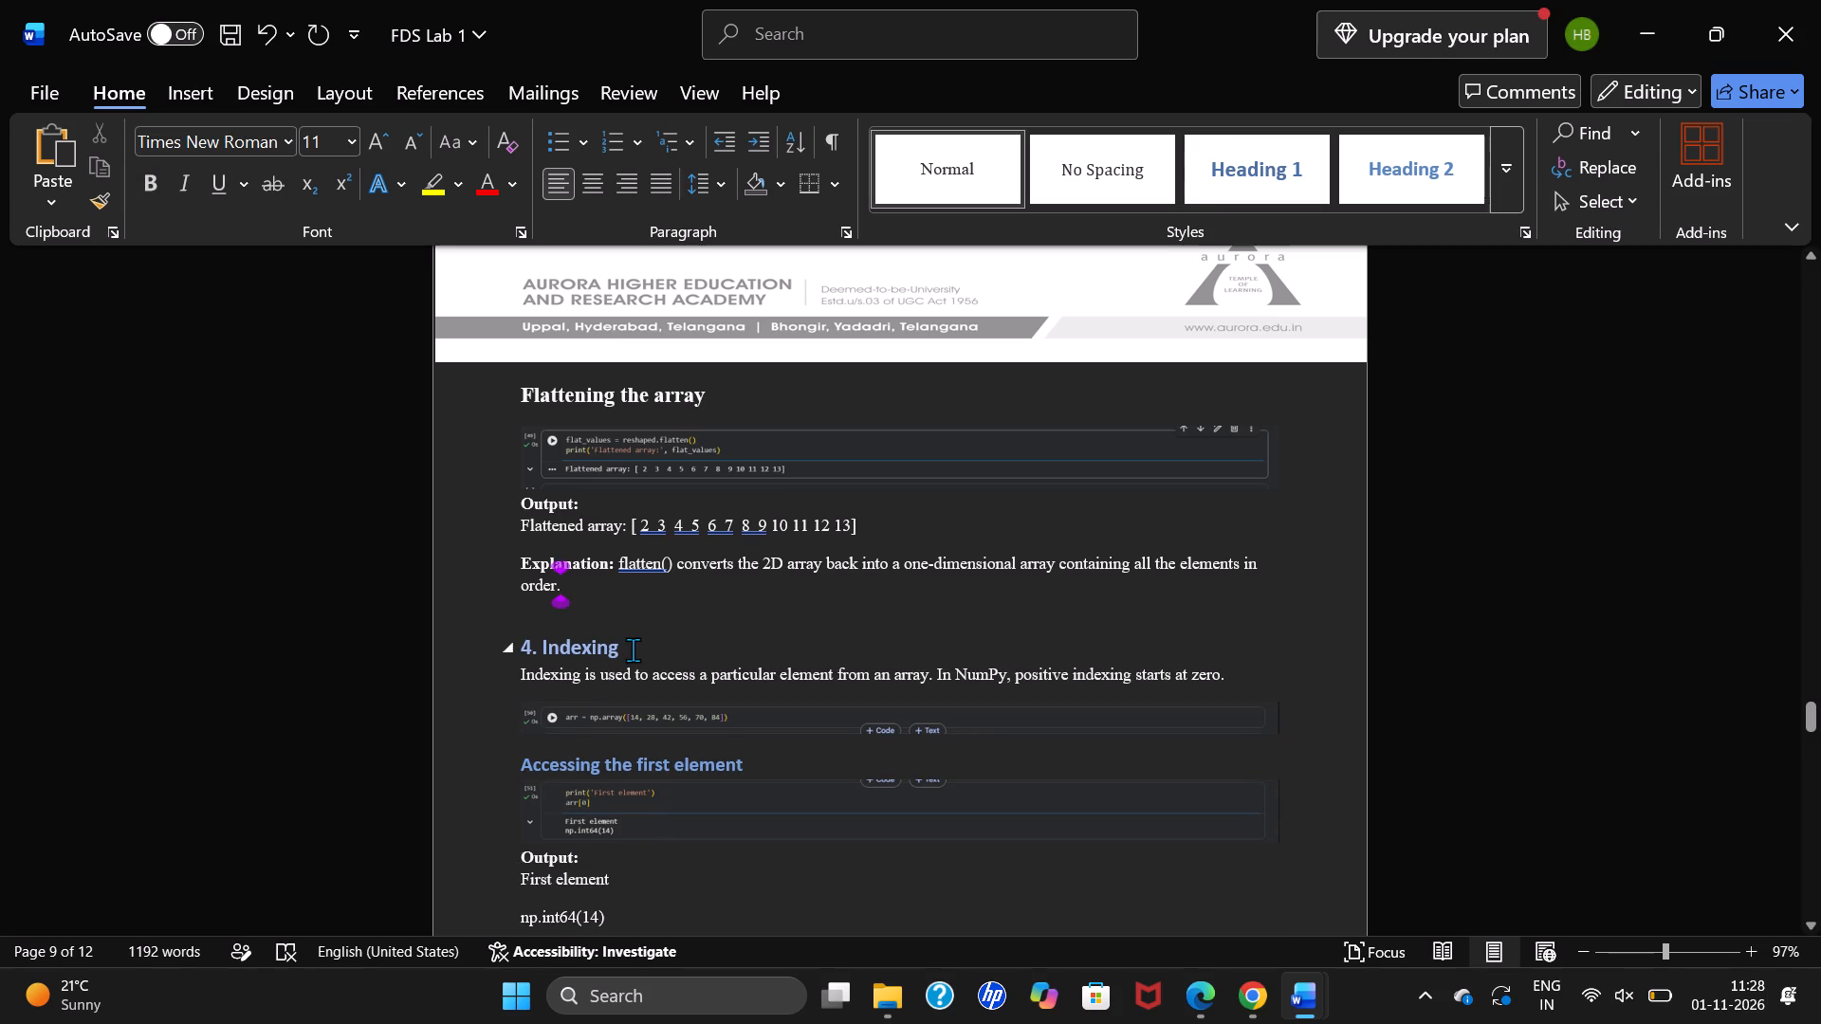
# Apply the Normal style to the "4. Indexing" heading and make it bold at font size 16.
pyautogui.moveTo(633, 649); pyautogui.dragTo(510, 652)
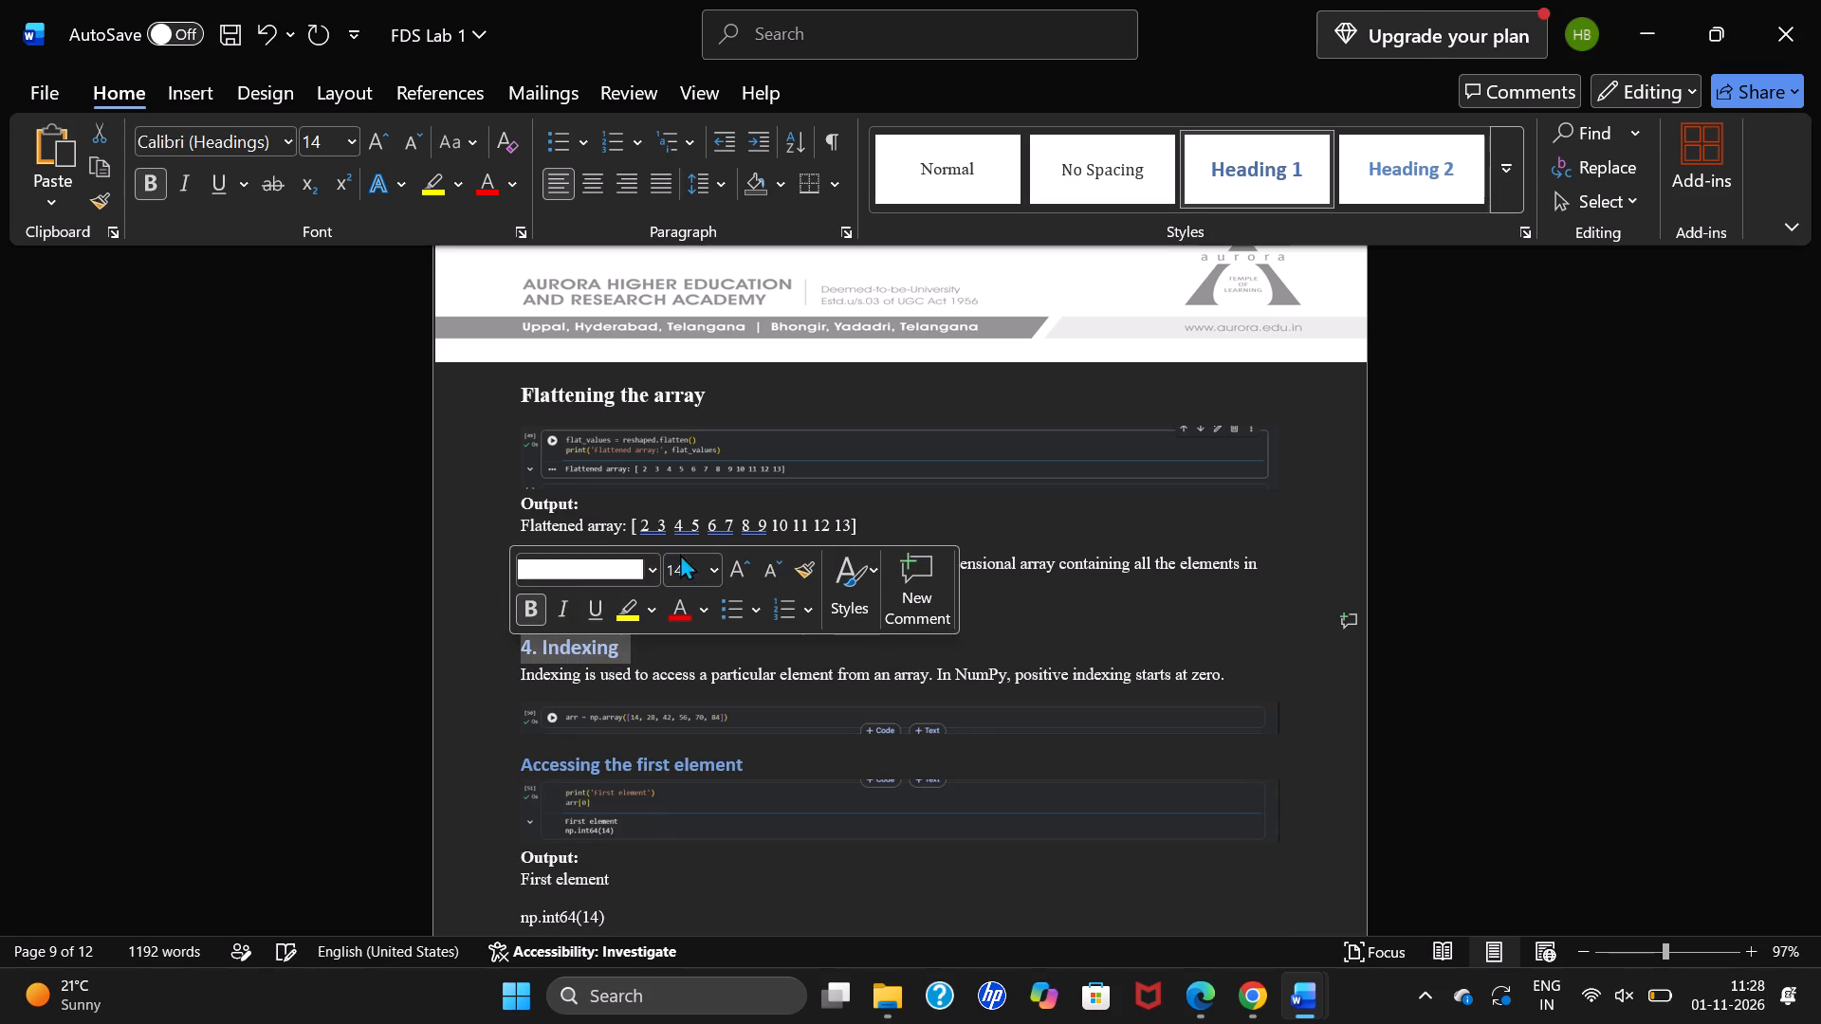
pyautogui.click(965, 159)
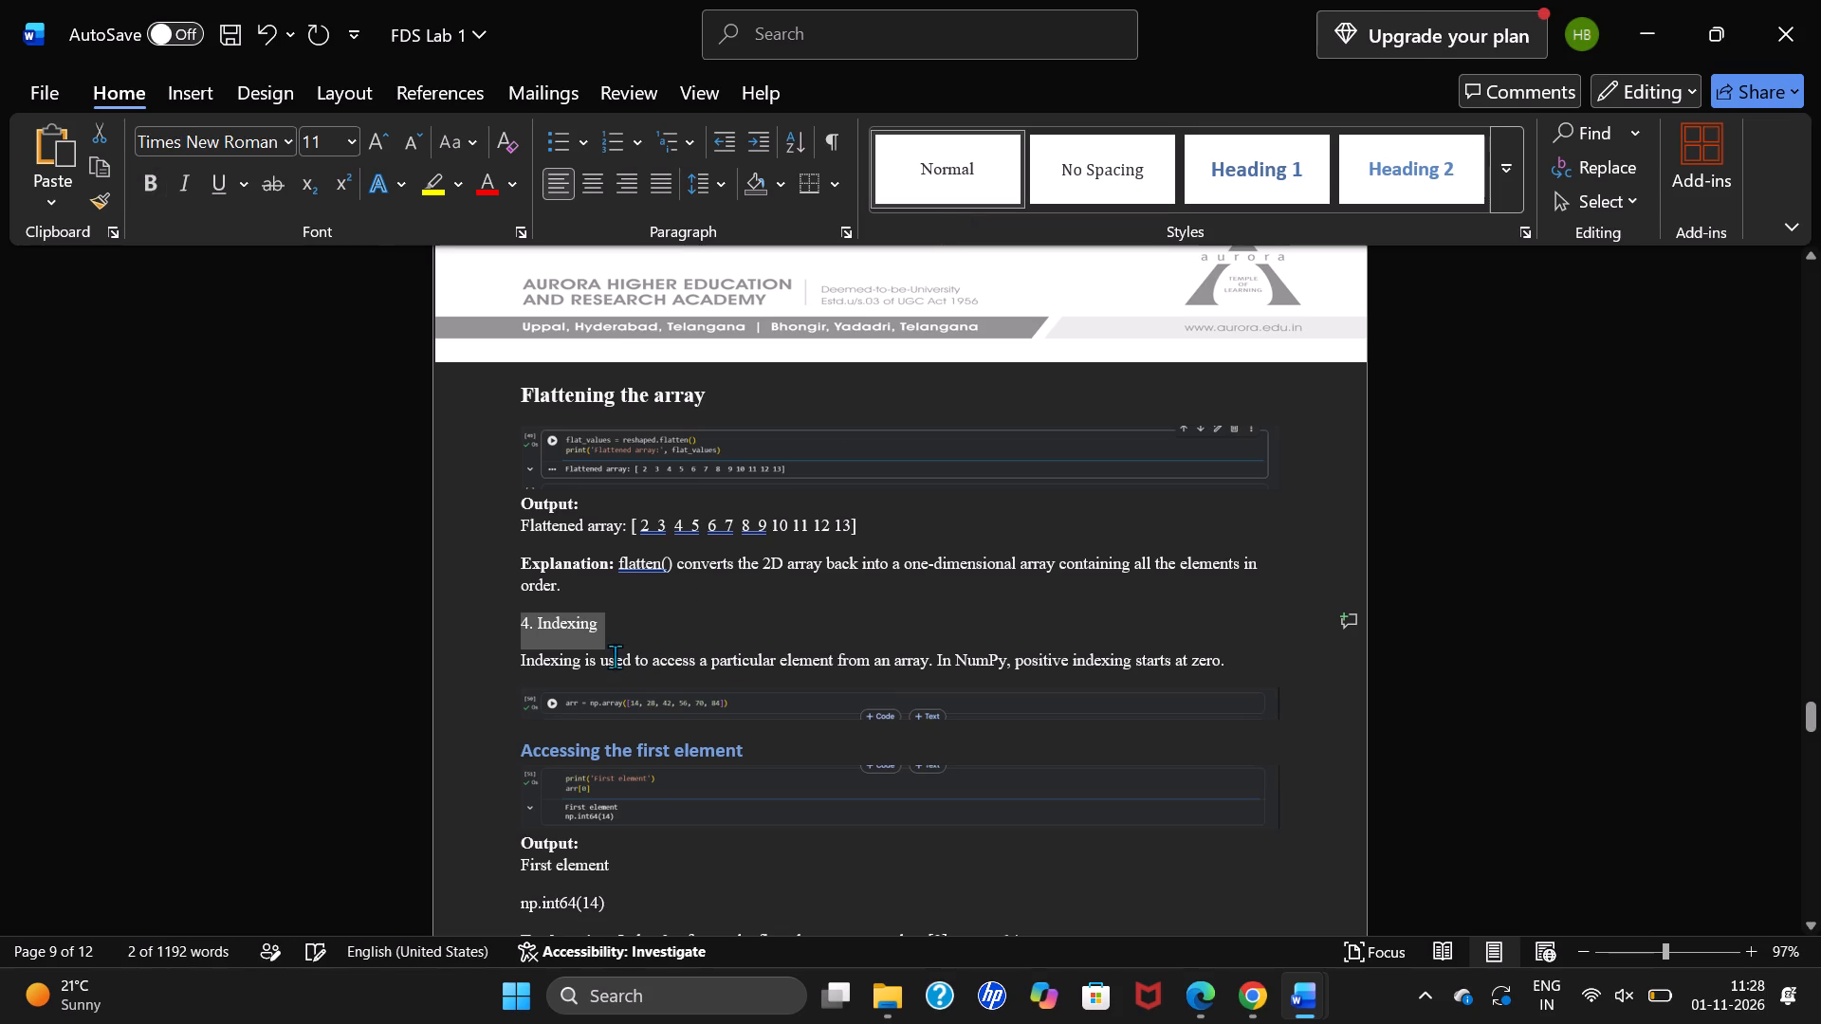
pyautogui.click(636, 623)
pyautogui.moveTo(636, 635); pyautogui.dragTo(512, 635)
pyautogui.click(526, 601)
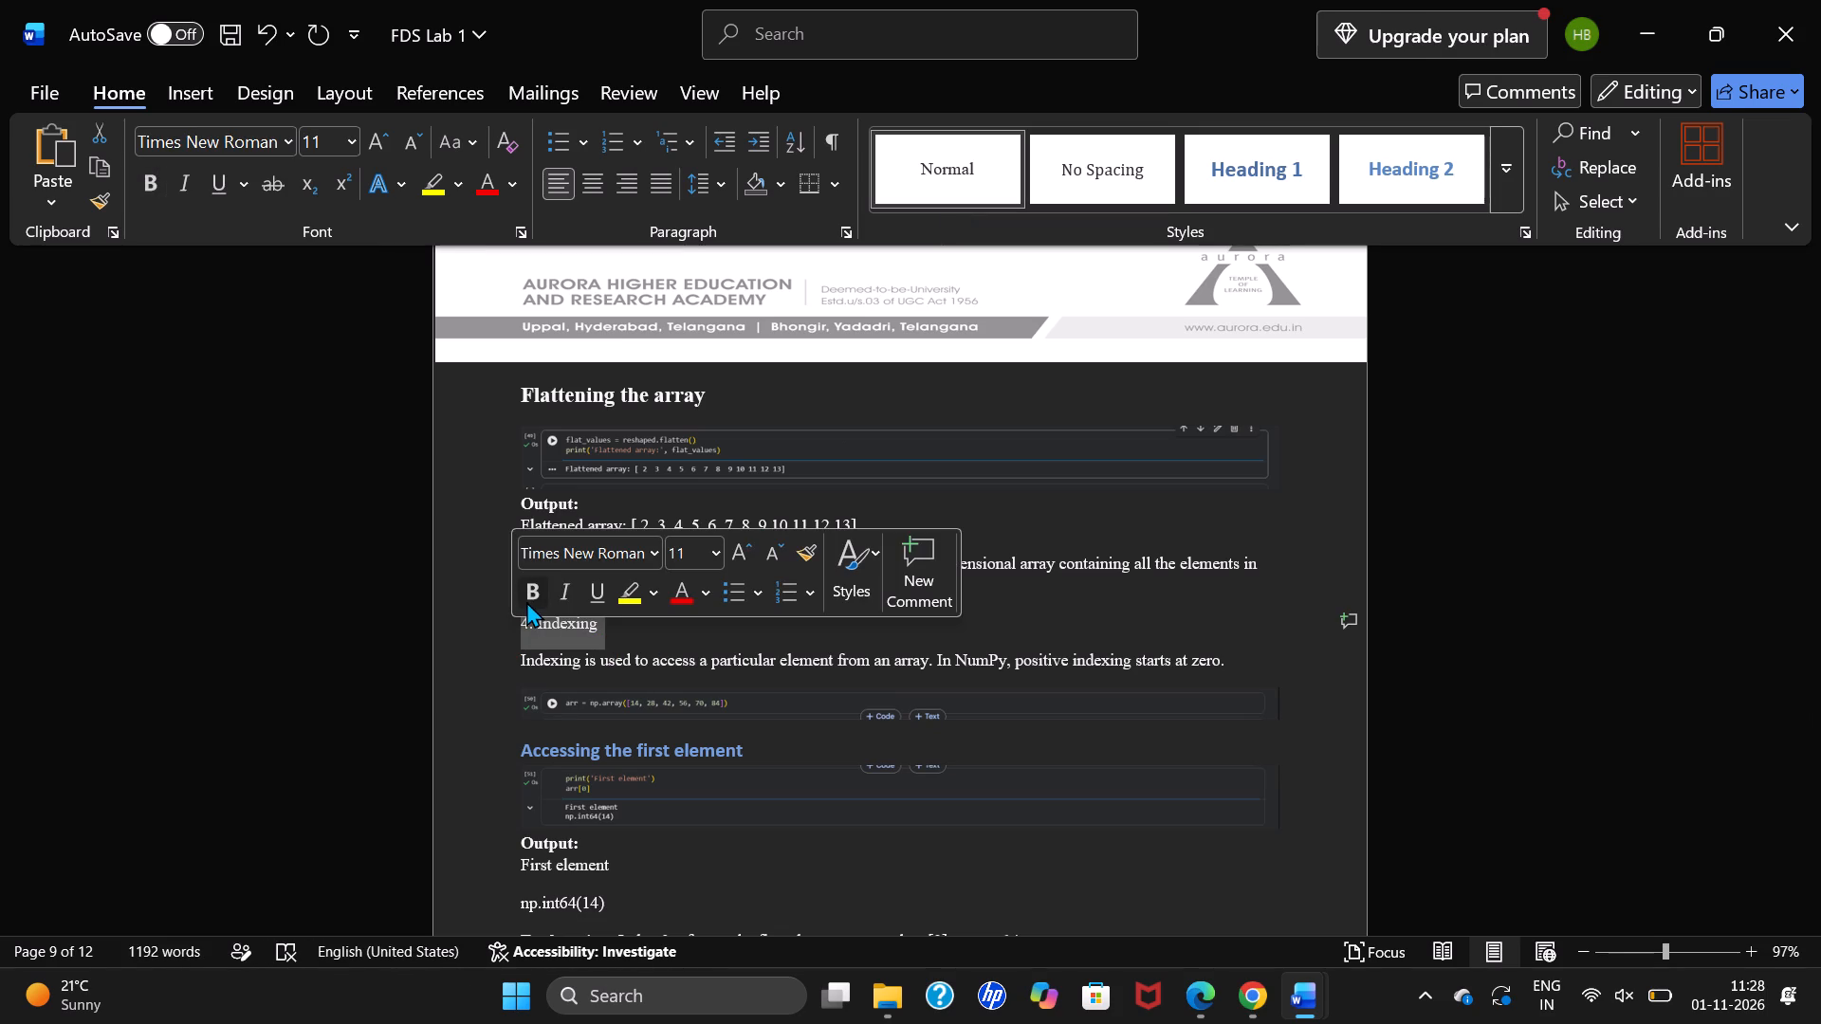
pyautogui.click(713, 547)
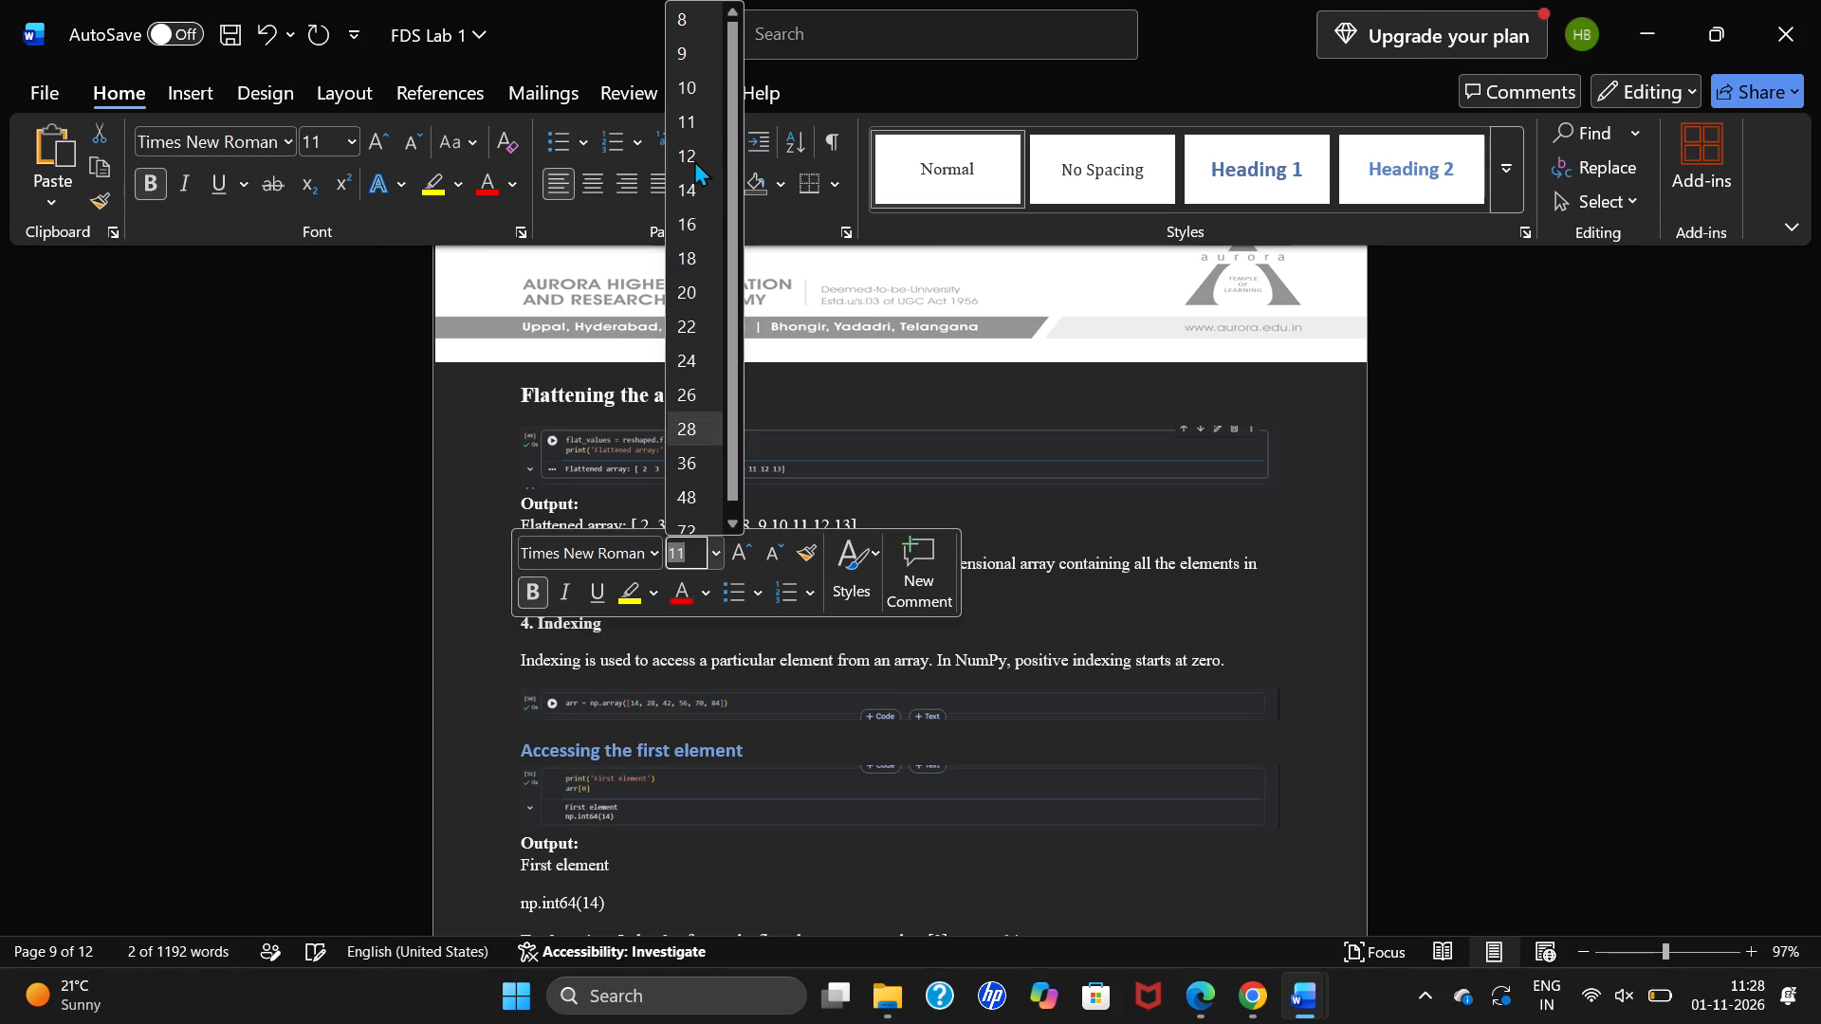
pyautogui.click(698, 226)
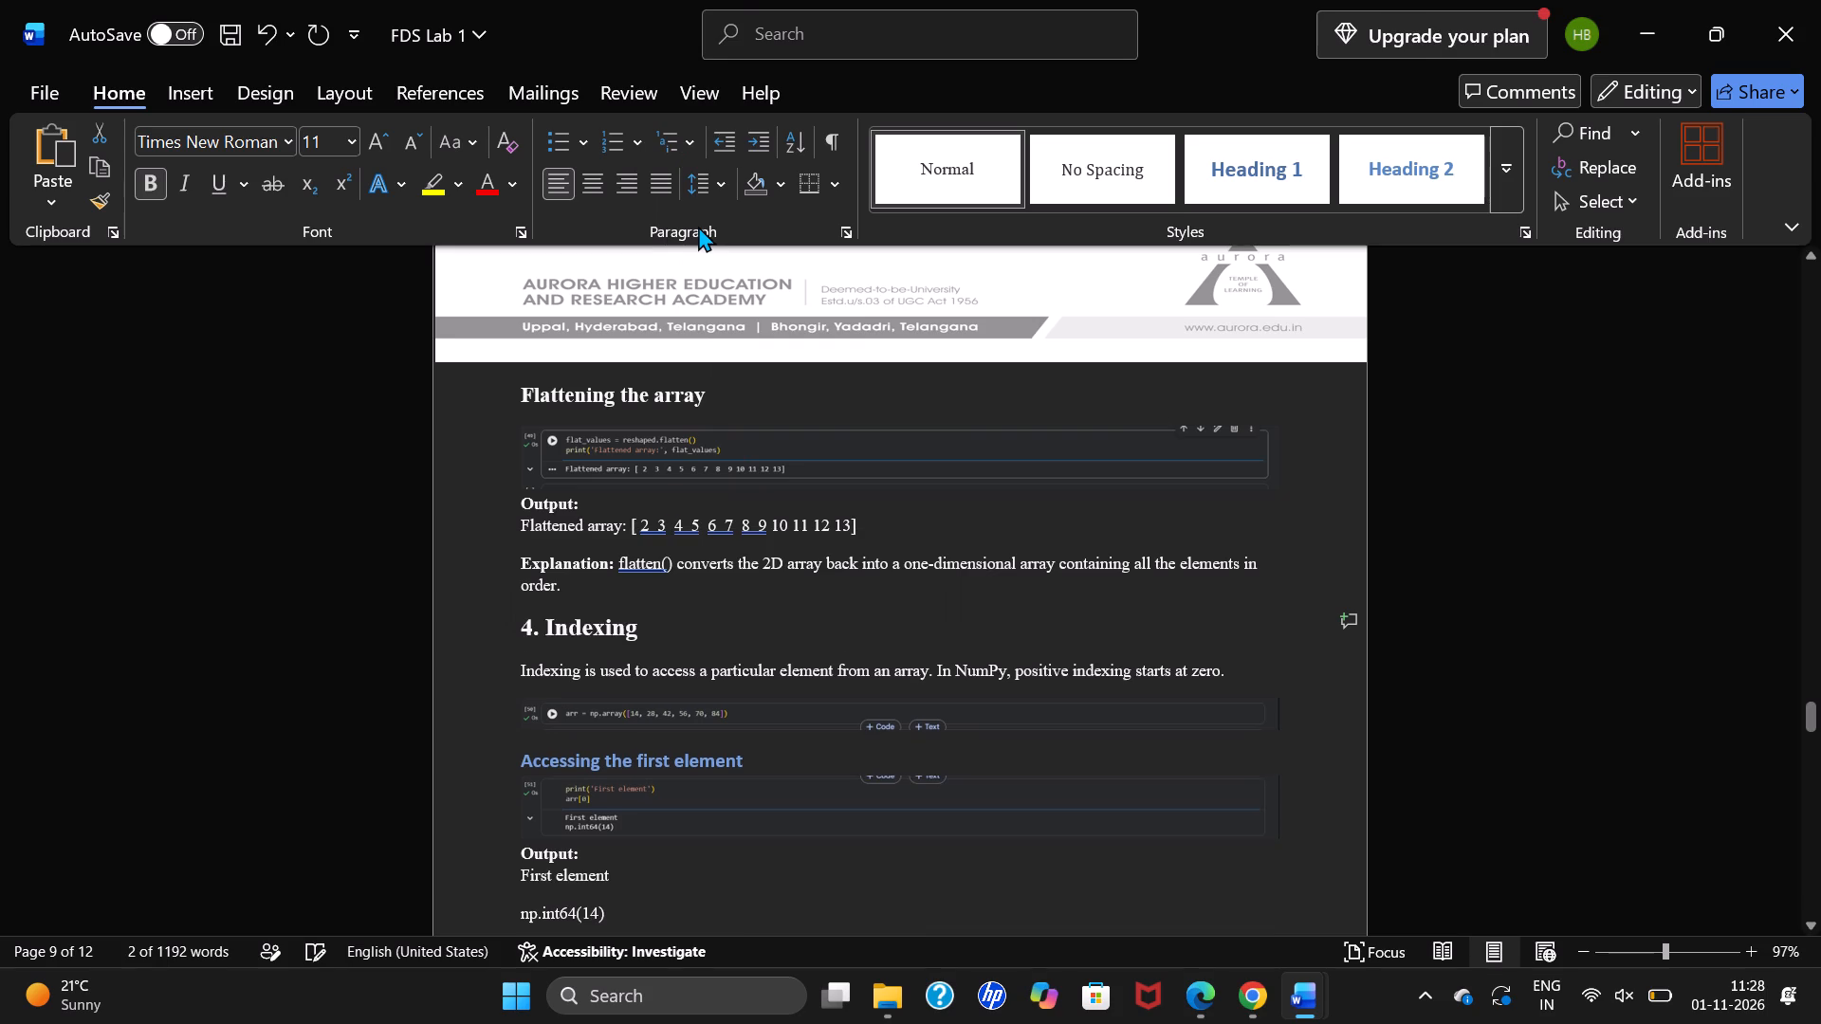
pyautogui.click(703, 632)
# Apply the Normal style to the "Accessing the first element" heading and make it bold at font size 14.
pyautogui.scroll(-1, 703, 632)
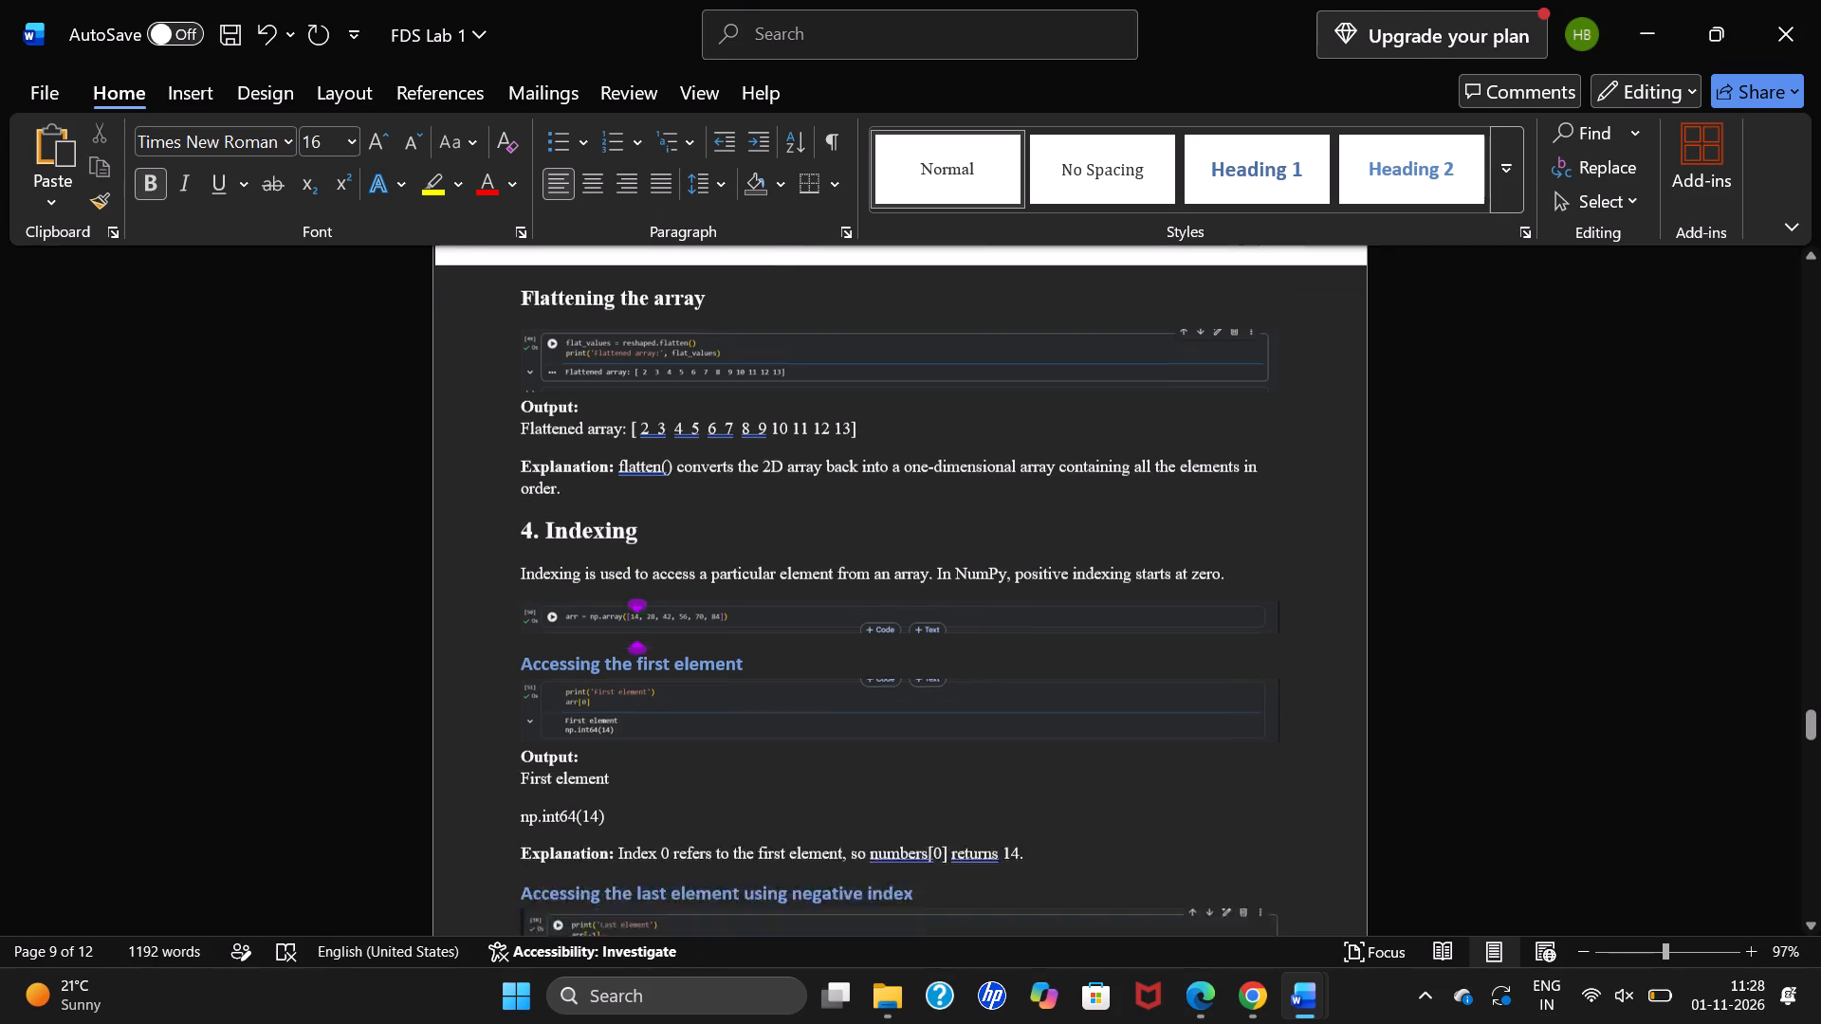
pyautogui.scroll(-1, 703, 632)
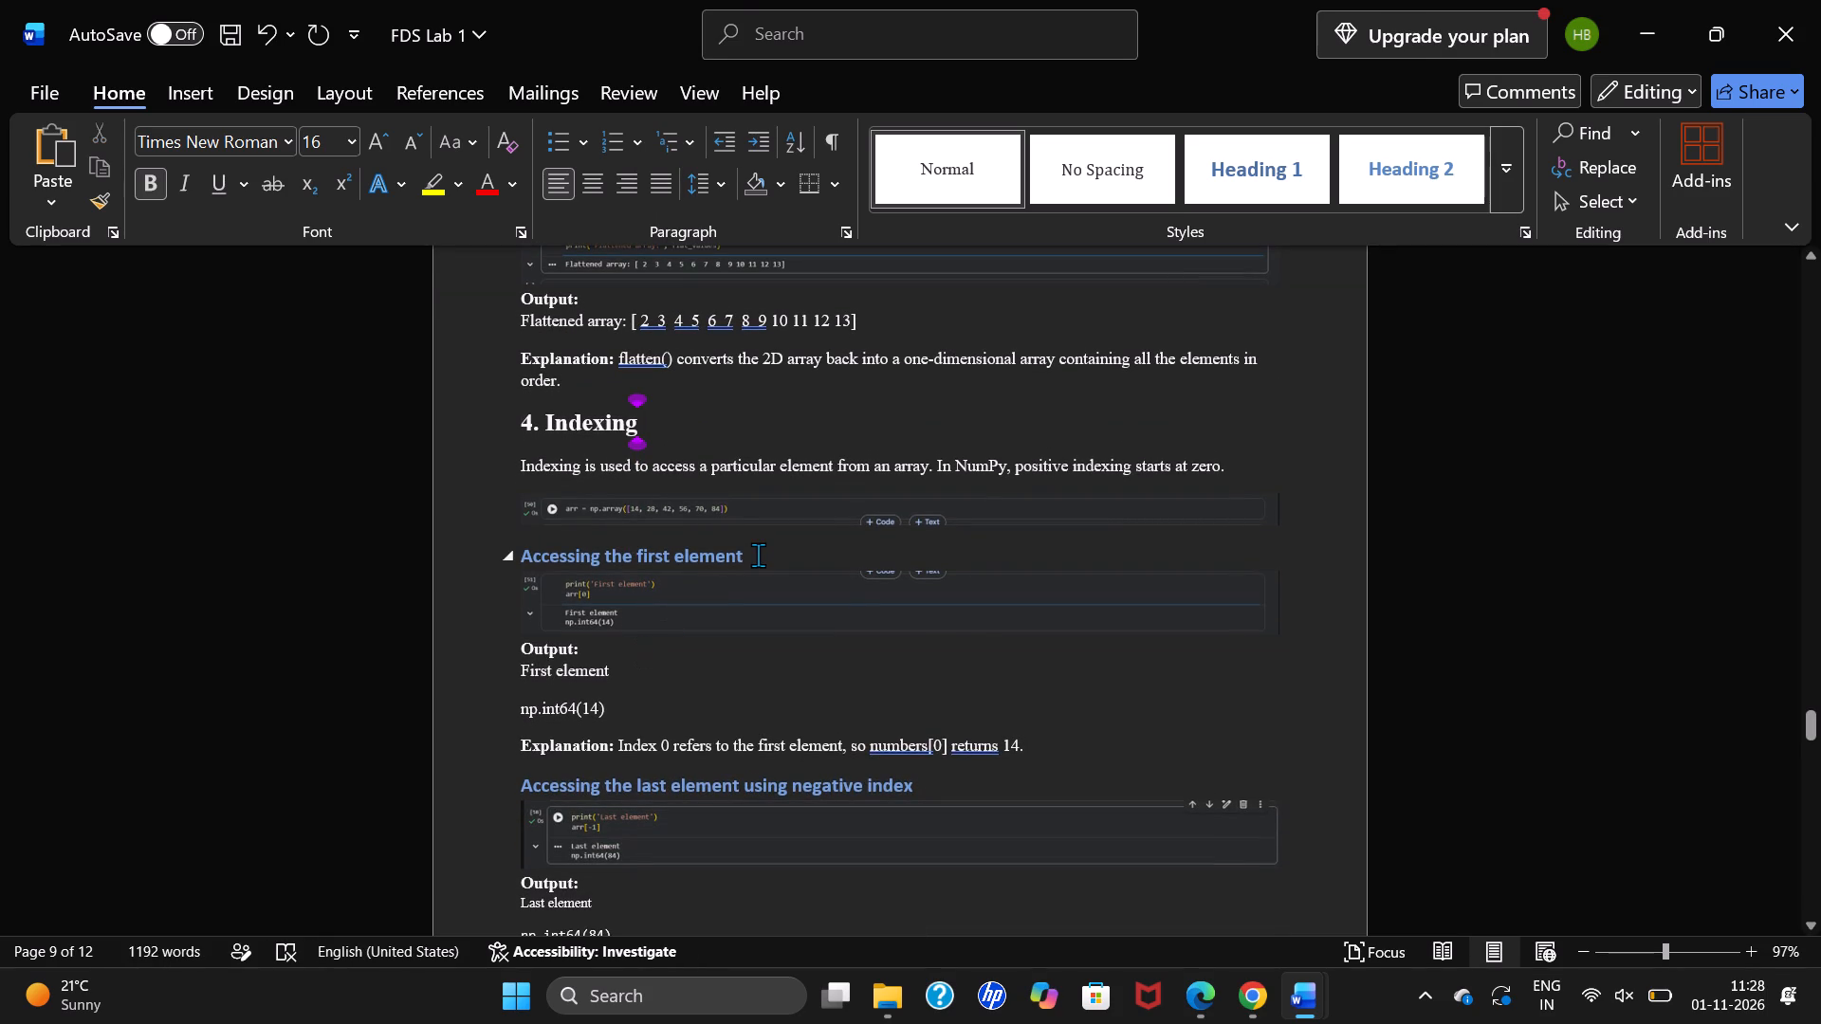
pyautogui.moveTo(758, 555); pyautogui.dragTo(555, 567)
pyautogui.click(886, 165)
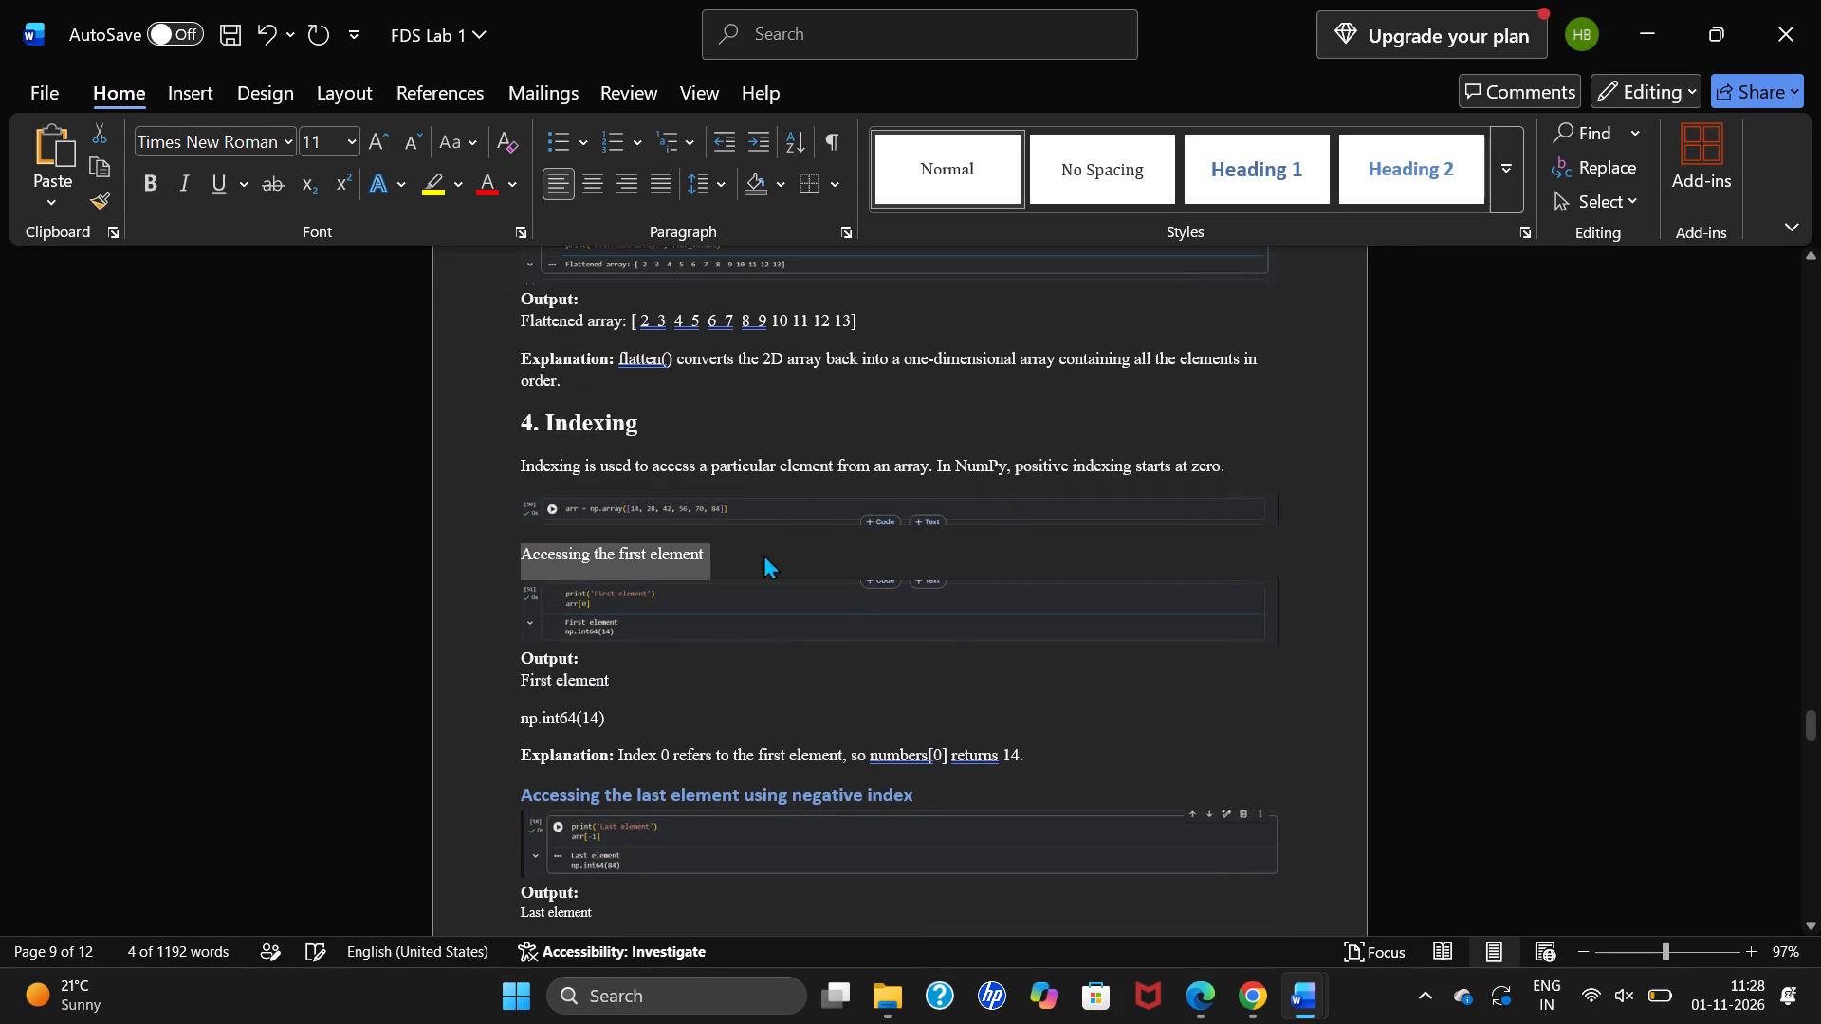
pyautogui.click(730, 561)
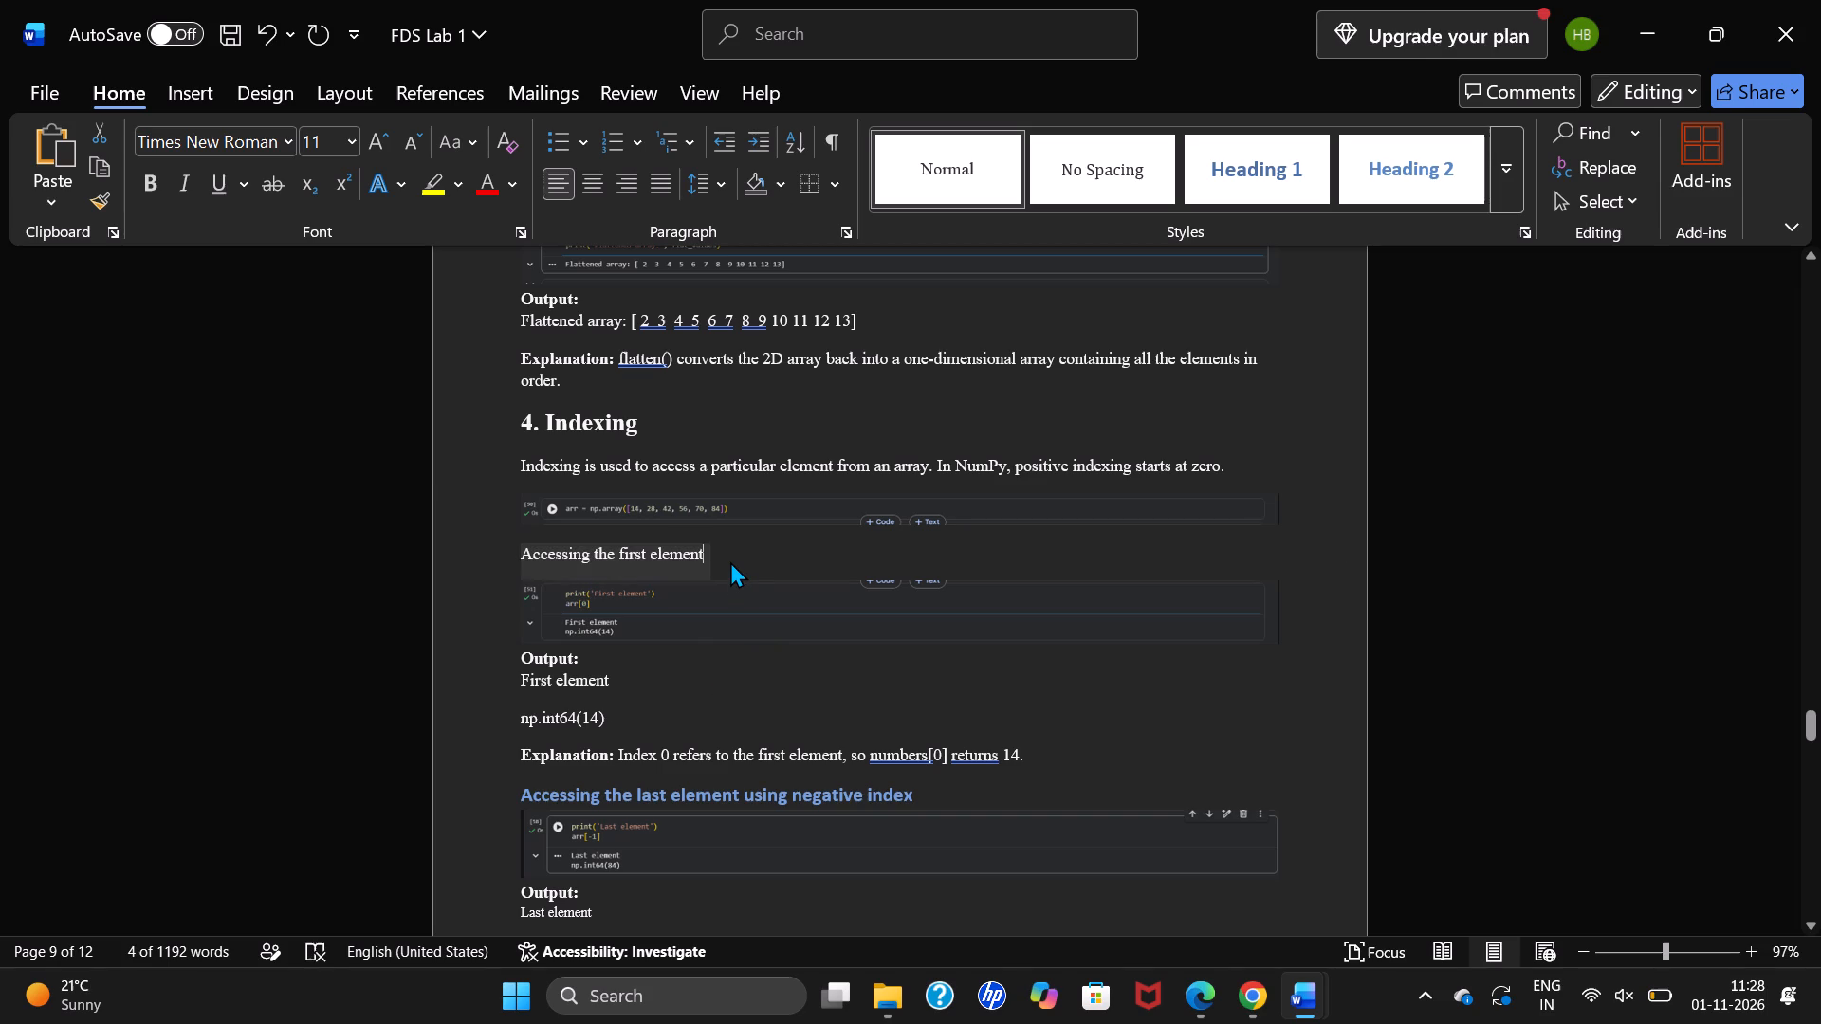
pyautogui.moveTo(730, 561); pyautogui.dragTo(535, 574)
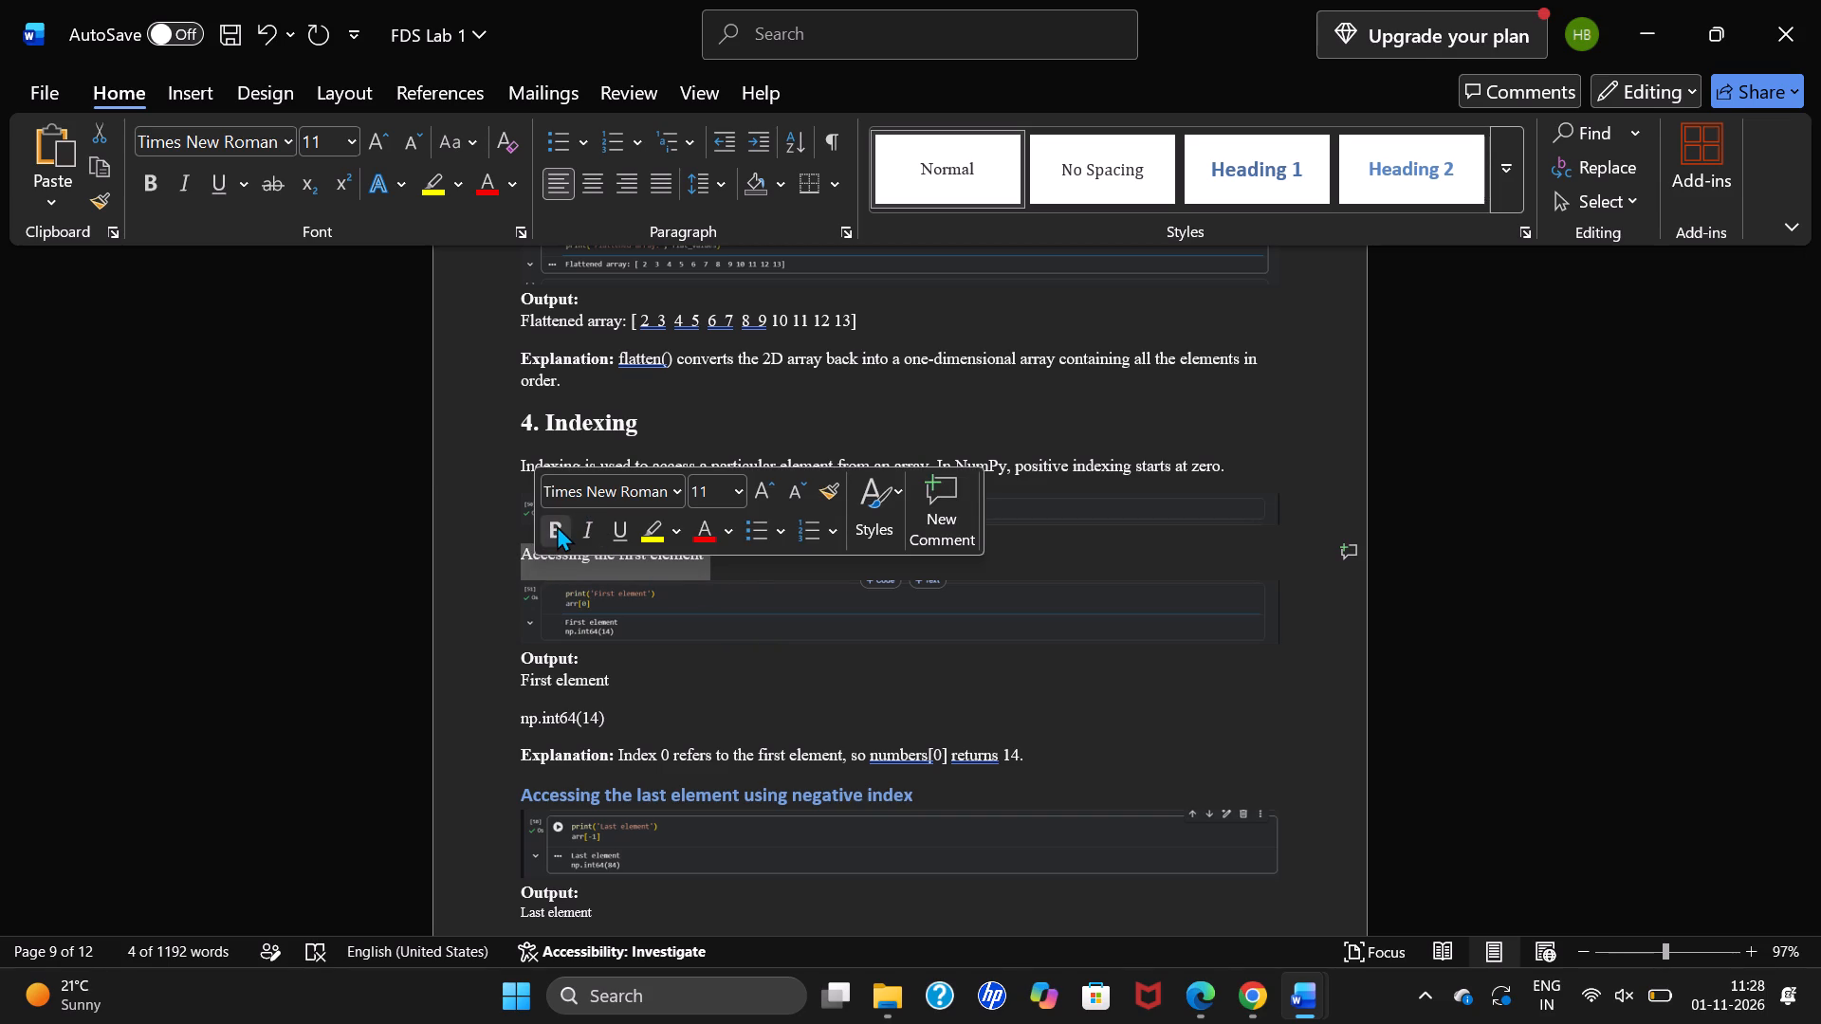
pyautogui.click(557, 525)
pyautogui.click(740, 485)
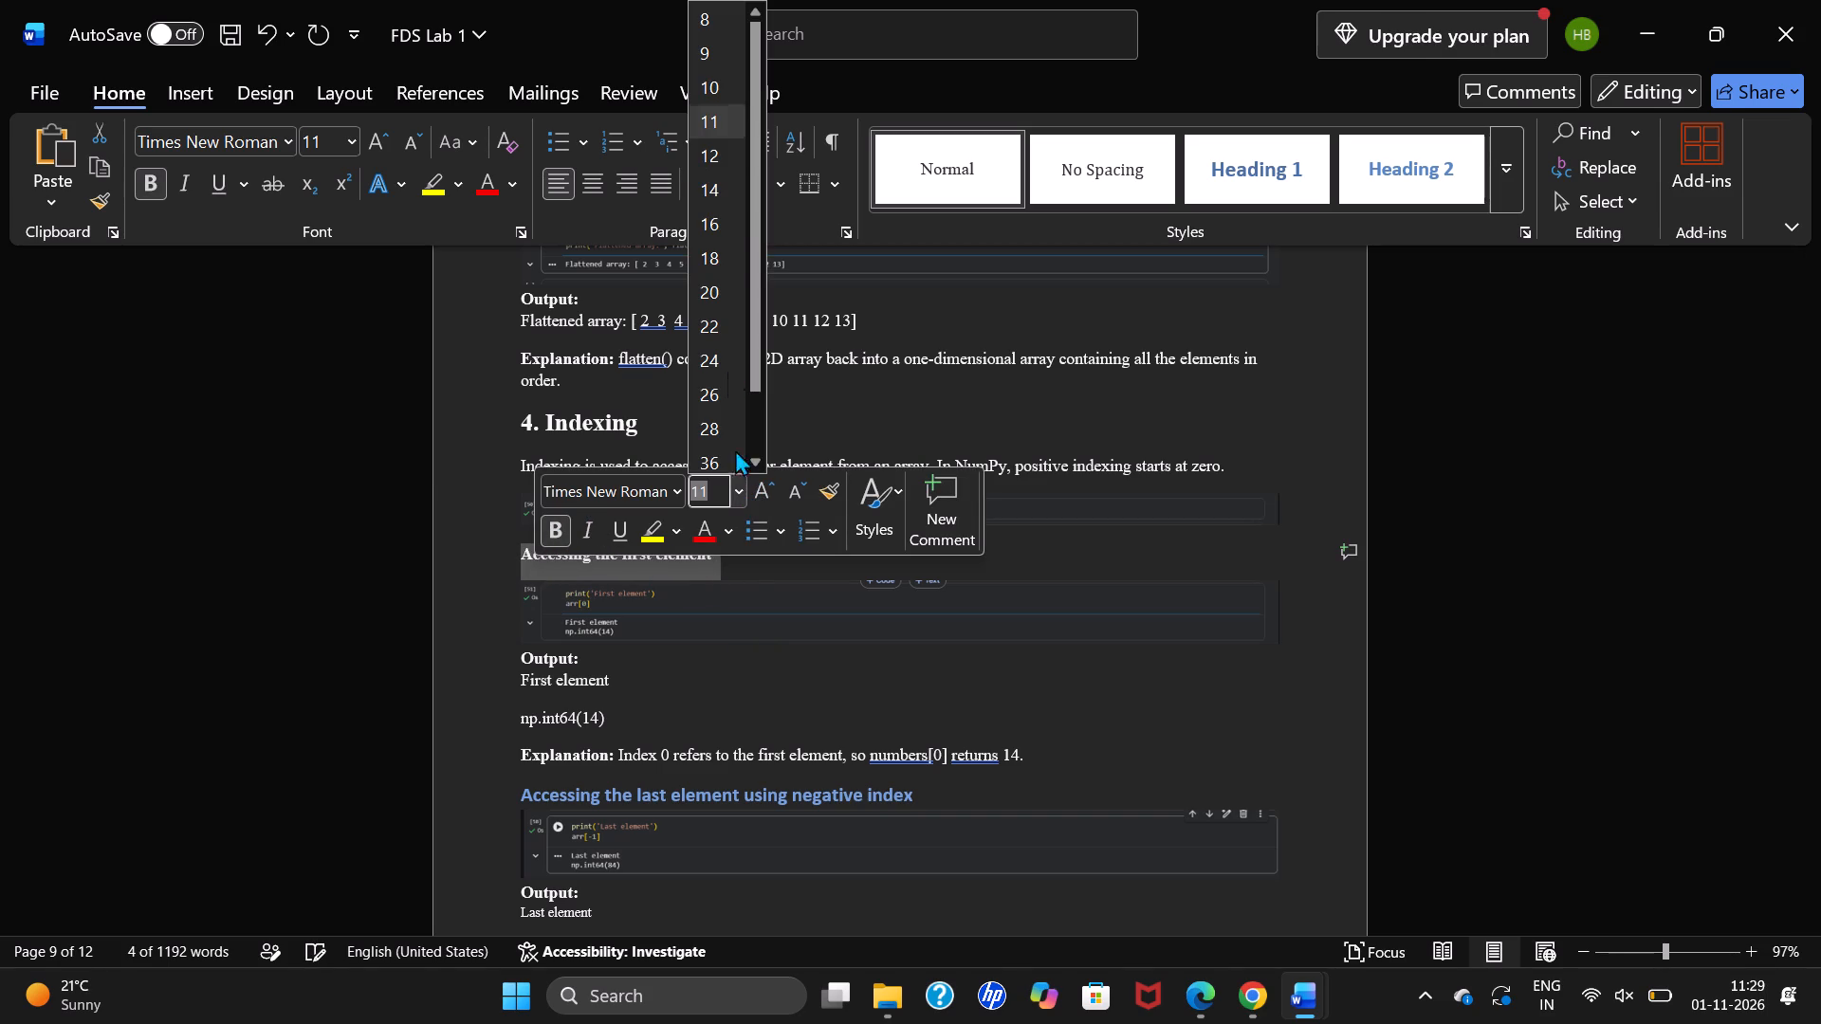
pyautogui.click(698, 183)
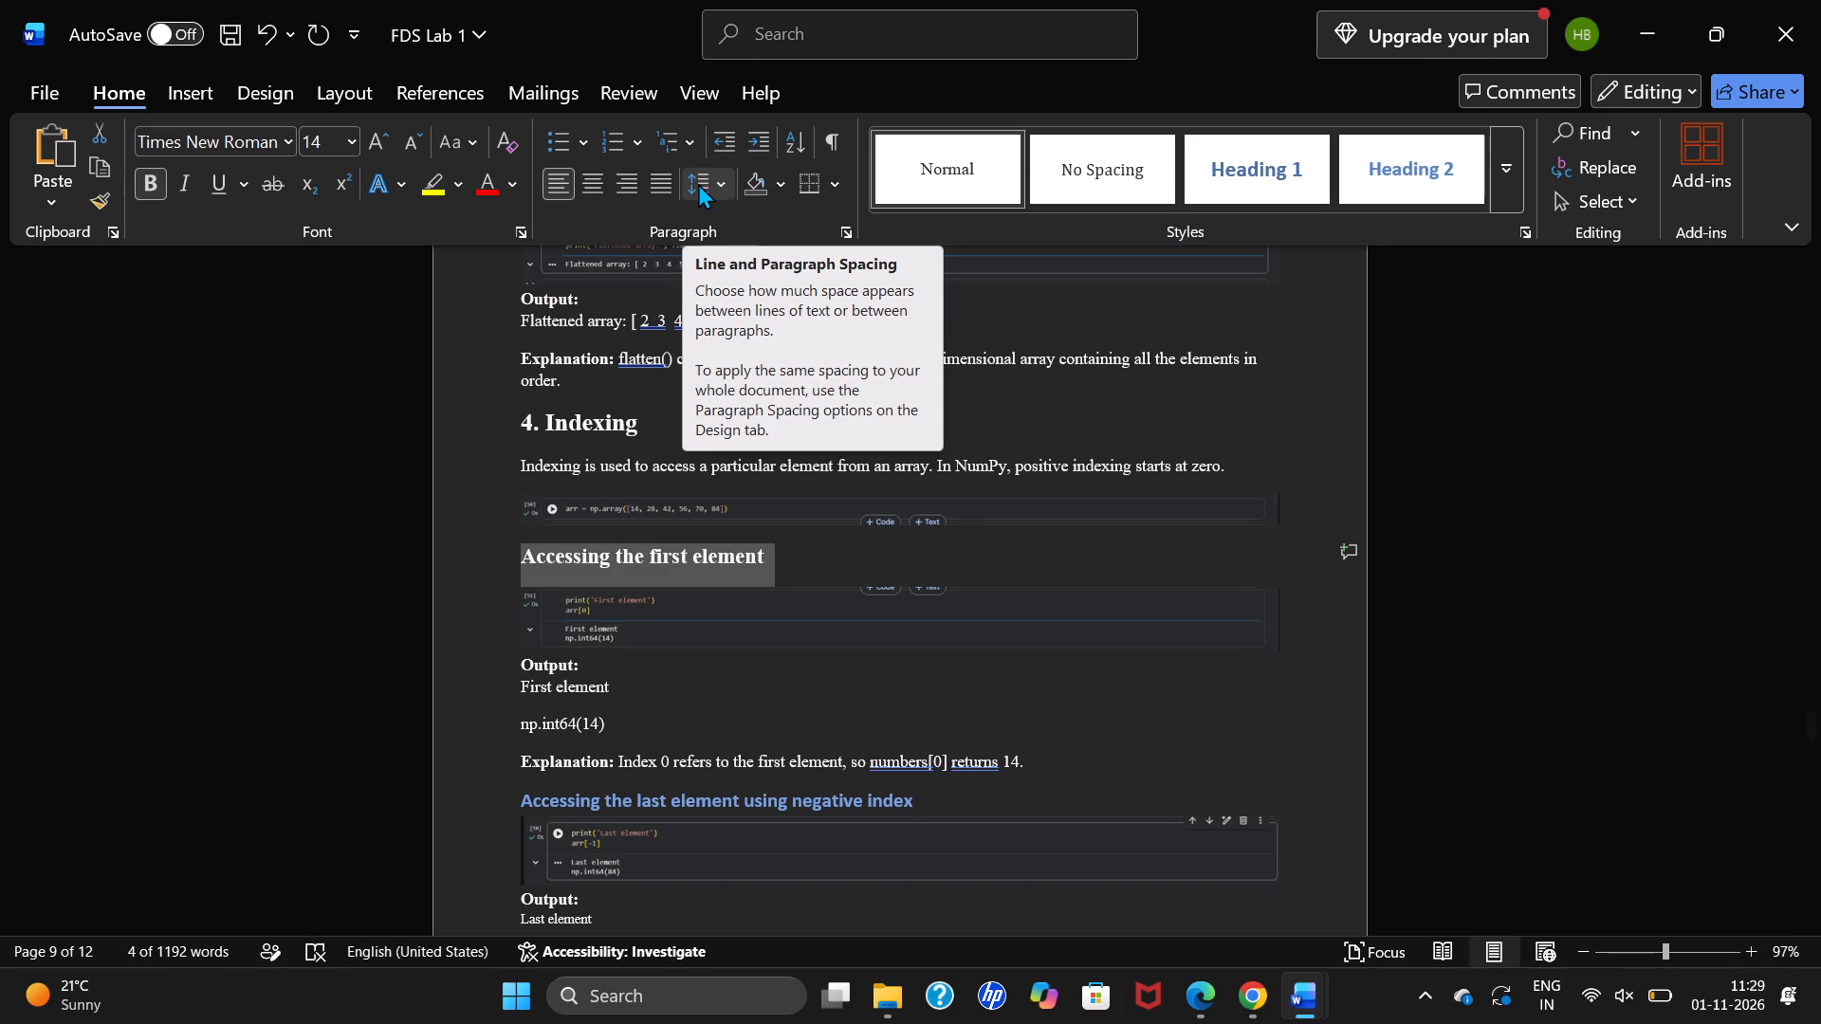
# Apply the Normal style to the "Accessing the last element using negative index" heading and make it bold at font size 14.
pyautogui.scroll(-1, 733, 764)
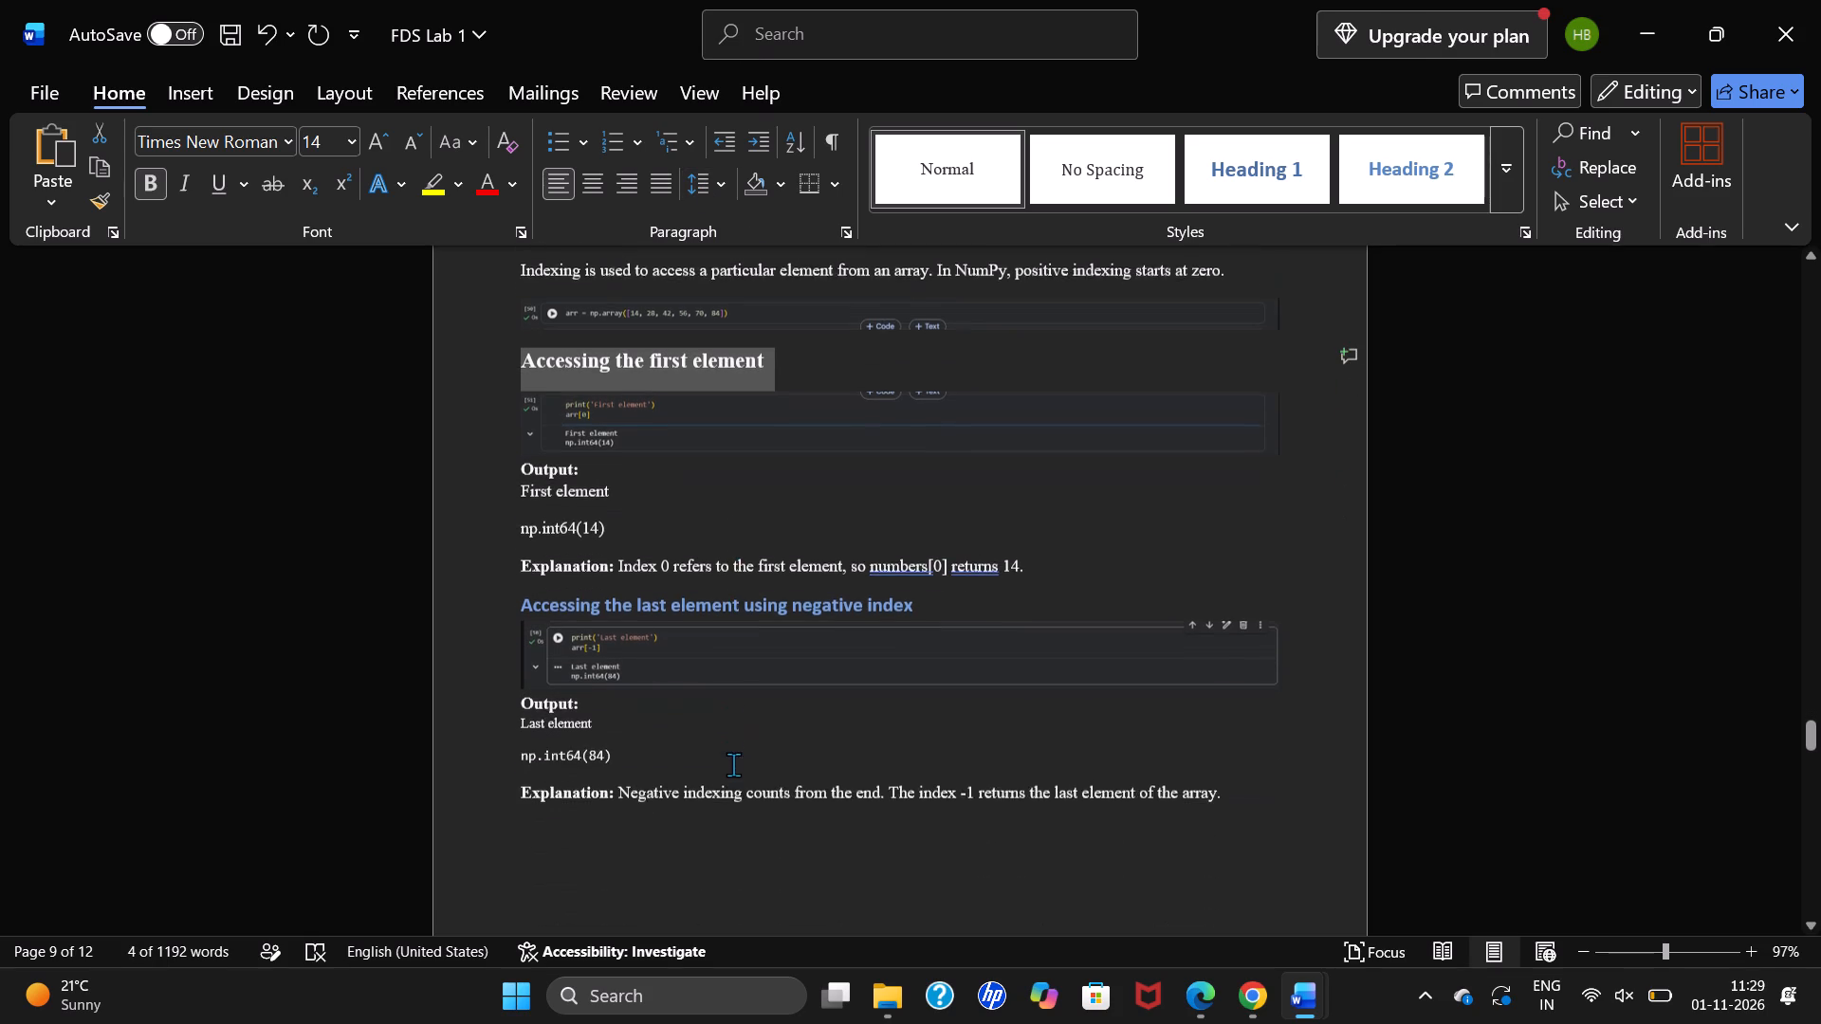
pyautogui.scroll(-1, 733, 764)
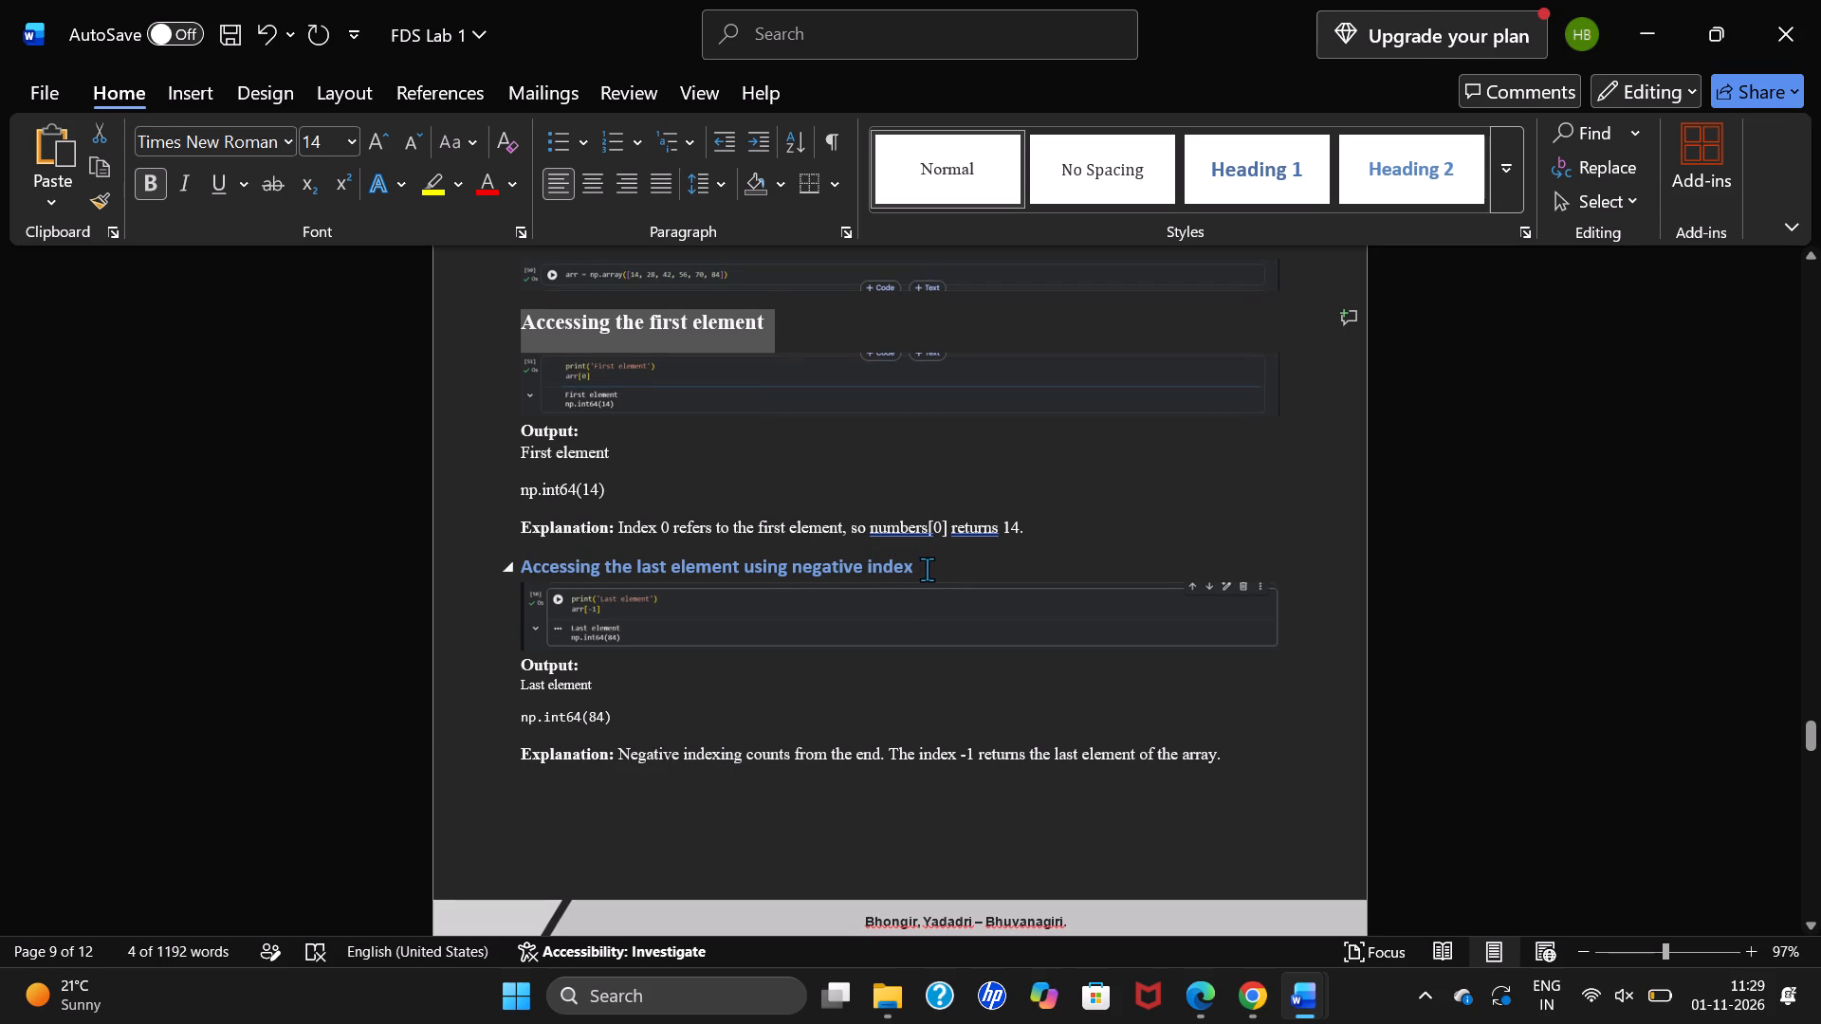
pyautogui.click(927, 569)
pyautogui.moveTo(927, 569); pyautogui.dragTo(539, 581)
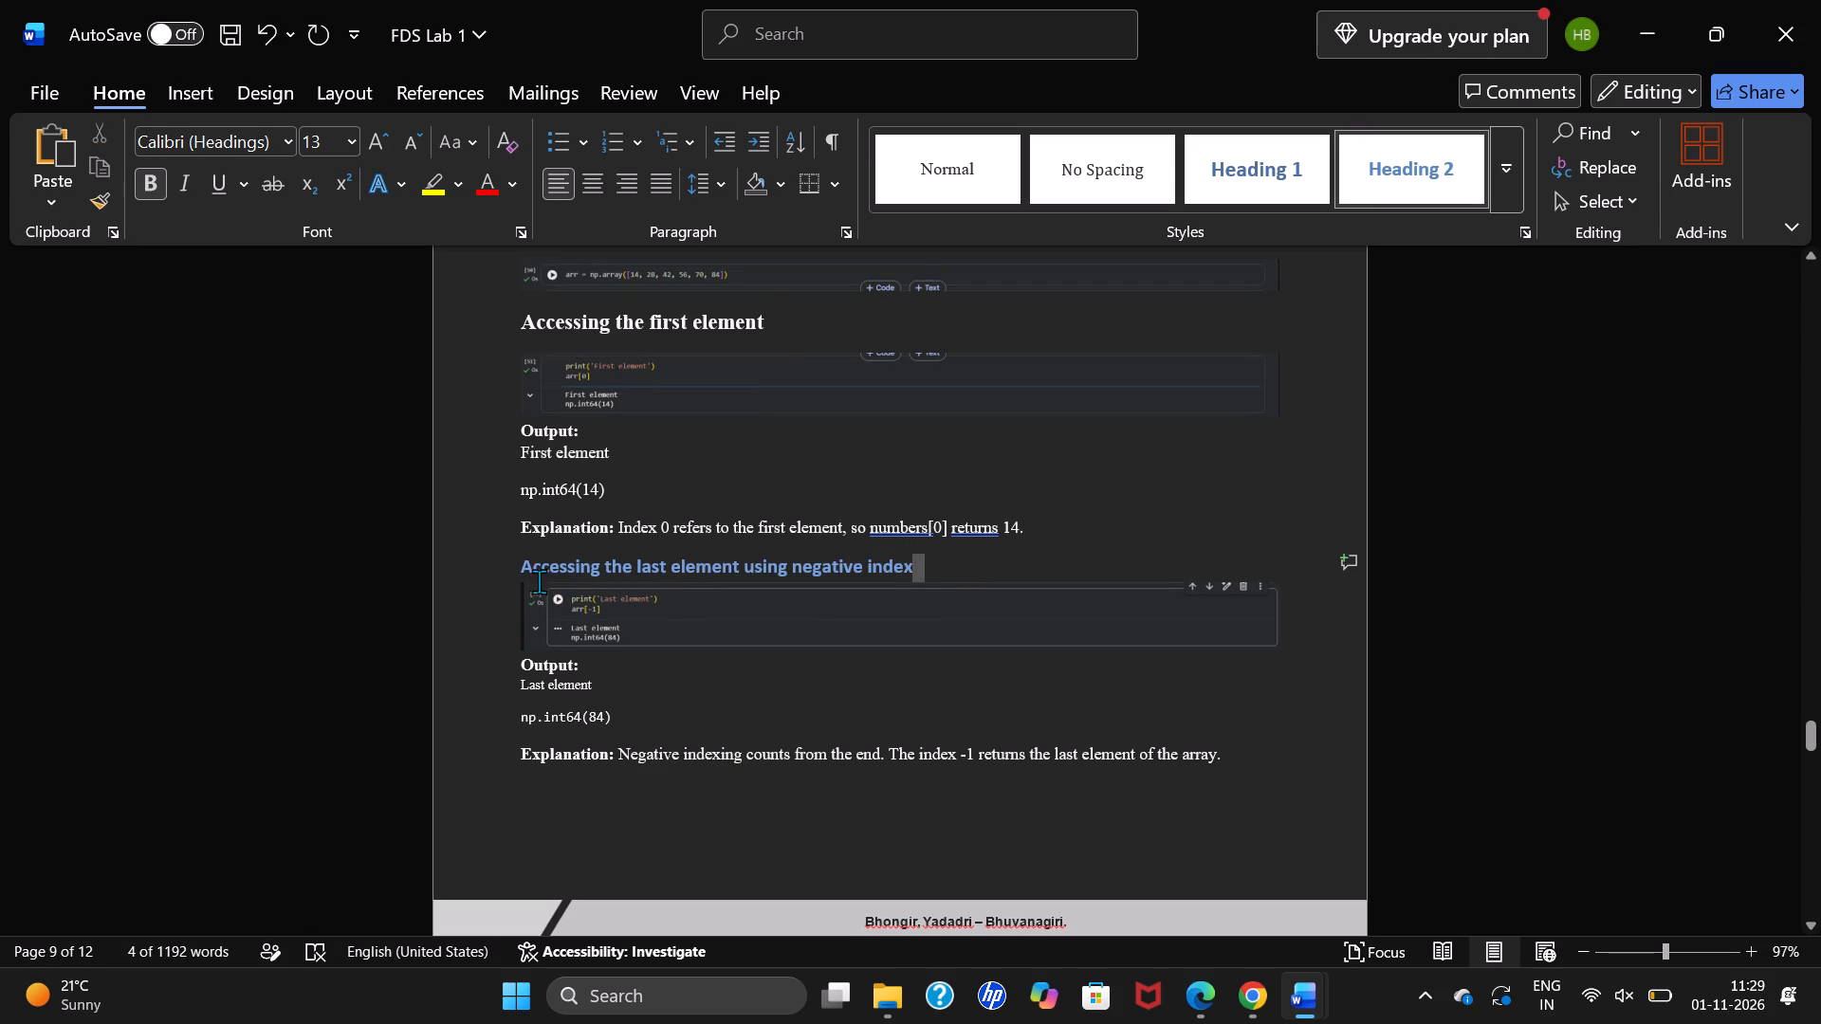
pyautogui.moveTo(539, 581); pyautogui.dragTo(522, 575)
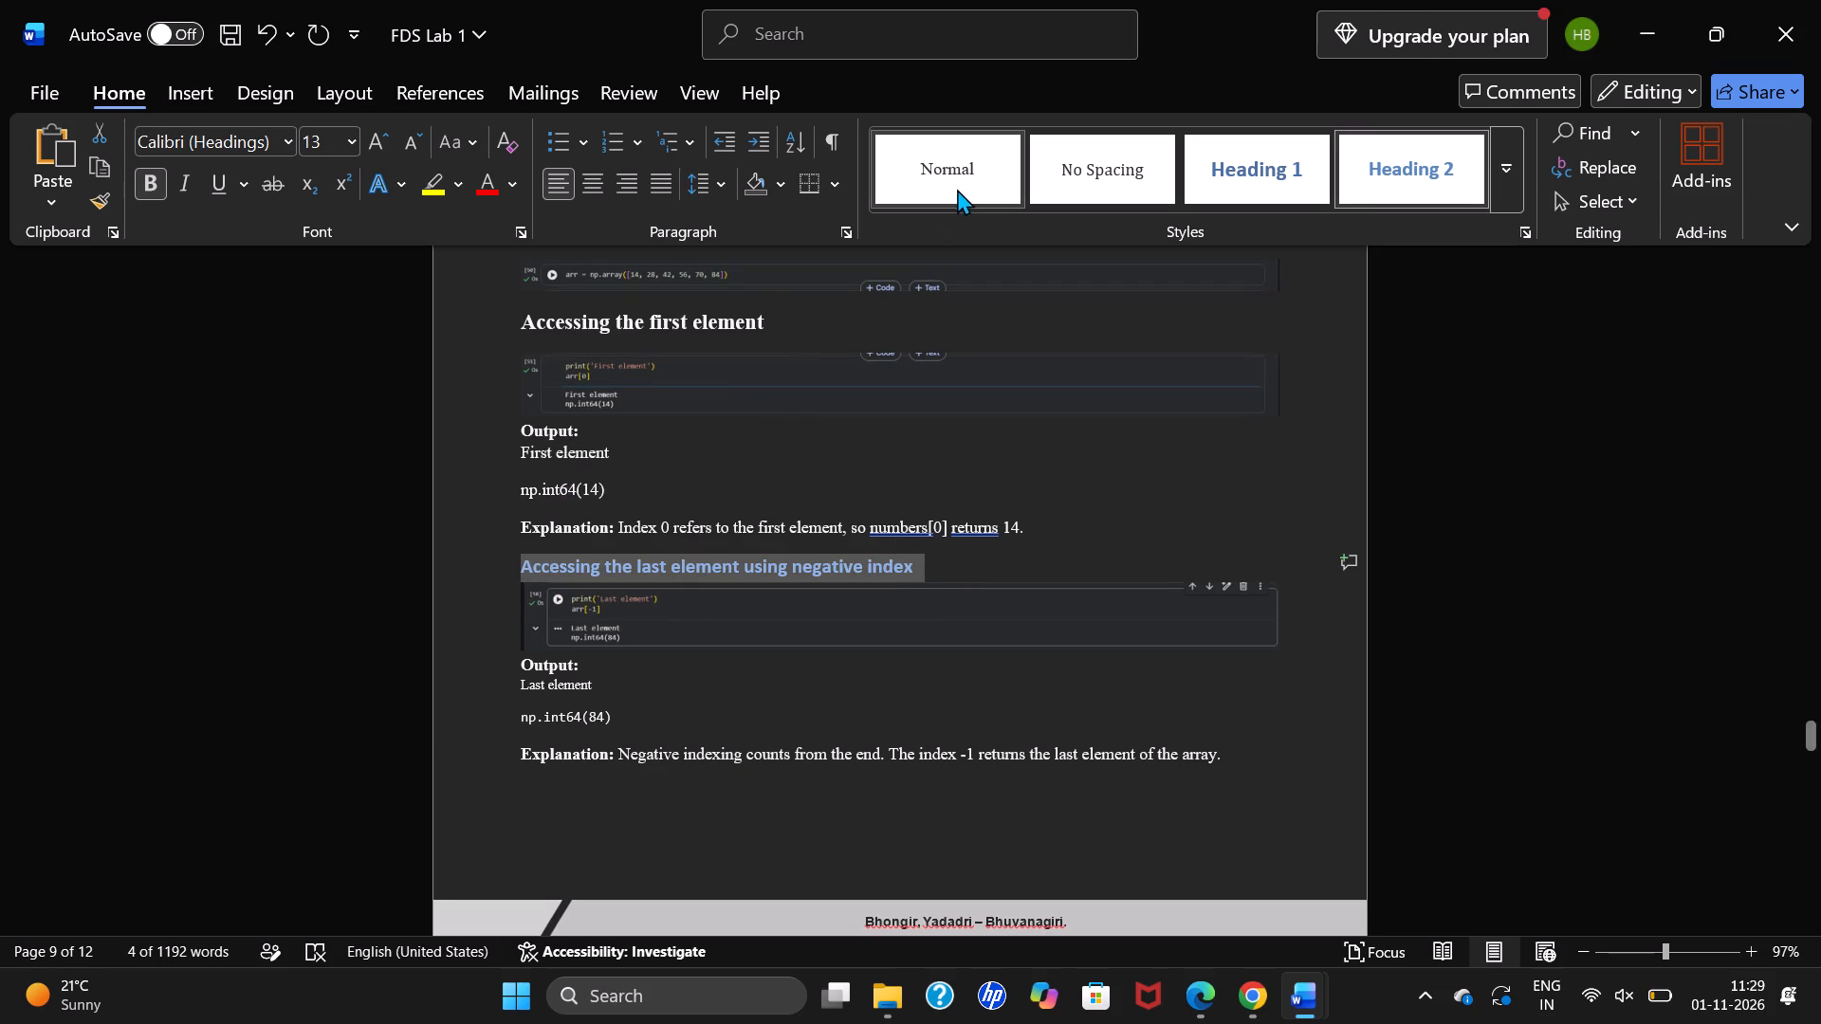
pyautogui.click(957, 184)
pyautogui.click(877, 578)
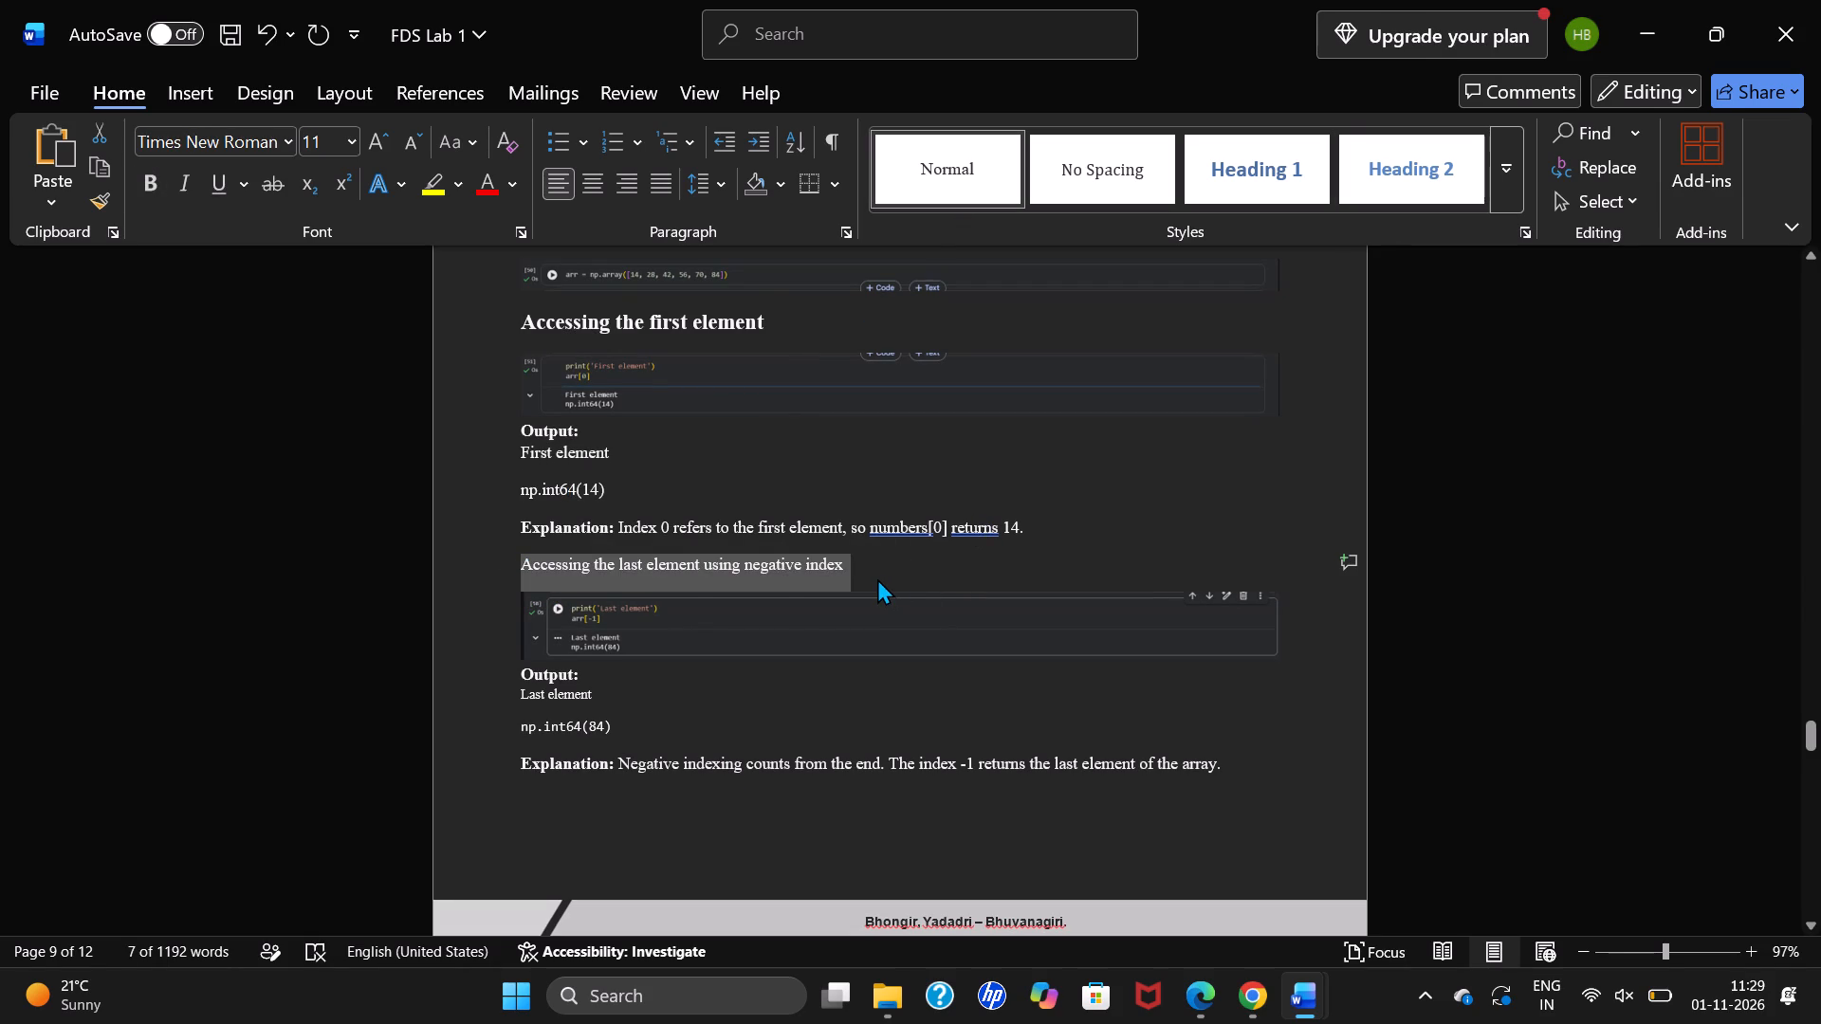
pyautogui.moveTo(865, 567); pyautogui.dragTo(528, 578)
pyautogui.click(547, 524)
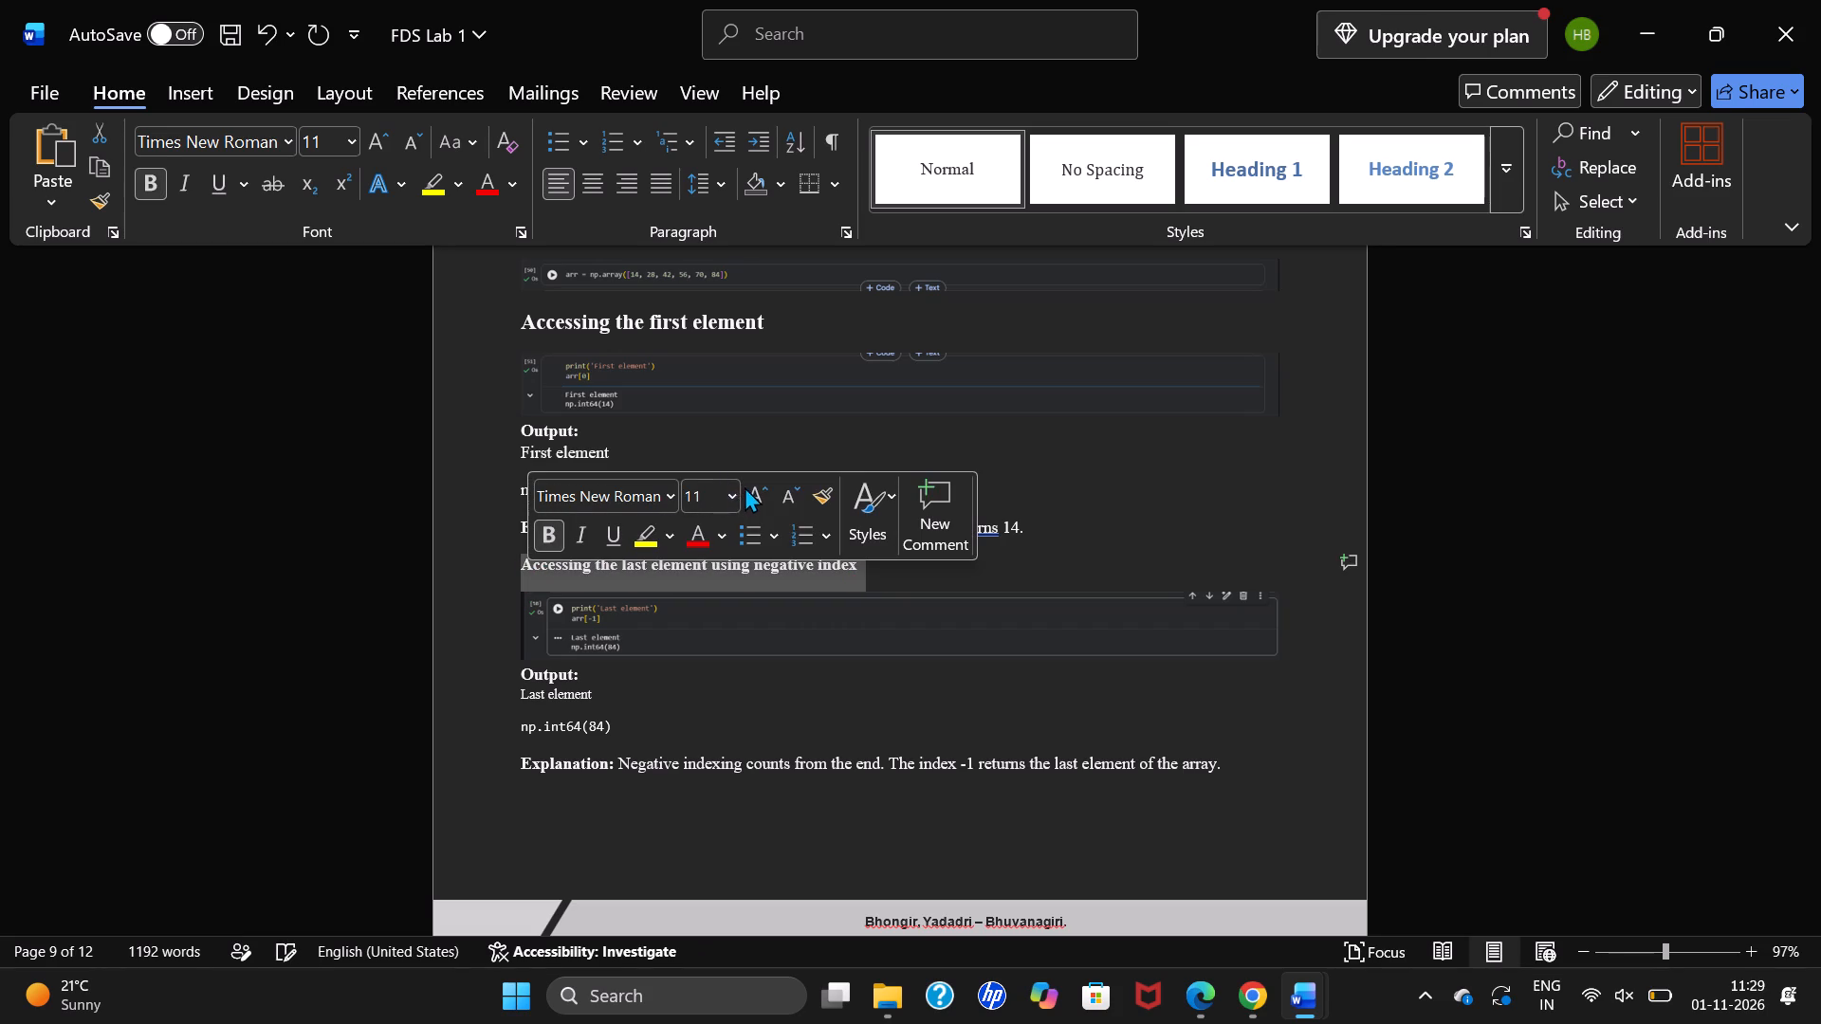
pyautogui.click(729, 494)
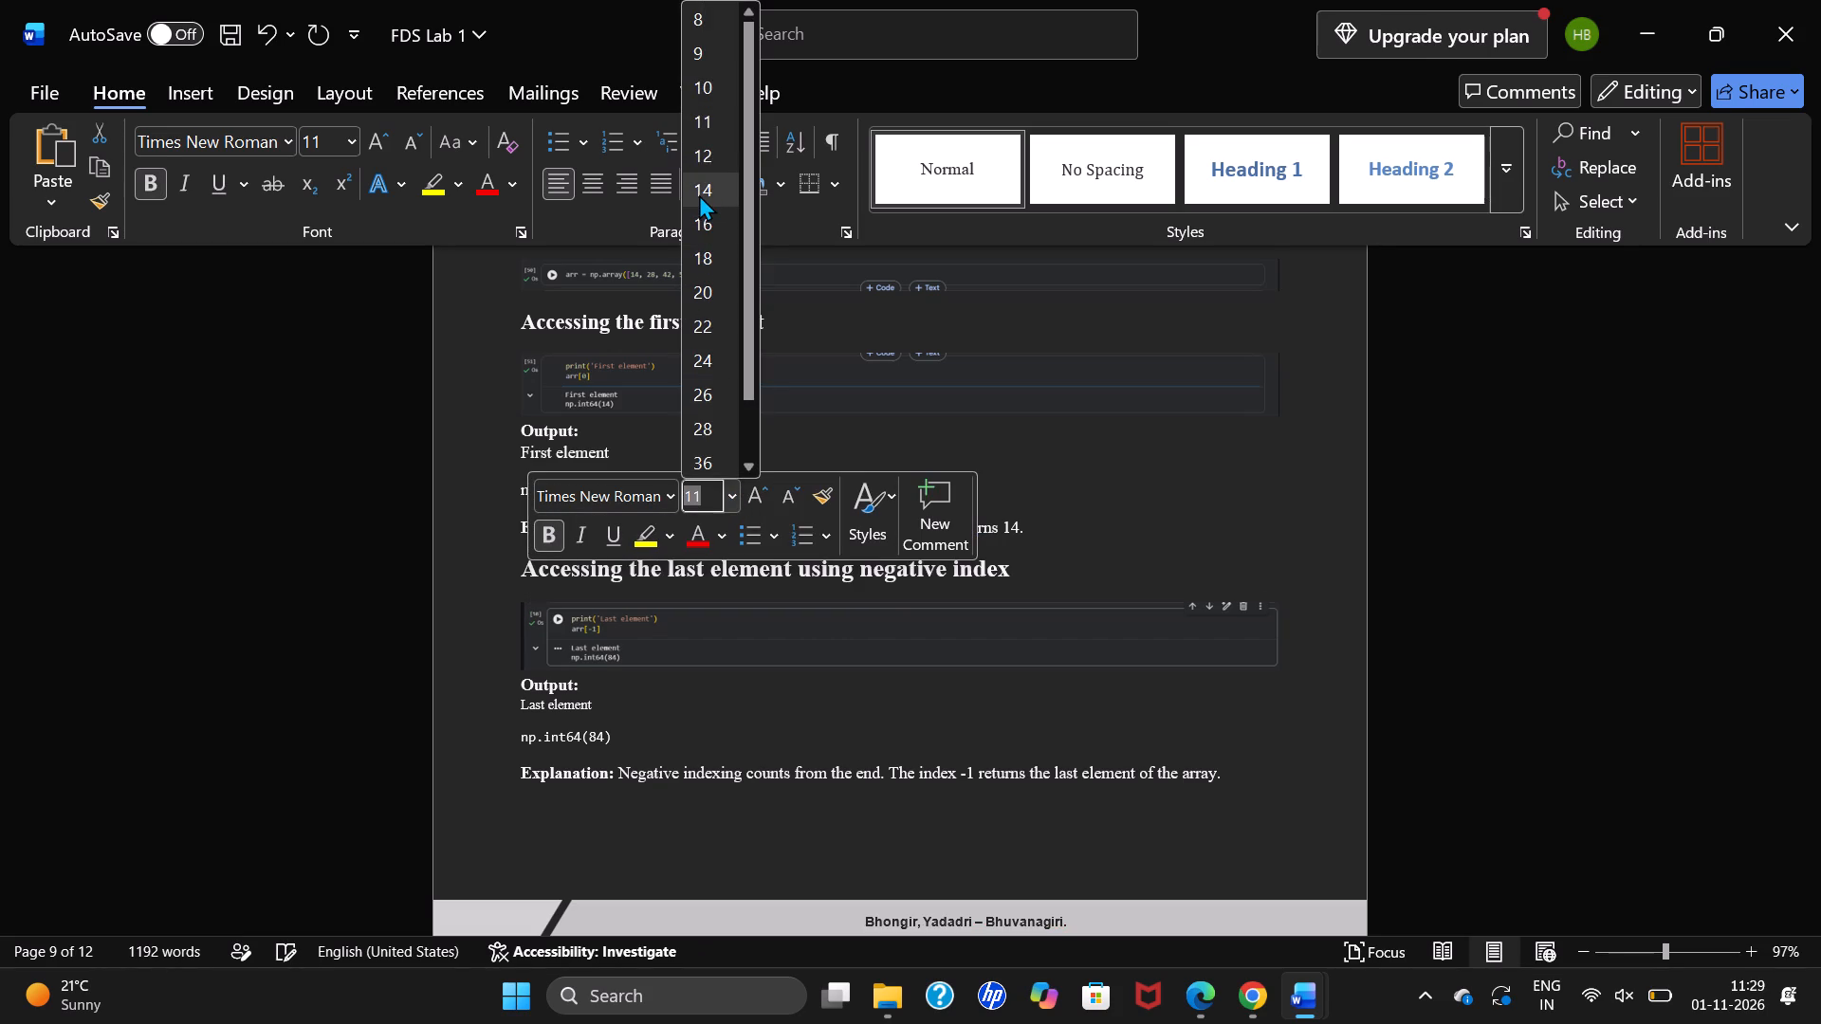
pyautogui.click(699, 194)
pyautogui.click(1001, 559)
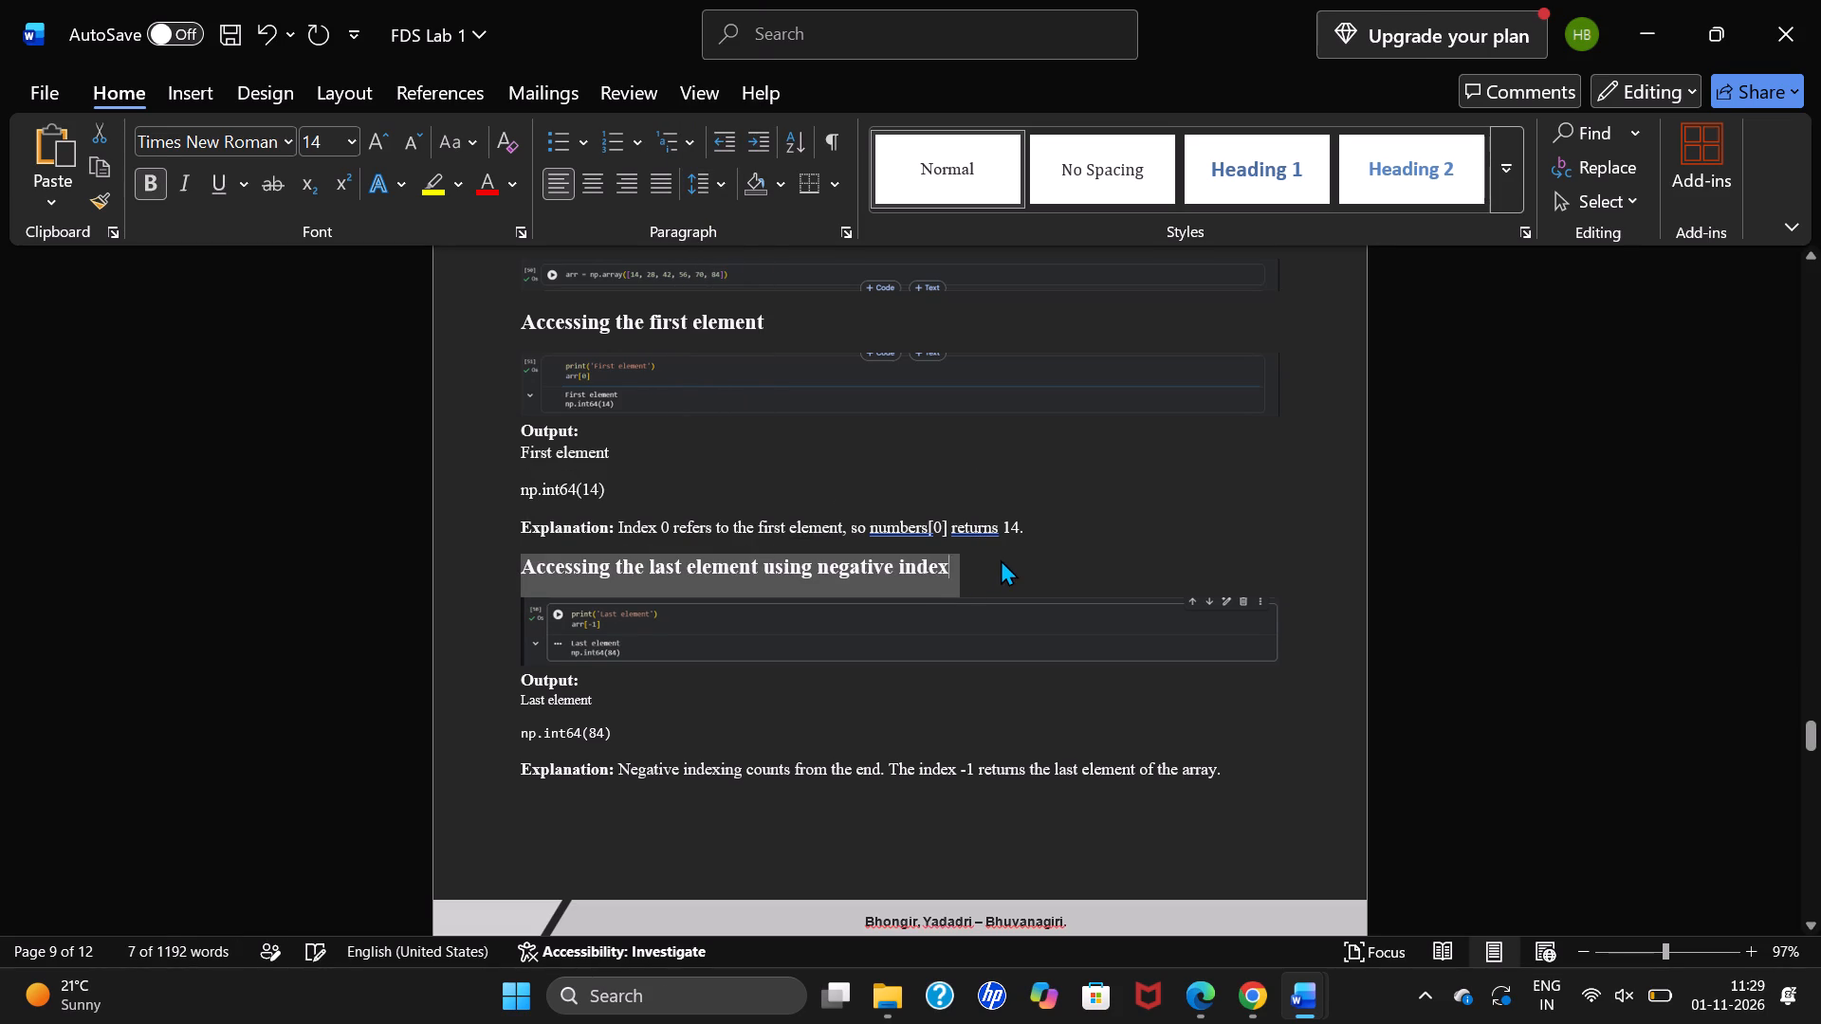
# Apply the Normal style to the "Indexing a 2D array" heading.
pyautogui.scroll(-2, 1001, 559)
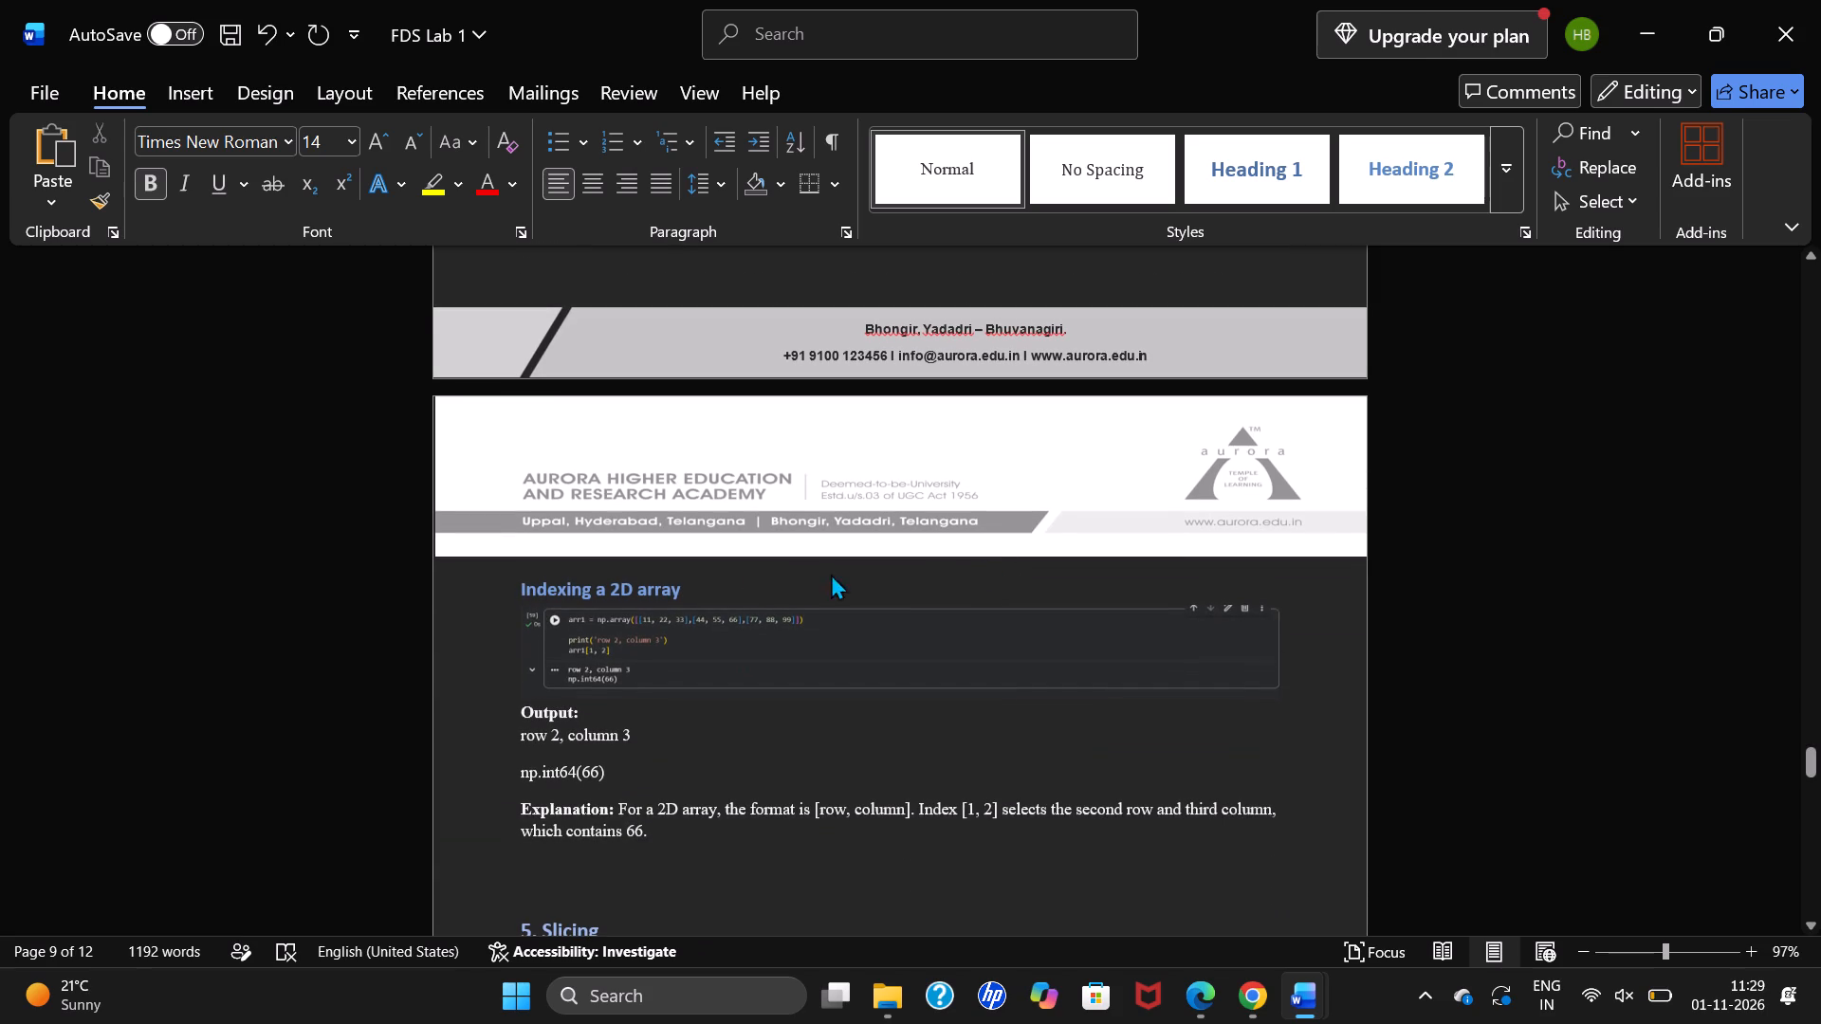
pyautogui.moveTo(699, 595); pyautogui.dragTo(542, 598)
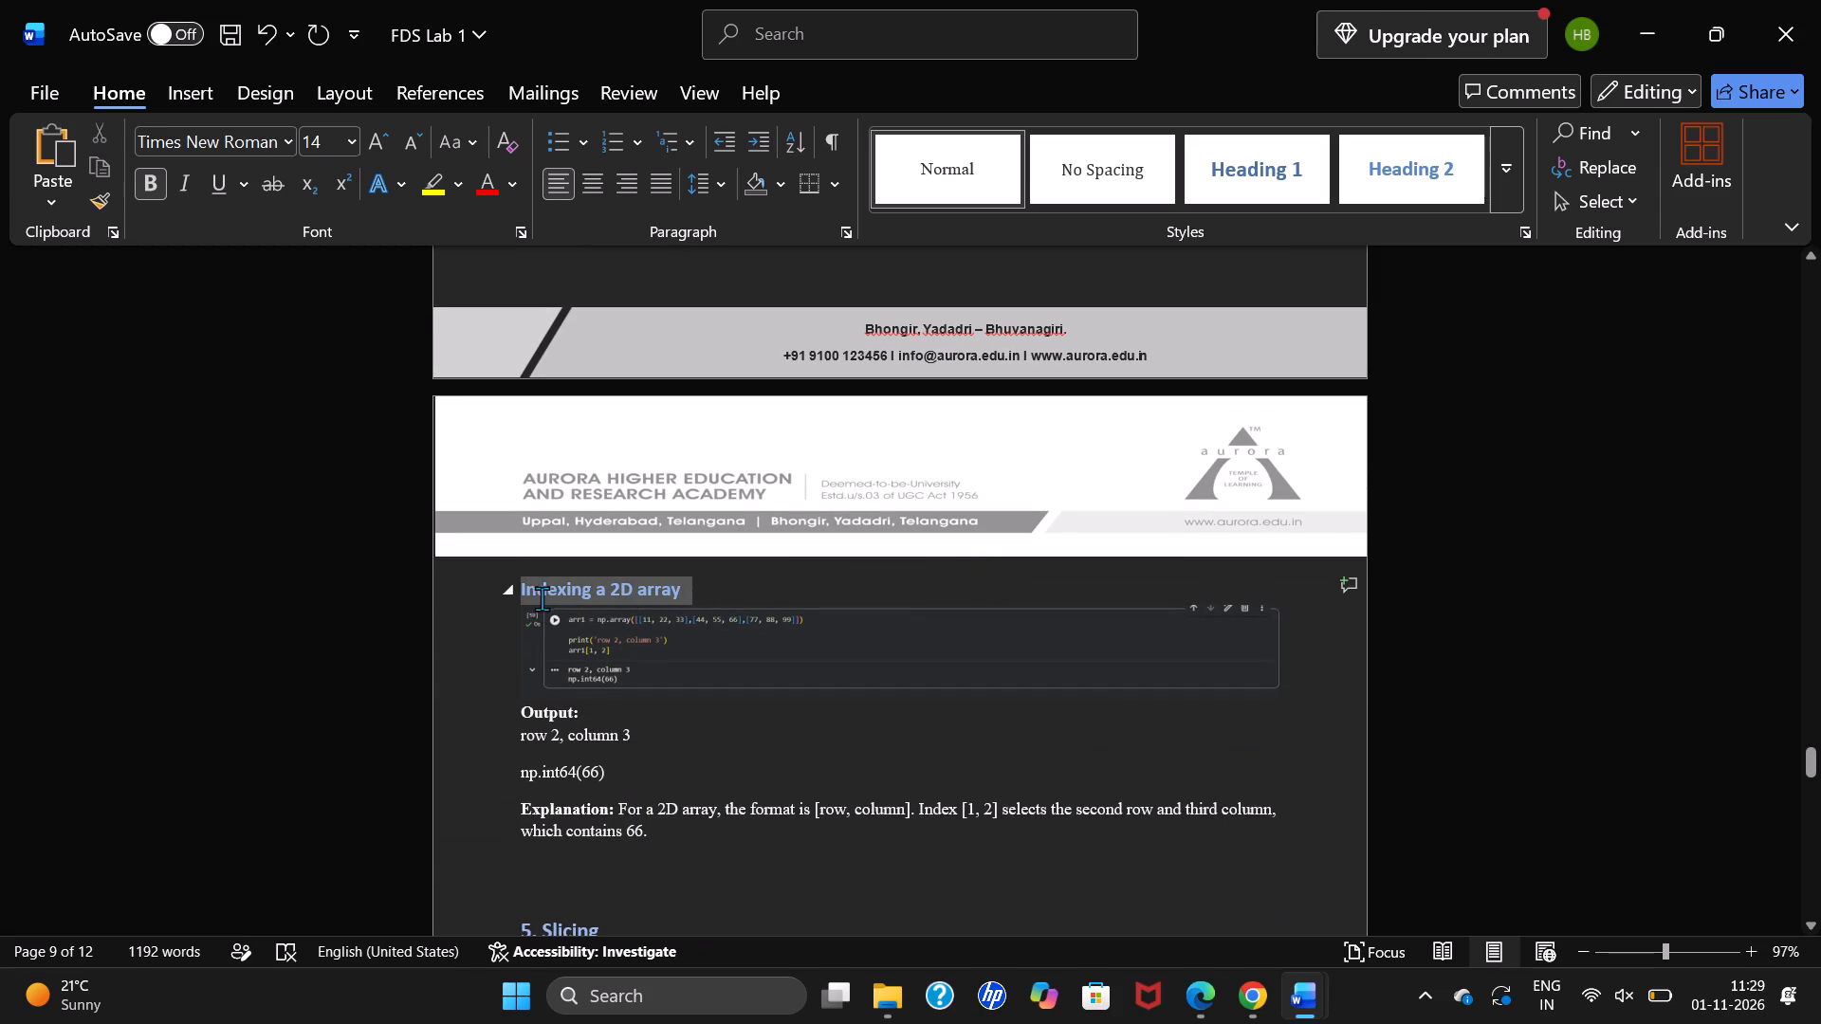
pyautogui.click(955, 188)
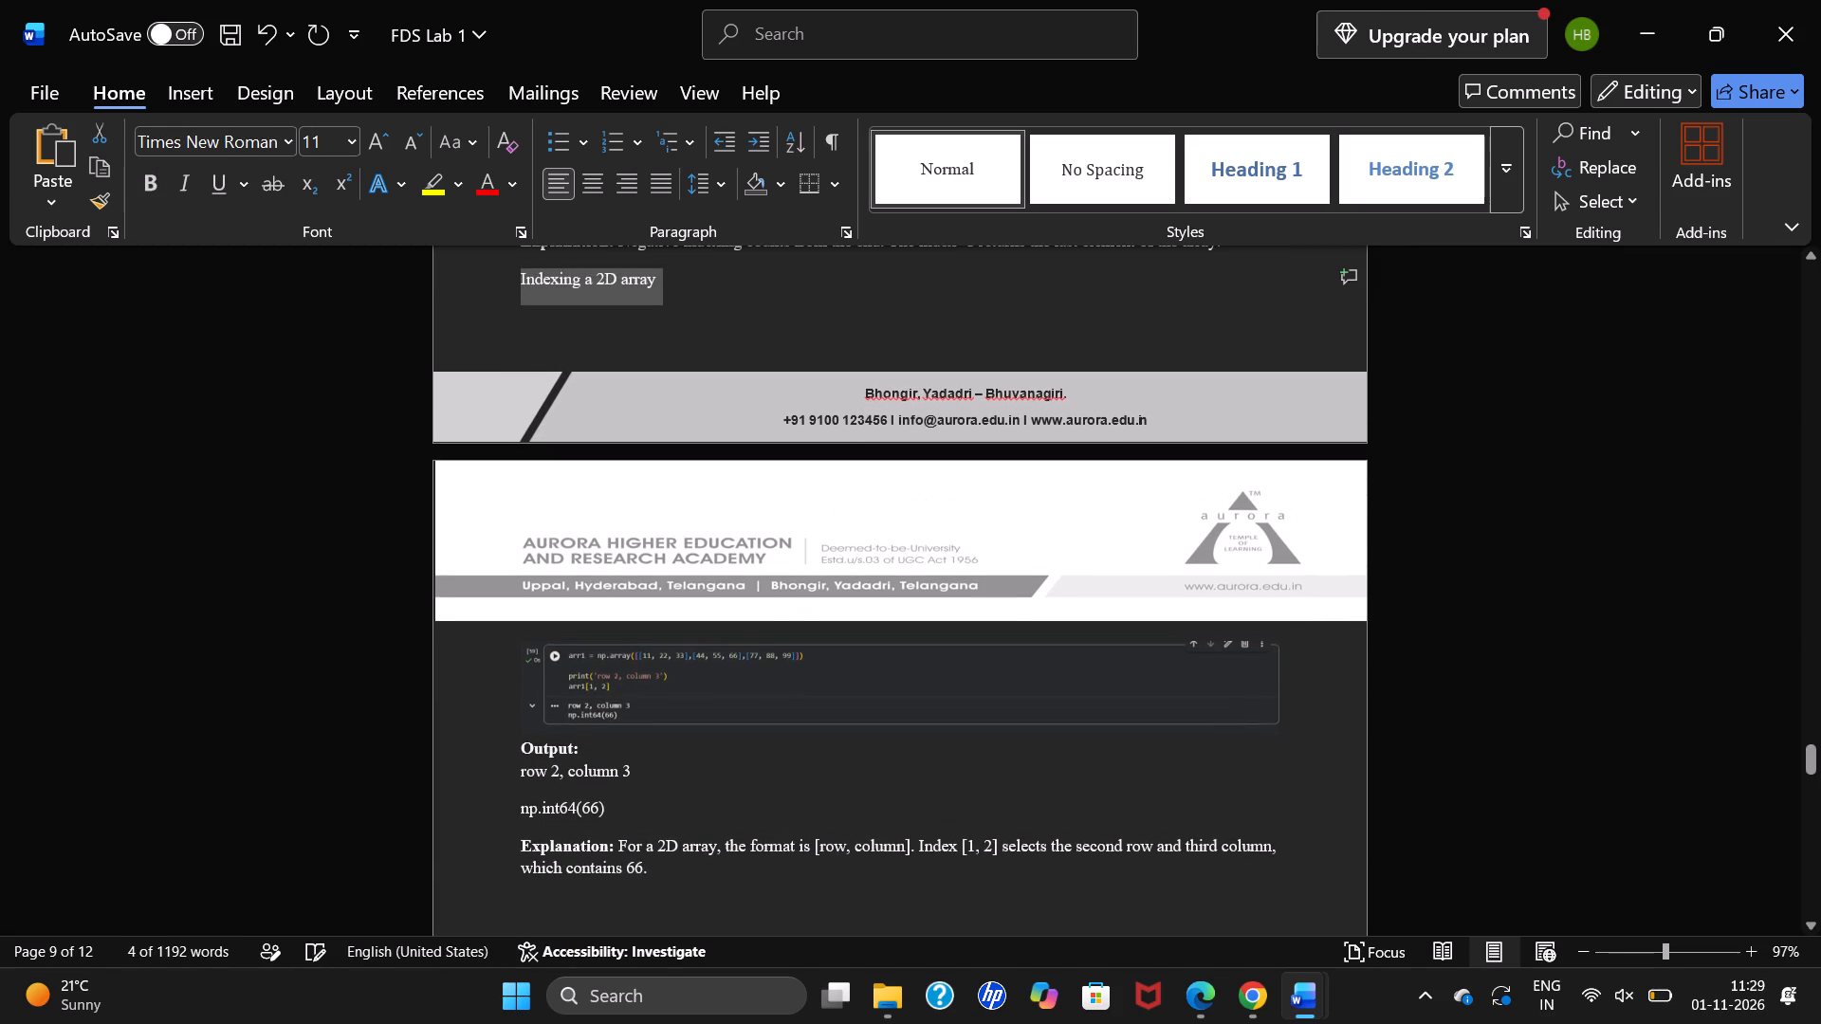
# Insert a blank line after the negative indexing explanation to push the "Indexing a 2D array" heading onto the page with its output.
pyautogui.scroll(1, 746, 637)
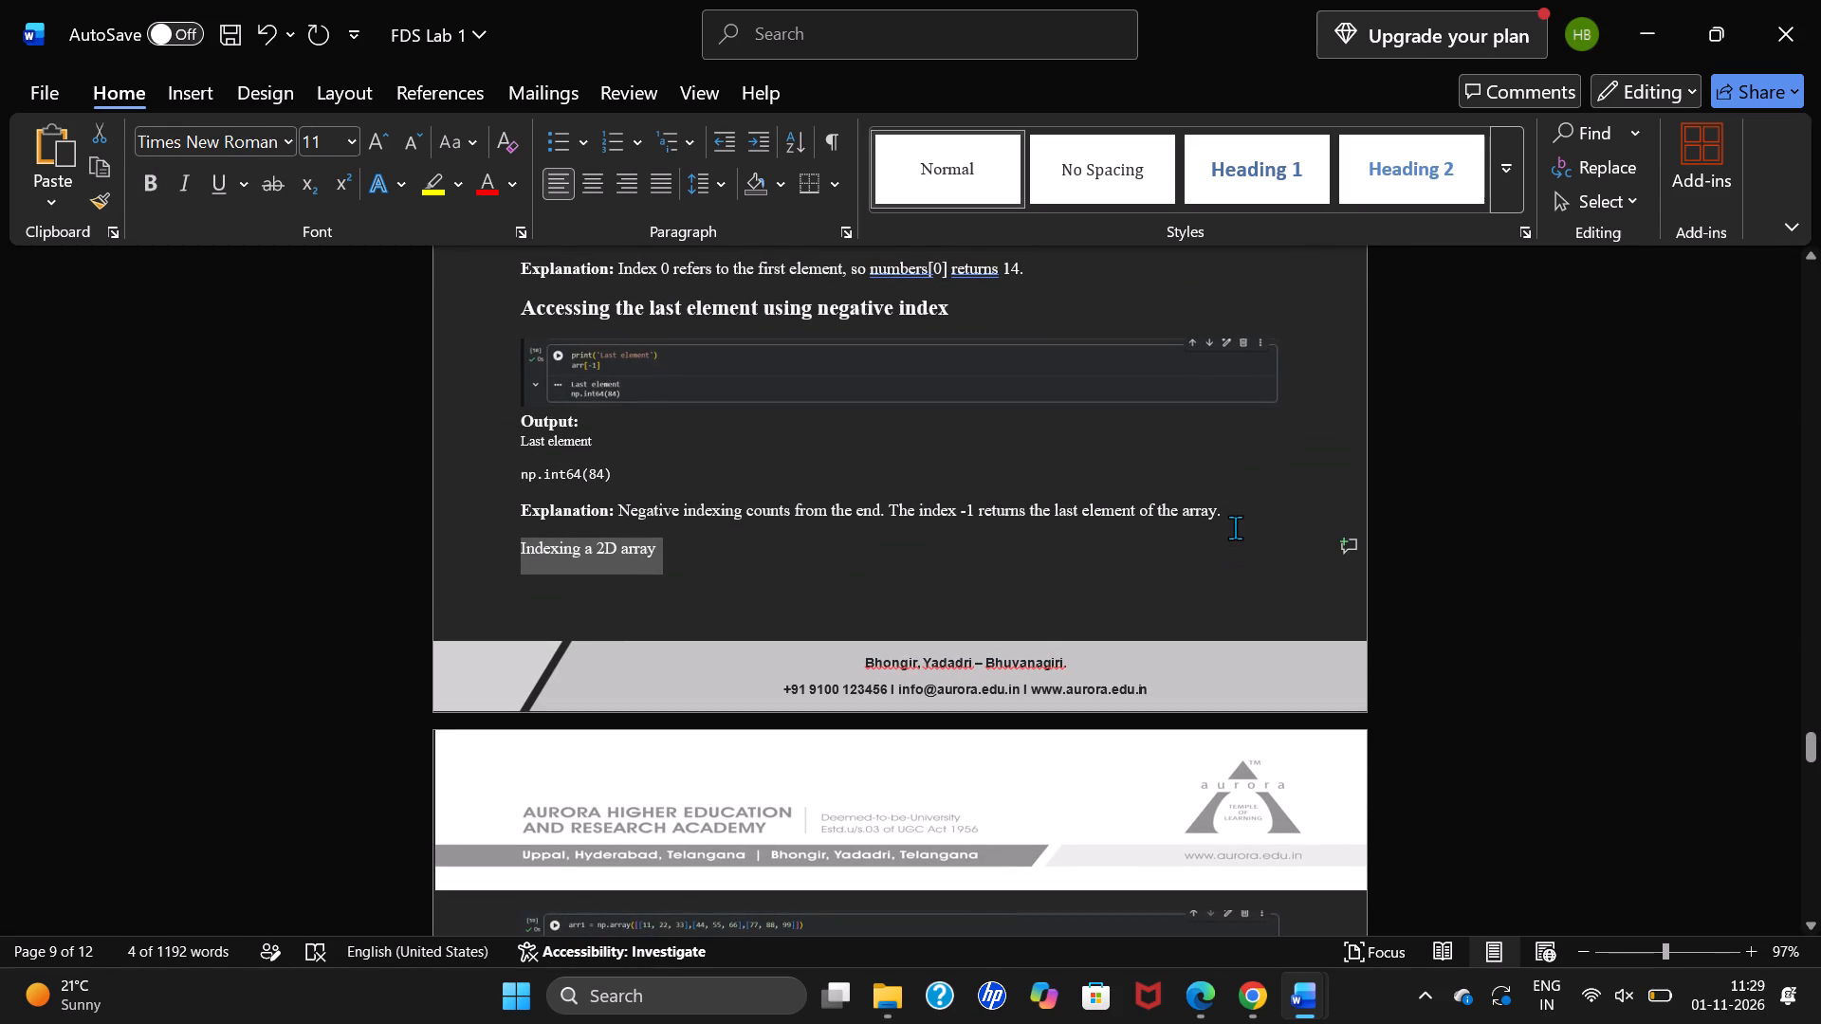
pyautogui.click(1235, 526)
pyautogui.press('Return')
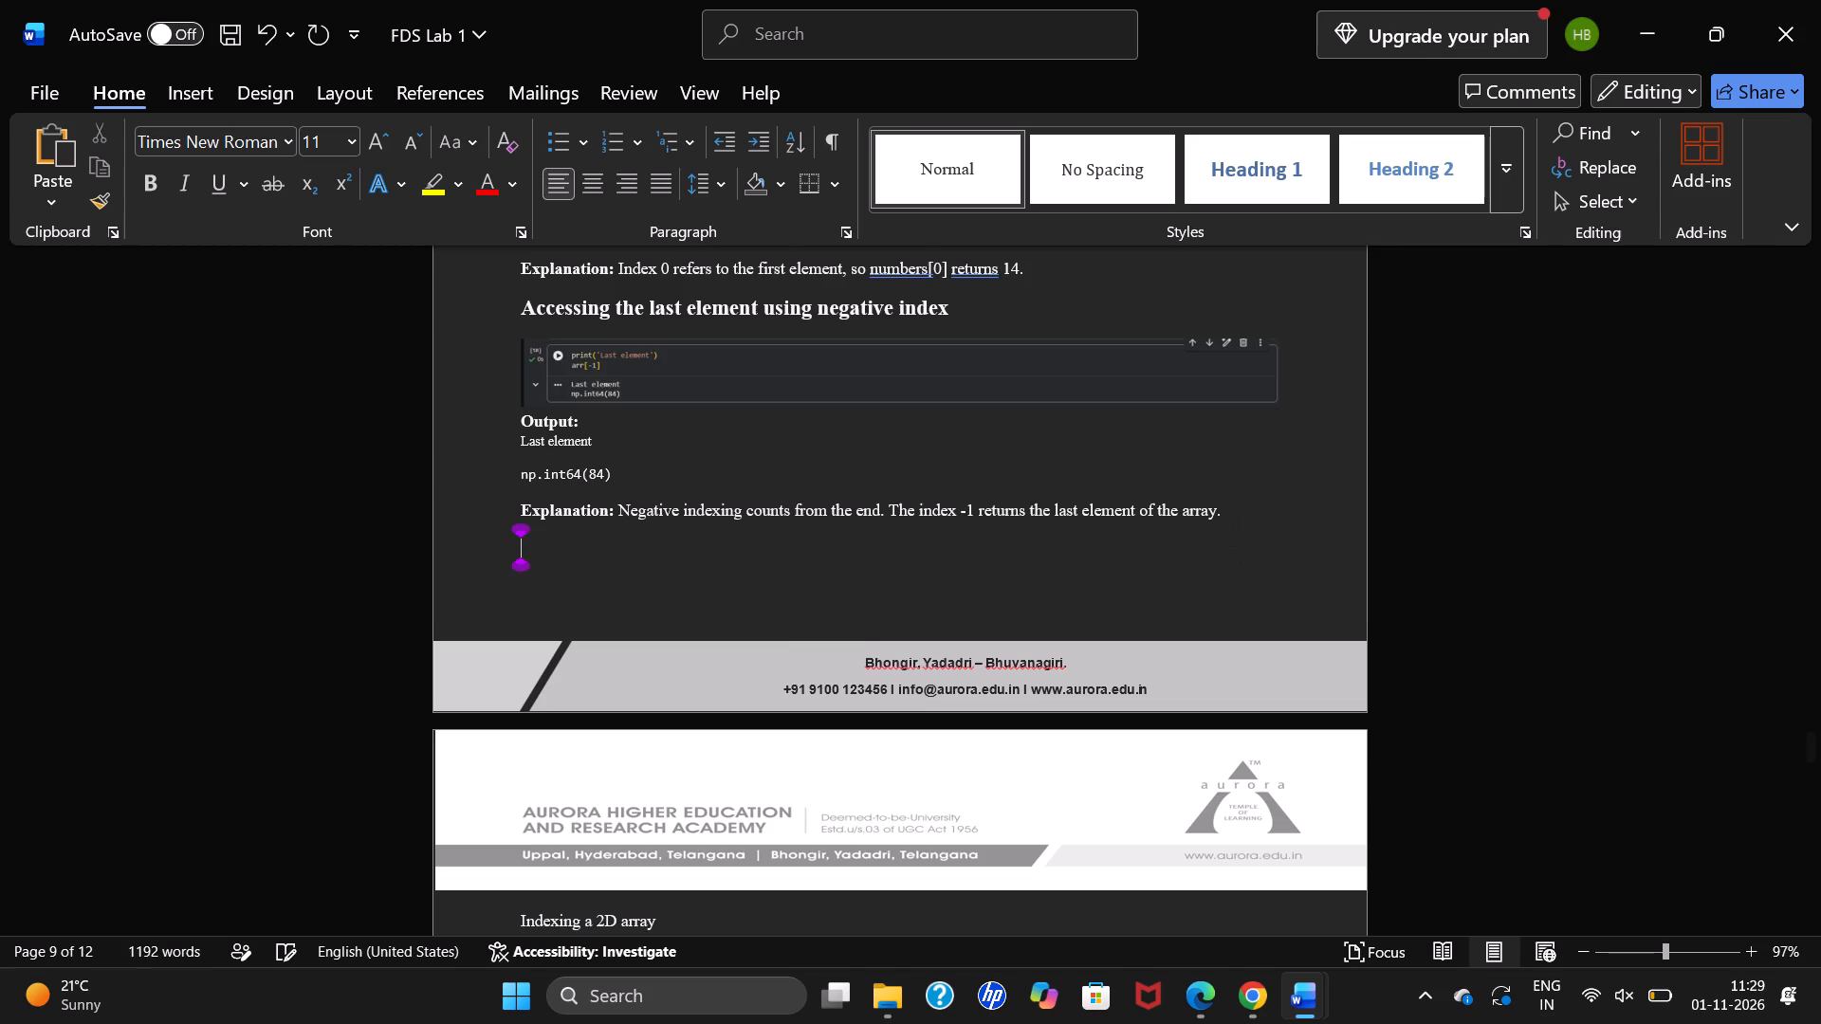
# Set the "Indexing a 2D array" heading to font size 14 and make it bold.
pyautogui.scroll(-1, 1235, 526)
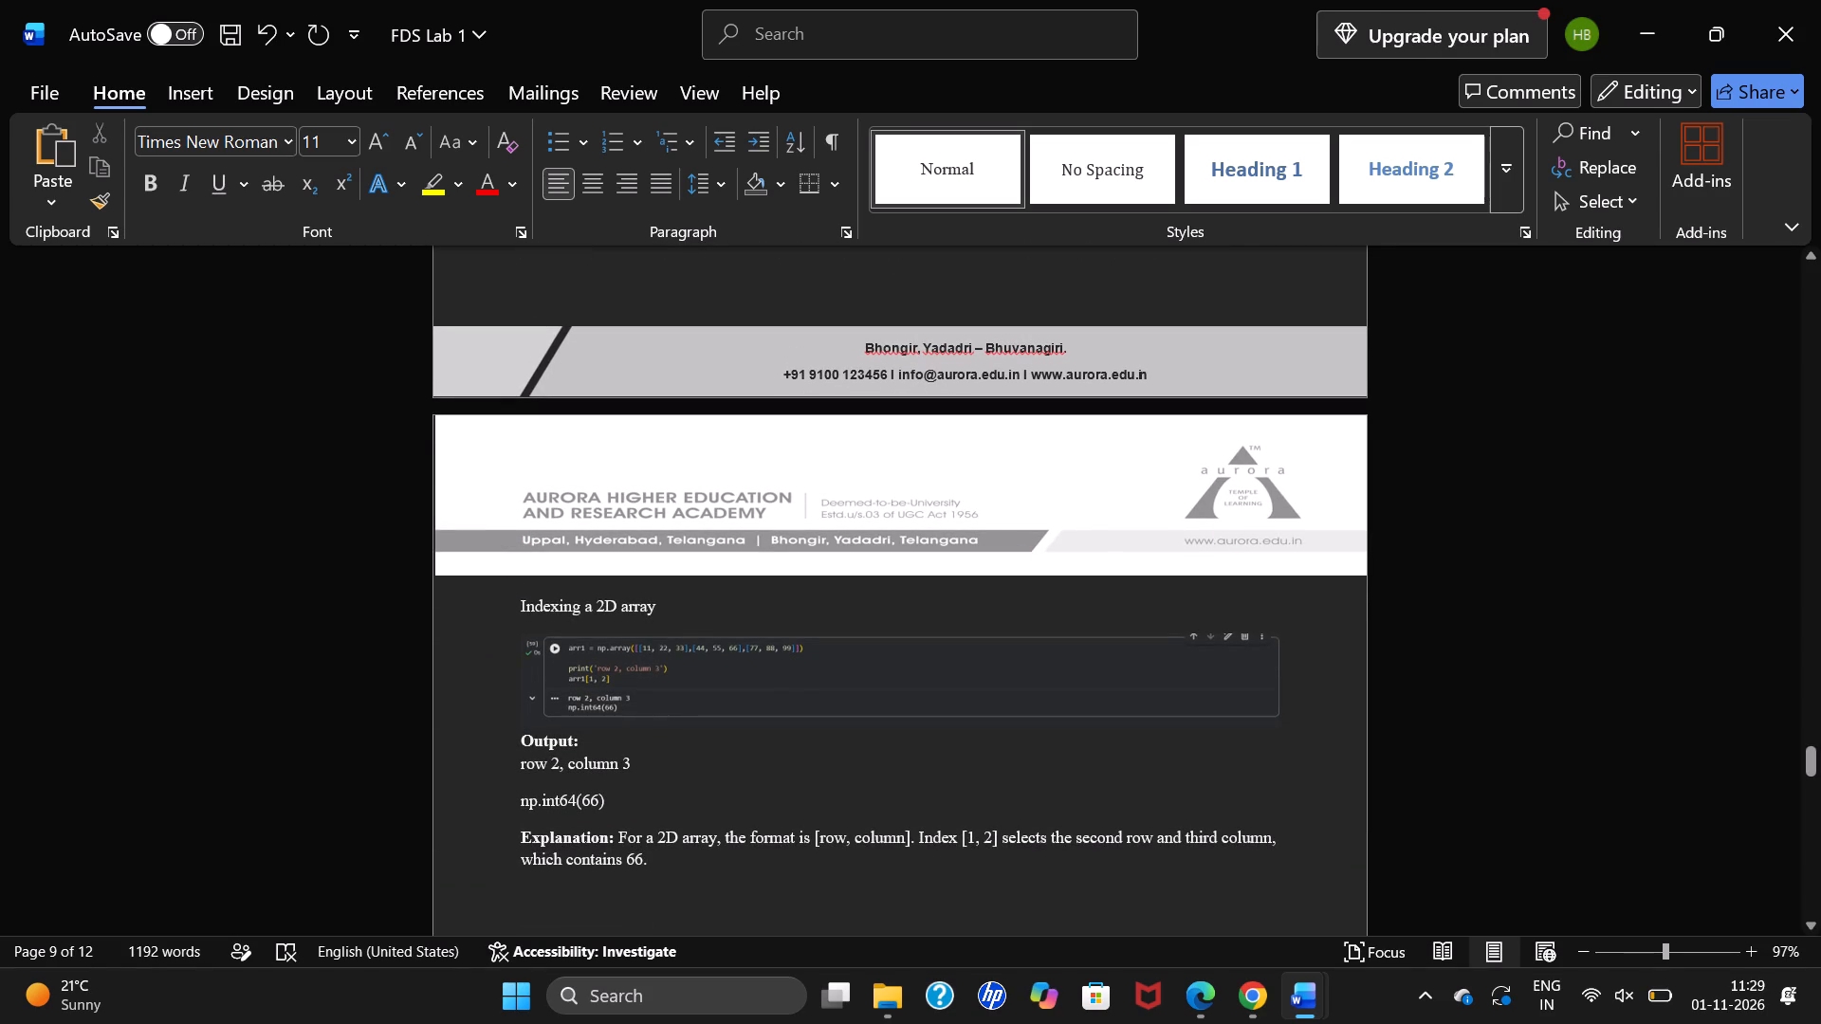
pyautogui.click(674, 612)
pyautogui.moveTo(673, 613); pyautogui.dragTo(492, 612)
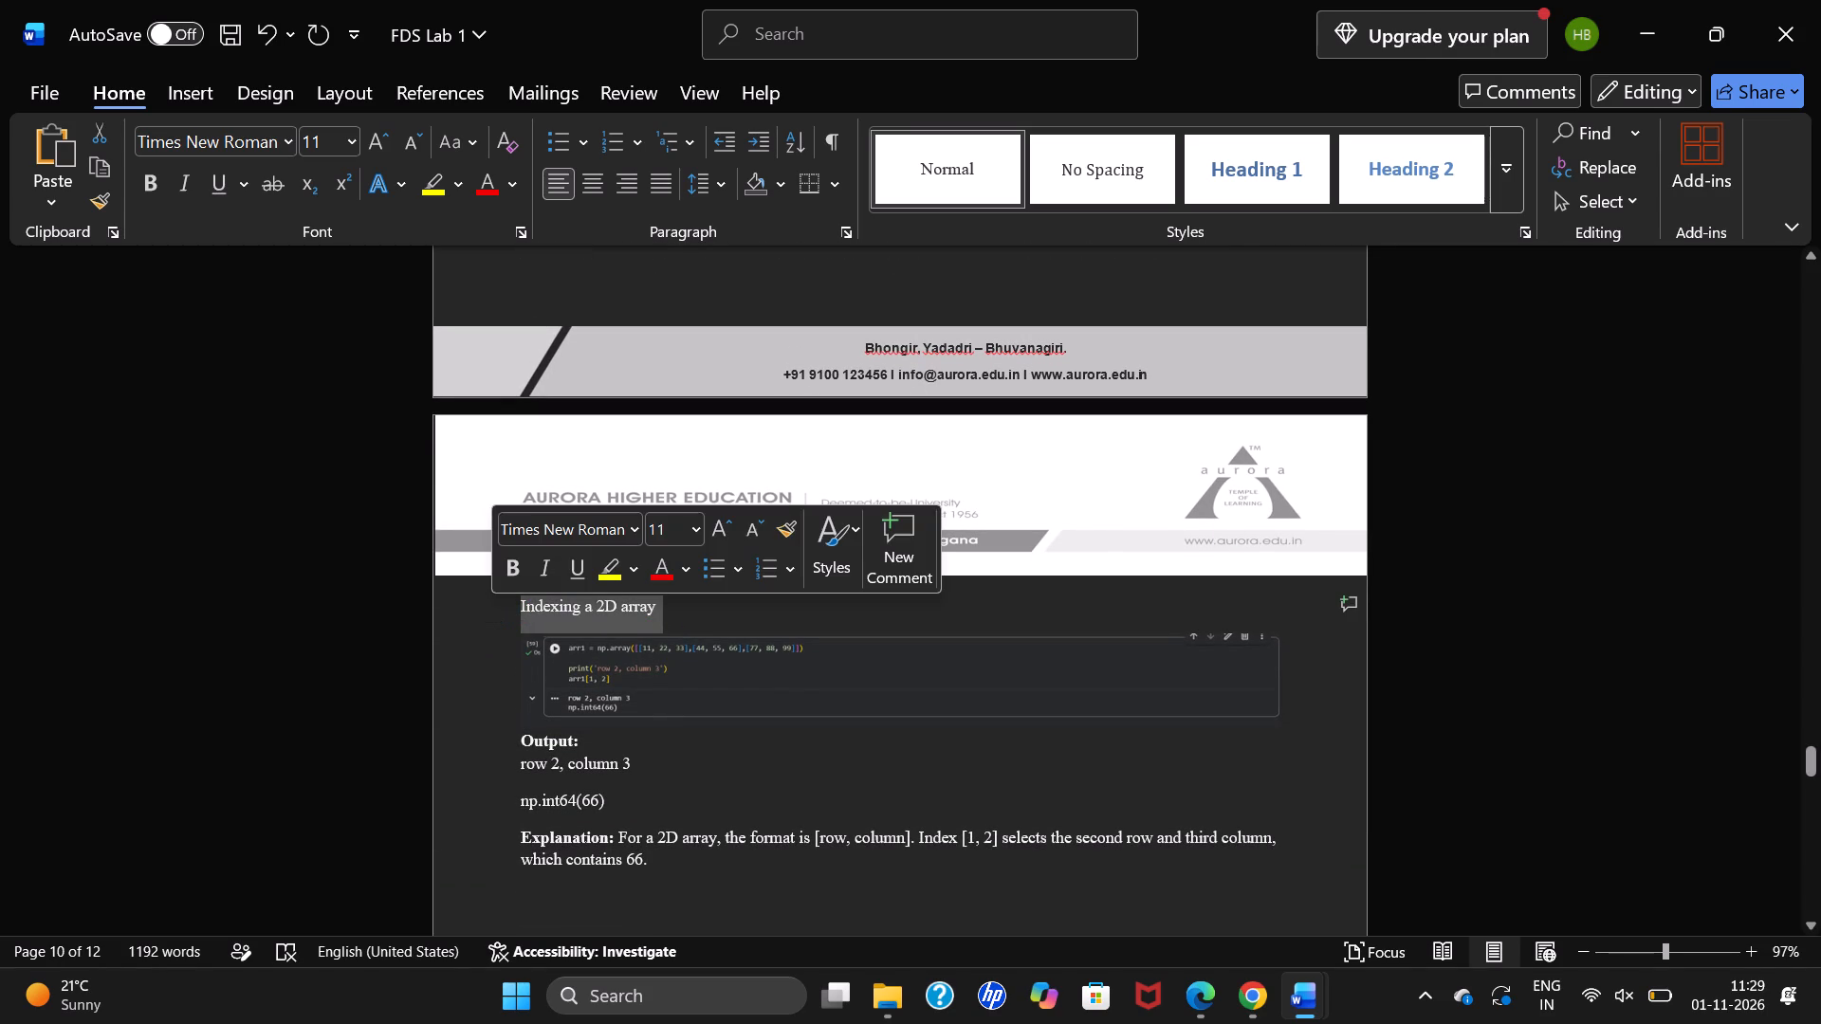
pyautogui.click(691, 525)
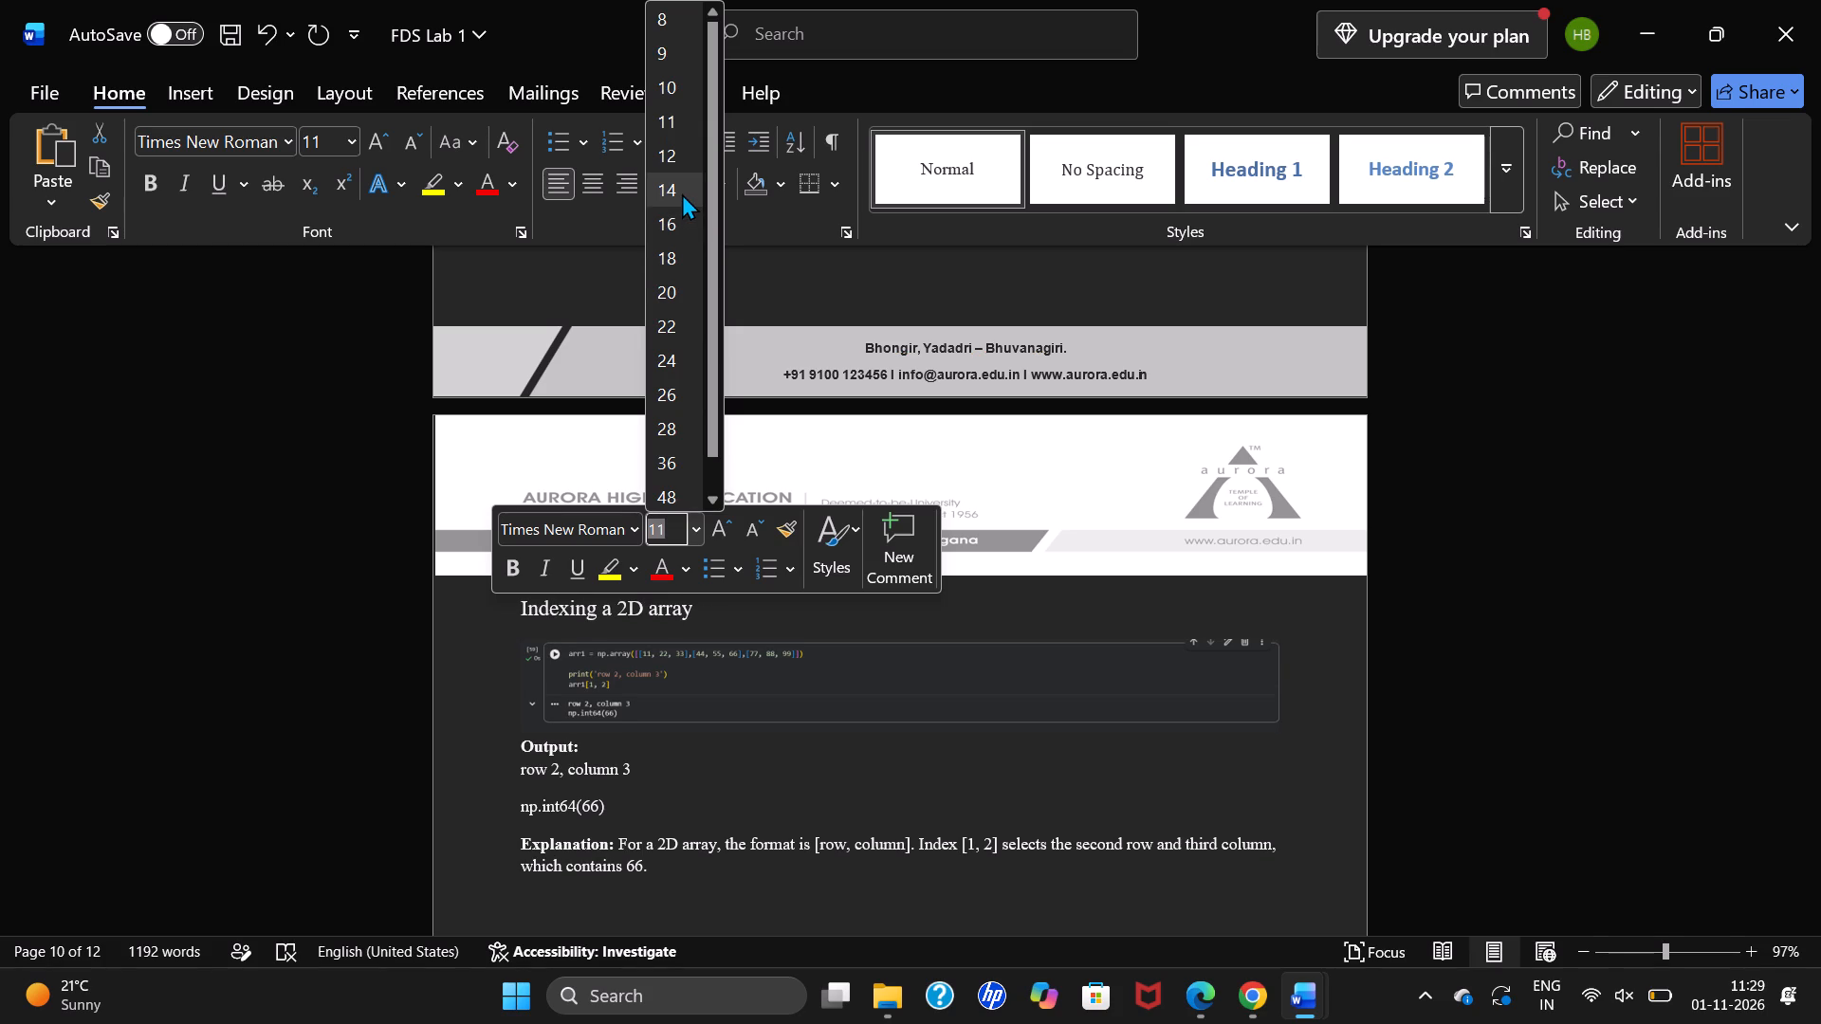
pyautogui.click(682, 193)
pyautogui.click(725, 612)
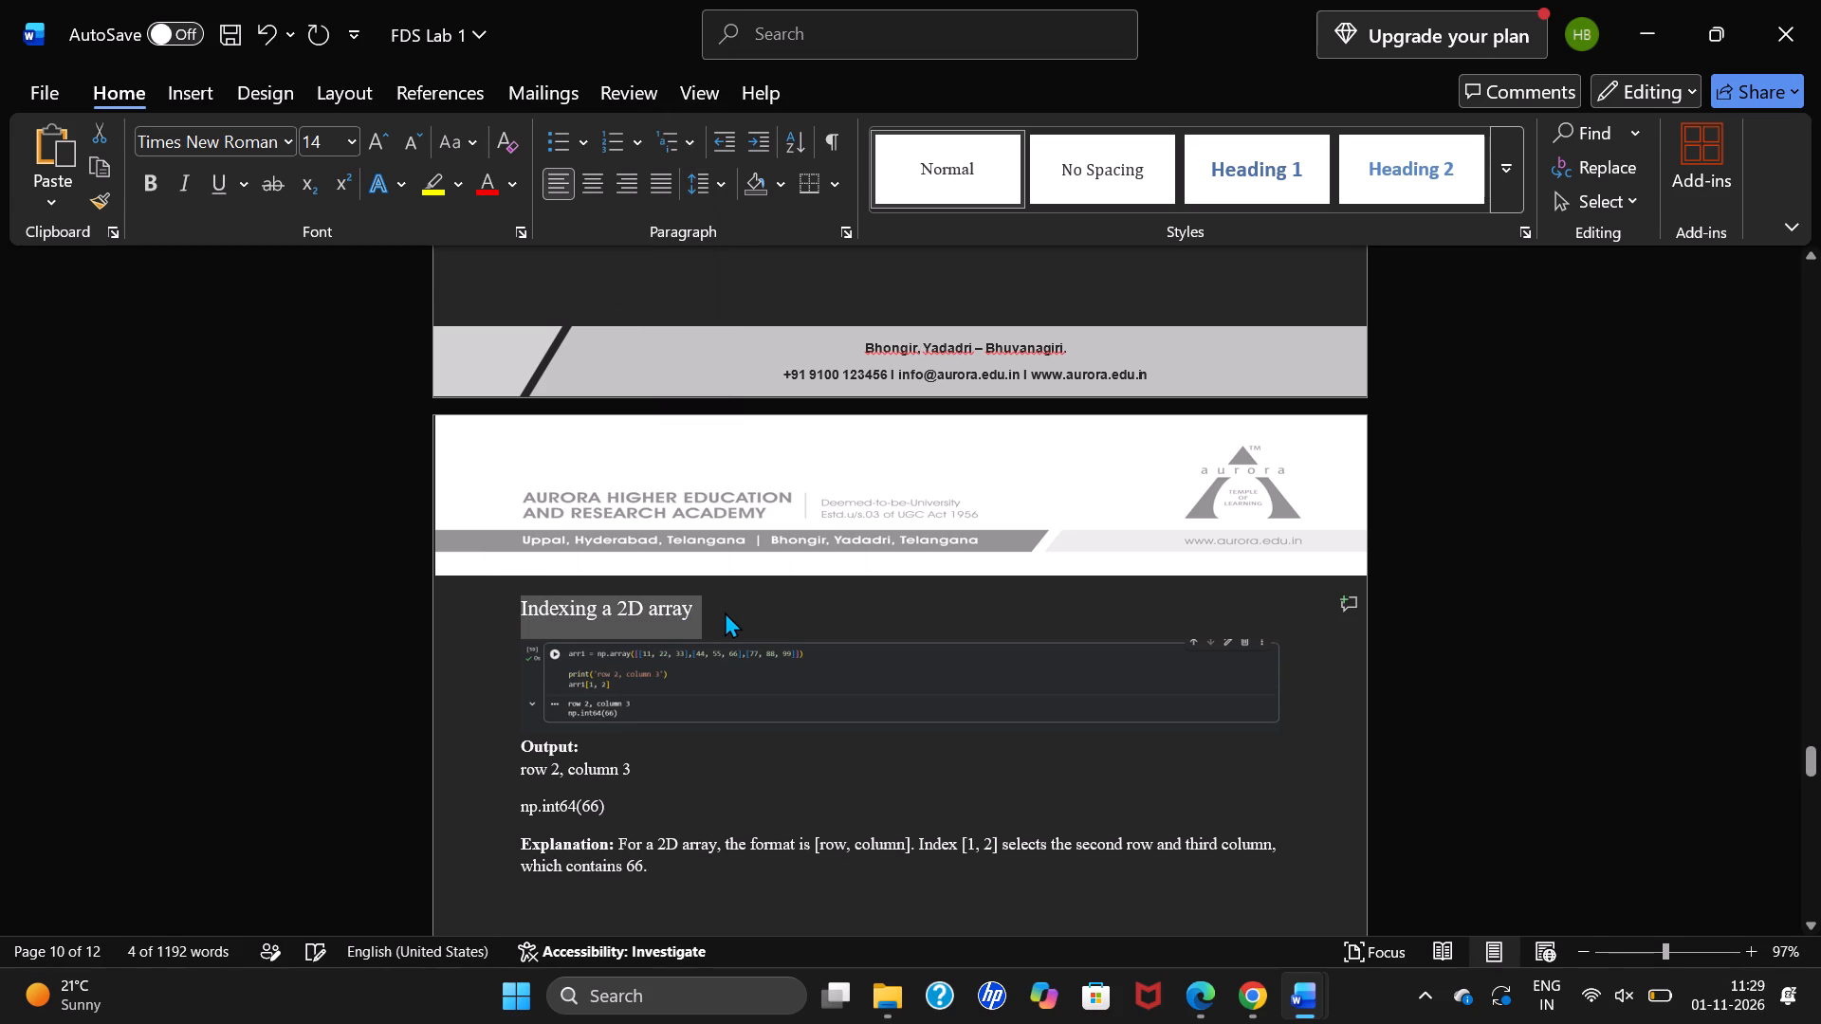
pyautogui.moveTo(725, 612); pyautogui.dragTo(497, 601)
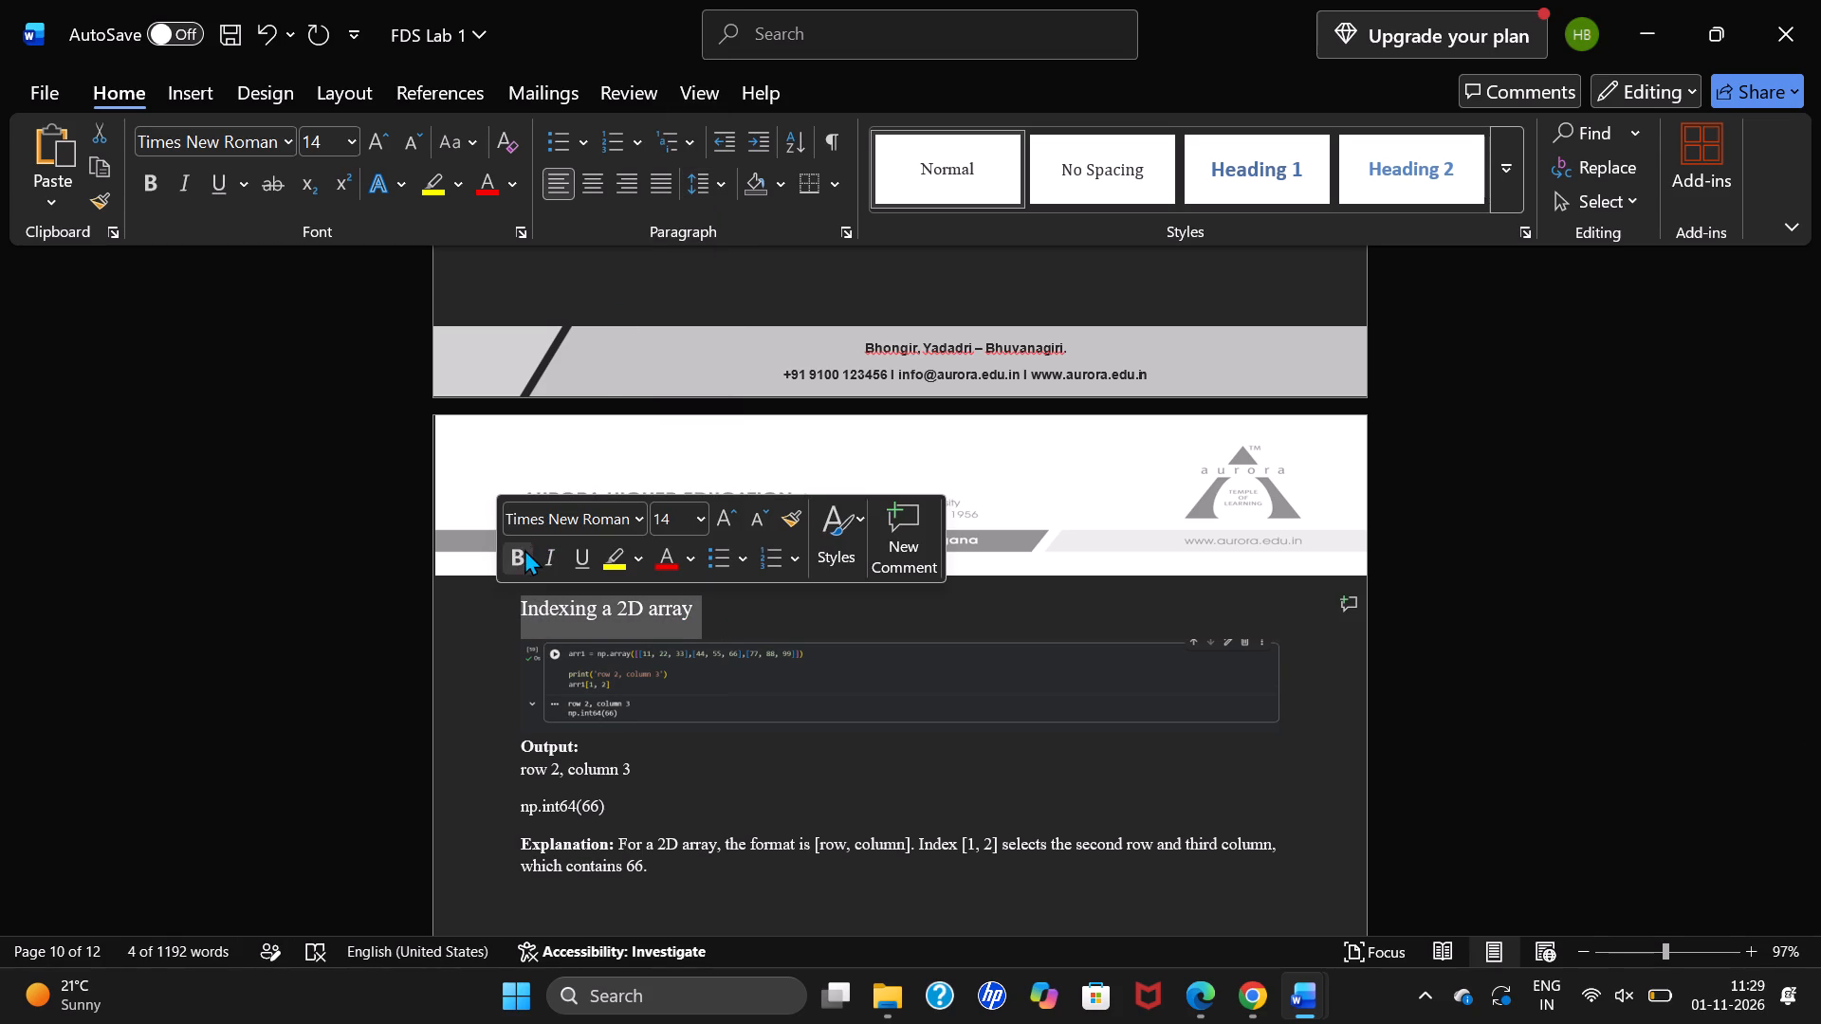
pyautogui.click(524, 549)
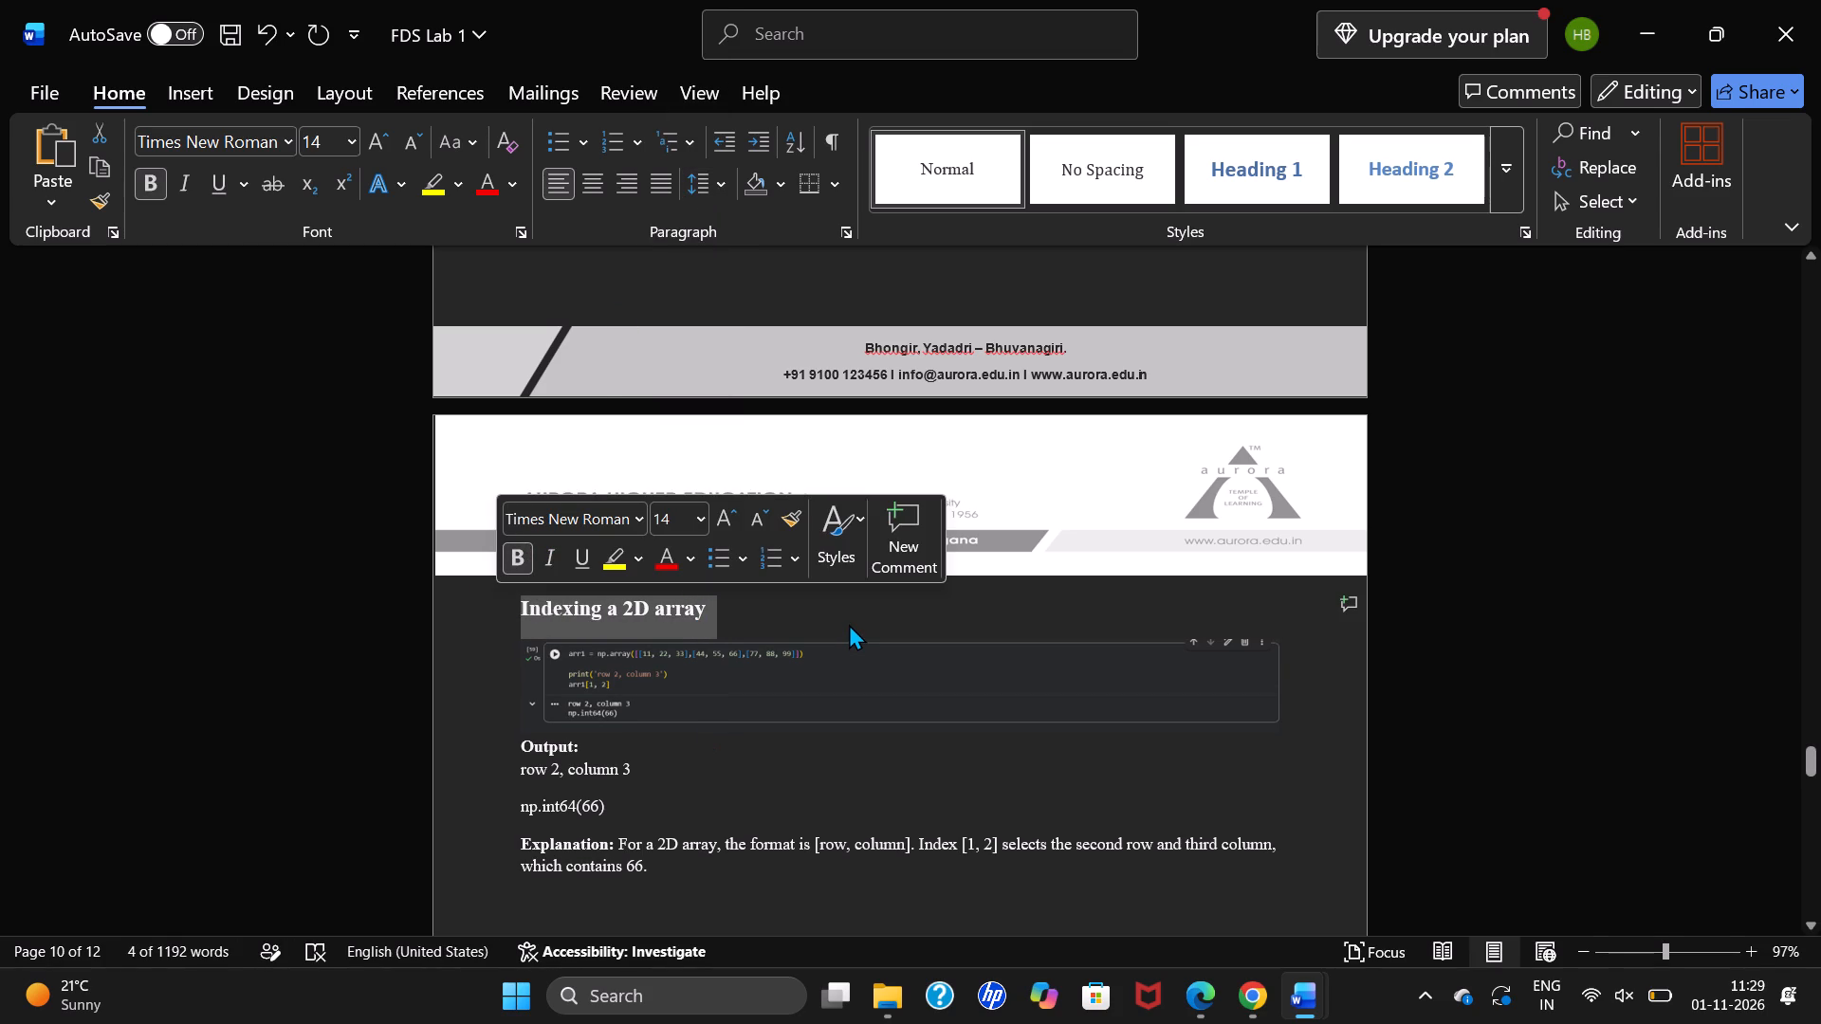
pyautogui.click(849, 624)
# Delete the blank line between the 2D array indexing explanation and the "5. Slicing" heading.
pyautogui.scroll(-1, 849, 624)
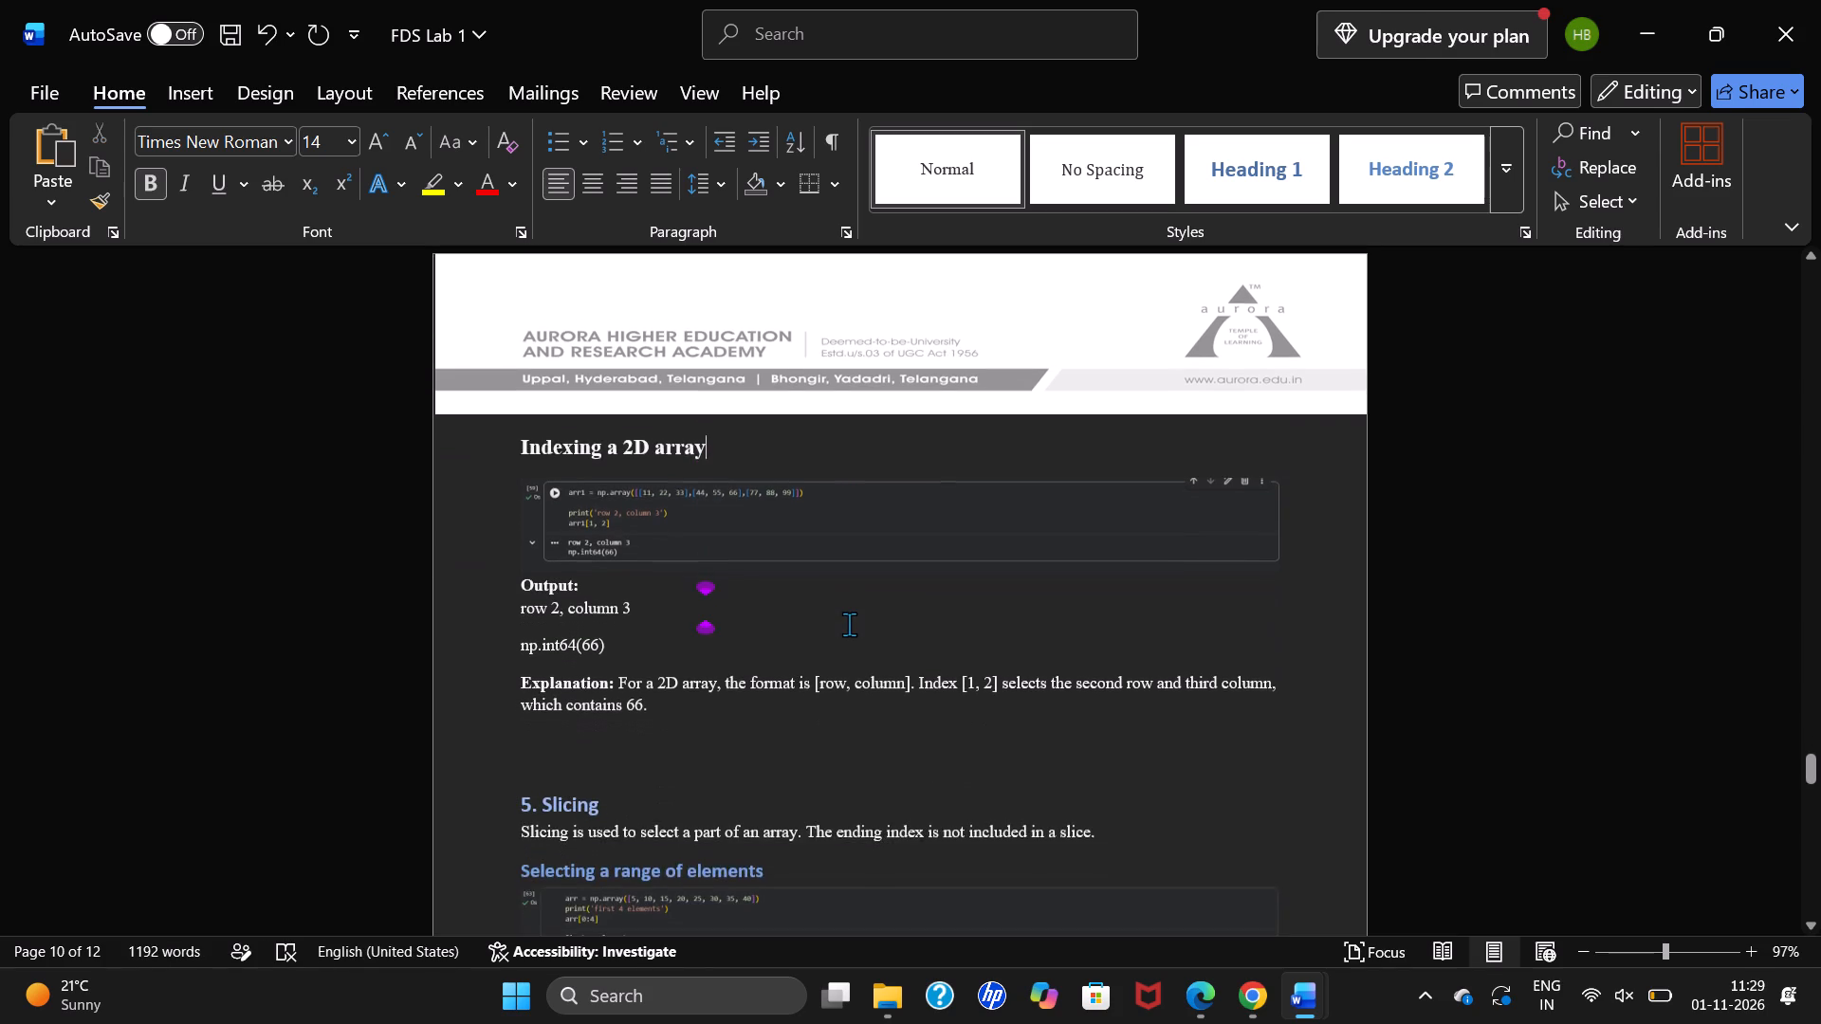
pyautogui.scroll(-1, 849, 624)
pyautogui.click(611, 491)
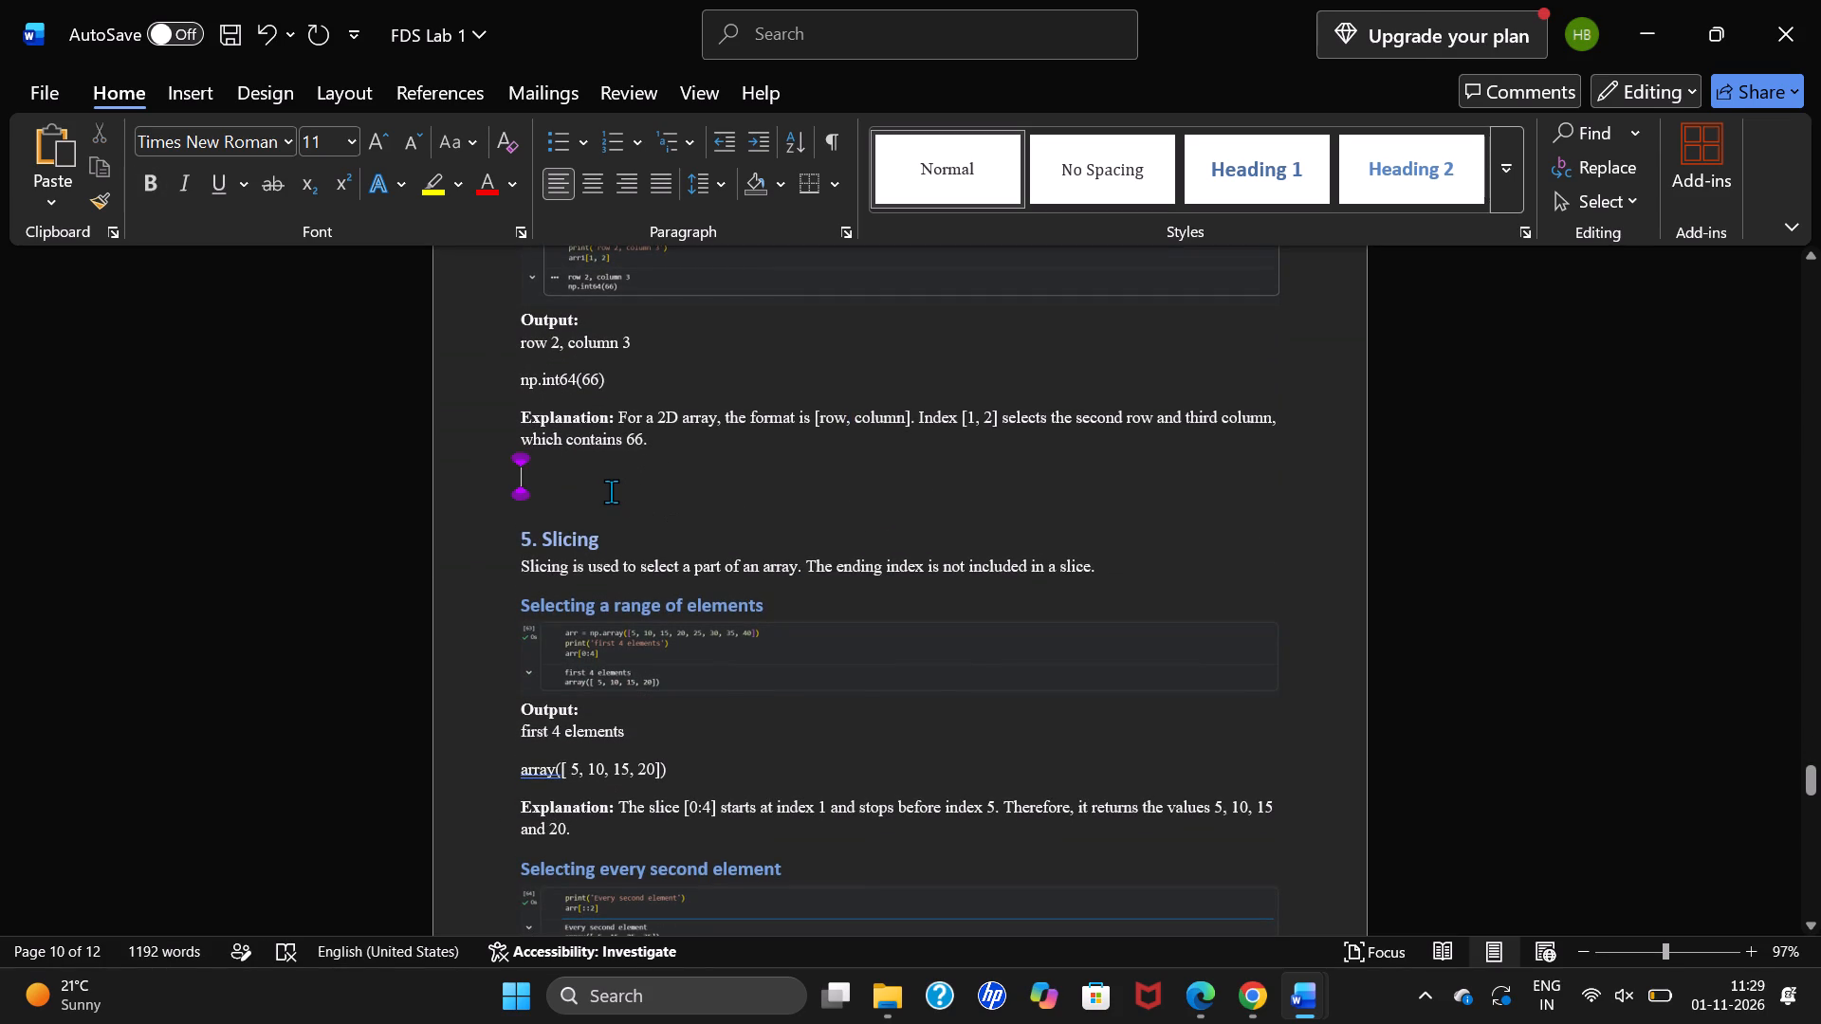
pyautogui.press('BackSpace')
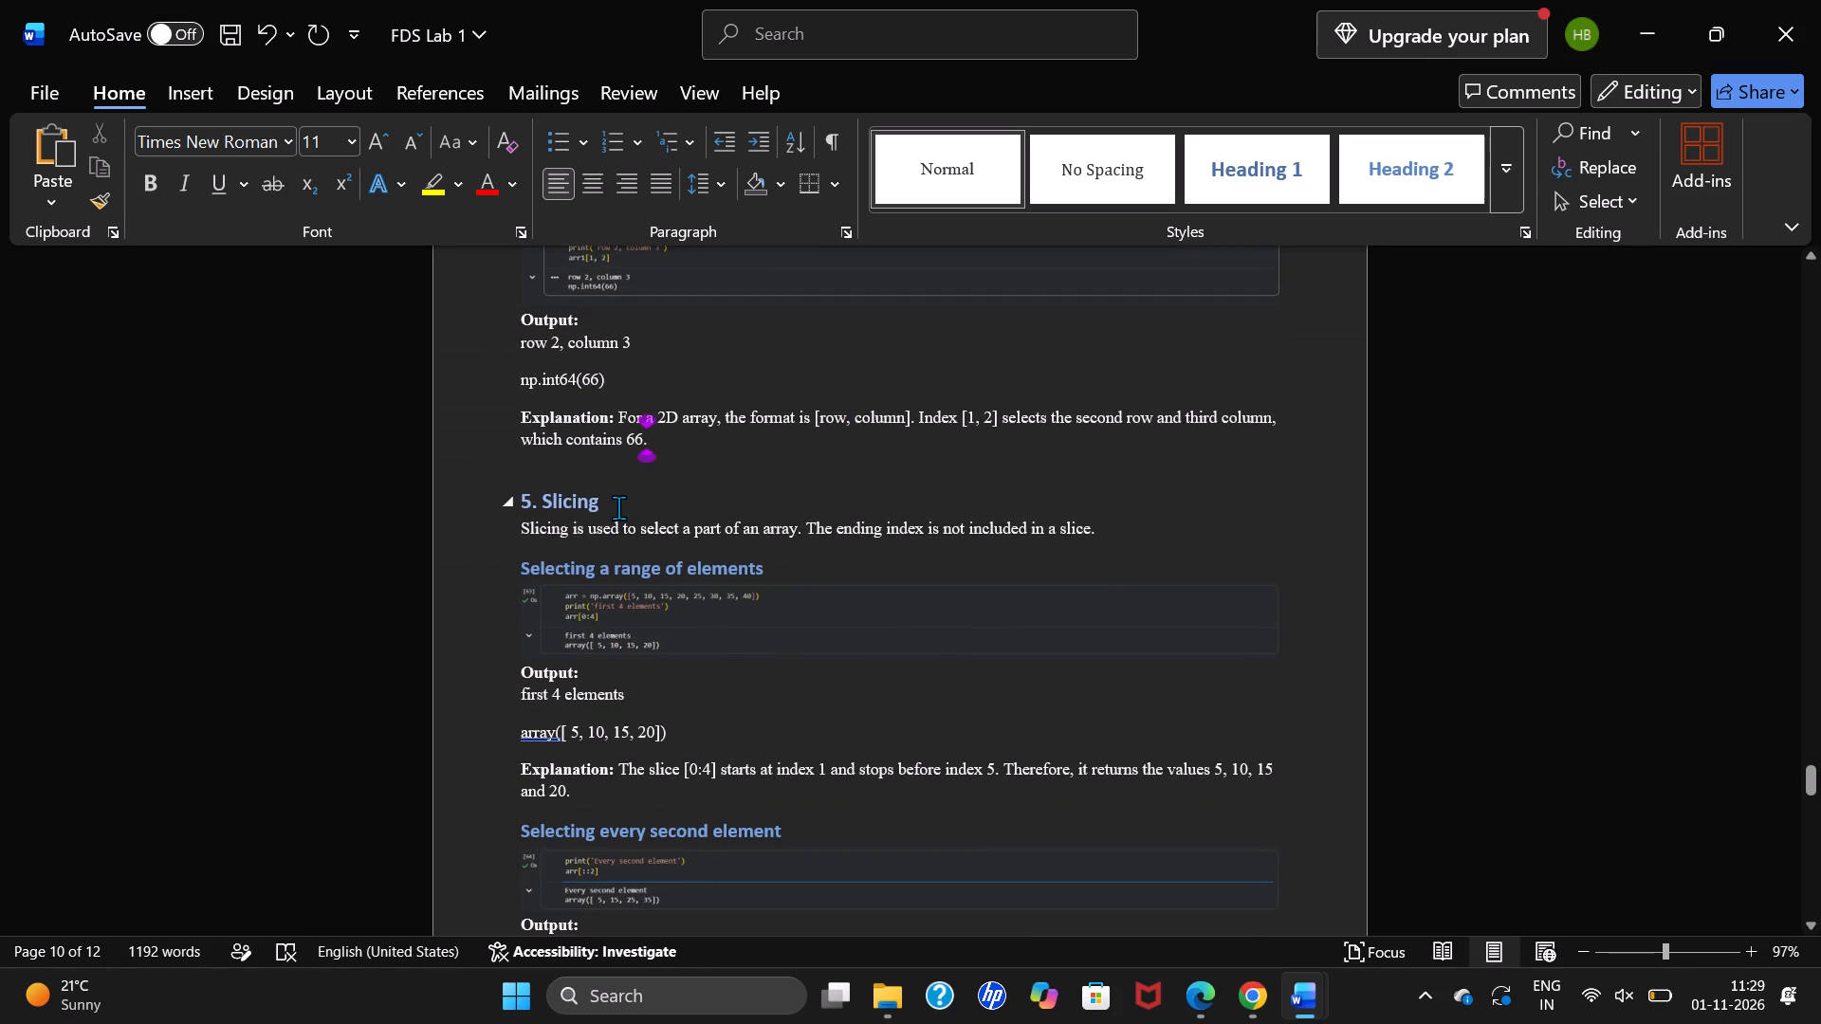
# Apply the Normal style to the "5. Slicing" heading and make it bold at font size 16.
pyautogui.moveTo(618, 507); pyautogui.dragTo(506, 501)
pyautogui.click(983, 153)
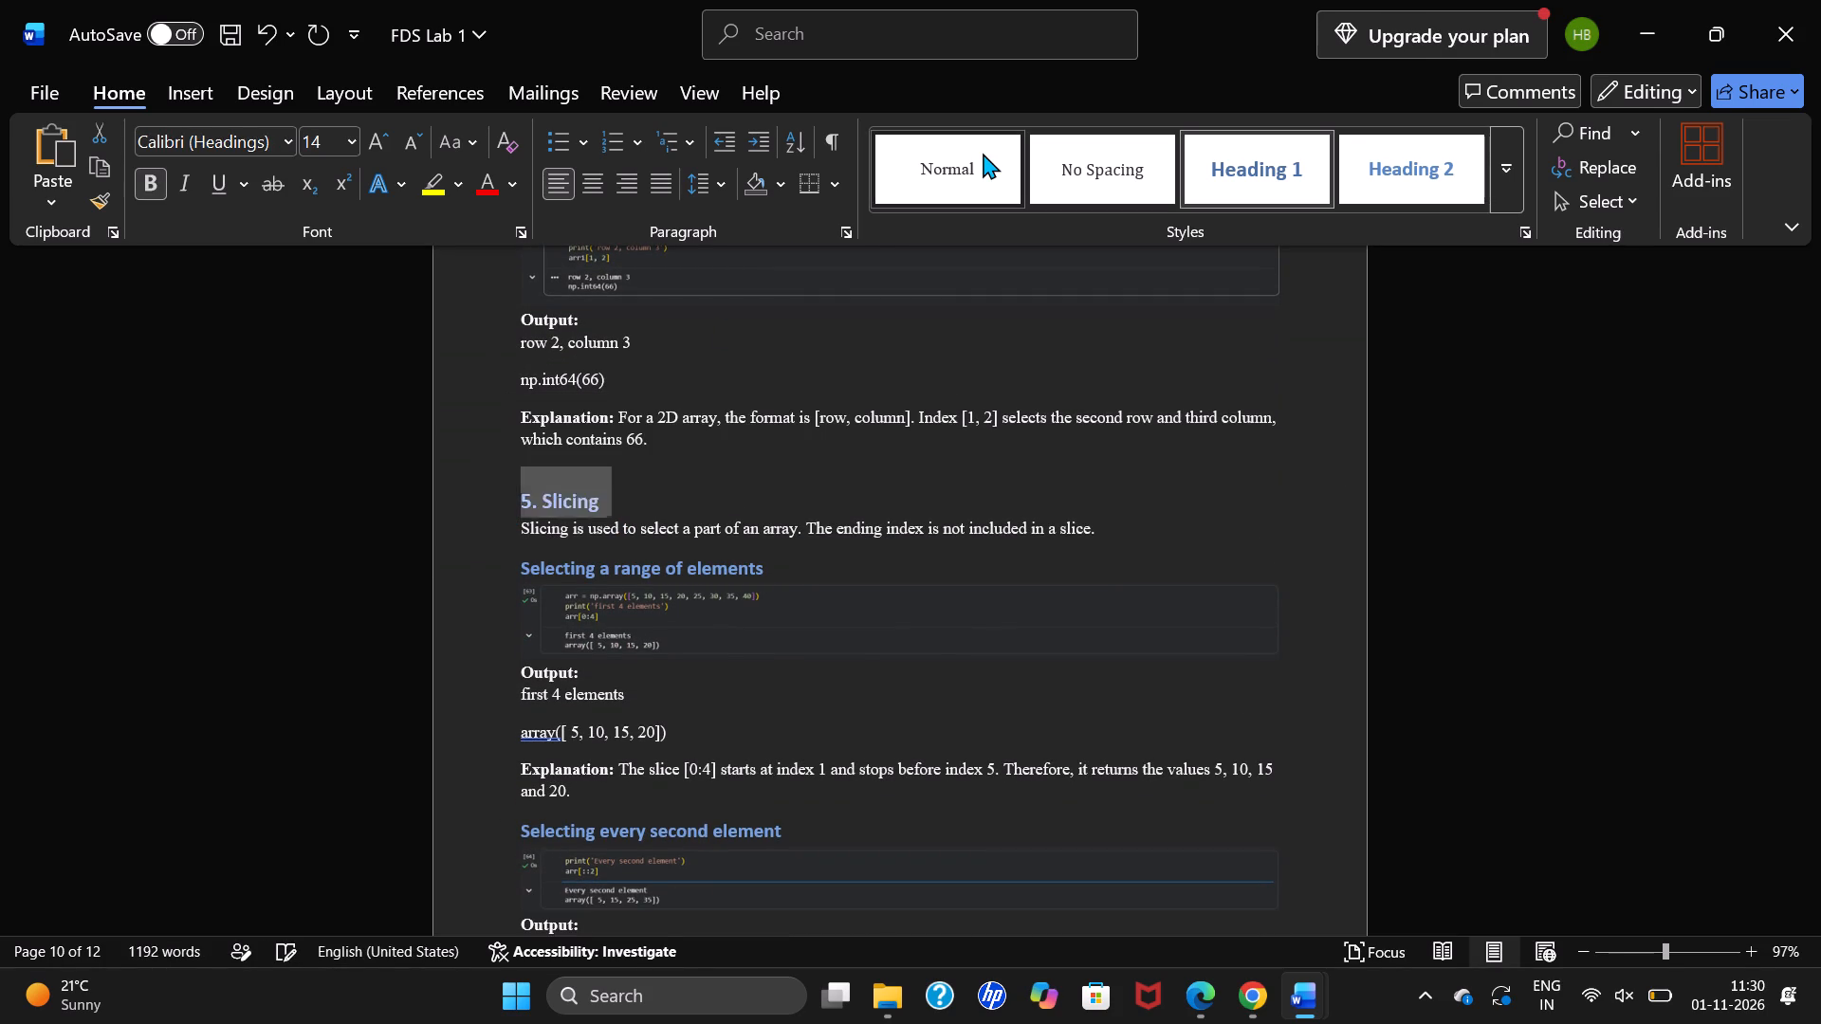
pyautogui.click(662, 480)
pyautogui.moveTo(662, 480); pyautogui.dragTo(515, 481)
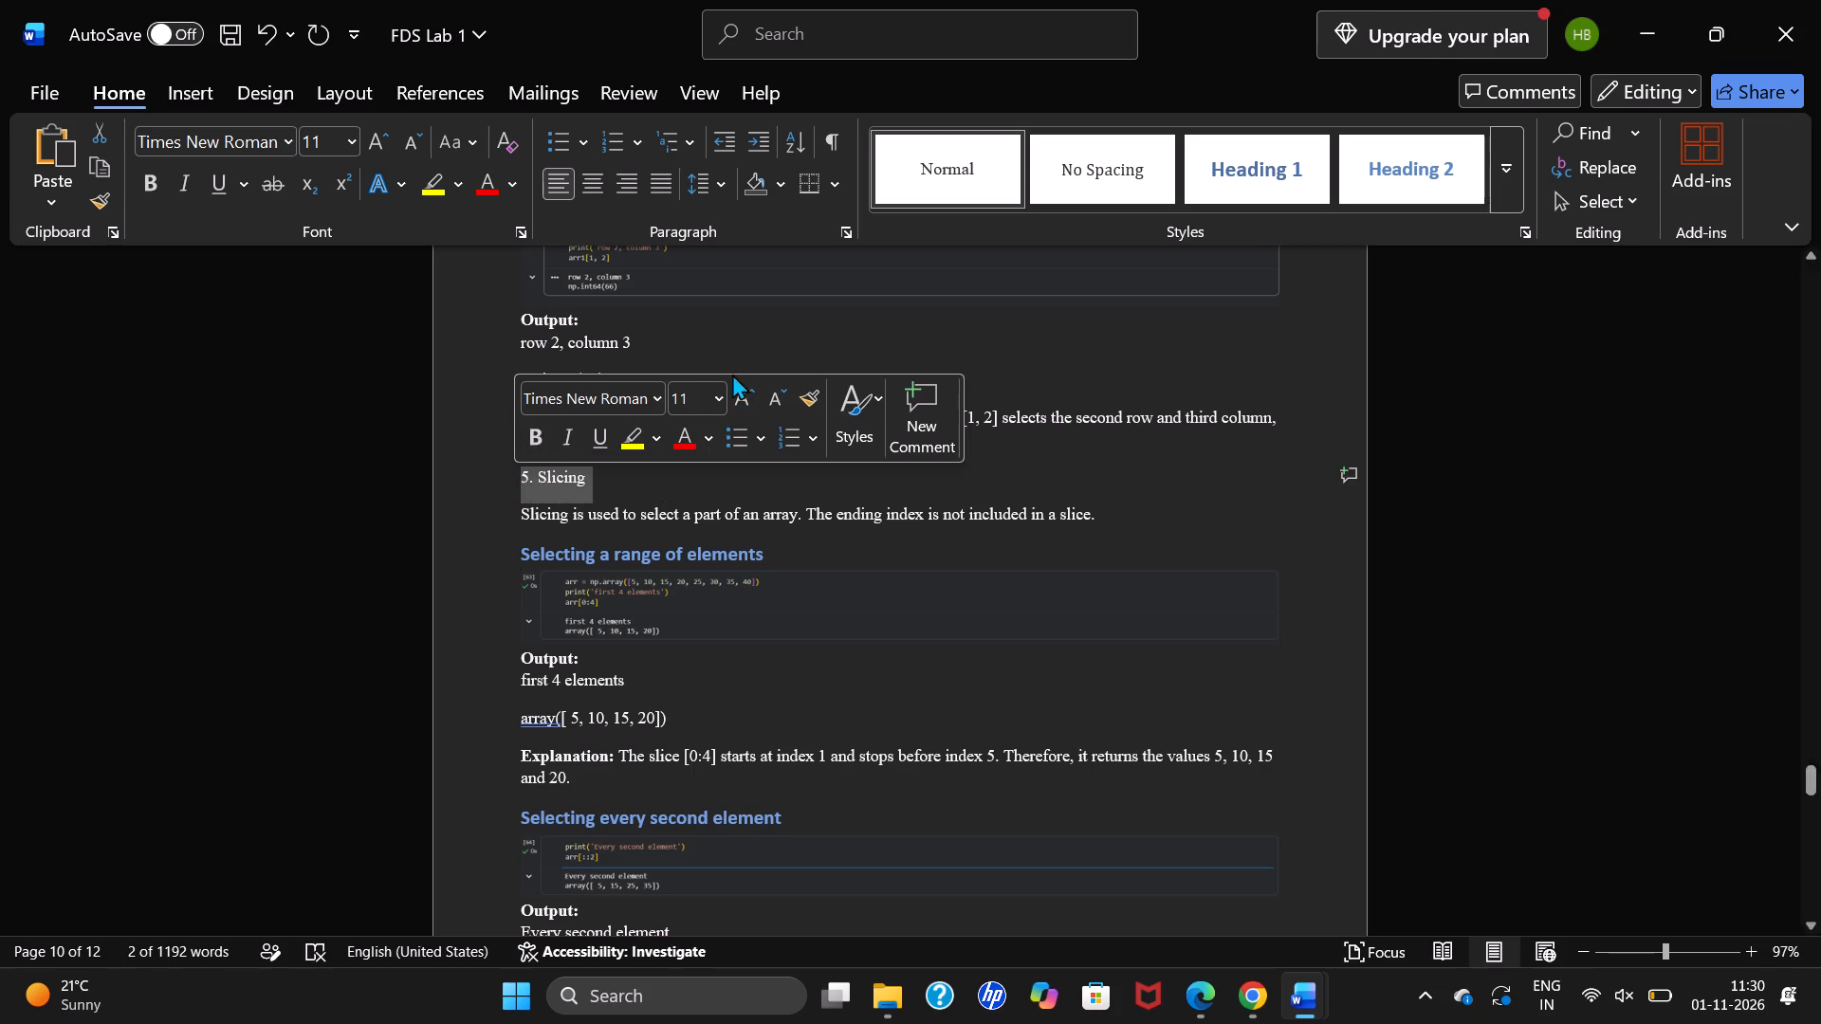
pyautogui.click(715, 398)
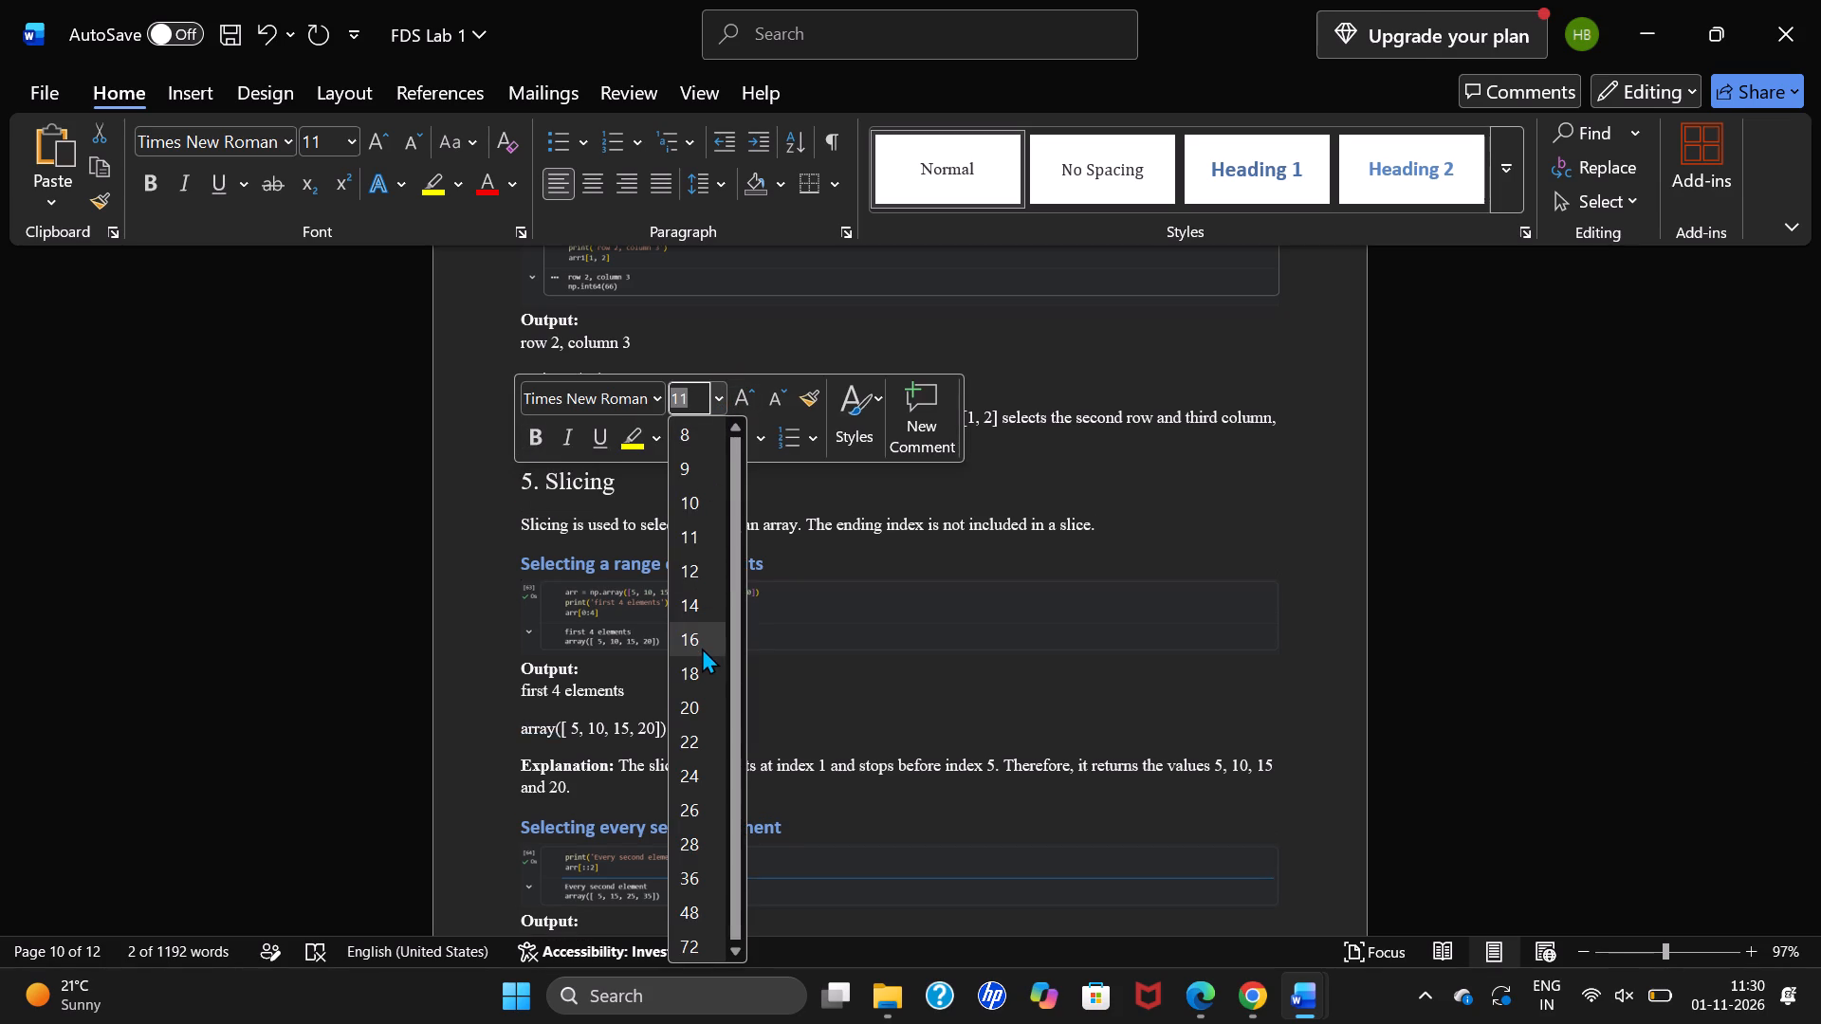
pyautogui.click(702, 647)
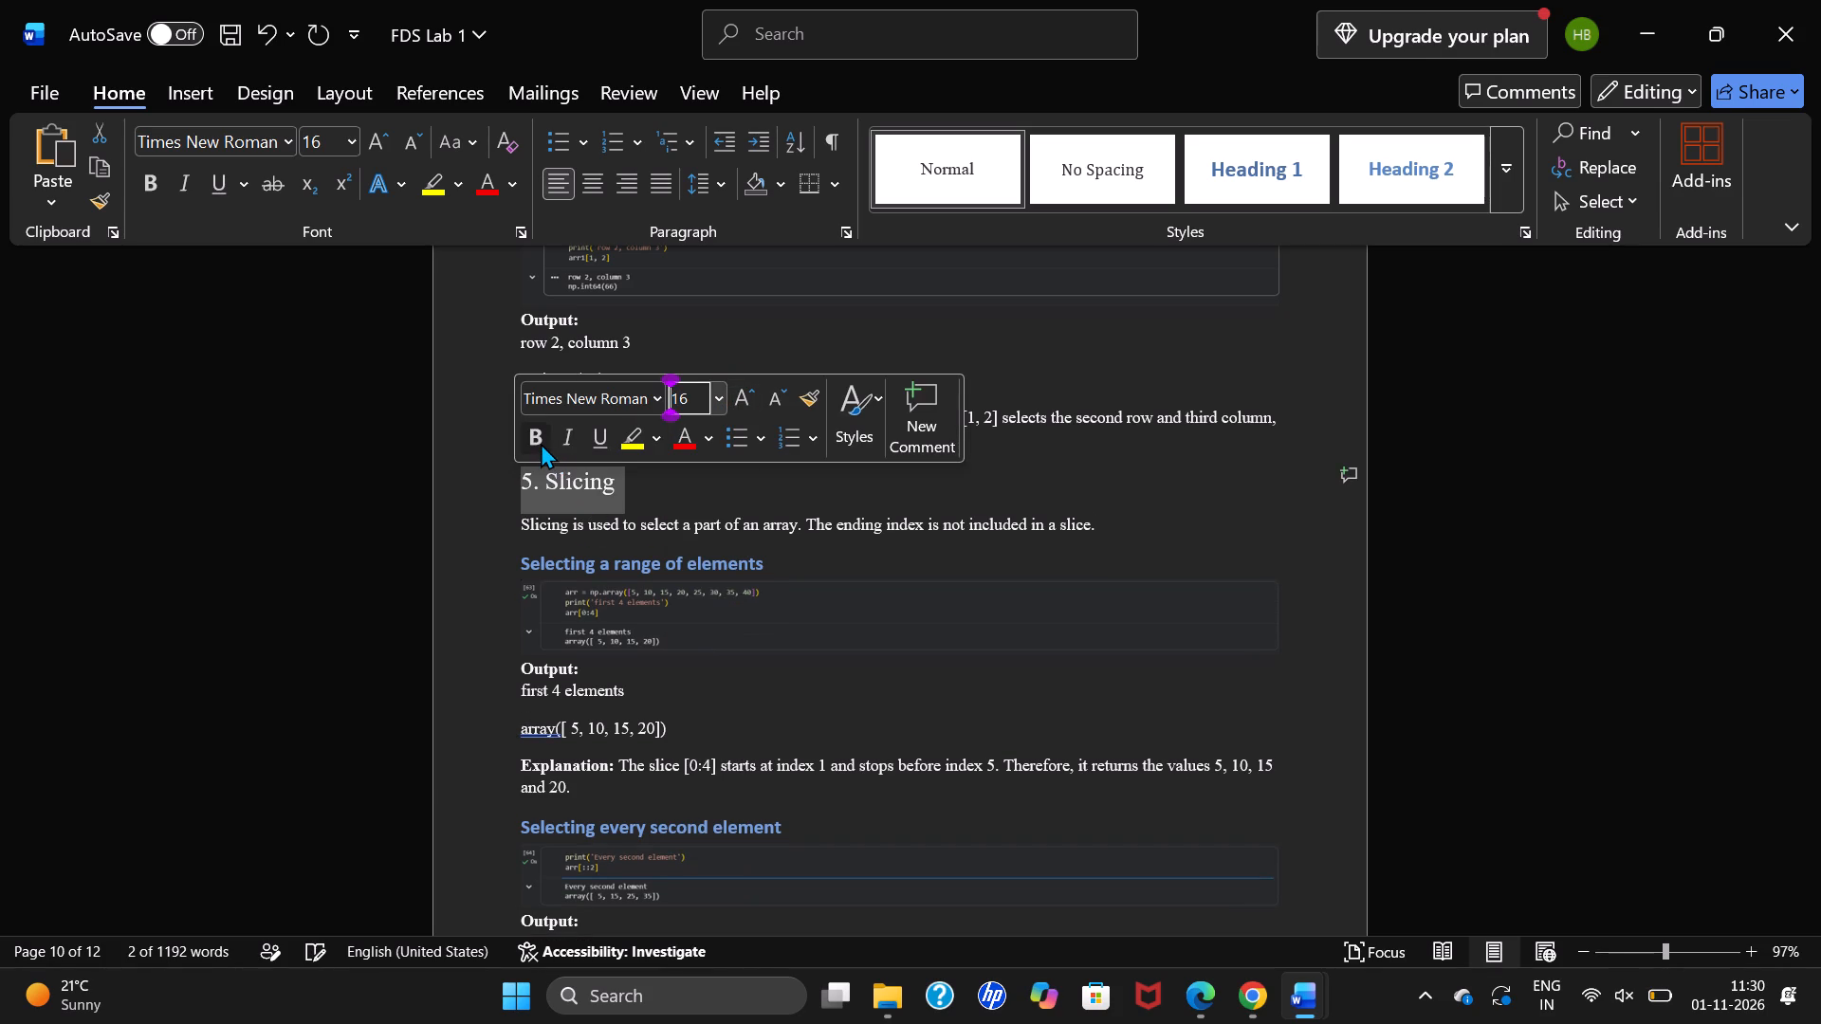
pyautogui.click(541, 443)
pyautogui.click(685, 507)
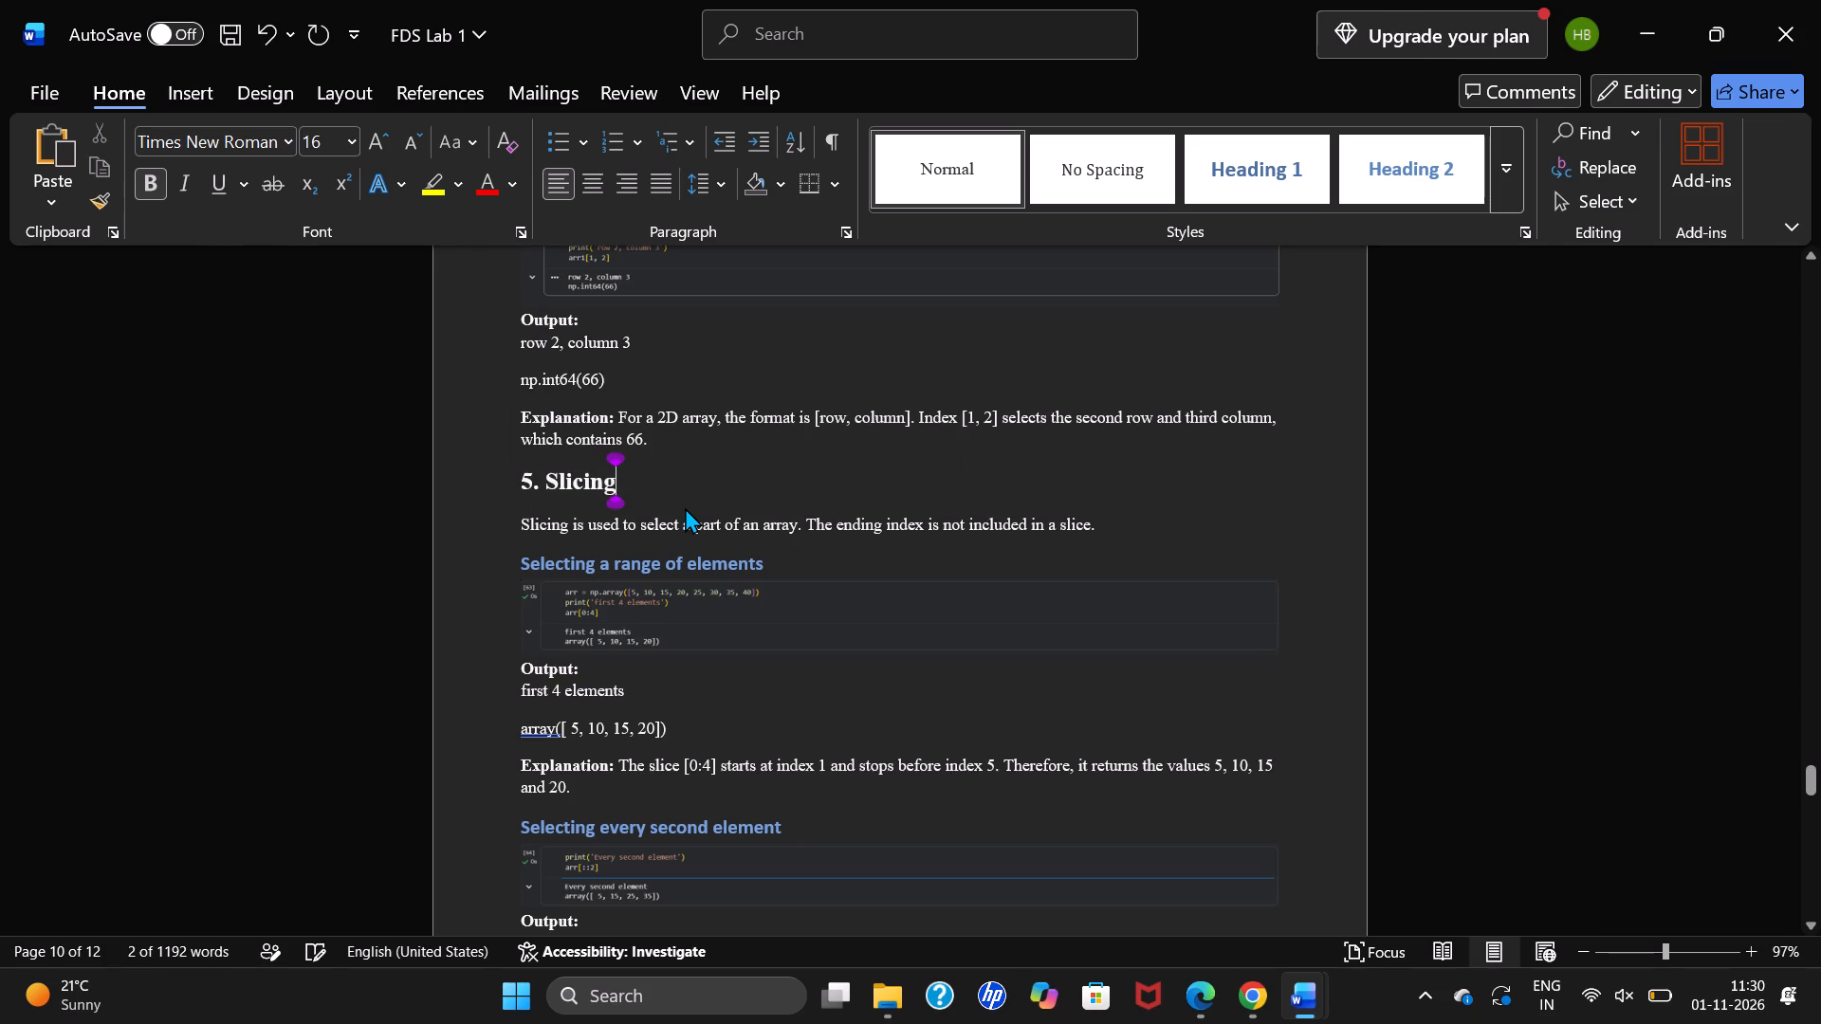
# Apply the Normal style to the "Selecting a range of elements" heading and make it bold at font size 14.
pyautogui.scroll(-1, 685, 507)
pyautogui.moveTo(782, 478); pyautogui.dragTo(562, 490)
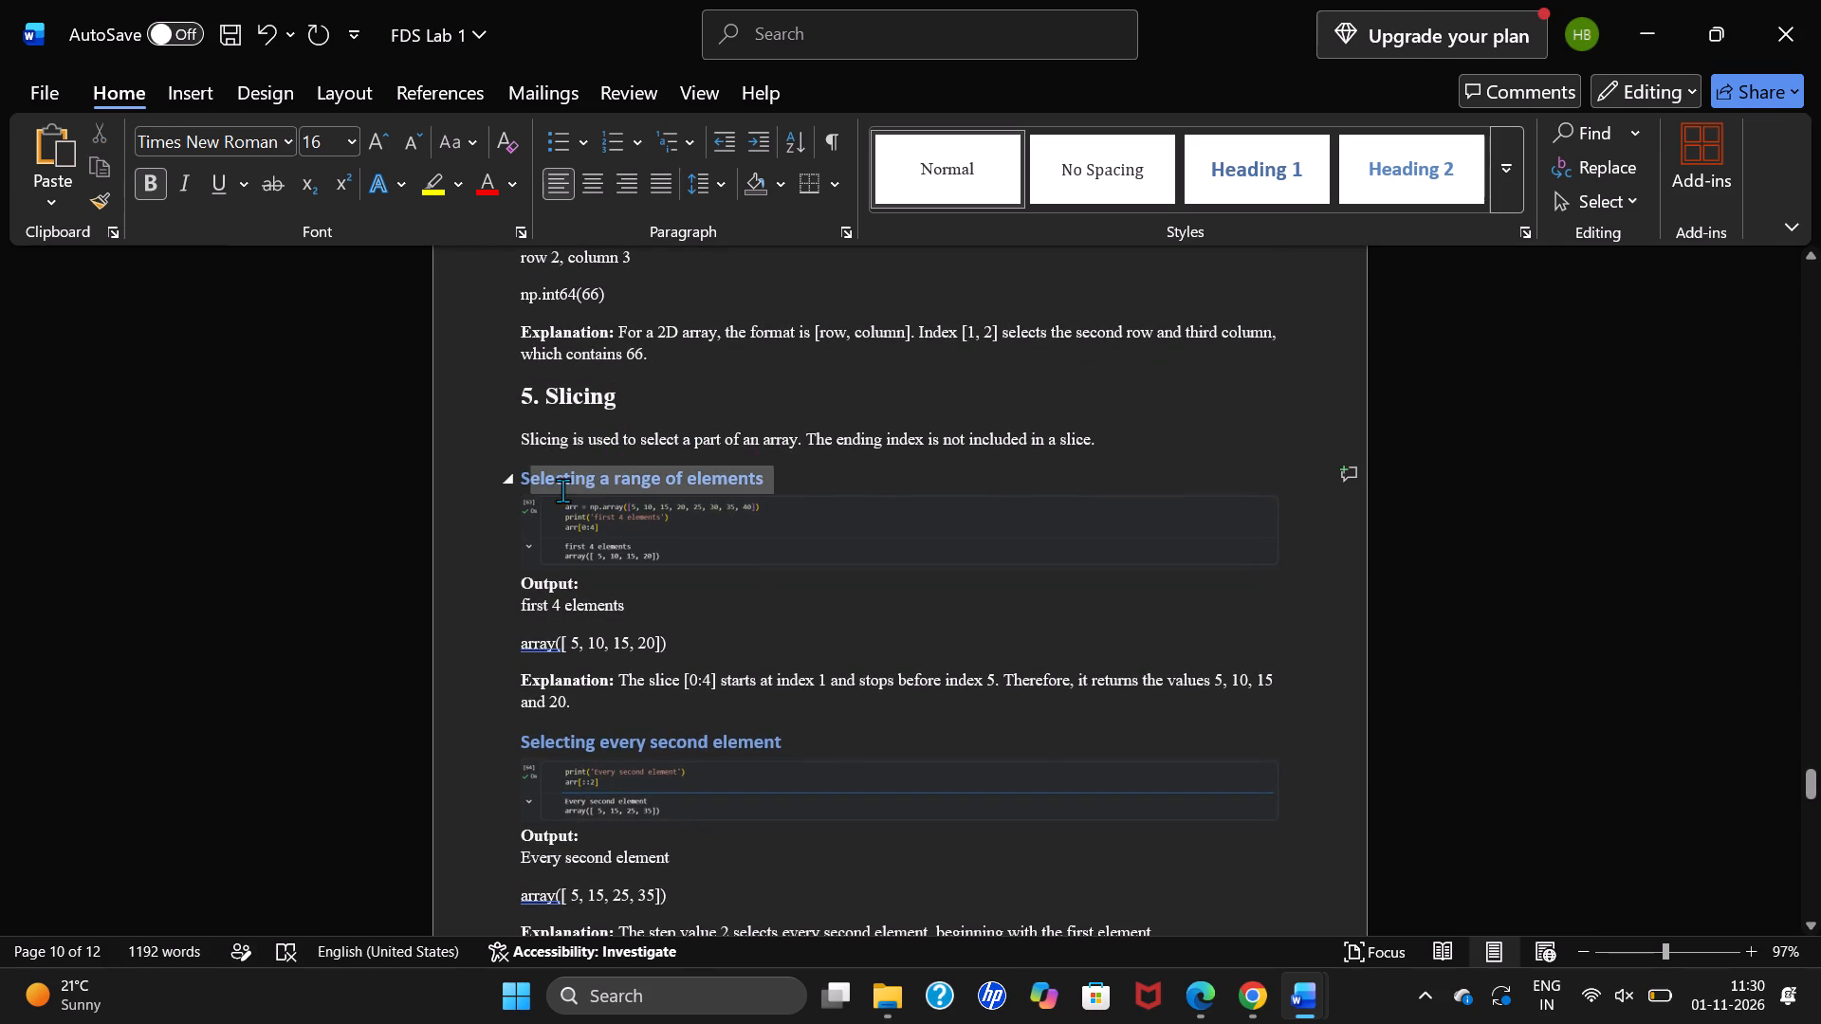
pyautogui.moveTo(562, 490); pyautogui.dragTo(538, 490)
pyautogui.click(926, 205)
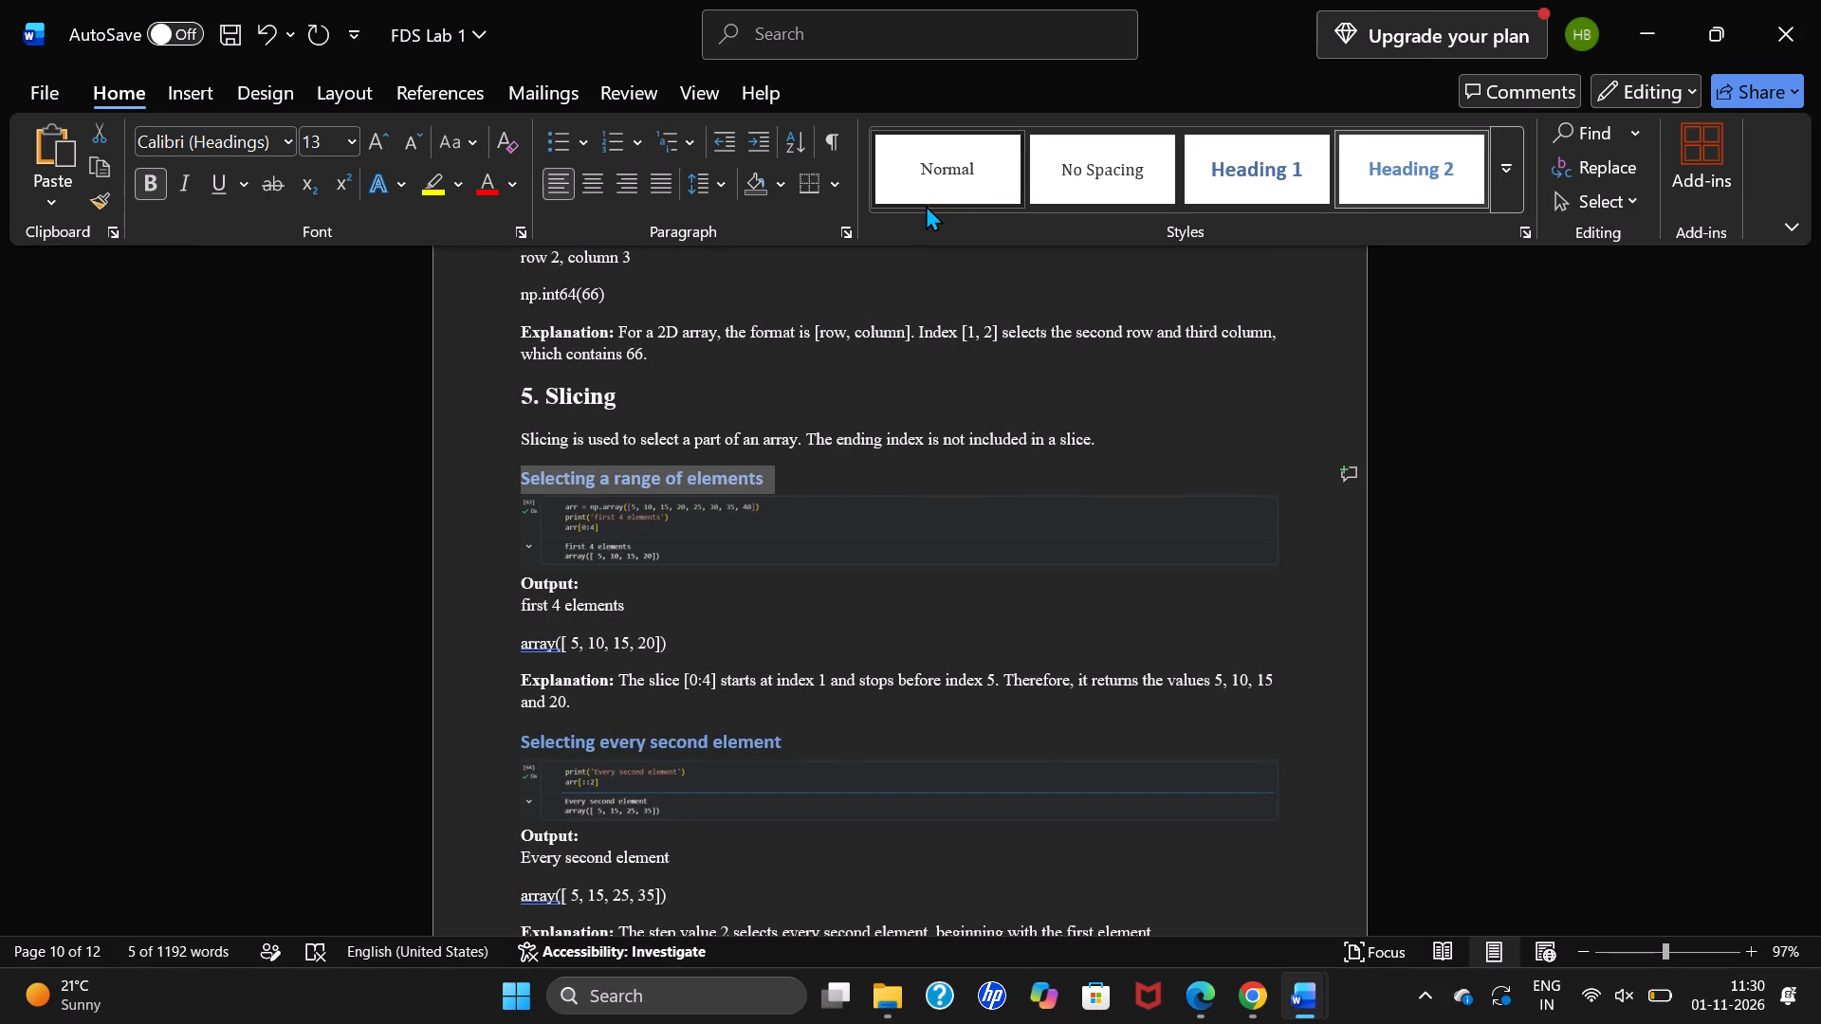
pyautogui.click(759, 489)
pyautogui.moveTo(759, 489); pyautogui.dragTo(531, 481)
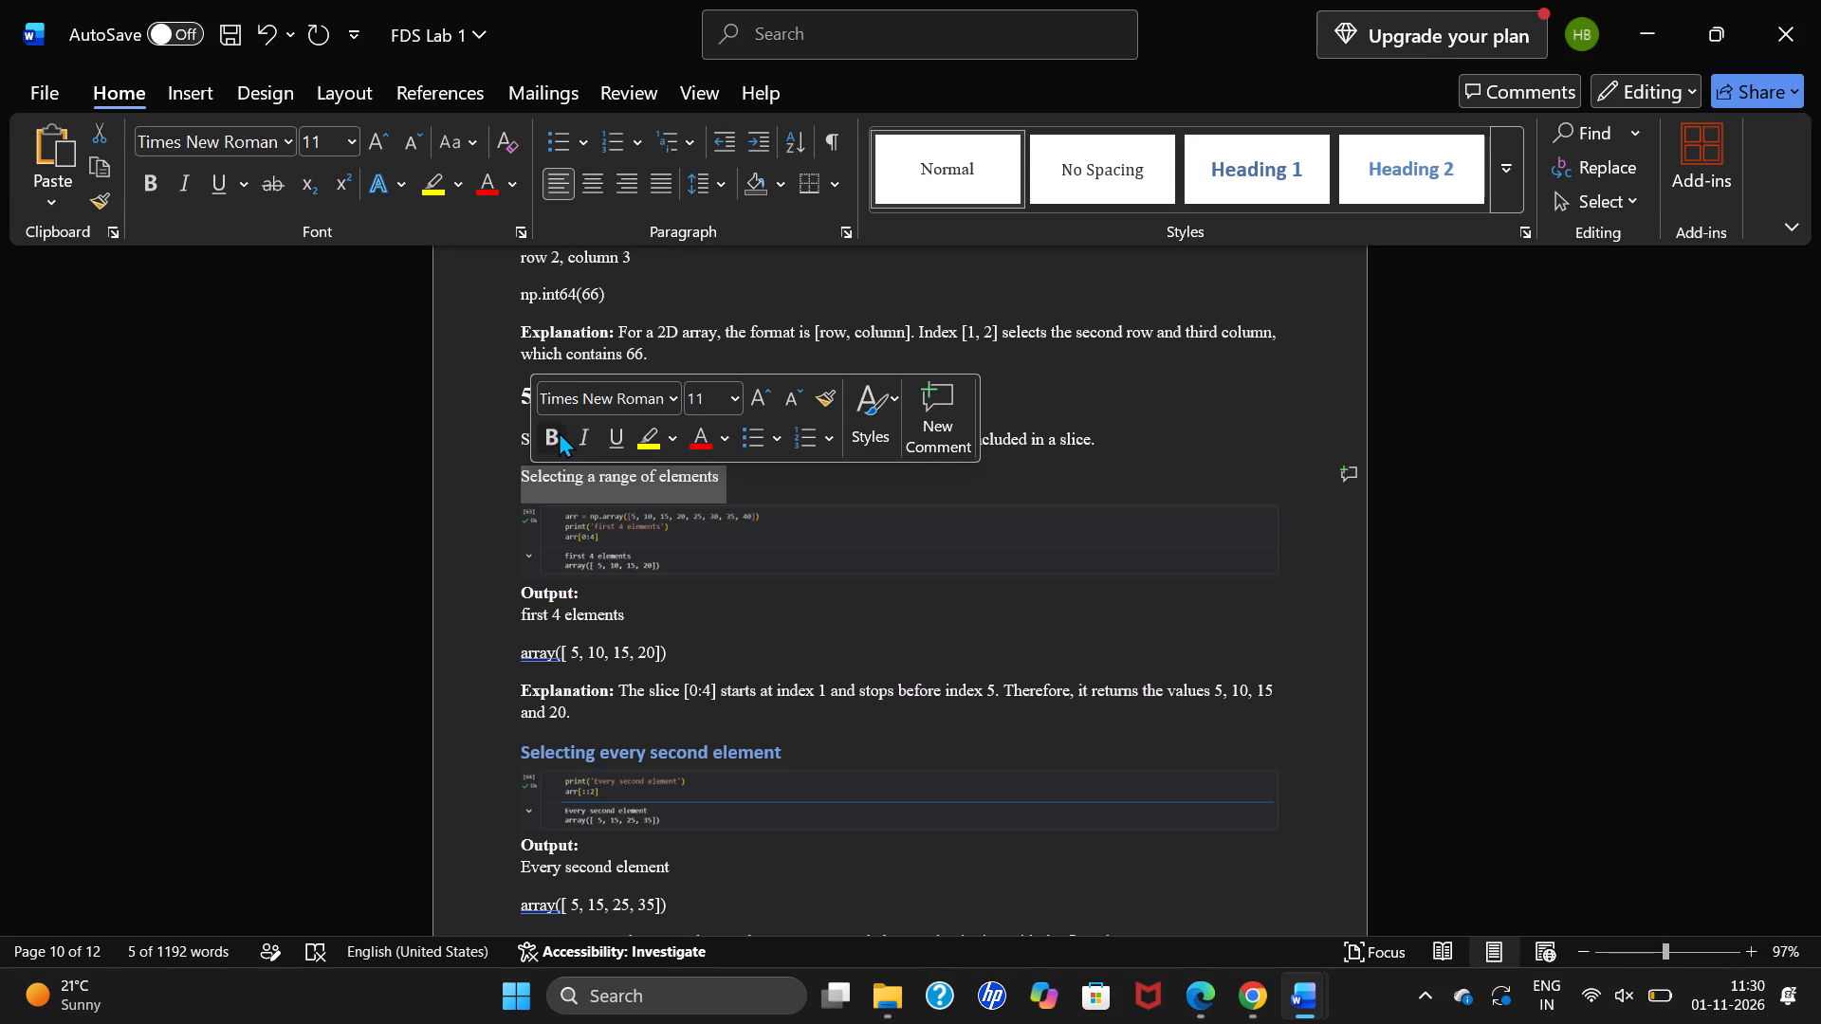
pyautogui.click(559, 431)
pyautogui.click(728, 399)
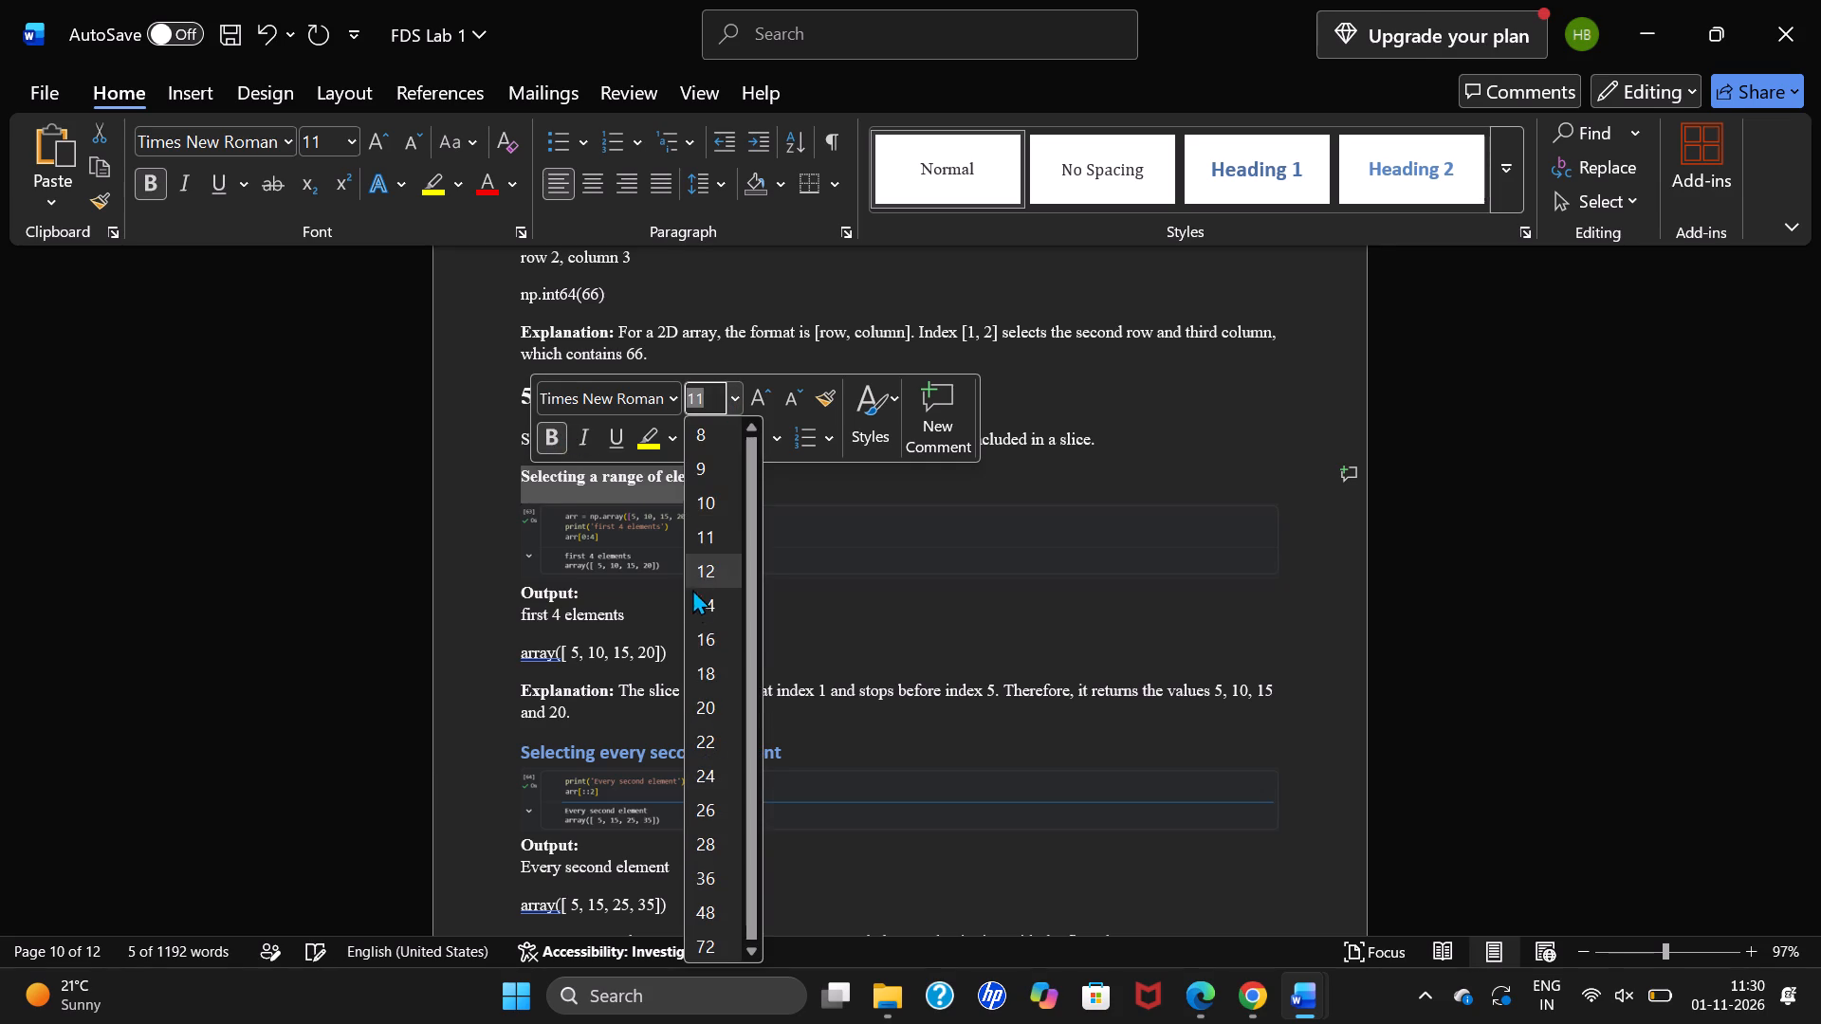
pyautogui.click(702, 620)
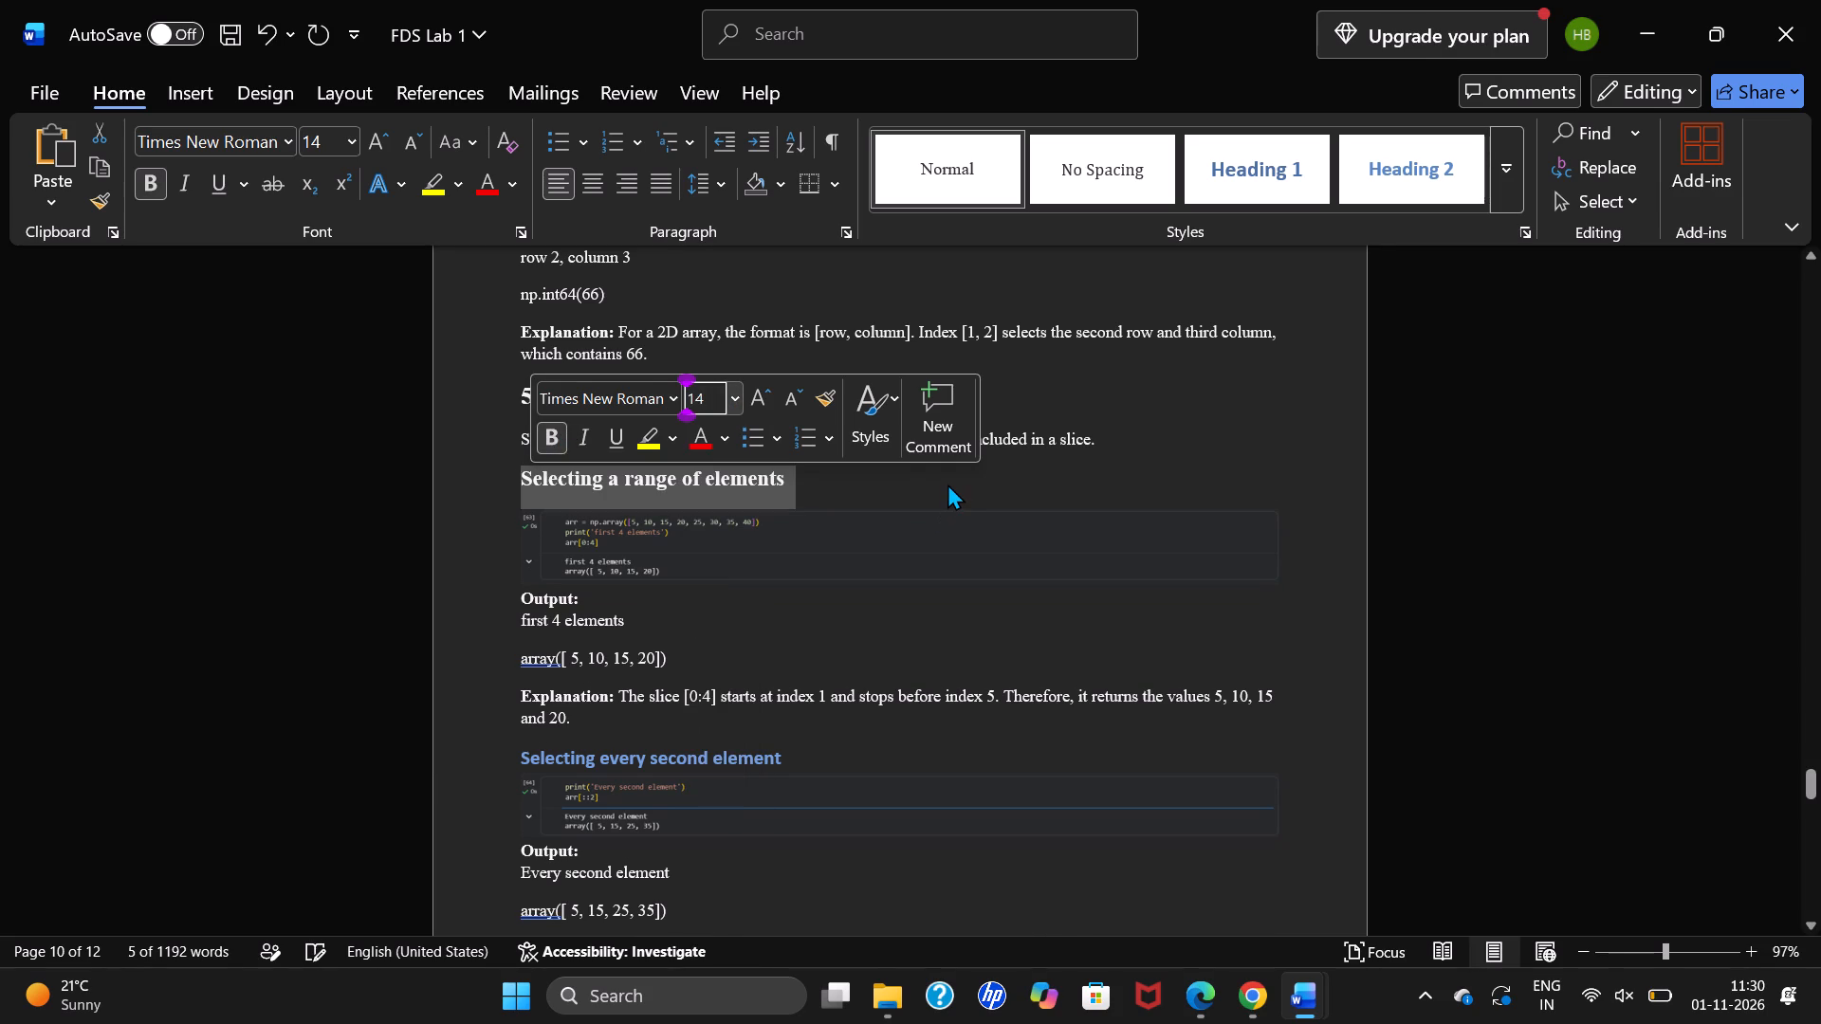
pyautogui.click(947, 483)
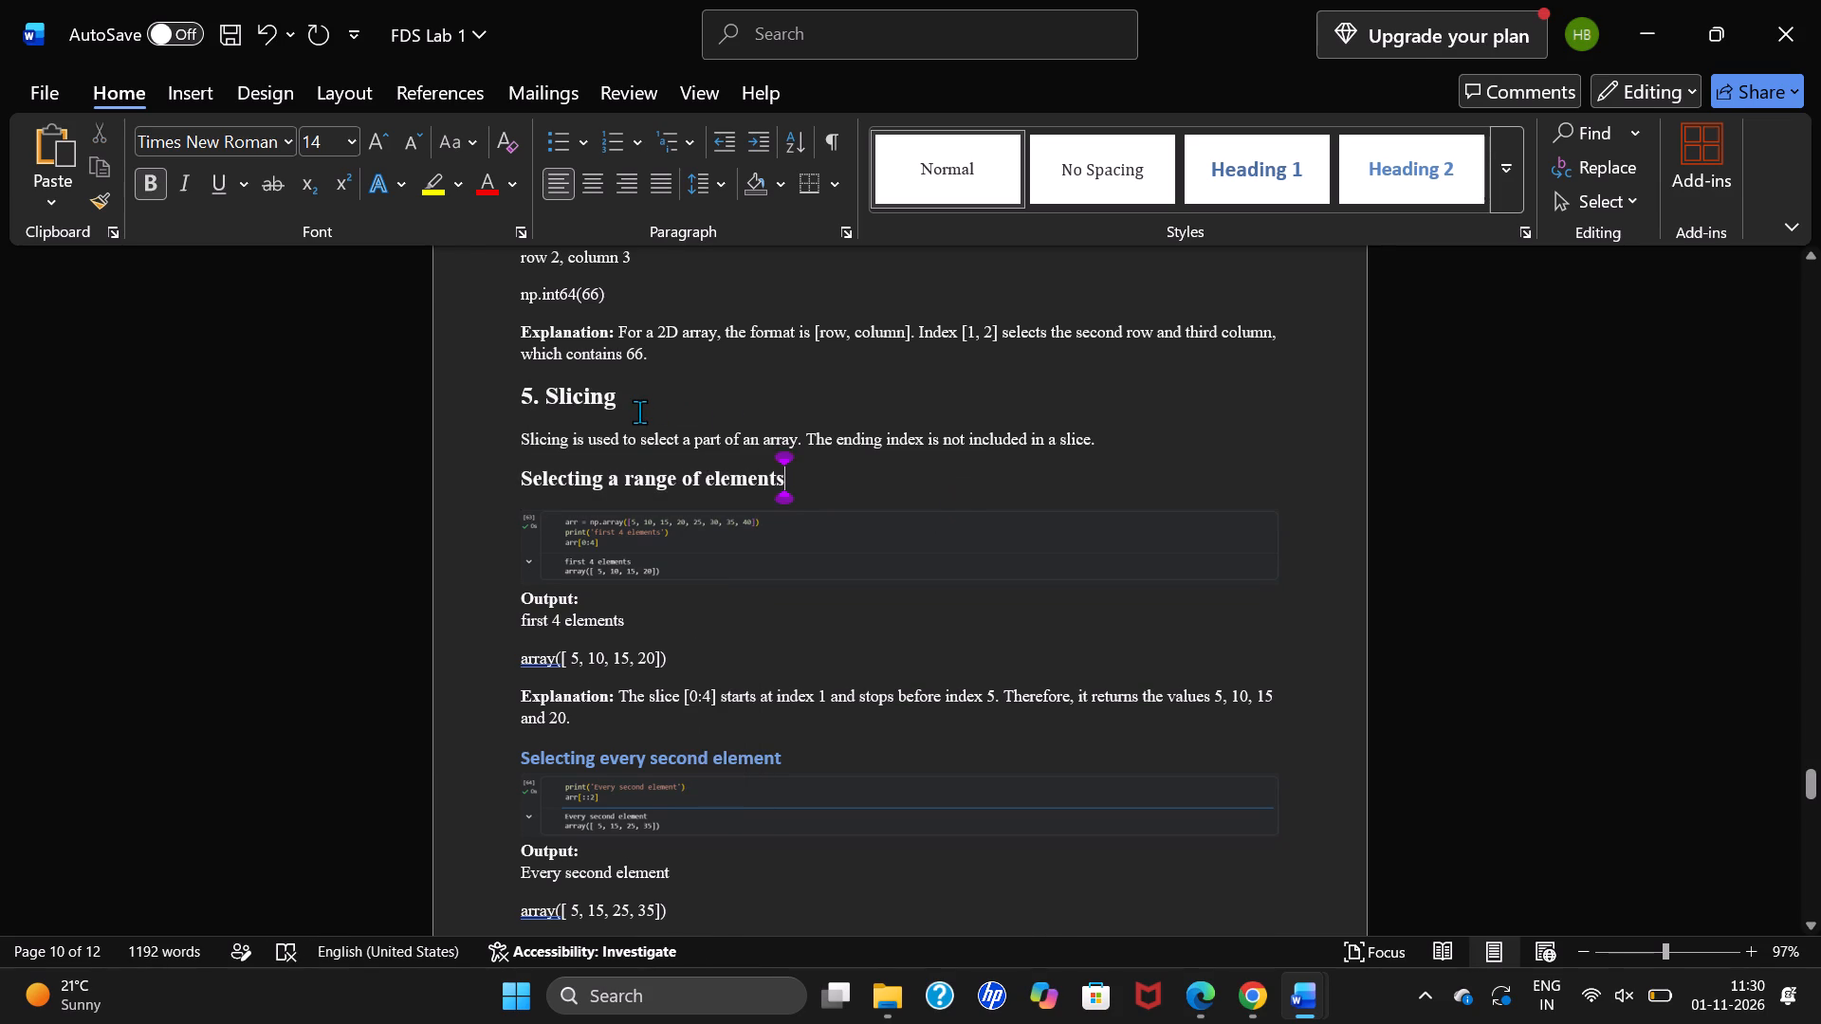
# Set the "5. Slicing" heading's font size to 18.
pyautogui.moveTo(639, 411); pyautogui.dragTo(509, 400)
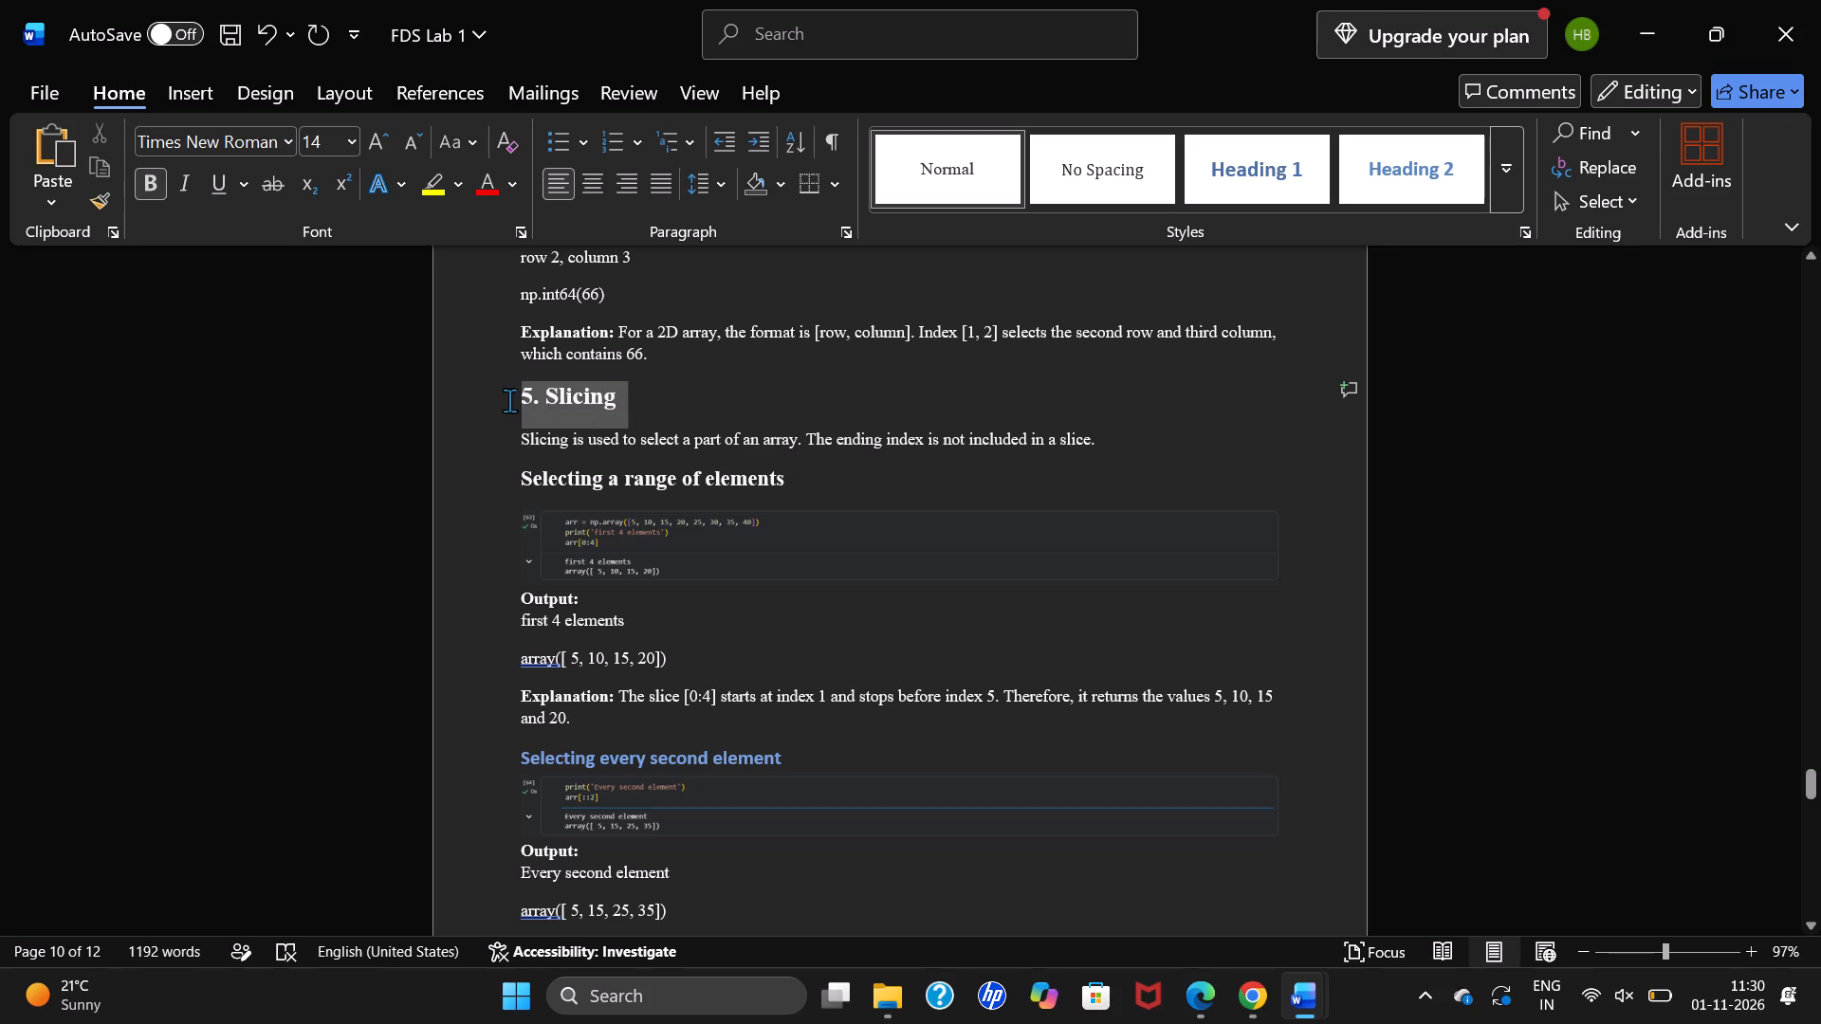
pyautogui.moveTo(509, 400); pyautogui.dragTo(506, 399)
pyautogui.click(710, 312)
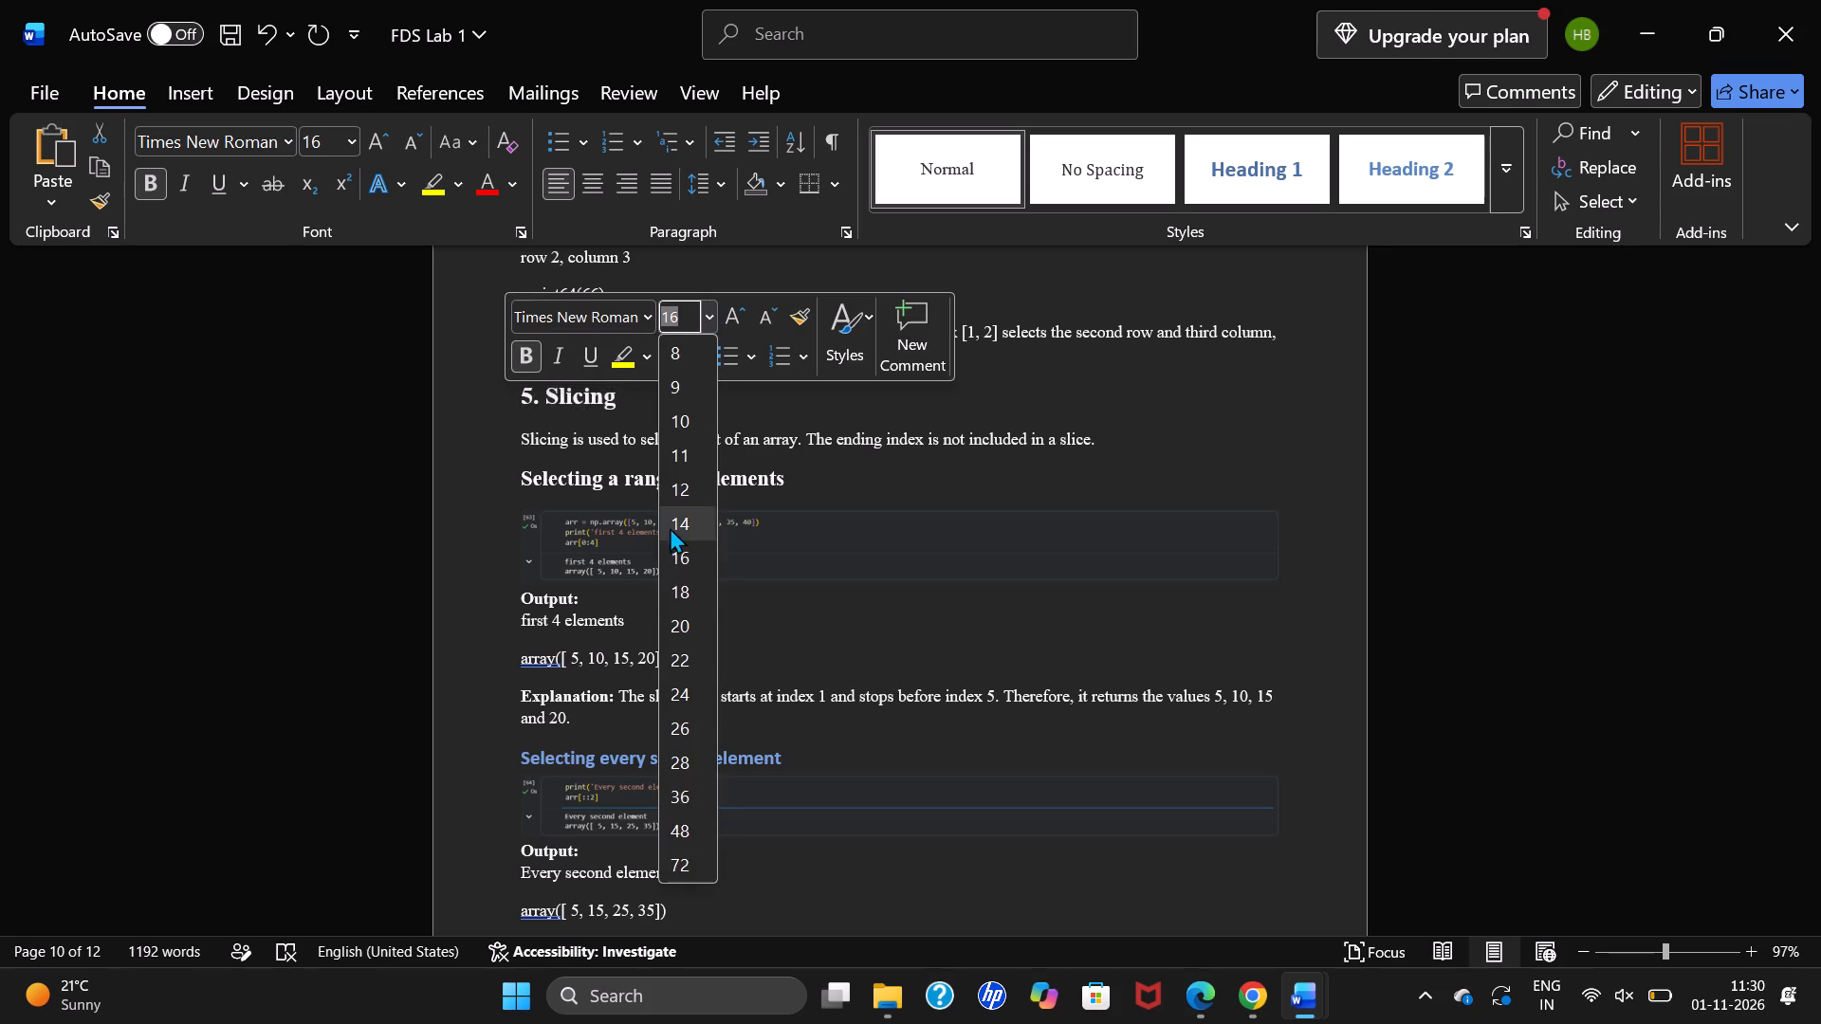
pyautogui.click(675, 585)
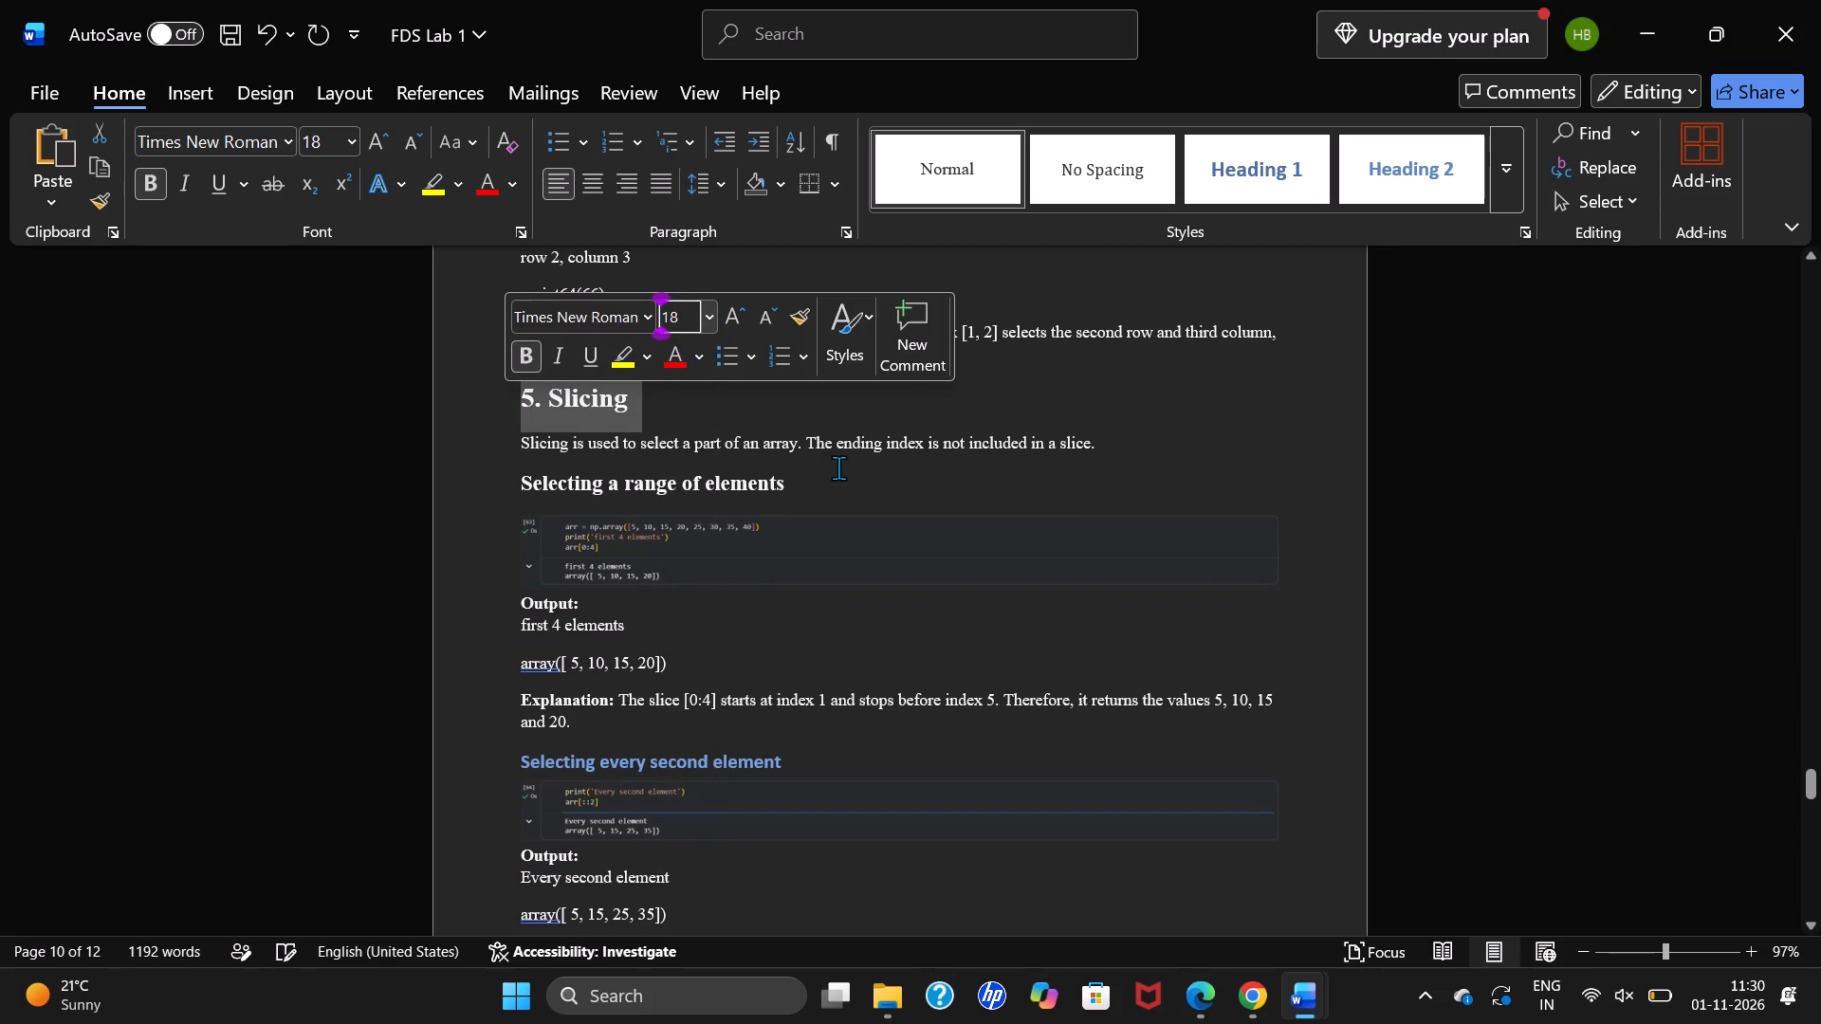
pyautogui.click(838, 467)
# Apply the Normal style to the "Selecting every second element" heading and make it bold at font size 14.
pyautogui.scroll(-2, 838, 467)
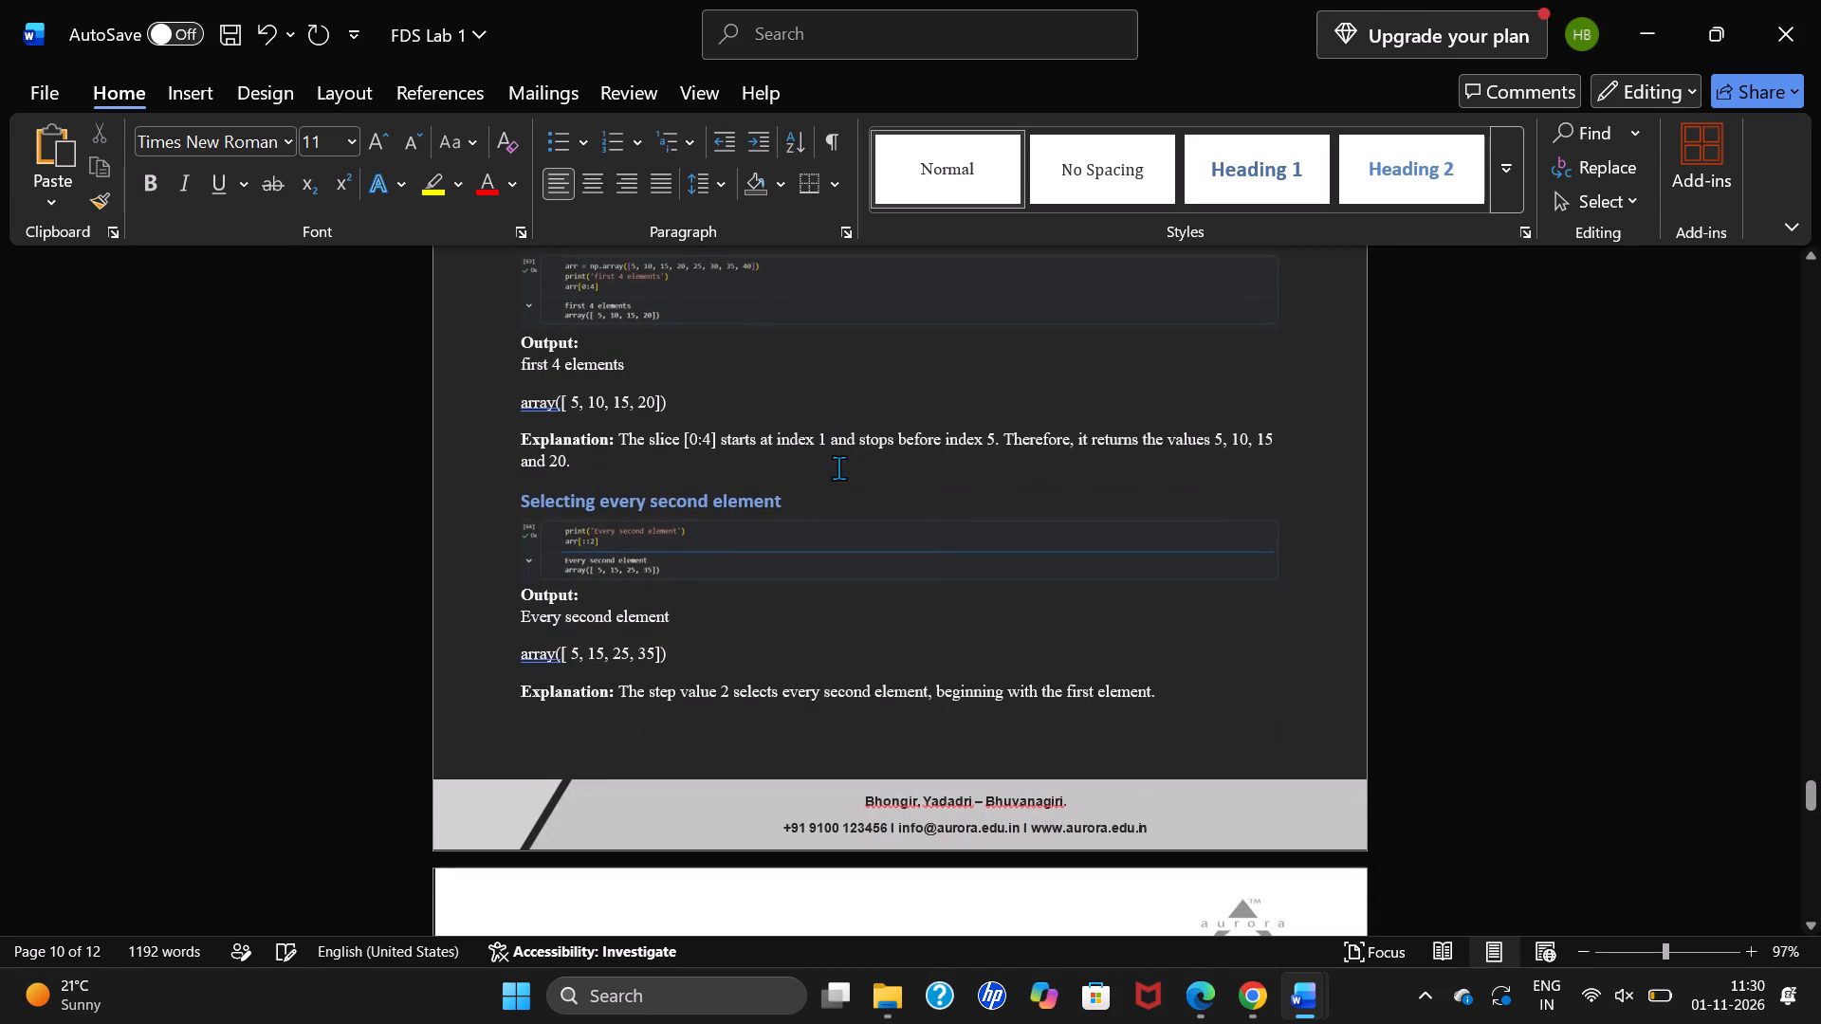
pyautogui.moveTo(801, 503); pyautogui.dragTo(550, 496)
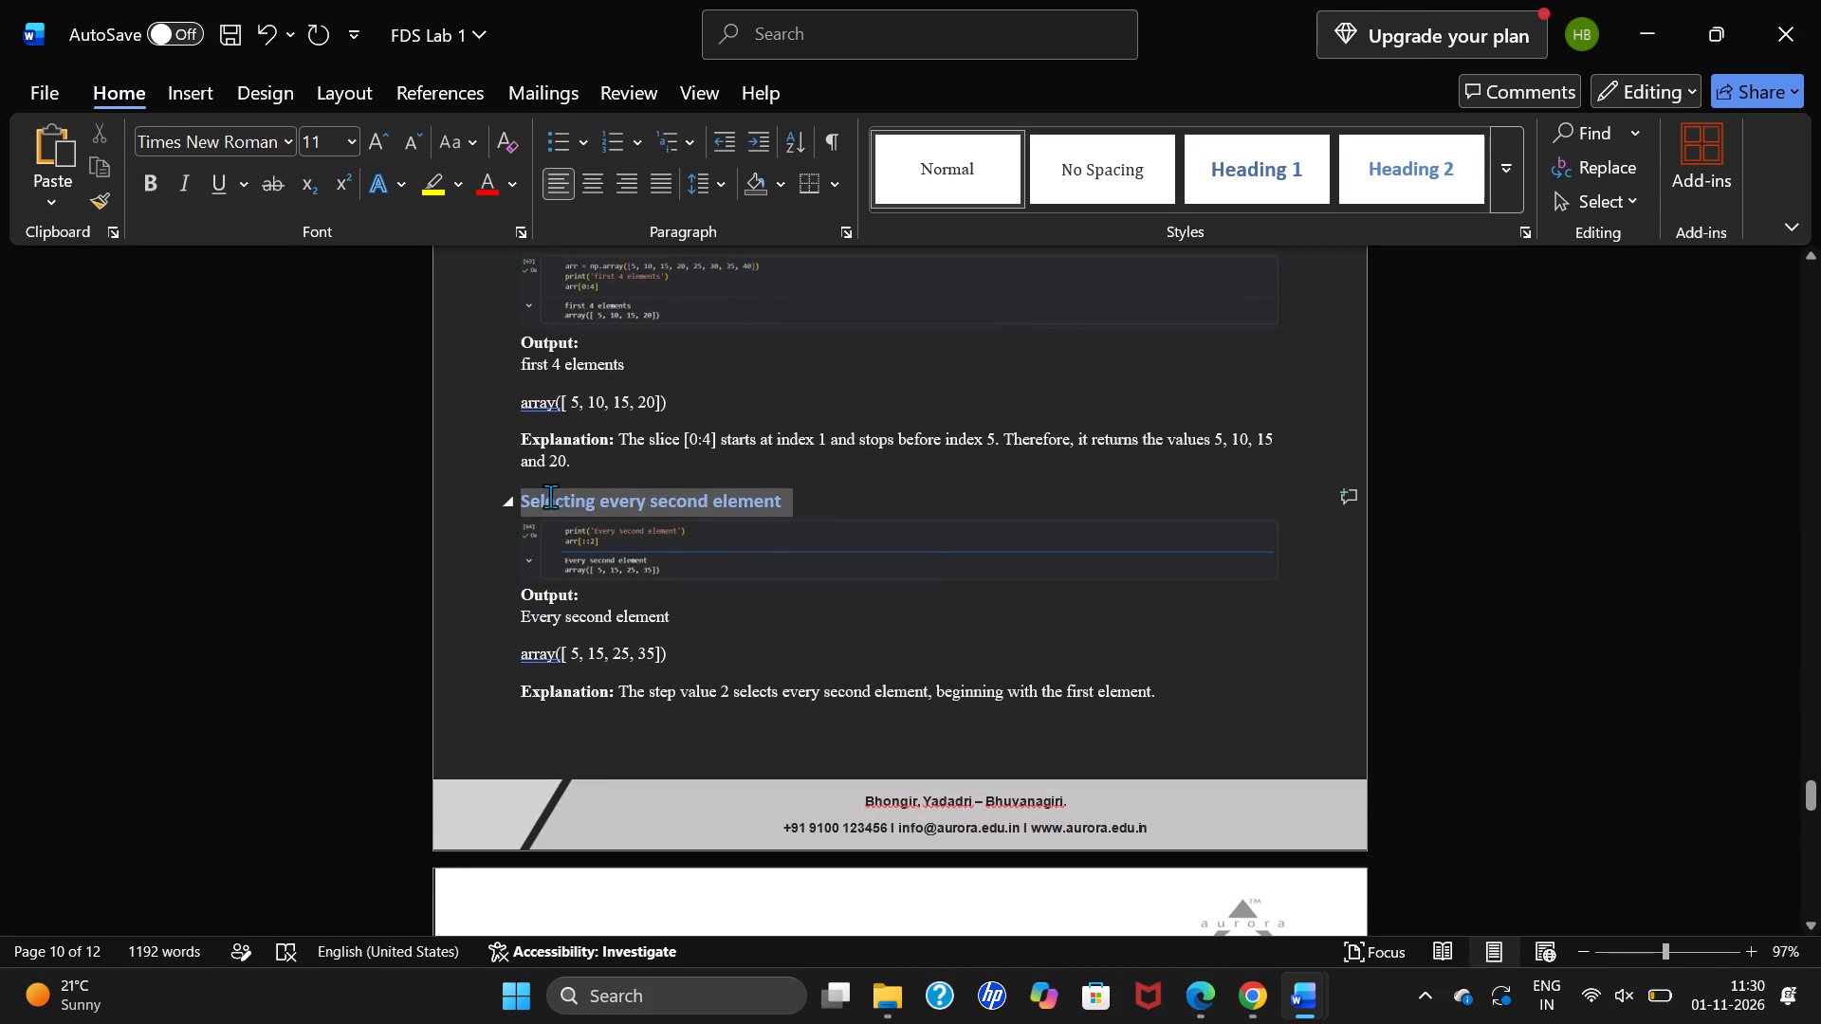
pyautogui.moveTo(550, 496); pyautogui.dragTo(540, 496)
pyautogui.click(941, 186)
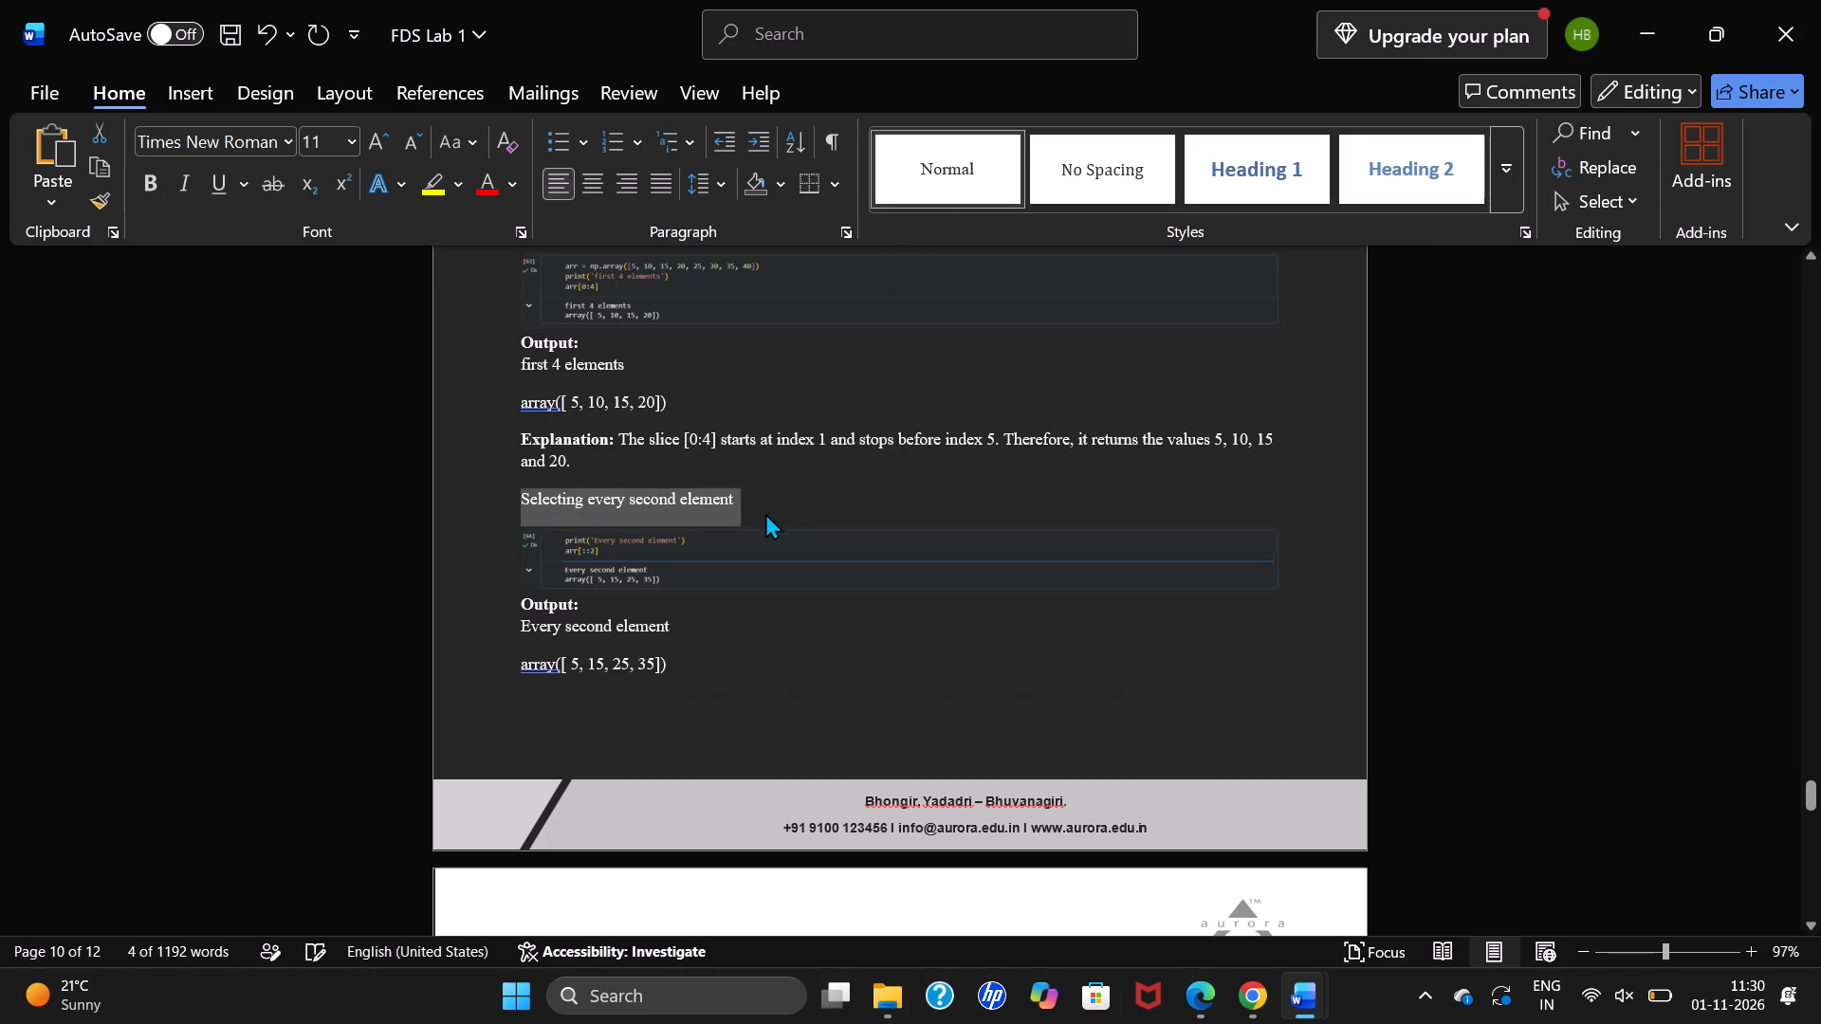
pyautogui.doubleClick(767, 487)
pyautogui.moveTo(764, 503); pyautogui.dragTo(718, 505)
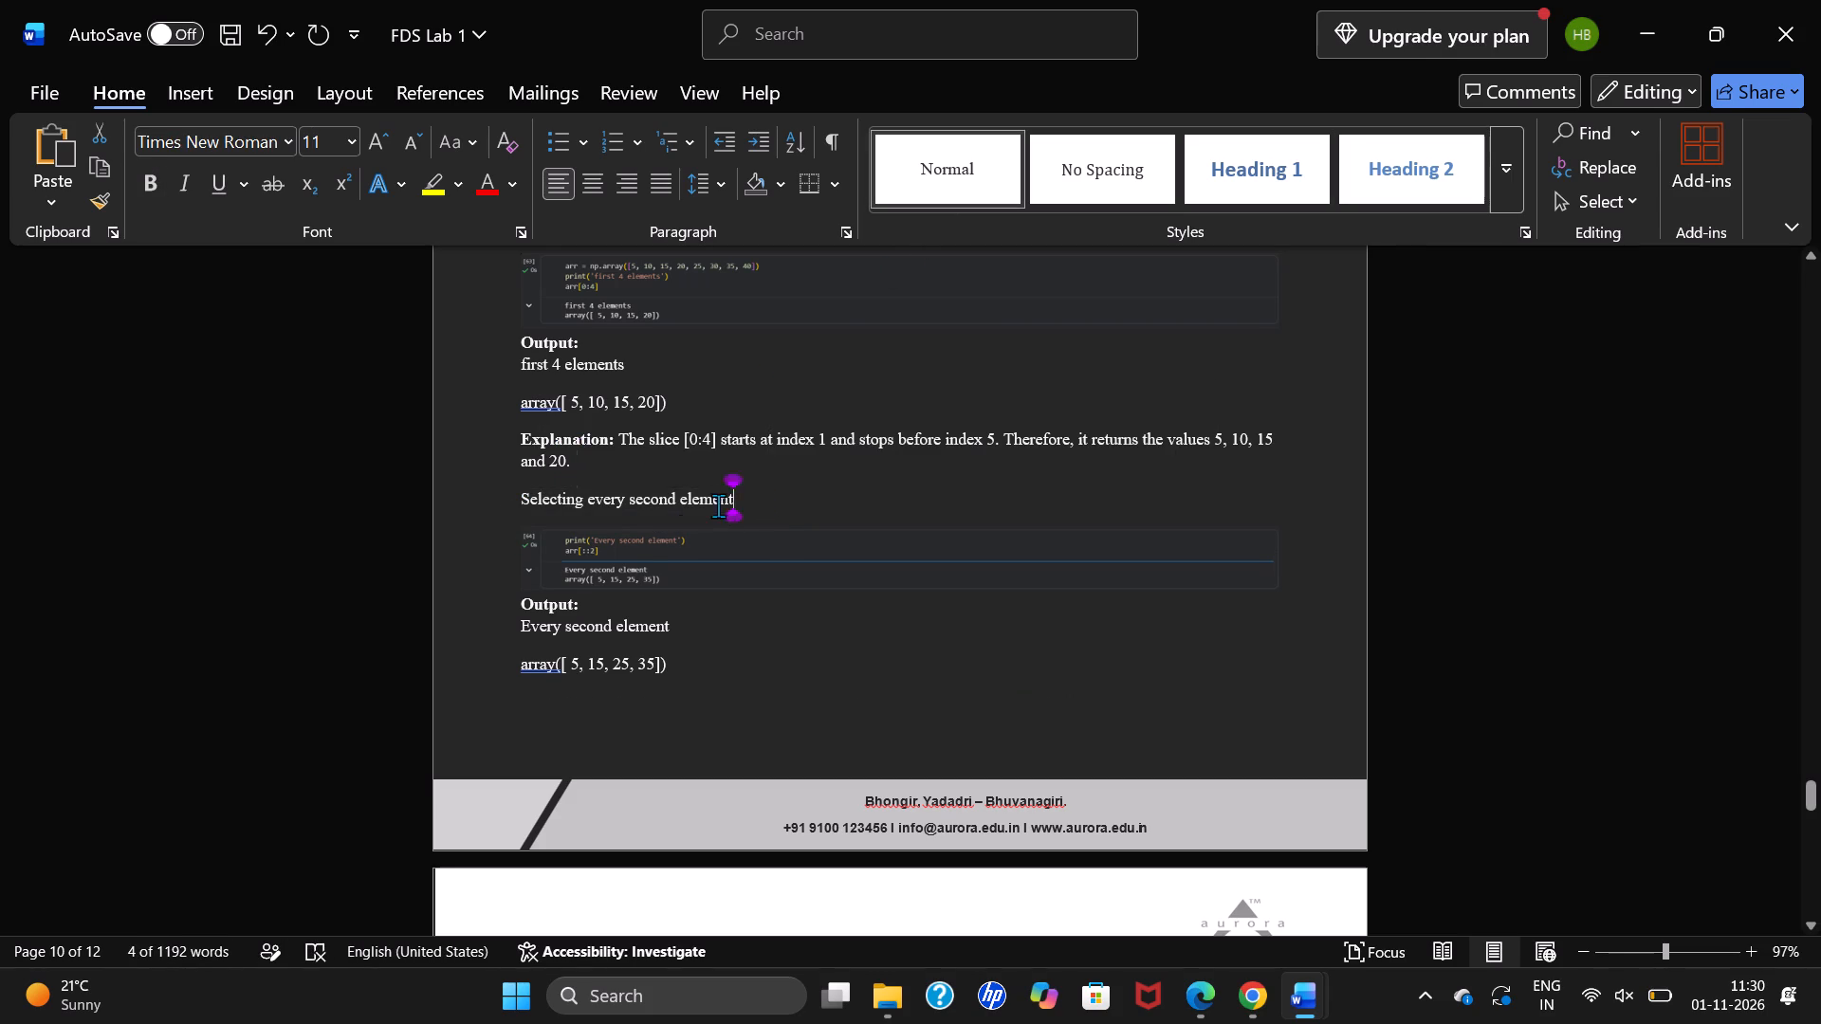
pyautogui.moveTo(718, 505); pyautogui.dragTo(533, 498)
pyautogui.click(556, 454)
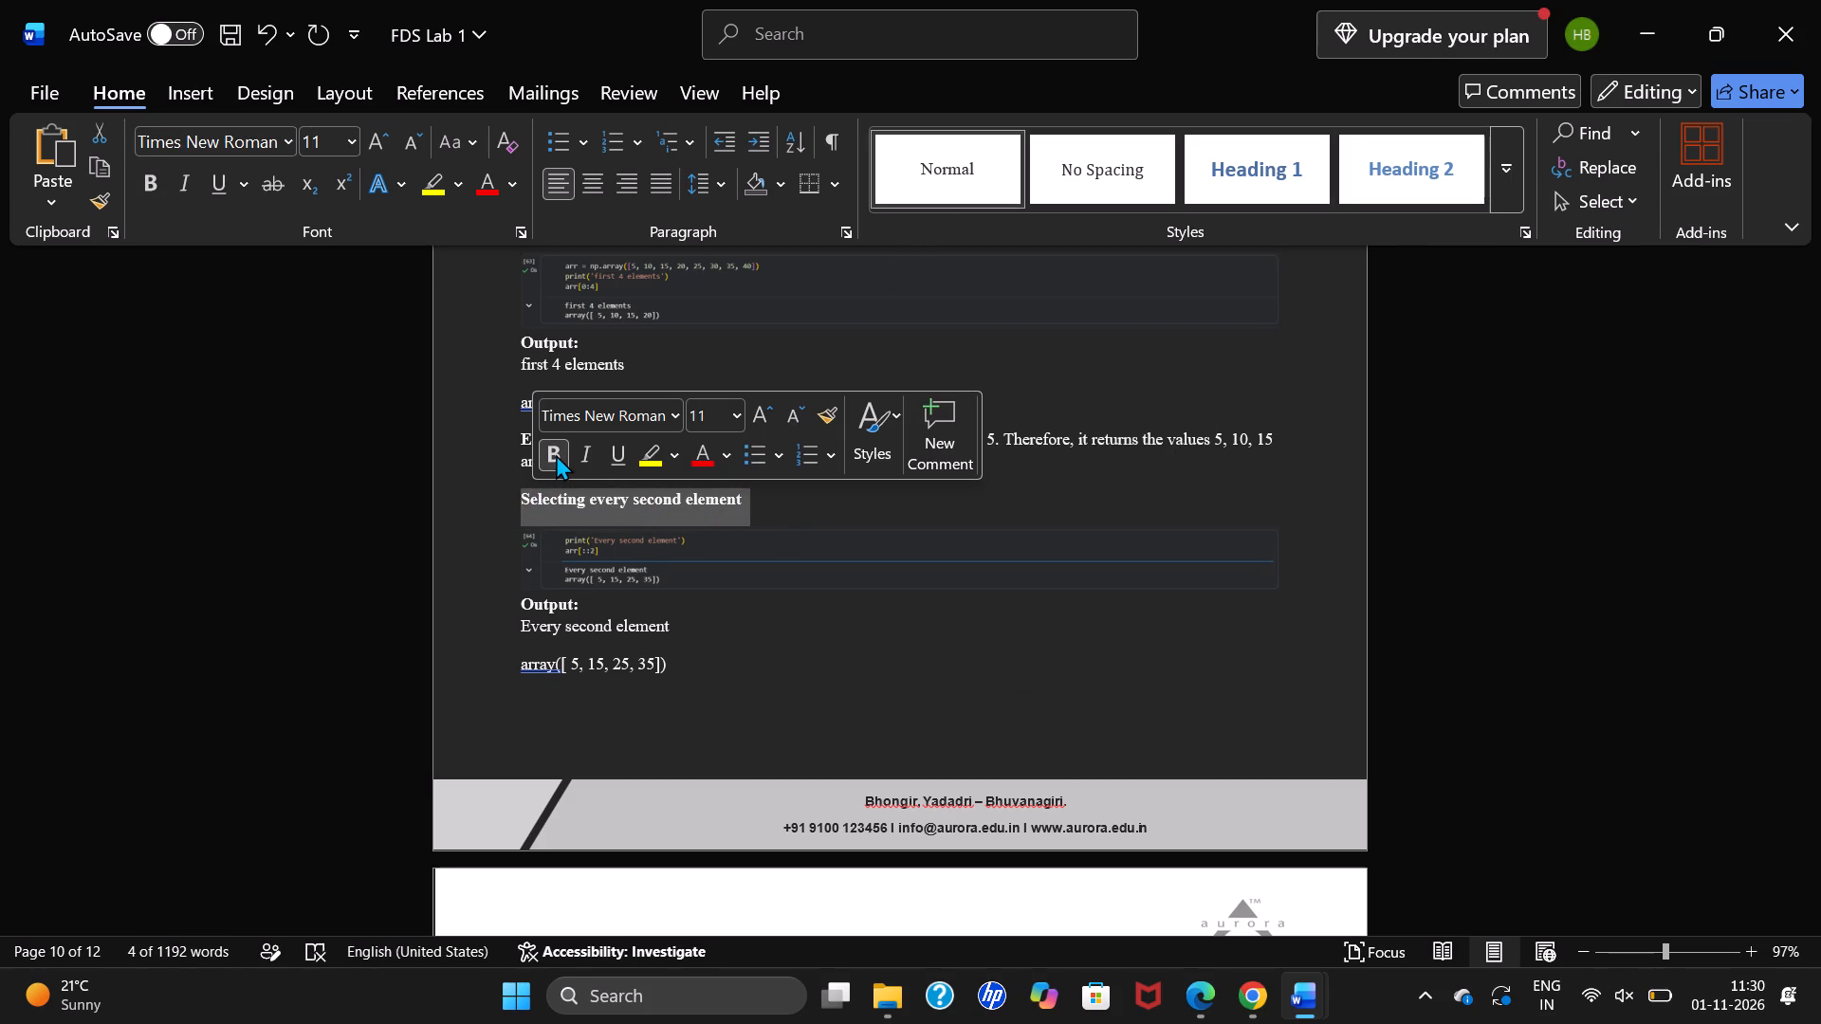
pyautogui.click(734, 422)
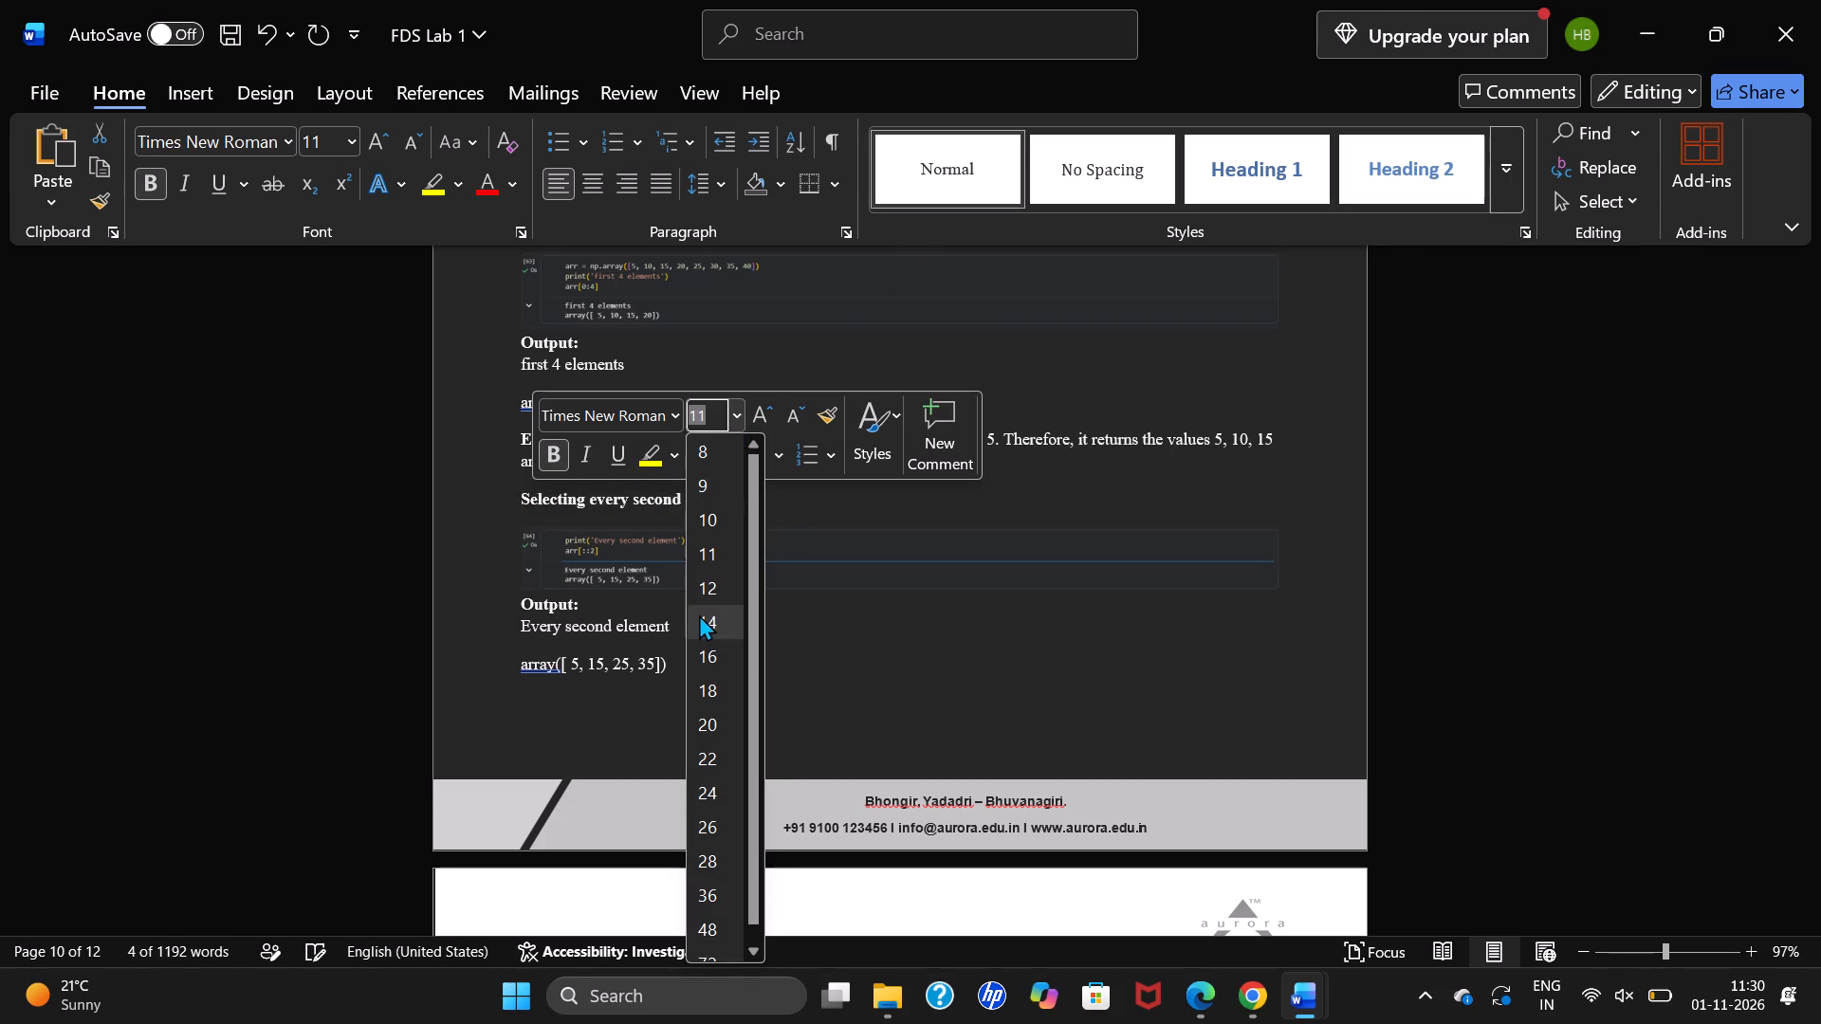
pyautogui.click(700, 614)
pyautogui.click(717, 649)
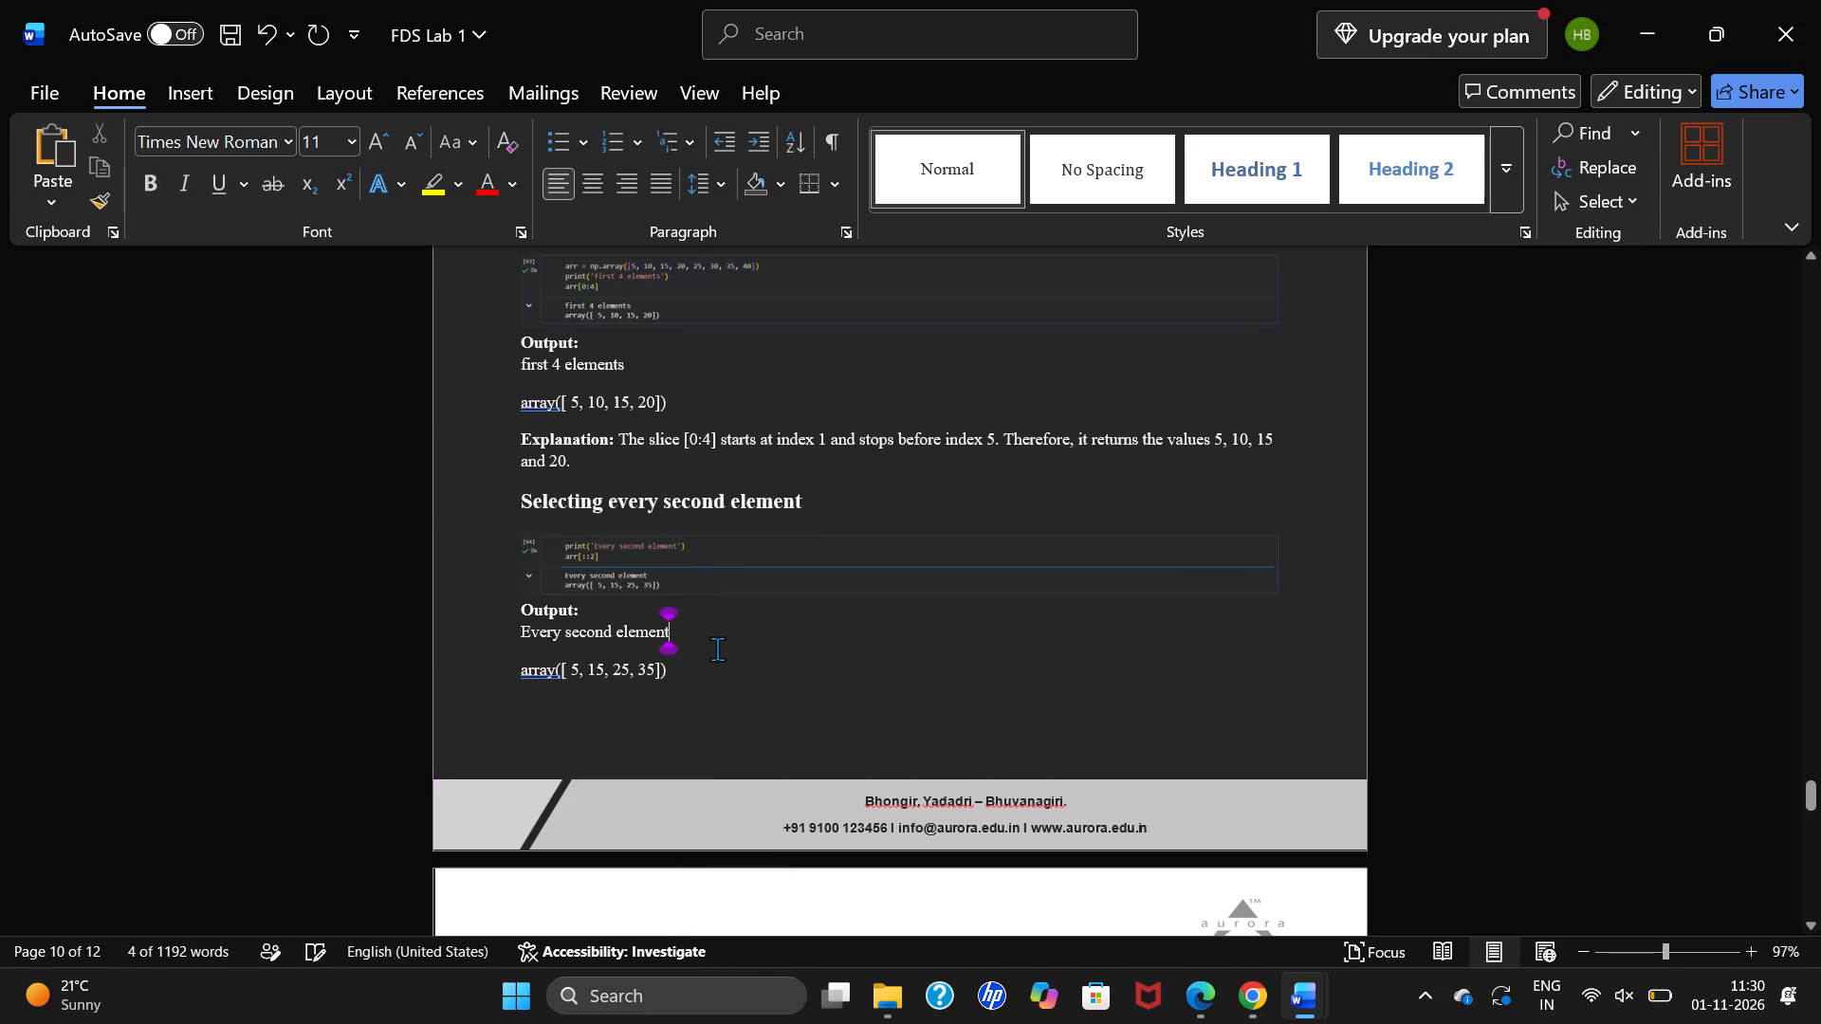
# Apply the Normal style to the "Selecting the first row" heading and make it bold at font size 14.
pyautogui.scroll(-3, 717, 649)
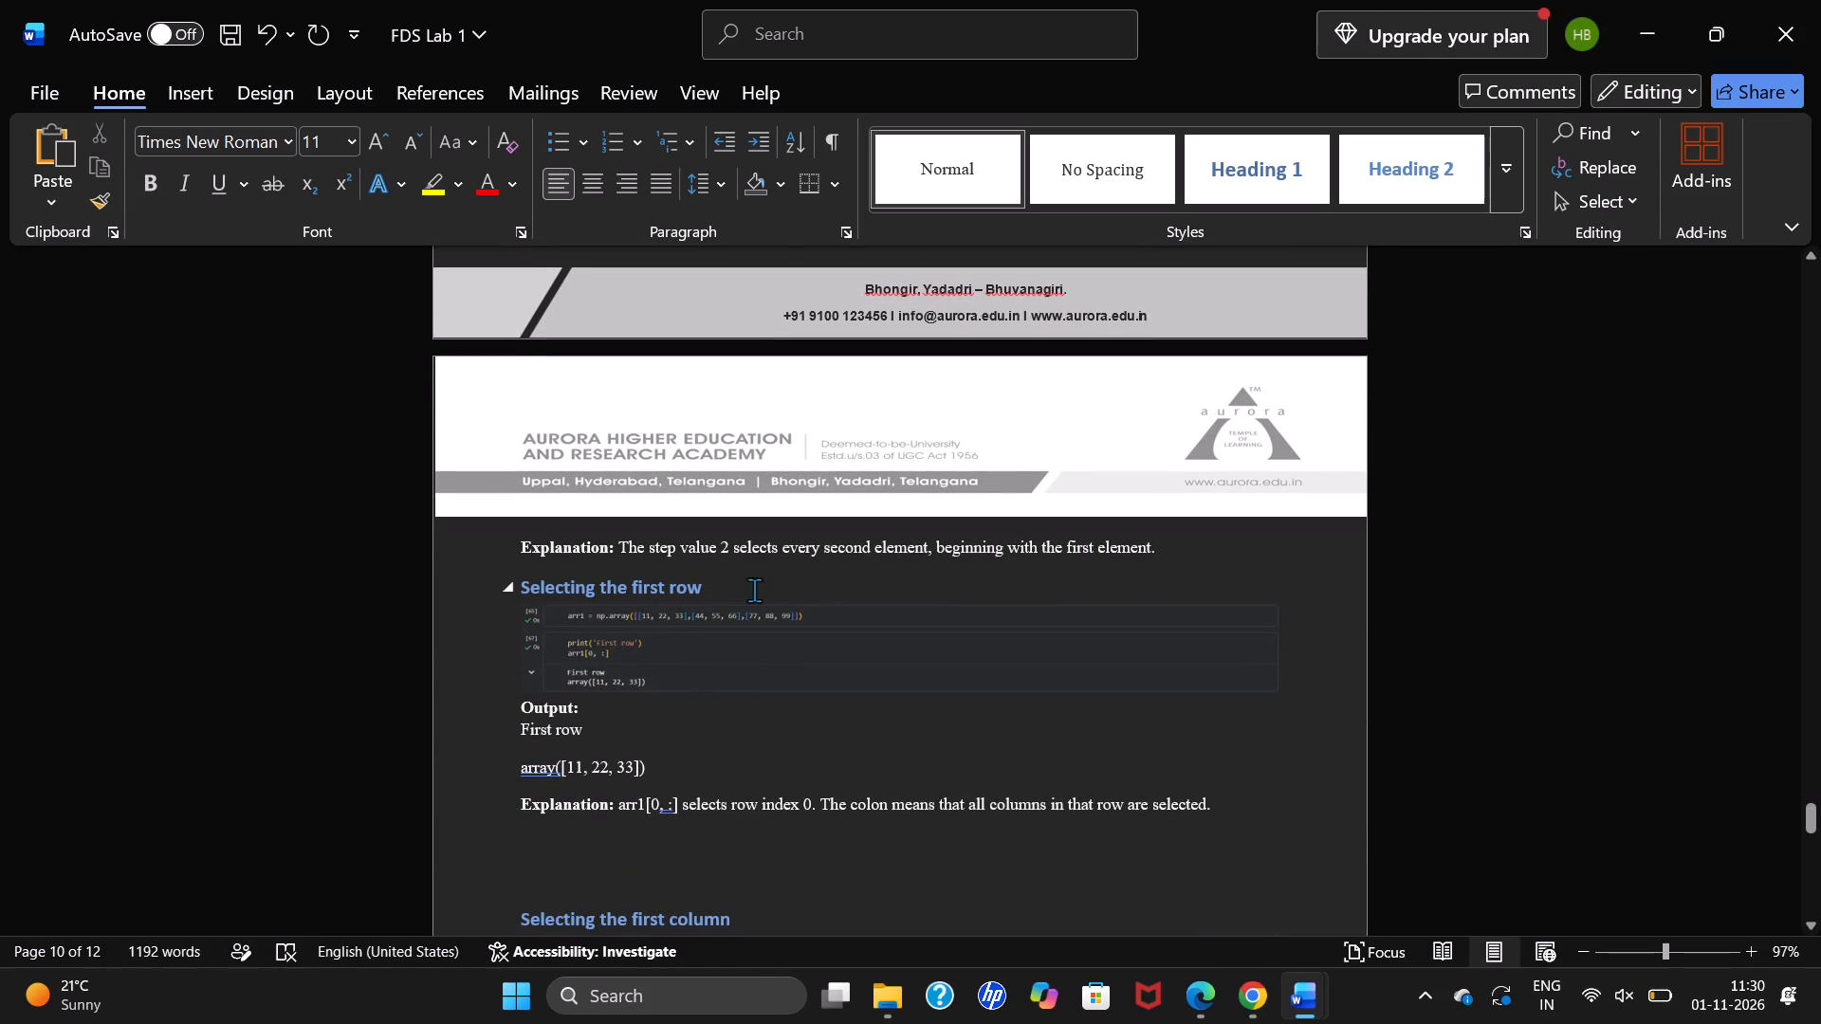
pyautogui.moveTo(754, 590); pyautogui.dragTo(536, 594)
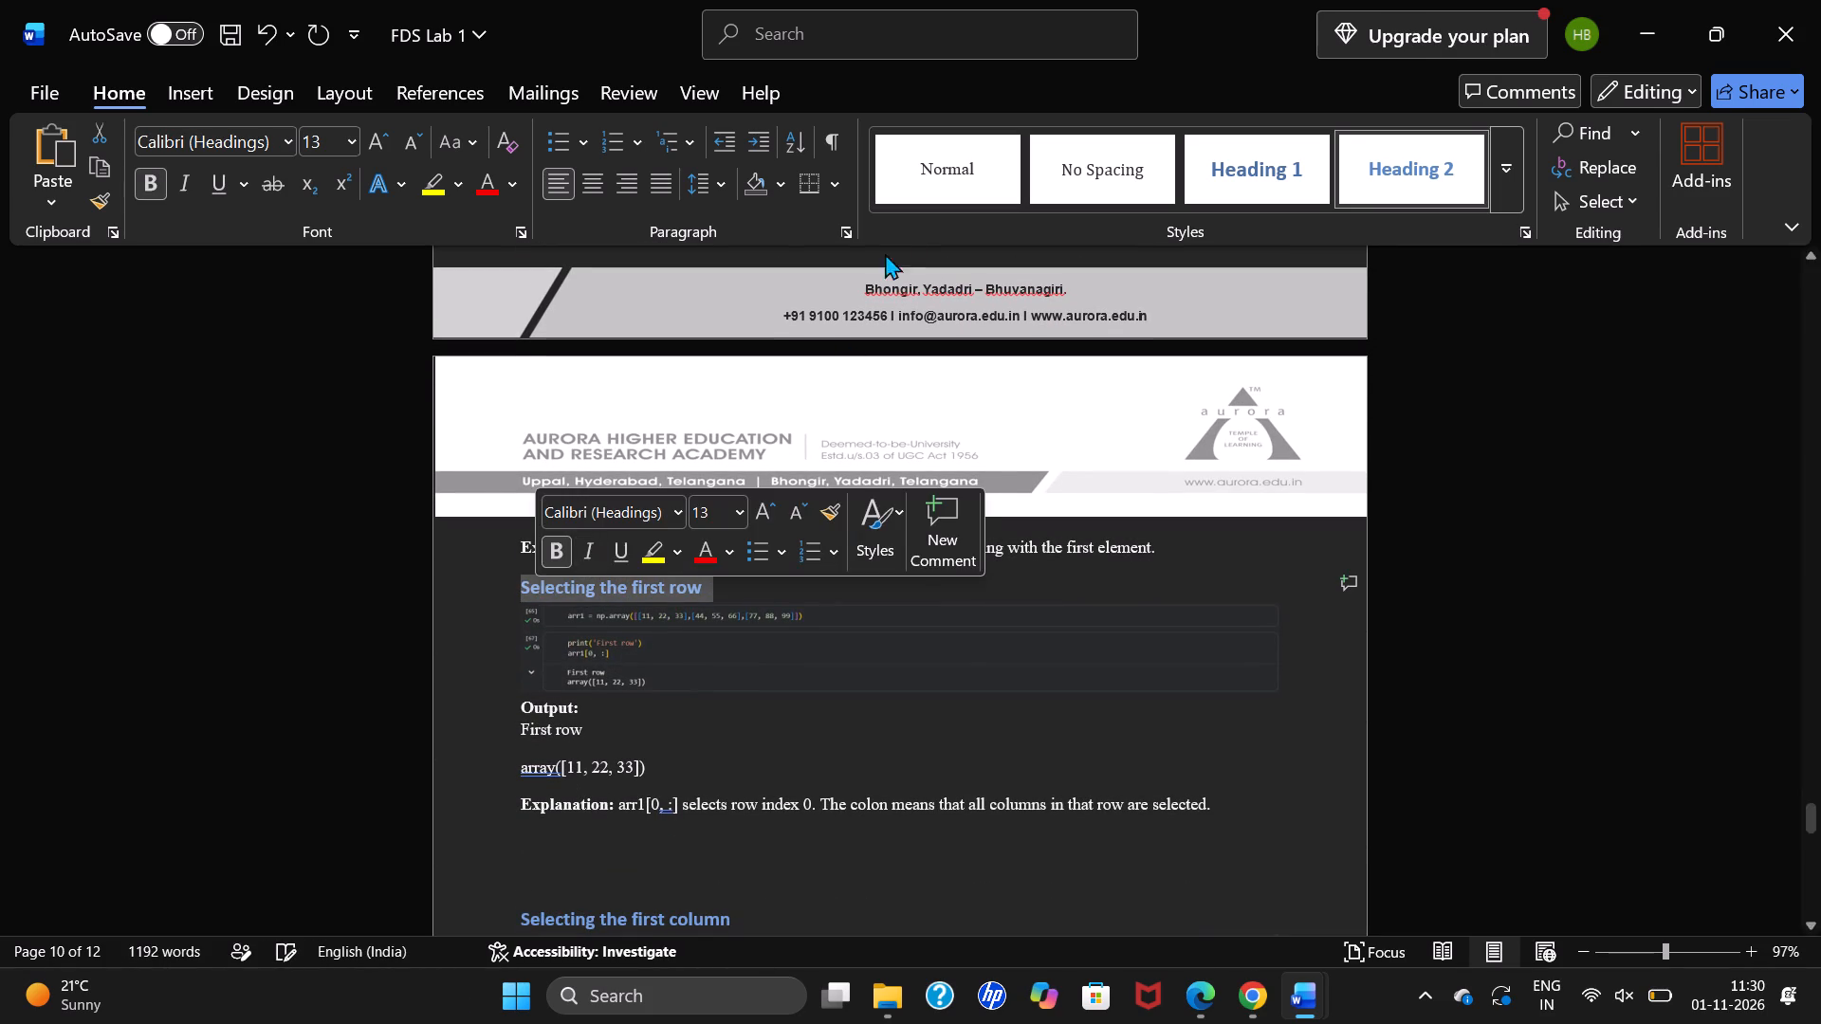
pyautogui.click(929, 158)
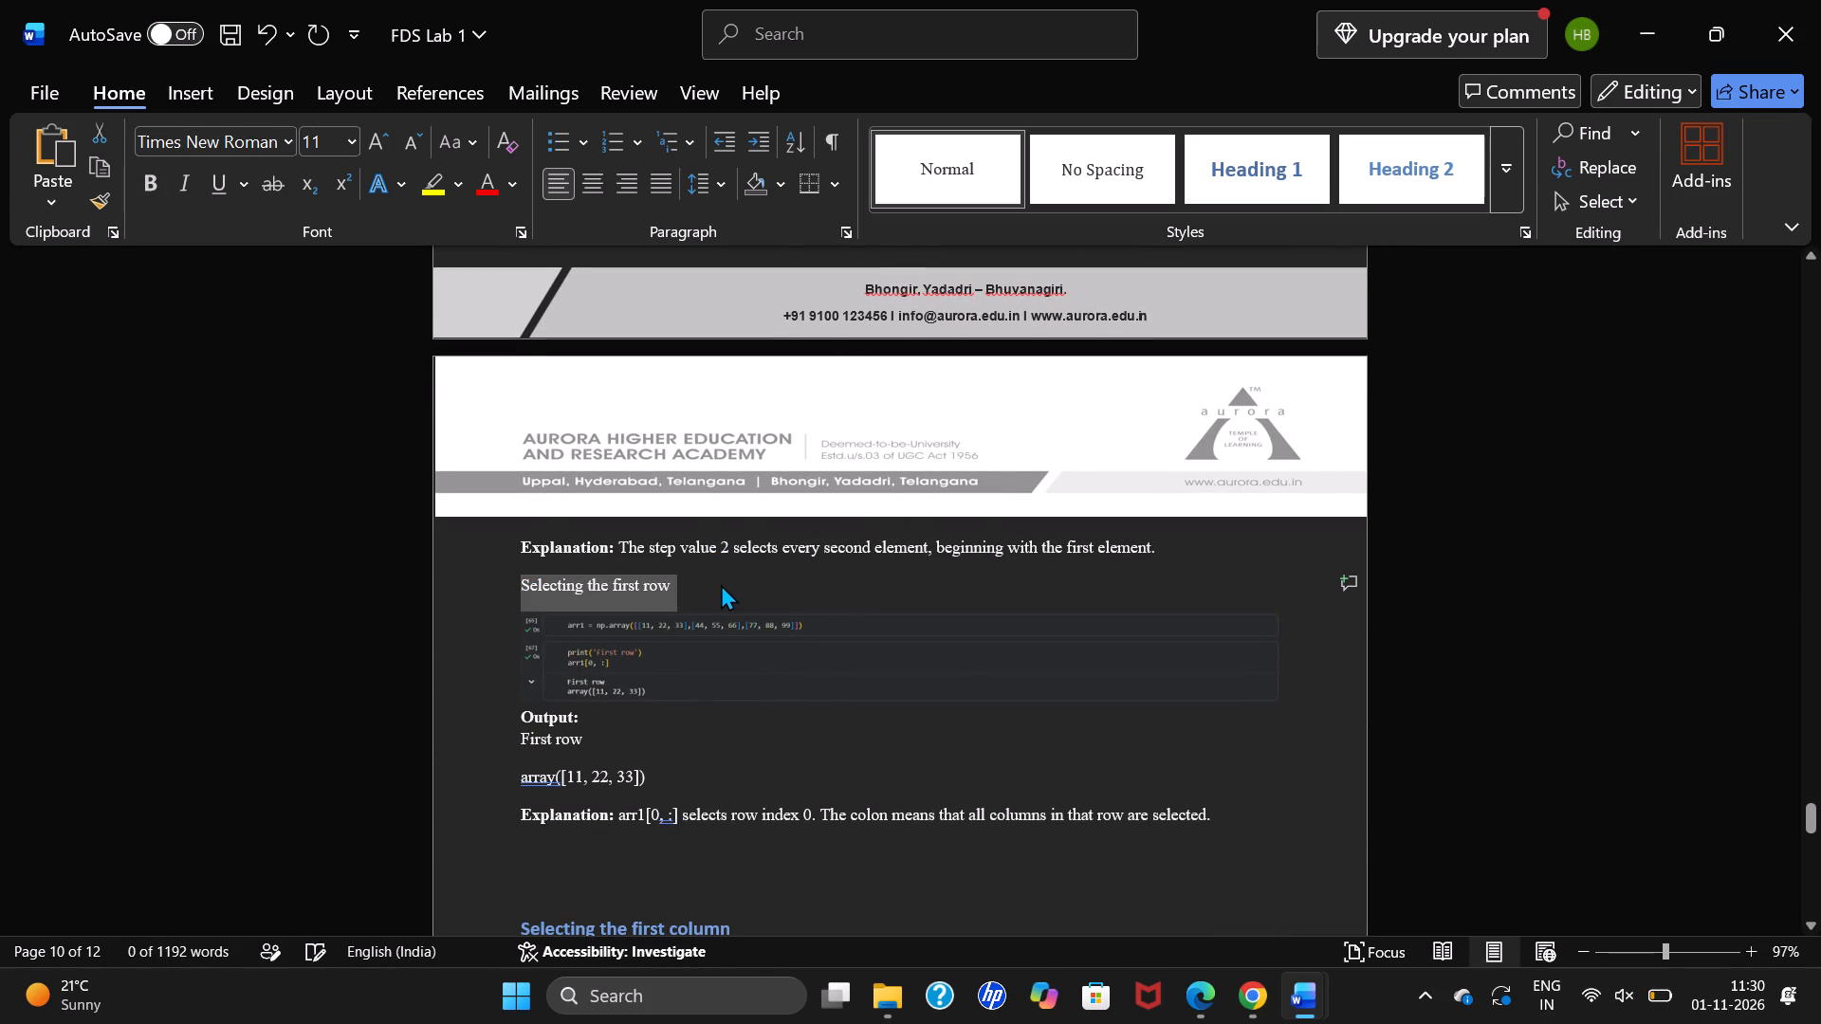
pyautogui.click(722, 584)
pyautogui.moveTo(722, 584); pyautogui.dragTo(540, 585)
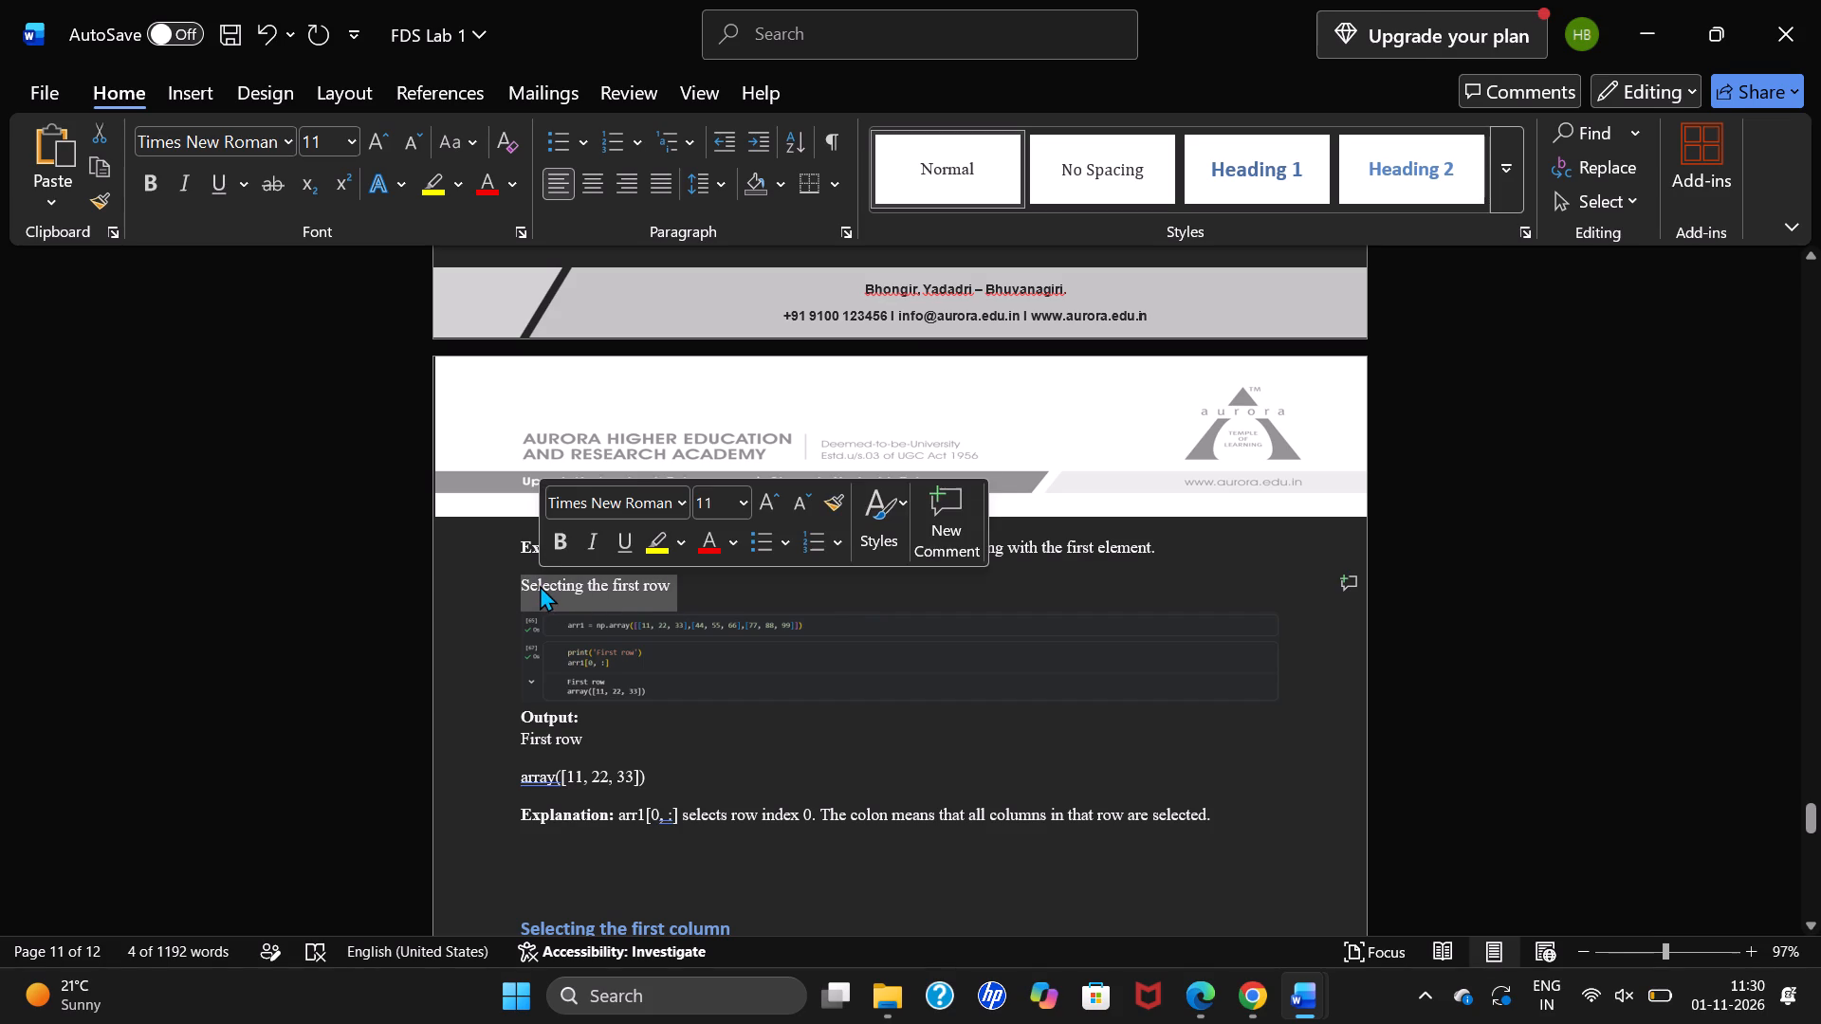
pyautogui.click(547, 543)
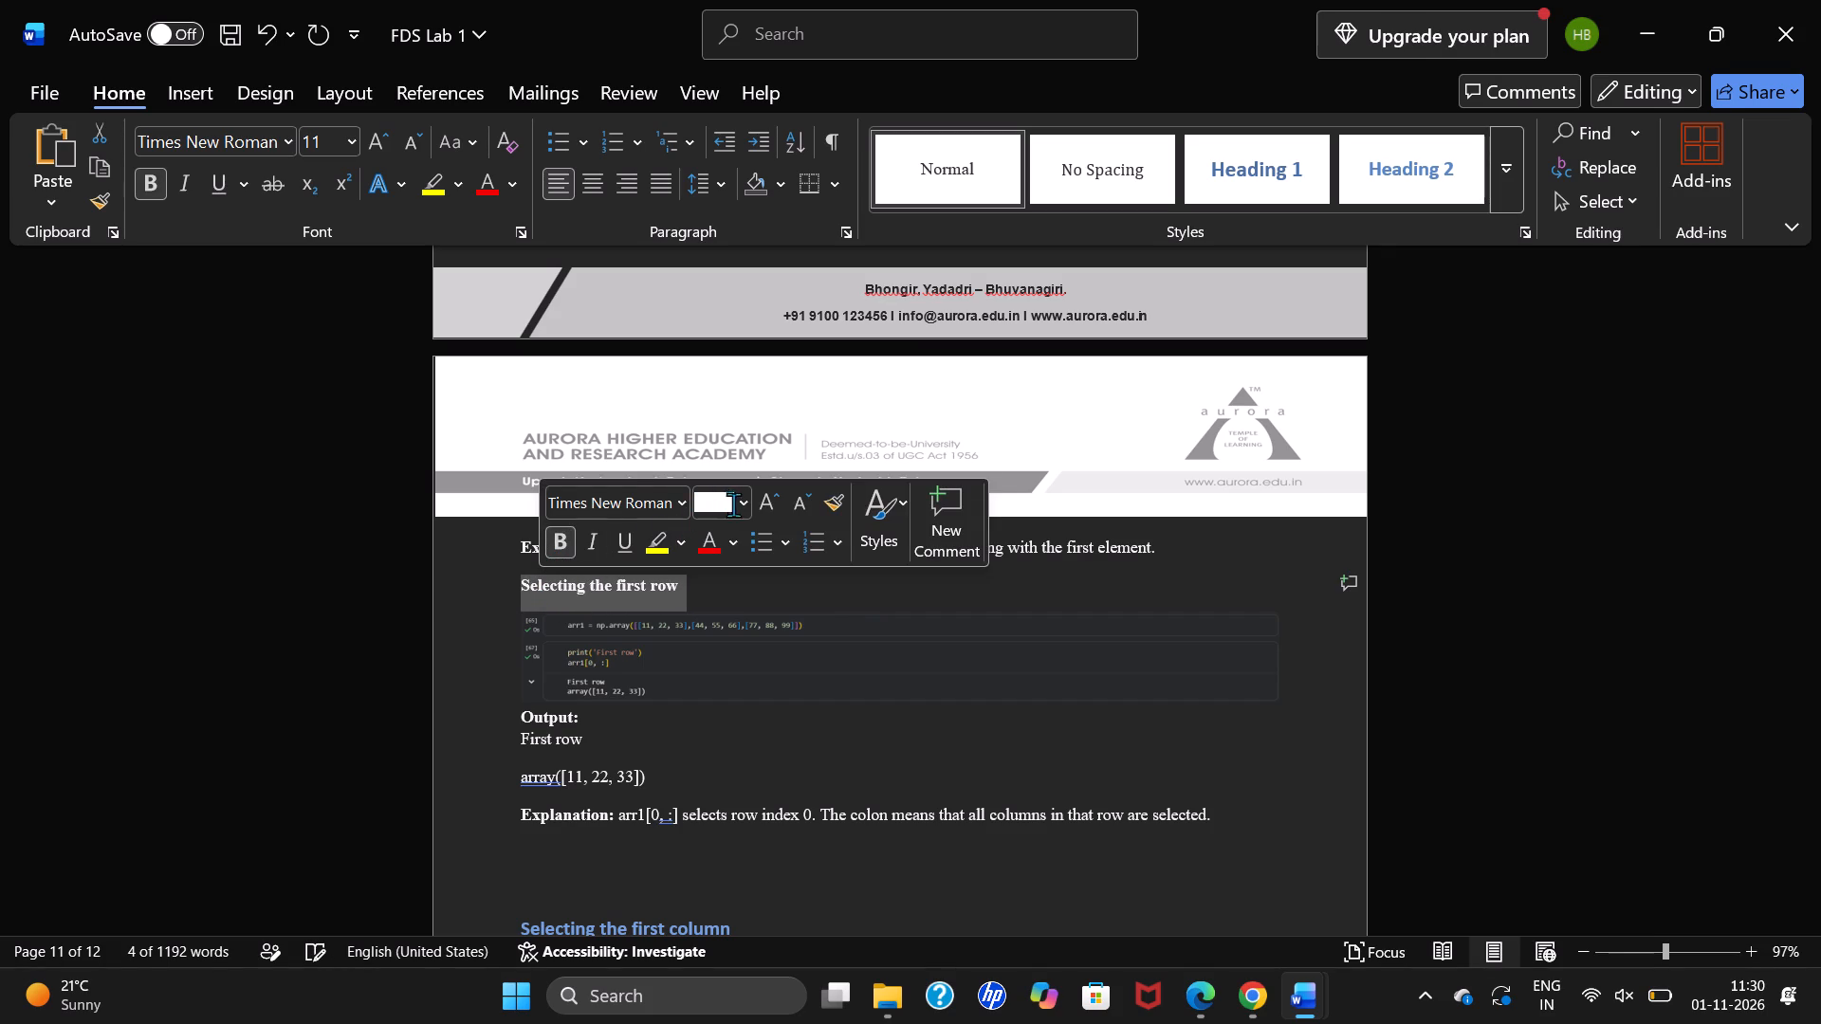
pyautogui.click(741, 507)
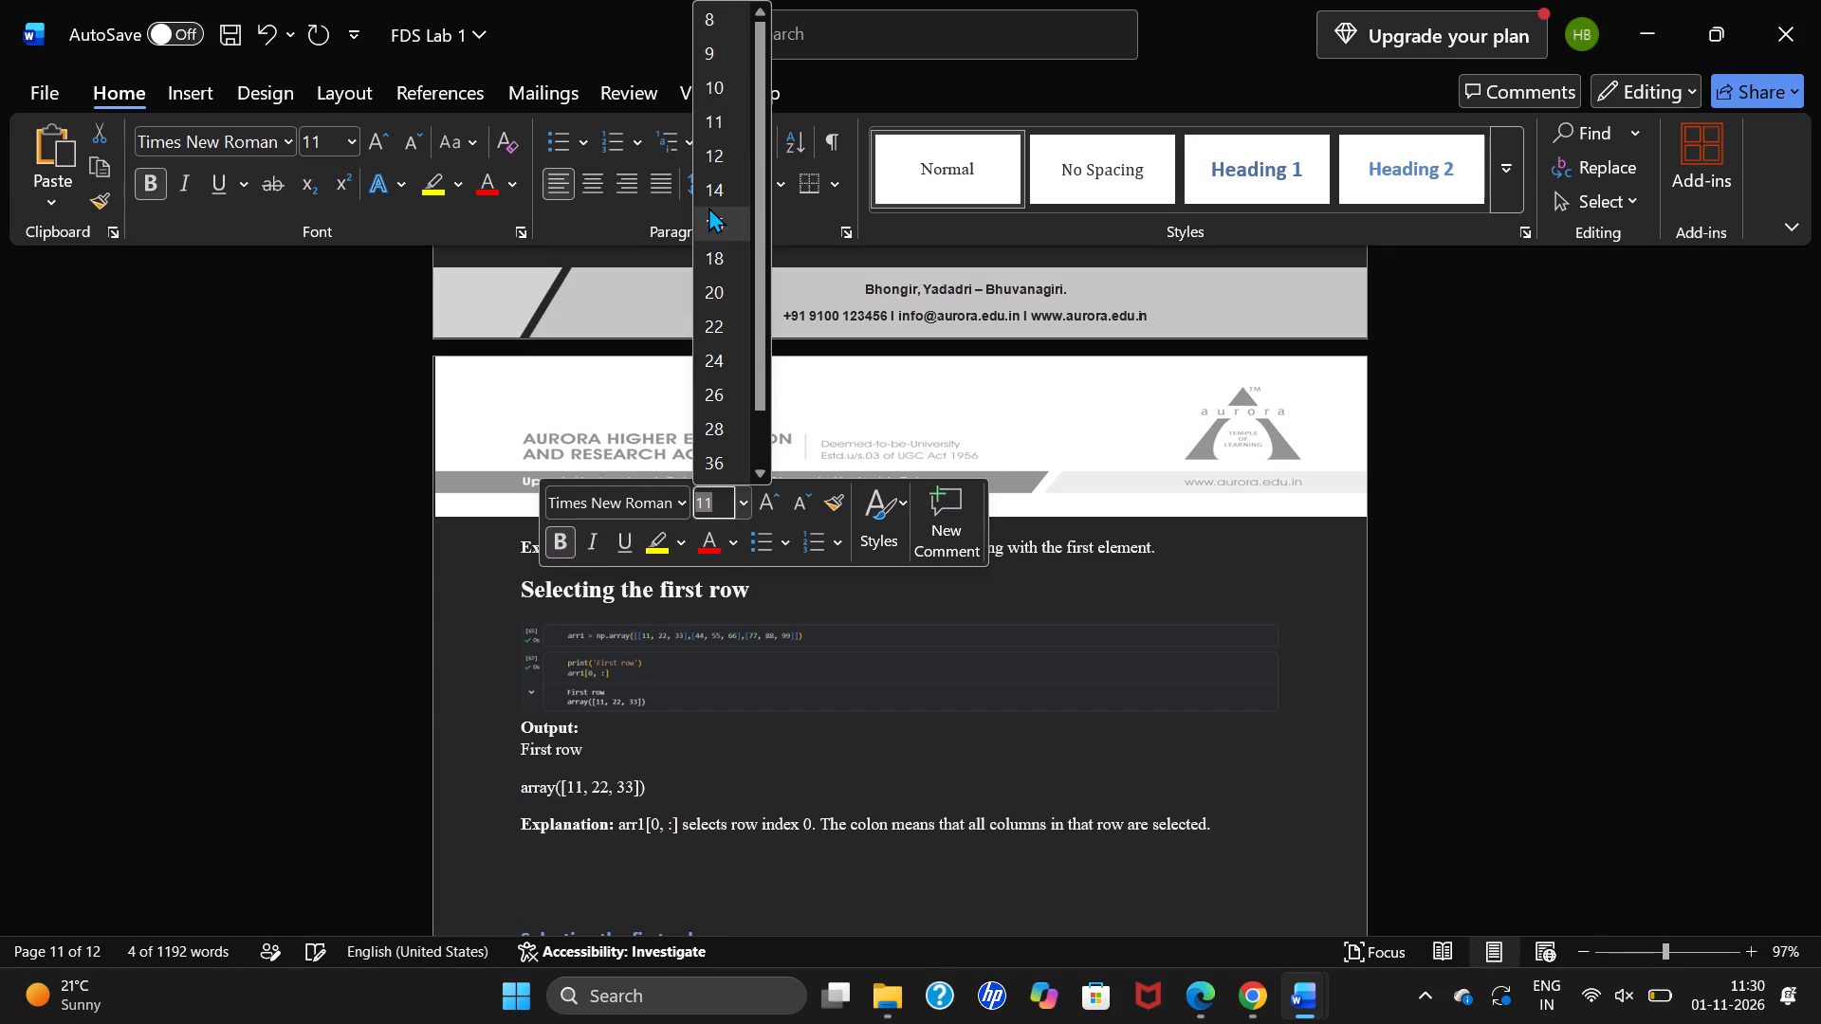
pyautogui.click(716, 184)
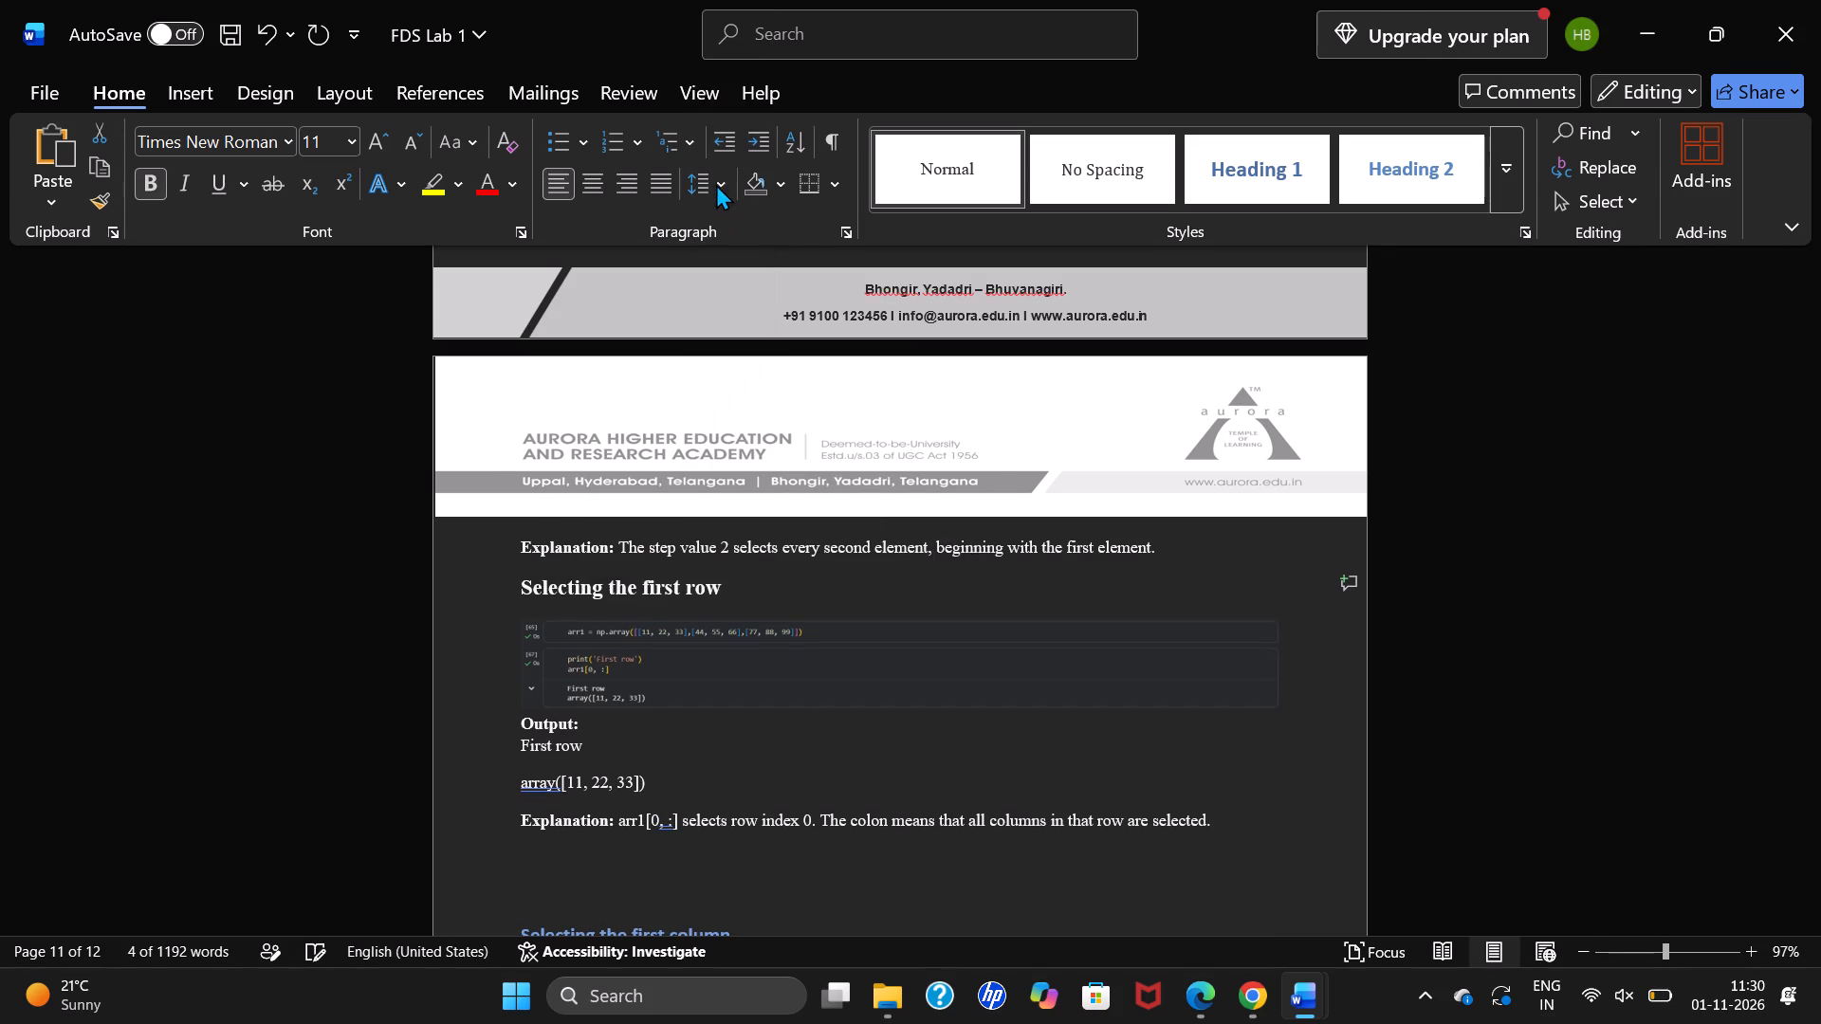
pyautogui.click(772, 790)
# Delete the two blank lines between the first-row explanation and the "Selecting the first column" heading.
pyautogui.scroll(-1, 772, 790)
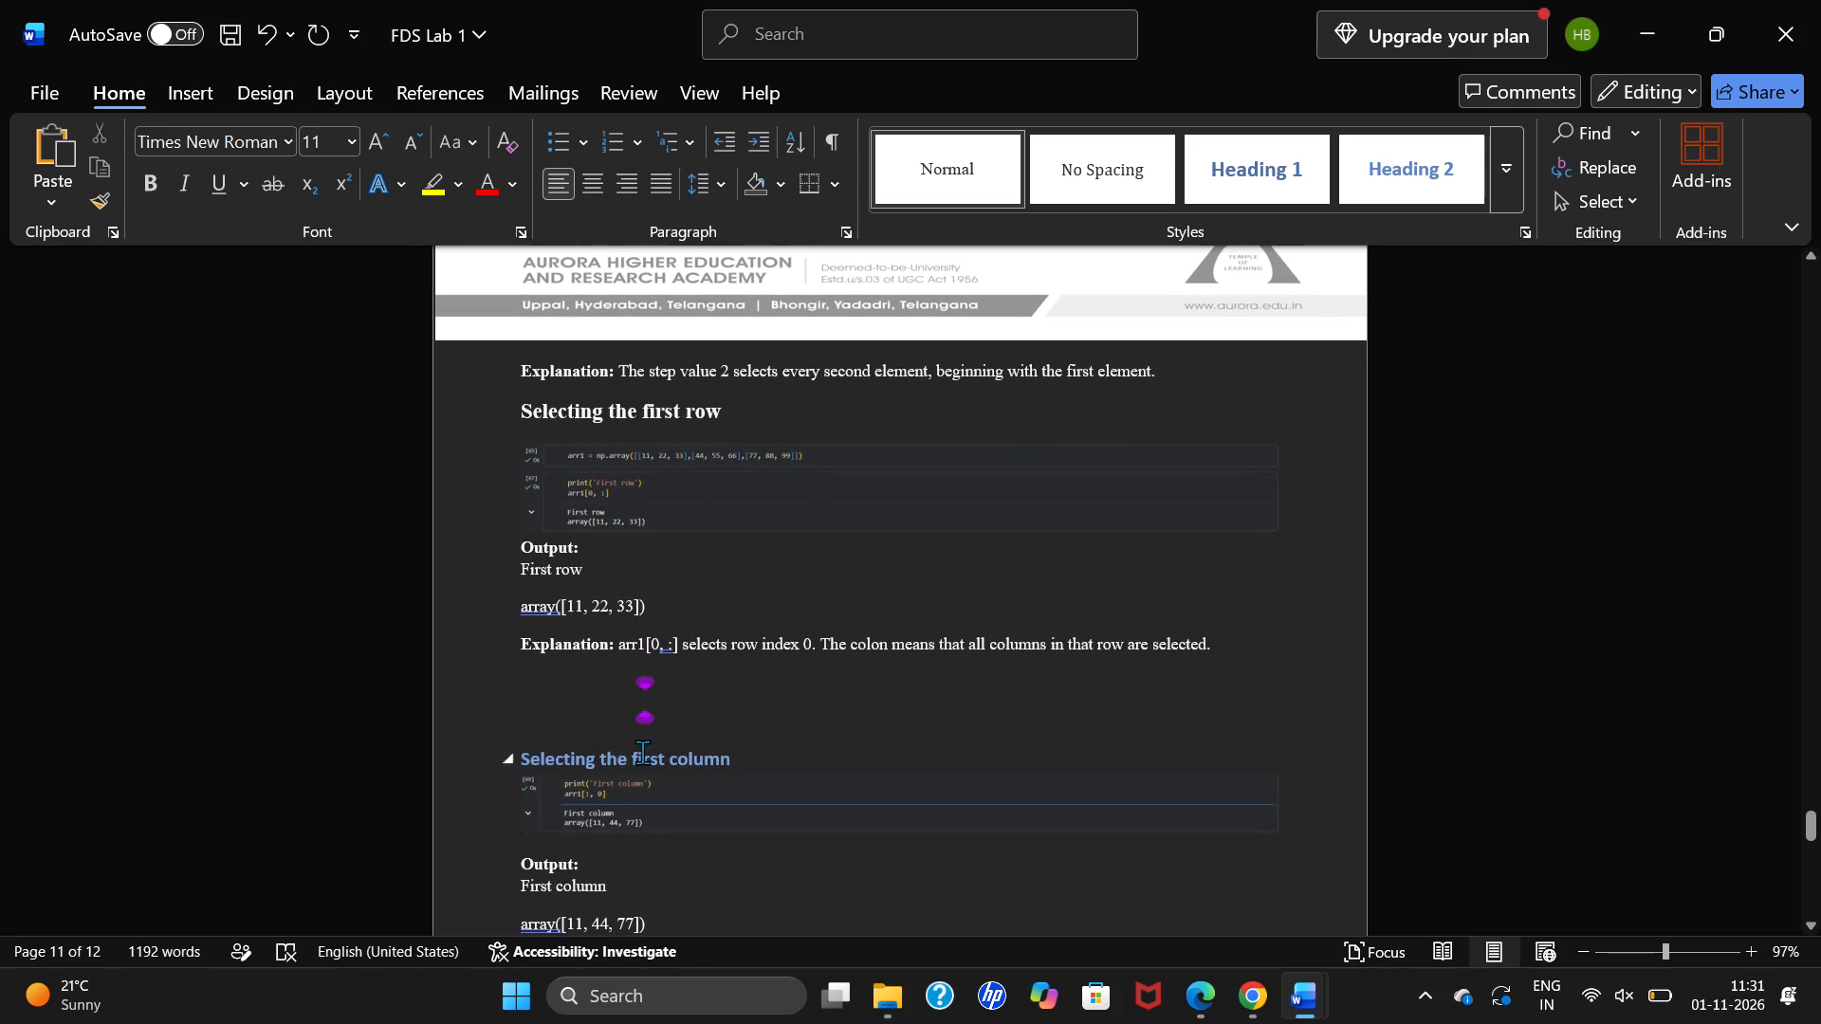
pyautogui.click(605, 738)
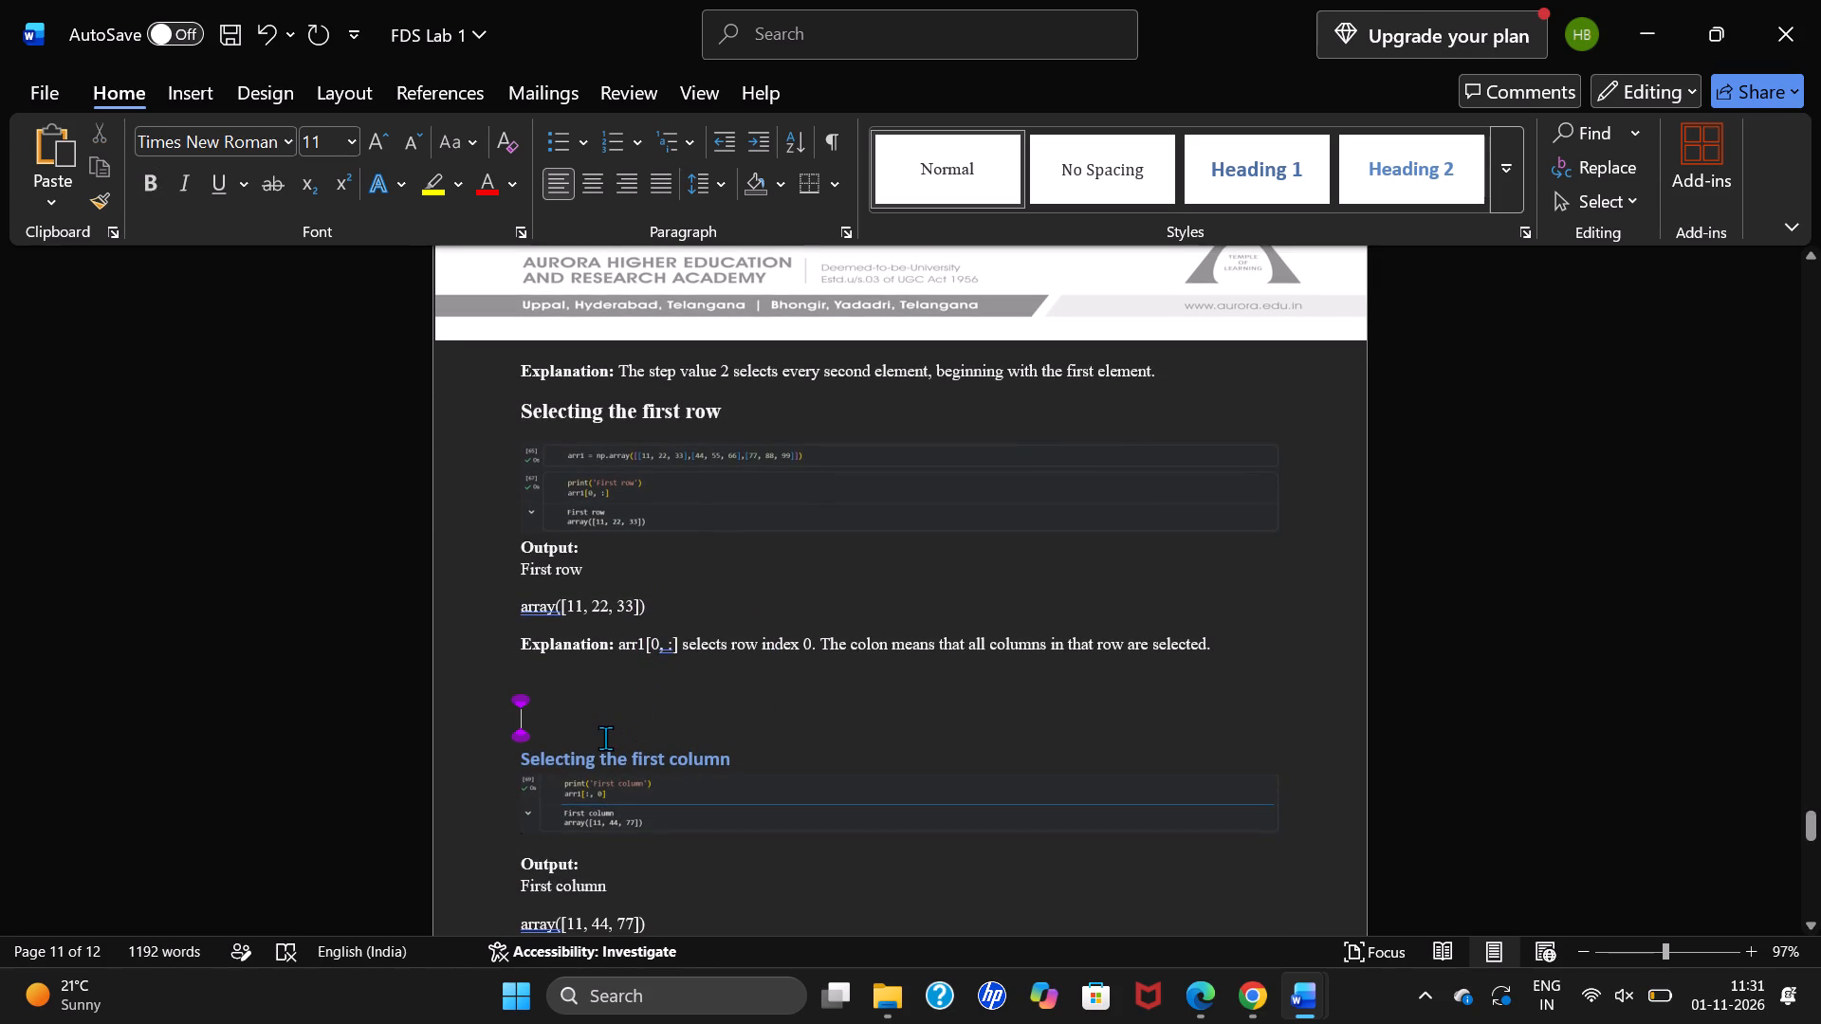
pyautogui.press('BackSpace')
pyautogui.press('BackSpace')
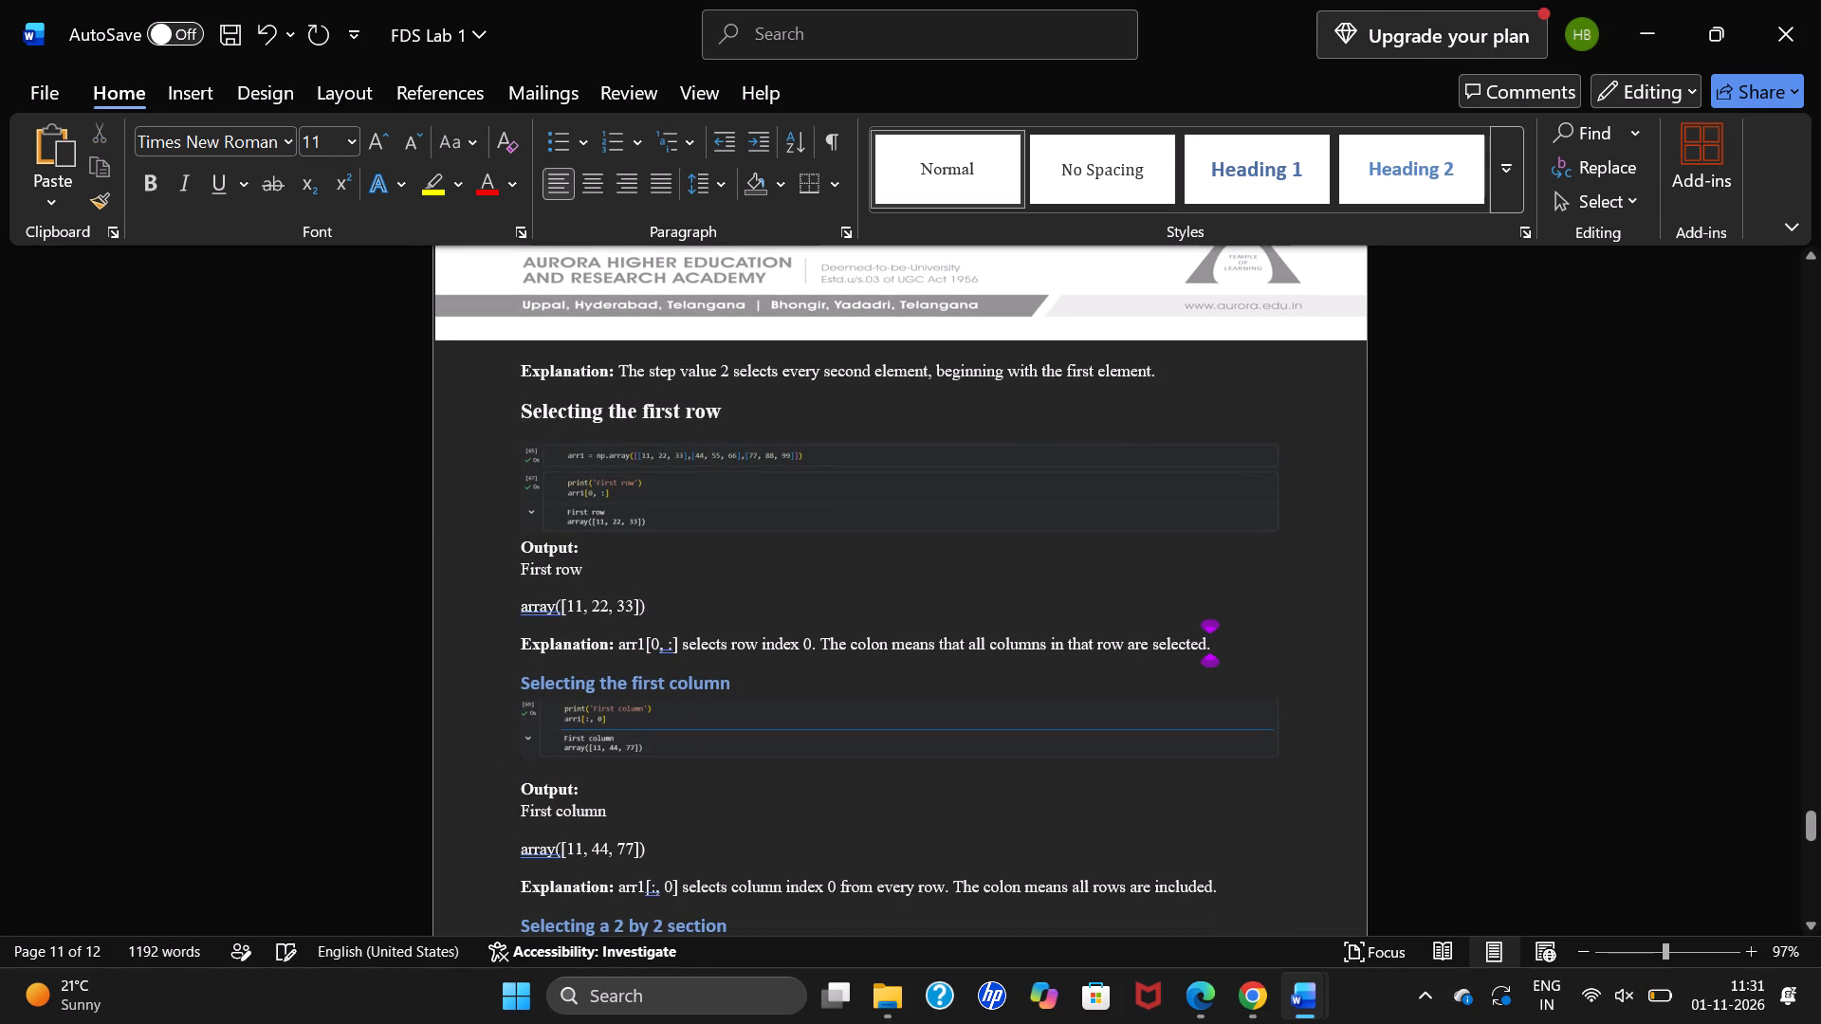
# Apply the Normal style to the "Selecting the first column" heading and make it bold at font size 14.
pyautogui.moveTo(745, 688); pyautogui.dragTo(528, 683)
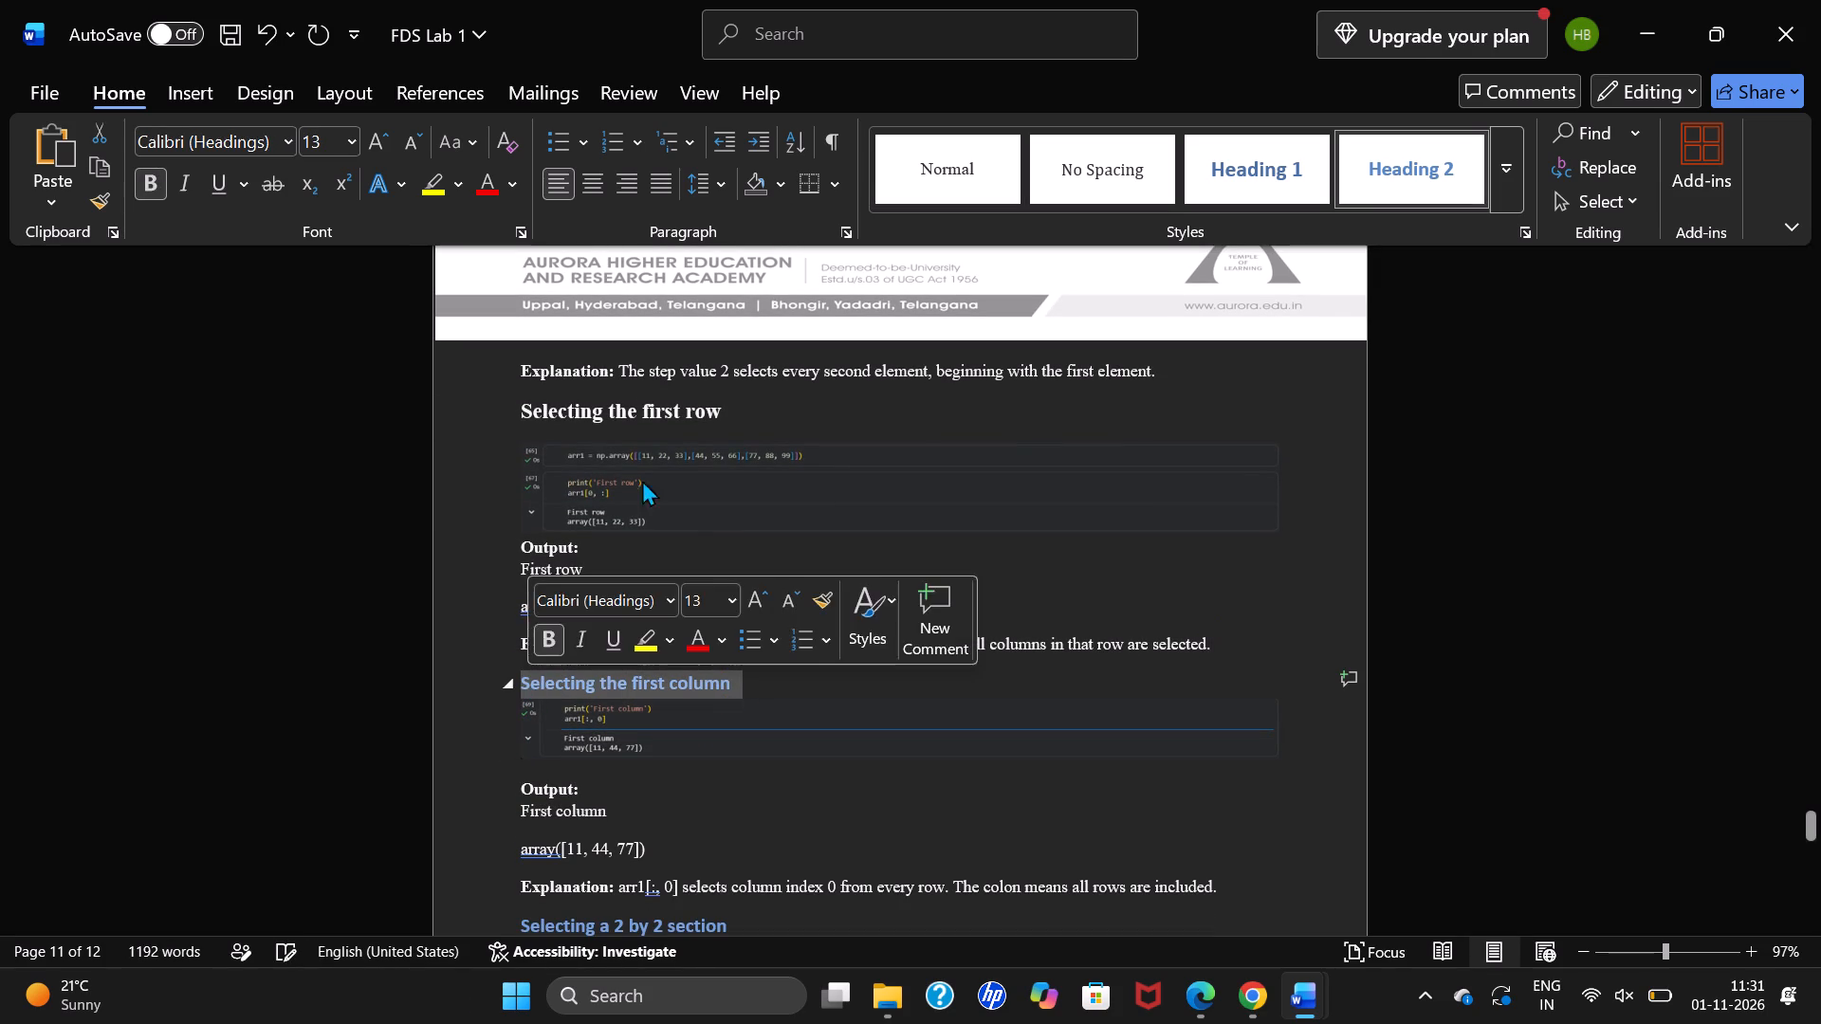
pyautogui.click(913, 159)
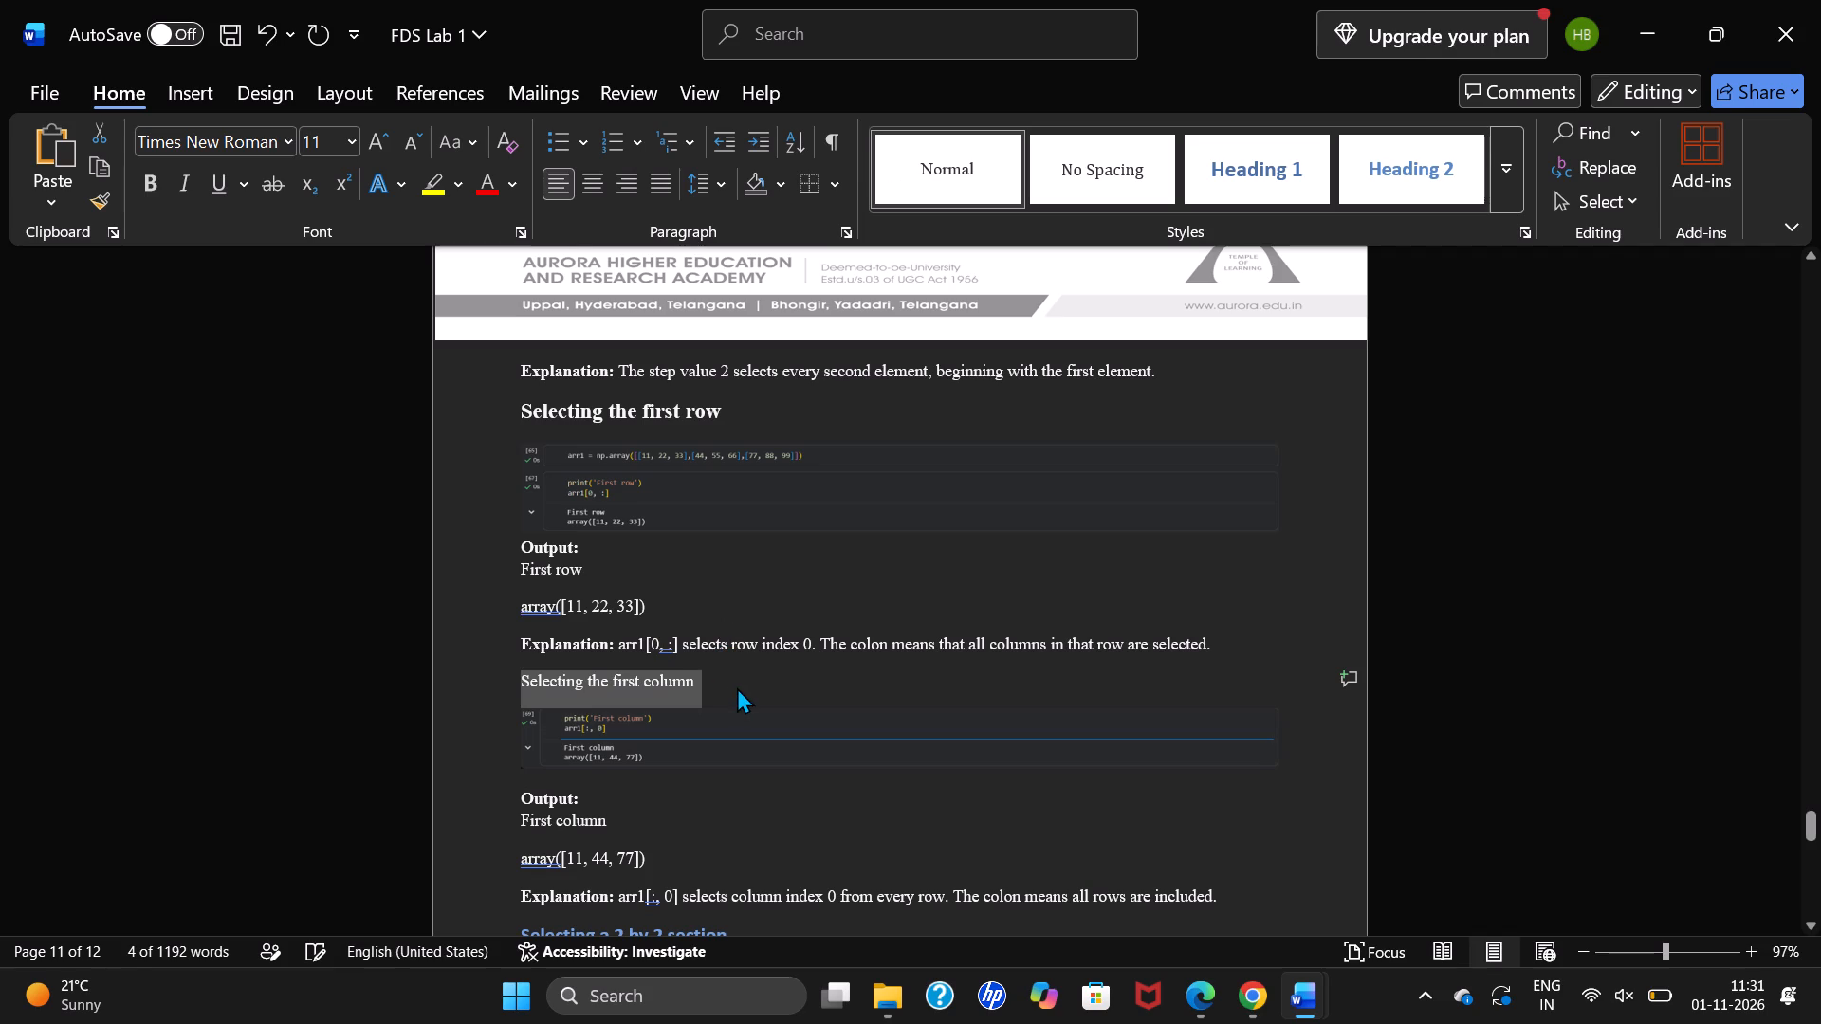
pyautogui.click(737, 687)
pyautogui.moveTo(737, 687); pyautogui.dragTo(530, 674)
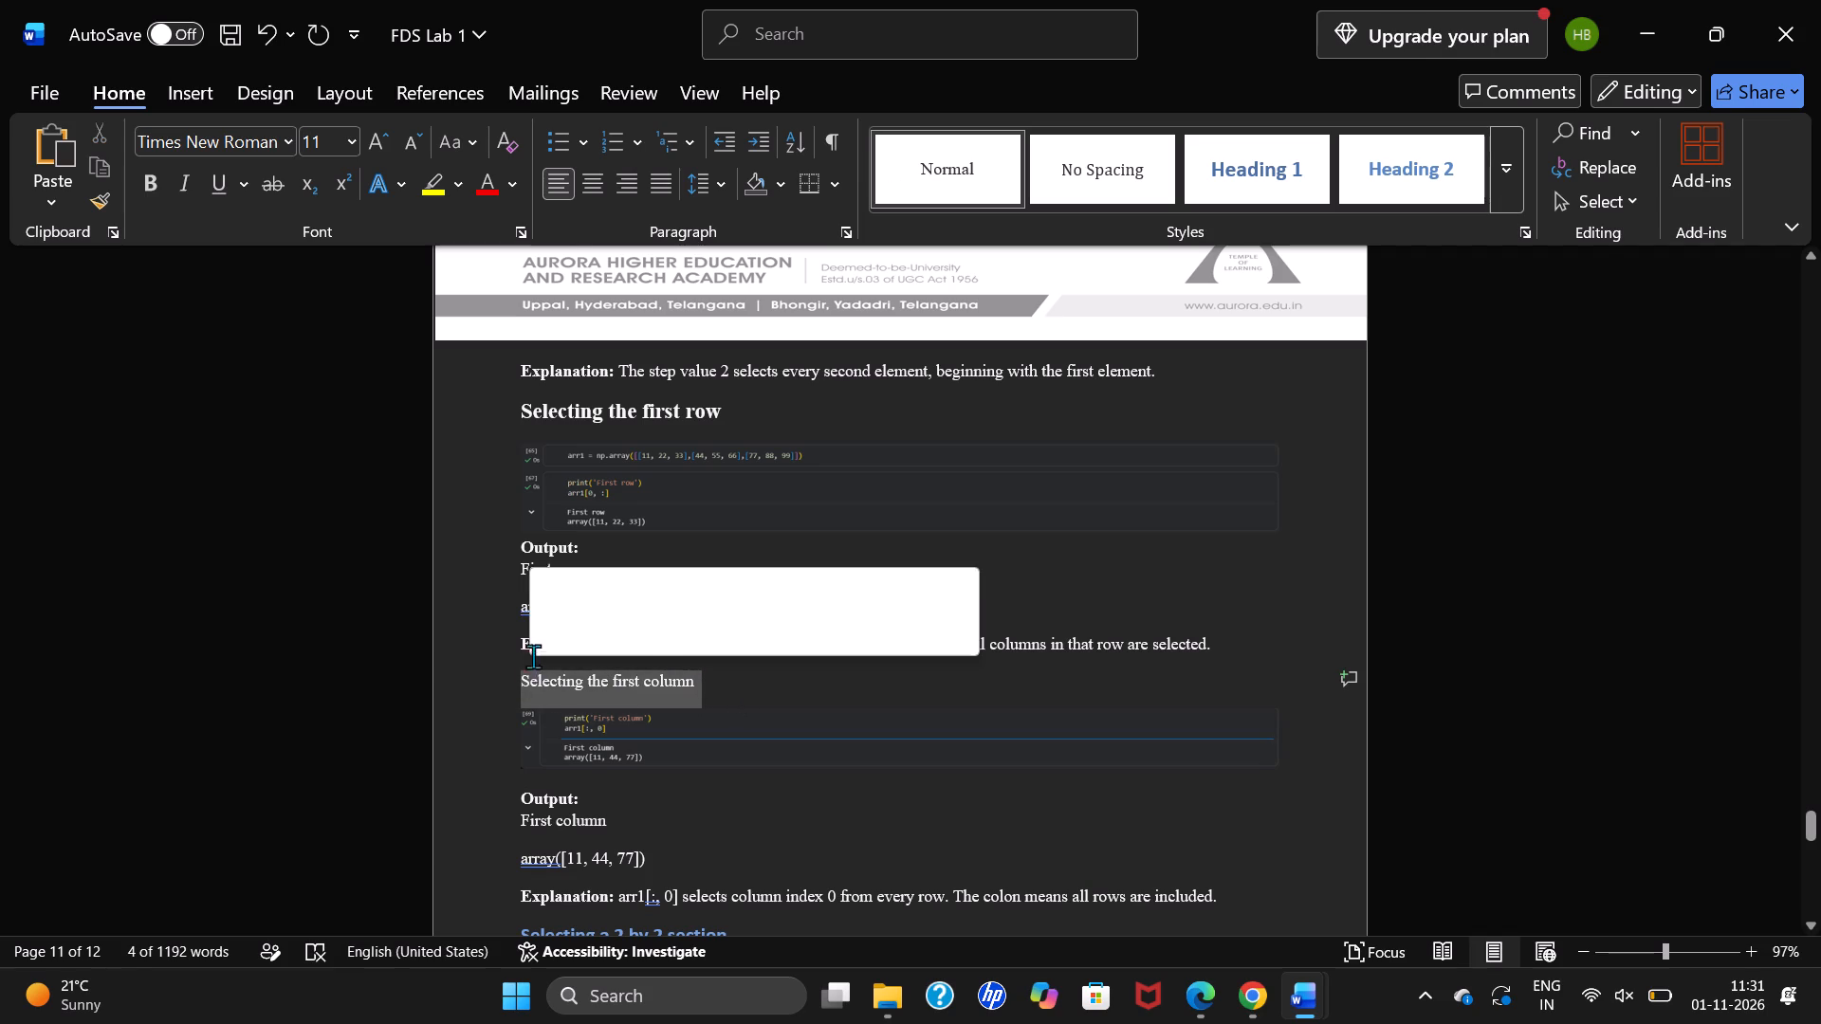
pyautogui.click(543, 642)
pyautogui.click(728, 589)
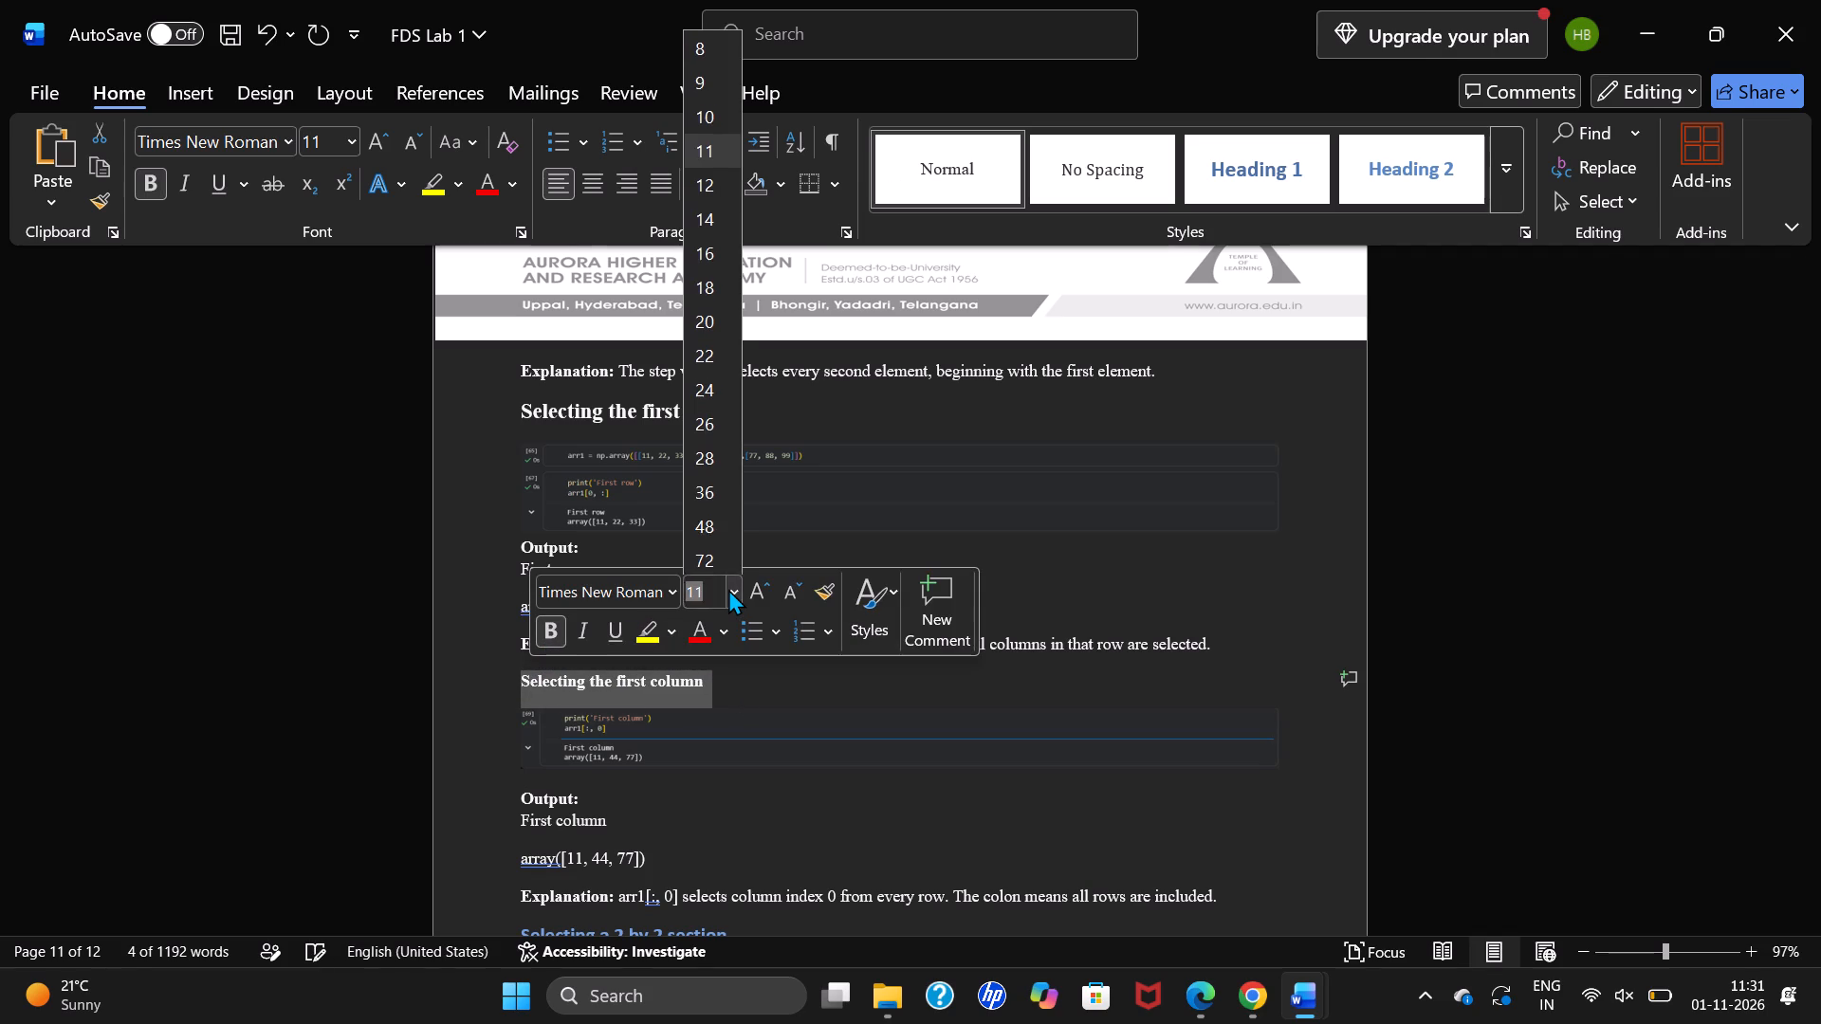
pyautogui.click(724, 218)
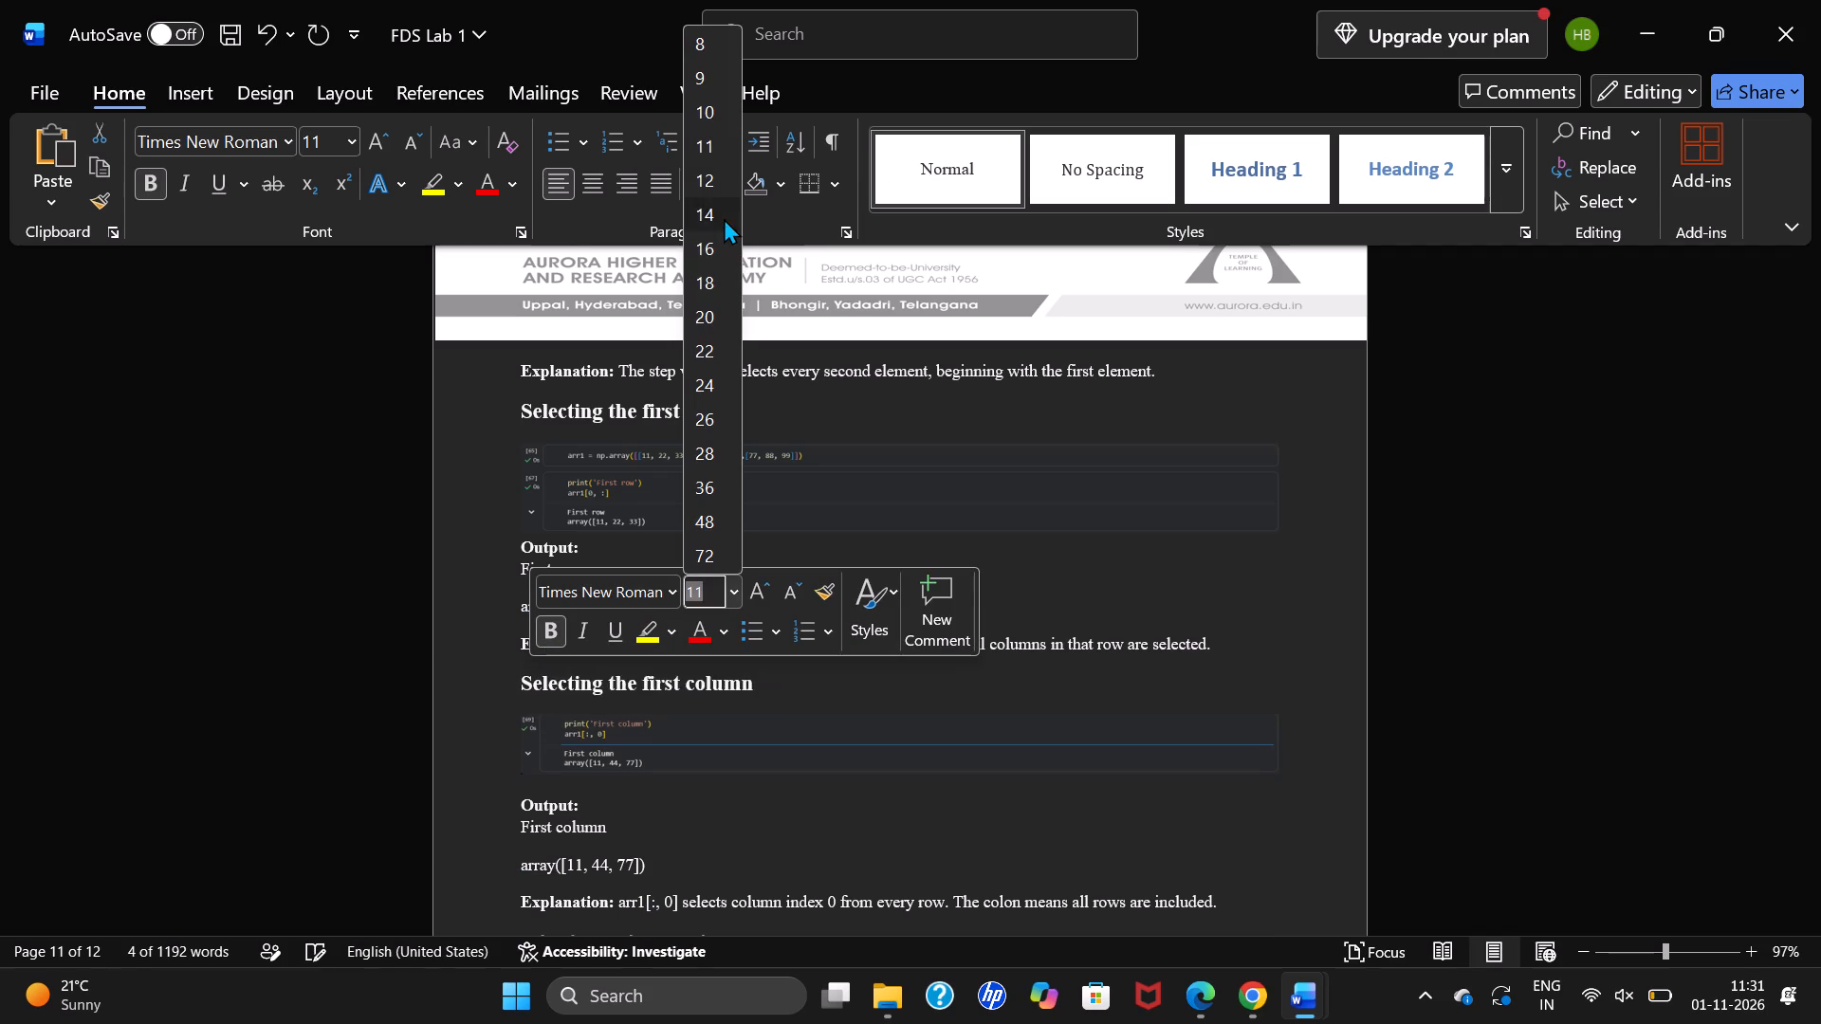
pyautogui.click(816, 855)
# Apply the Normal style to the "Selecting a 2 by 2 section" heading and make it bold at font size 14.
pyautogui.scroll(-1, 816, 855)
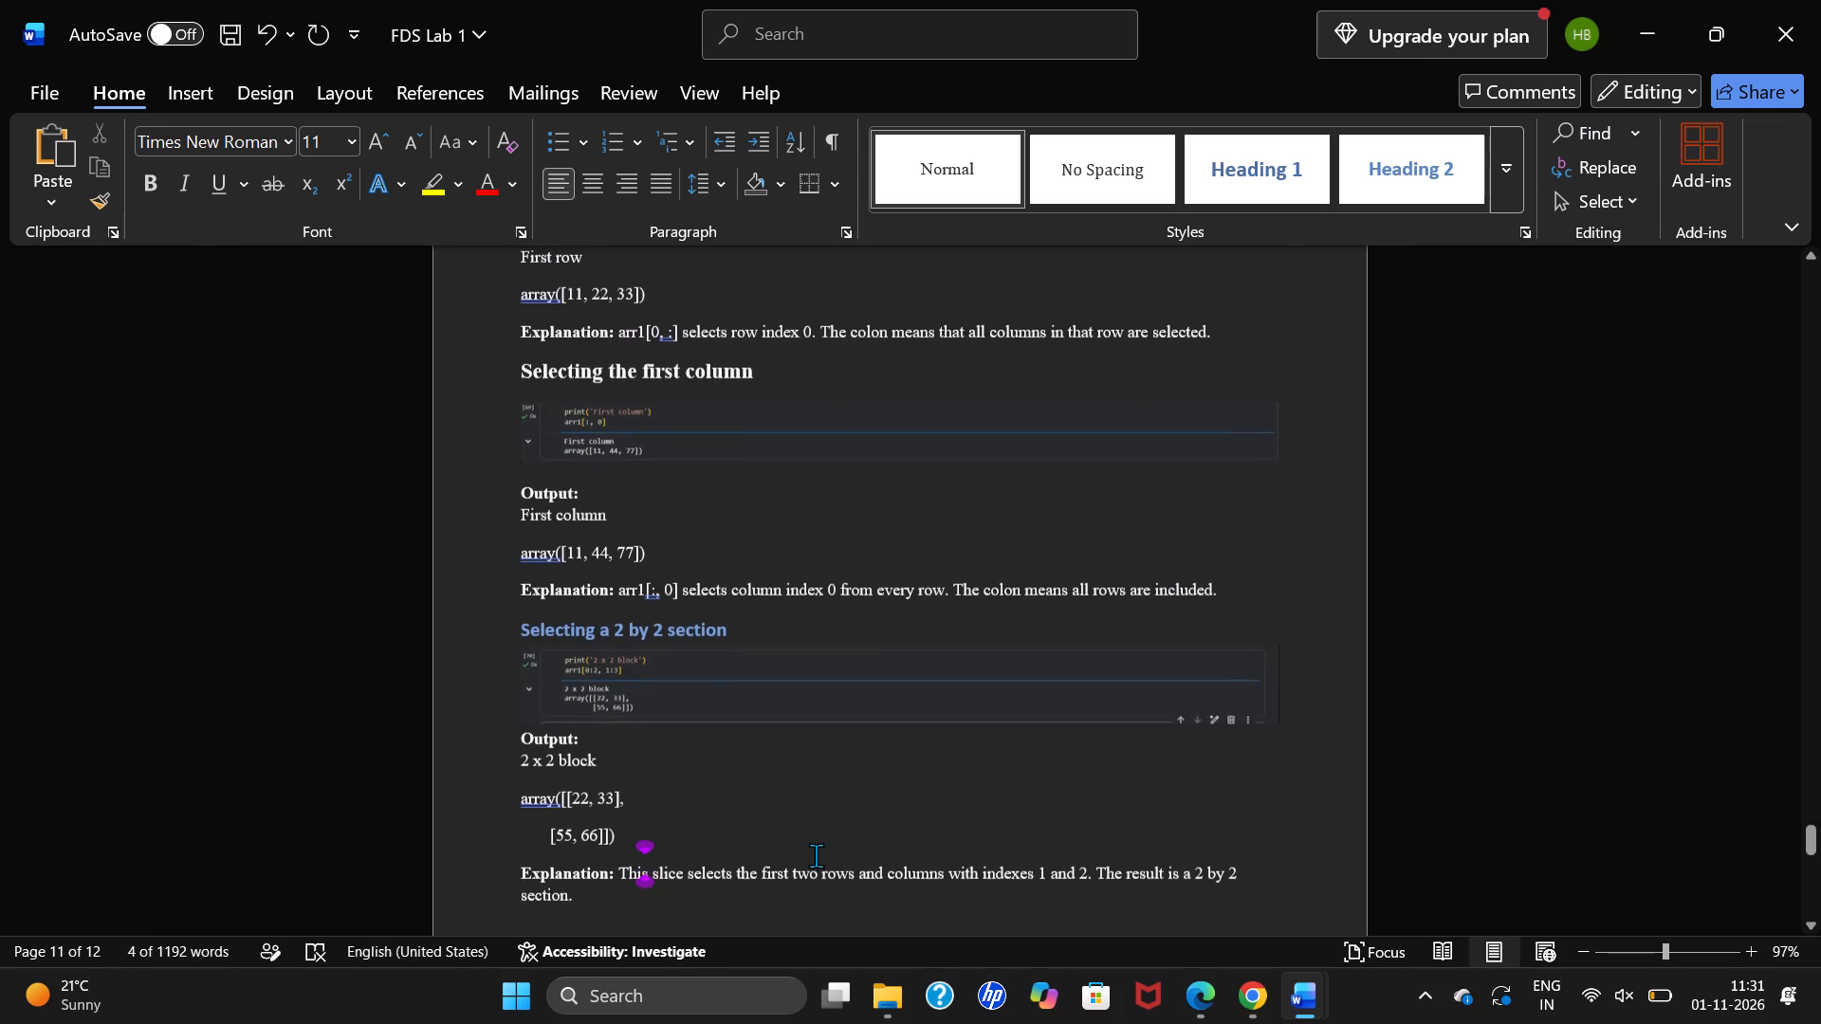
pyautogui.moveTo(743, 629); pyautogui.dragTo(550, 637)
pyautogui.click(935, 180)
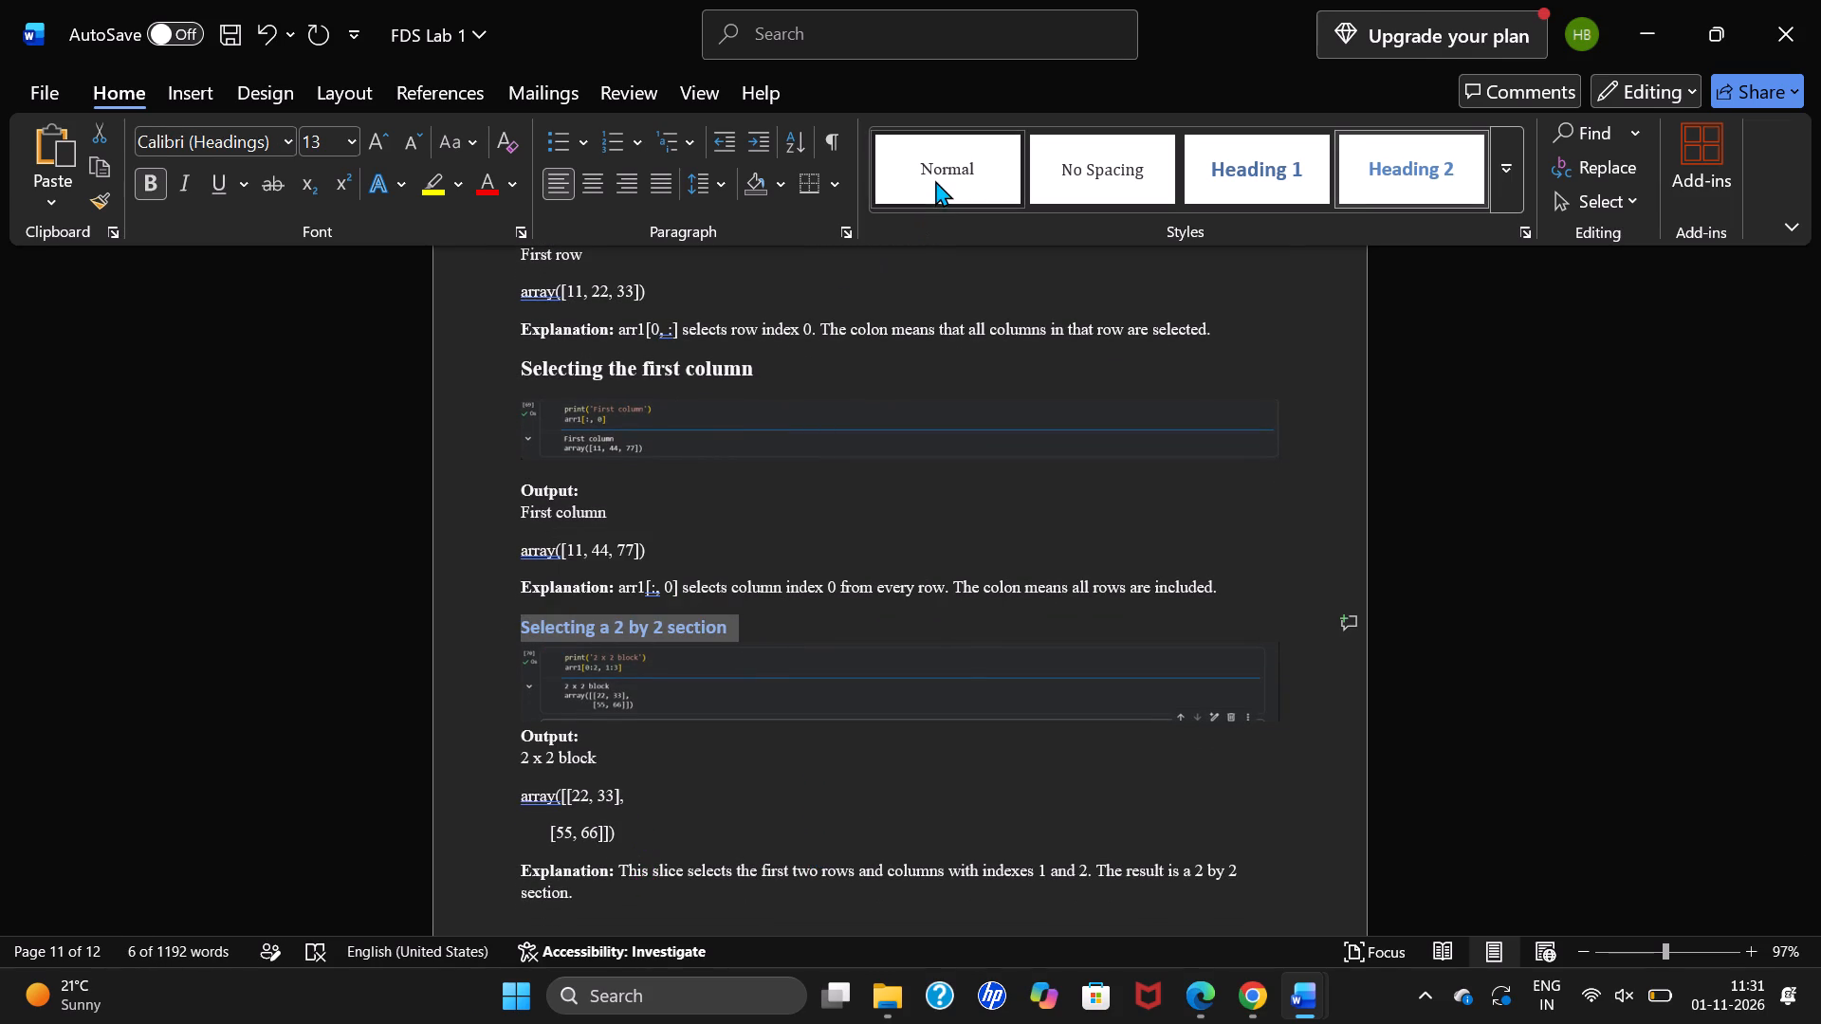
pyautogui.click(733, 637)
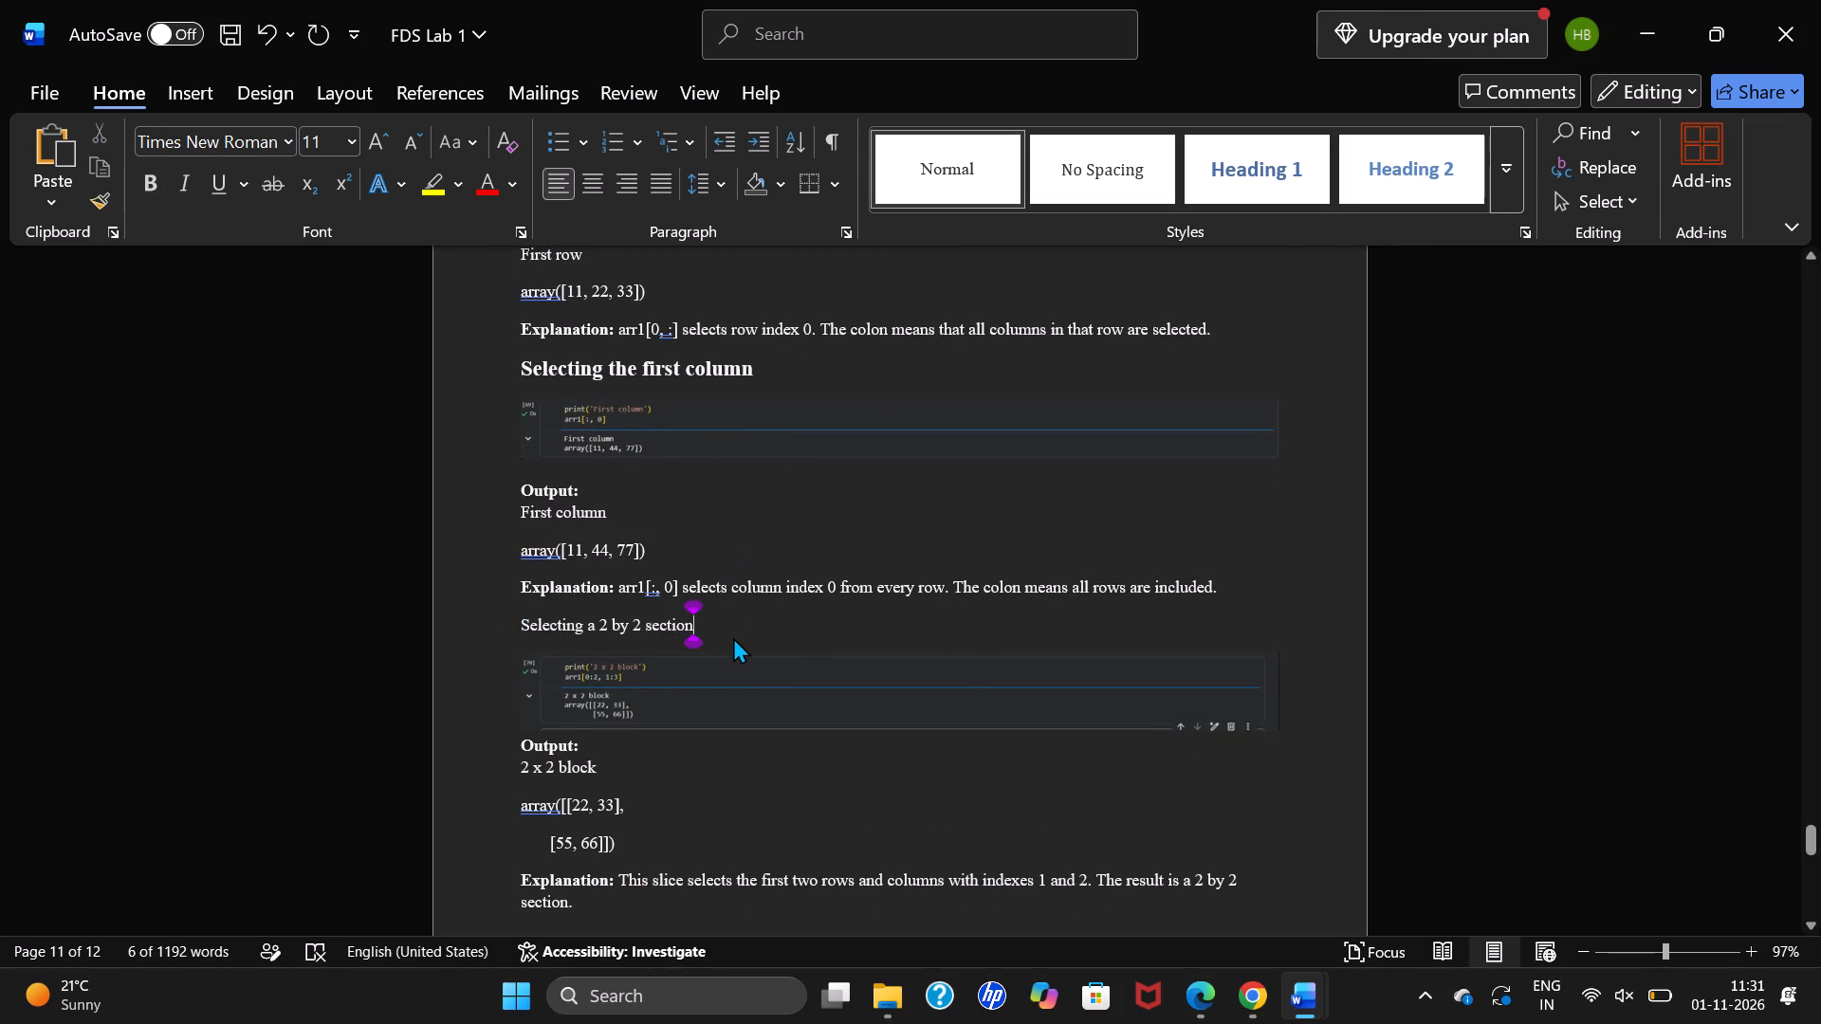
pyautogui.moveTo(708, 628); pyautogui.dragTo(526, 632)
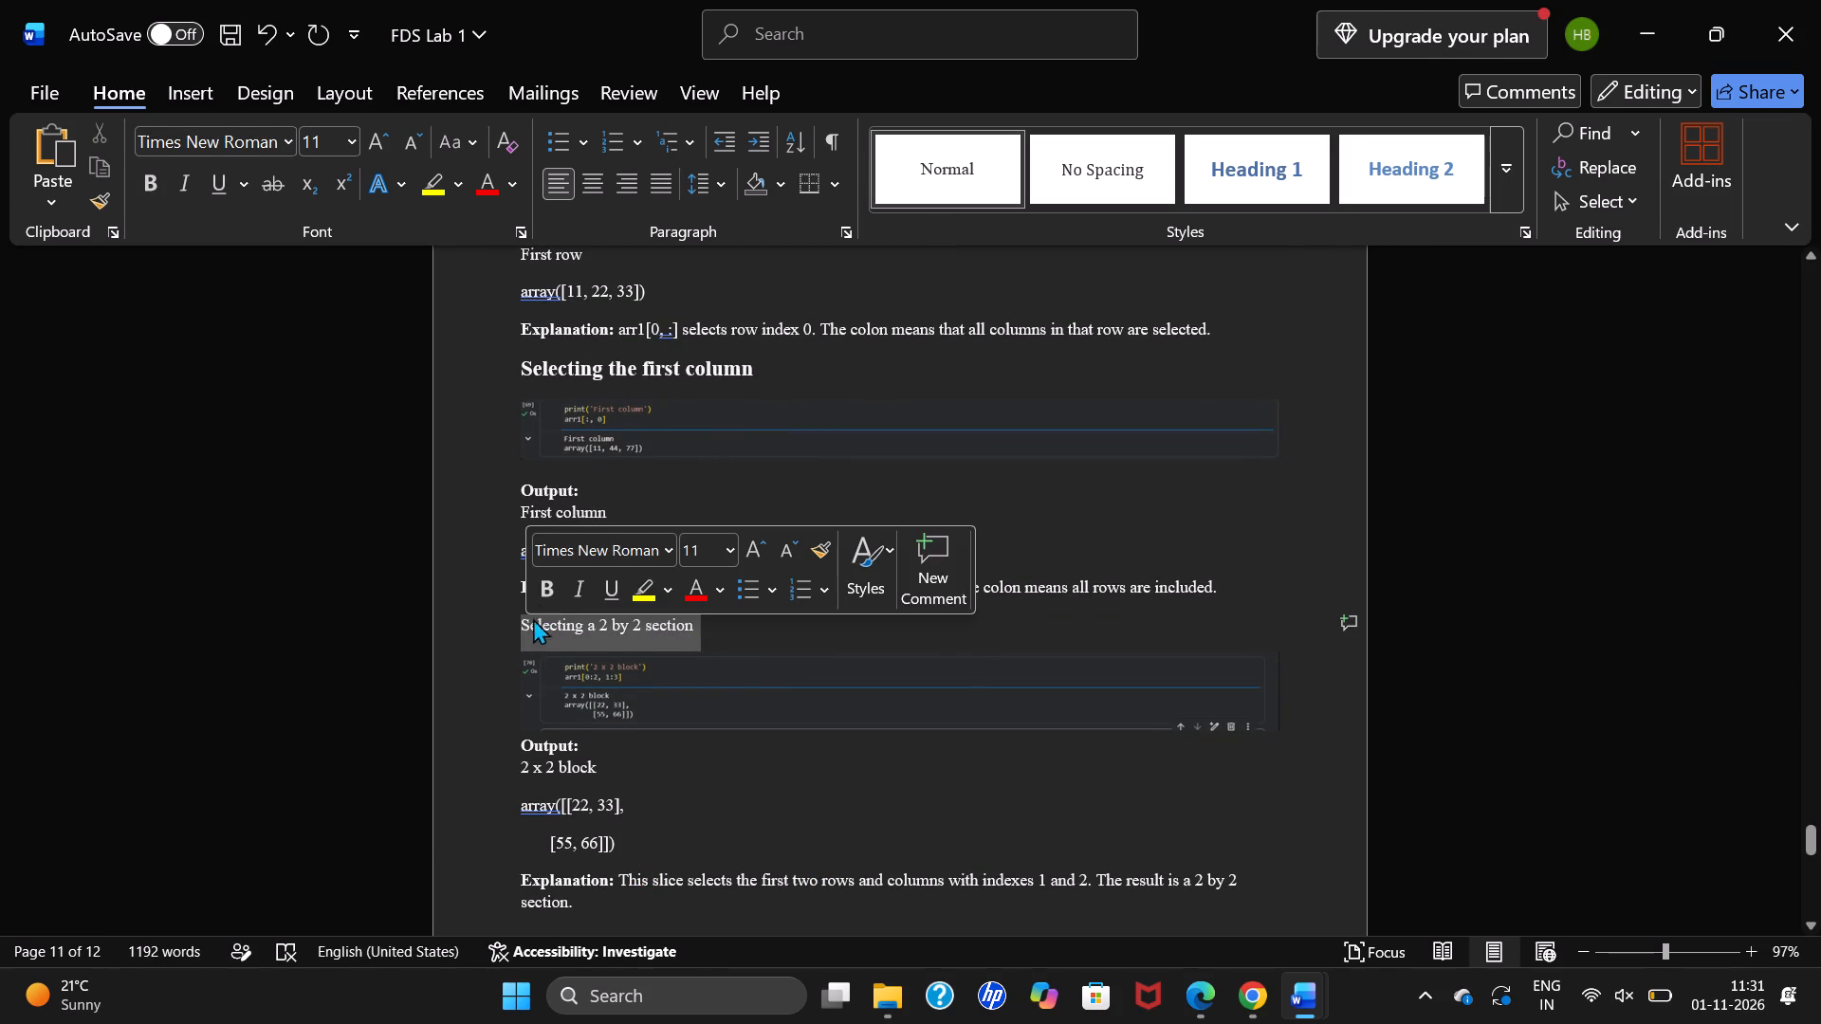
pyautogui.click(542, 594)
pyautogui.click(721, 556)
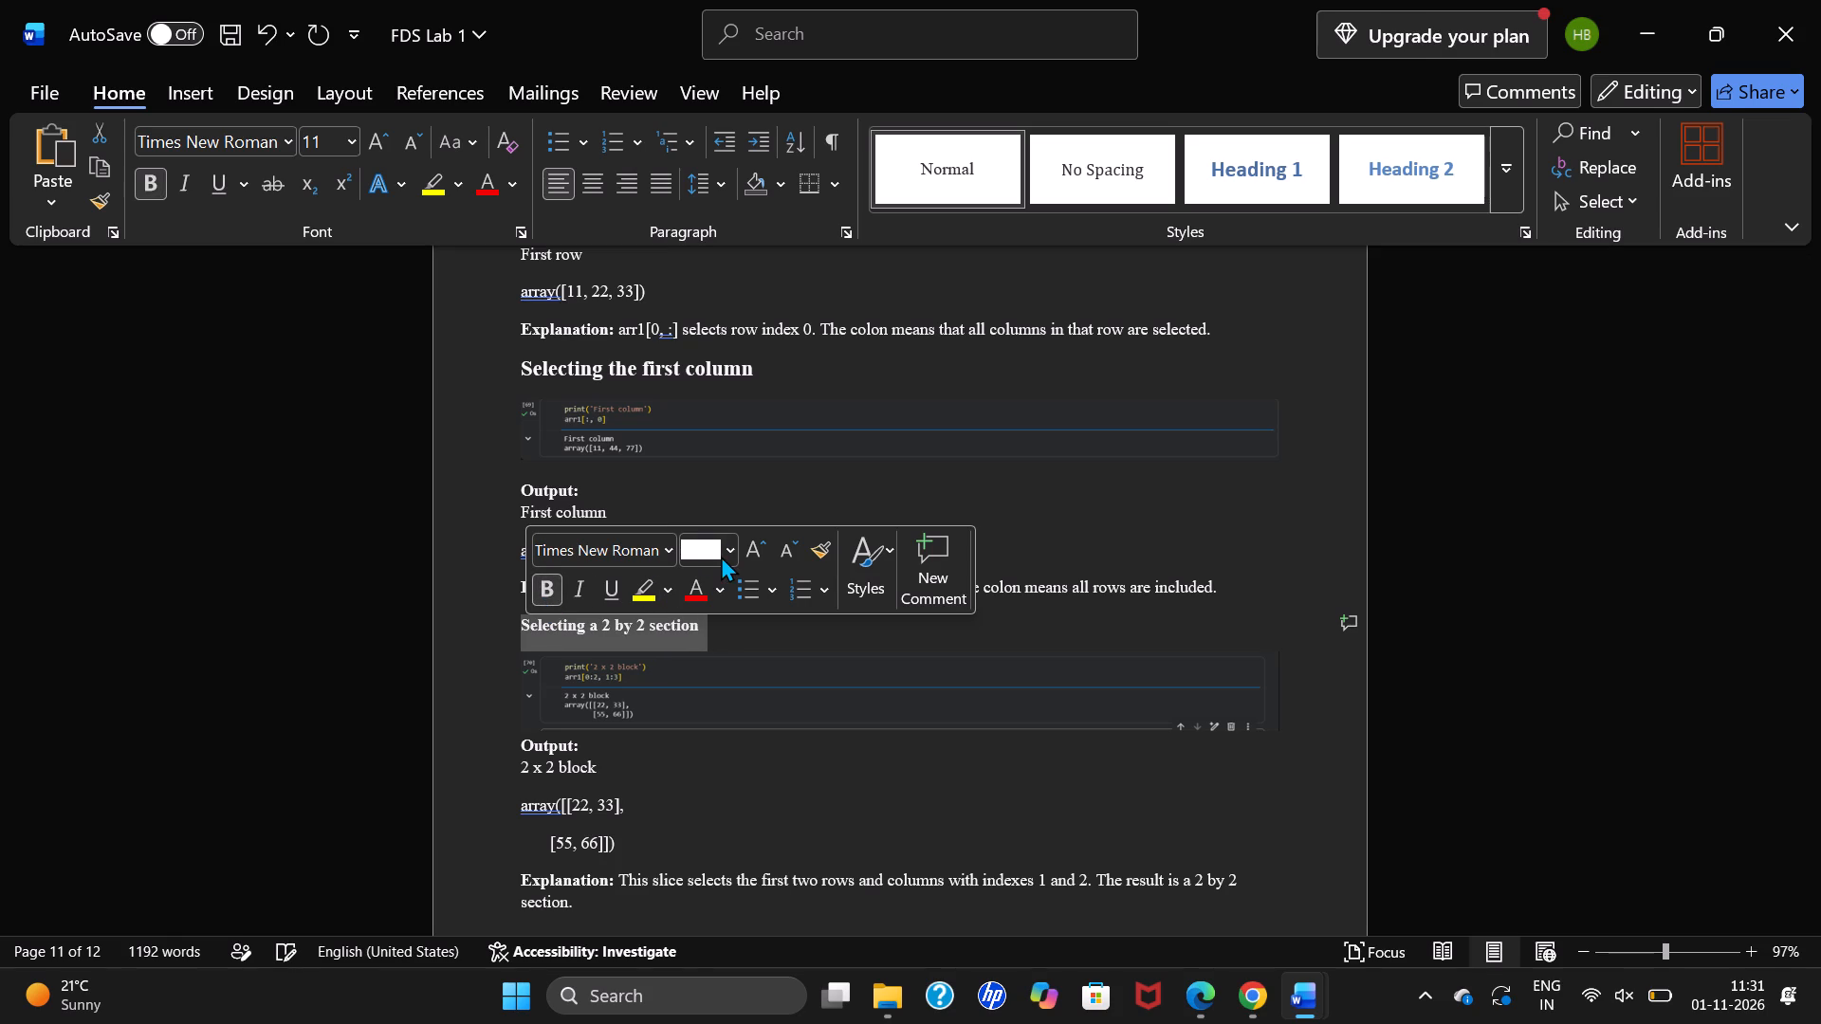
pyautogui.click(727, 554)
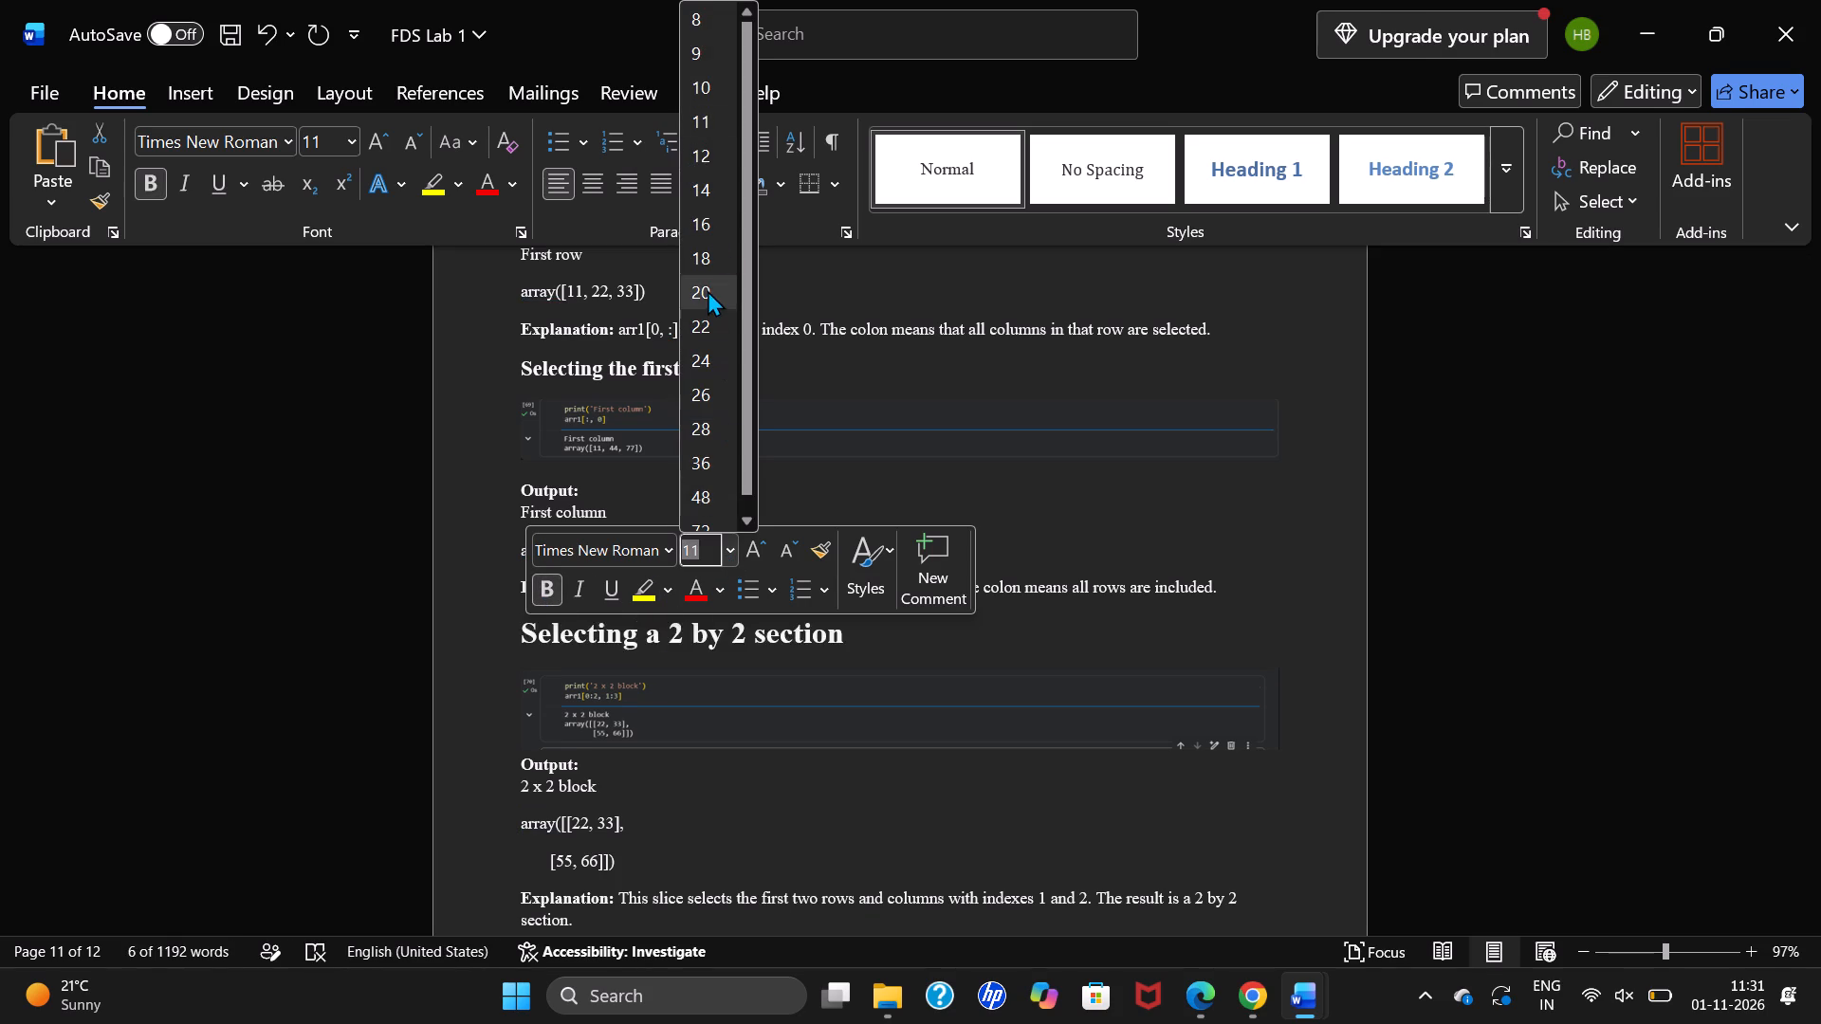
pyautogui.click(725, 192)
pyautogui.click(936, 644)
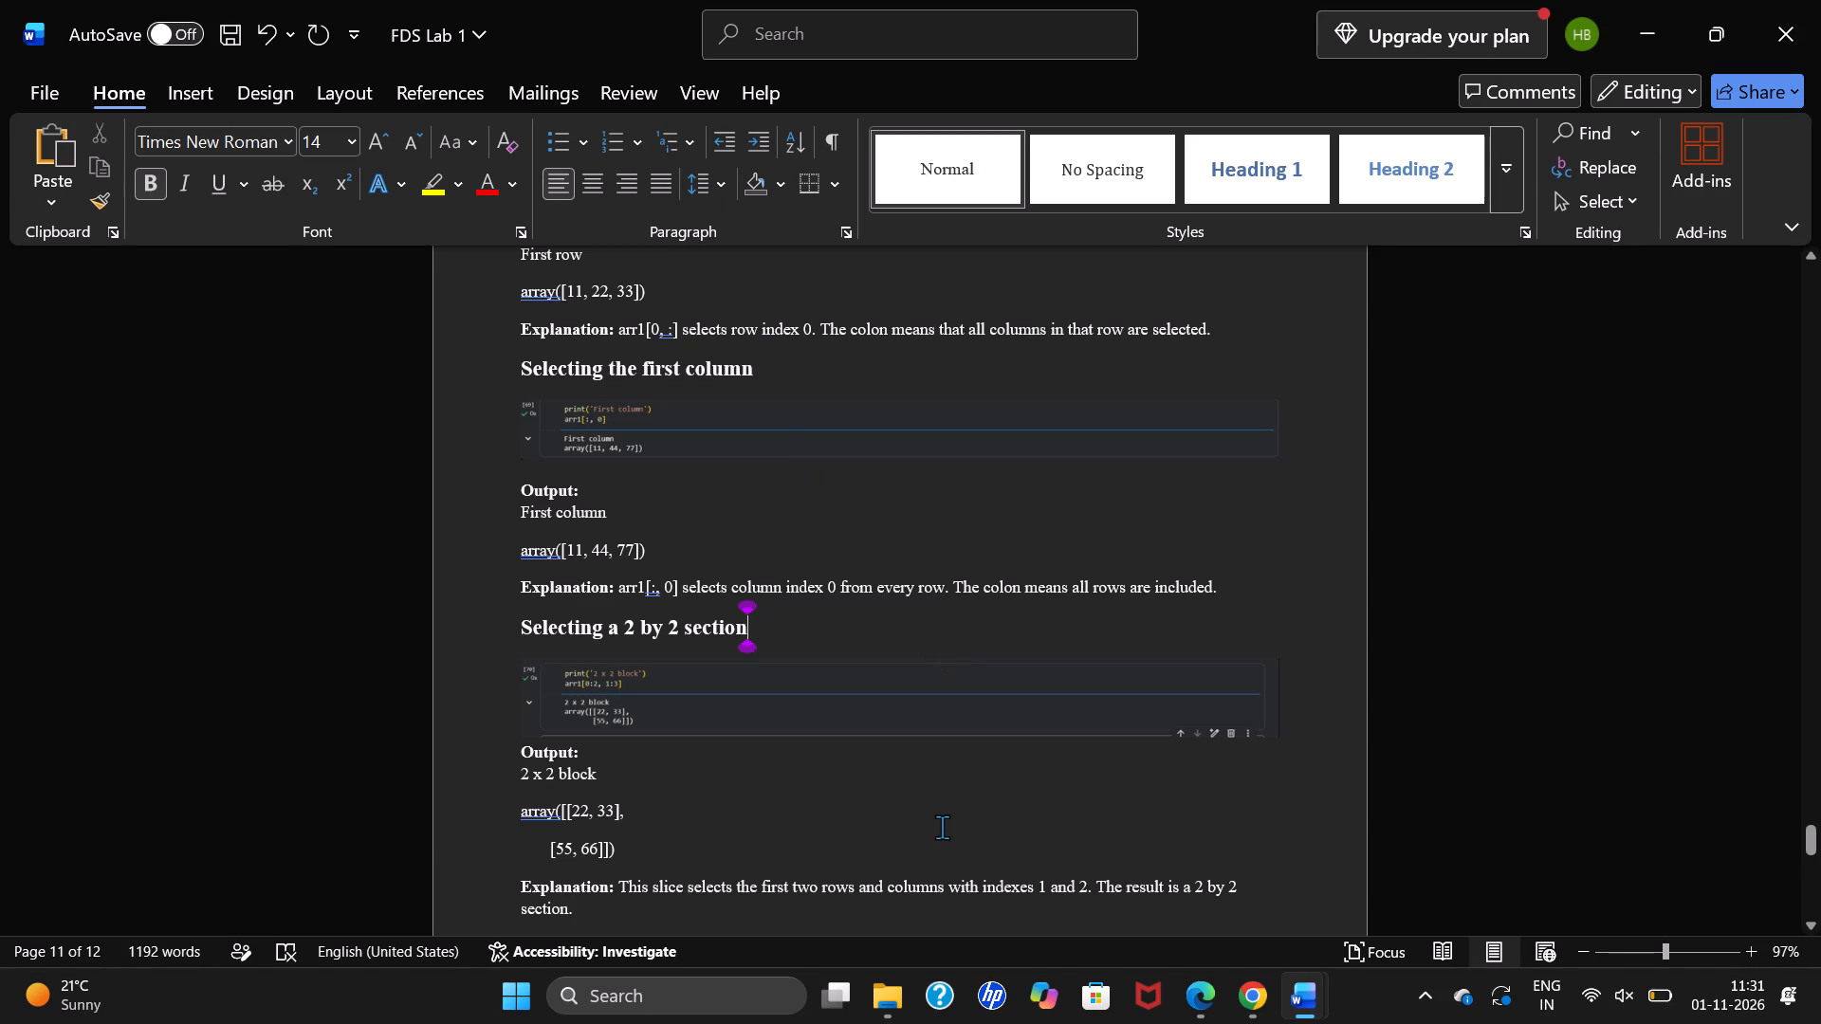
# Apply the Normal style to the "Filtering values using a condition" heading and make it bold at font size 14.
pyautogui.scroll(-2, 942, 827)
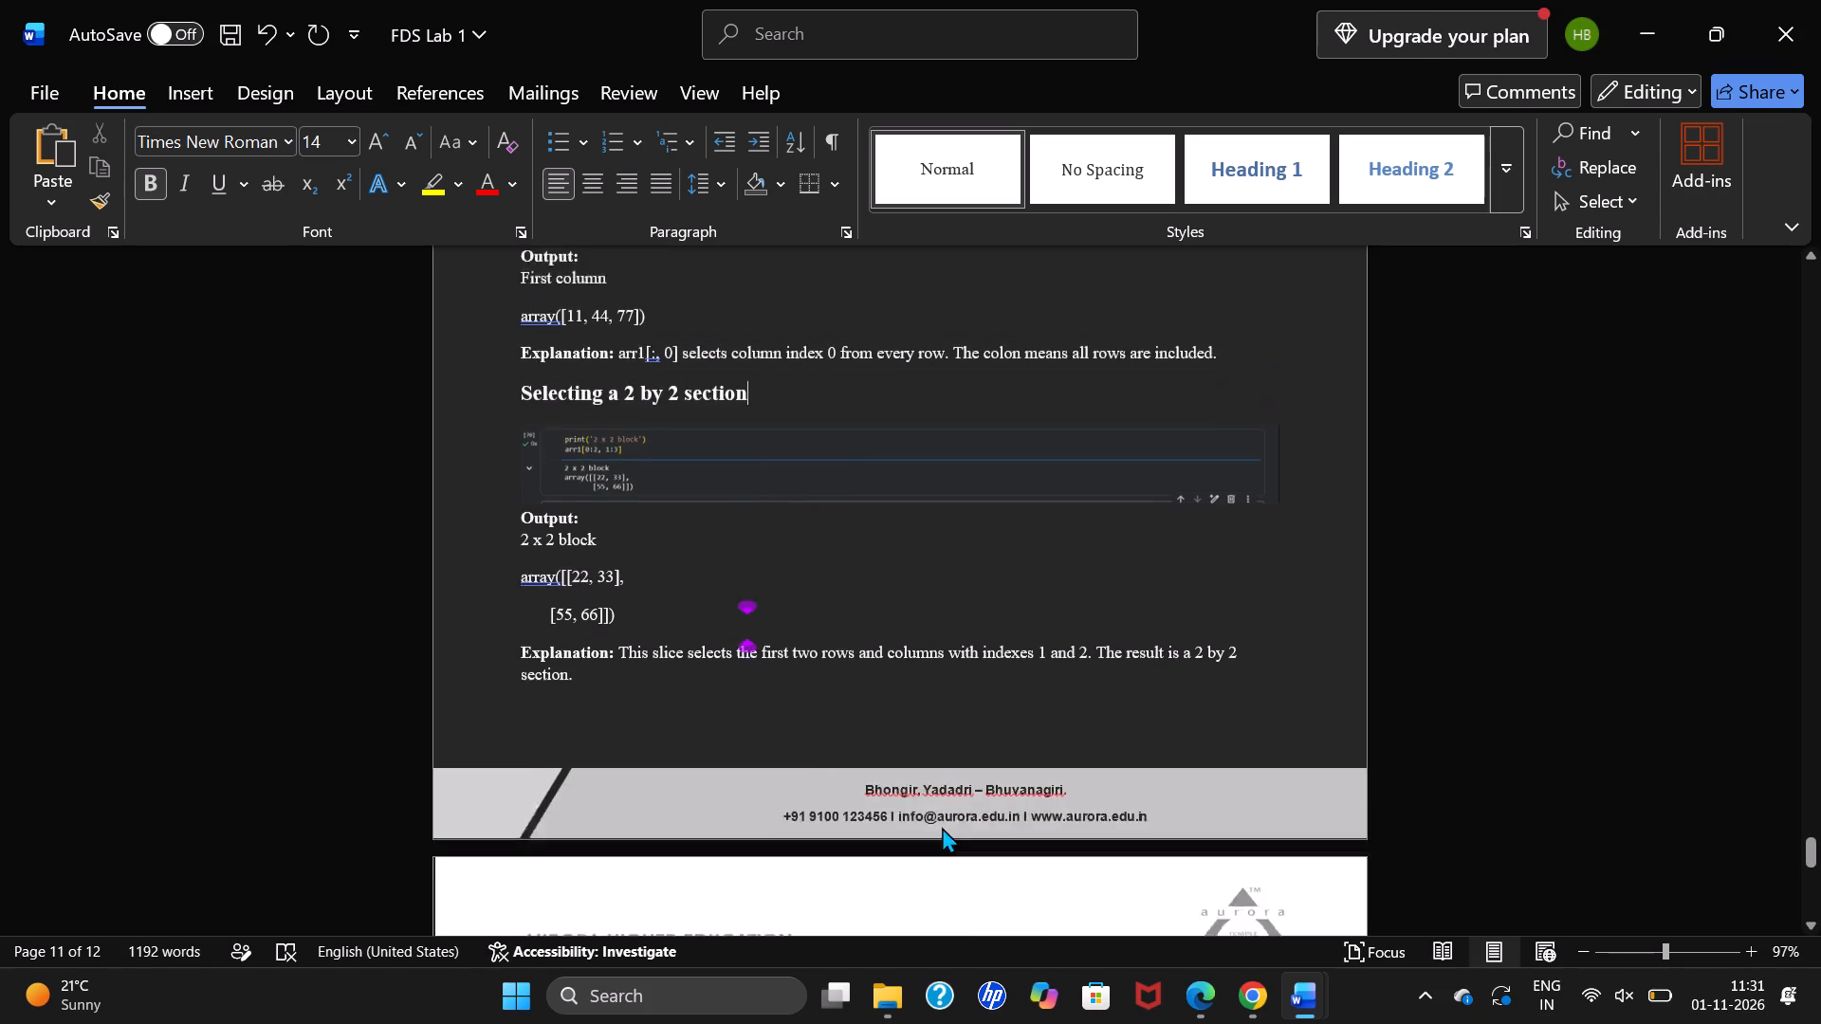
pyautogui.scroll(-3, 942, 827)
pyautogui.scroll(1, 942, 827)
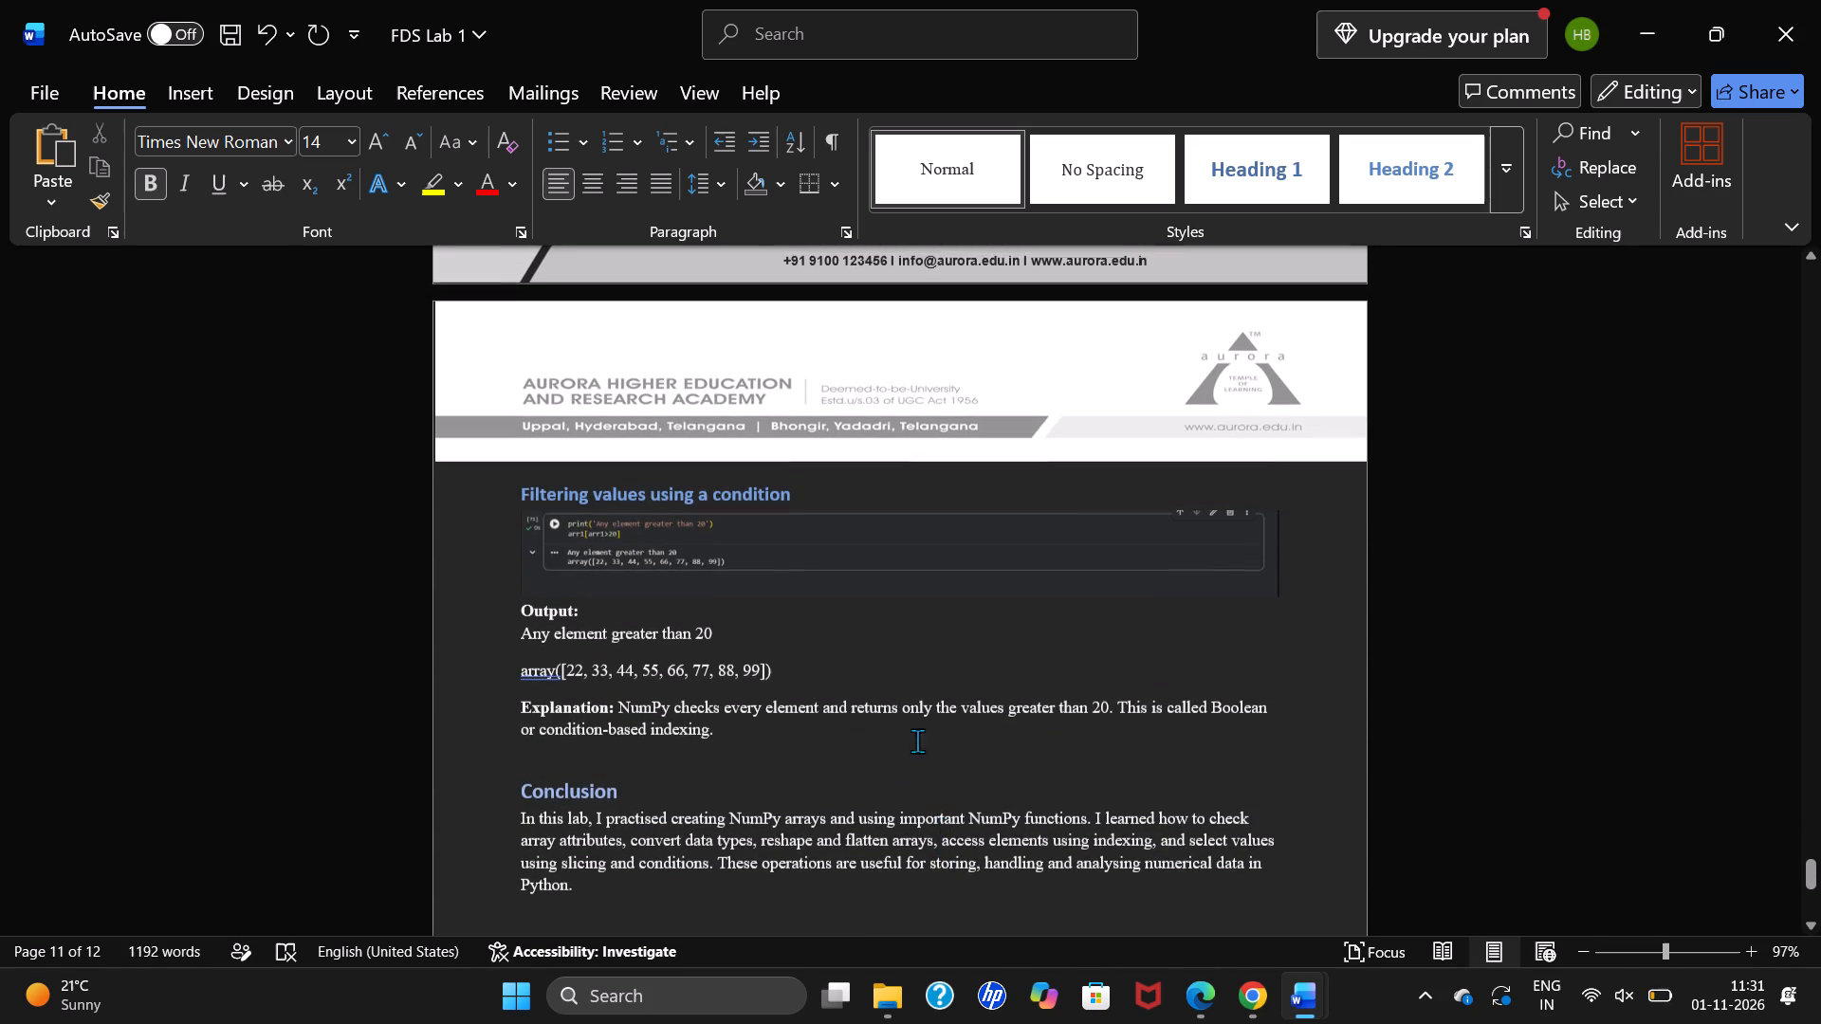
pyautogui.moveTo(802, 496); pyautogui.dragTo(599, 502)
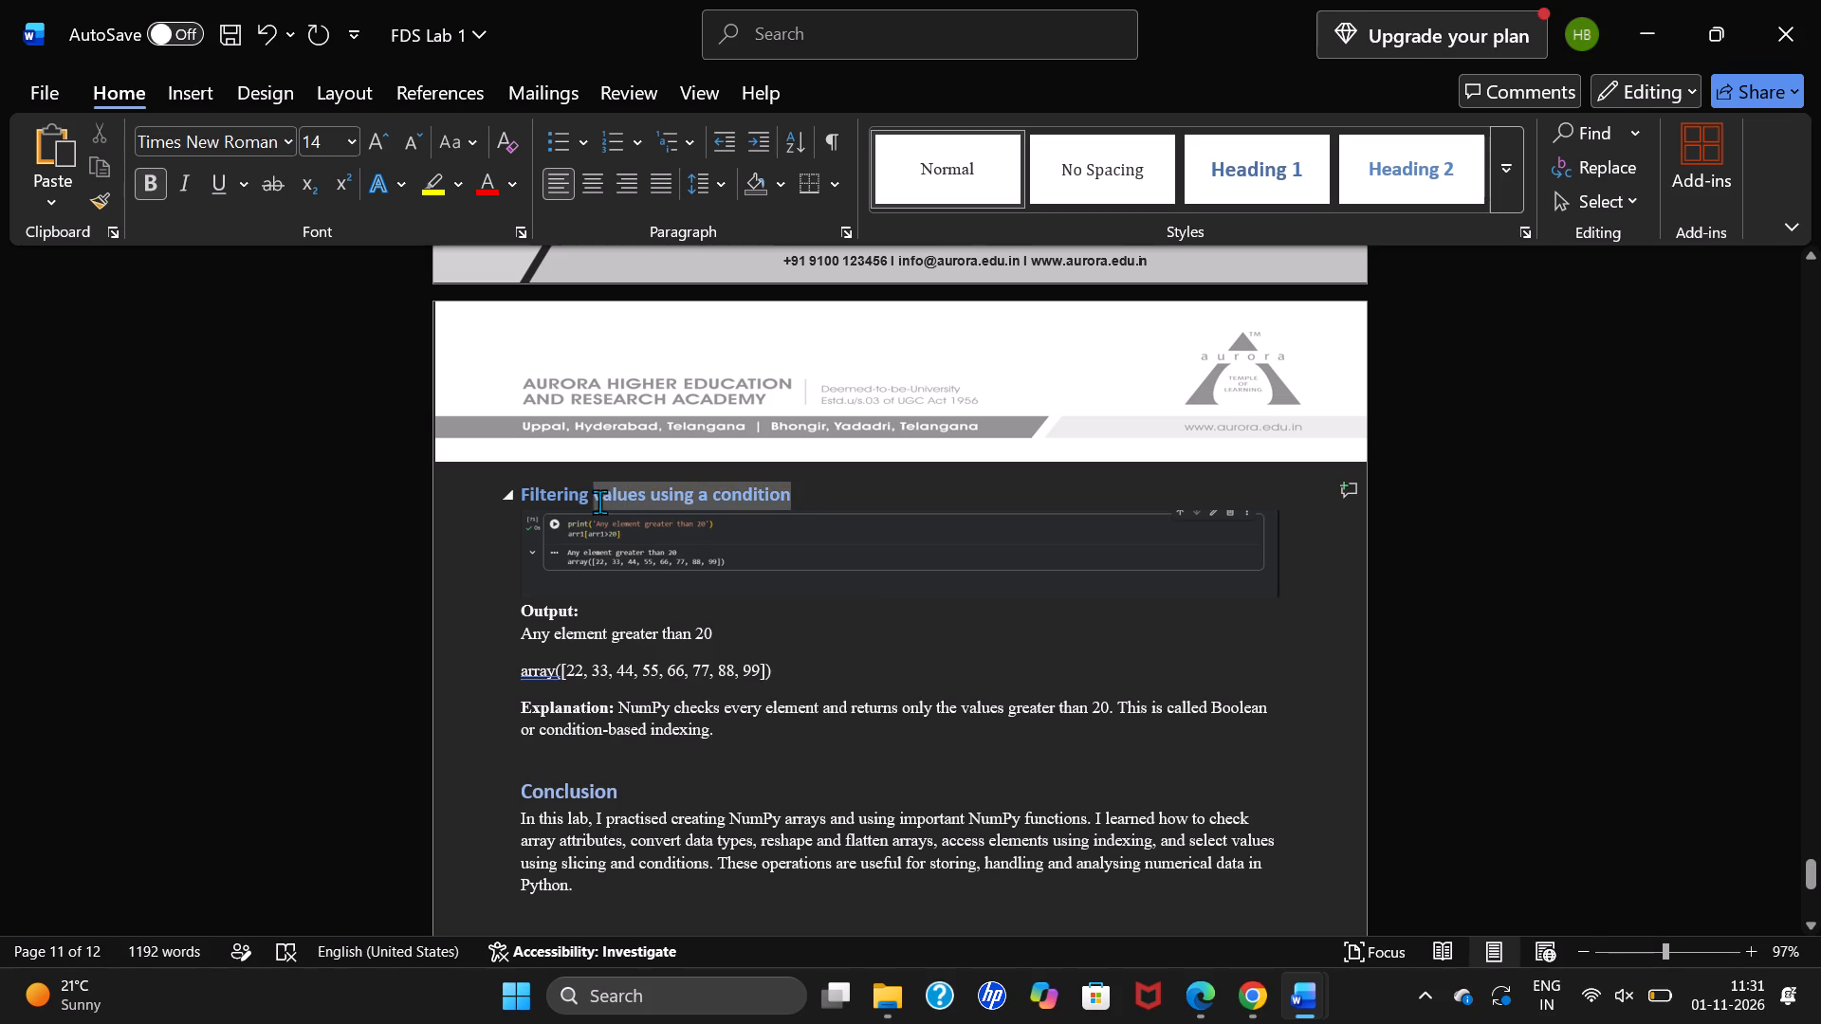
pyautogui.moveTo(599, 502); pyautogui.dragTo(544, 505)
pyautogui.click(946, 179)
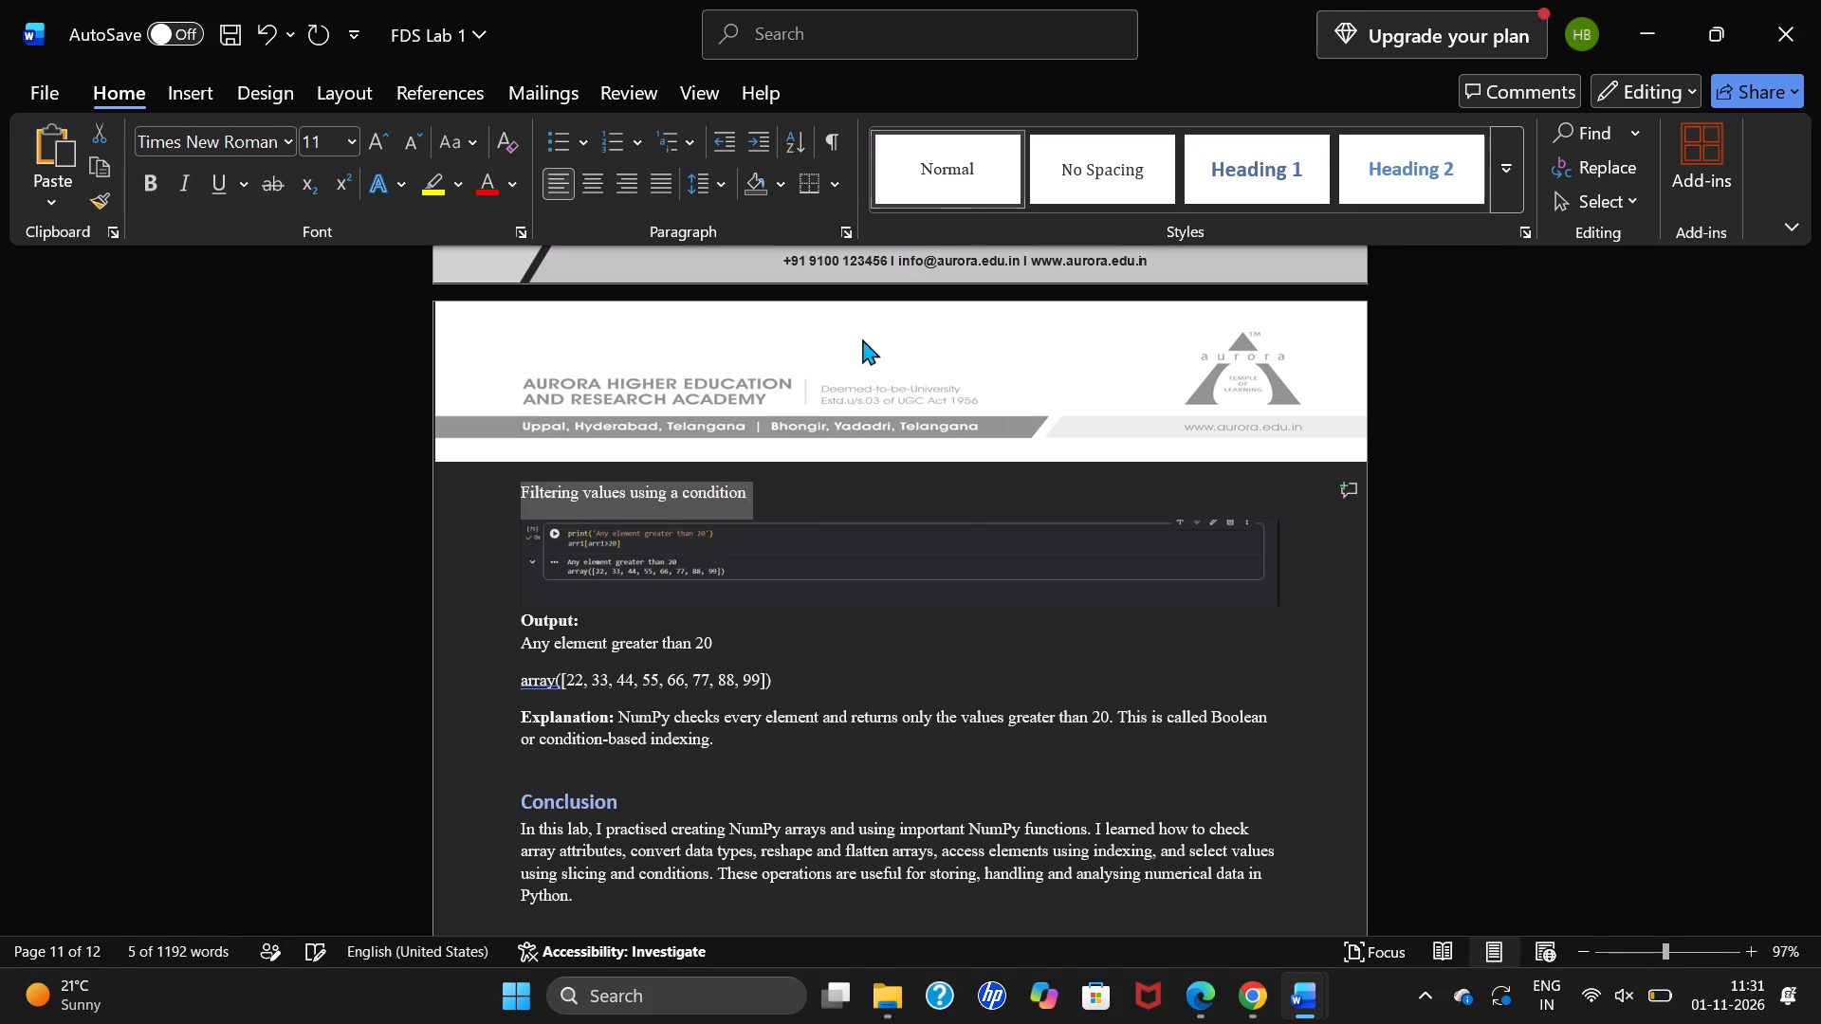
pyautogui.click(796, 497)
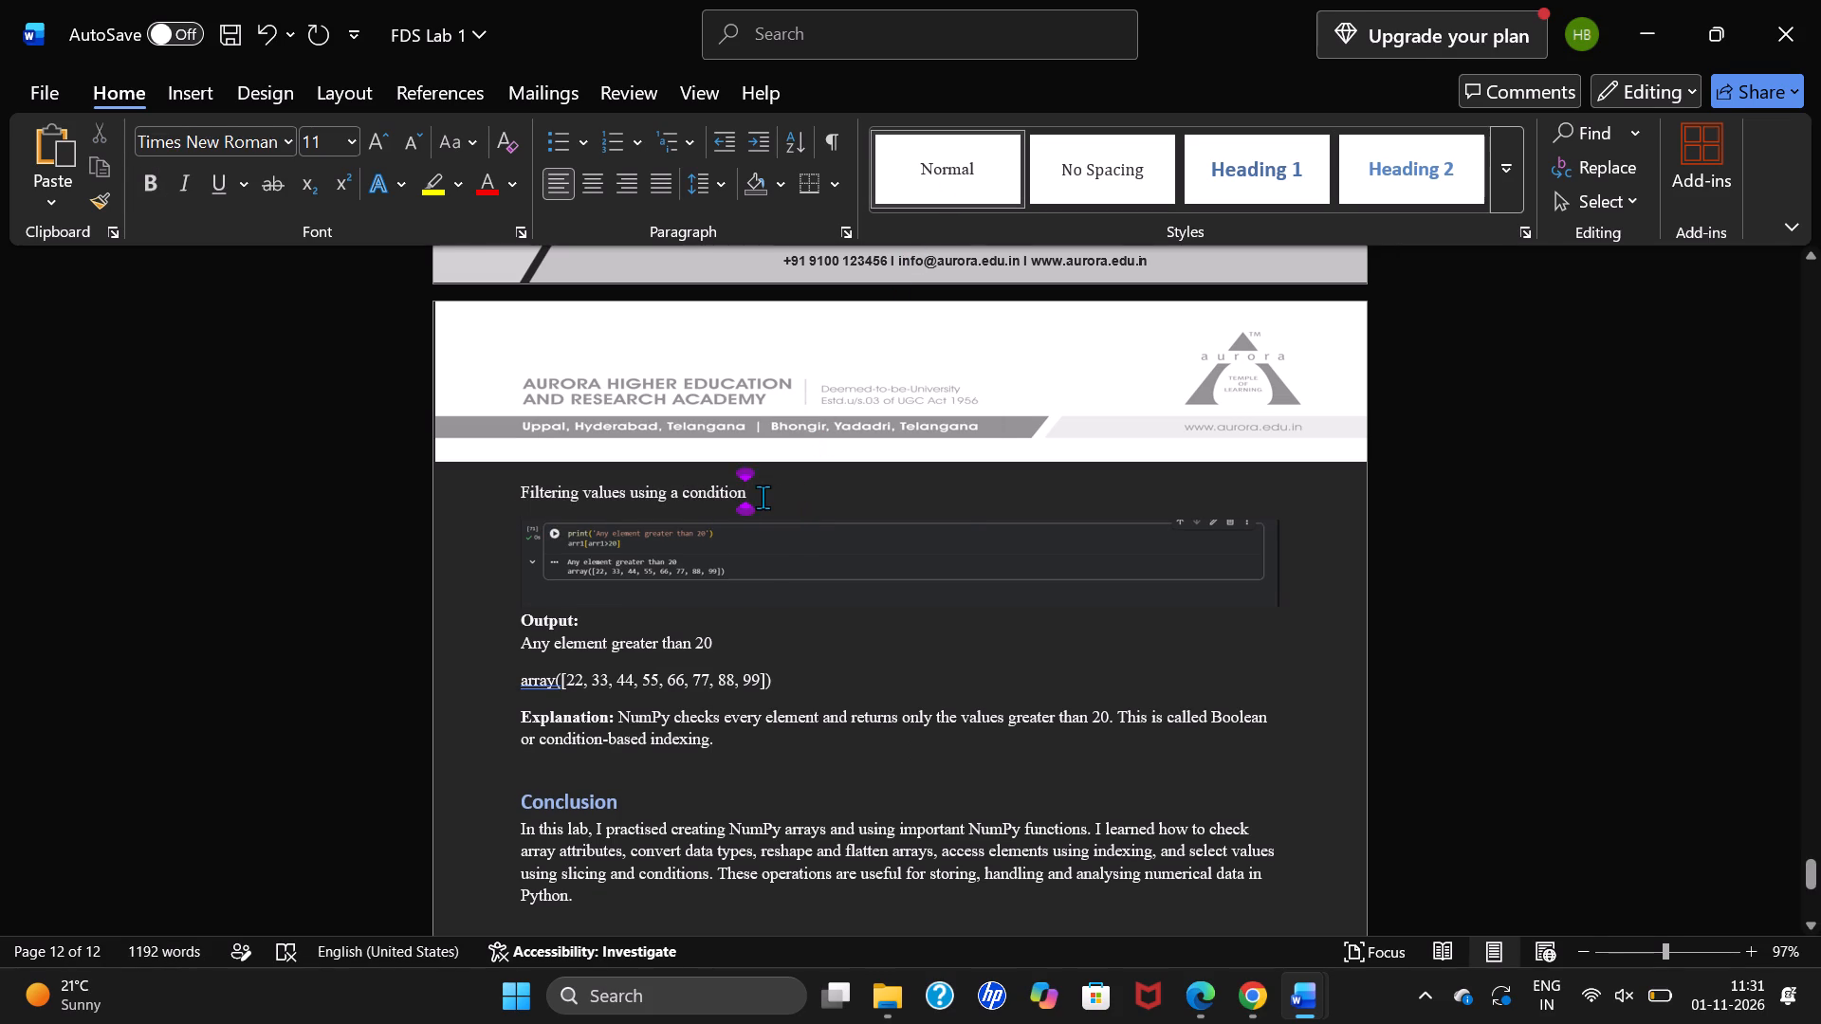
pyautogui.moveTo(763, 497); pyautogui.dragTo(526, 494)
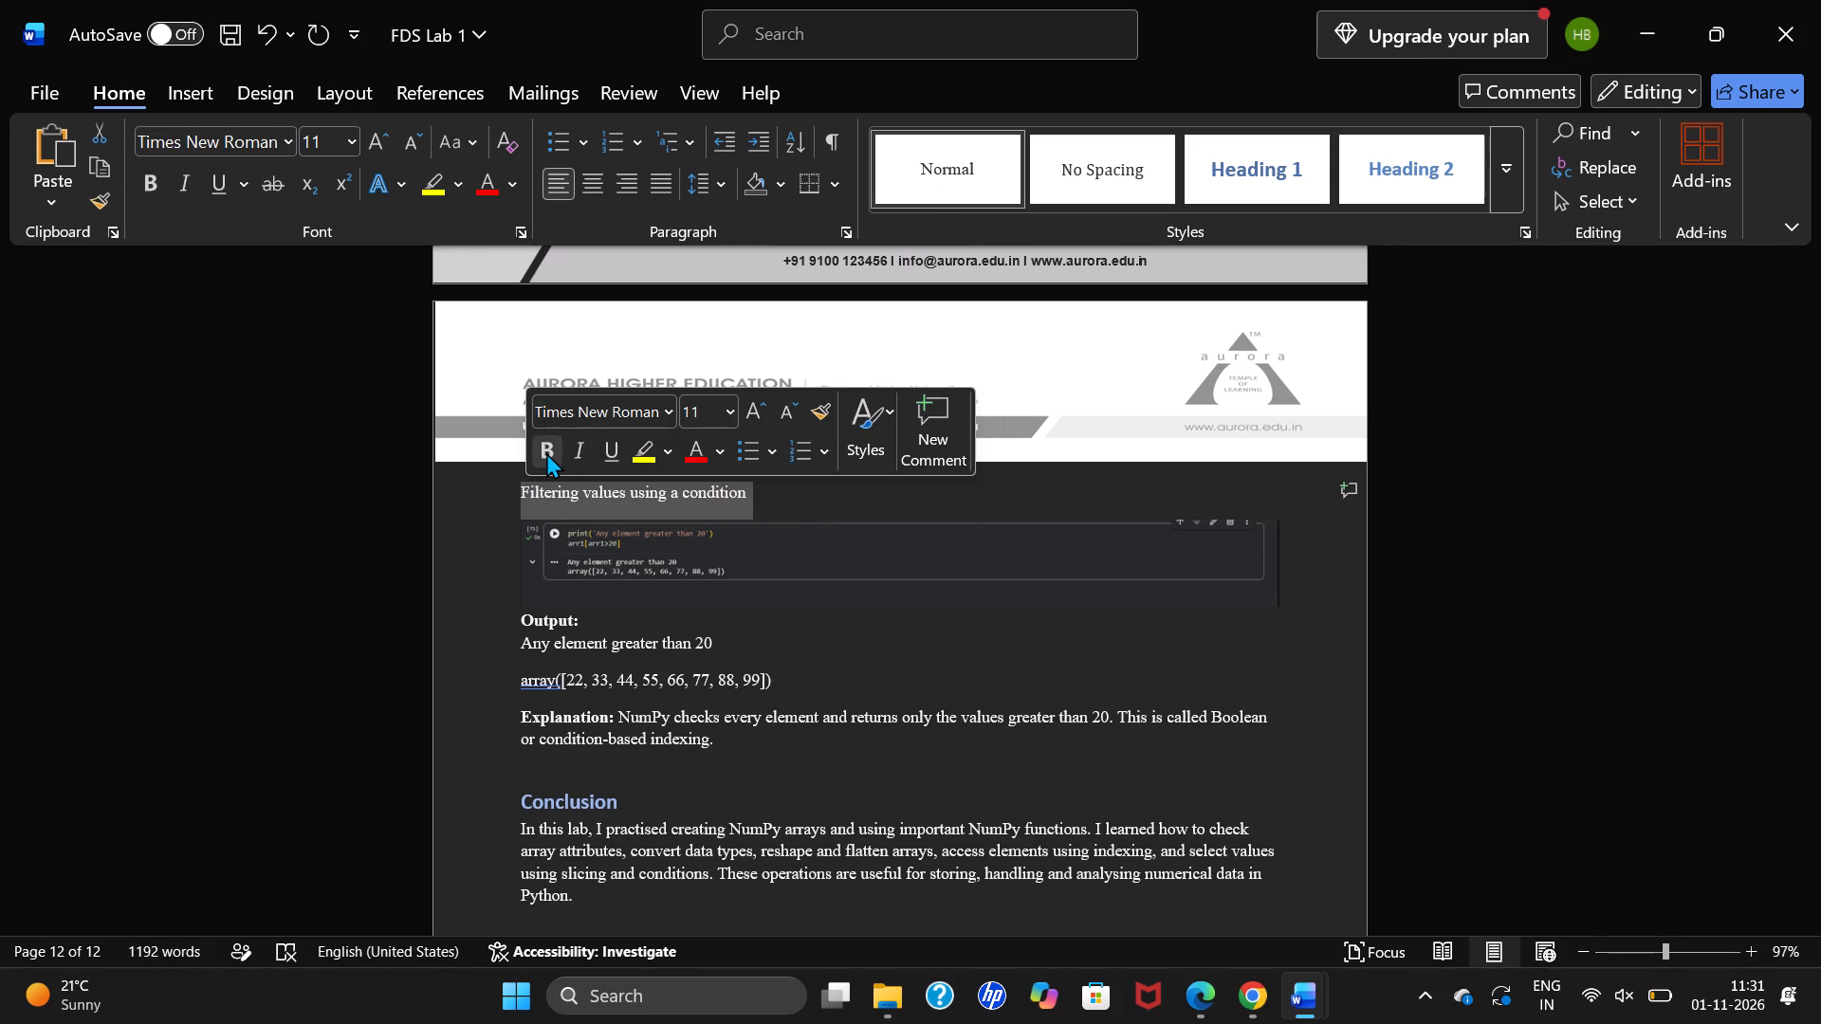
pyautogui.click(546, 452)
pyautogui.click(725, 414)
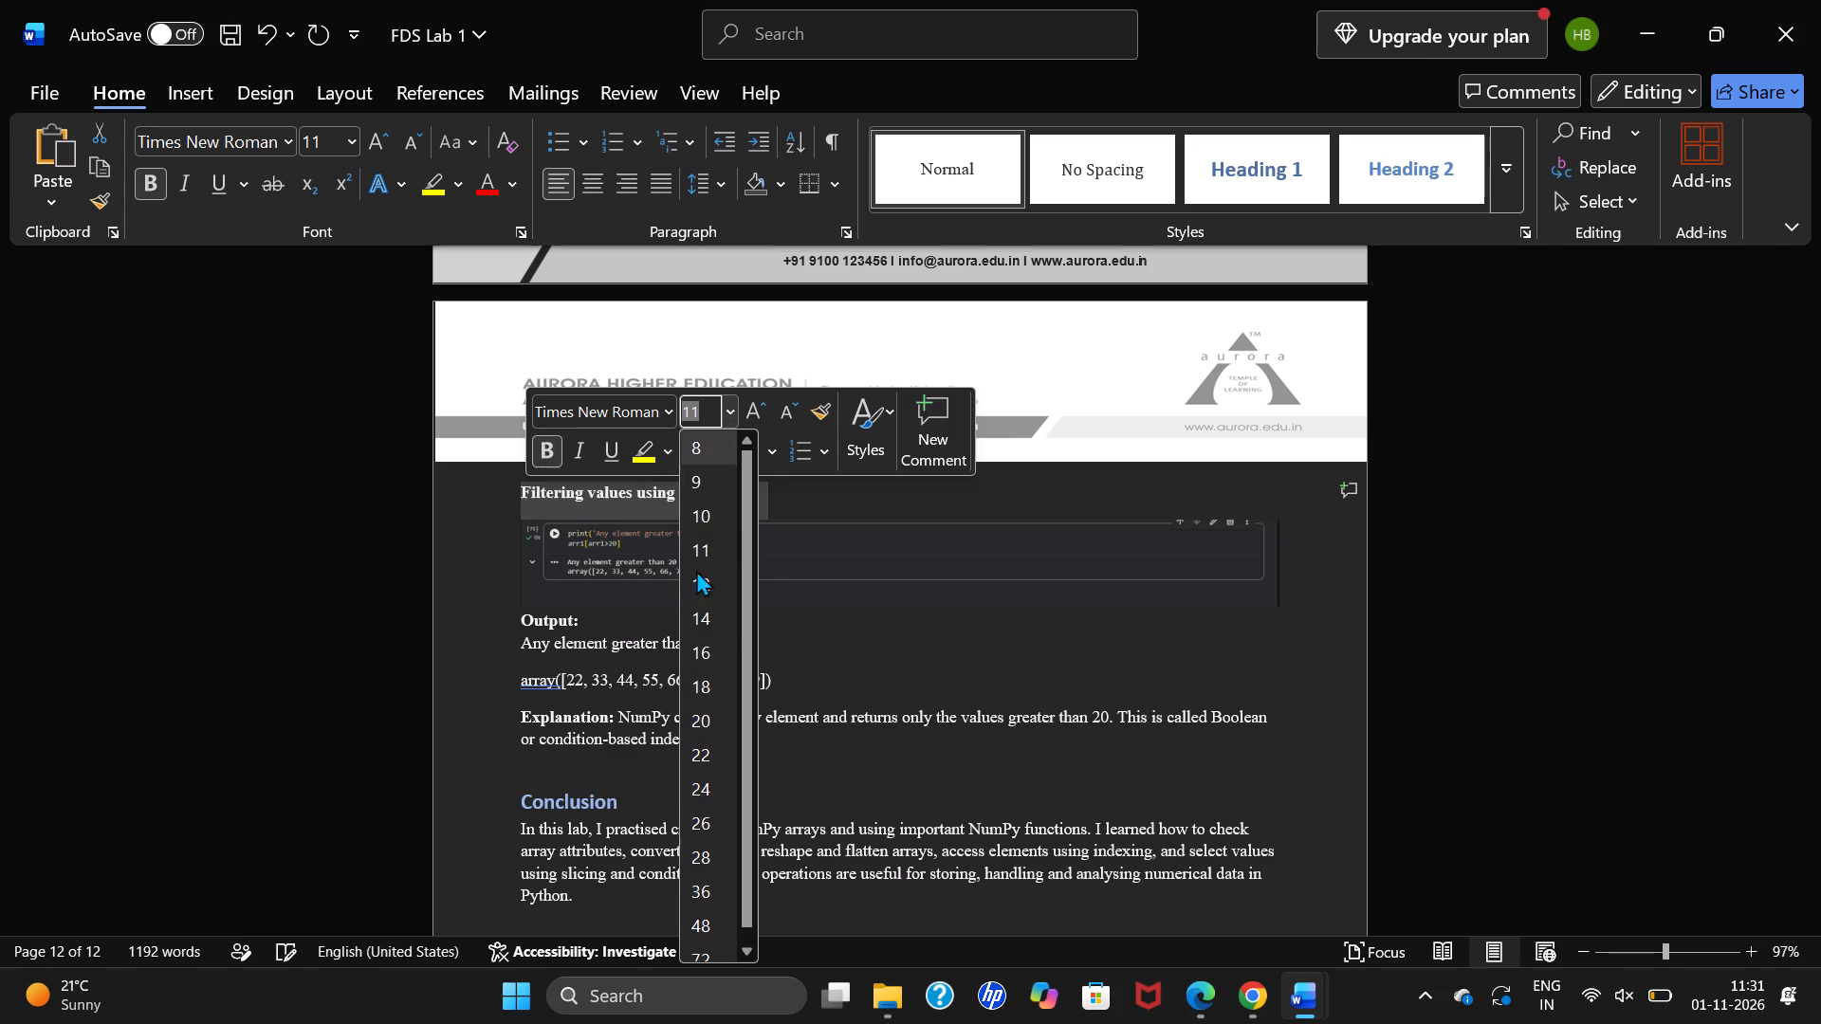
pyautogui.click(696, 627)
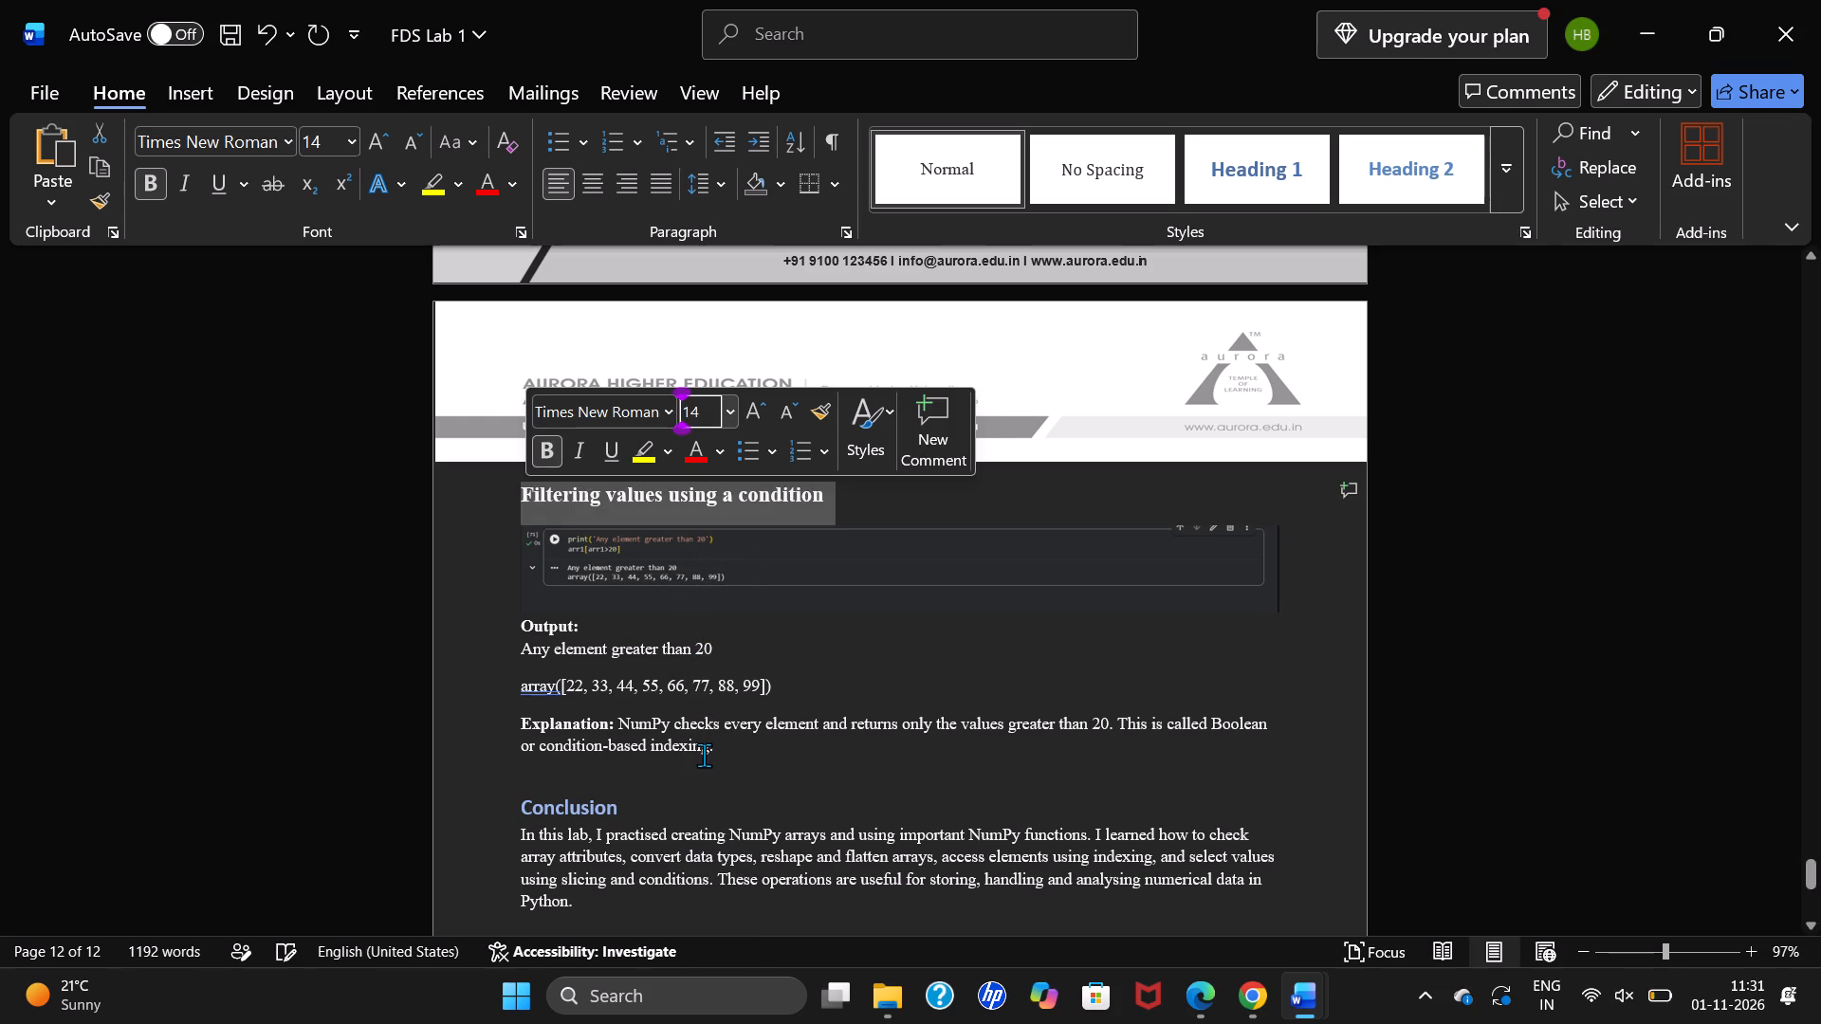
pyautogui.click(704, 787)
# Apply the Normal style to the "Conclusion" heading and make it bold at font size 16.
pyautogui.moveTo(656, 812); pyautogui.dragTo(561, 815)
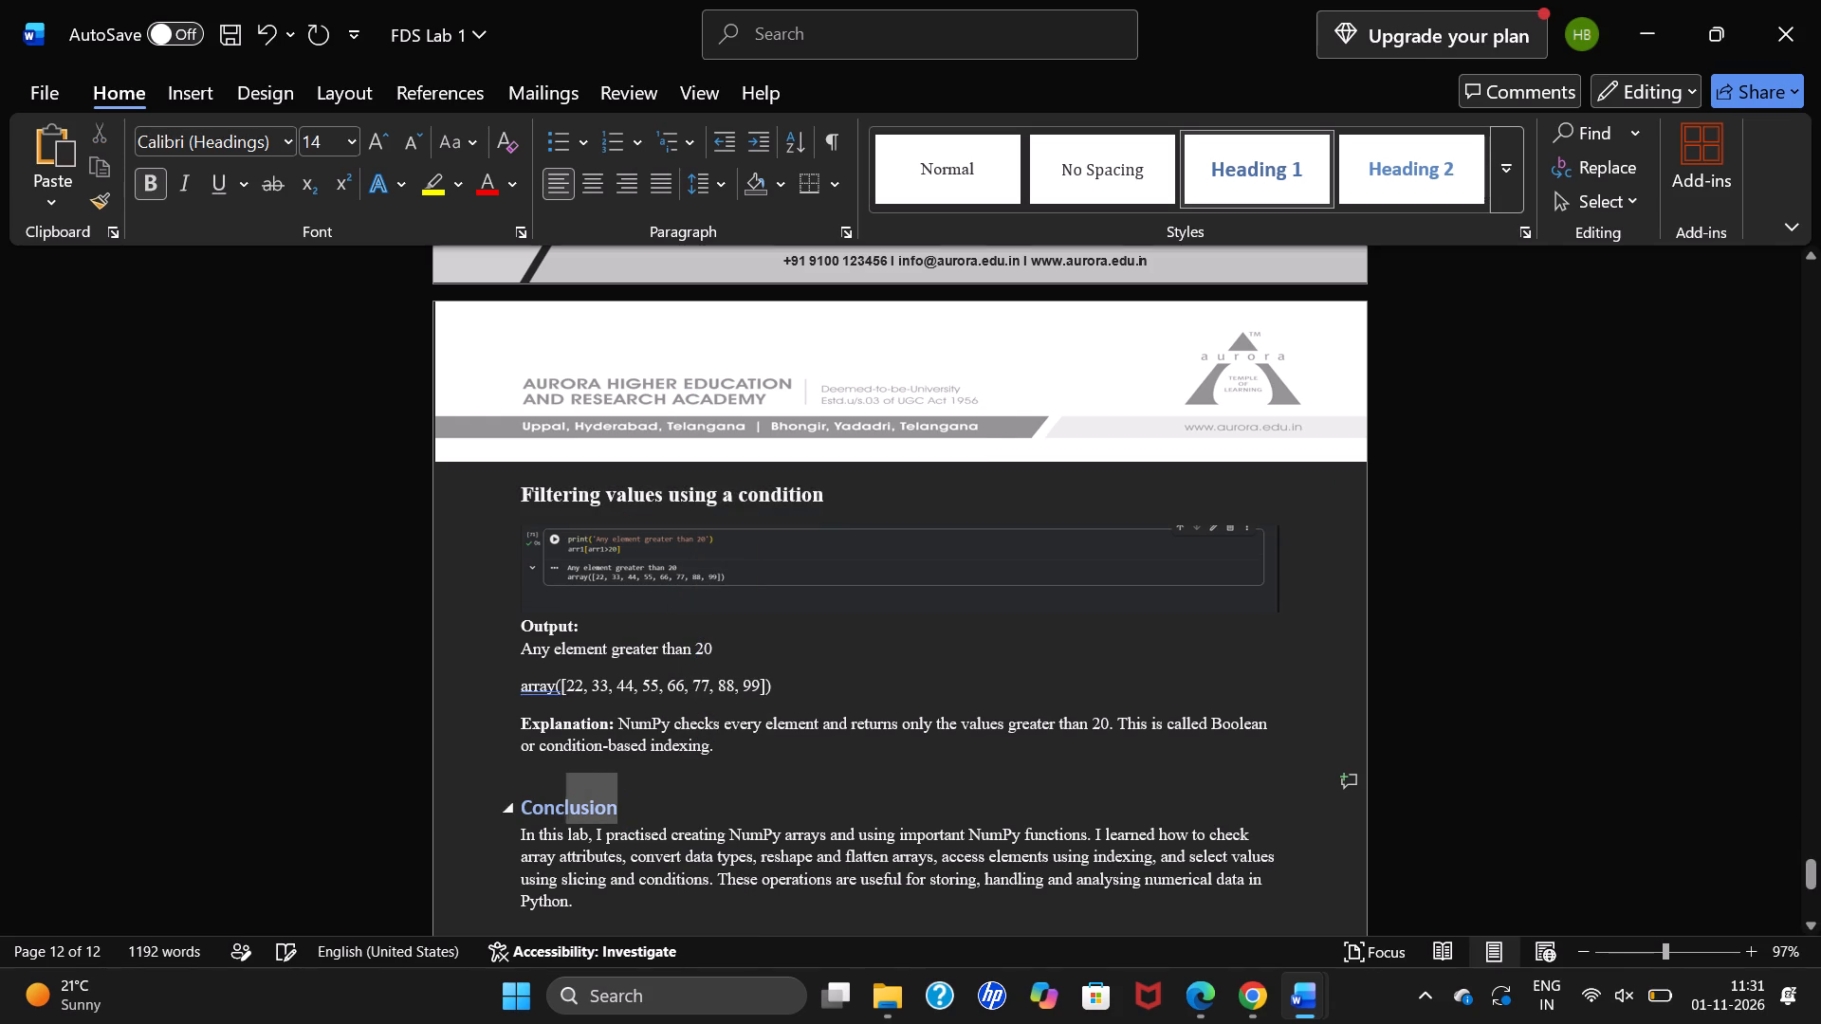
pyautogui.moveTo(561, 815); pyautogui.dragTo(520, 816)
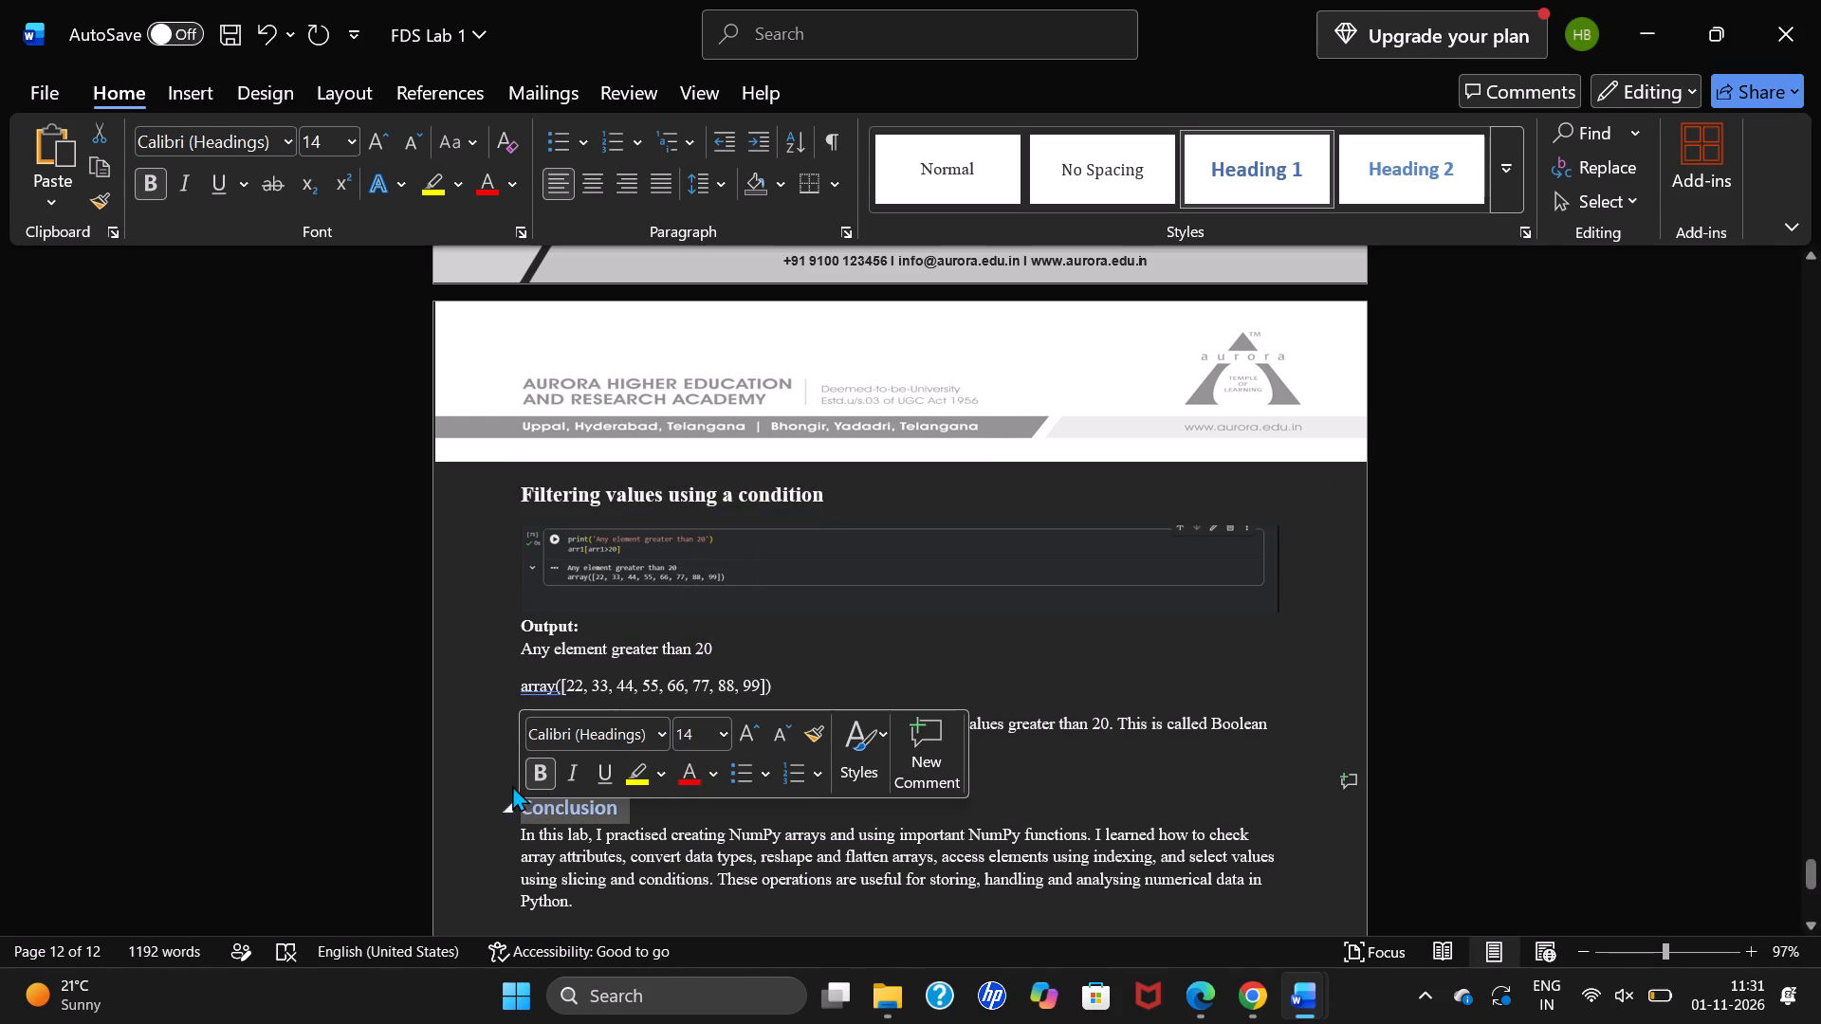
pyautogui.click(547, 769)
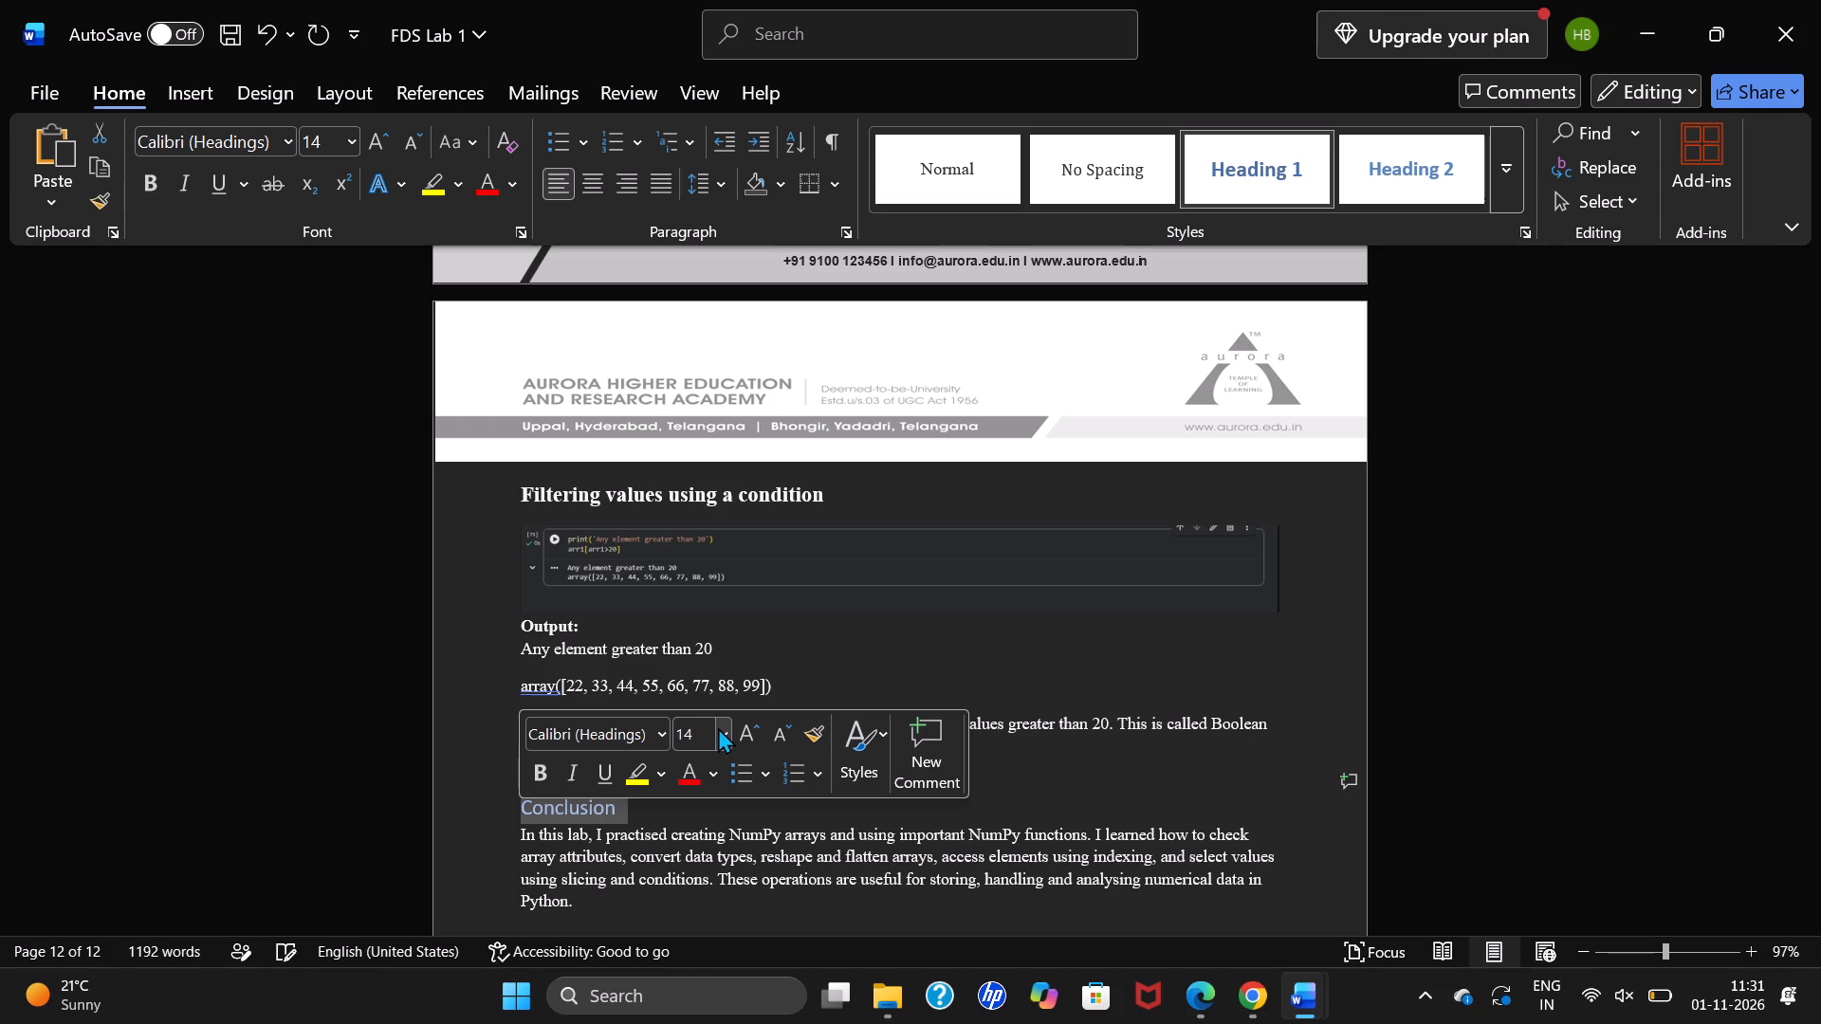
pyautogui.click(903, 145)
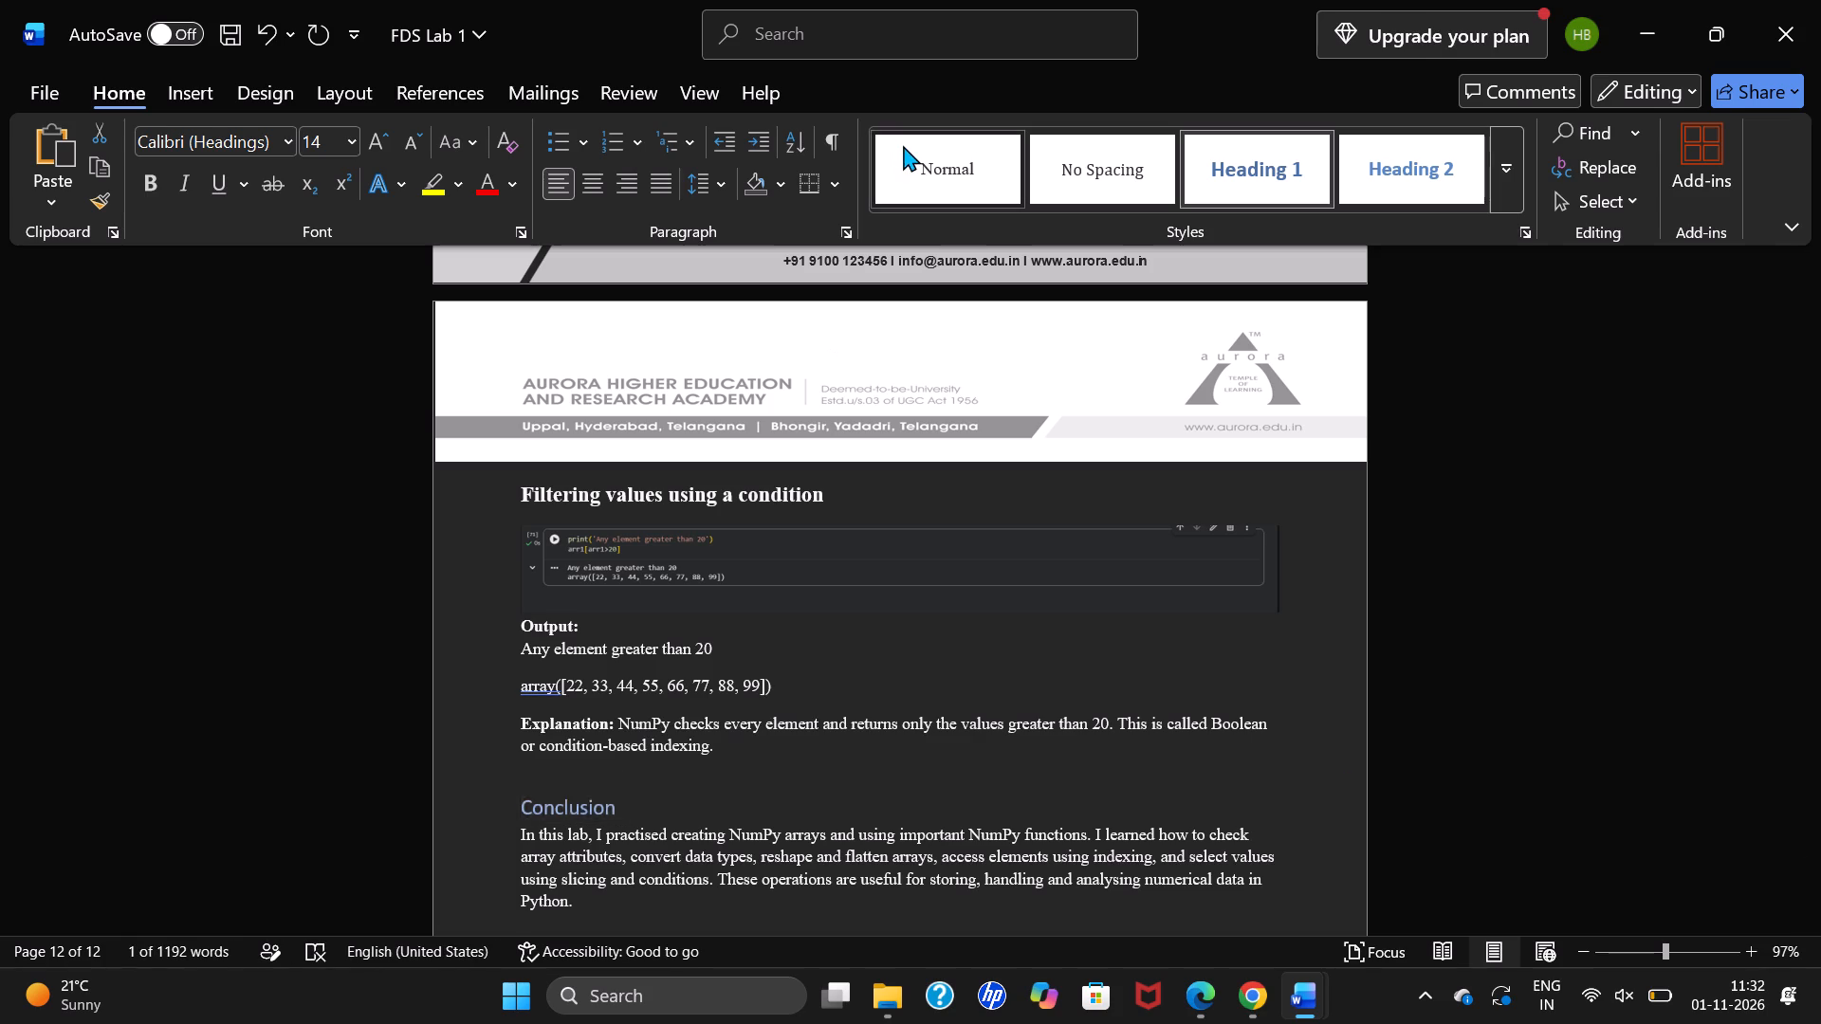
pyautogui.click(653, 783)
pyautogui.moveTo(653, 783); pyautogui.dragTo(520, 783)
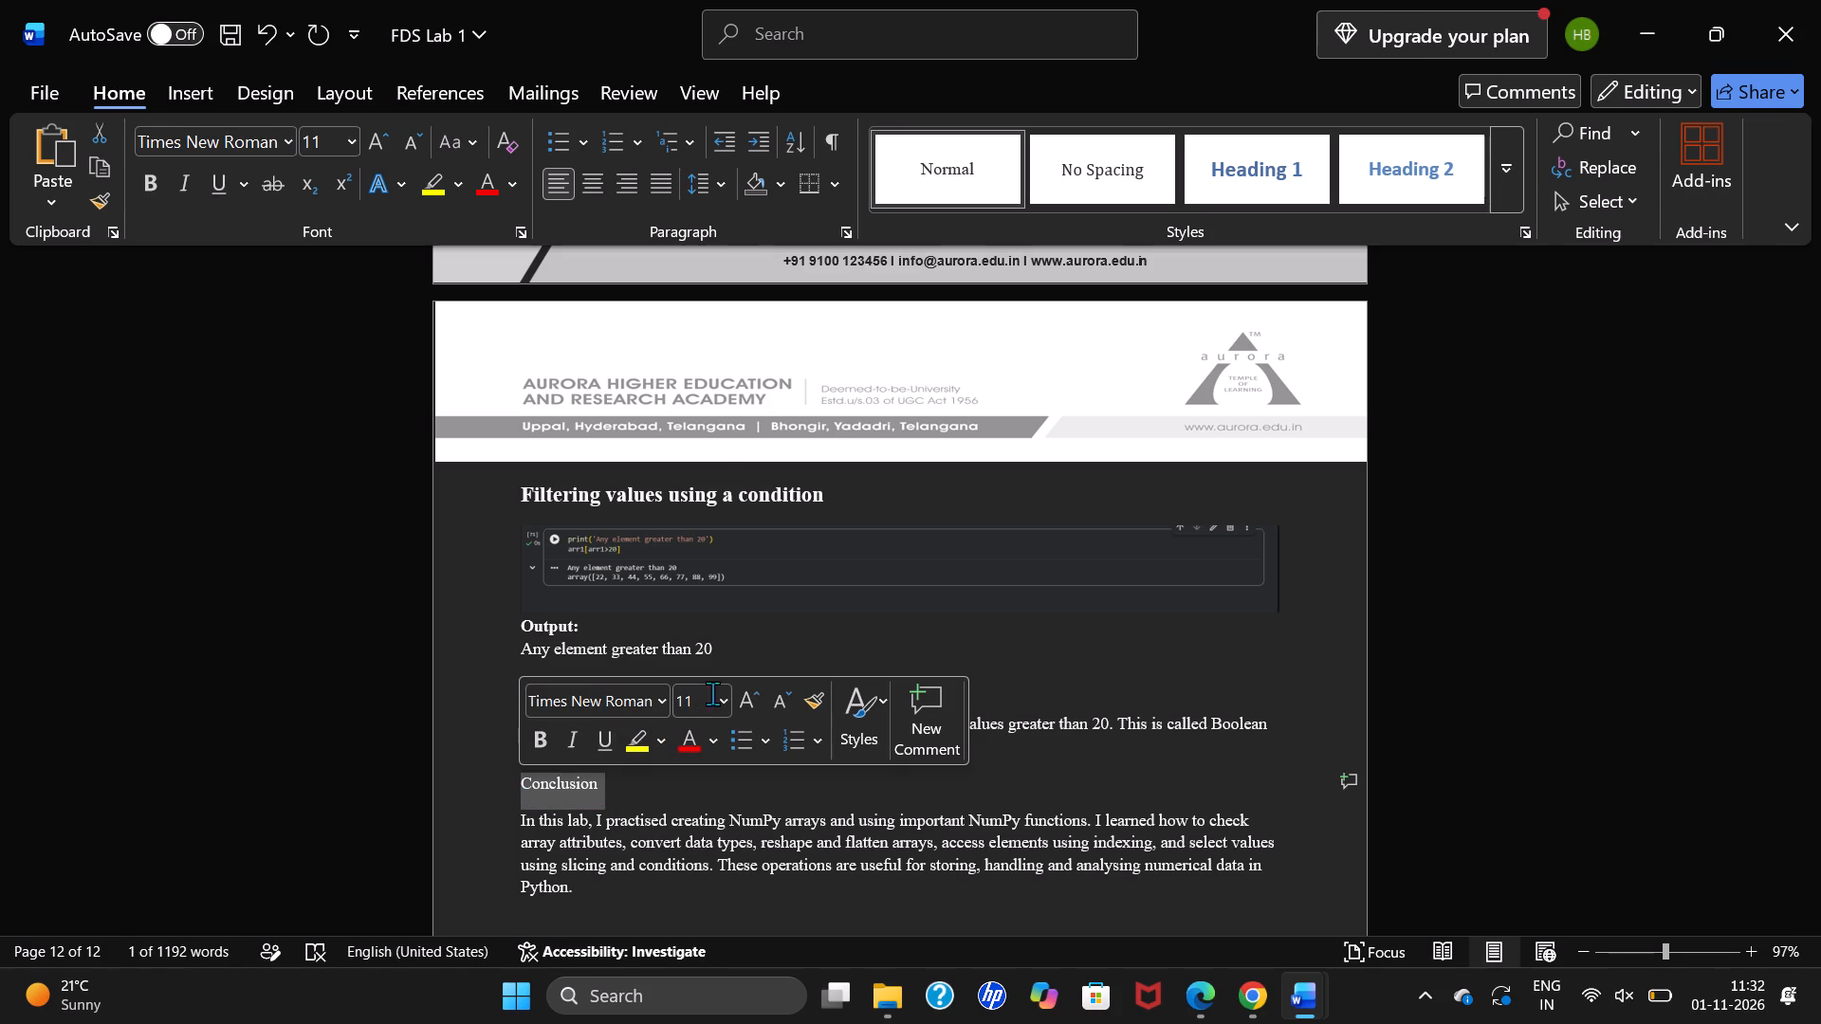
pyautogui.click(719, 701)
pyautogui.click(686, 328)
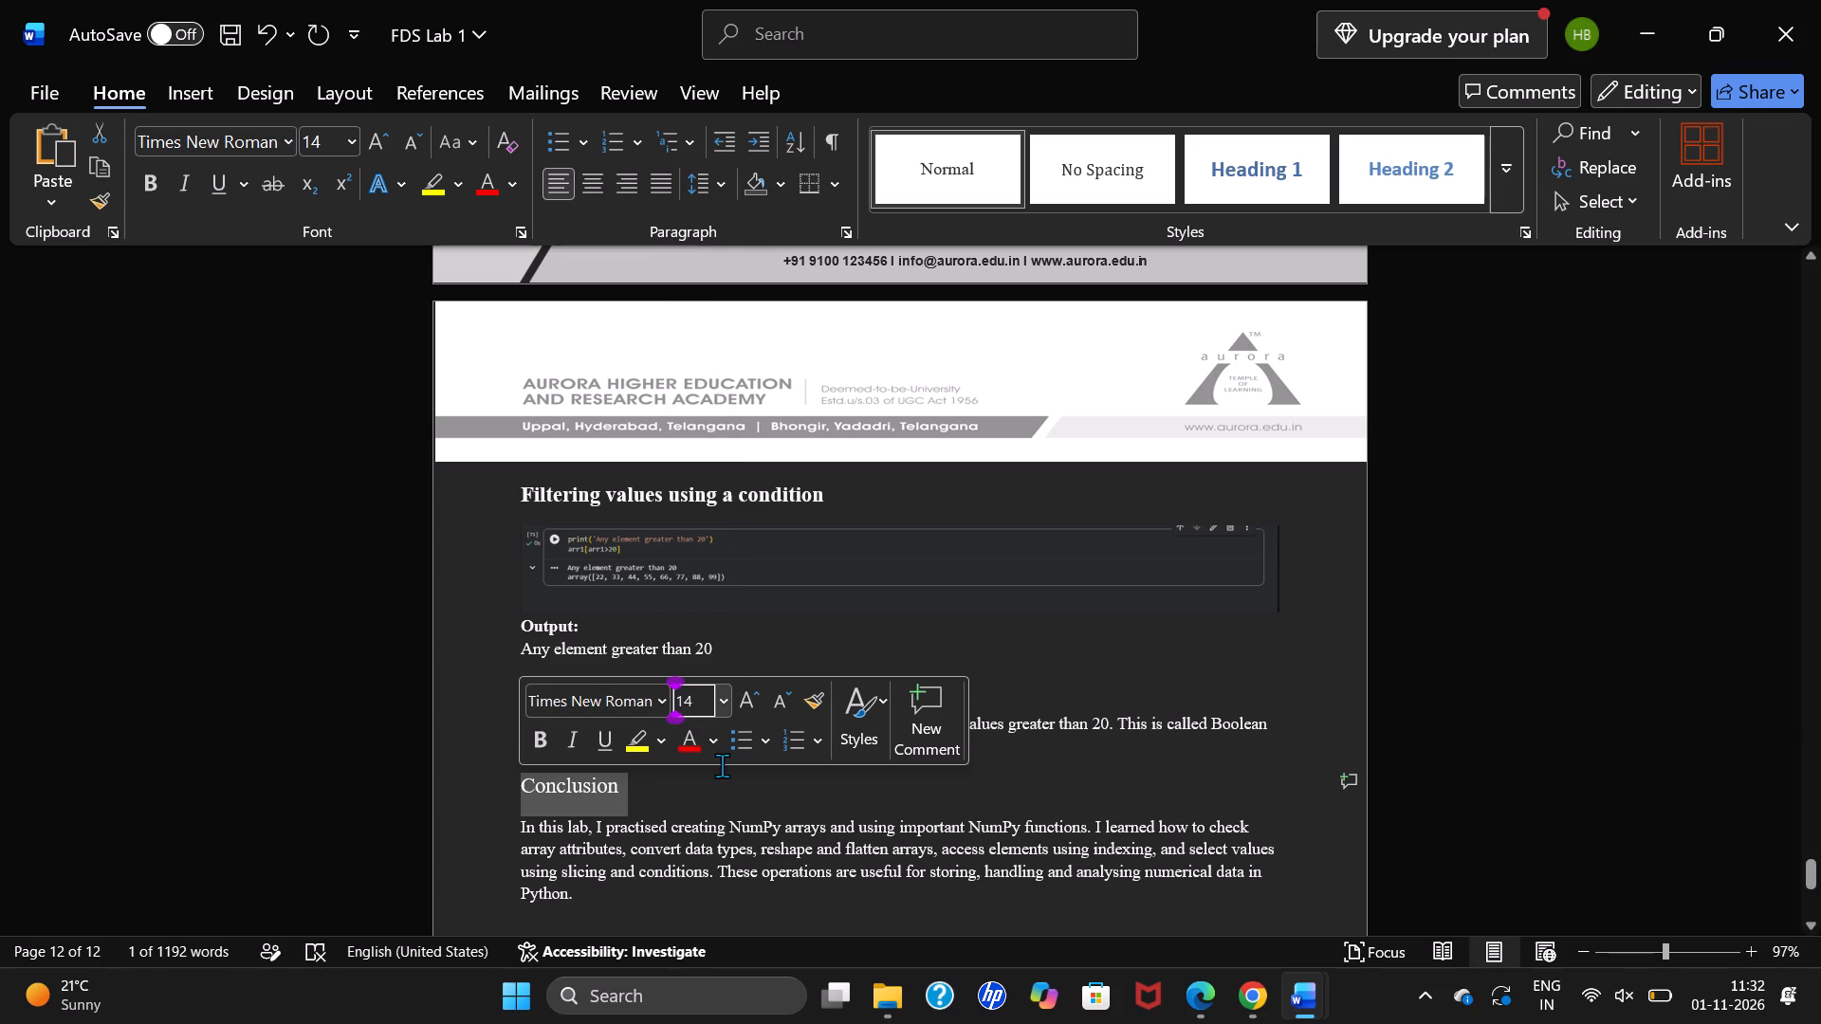
pyautogui.click(535, 752)
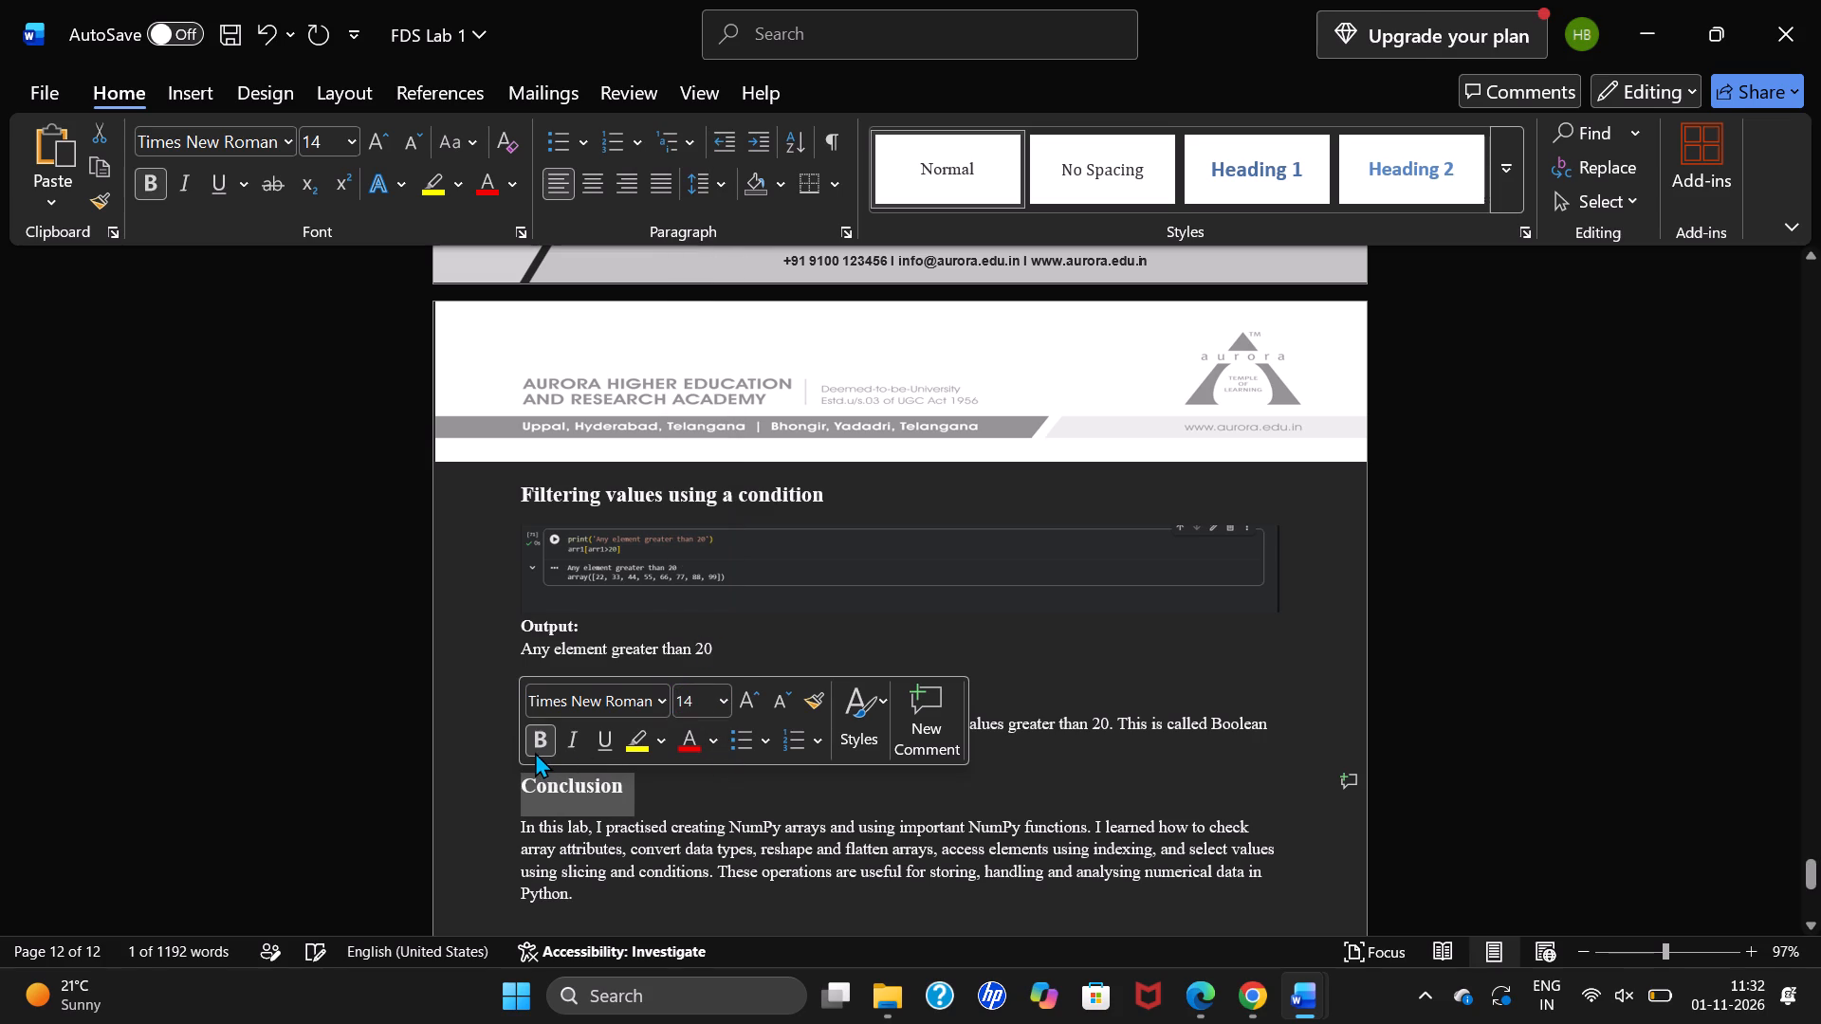
pyautogui.click(723, 693)
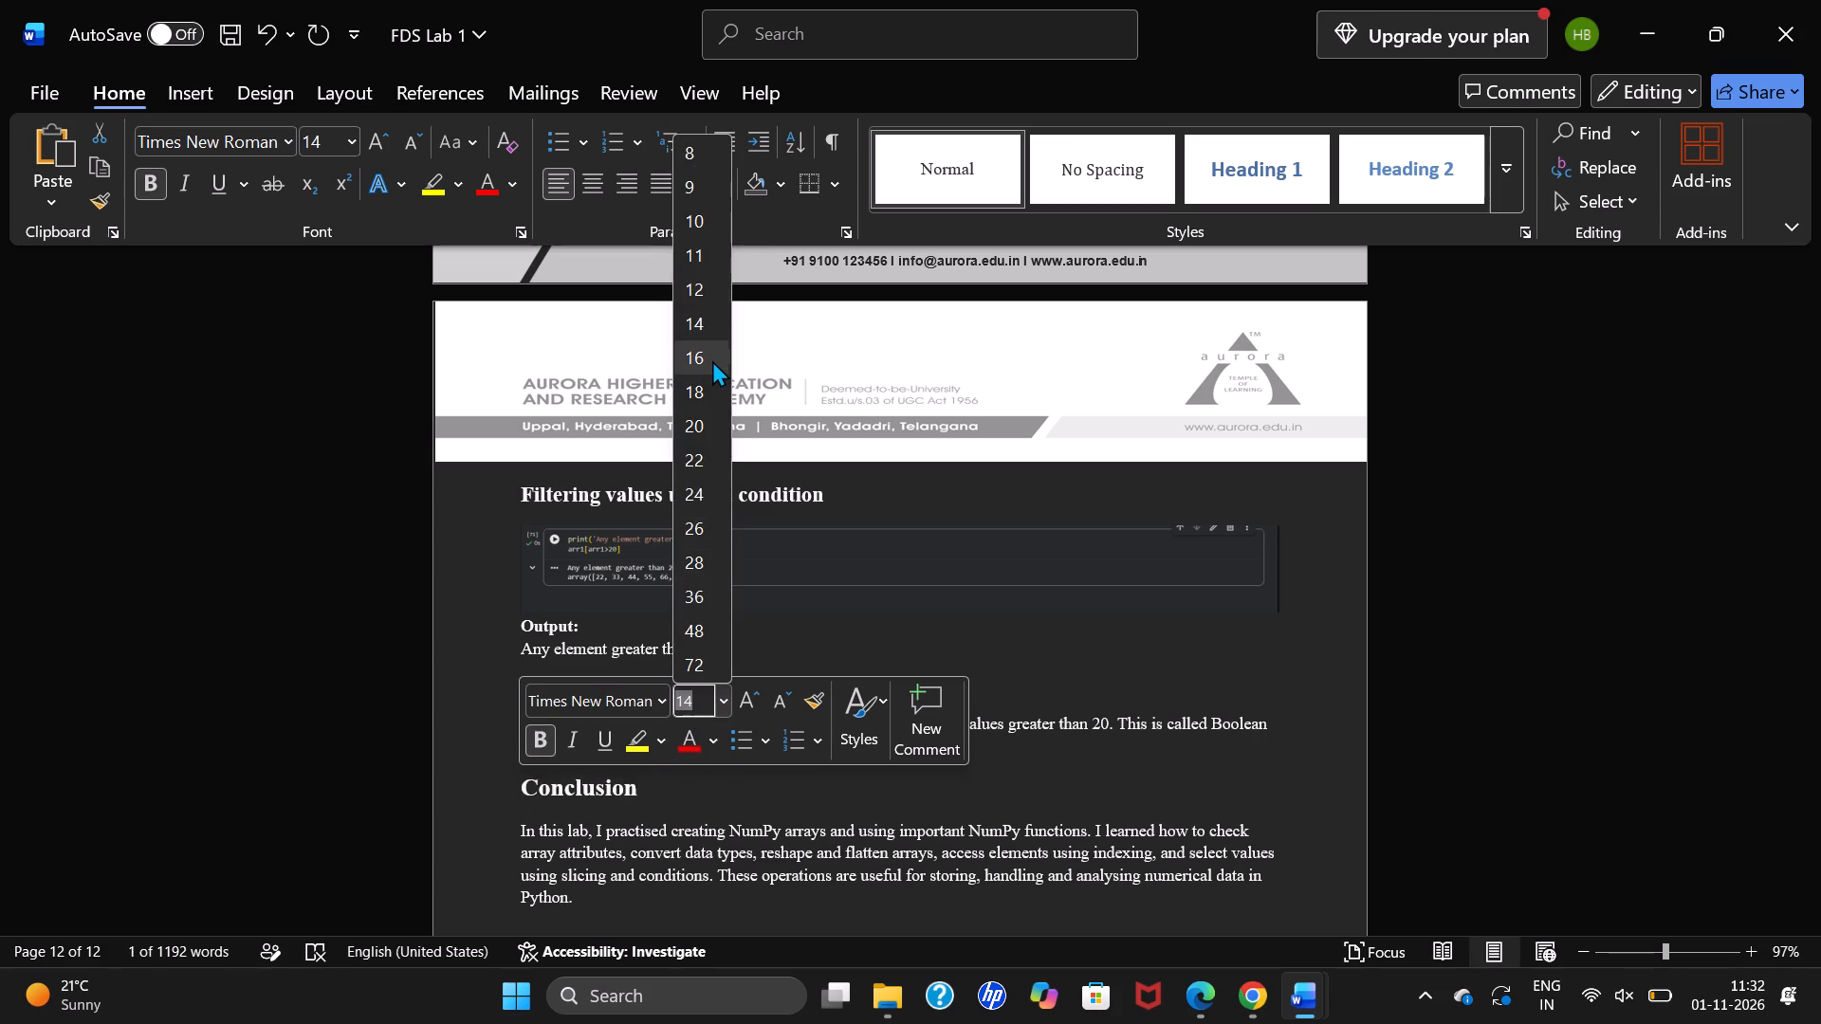
pyautogui.click(712, 360)
pyautogui.click(1076, 739)
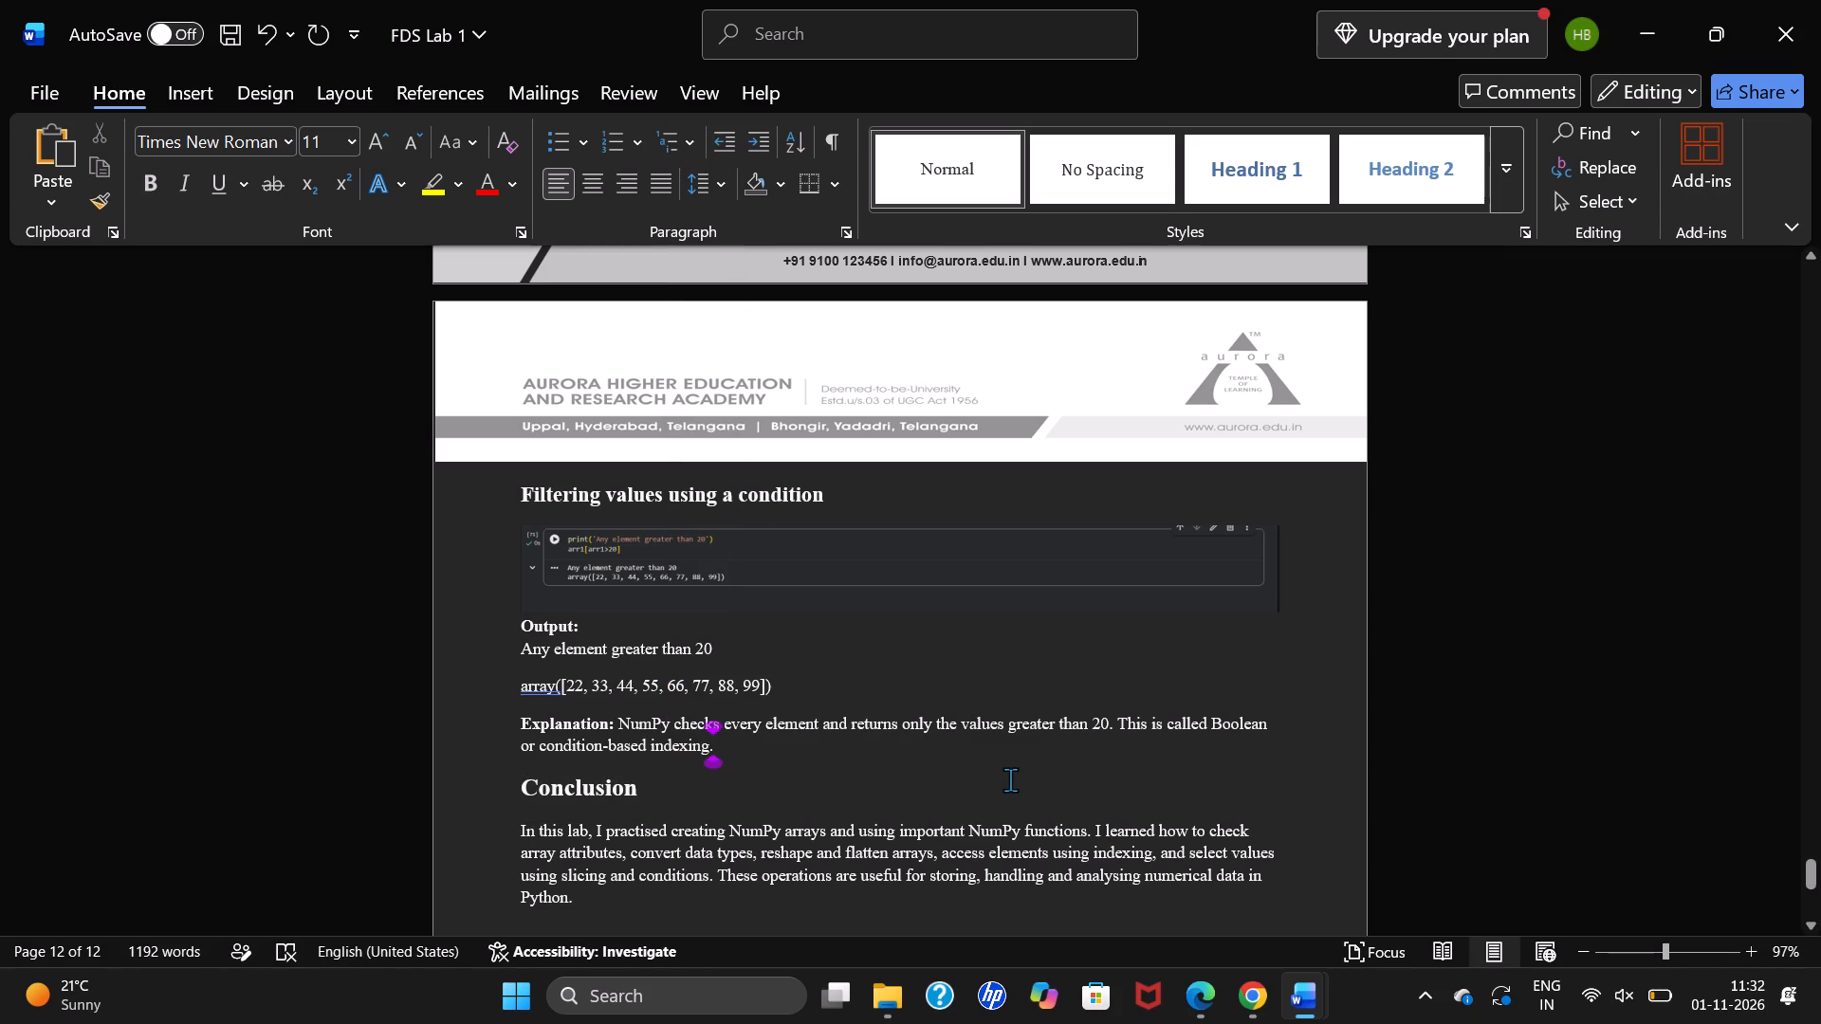
# Review the whole report from the title table through to the Conclusion, examining heading formatting, spacing and page layout.
pyautogui.scroll(20, 1010, 779)
pyautogui.scroll(20, 1010, 779)
pyautogui.scroll(20, 1010, 779)
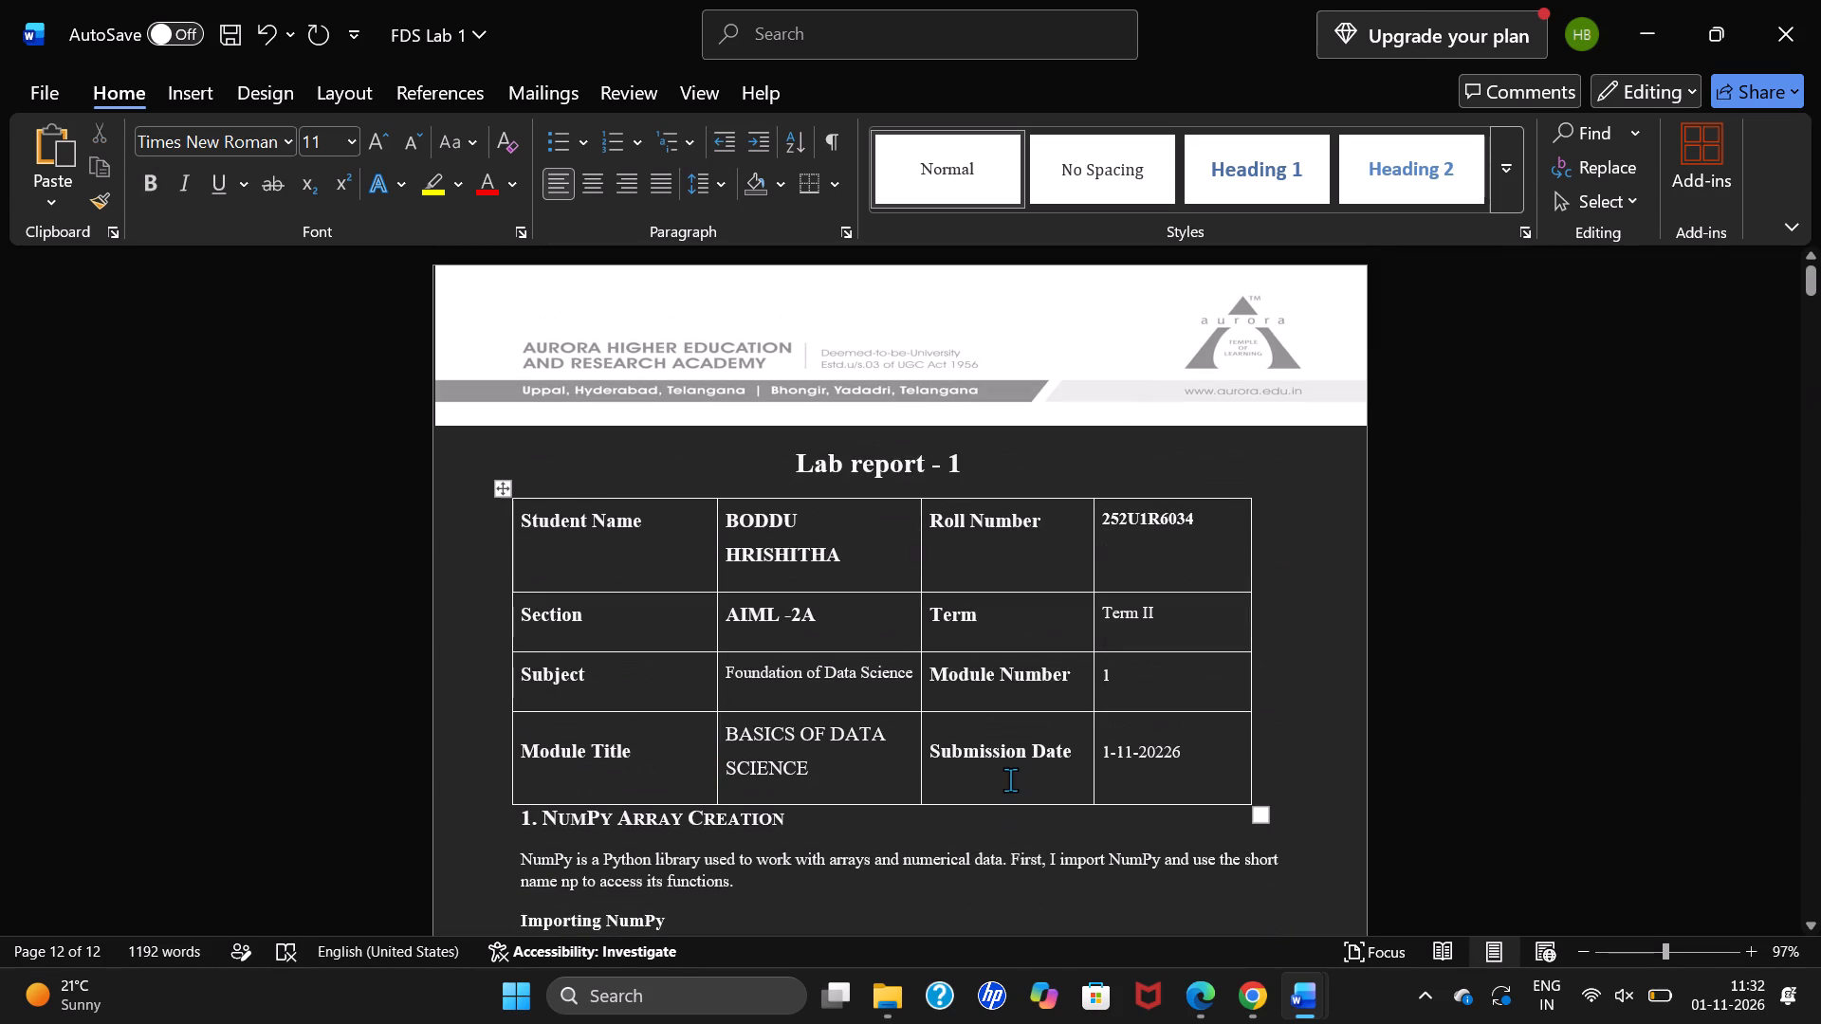
pyautogui.scroll(-2, 991, 878)
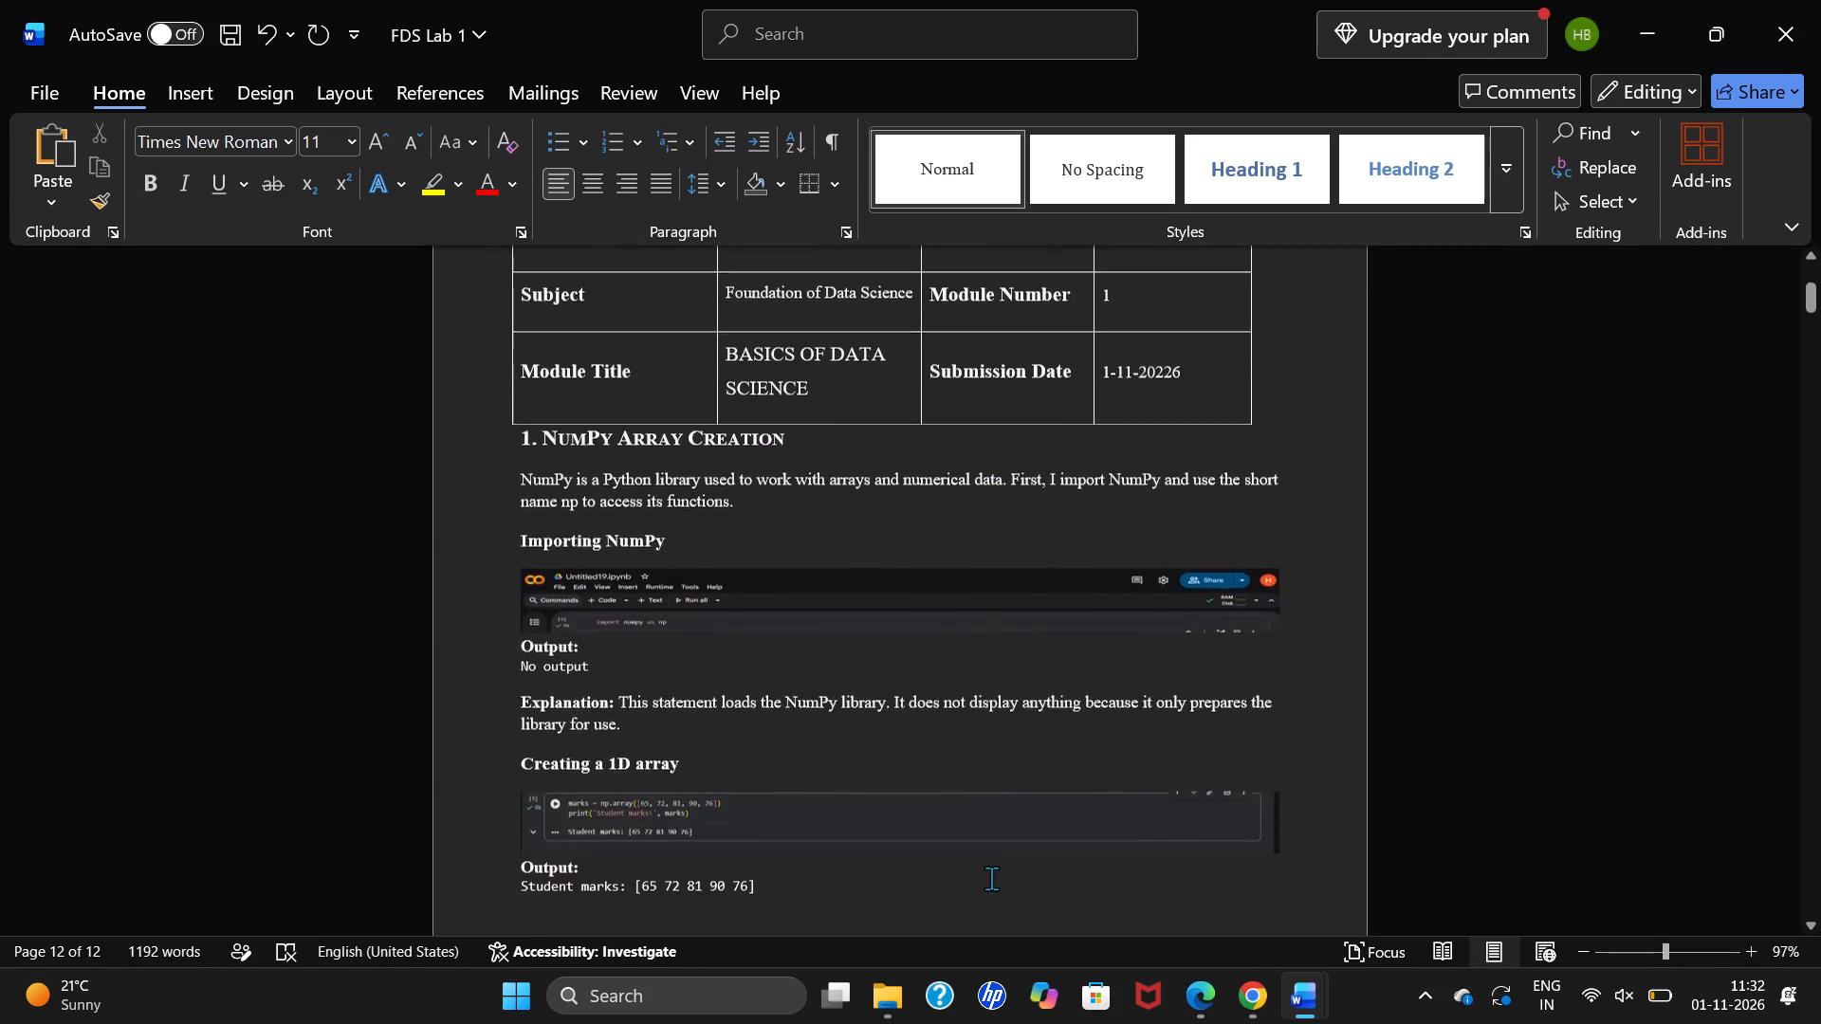
pyautogui.scroll(-5, 991, 878)
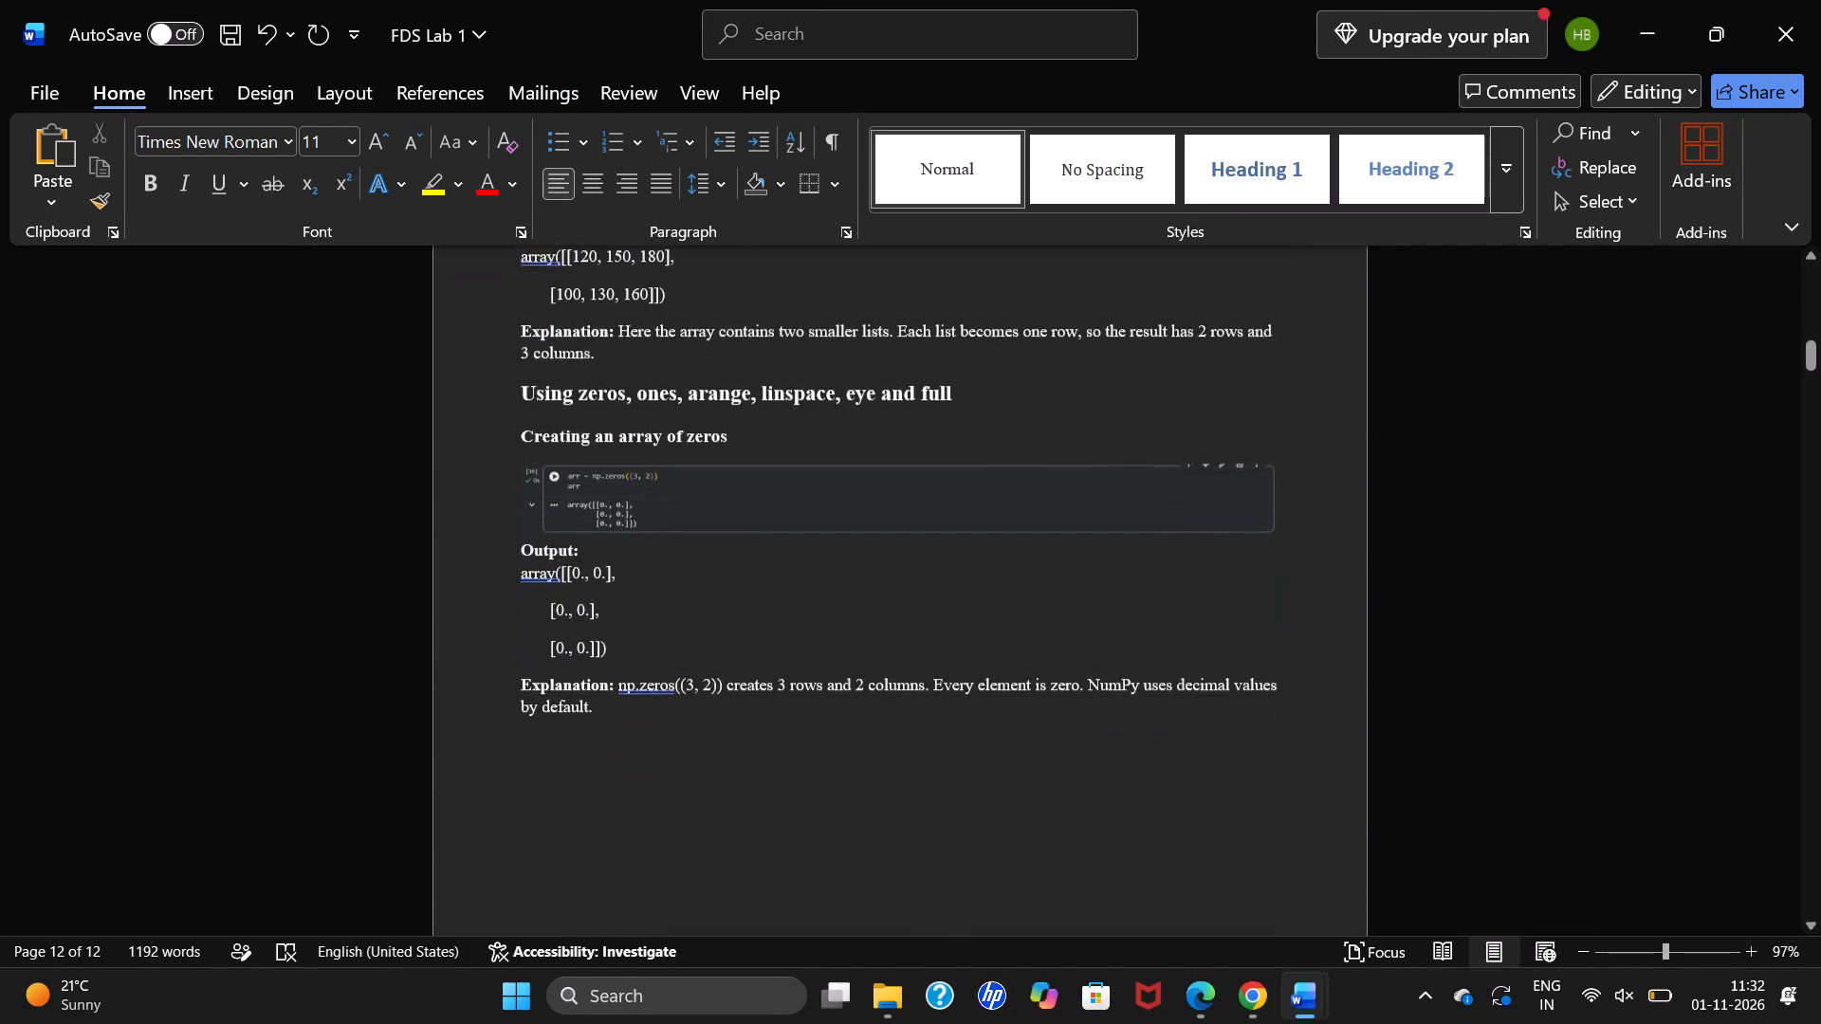
pyautogui.scroll(-6, 991, 878)
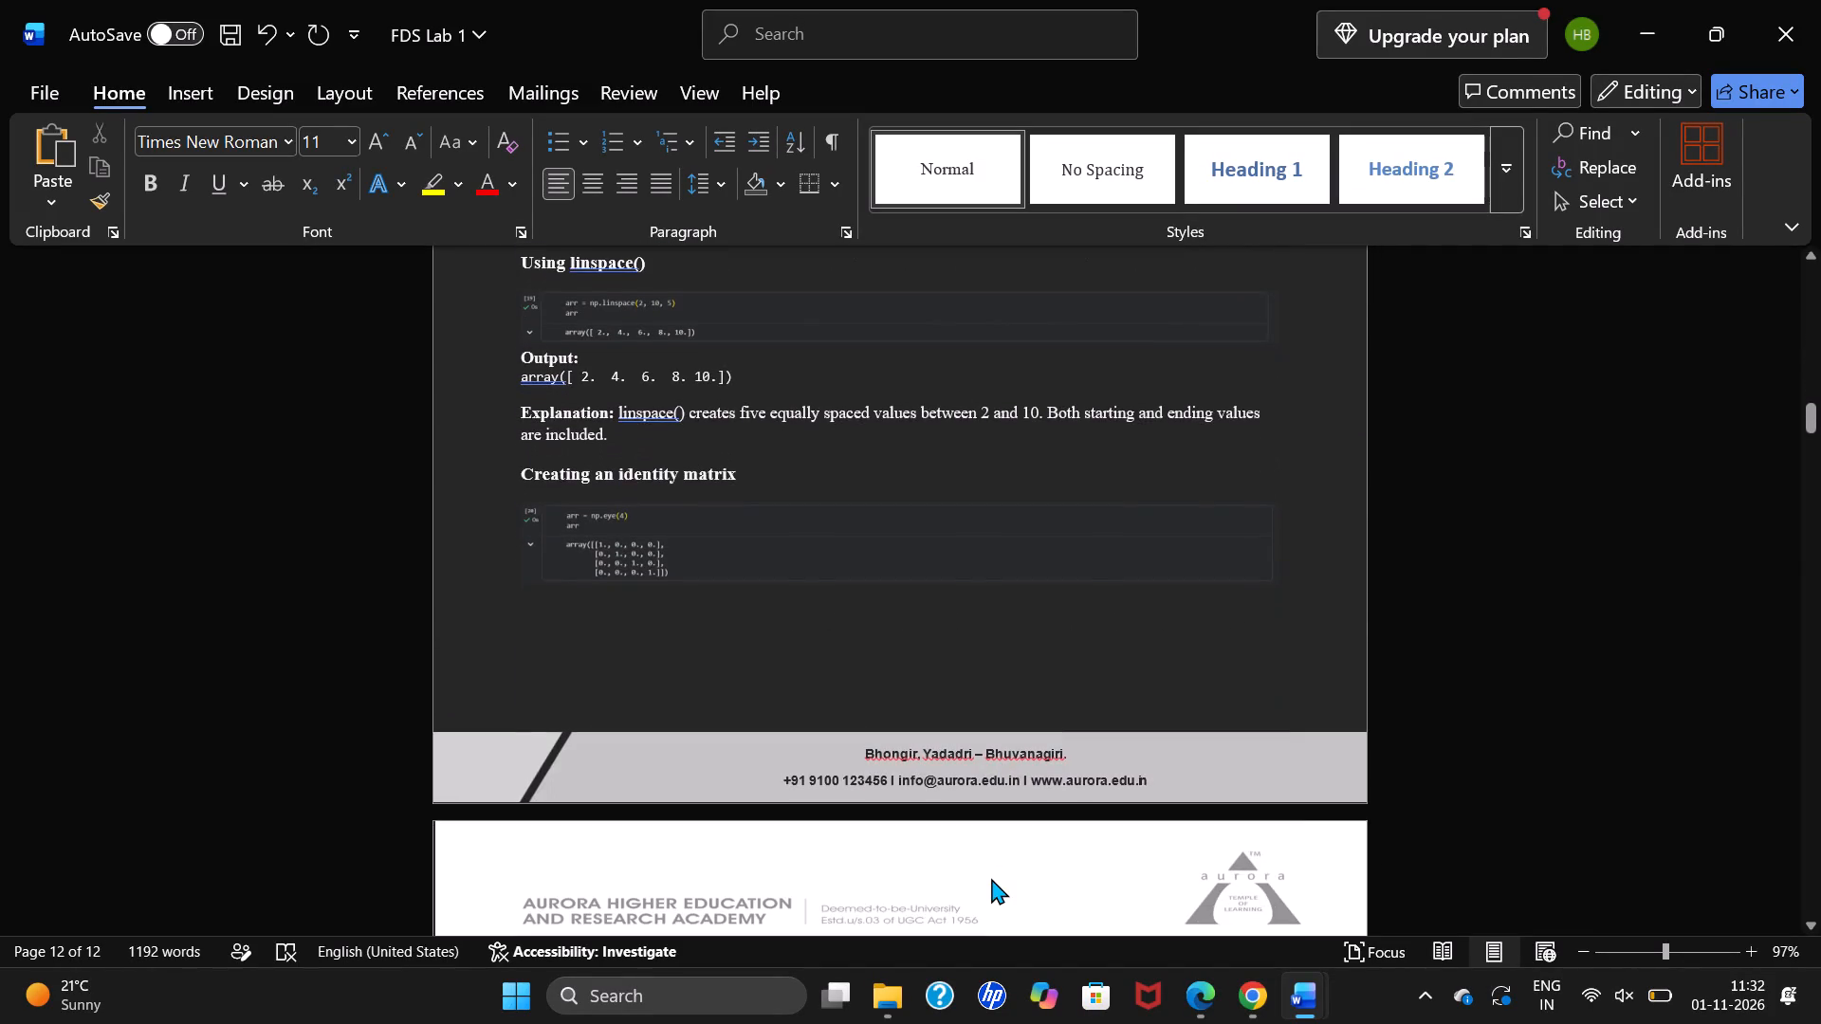
pyautogui.scroll(-2, 991, 878)
pyautogui.scroll(1, 991, 878)
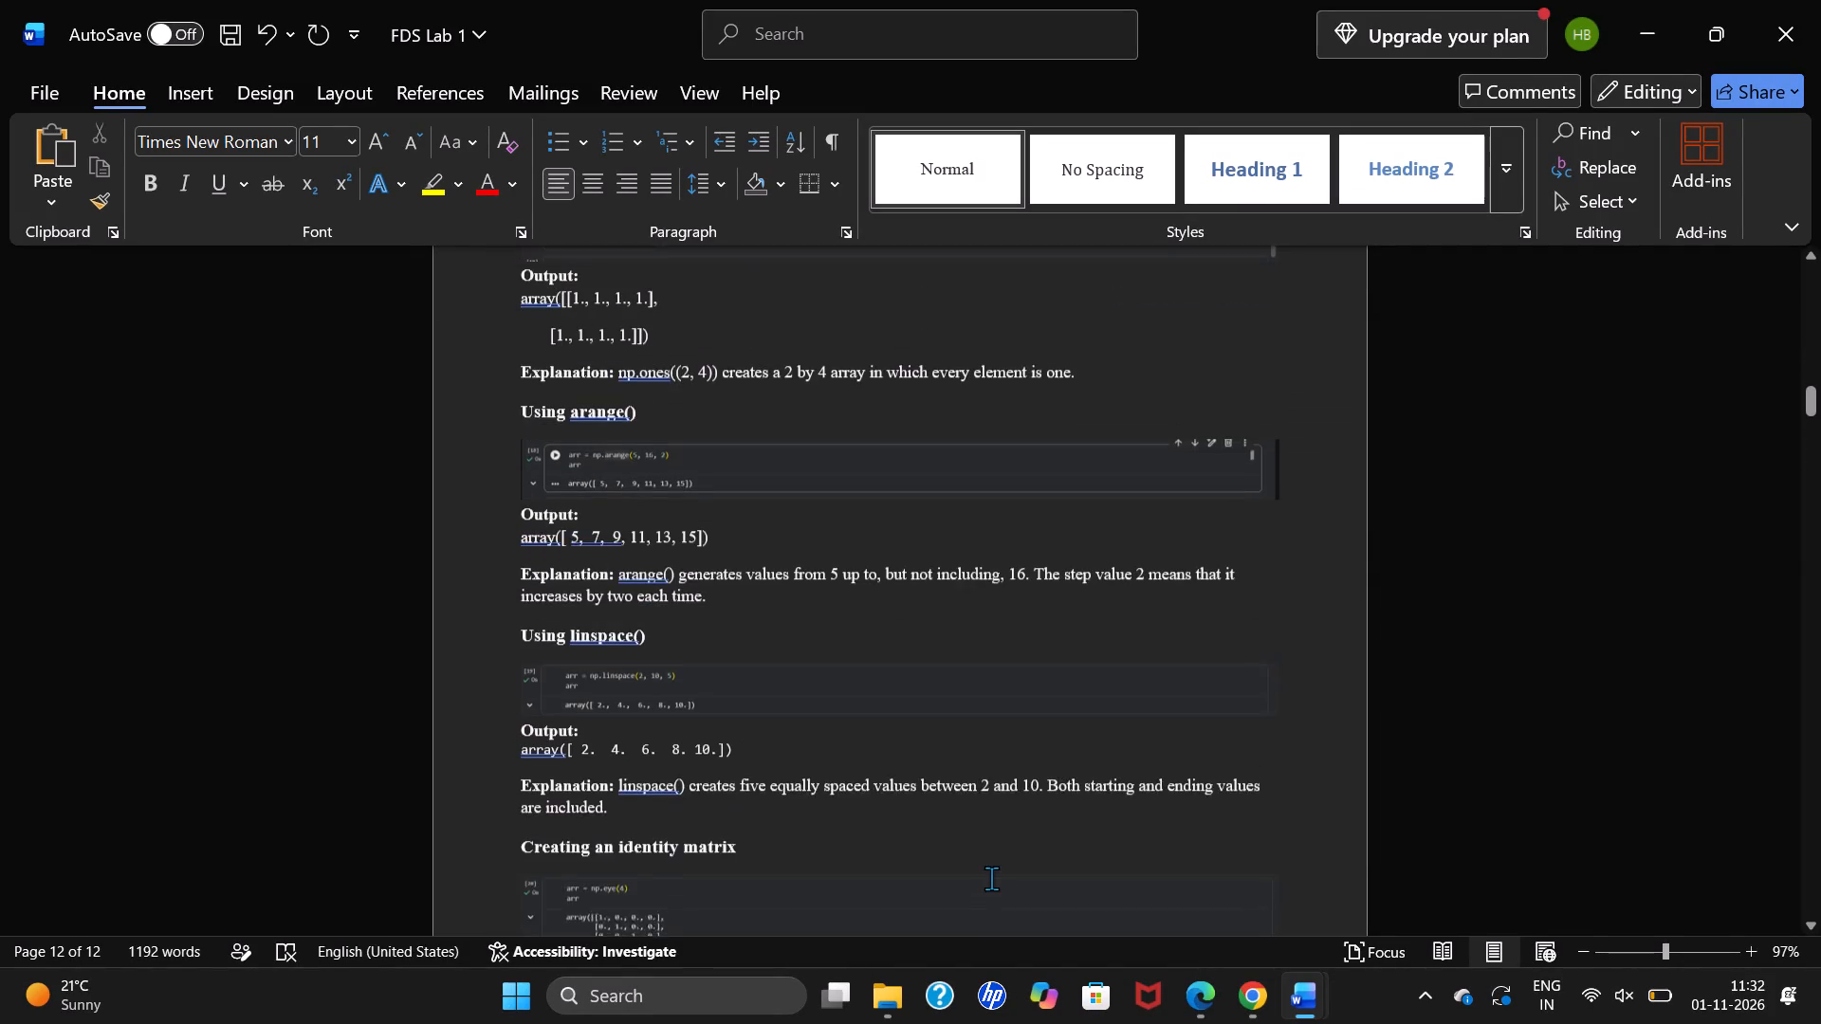
pyautogui.scroll(2, 991, 878)
pyautogui.scroll(-2, 991, 878)
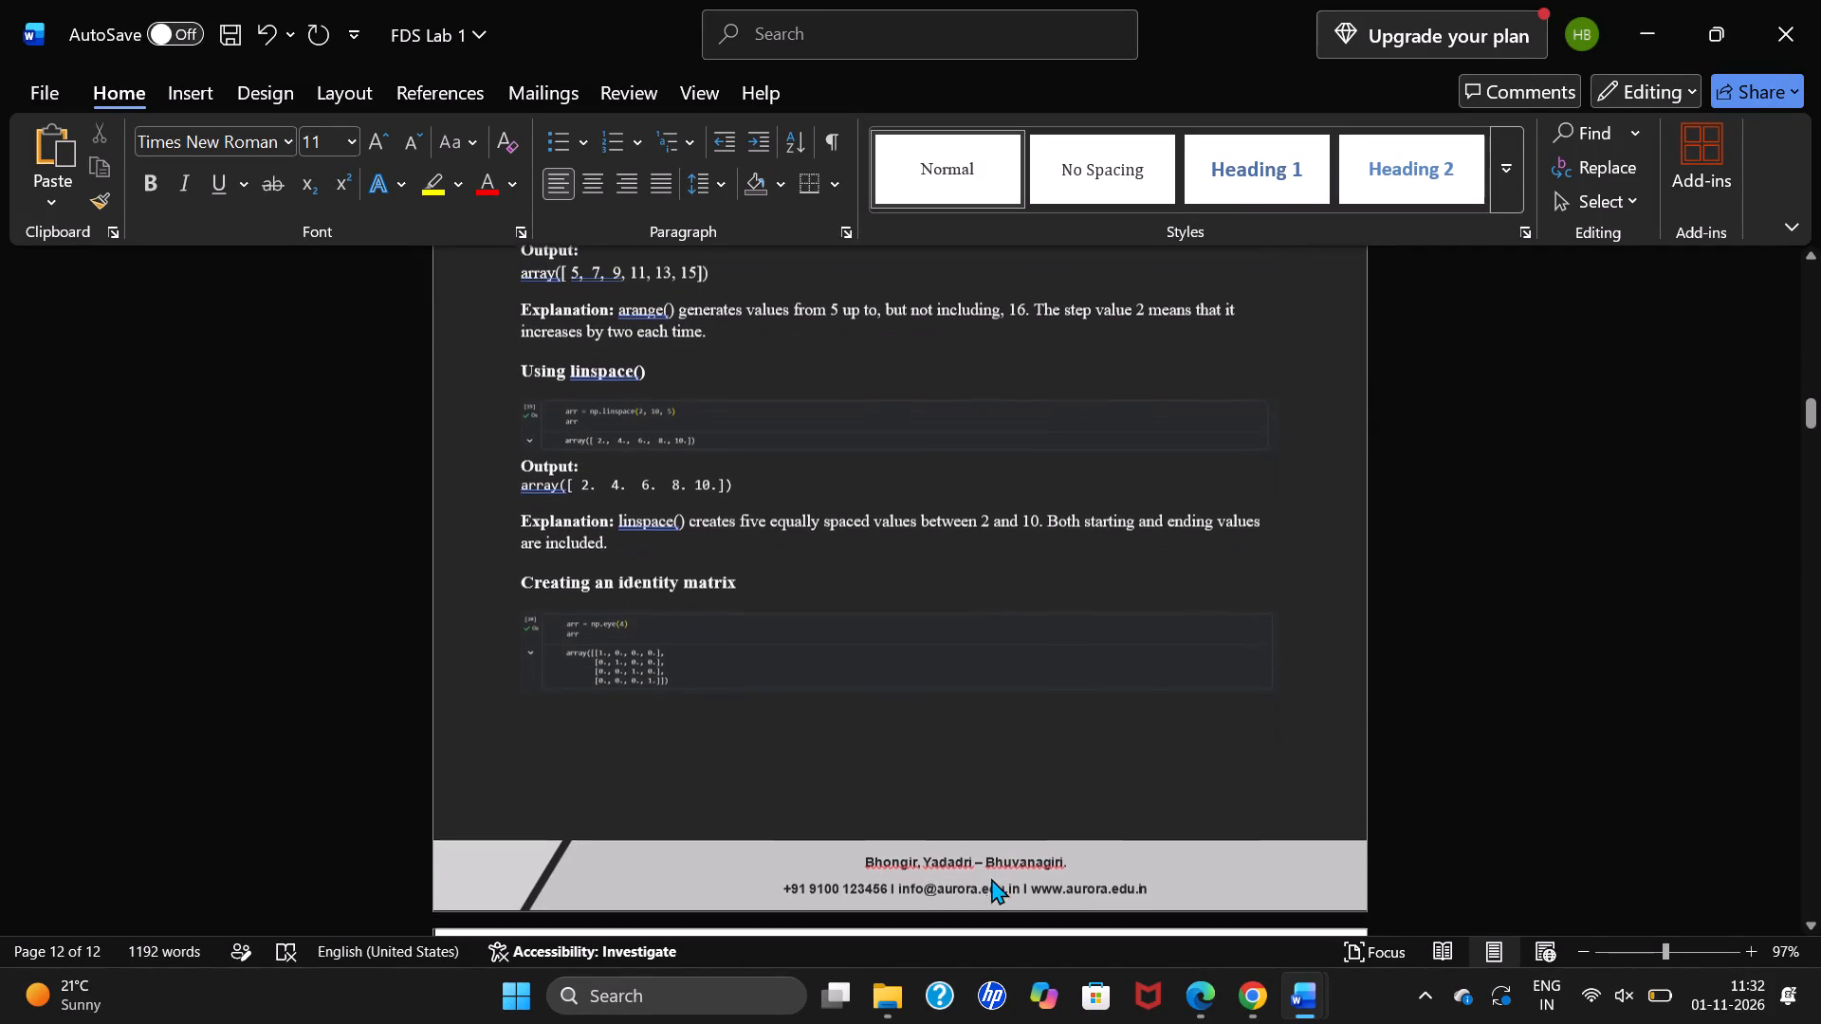
pyautogui.scroll(-2, 697, 564)
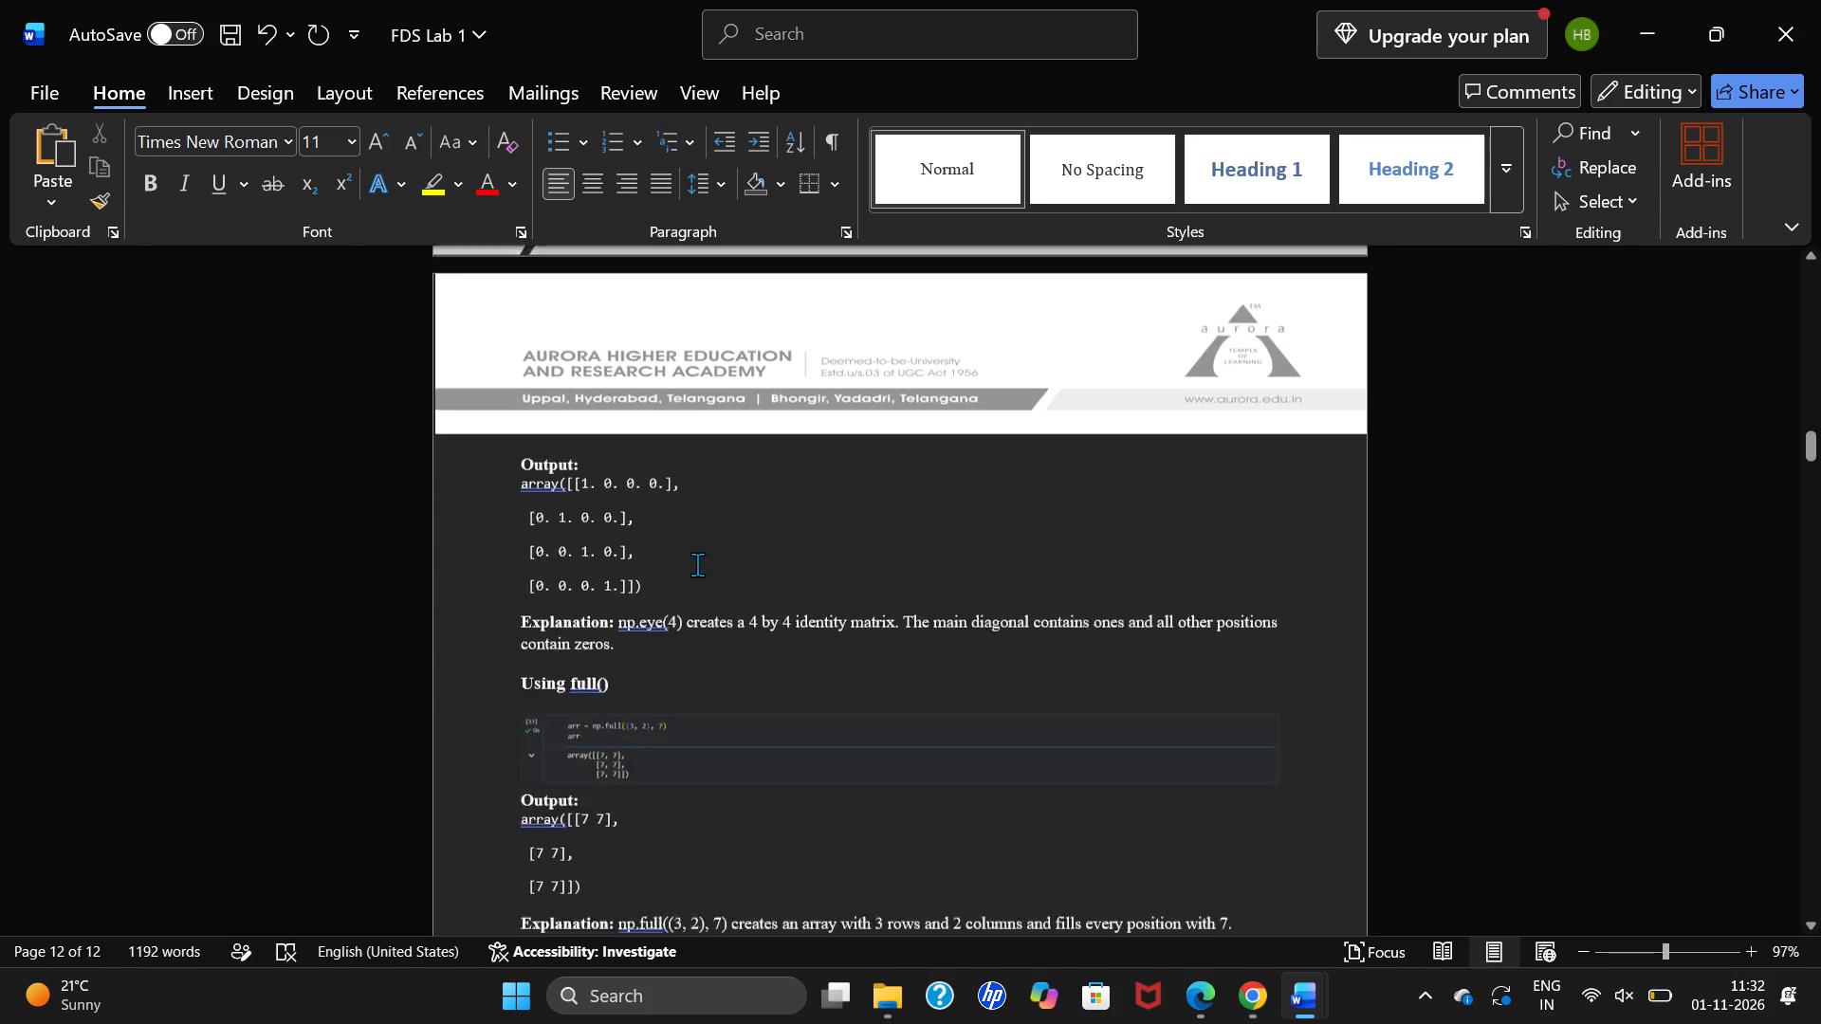
pyautogui.scroll(-3, 697, 564)
pyautogui.scroll(-20, 697, 564)
pyautogui.scroll(-20, 697, 564)
pyautogui.scroll(-20, 697, 564)
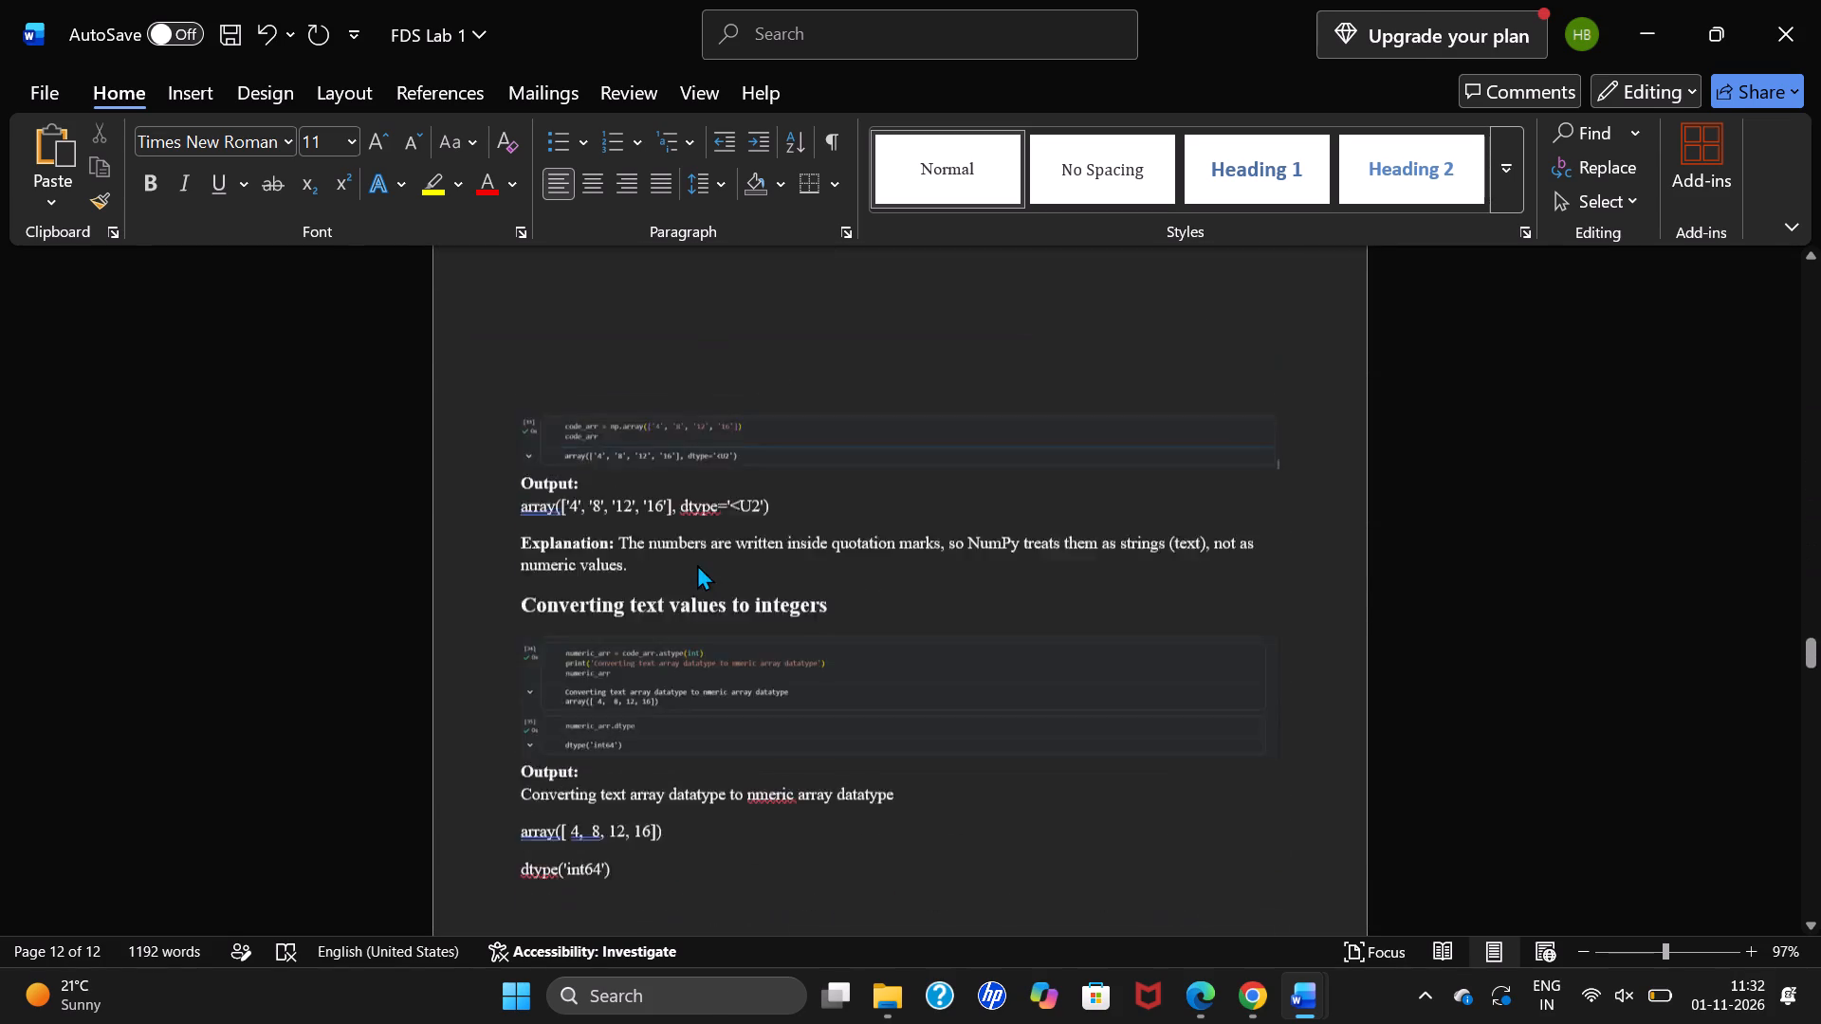
pyautogui.scroll(-20, 697, 564)
pyautogui.scroll(-20, 697, 564)
pyautogui.scroll(-20, 697, 564)
pyautogui.scroll(5, 623, 521)
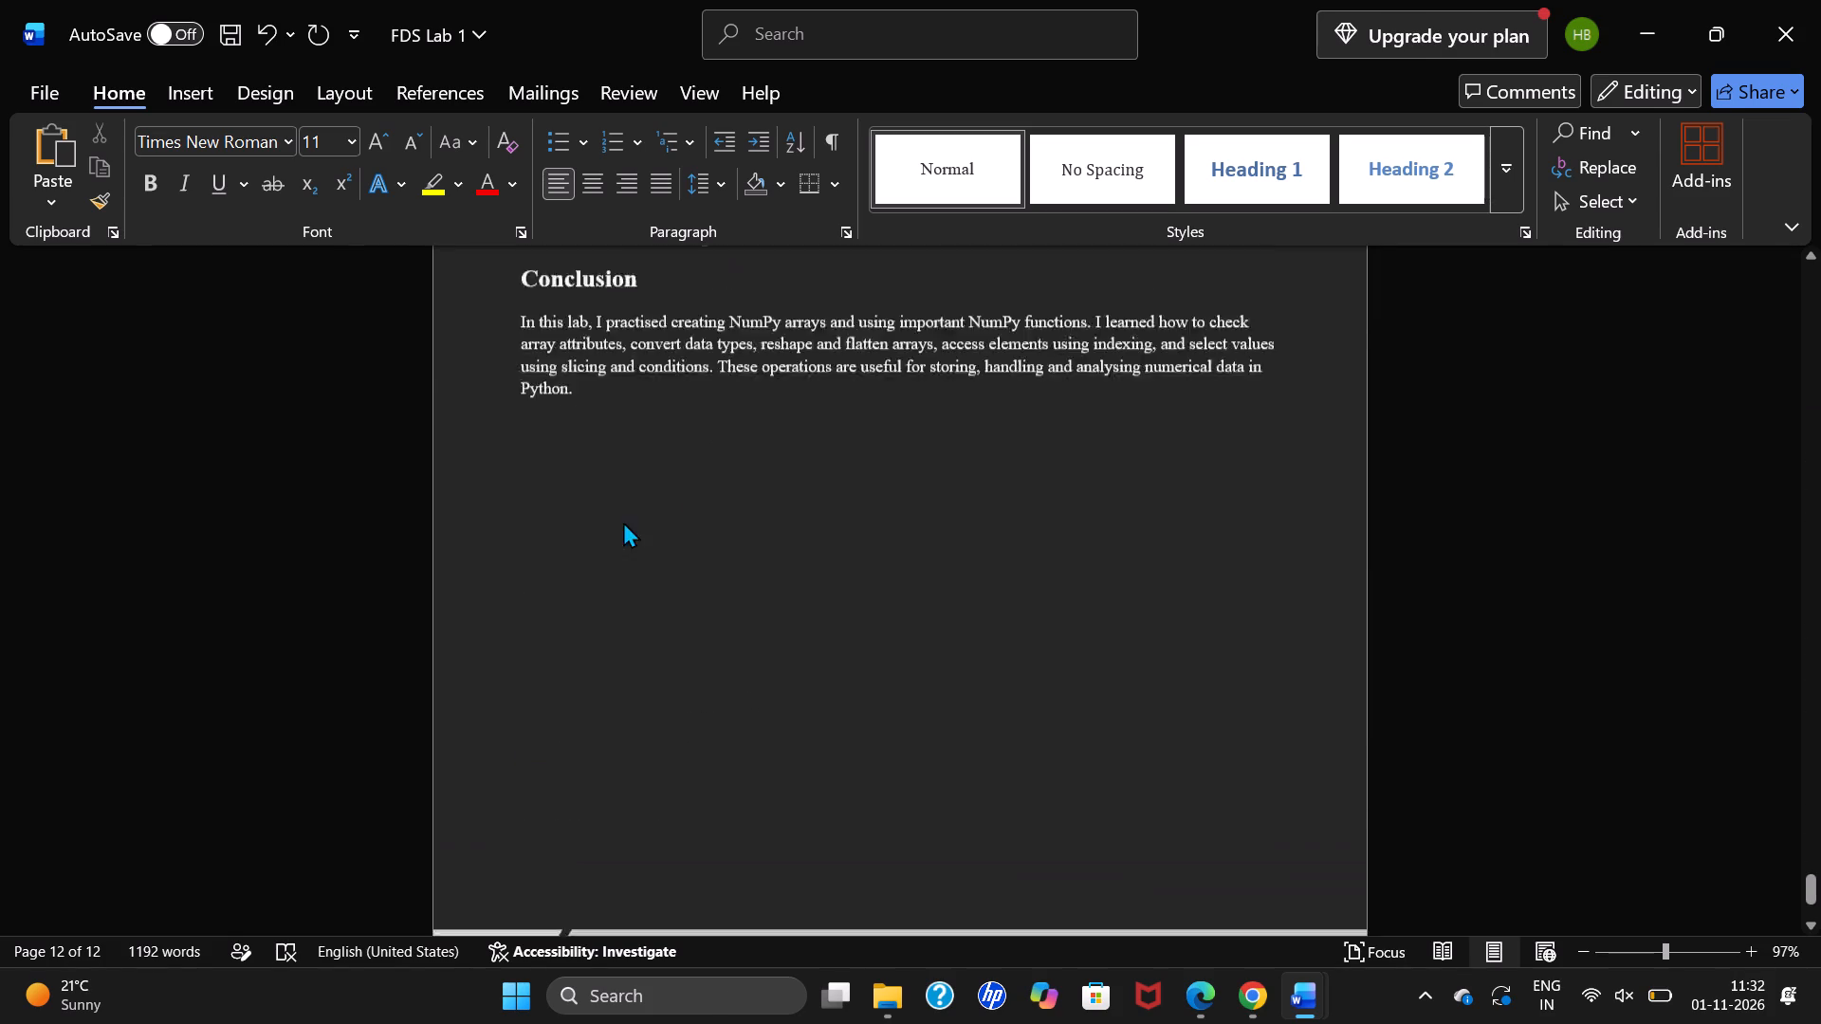
pyautogui.scroll(3, 623, 521)
pyautogui.scroll(20, 623, 521)
pyautogui.scroll(2, 623, 521)
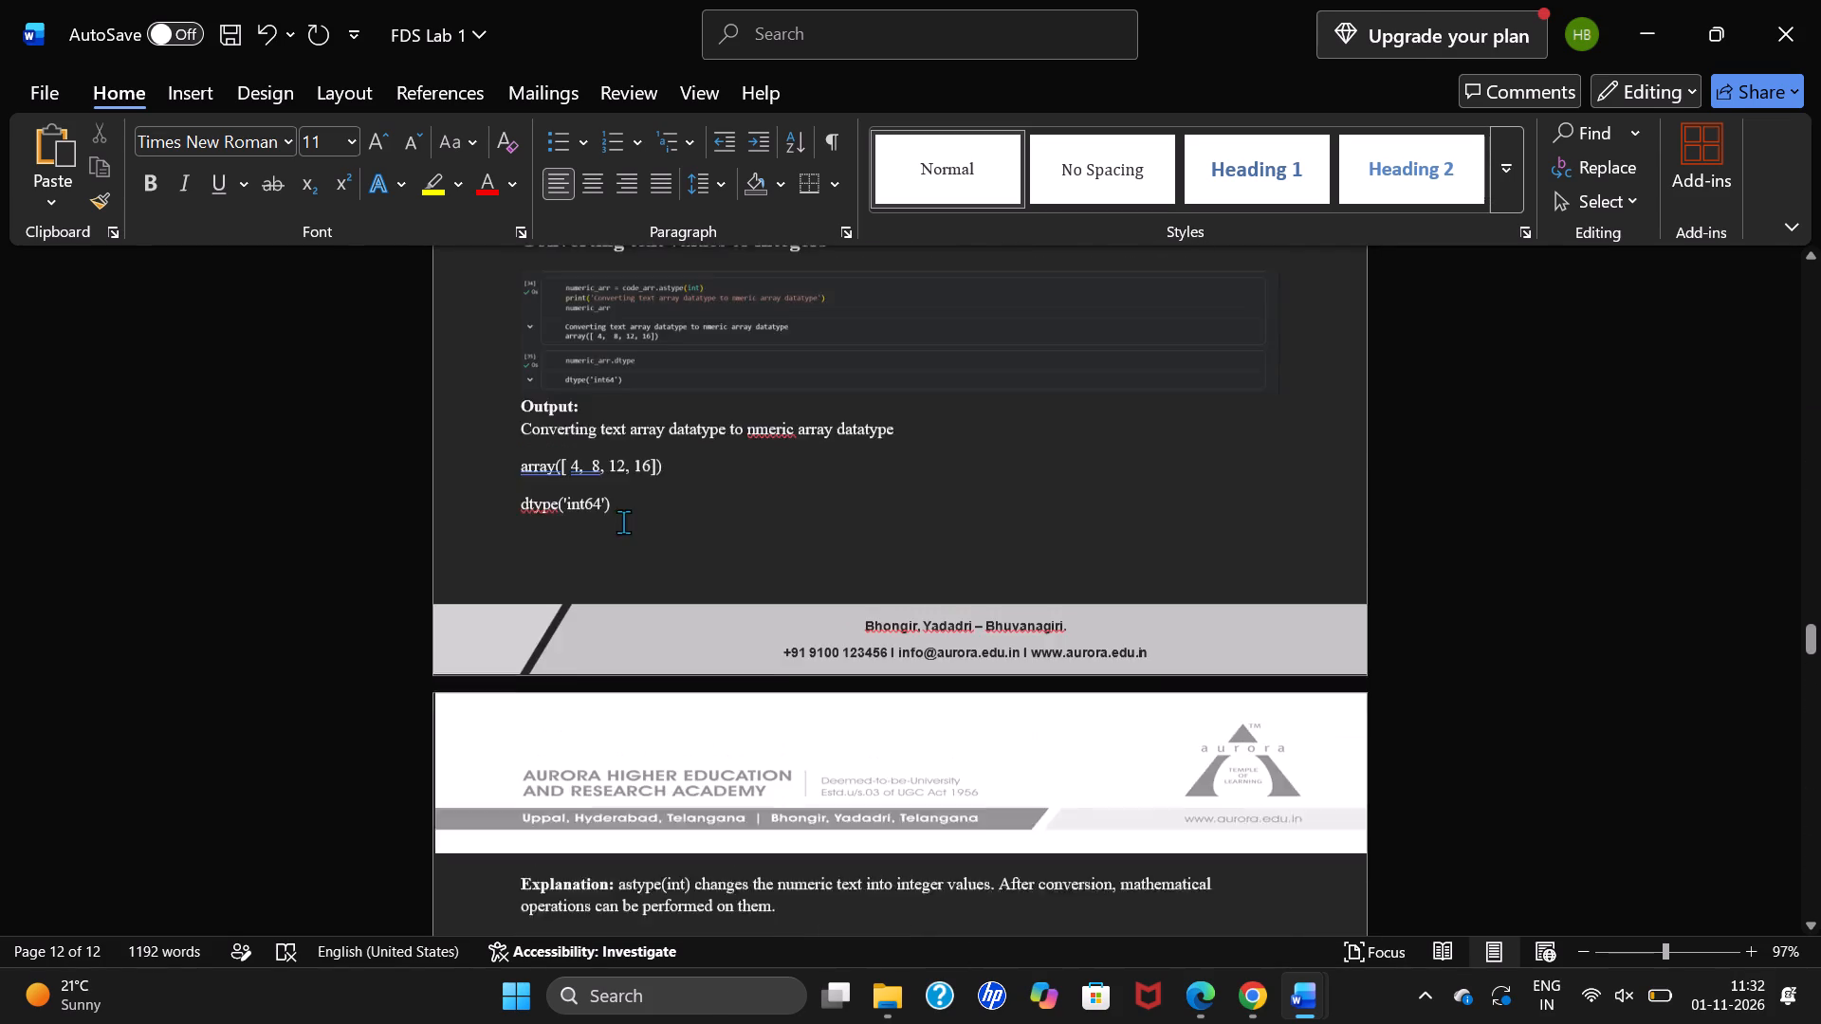
pyautogui.scroll(4, 623, 521)
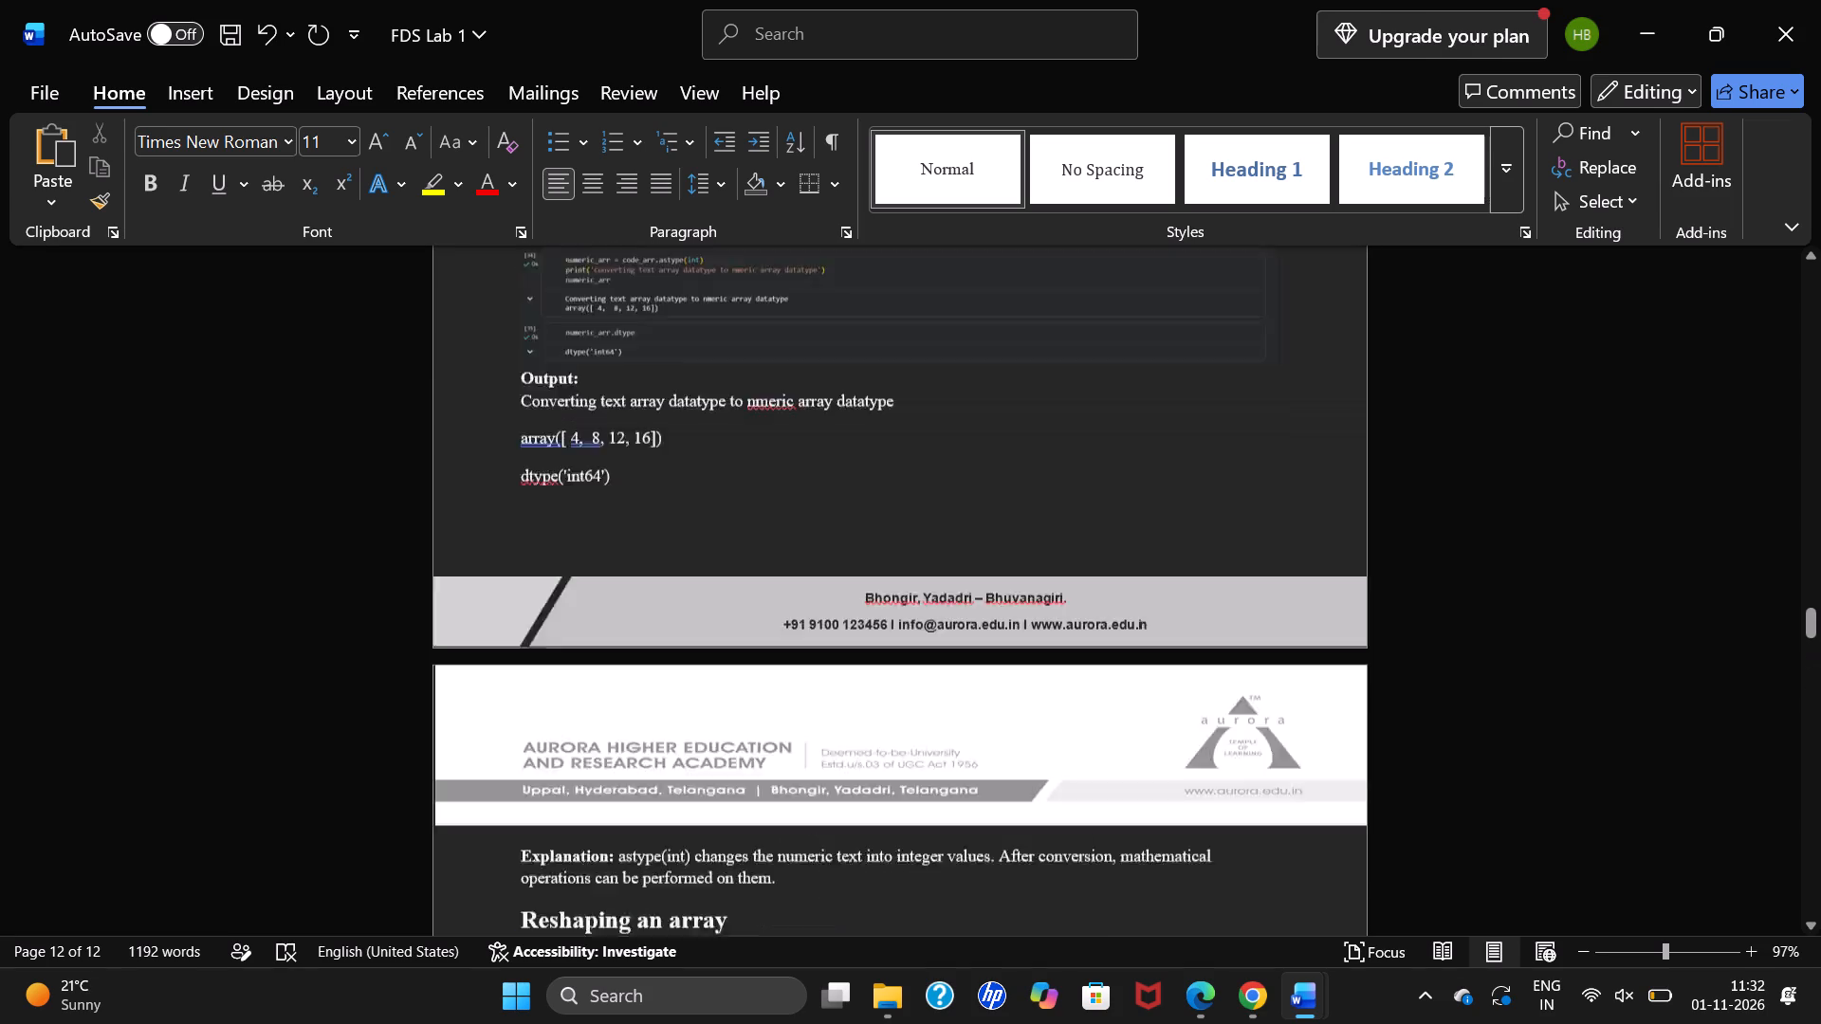
pyautogui.scroll(5, 623, 521)
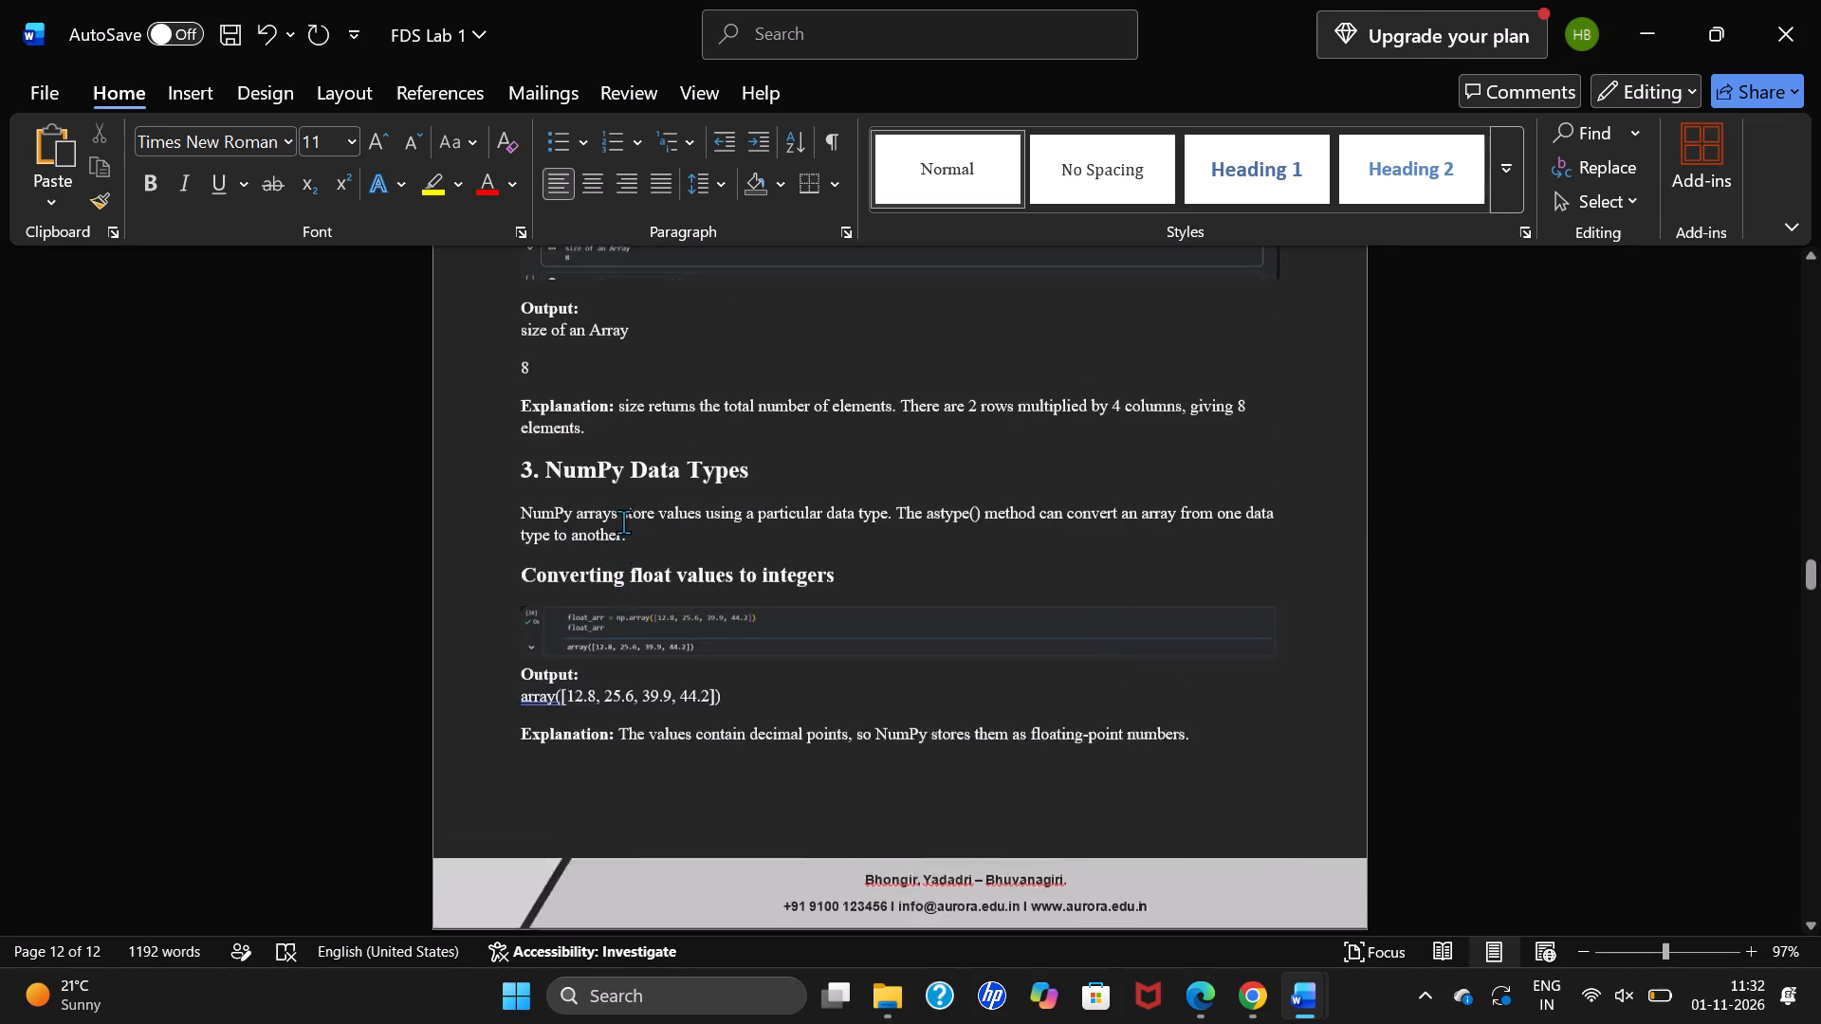
pyautogui.scroll(6, 623, 521)
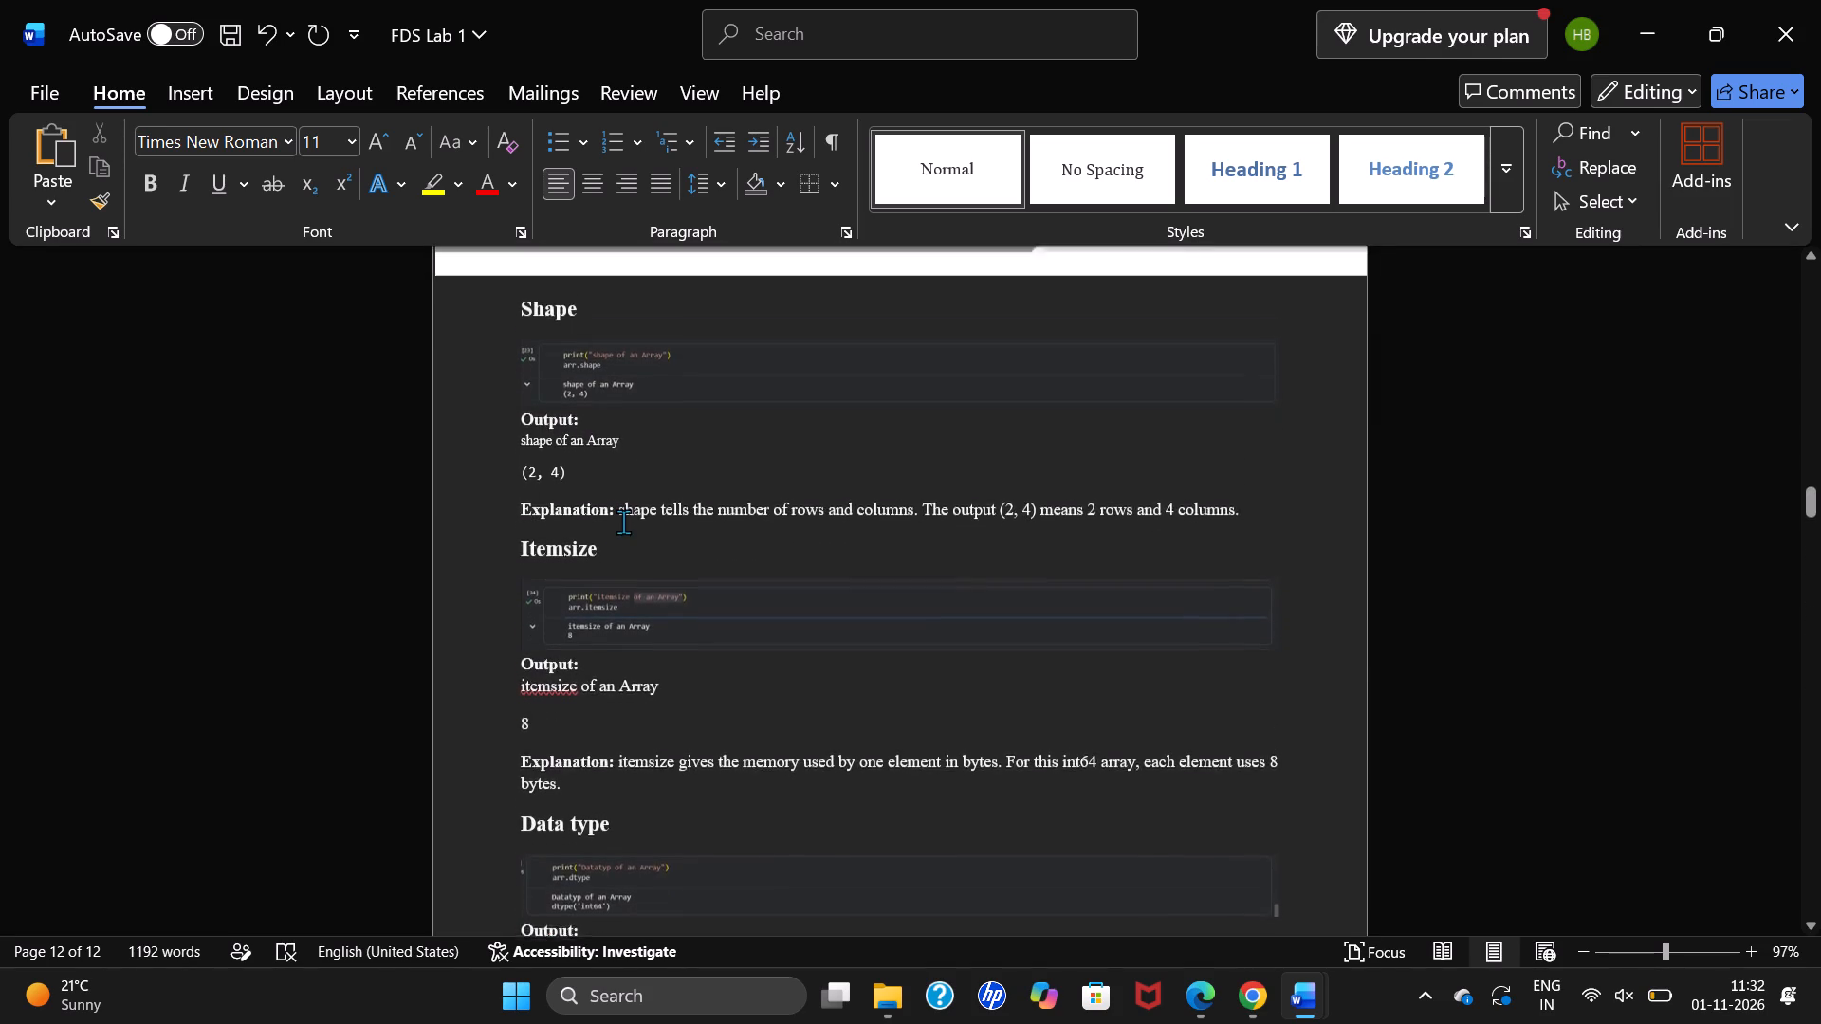
pyautogui.scroll(4, 623, 521)
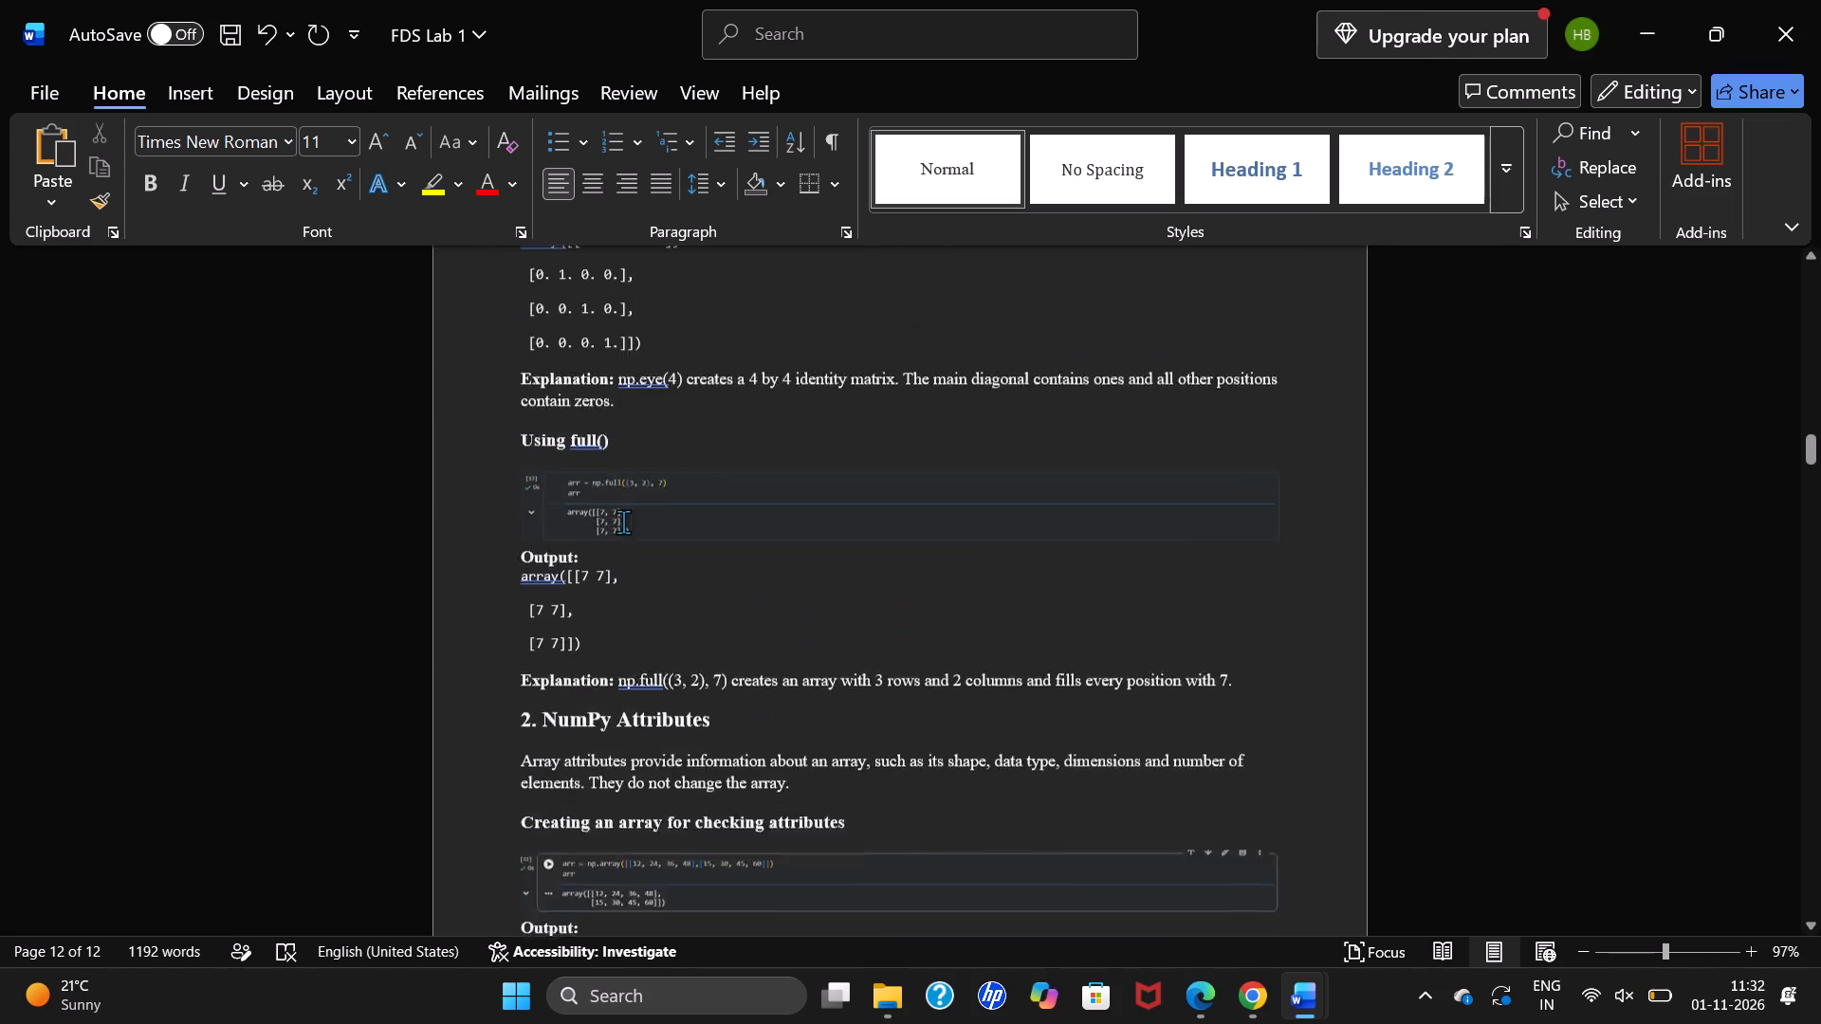
pyautogui.scroll(1, 623, 521)
pyautogui.scroll(-2, 623, 521)
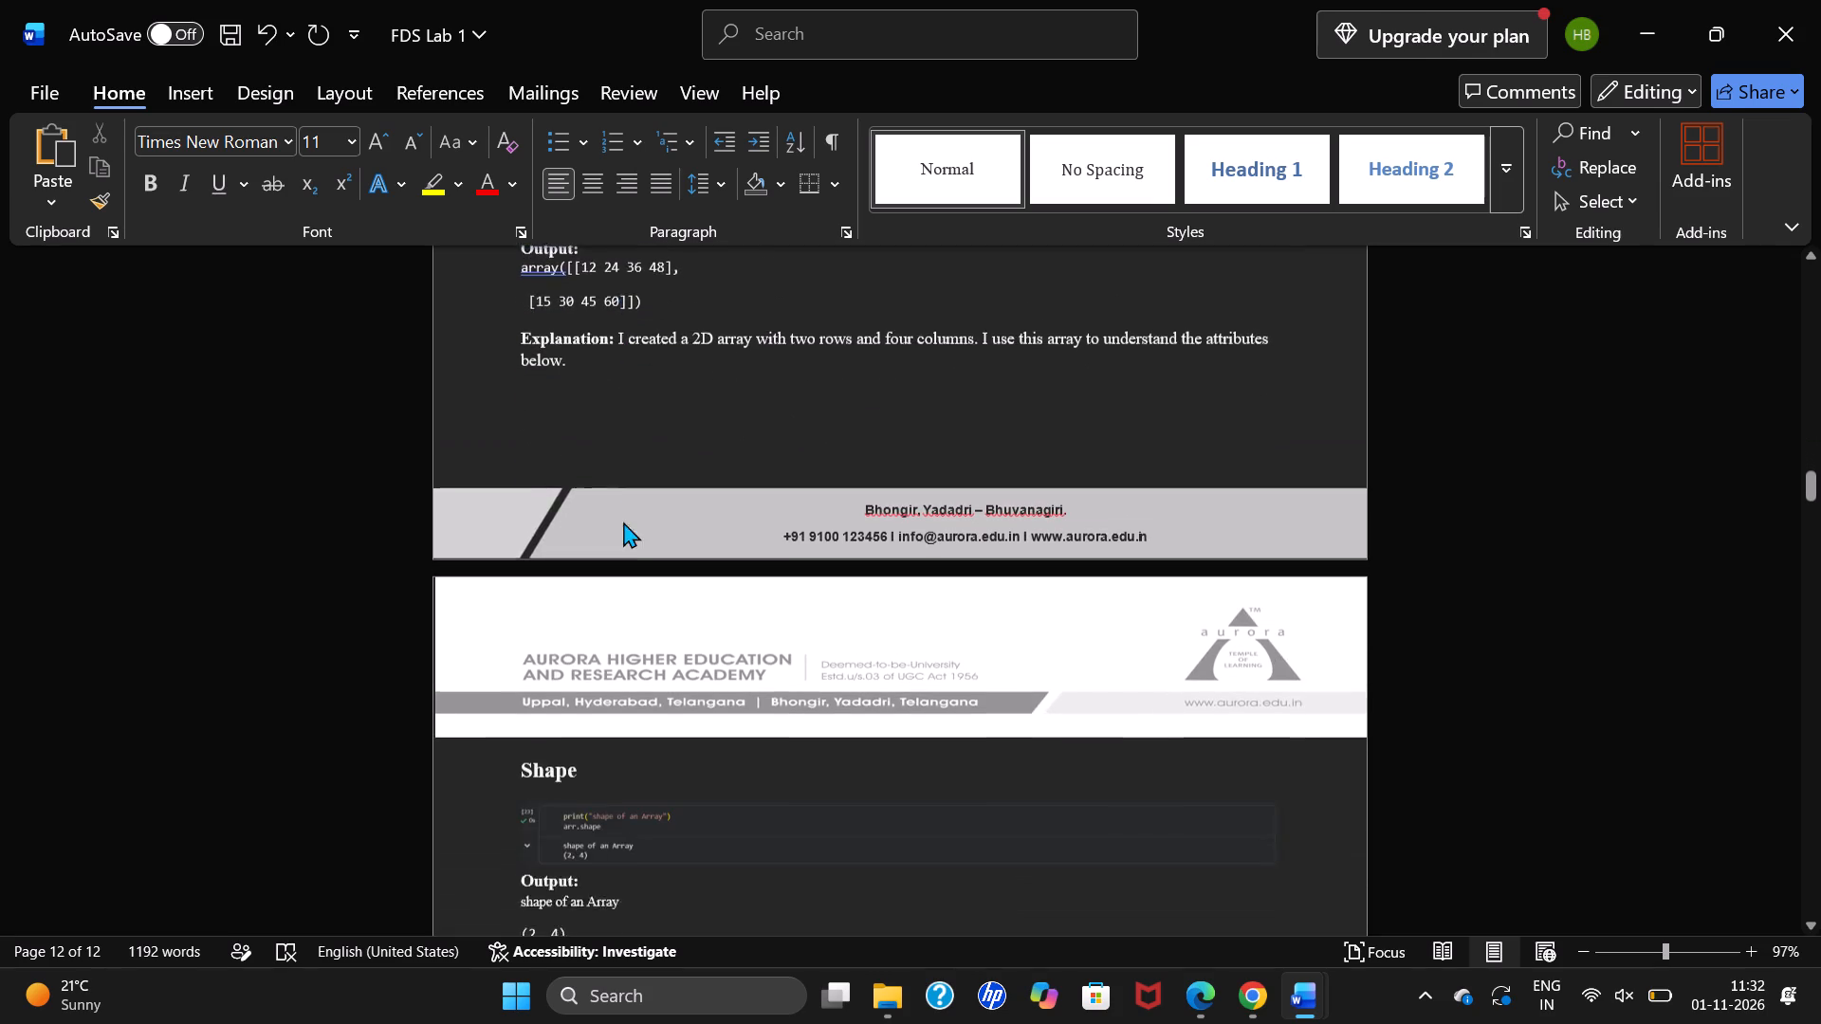
pyautogui.scroll(-7, 623, 521)
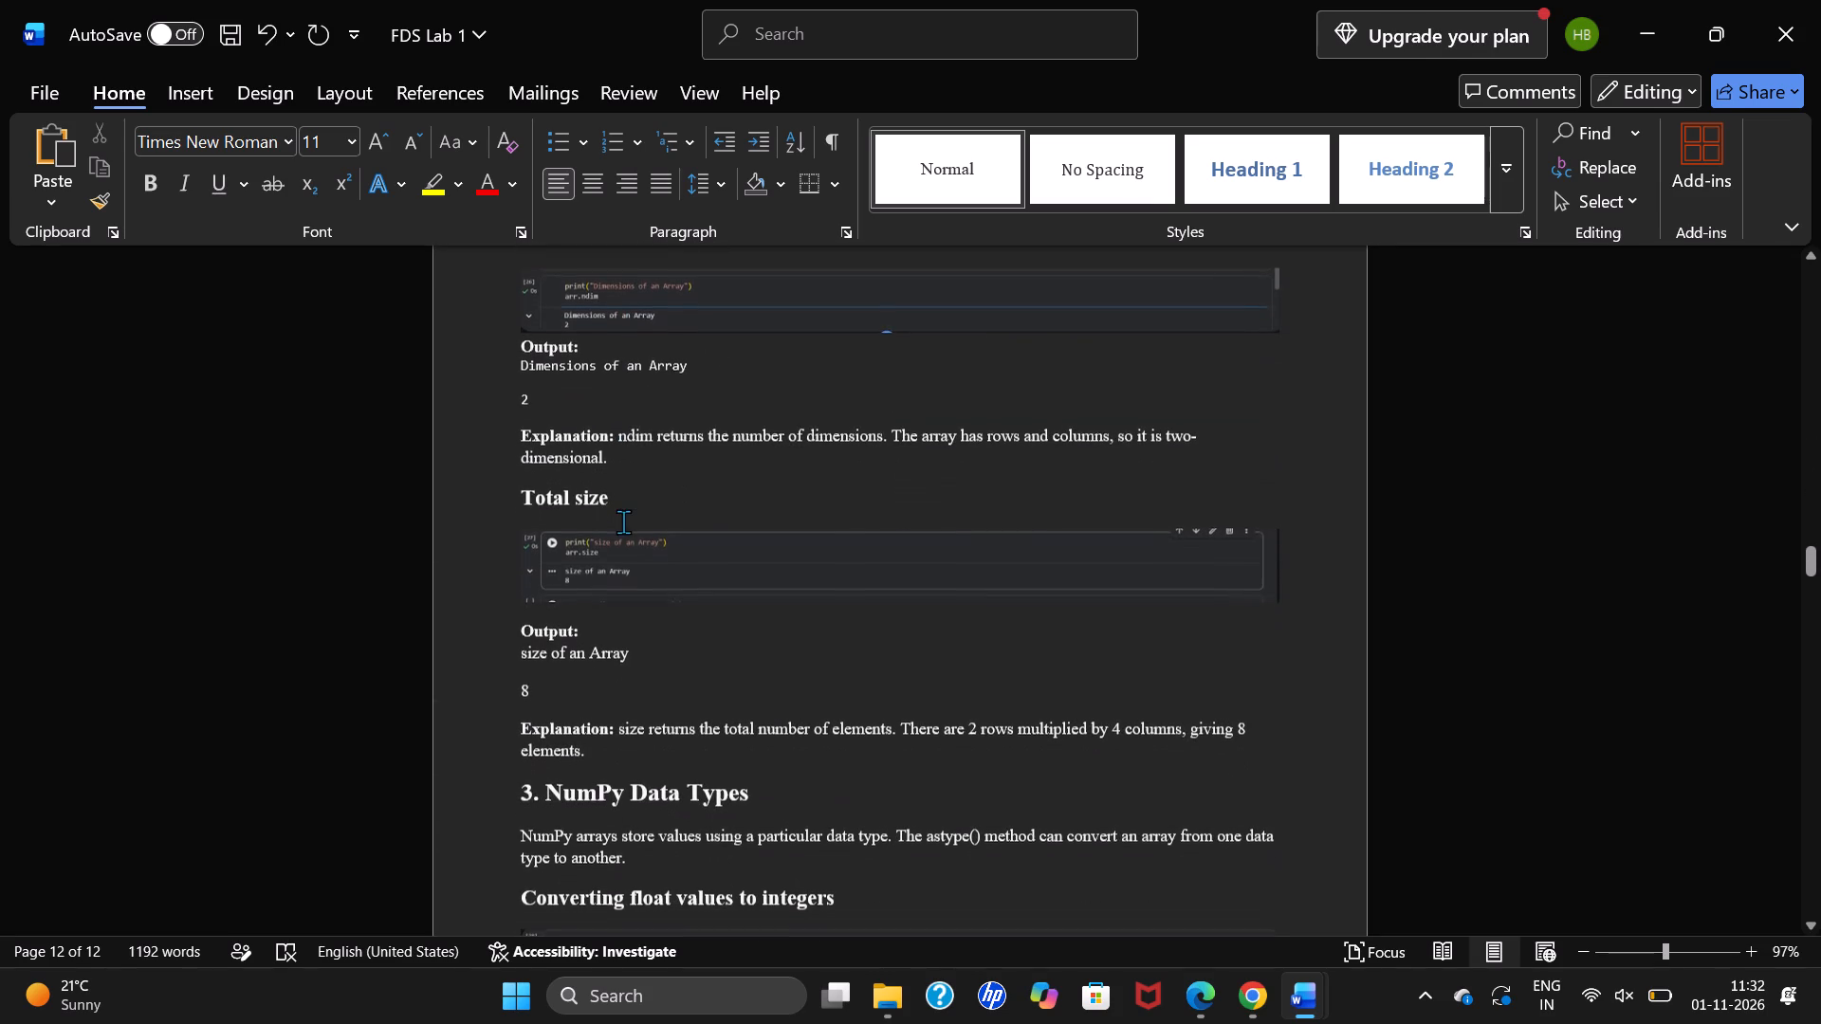
pyautogui.scroll(-4, 623, 521)
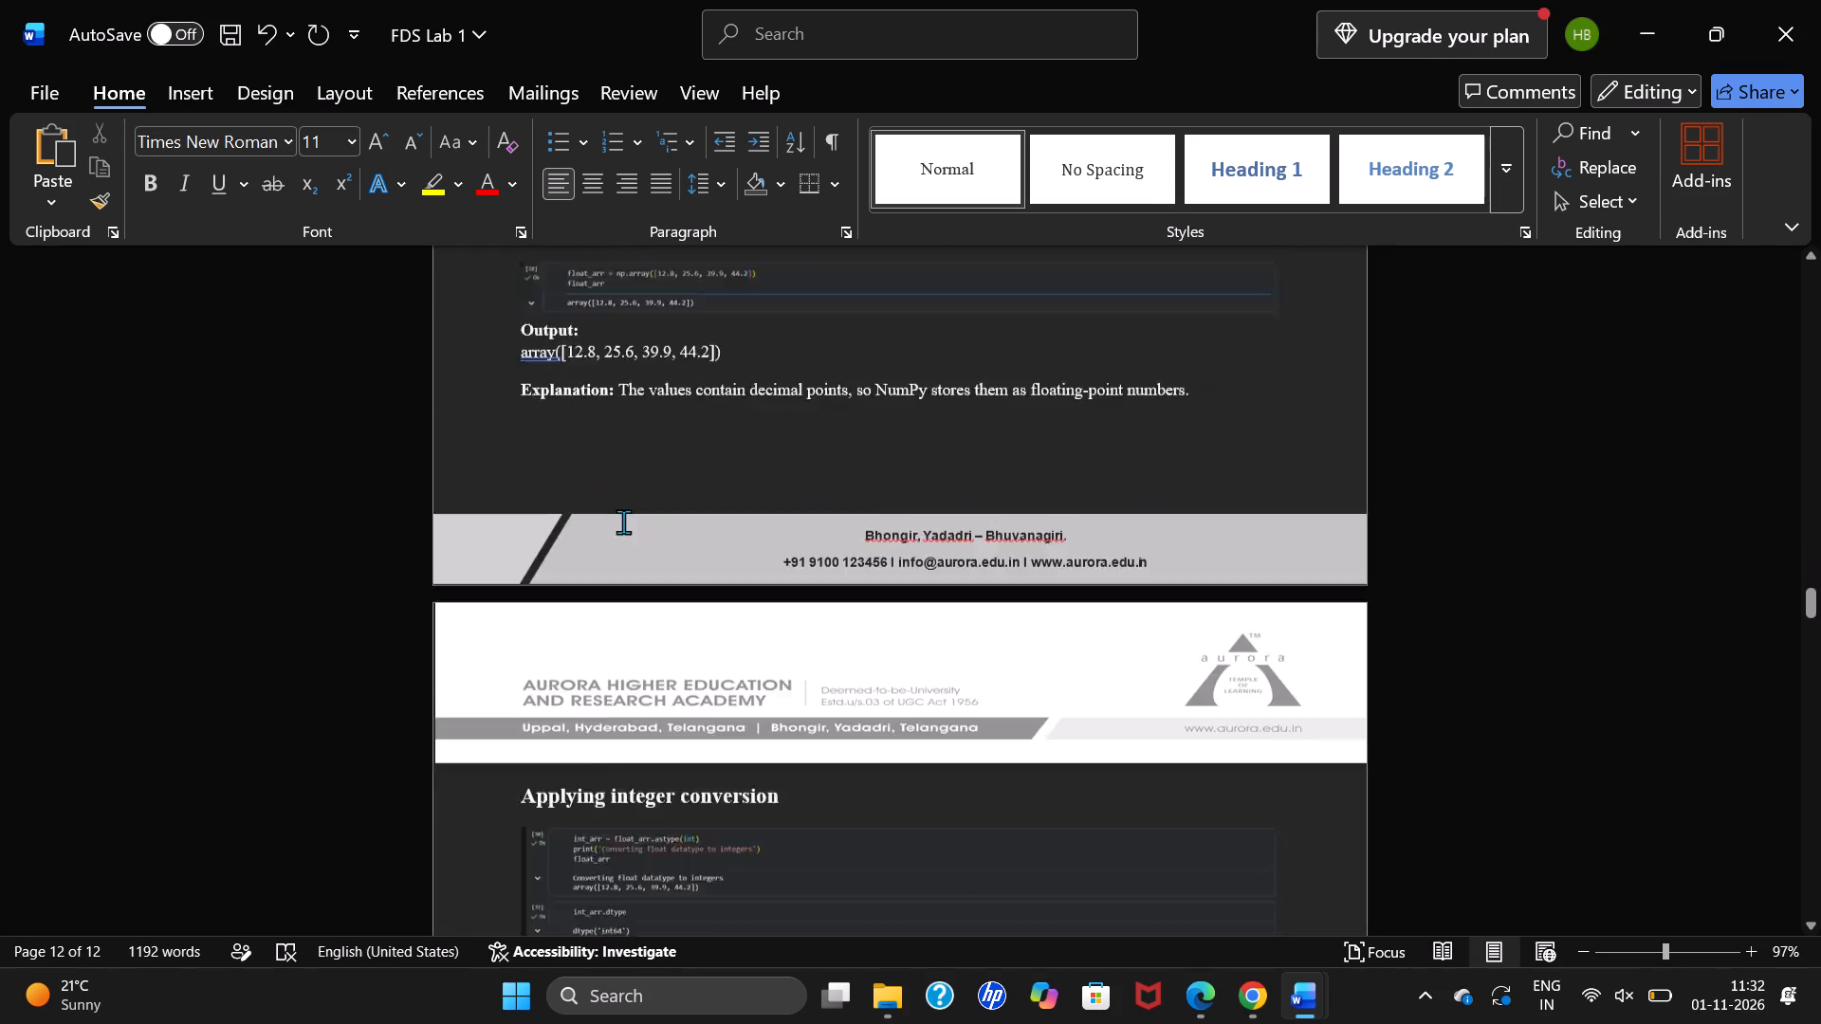
pyautogui.hscroll(2, 623, 521)
pyautogui.scroll(-1, 623, 521)
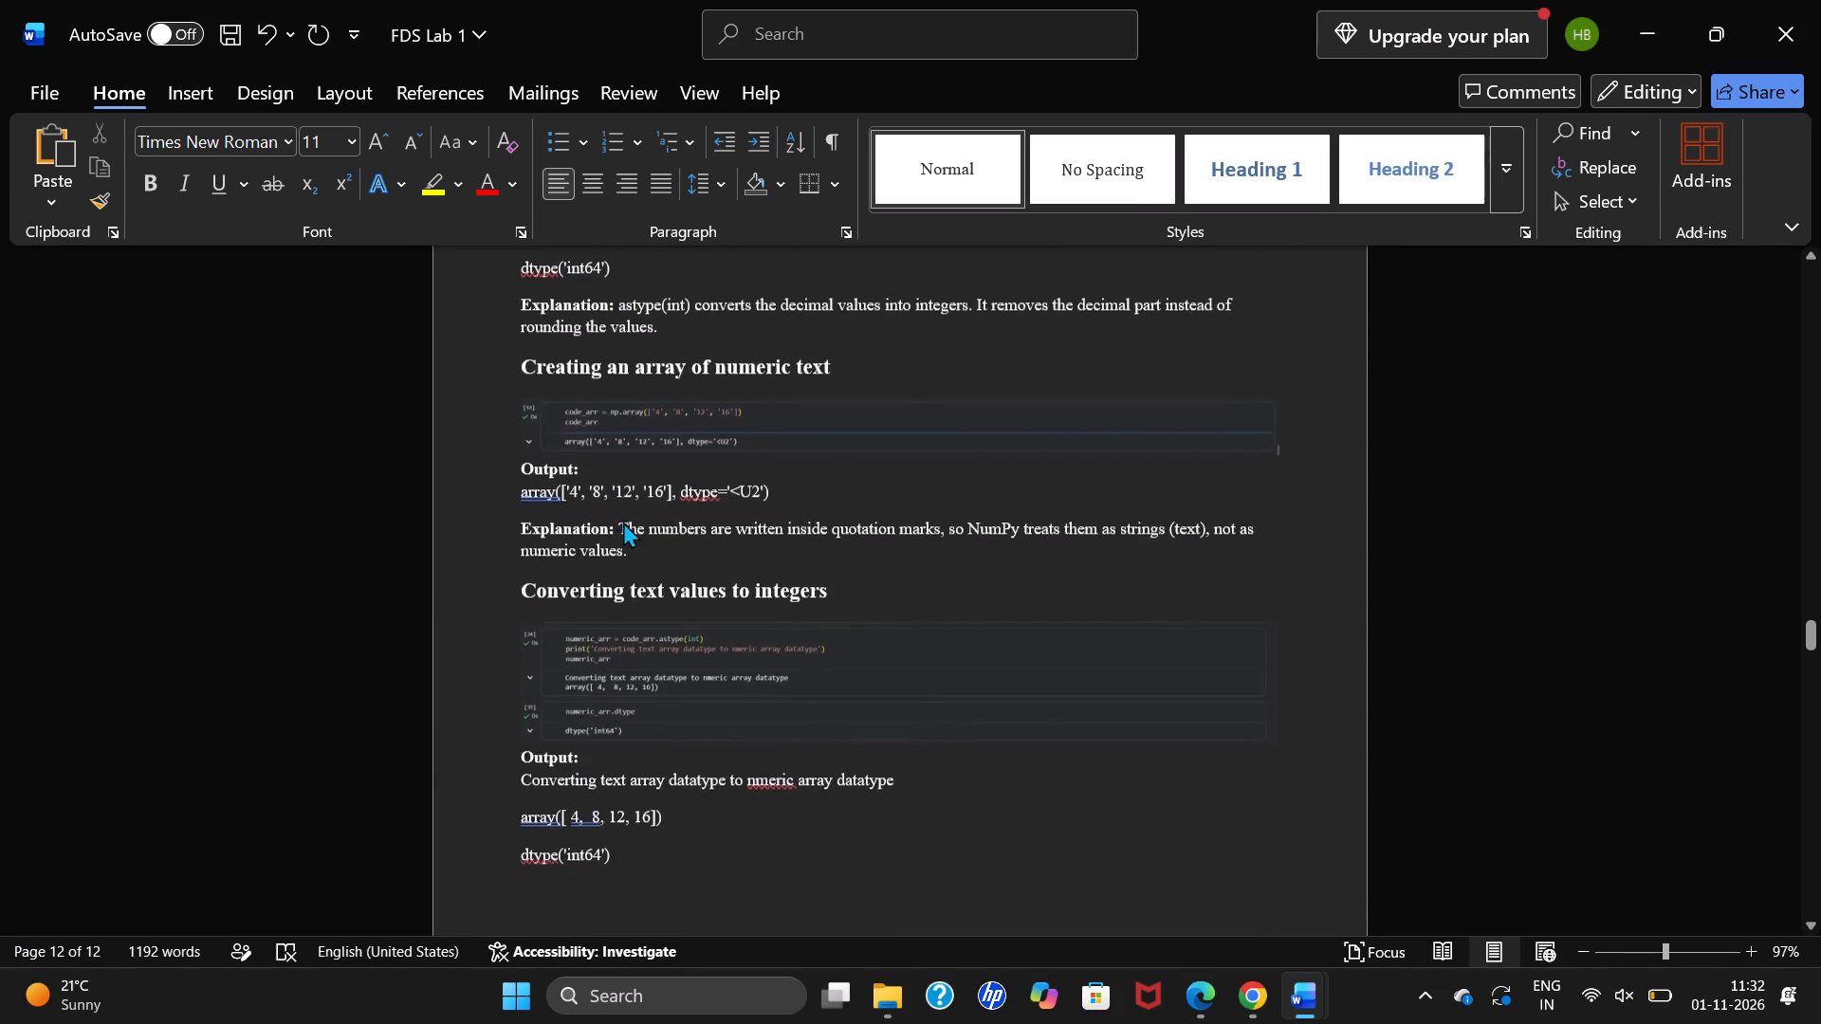
pyautogui.scroll(-1, 623, 521)
pyautogui.scroll(4, 623, 521)
pyautogui.hscroll(1, 623, 521)
pyautogui.scroll(1, 623, 521)
pyautogui.hscroll(1, 623, 521)
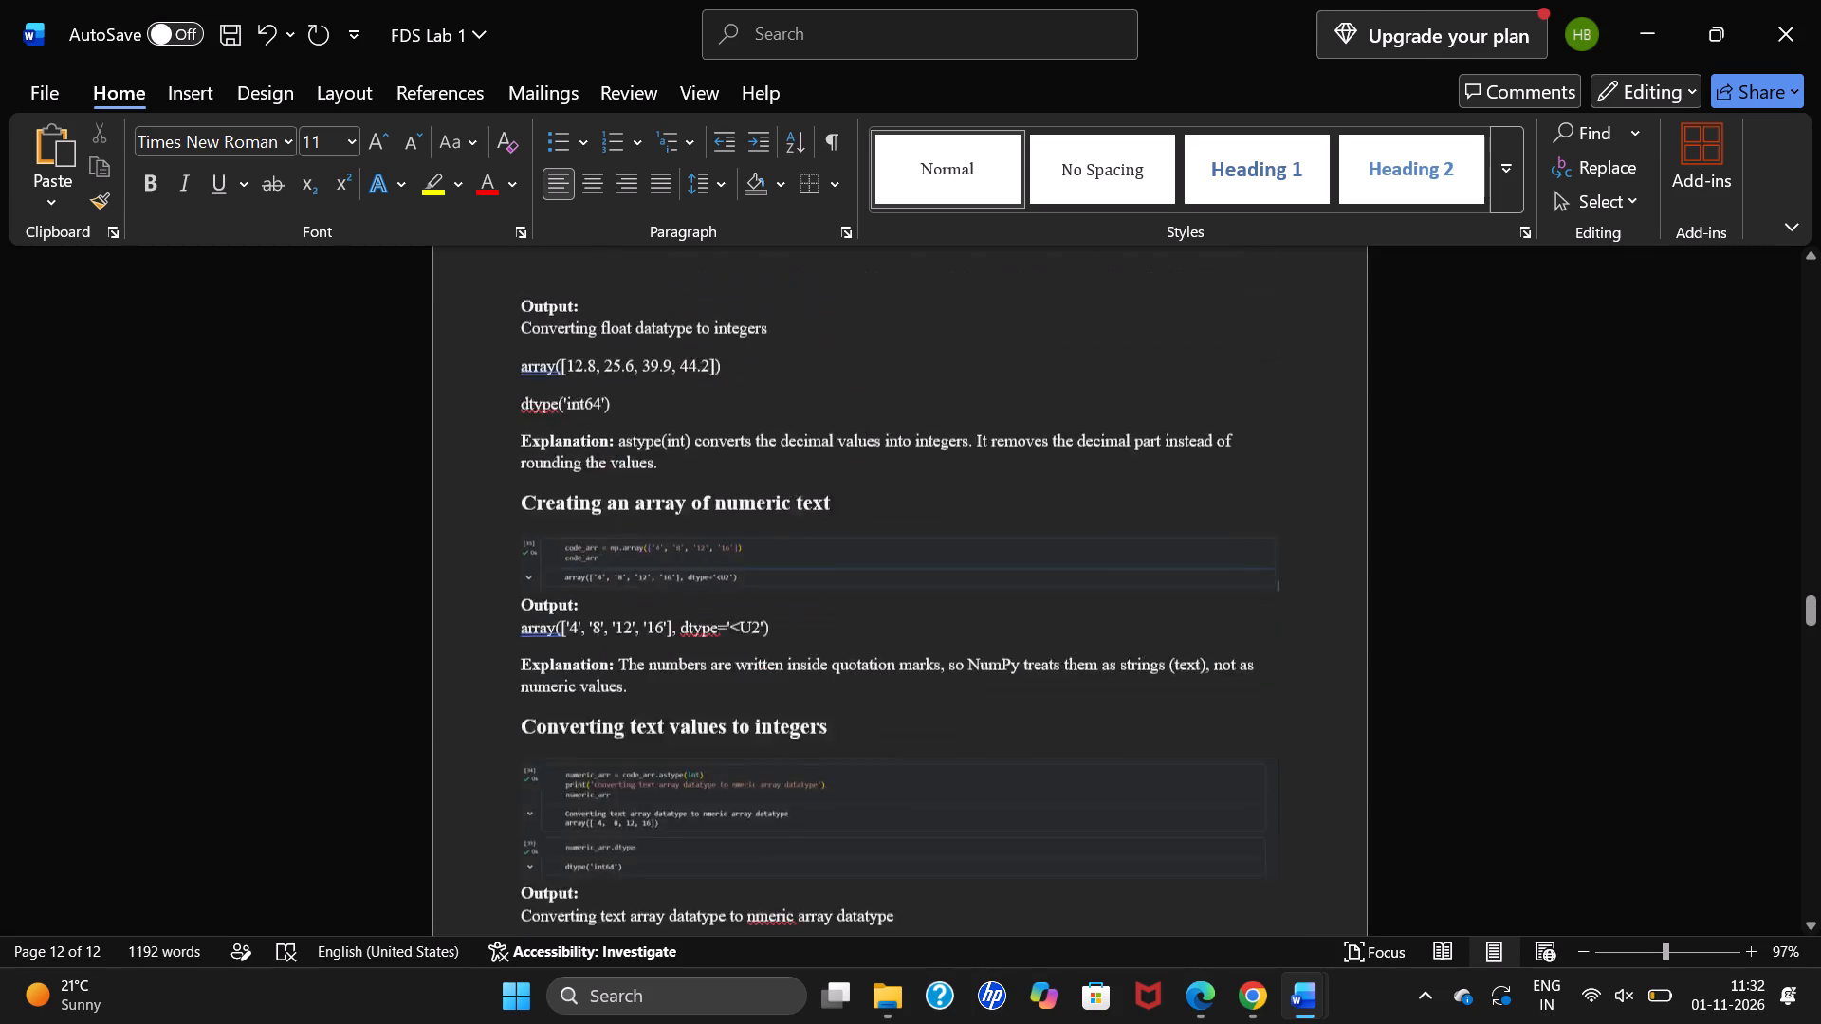
pyautogui.hscroll(1, 623, 521)
pyautogui.scroll(-2, 623, 521)
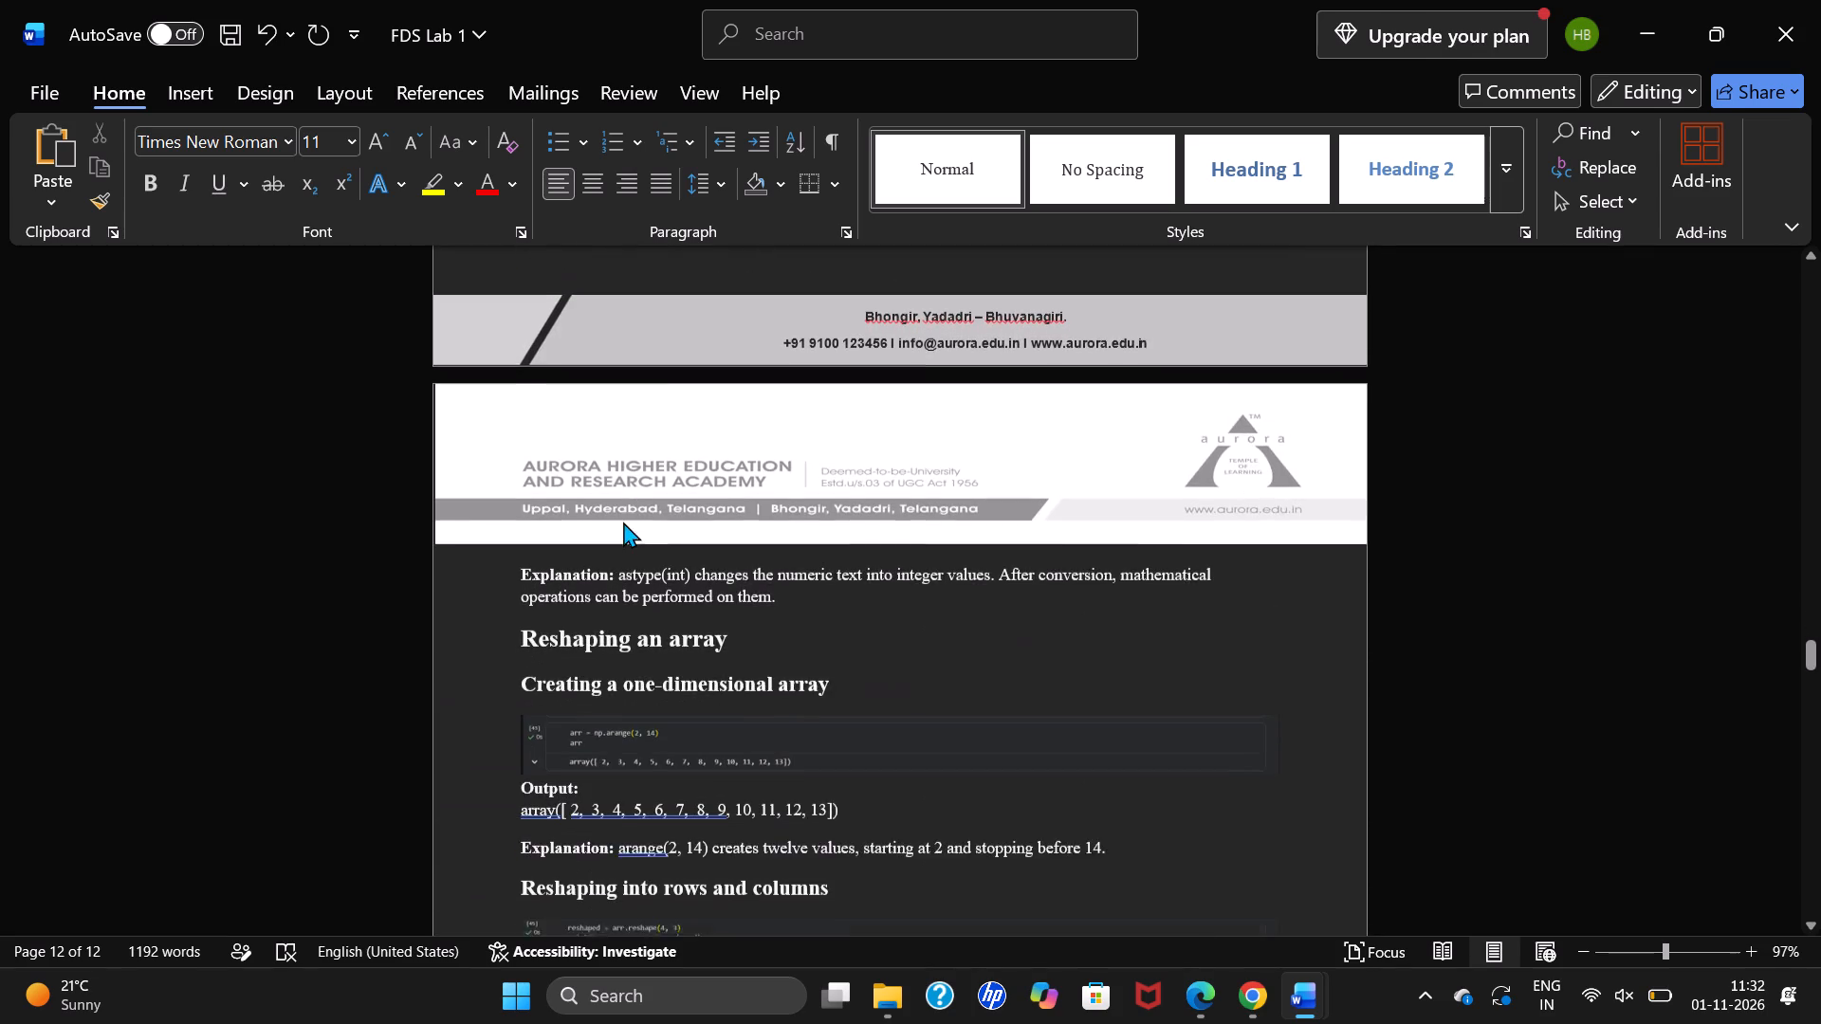
pyautogui.scroll(-2, 623, 521)
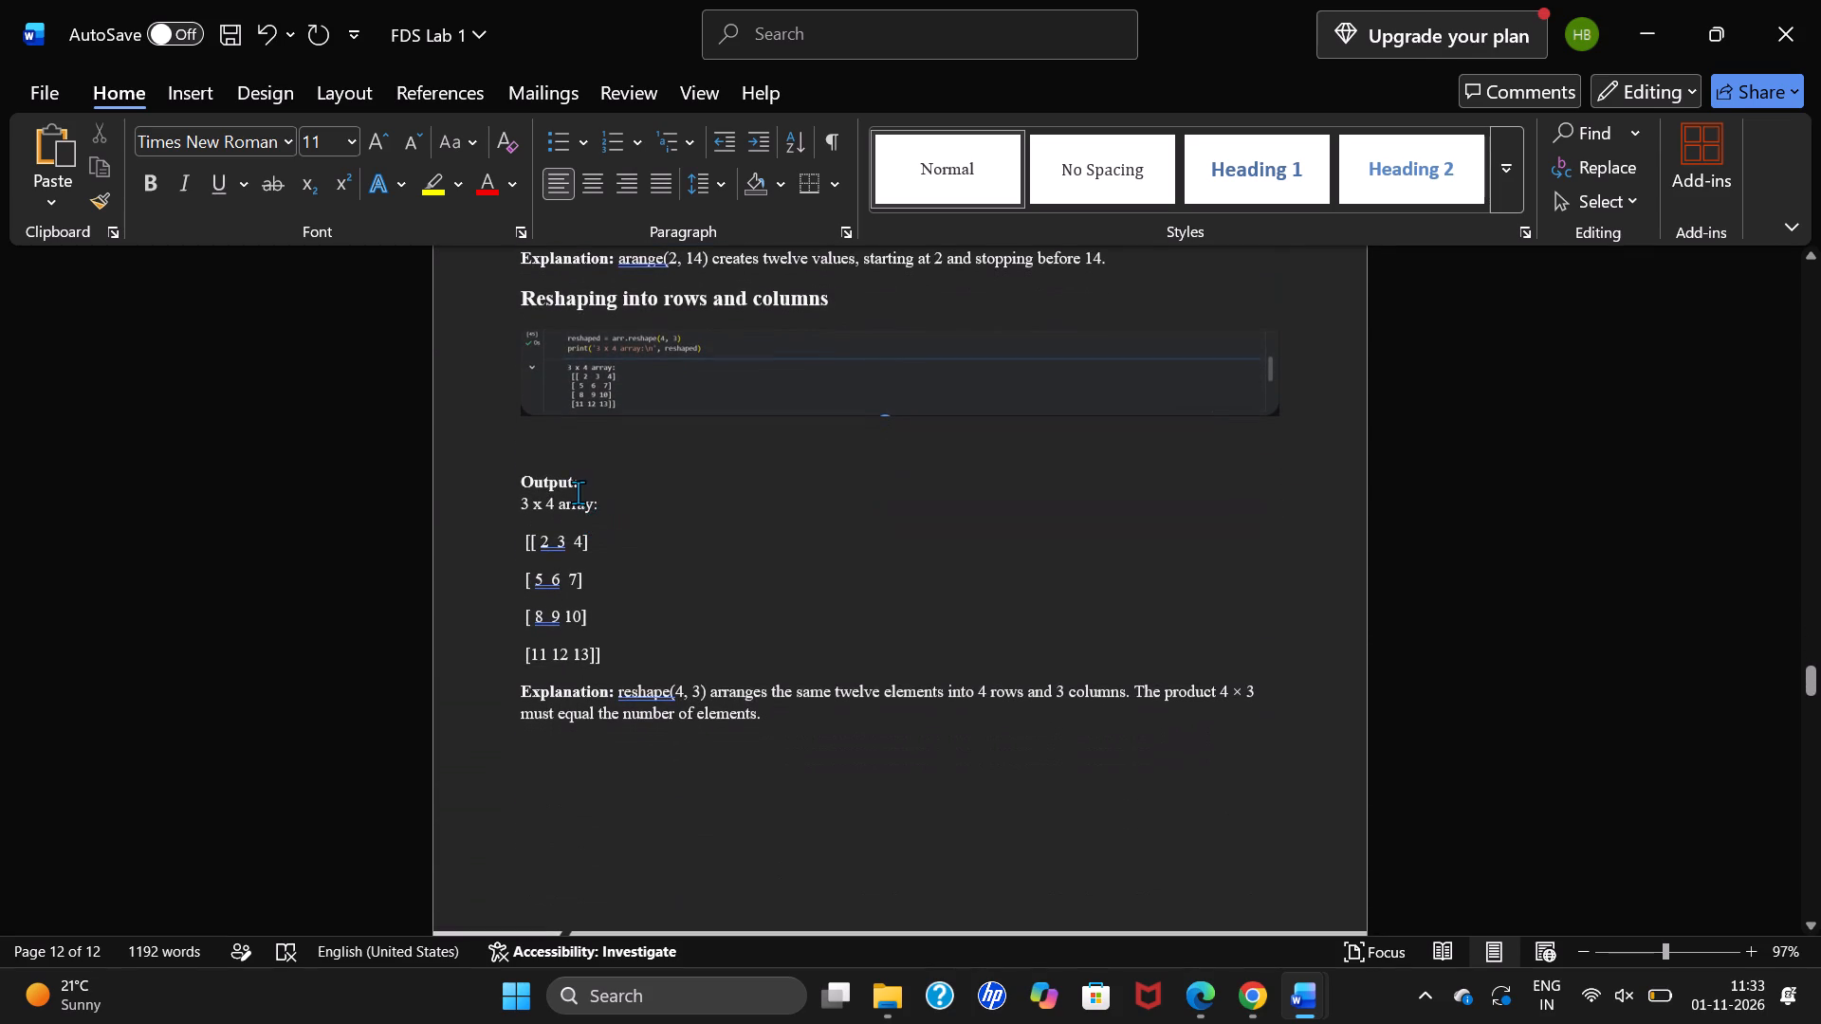
pyautogui.scroll(-5, 656, 657)
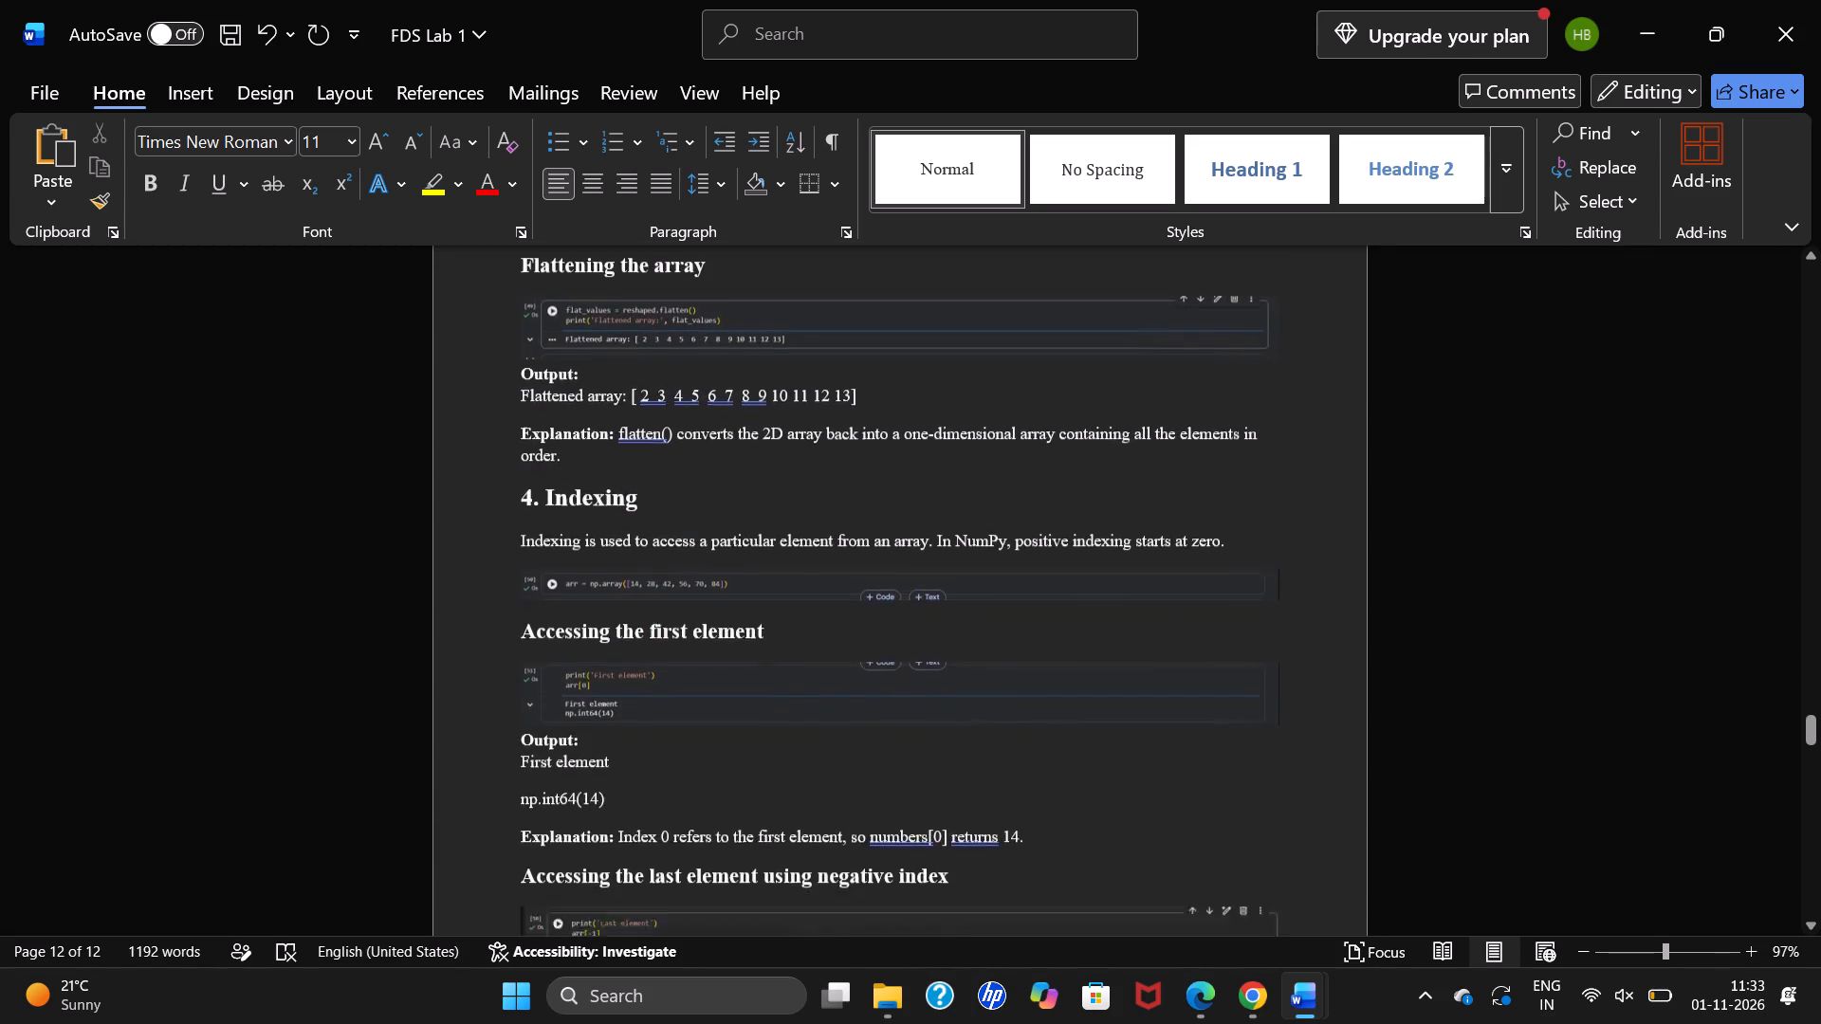
pyautogui.scroll(-4, 656, 657)
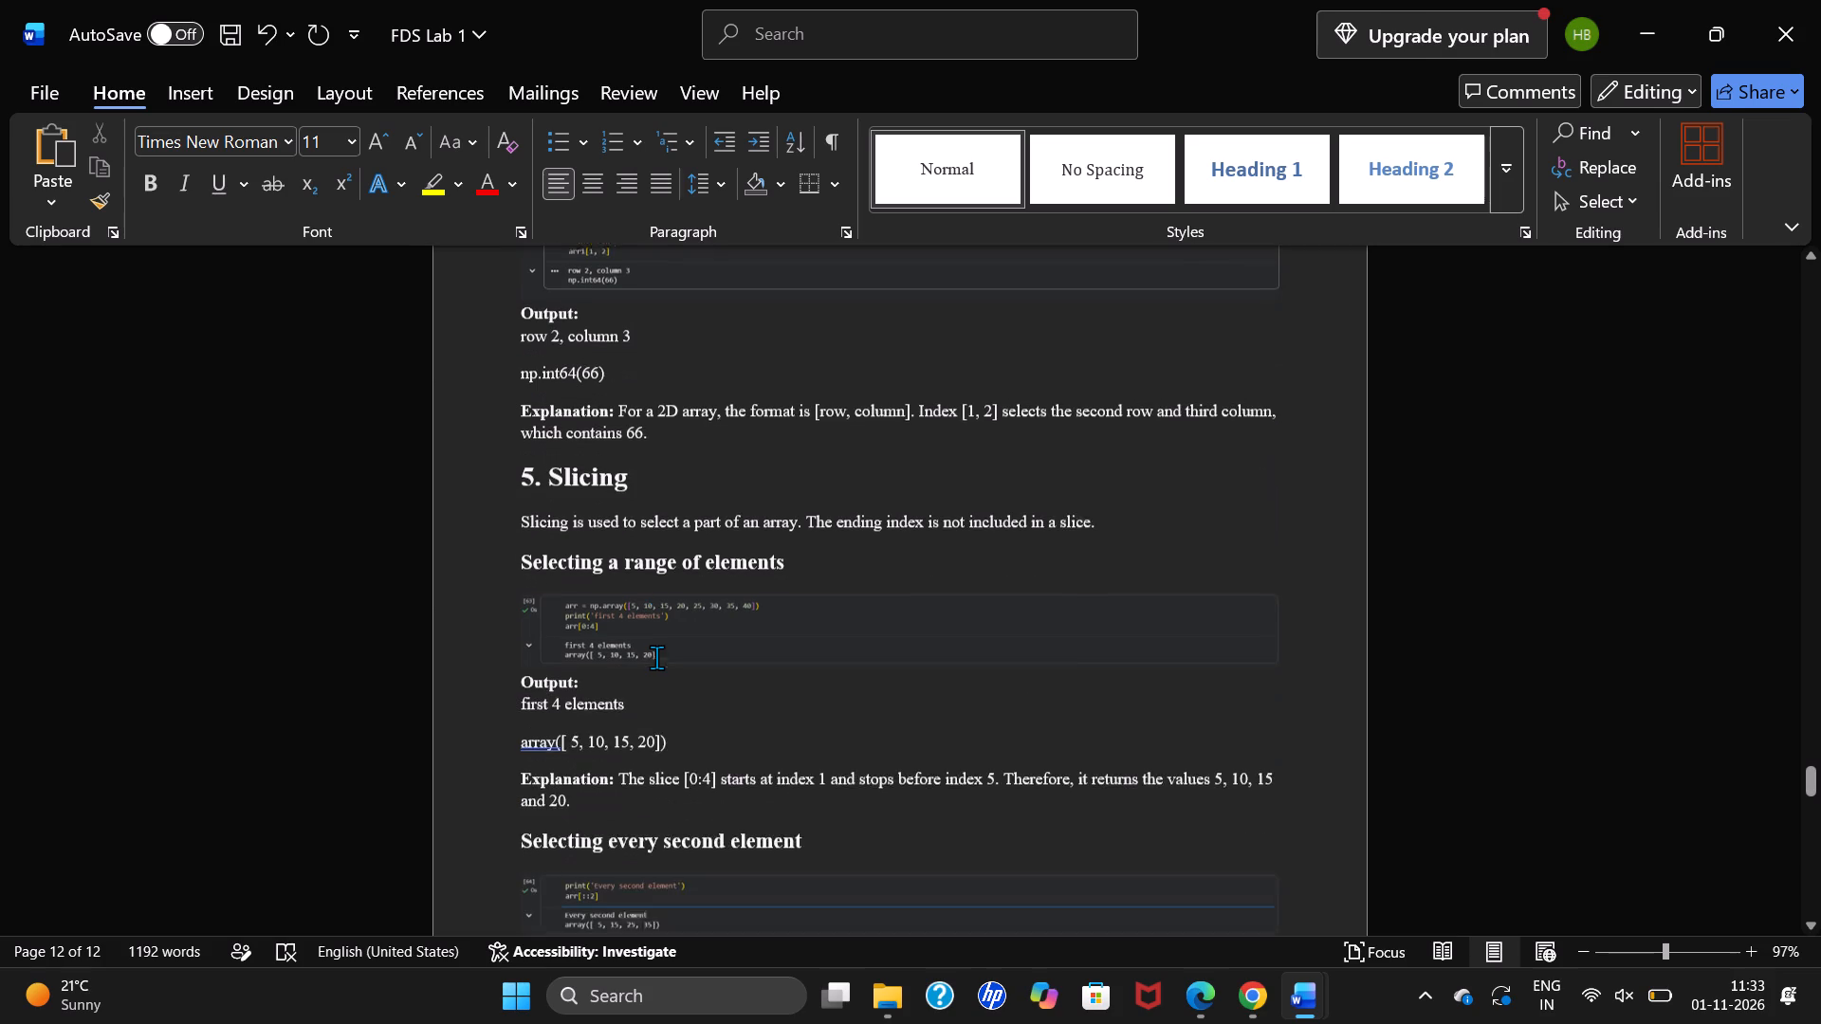
pyautogui.scroll(-3, 656, 657)
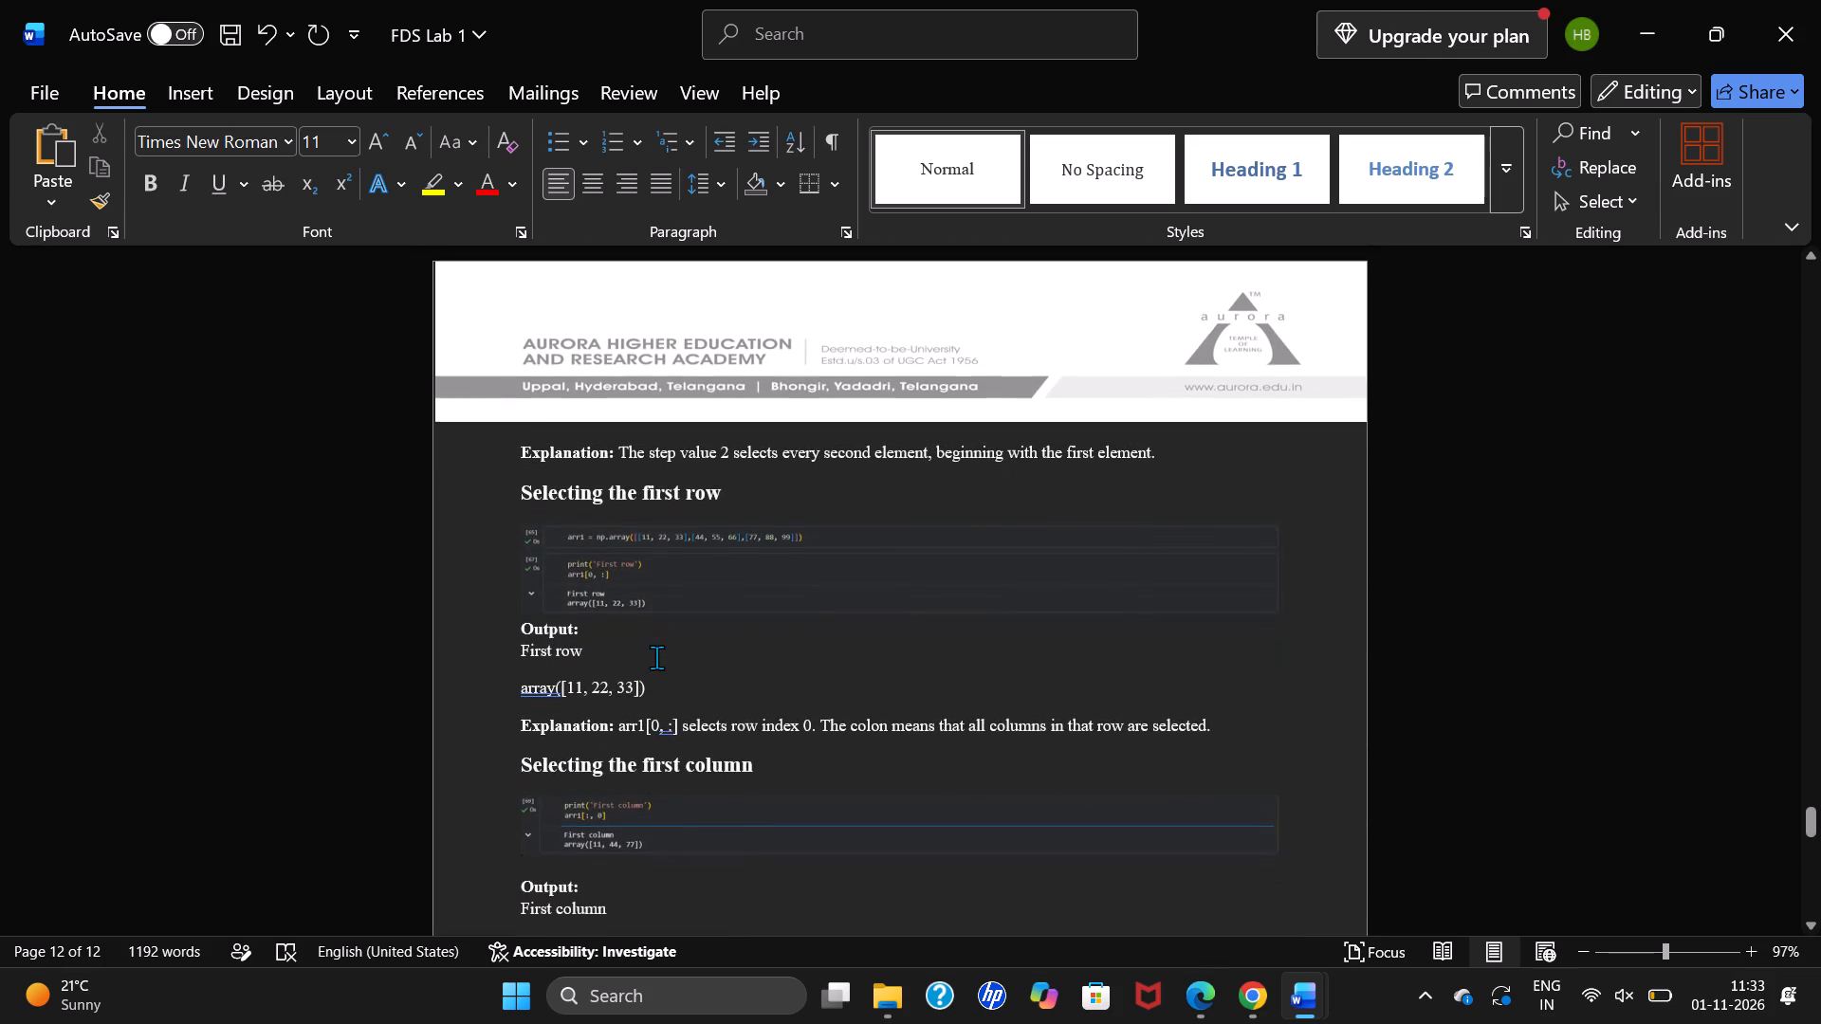
pyautogui.scroll(-2, 656, 657)
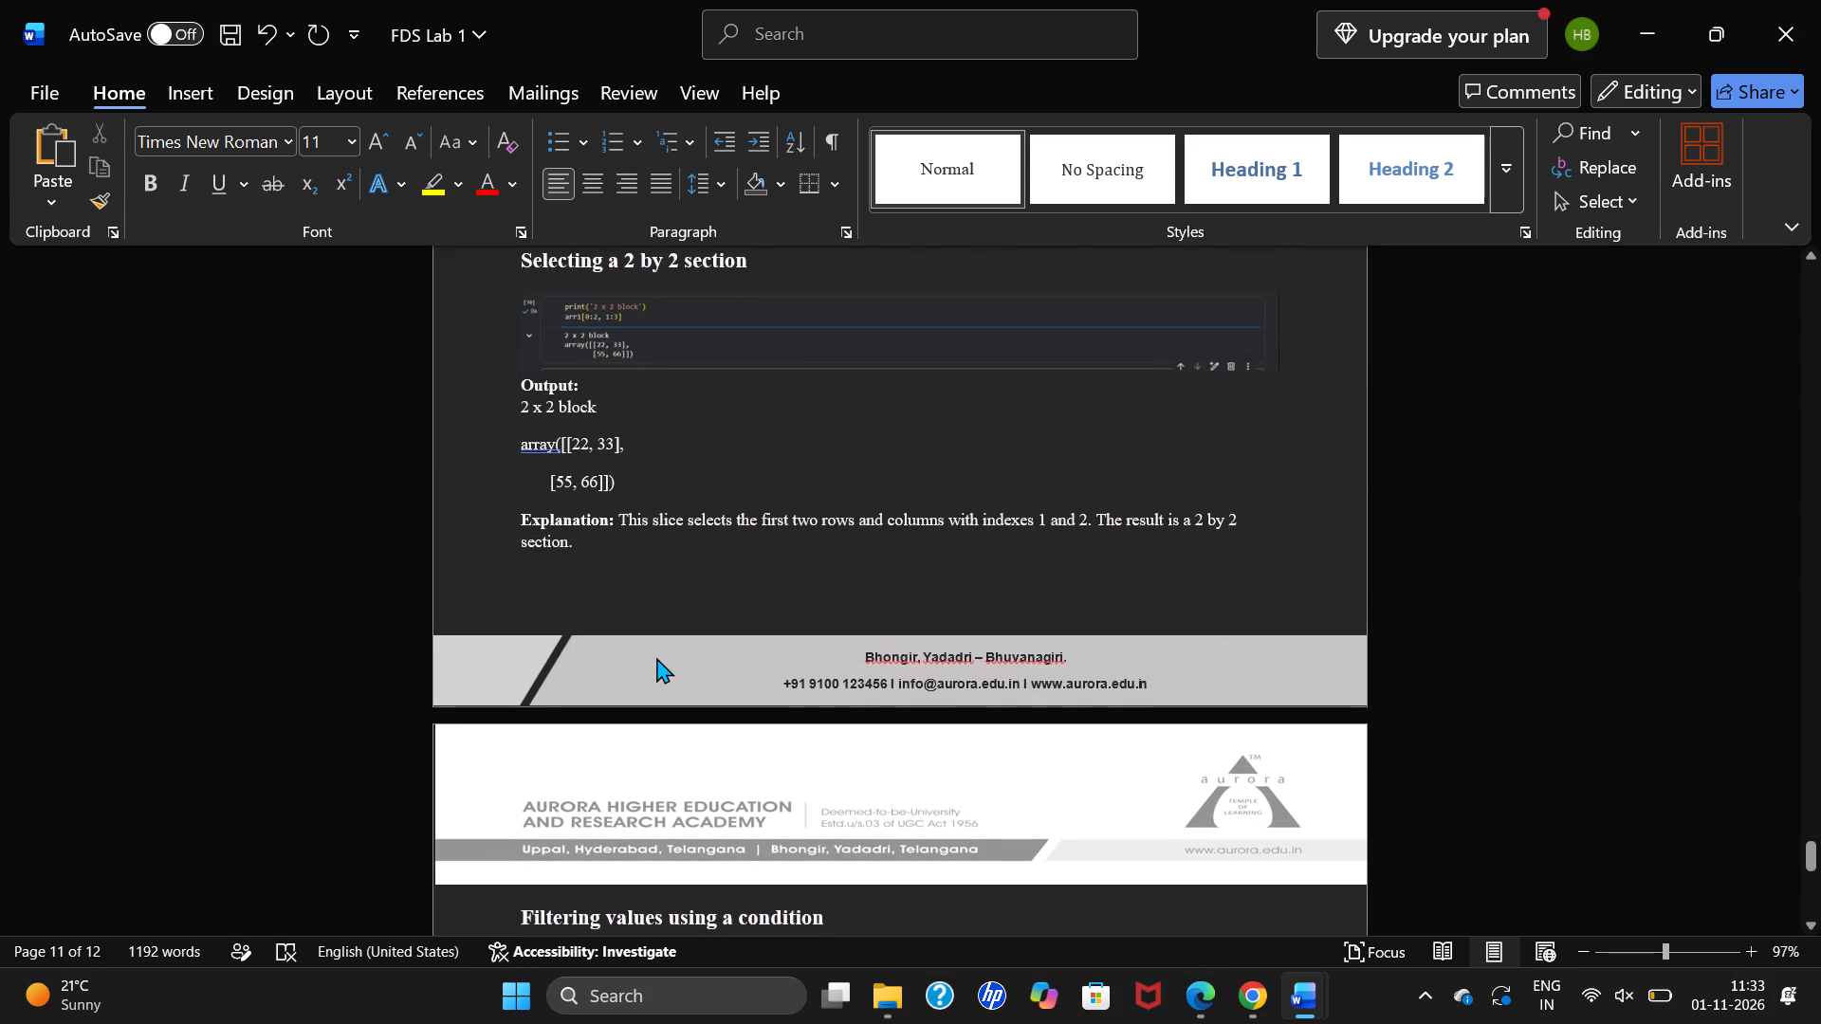
pyautogui.scroll(-4, 656, 657)
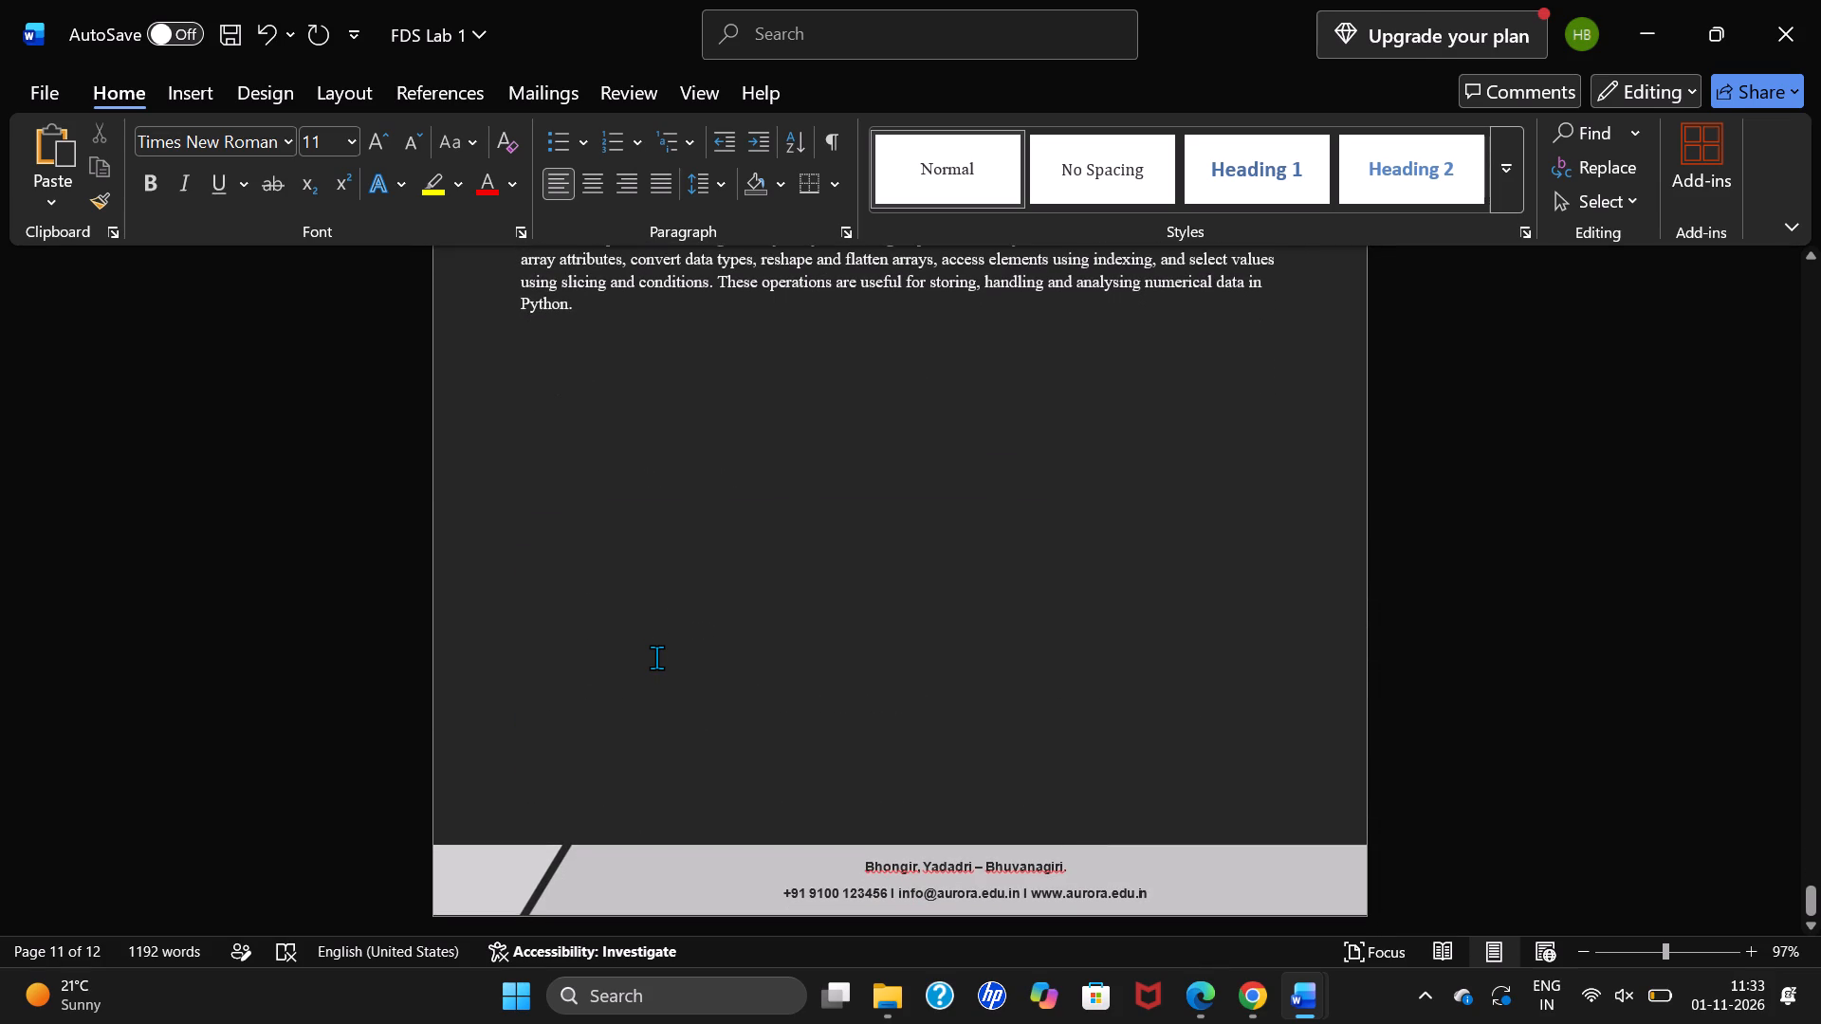
# In File Explorer, delete the existing FDS Lab 1 PDF from the Downloads folder.
pyautogui.click(898, 997)
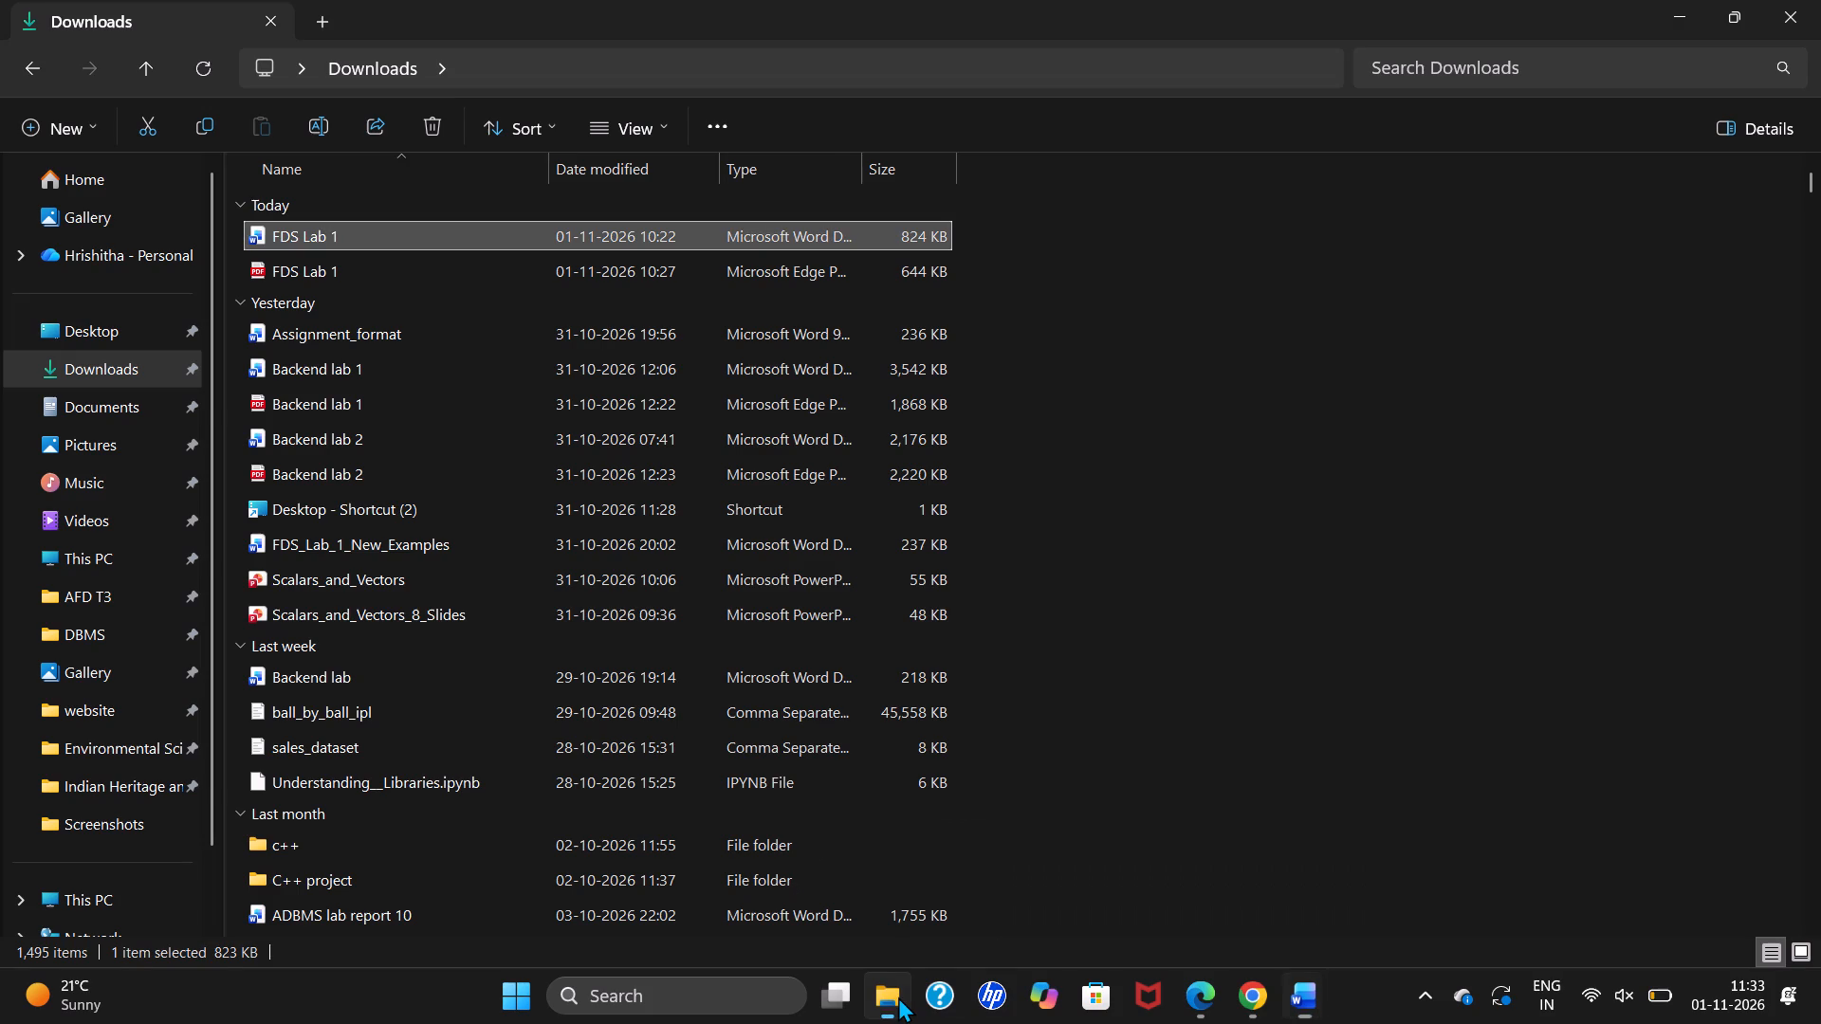
pyautogui.click(380, 276)
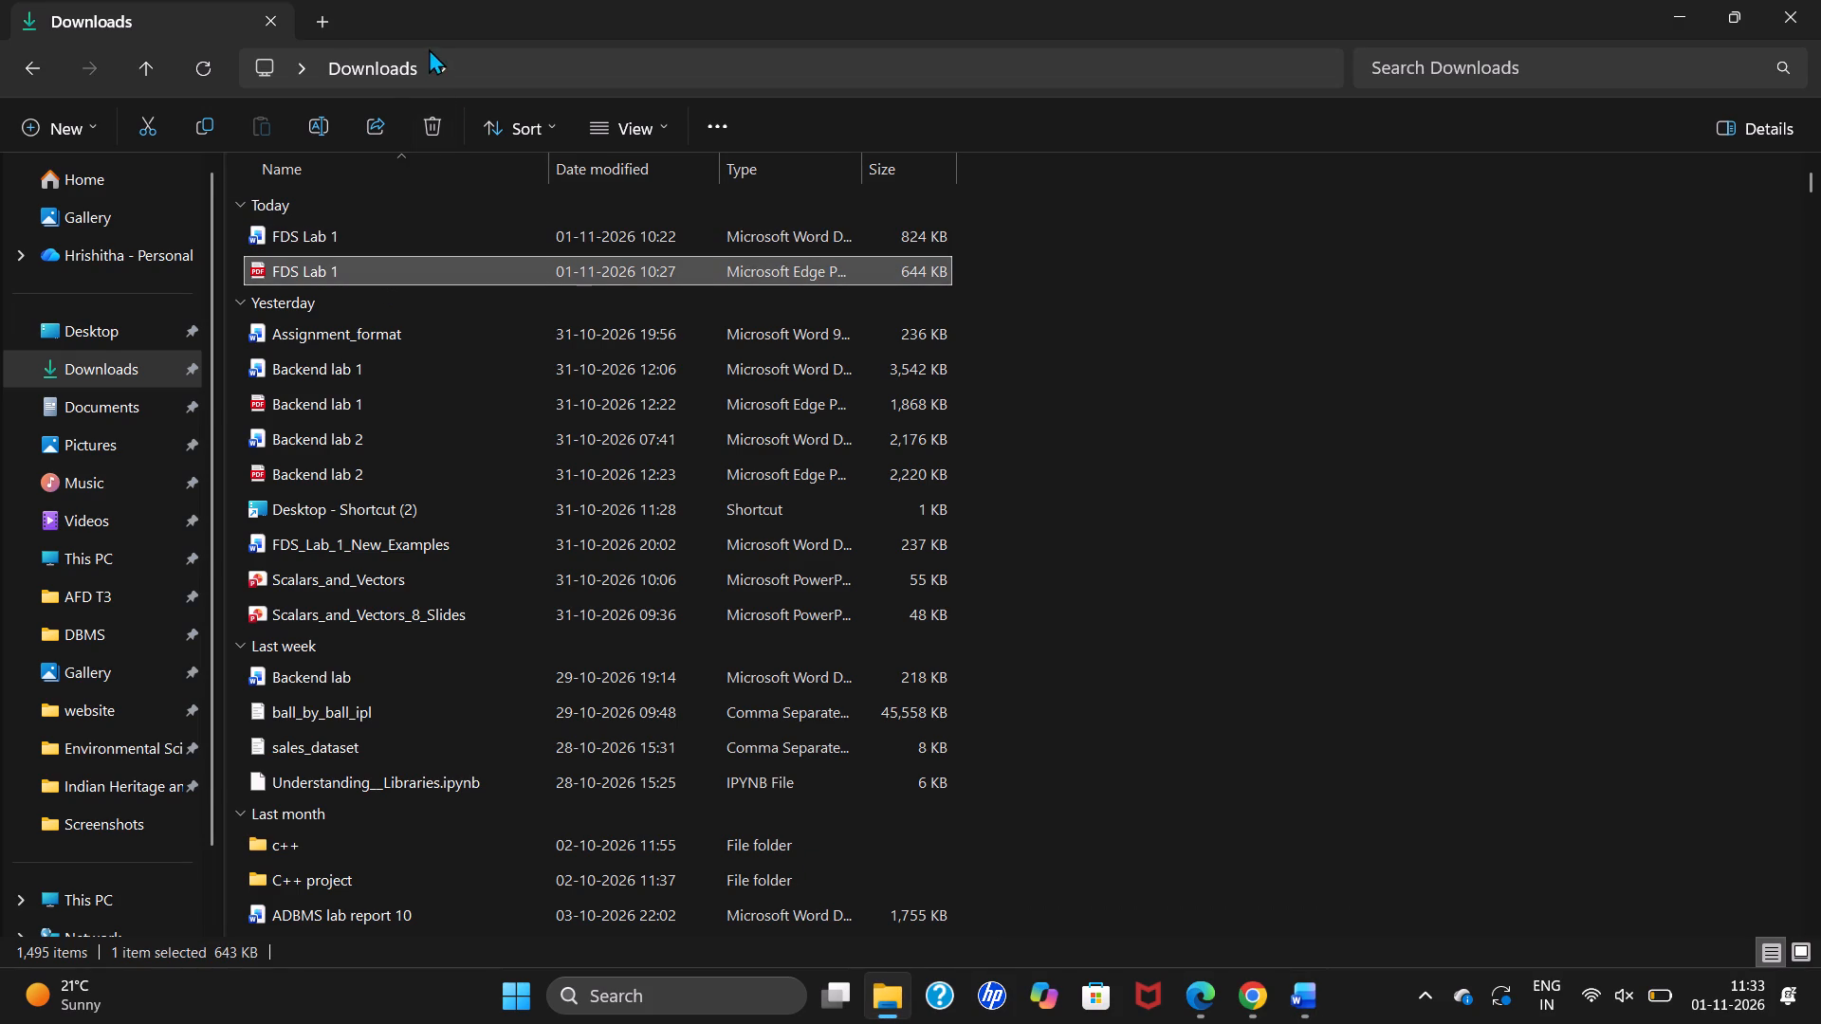
pyautogui.click(430, 132)
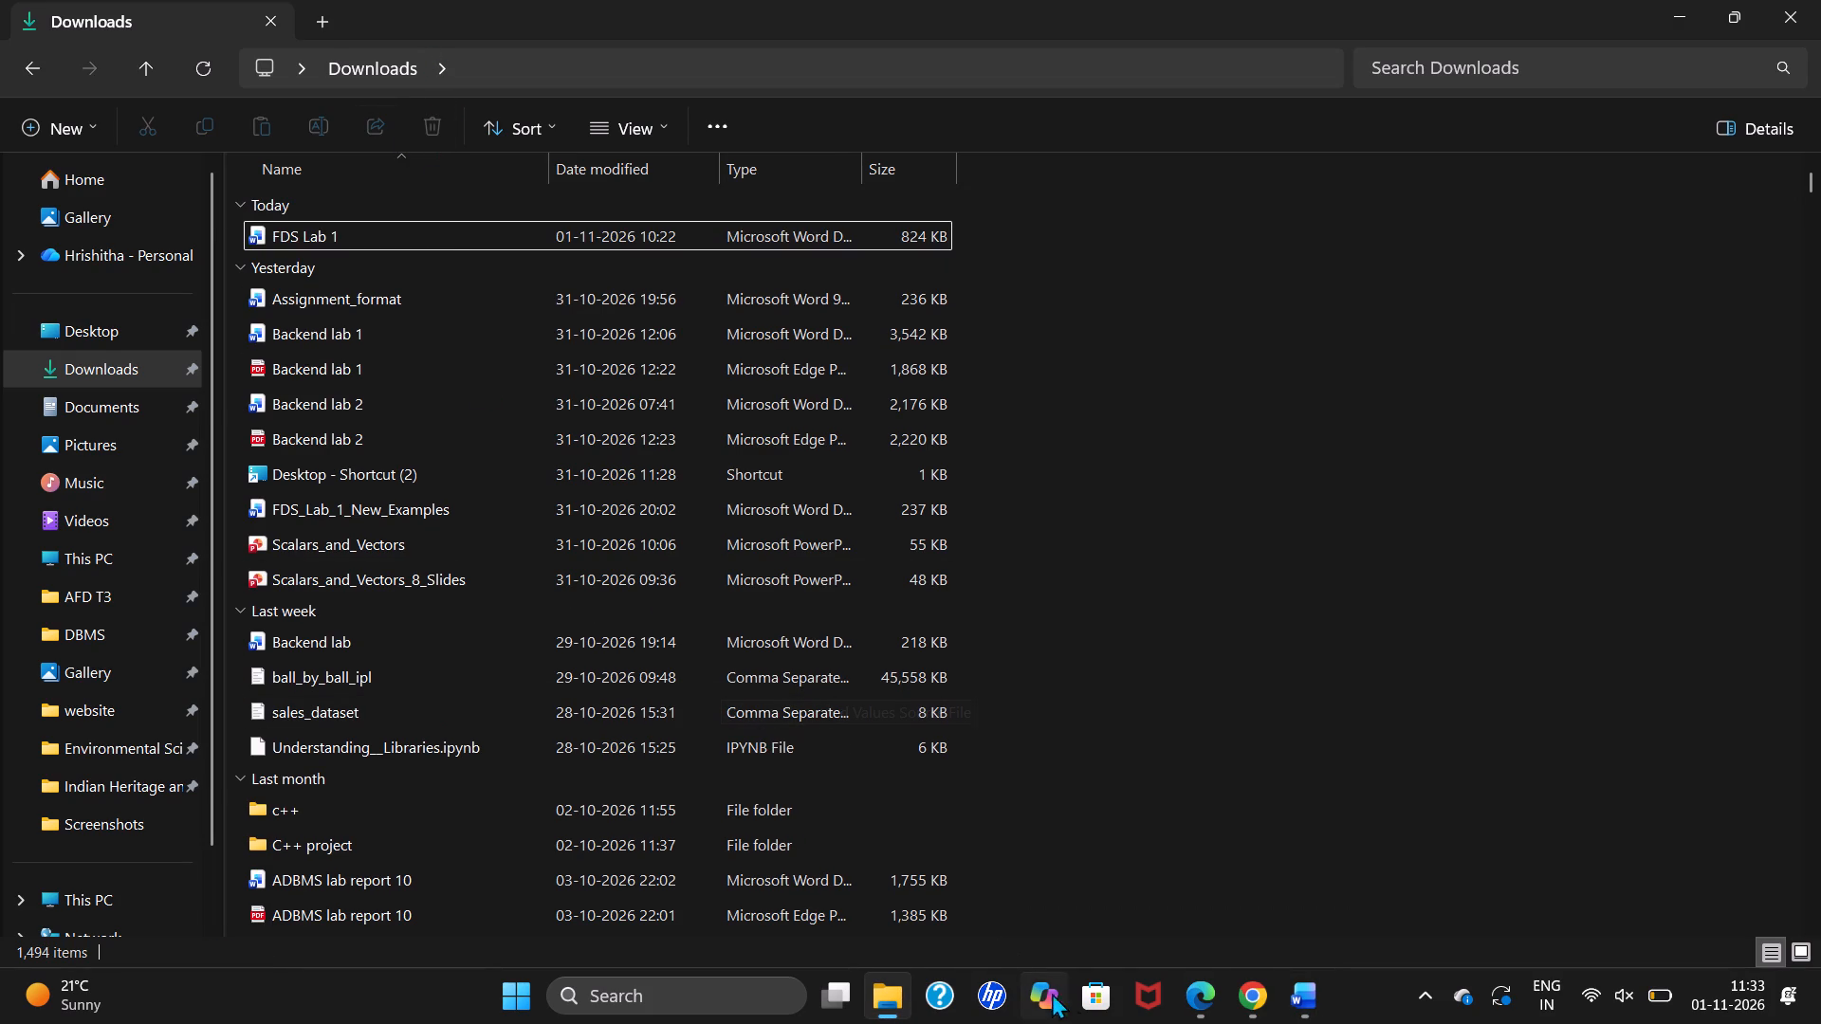
# Switch back to the FDS Lab 1 document in Word and export it to Downloads as a PDF named FDS Lab 1.
pyautogui.click(1321, 1005)
pyautogui.click(1238, 897)
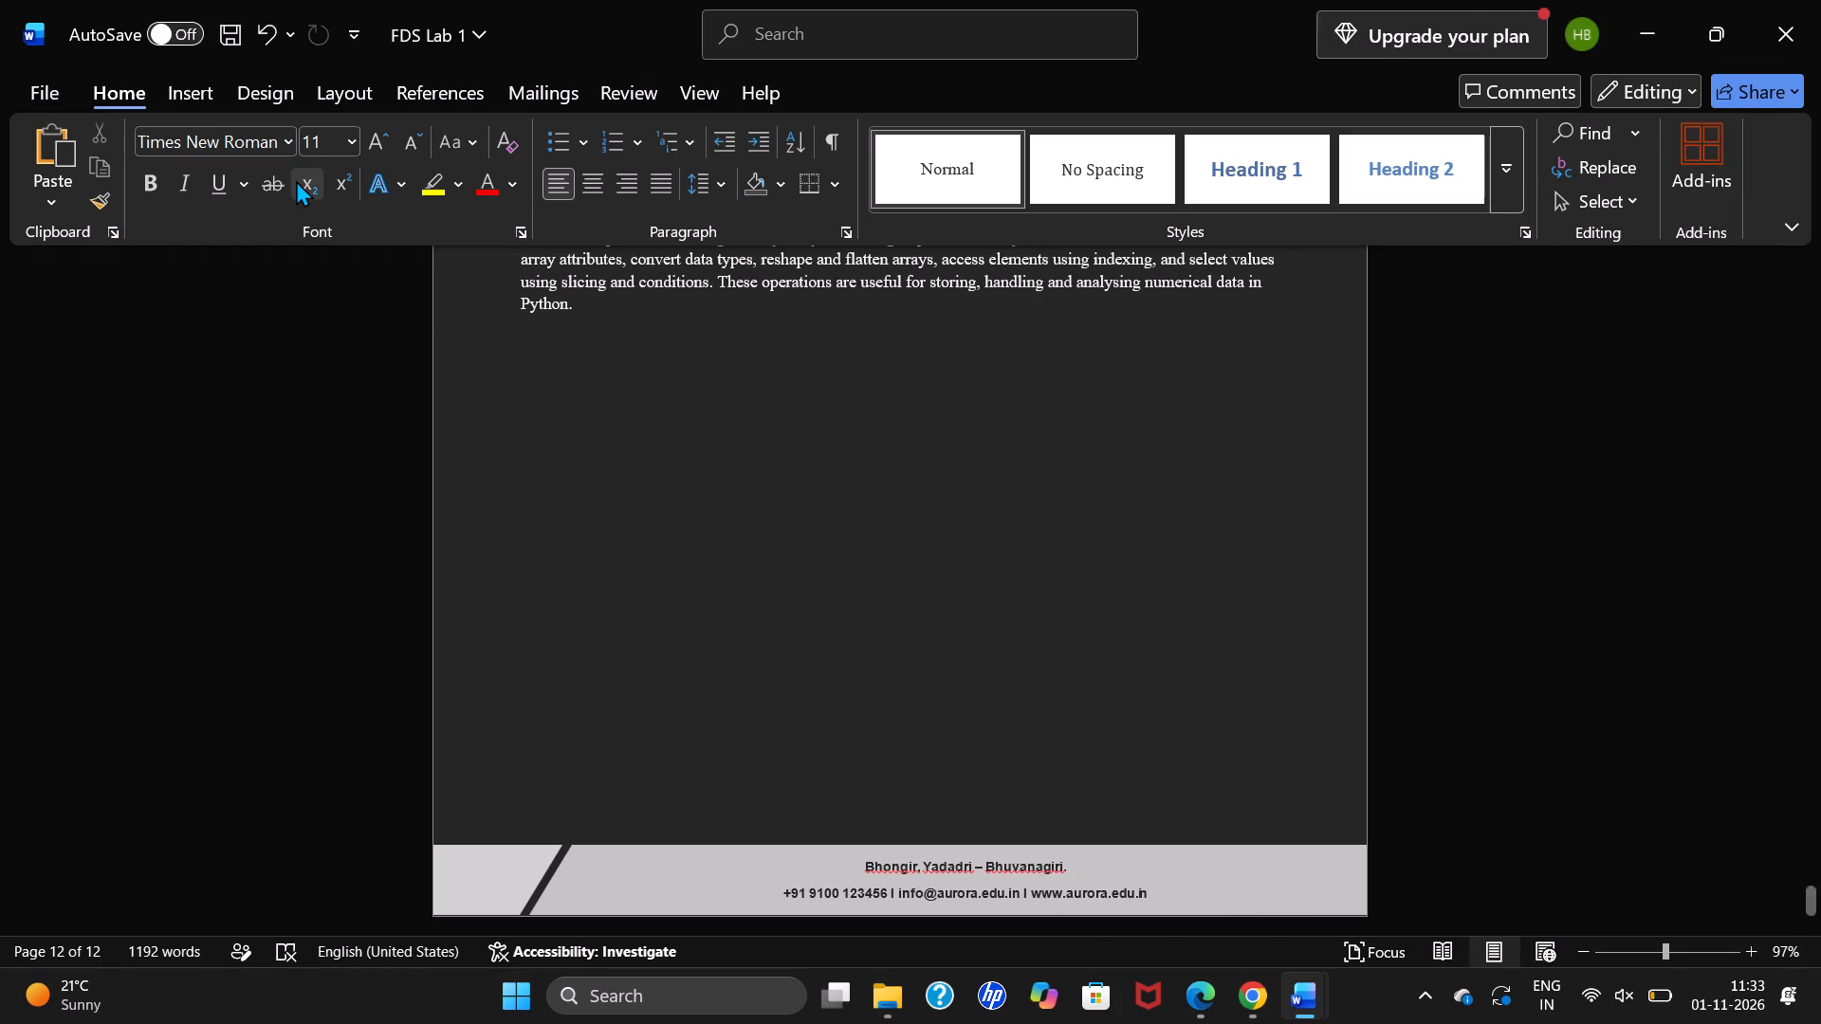
pyautogui.click(55, 100)
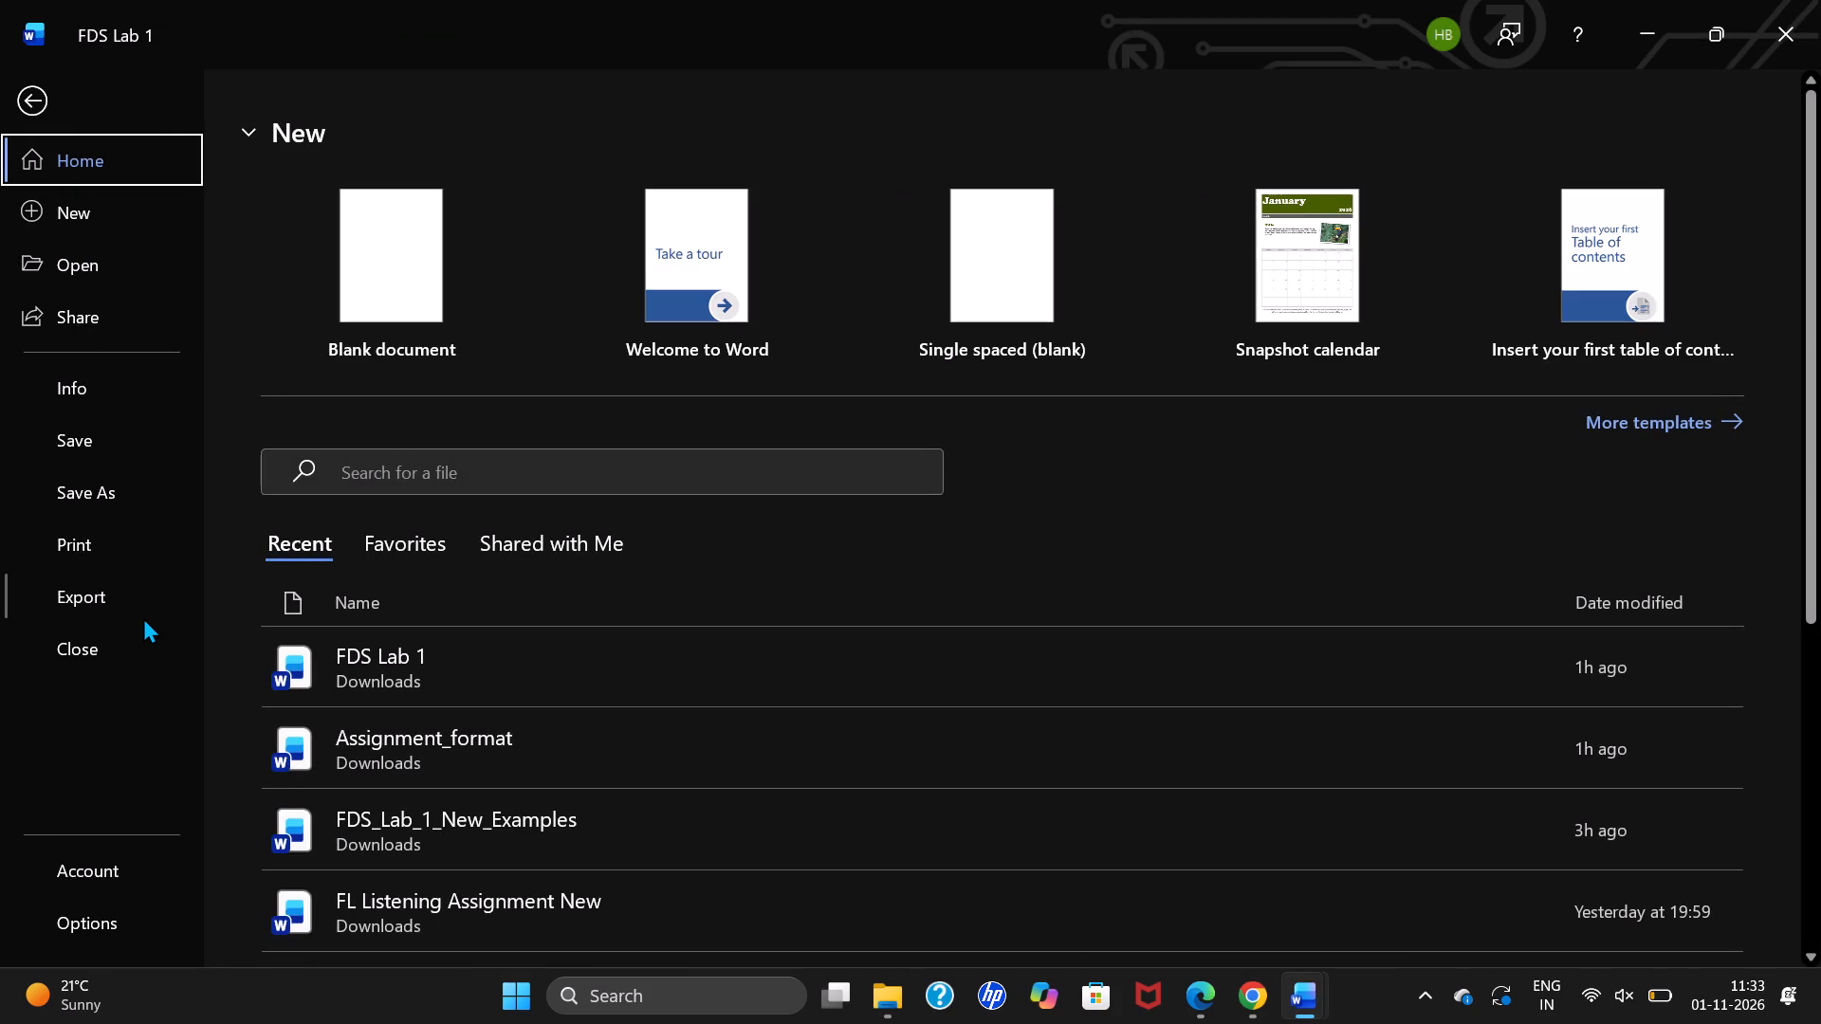
pyautogui.click(134, 587)
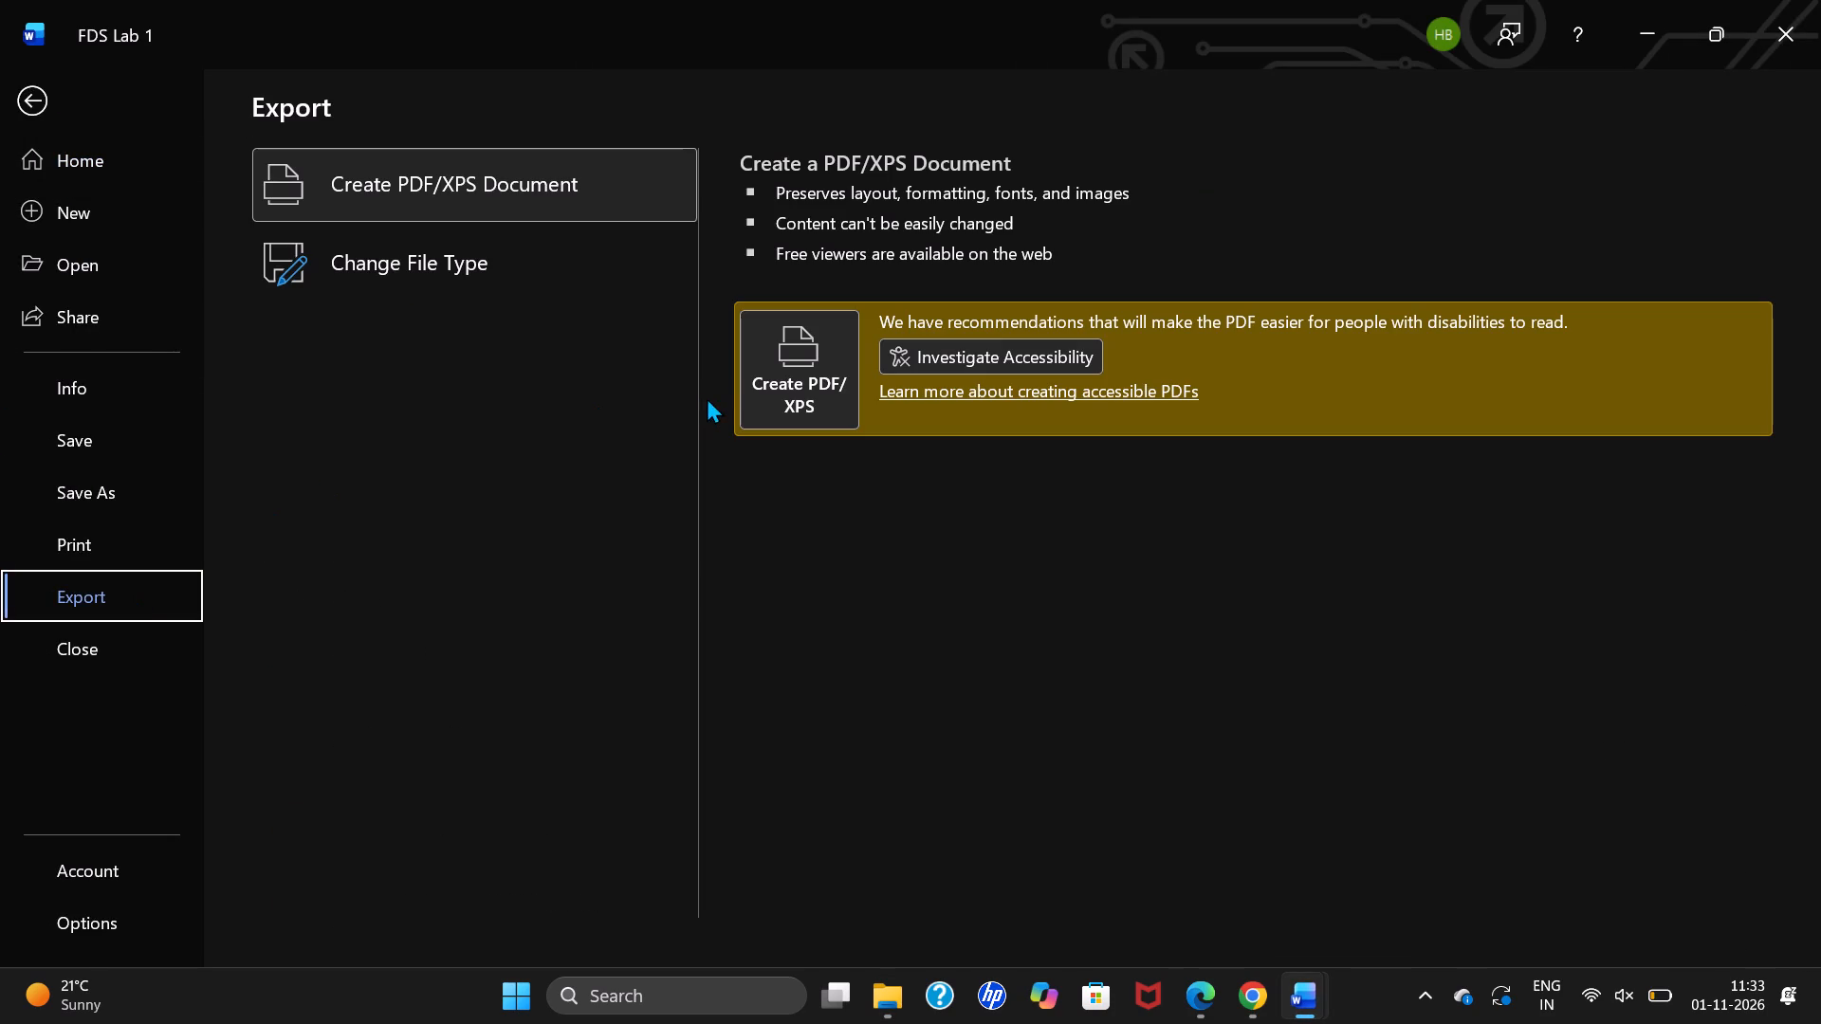
pyautogui.click(770, 377)
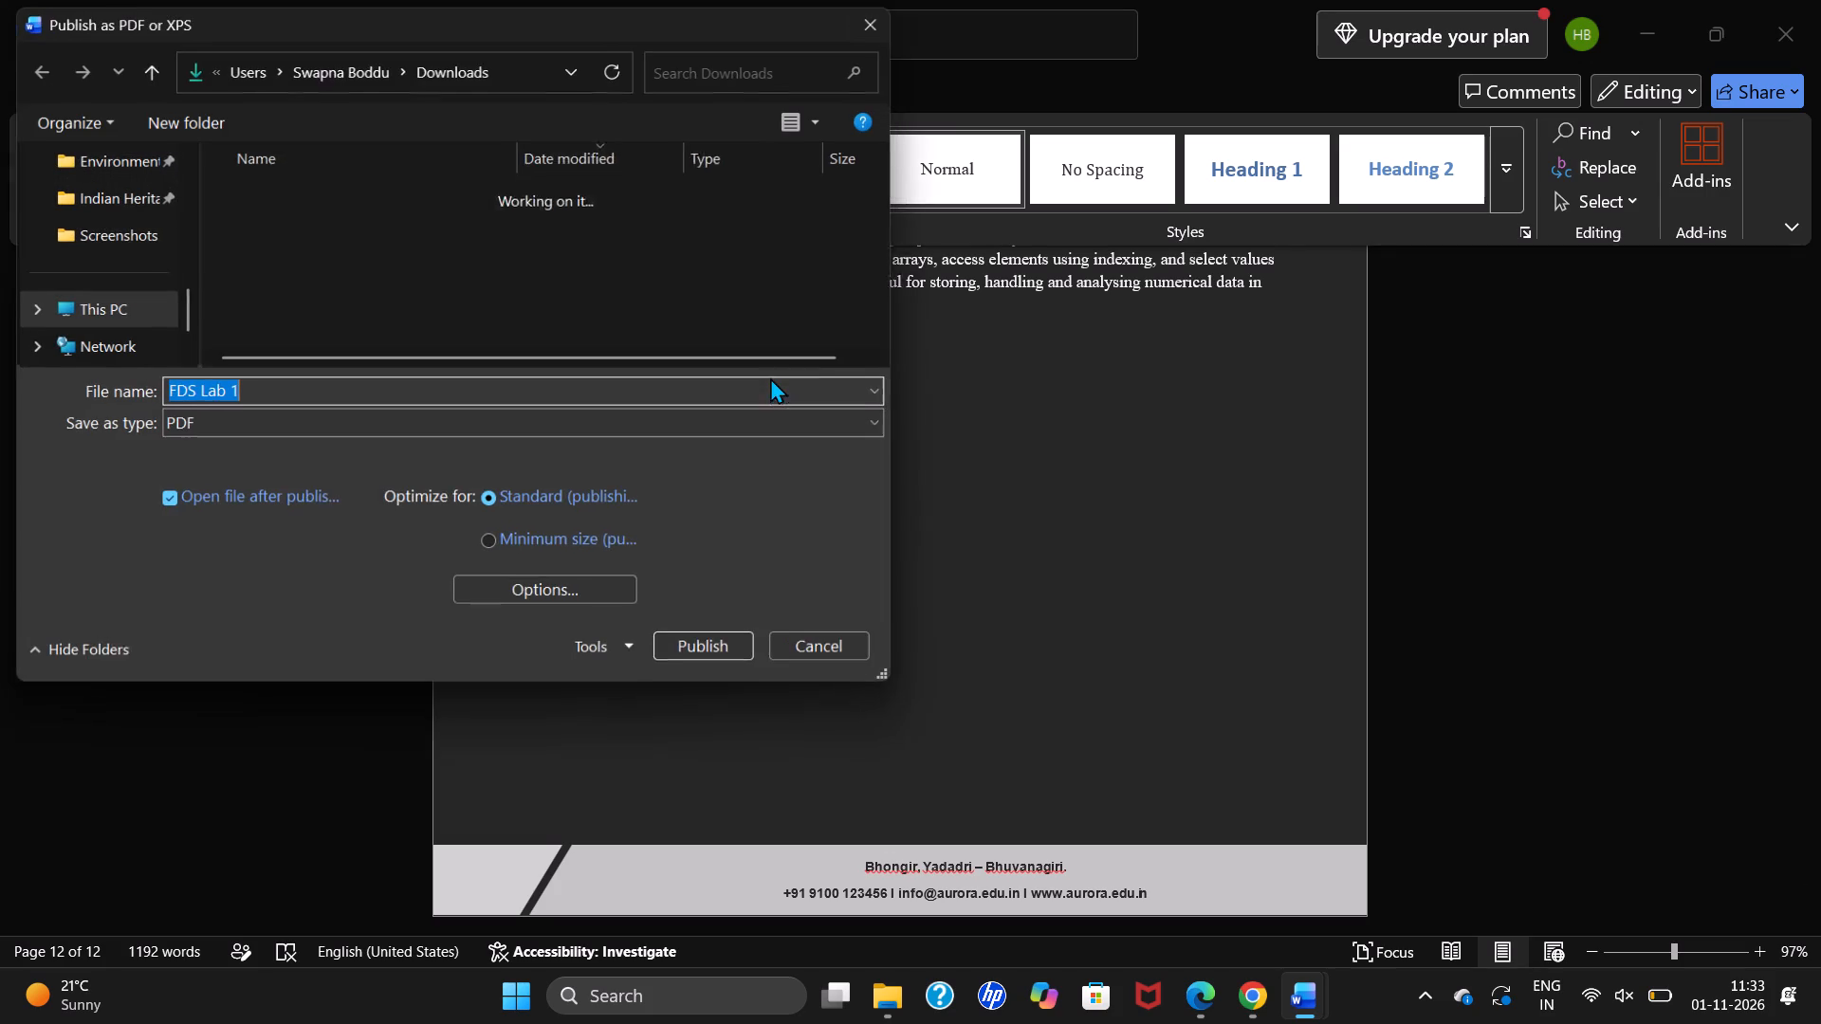
pyautogui.click(716, 660)
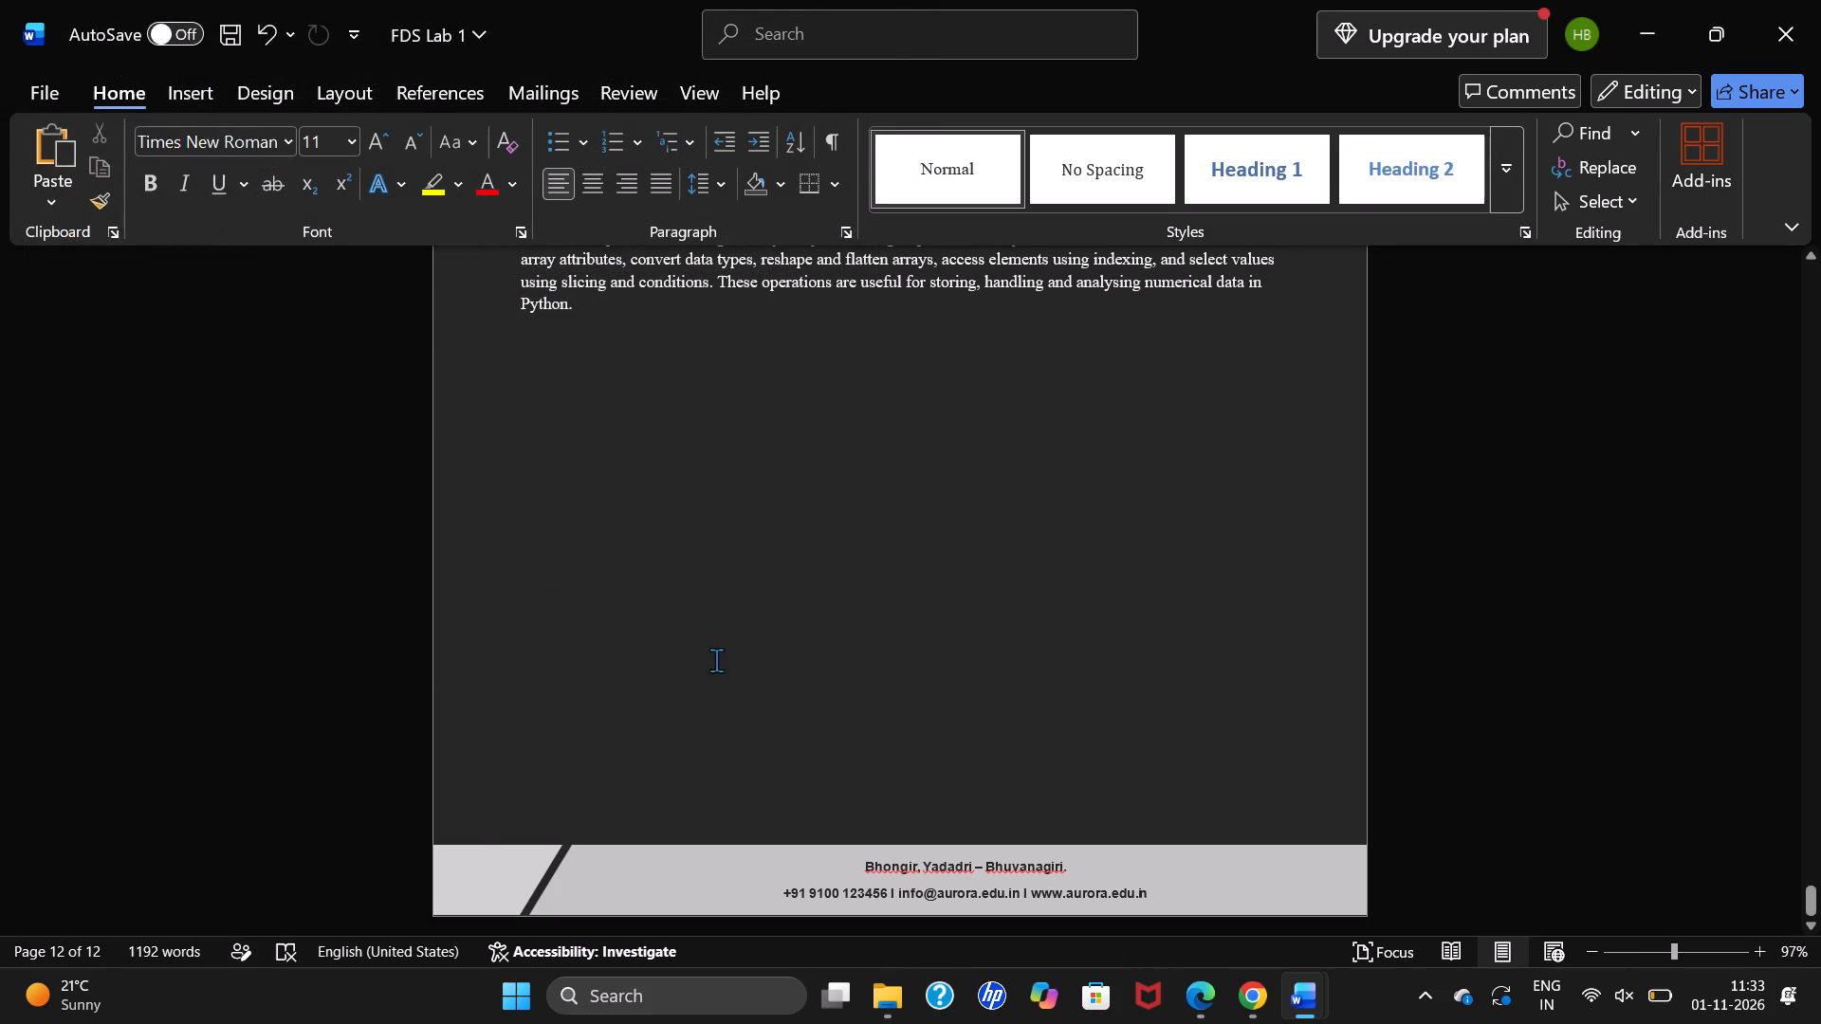
# Skim the exported FDS Lab 1 PDF from the first page to the Conclusion and back, checking headings and page layout.
pyautogui.scroll(-7, 716, 660)
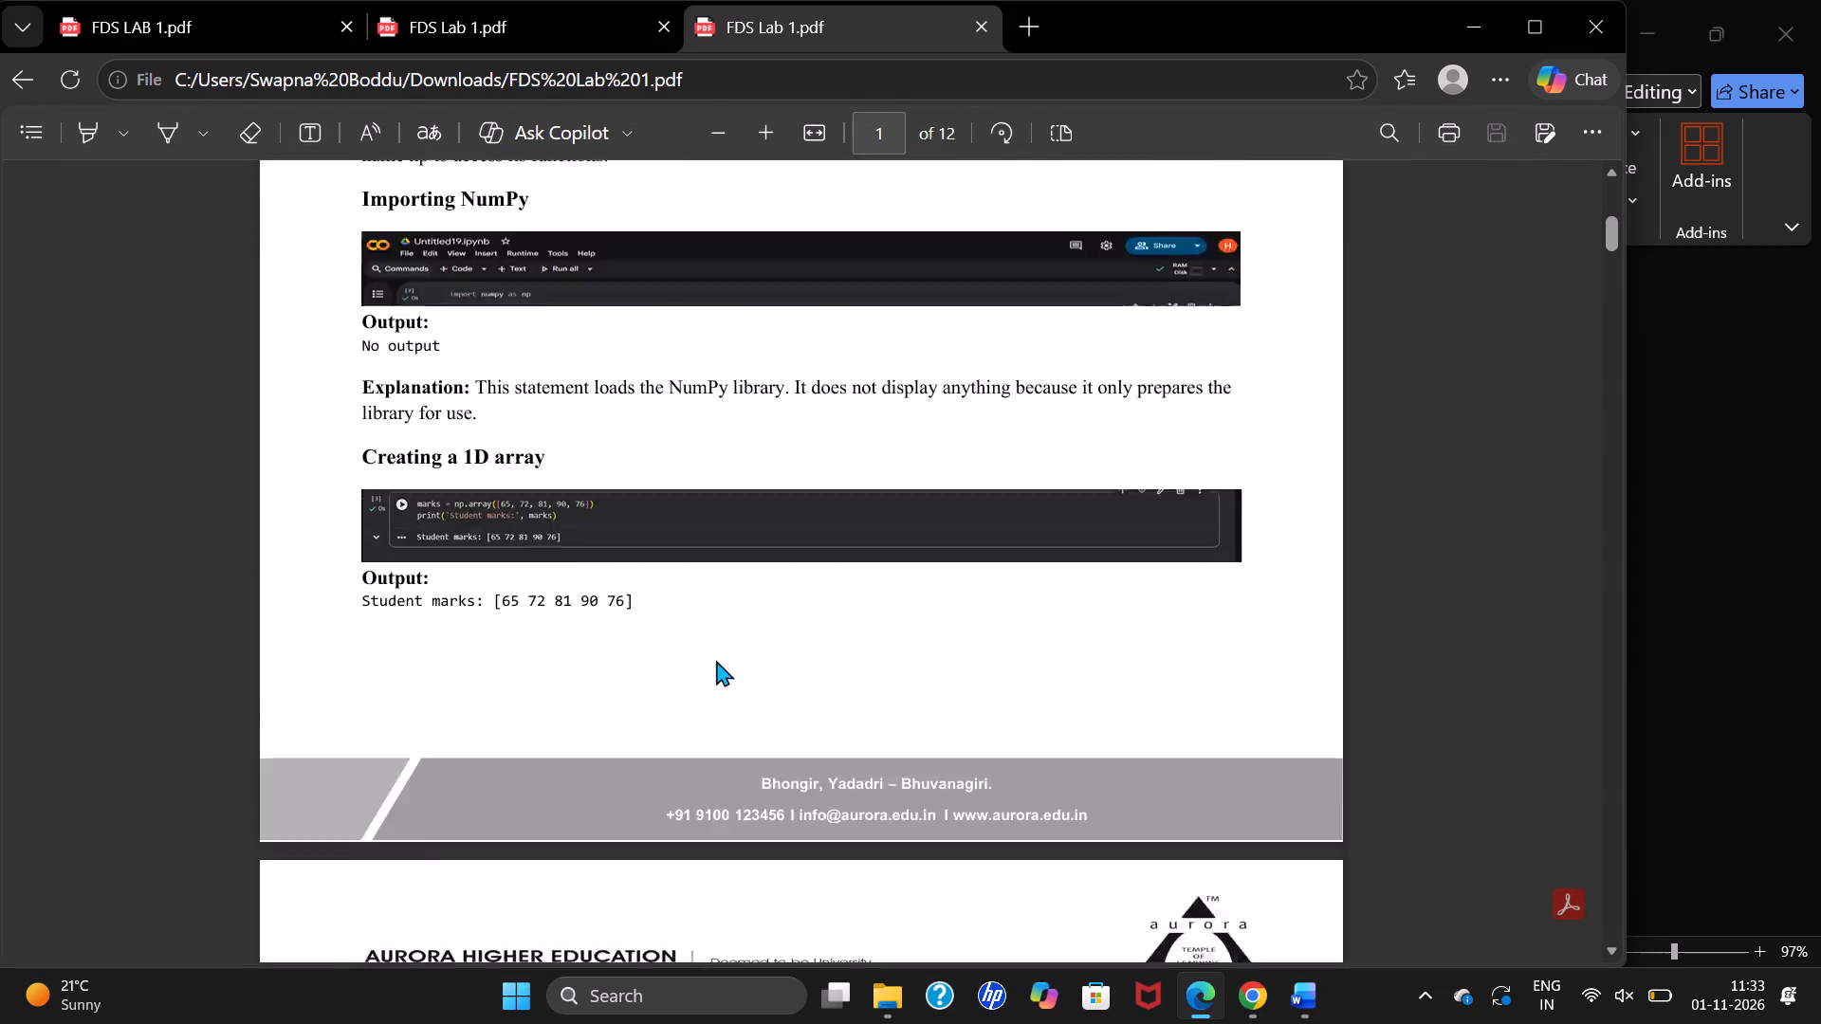
pyautogui.scroll(-7, 716, 660)
pyautogui.scroll(2, 716, 660)
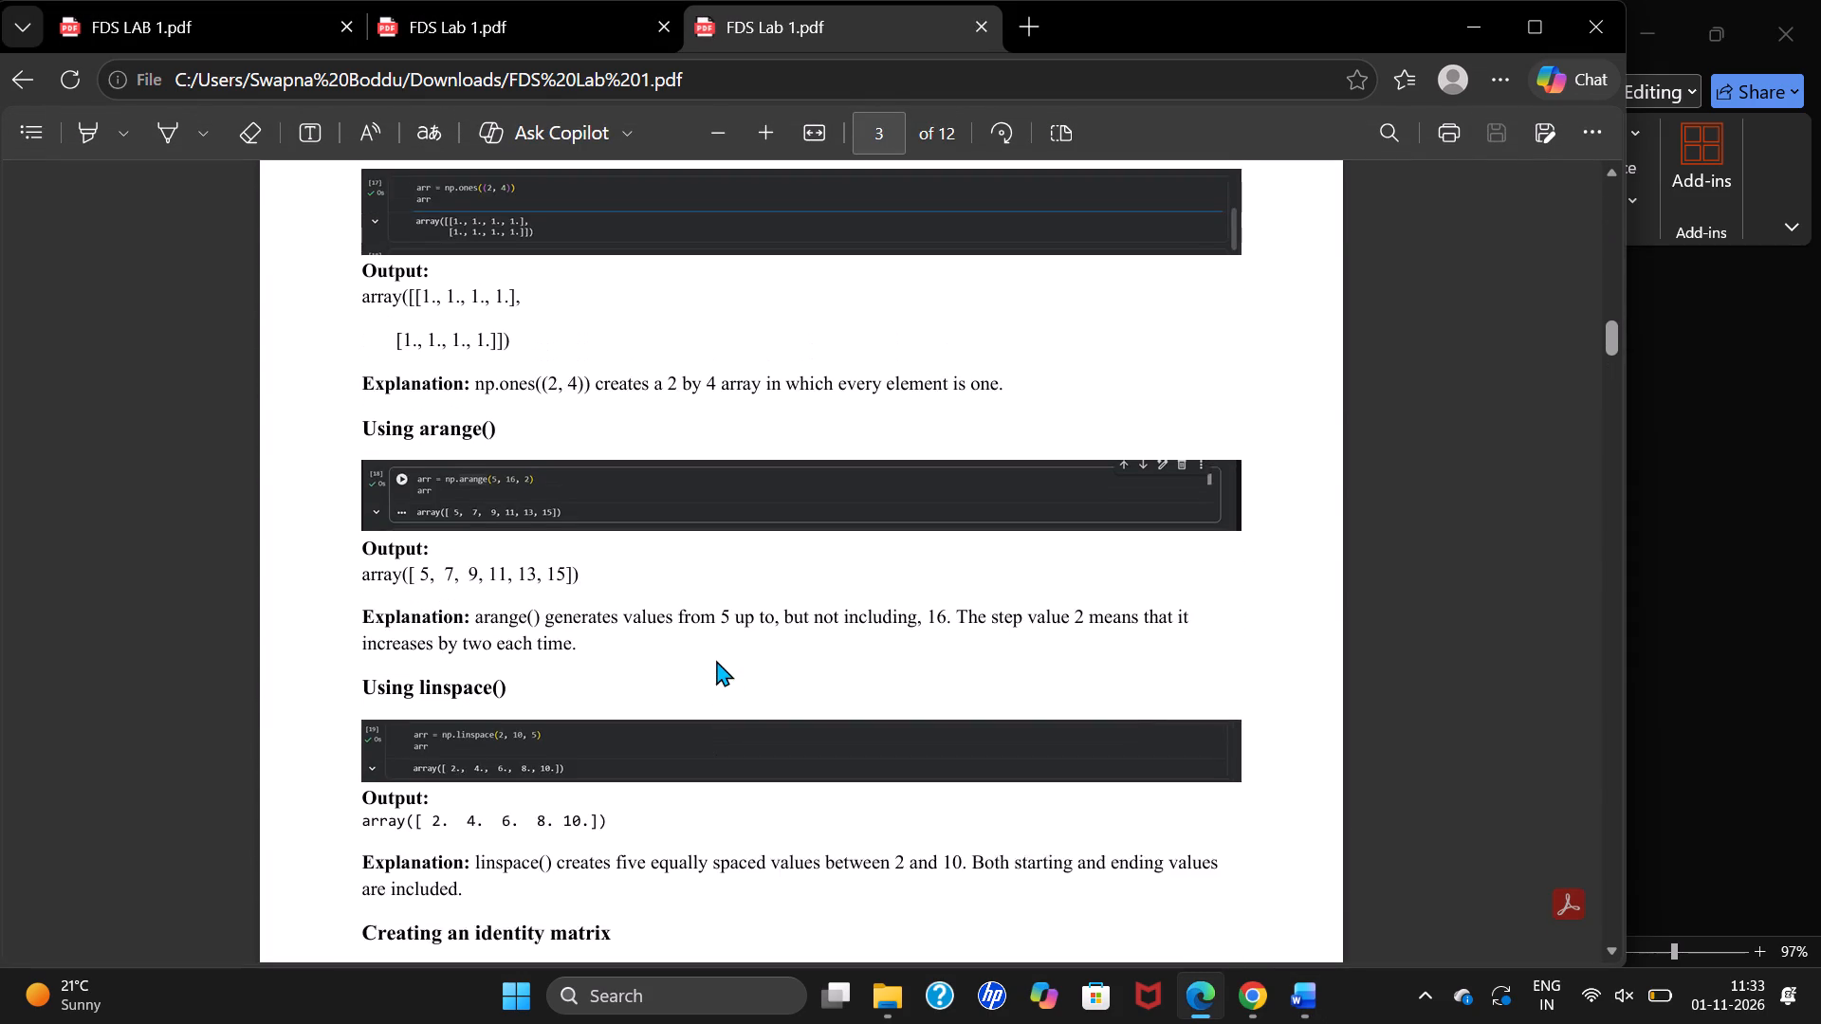
pyautogui.scroll(-10, 716, 660)
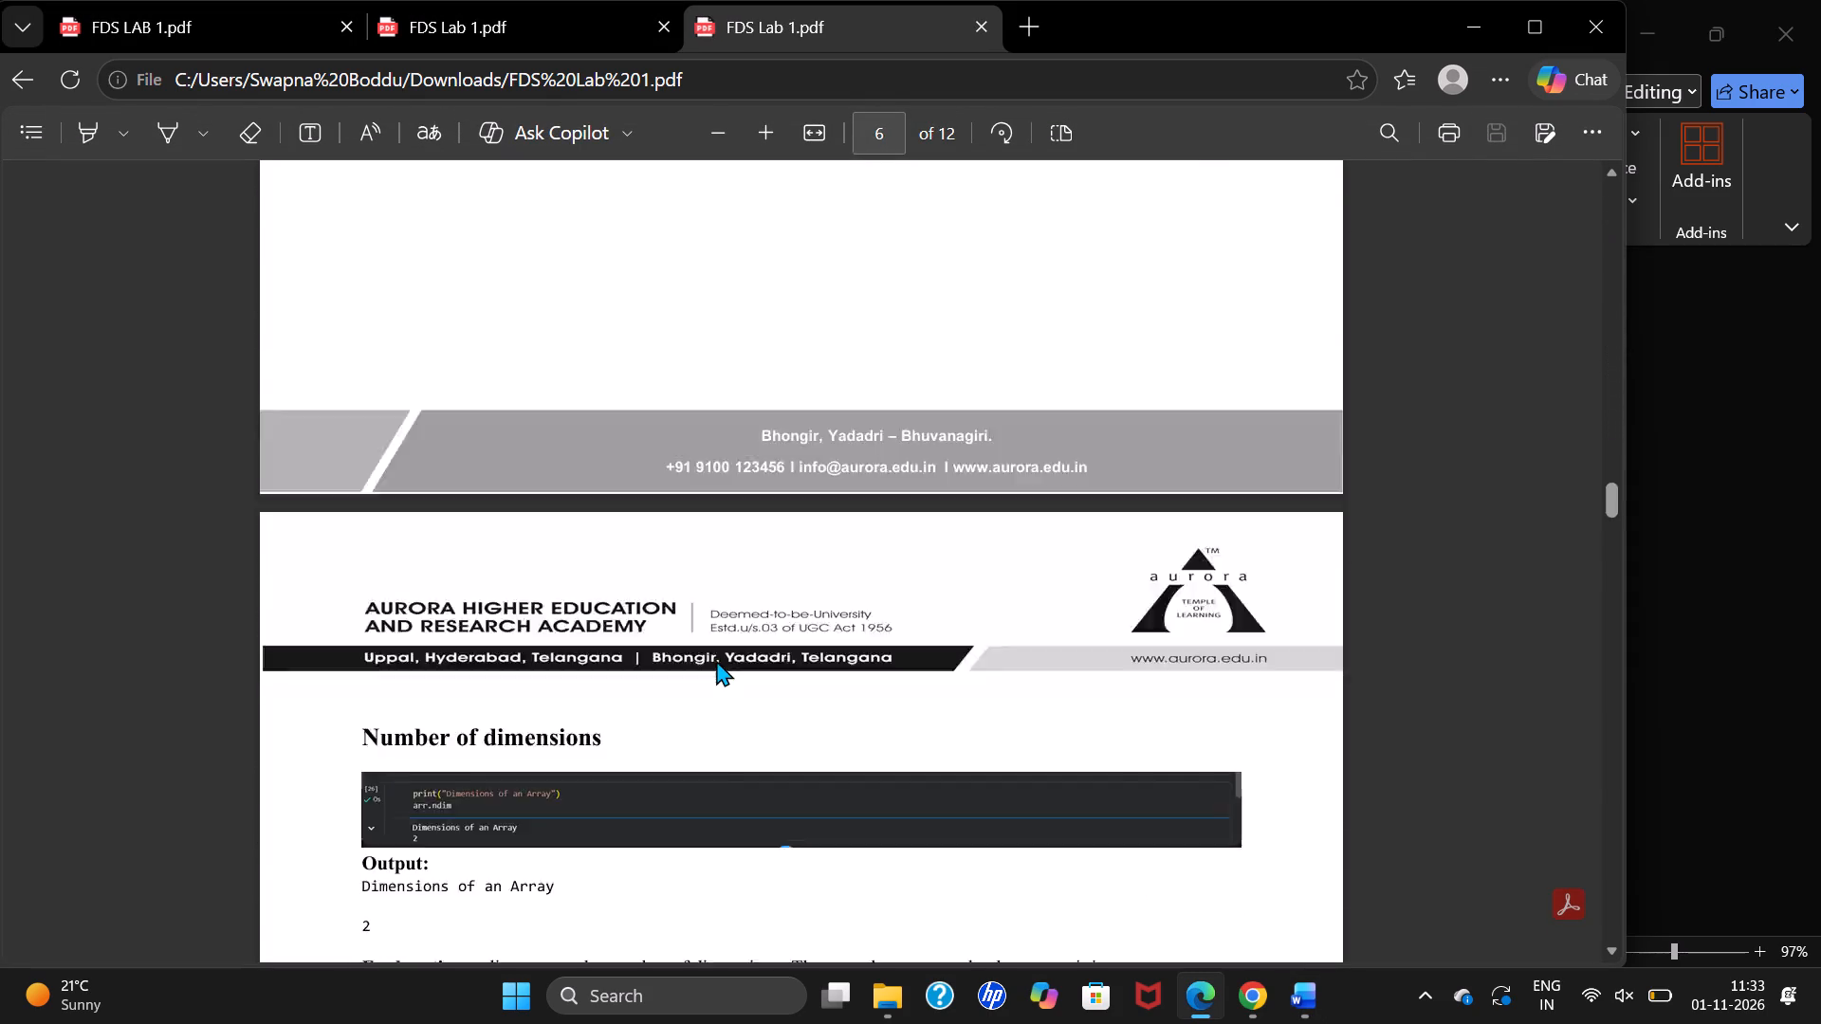
pyautogui.scroll(-6, 716, 660)
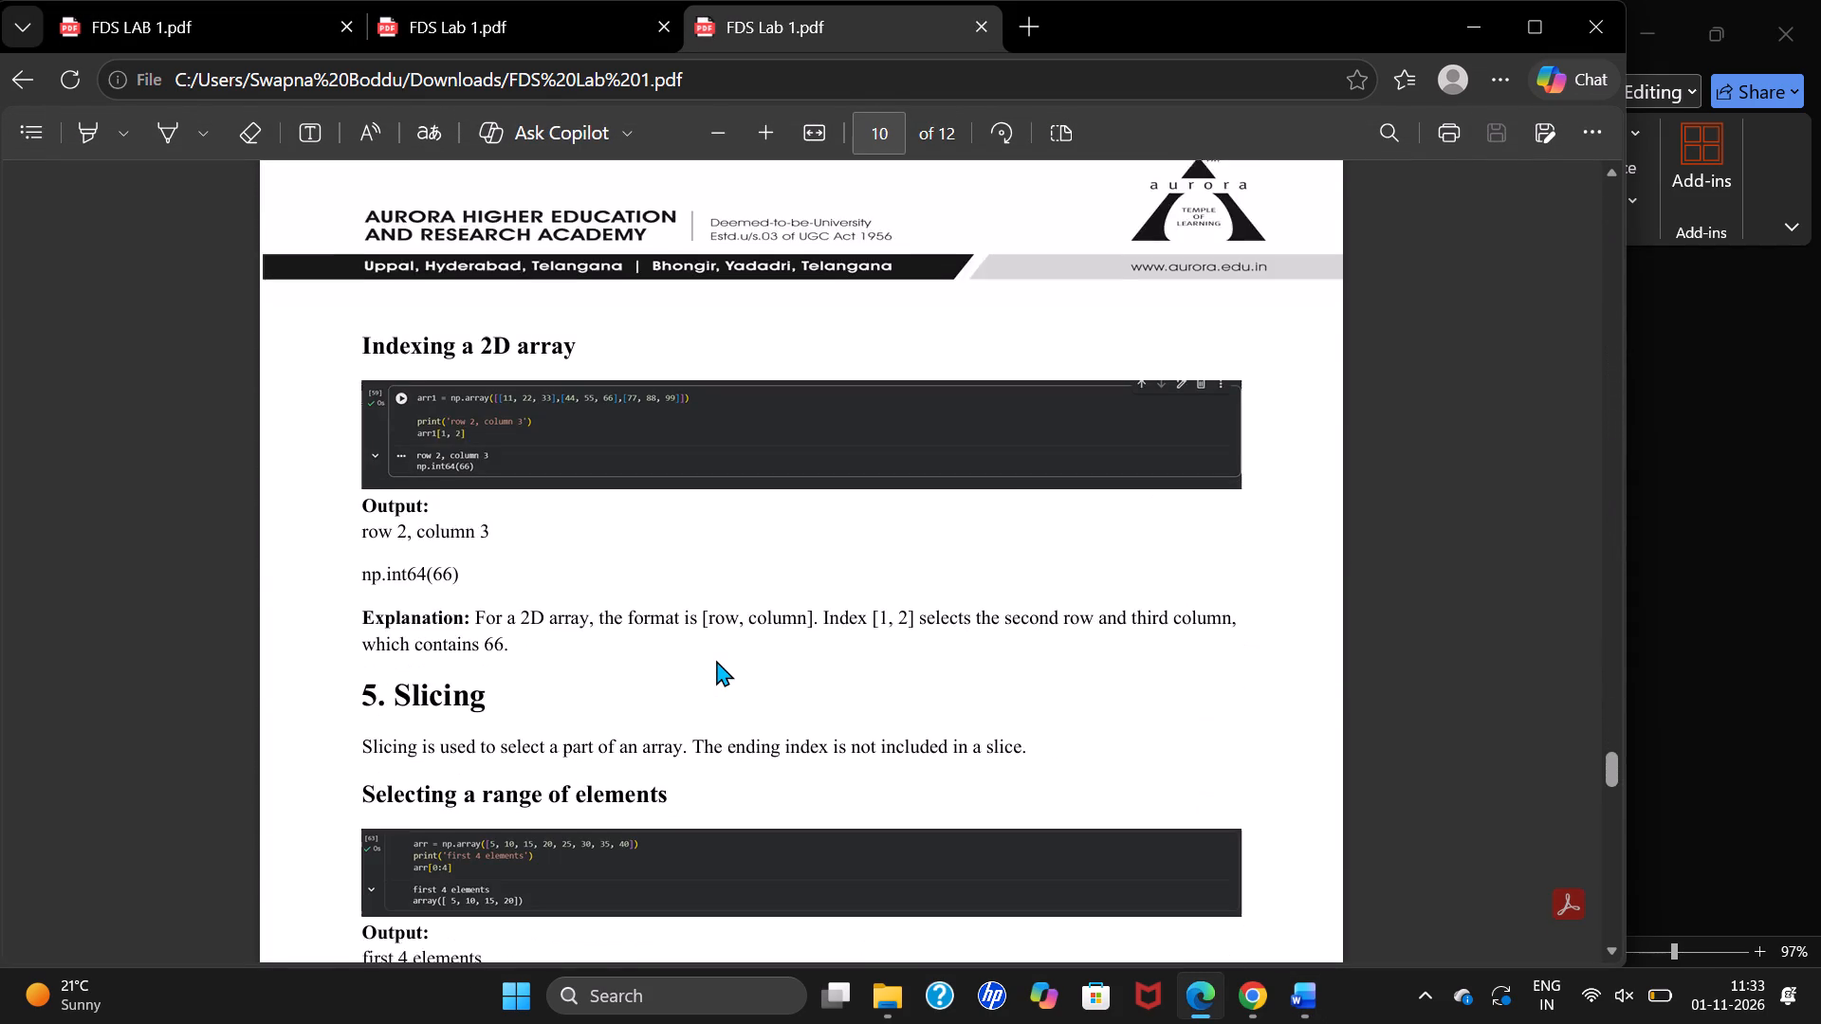
pyautogui.scroll(-4, 716, 660)
pyautogui.scroll(2, 716, 660)
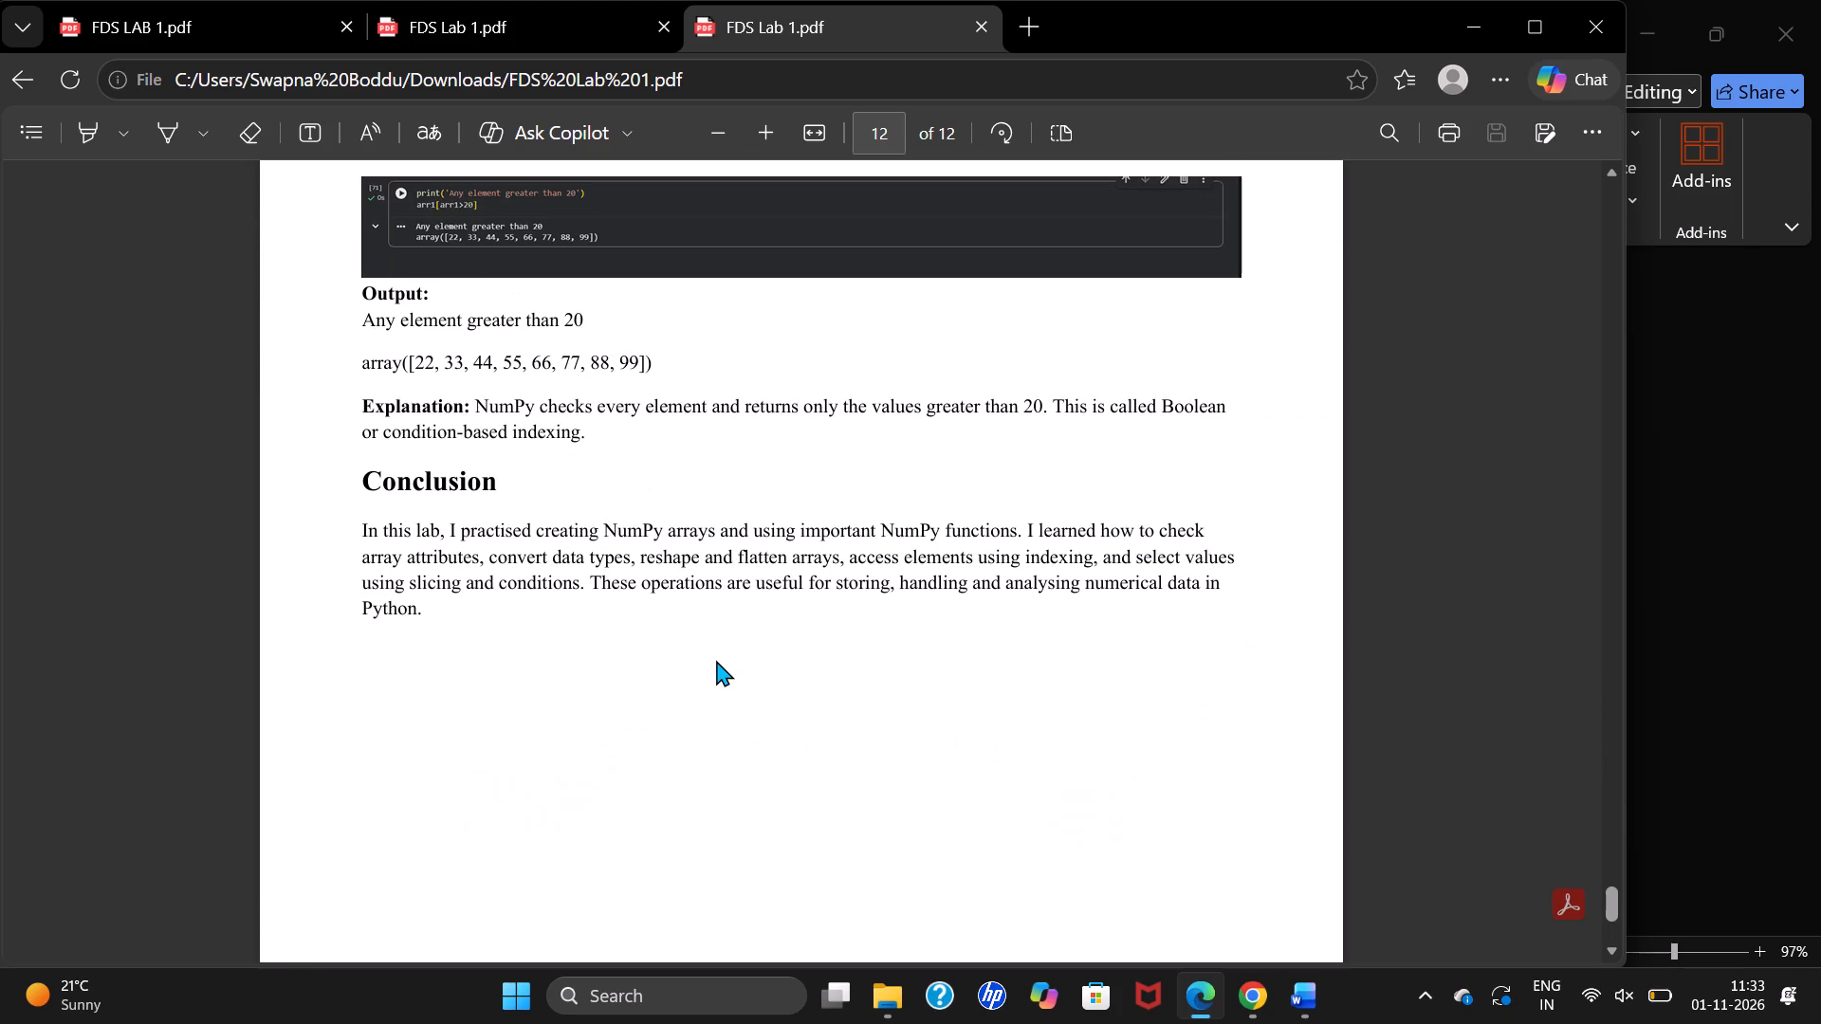
pyautogui.scroll(20, 716, 660)
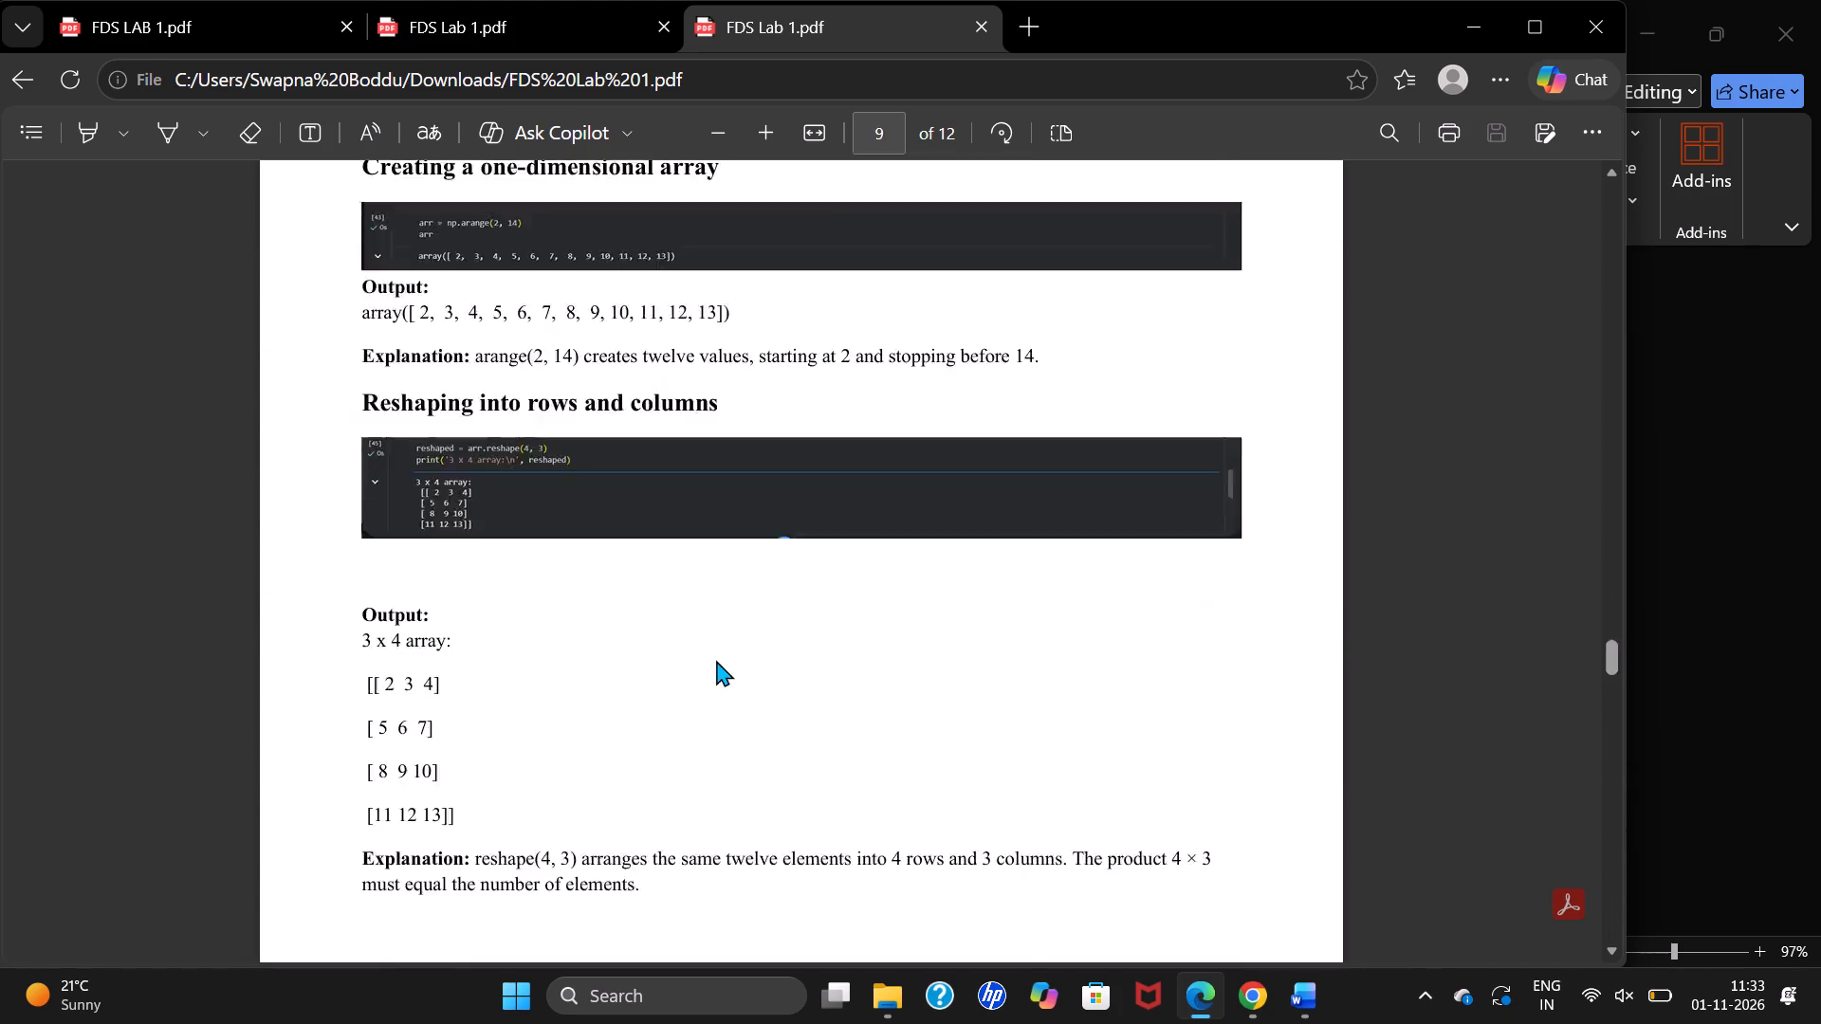
pyautogui.scroll(6, 716, 660)
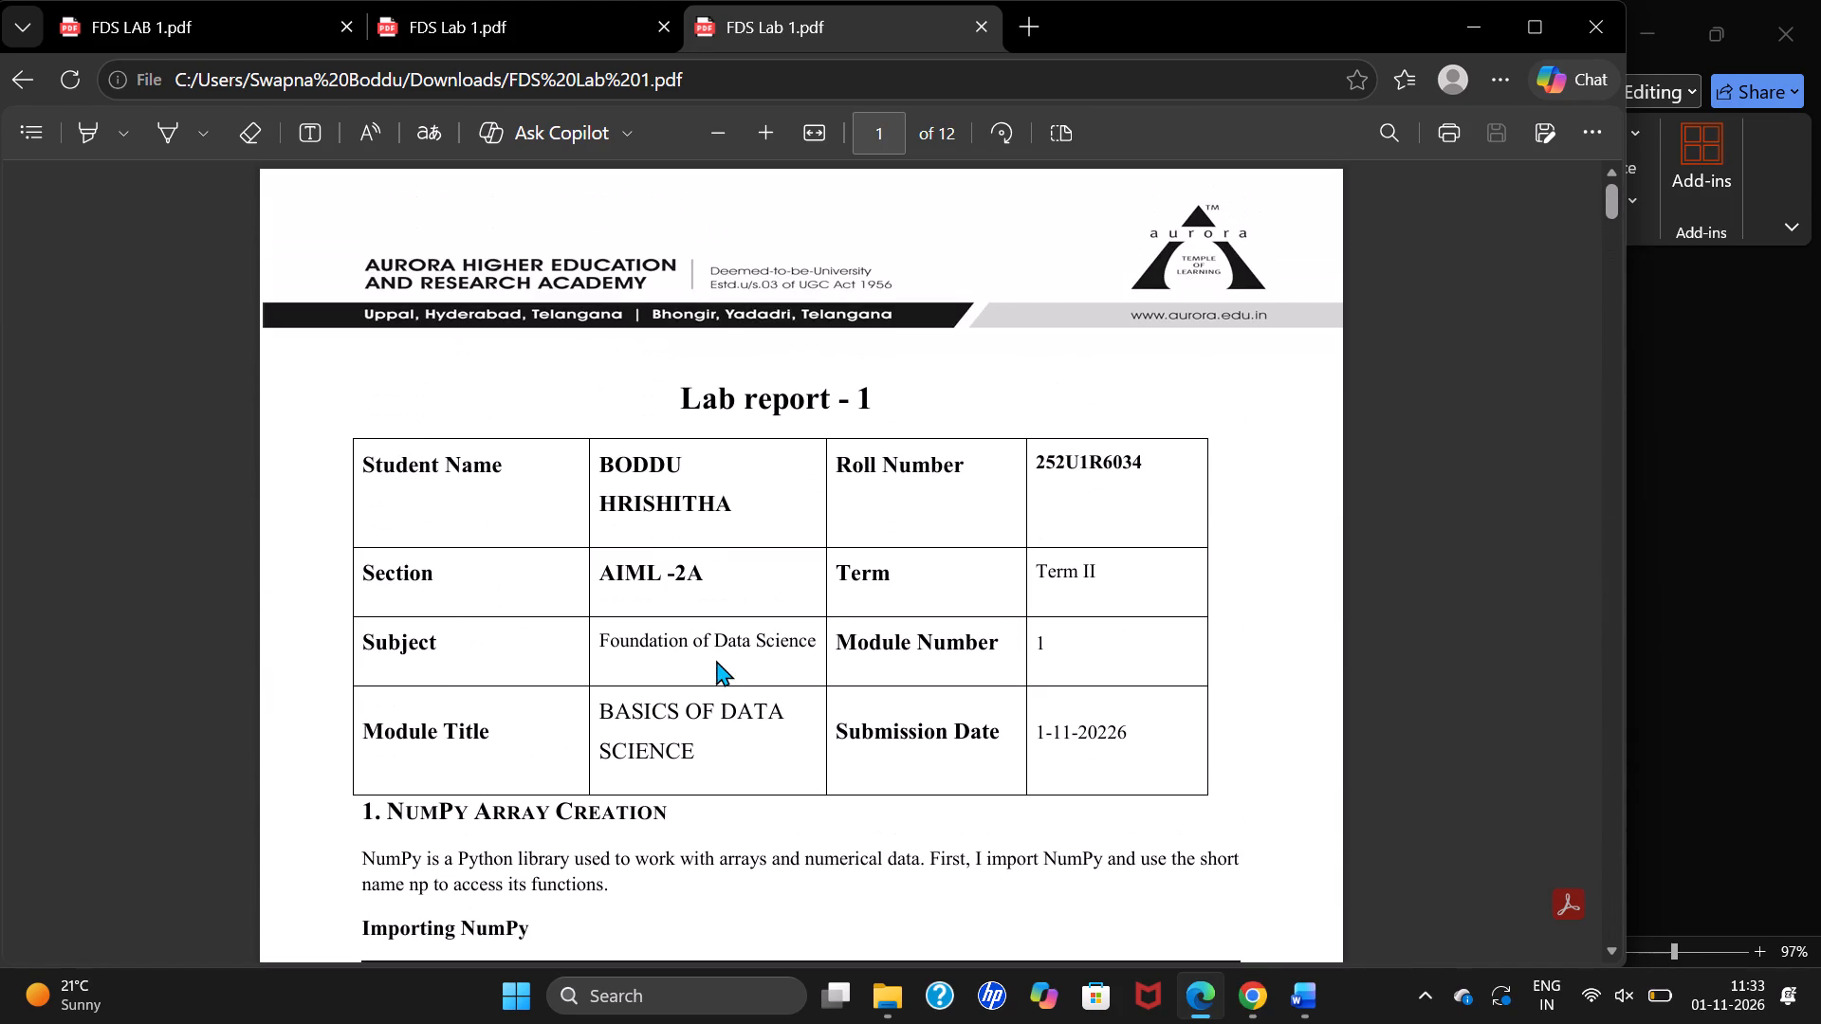
# Go through the exported PDF again, comparing the sizes of section headings and subheadings across its pages.
pyautogui.scroll(-4, 693, 543)
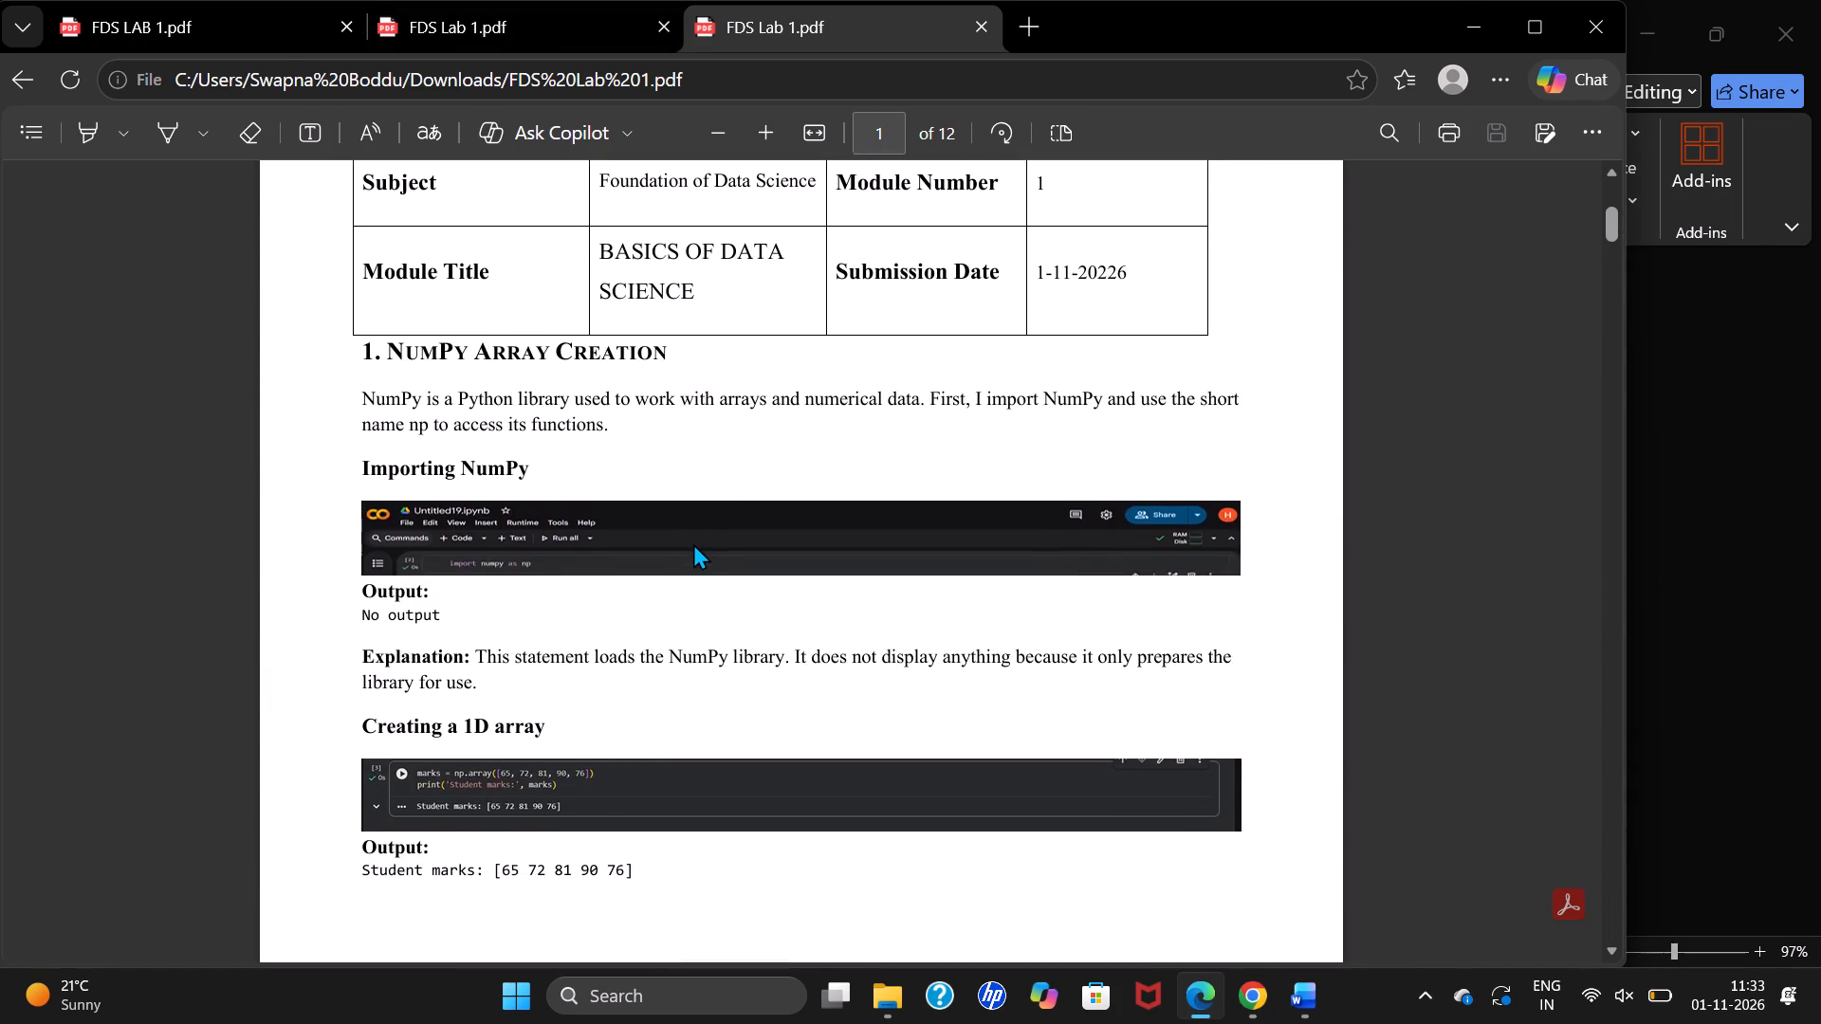
pyautogui.scroll(-7, 693, 543)
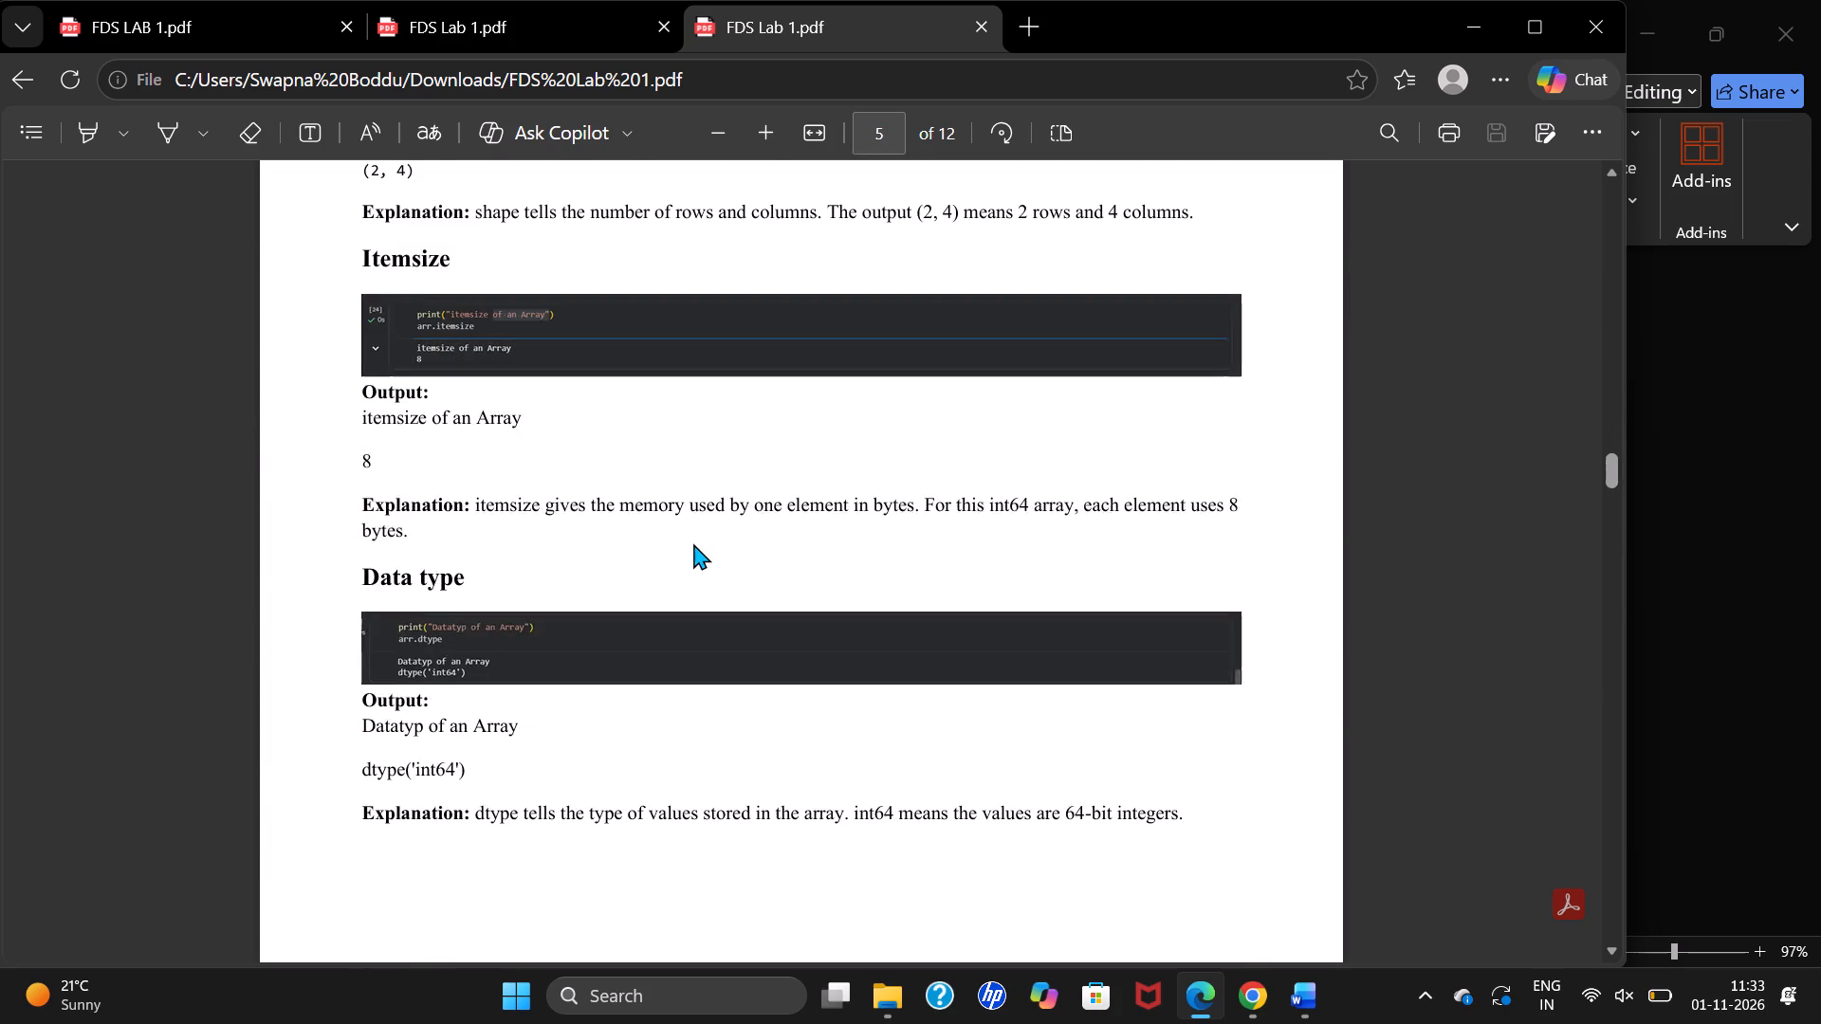
pyautogui.scroll(-12, 693, 543)
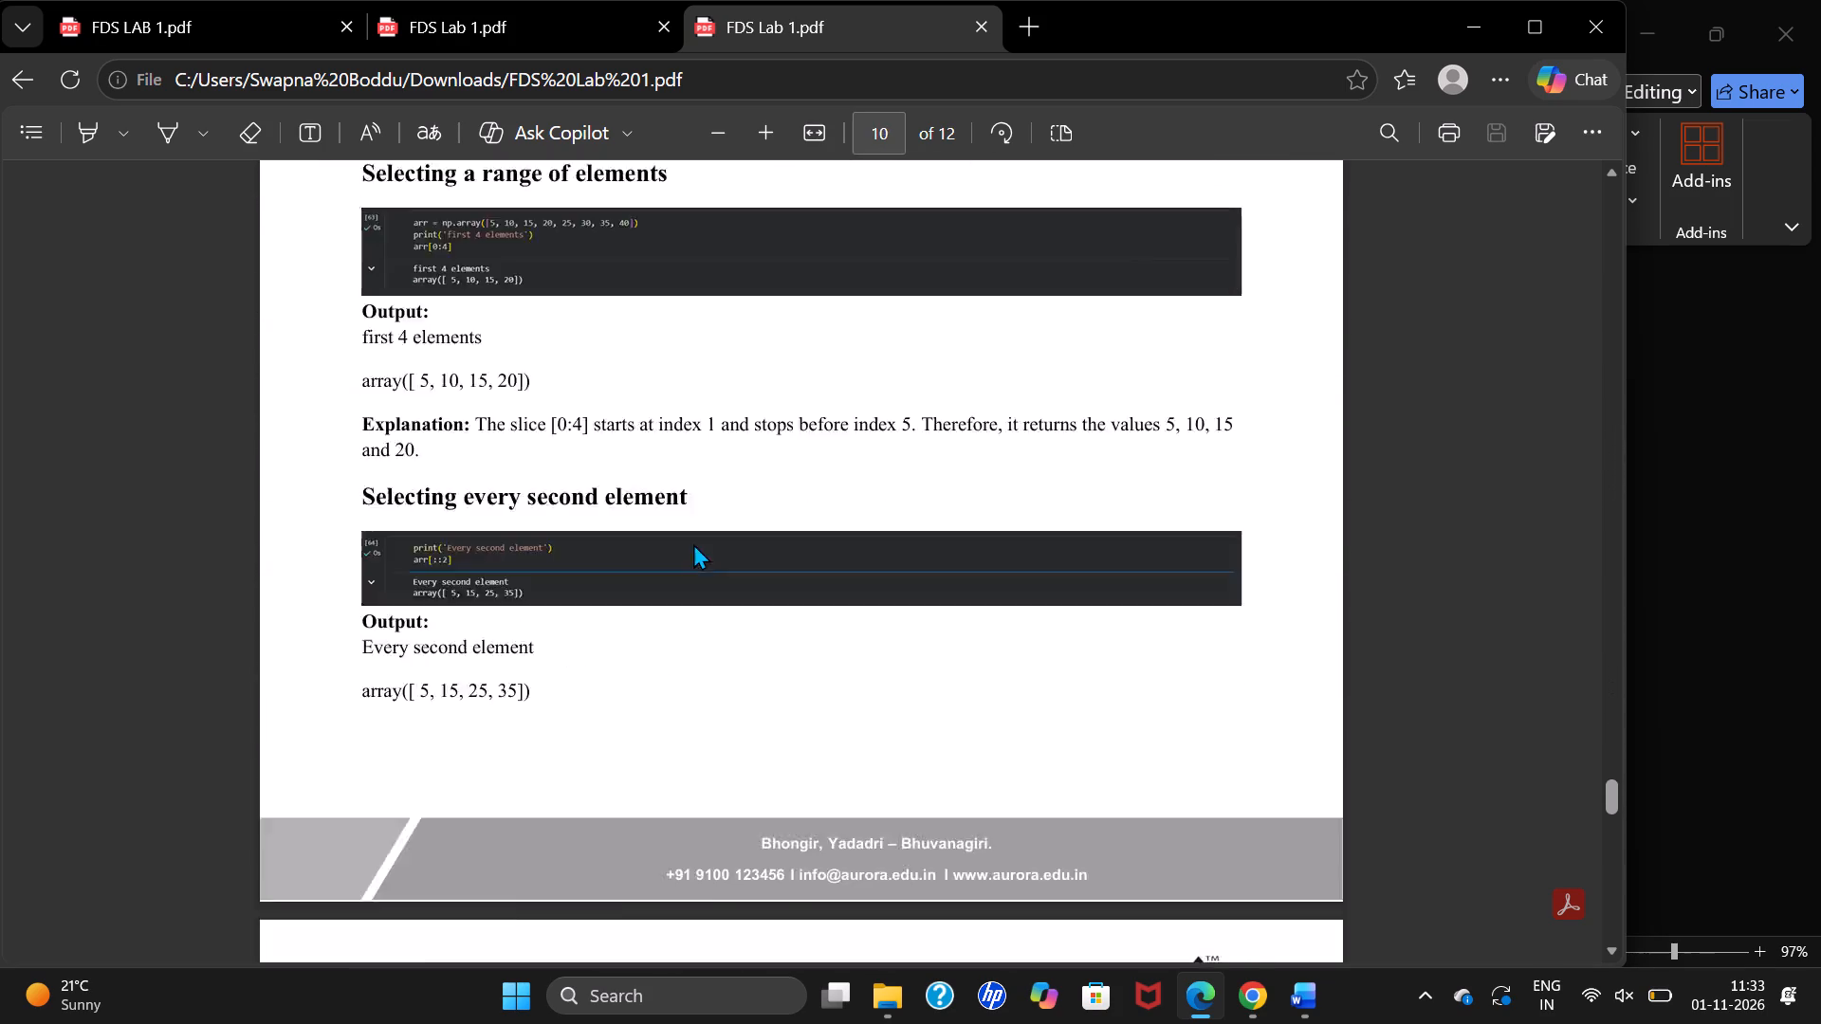
pyautogui.scroll(-4, 693, 543)
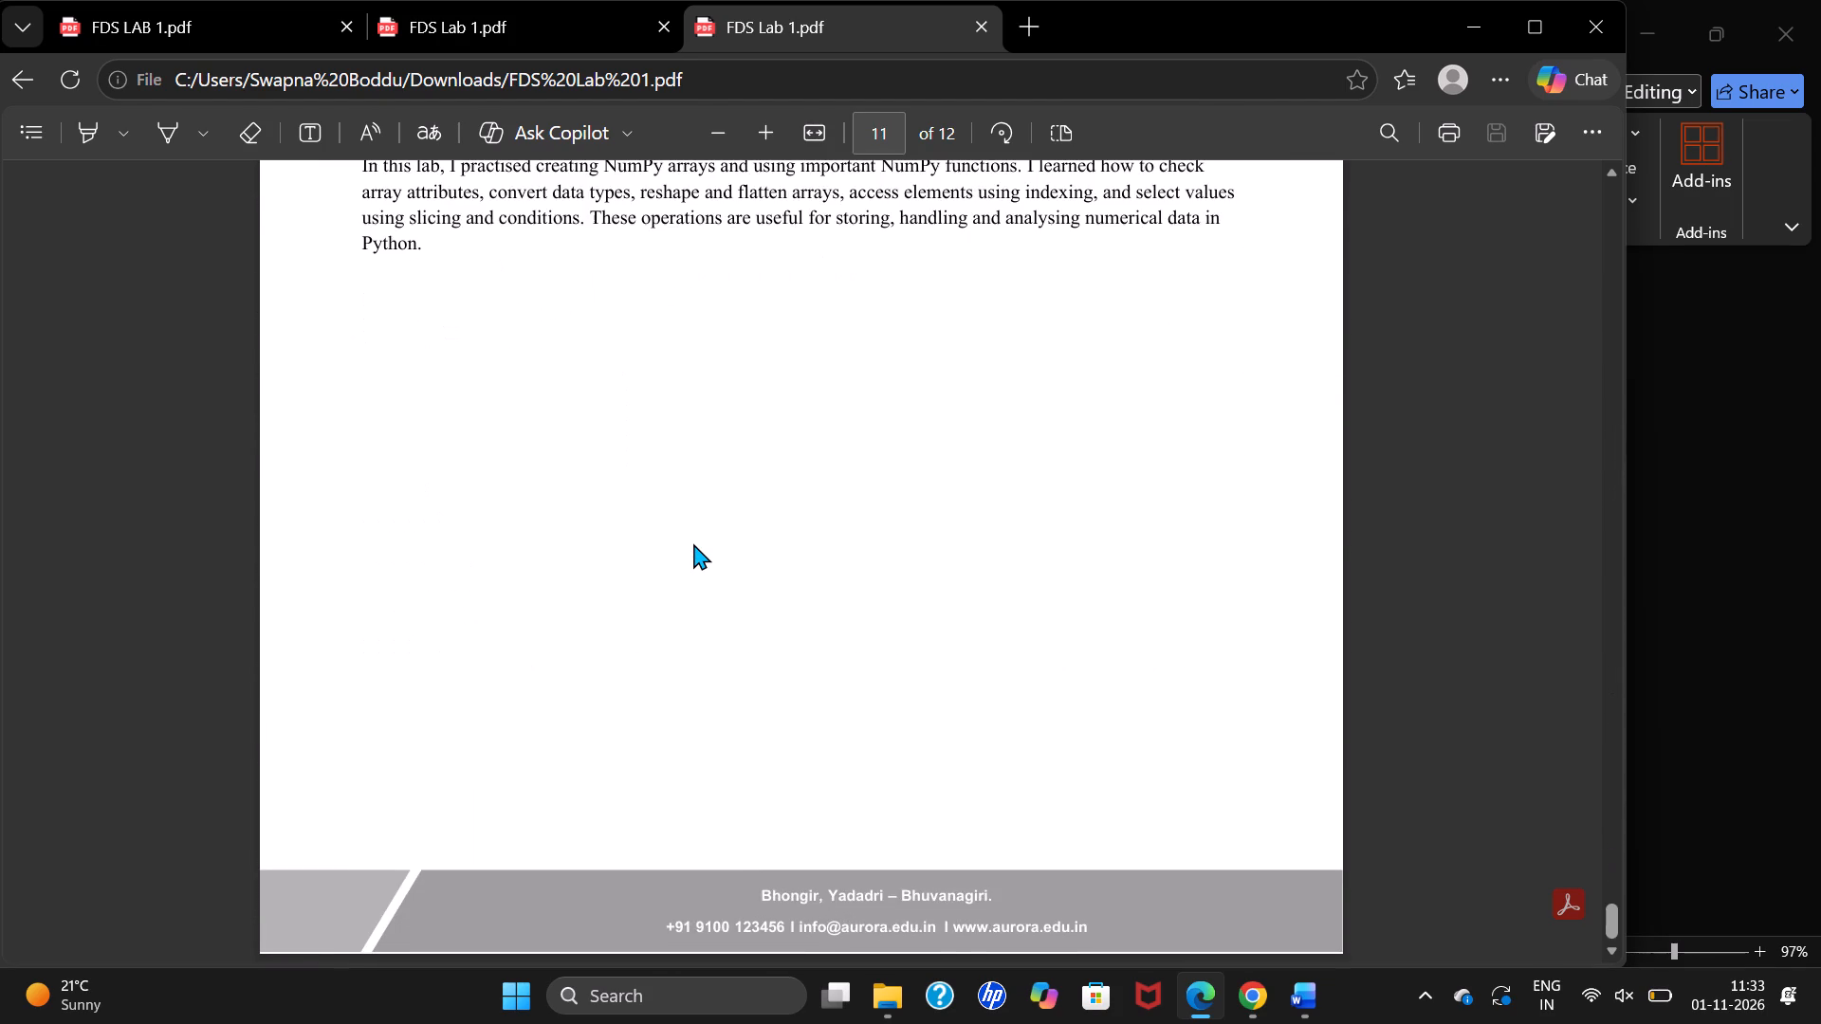
pyautogui.scroll(11, 693, 543)
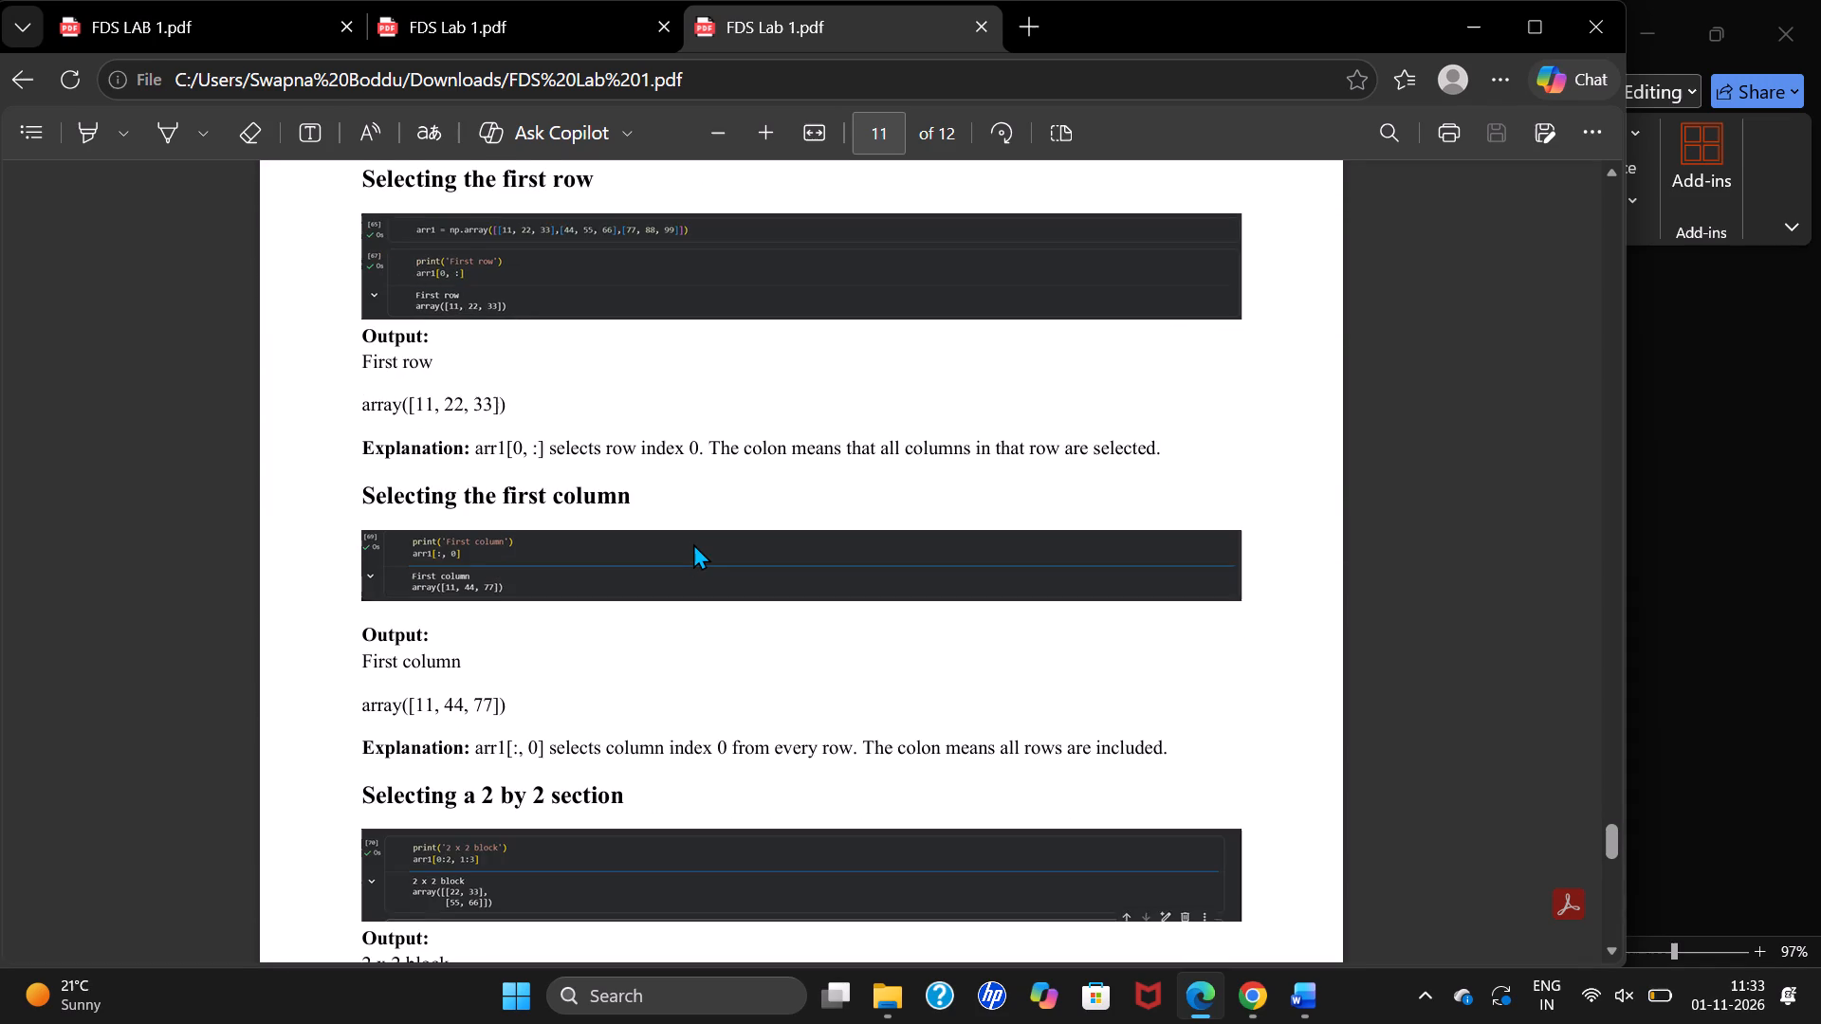
pyautogui.scroll(11, 693, 543)
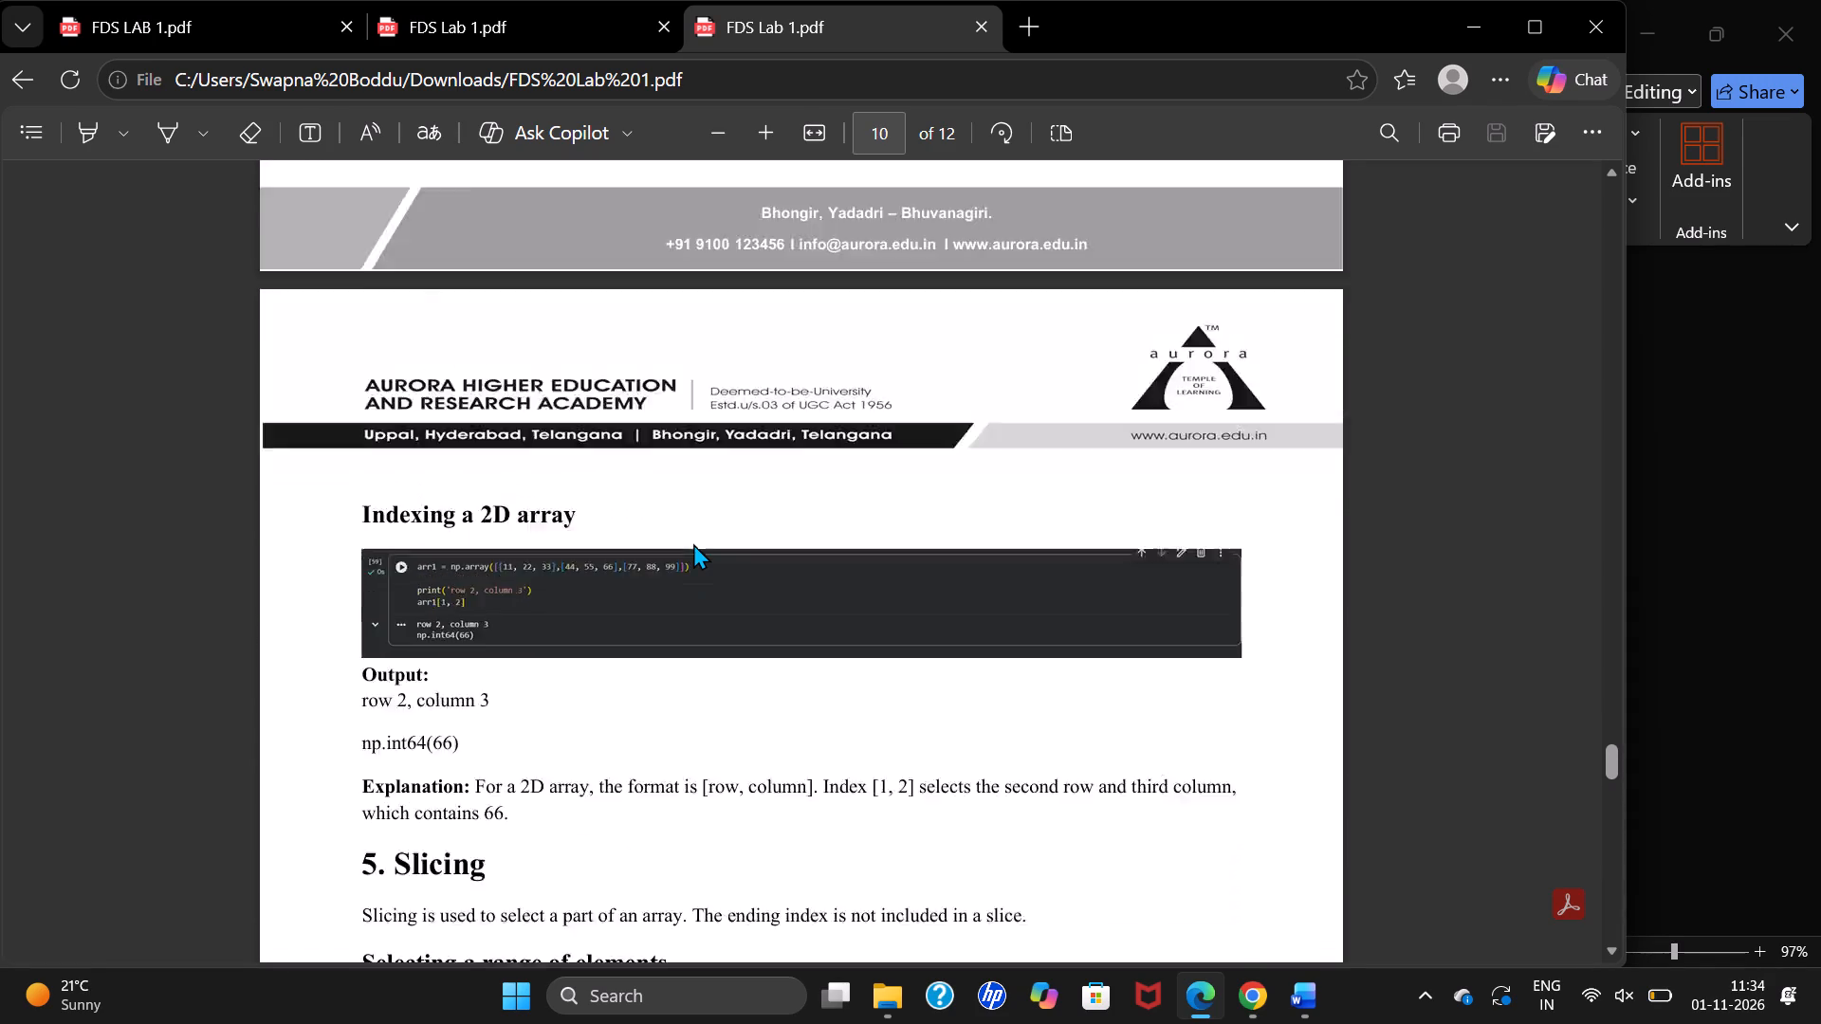
pyautogui.scroll(5, 693, 543)
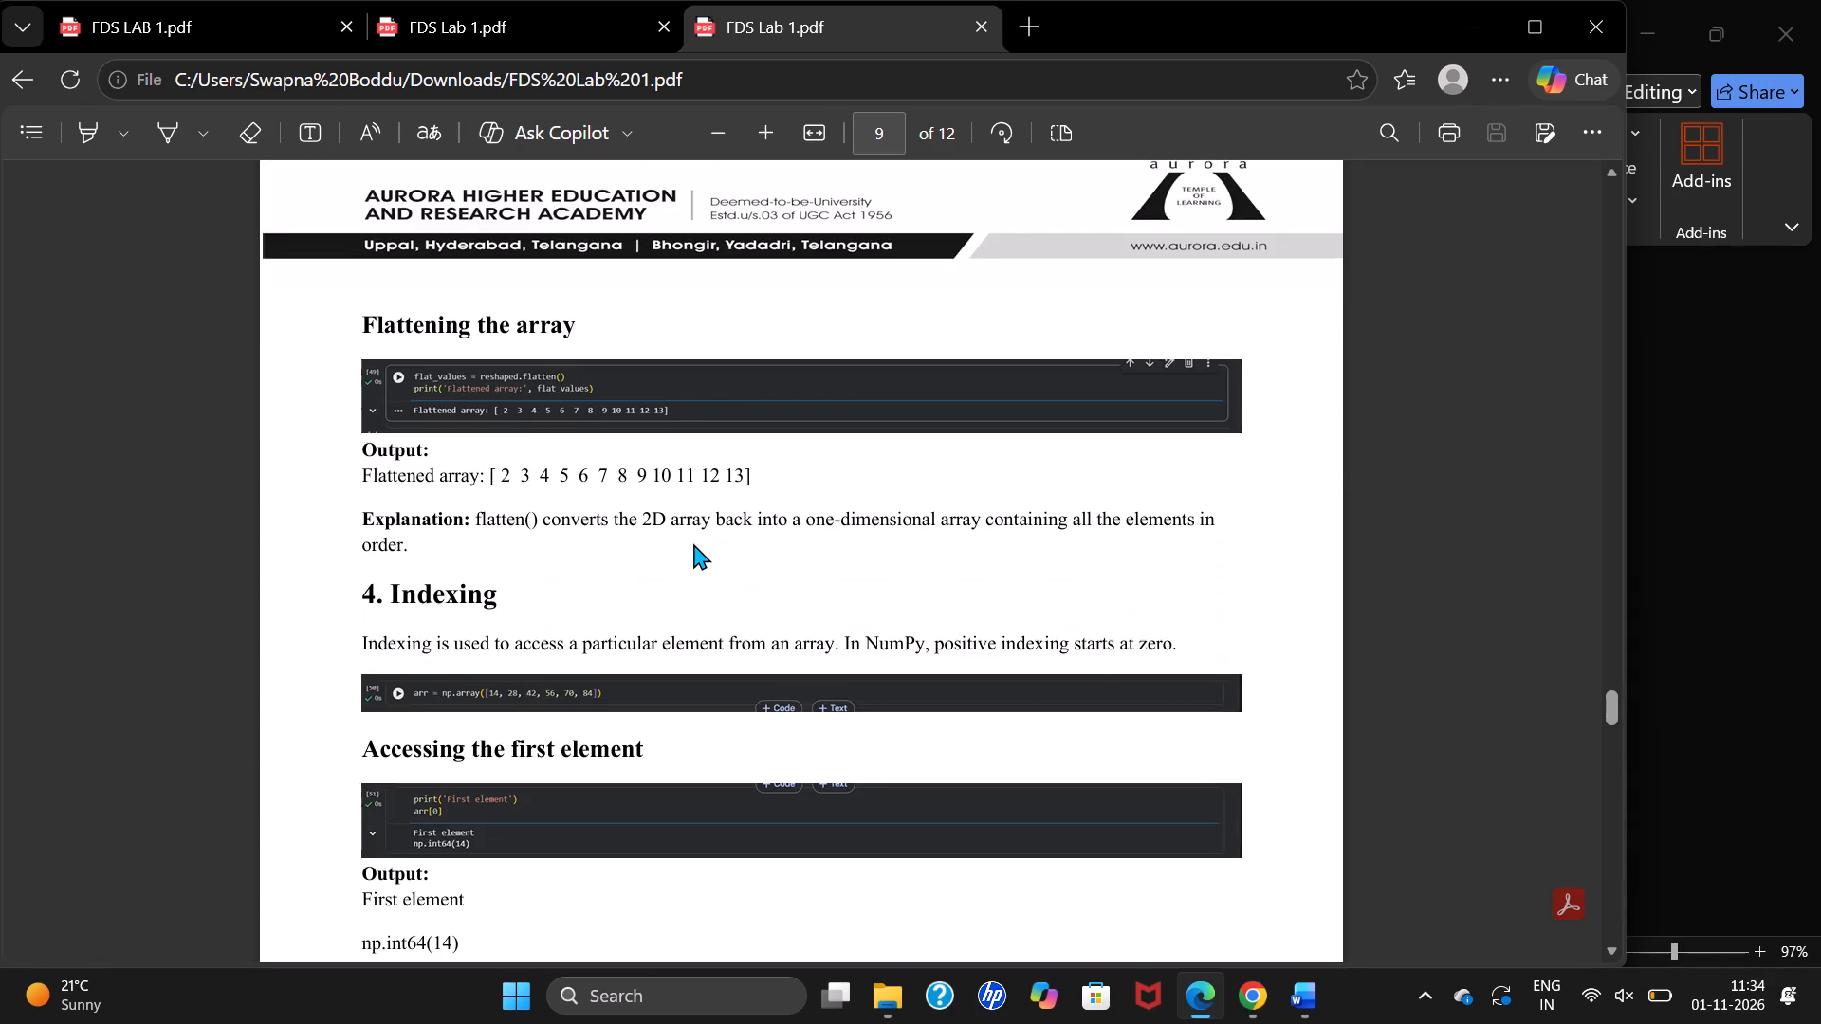
pyautogui.scroll(5, 693, 543)
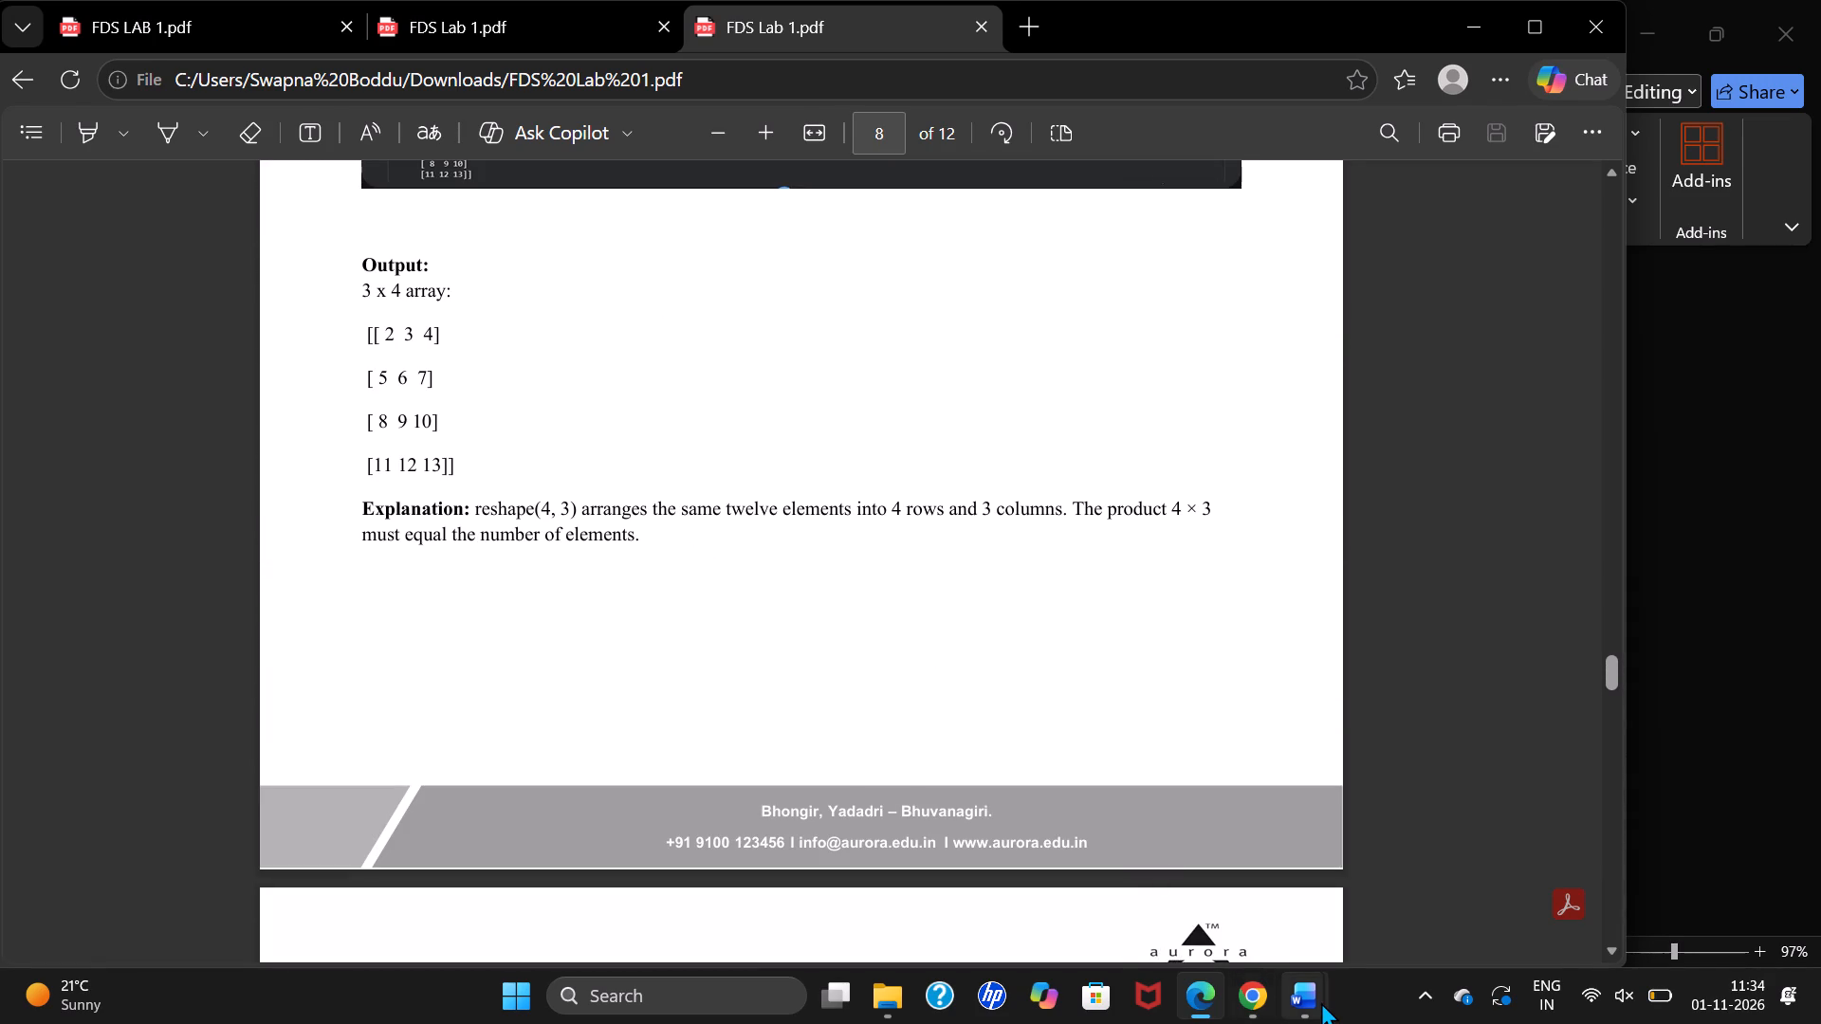
# Switch back to the FDS Lab 1 document in Word and set the "Importing NumPy" heading to font size 14.
pyautogui.click(1321, 1002)
pyautogui.click(1236, 894)
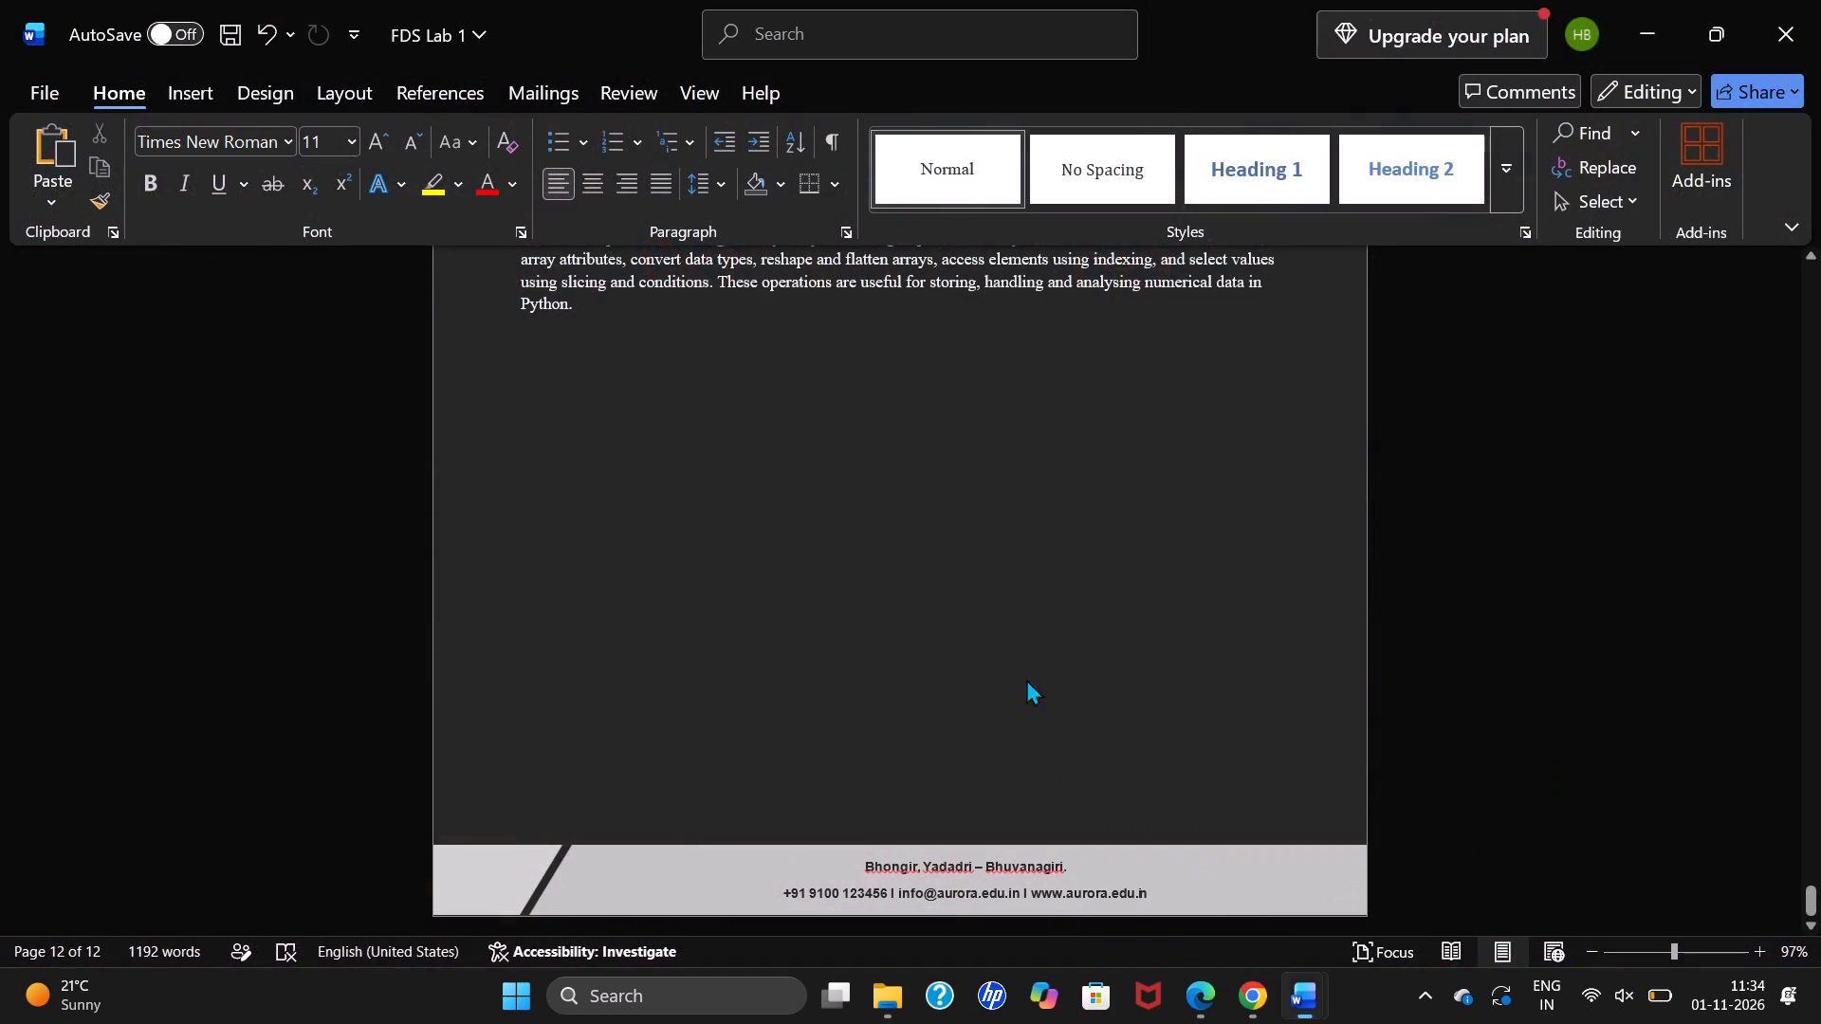
pyautogui.scroll(20, 981, 609)
pyautogui.scroll(3, 981, 609)
pyautogui.scroll(20, 981, 609)
pyautogui.scroll(20, 981, 609)
pyautogui.scroll(20, 981, 609)
pyautogui.scroll(-1, 981, 609)
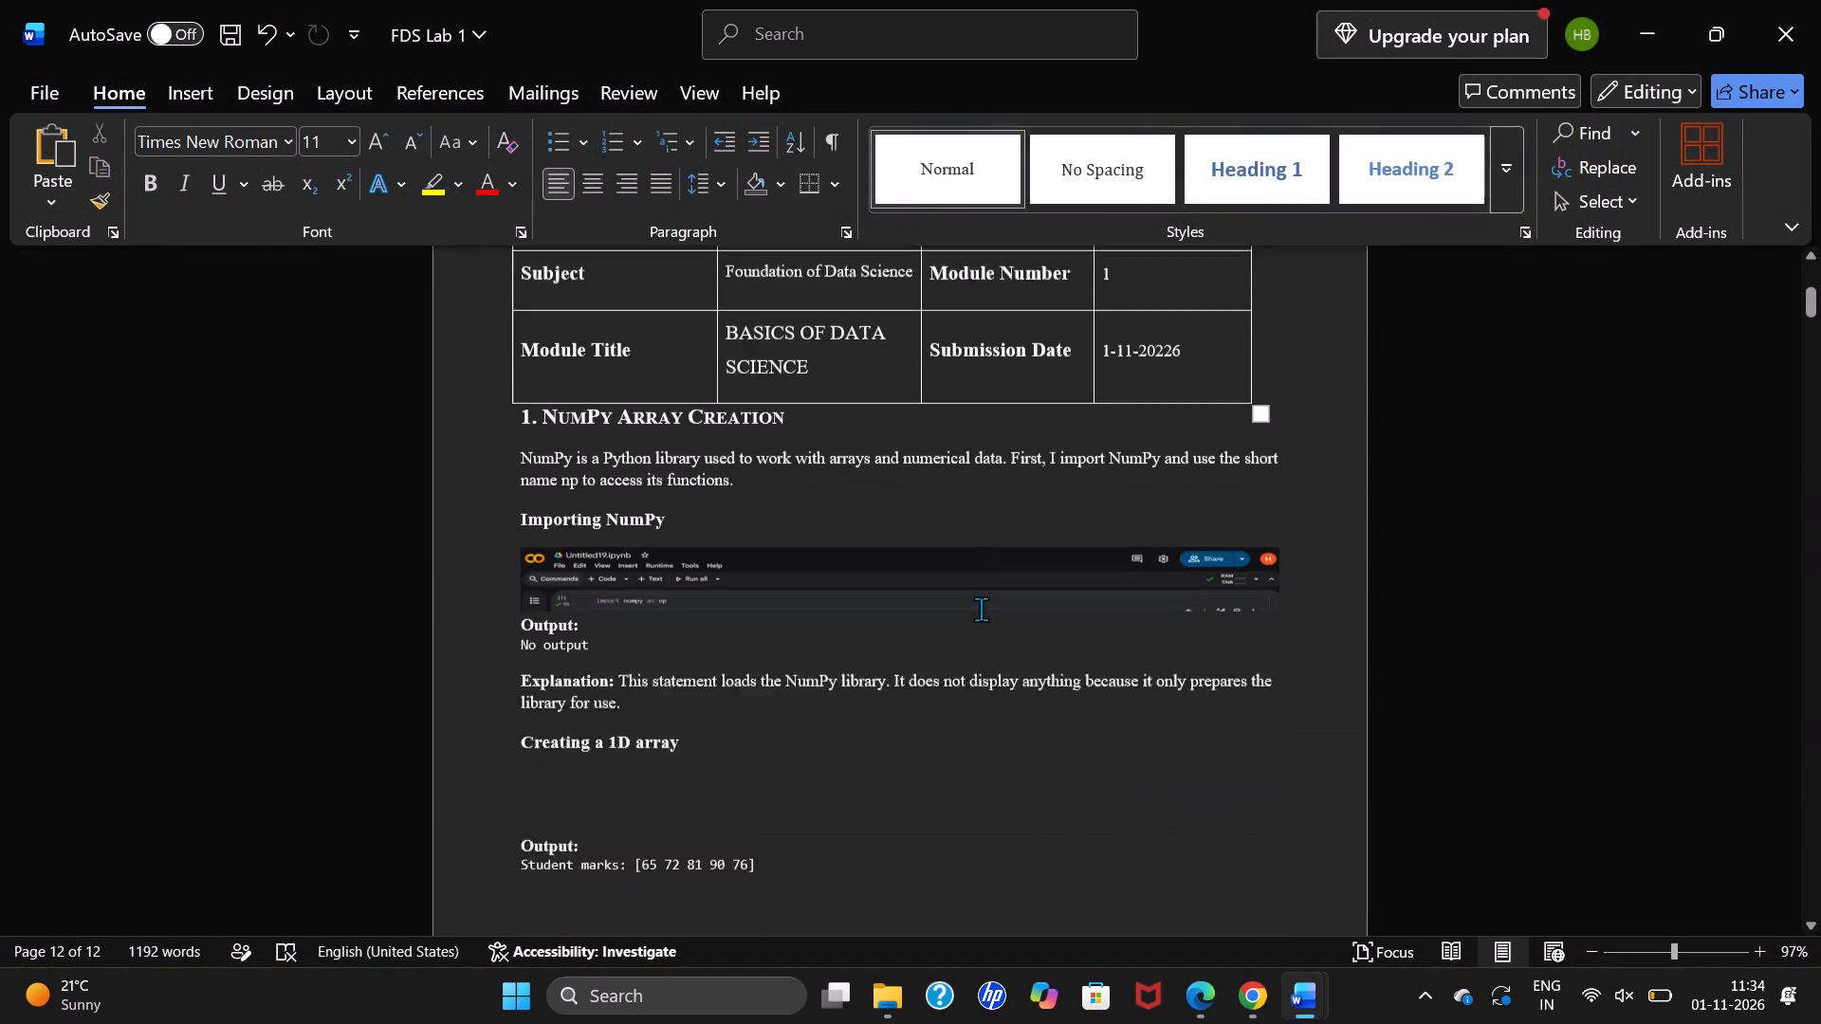
pyautogui.moveTo(706, 435); pyautogui.dragTo(528, 440)
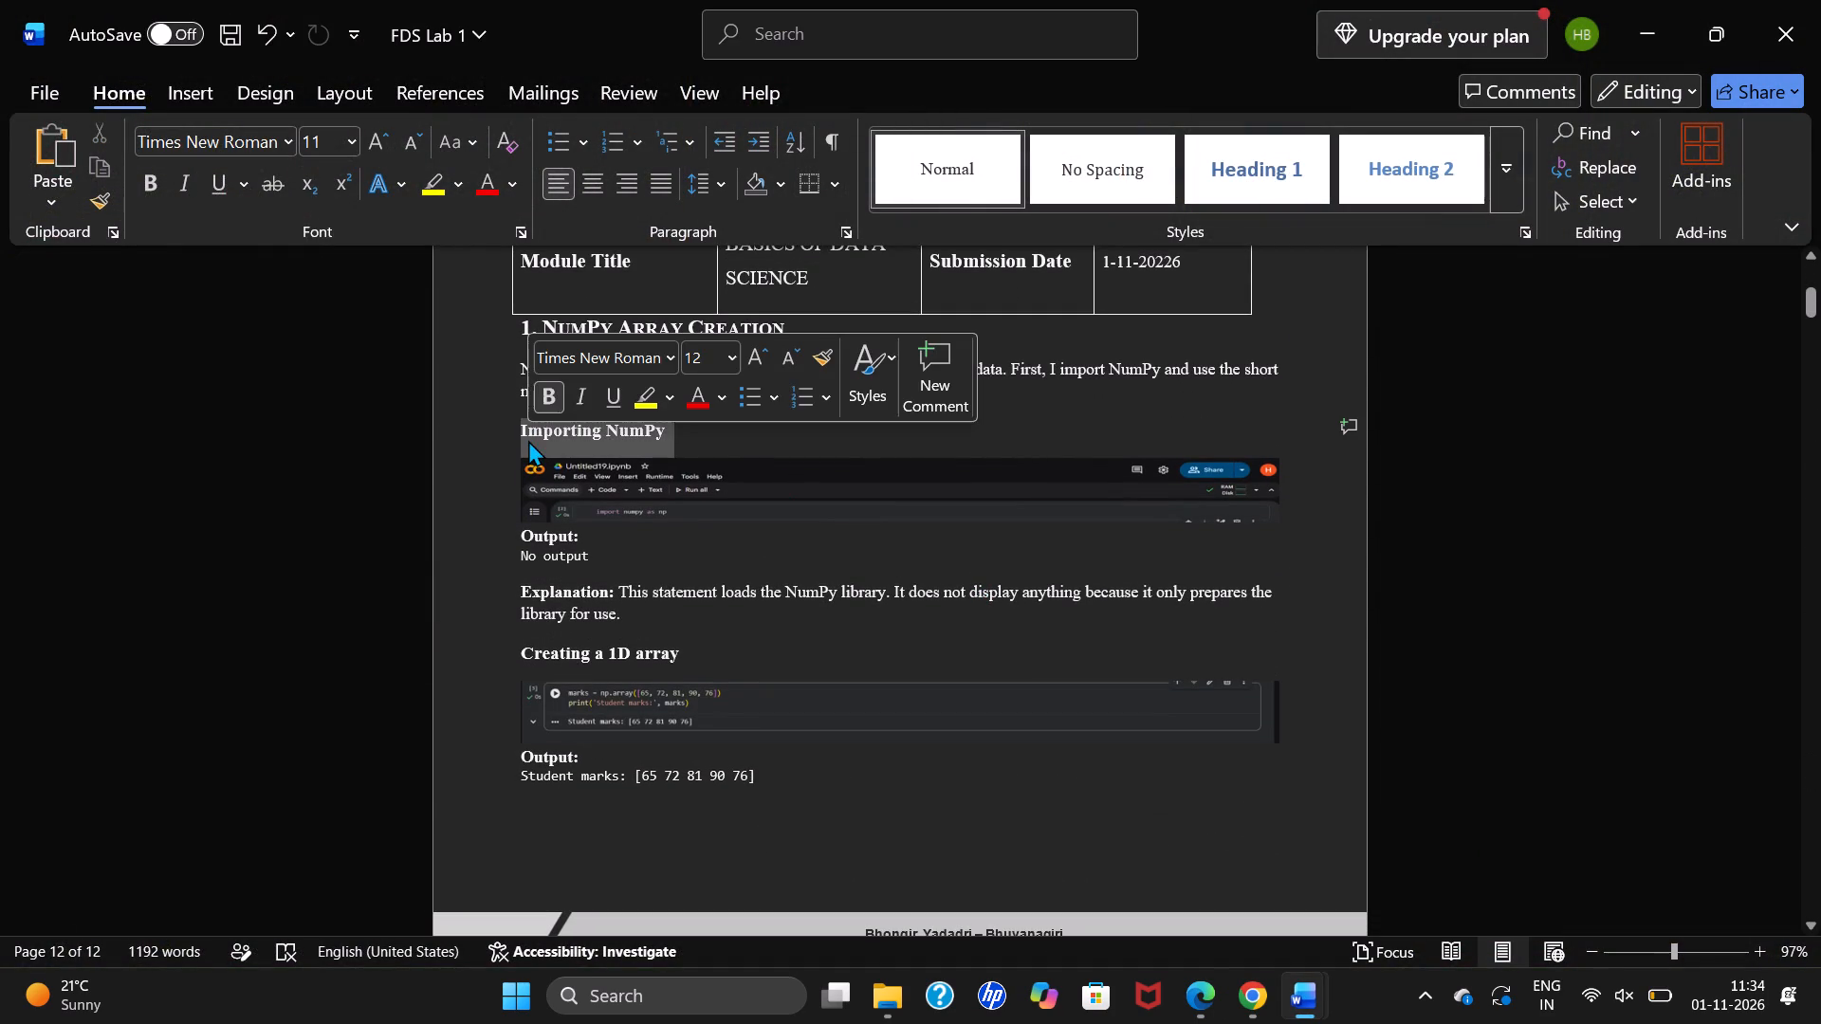
pyautogui.click(730, 347)
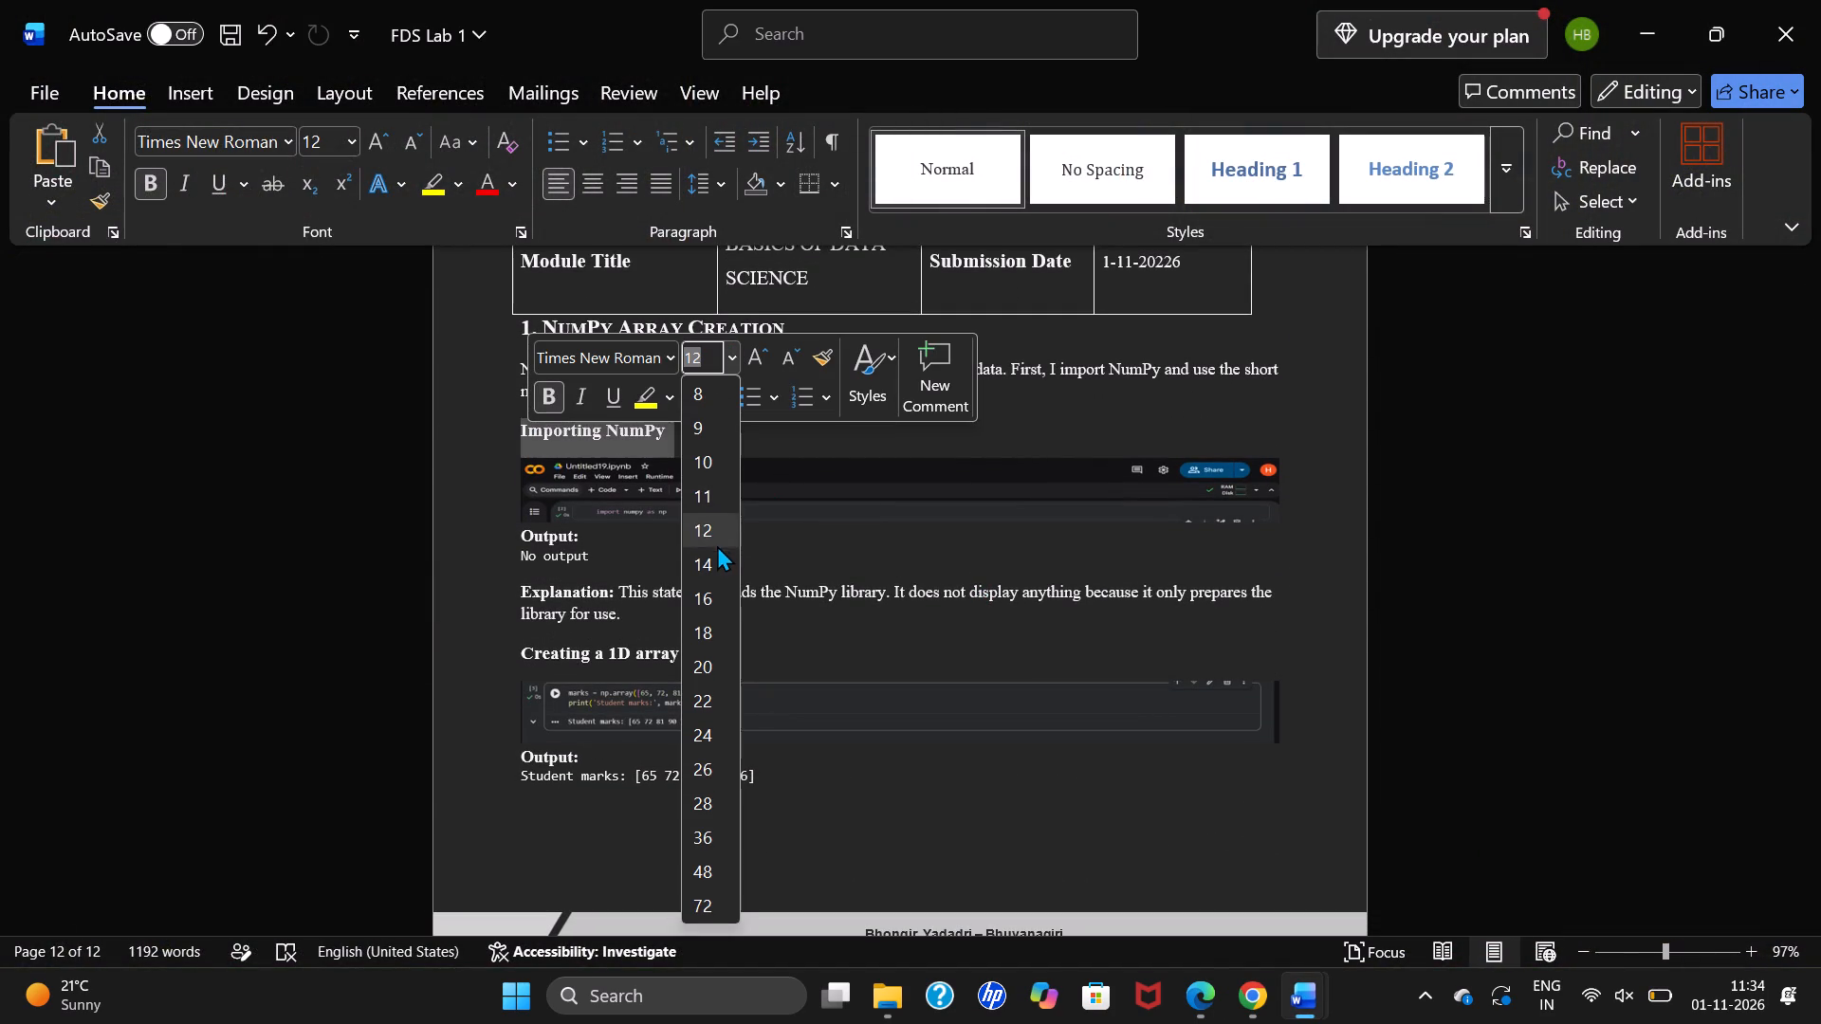
pyautogui.click(717, 563)
pyautogui.click(820, 459)
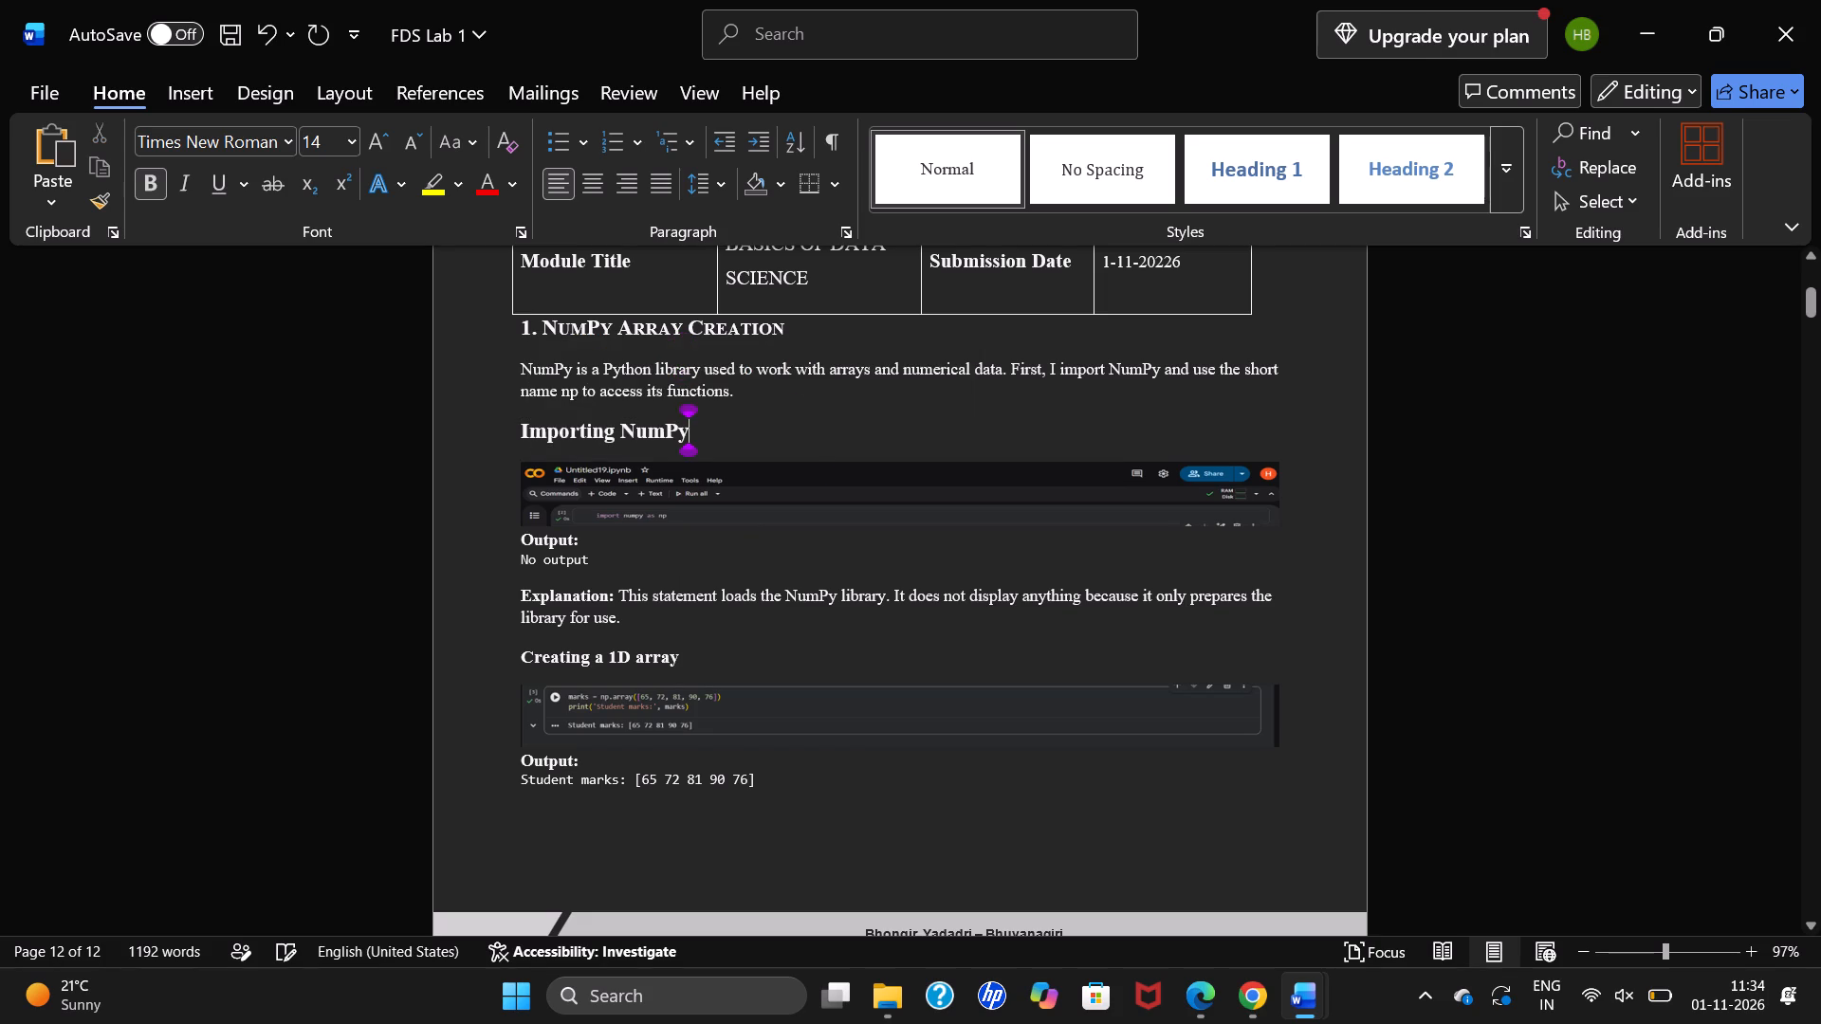
# Set the "1. NumPy Array Creation" section heading to font size 16.
pyautogui.moveTo(792, 338); pyautogui.dragTo(516, 338)
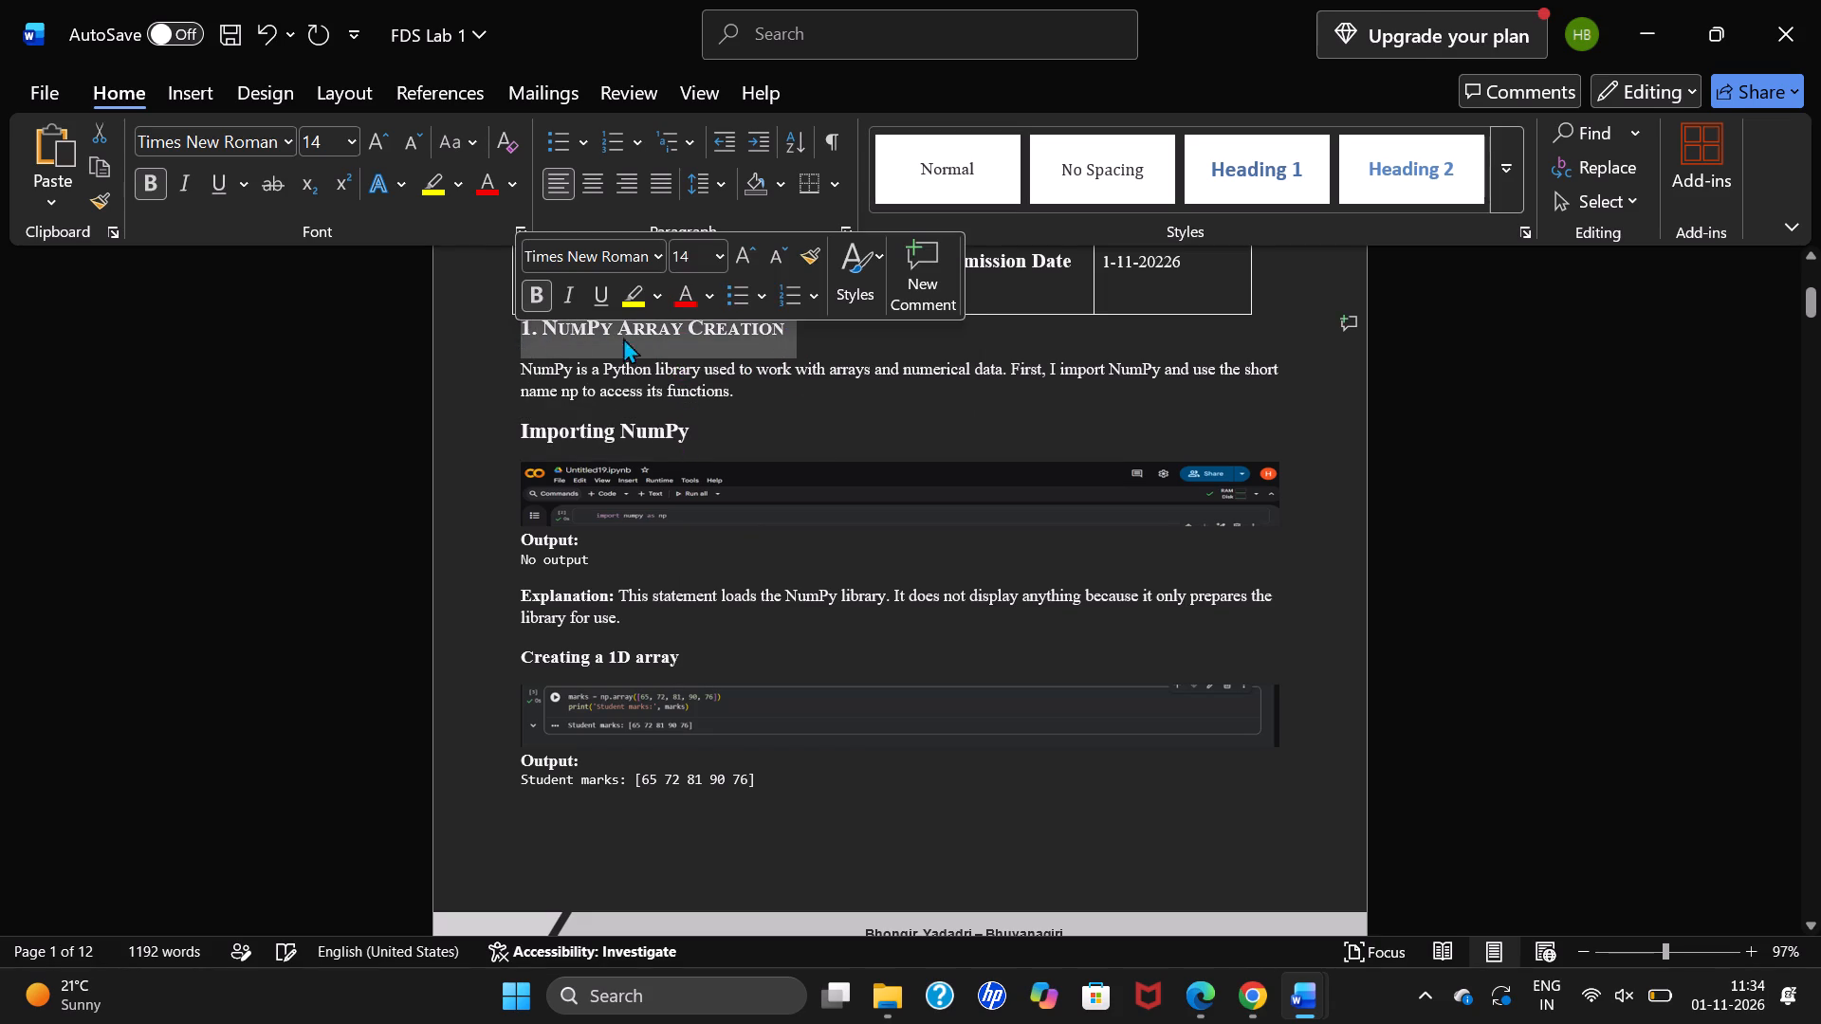
pyautogui.click(712, 257)
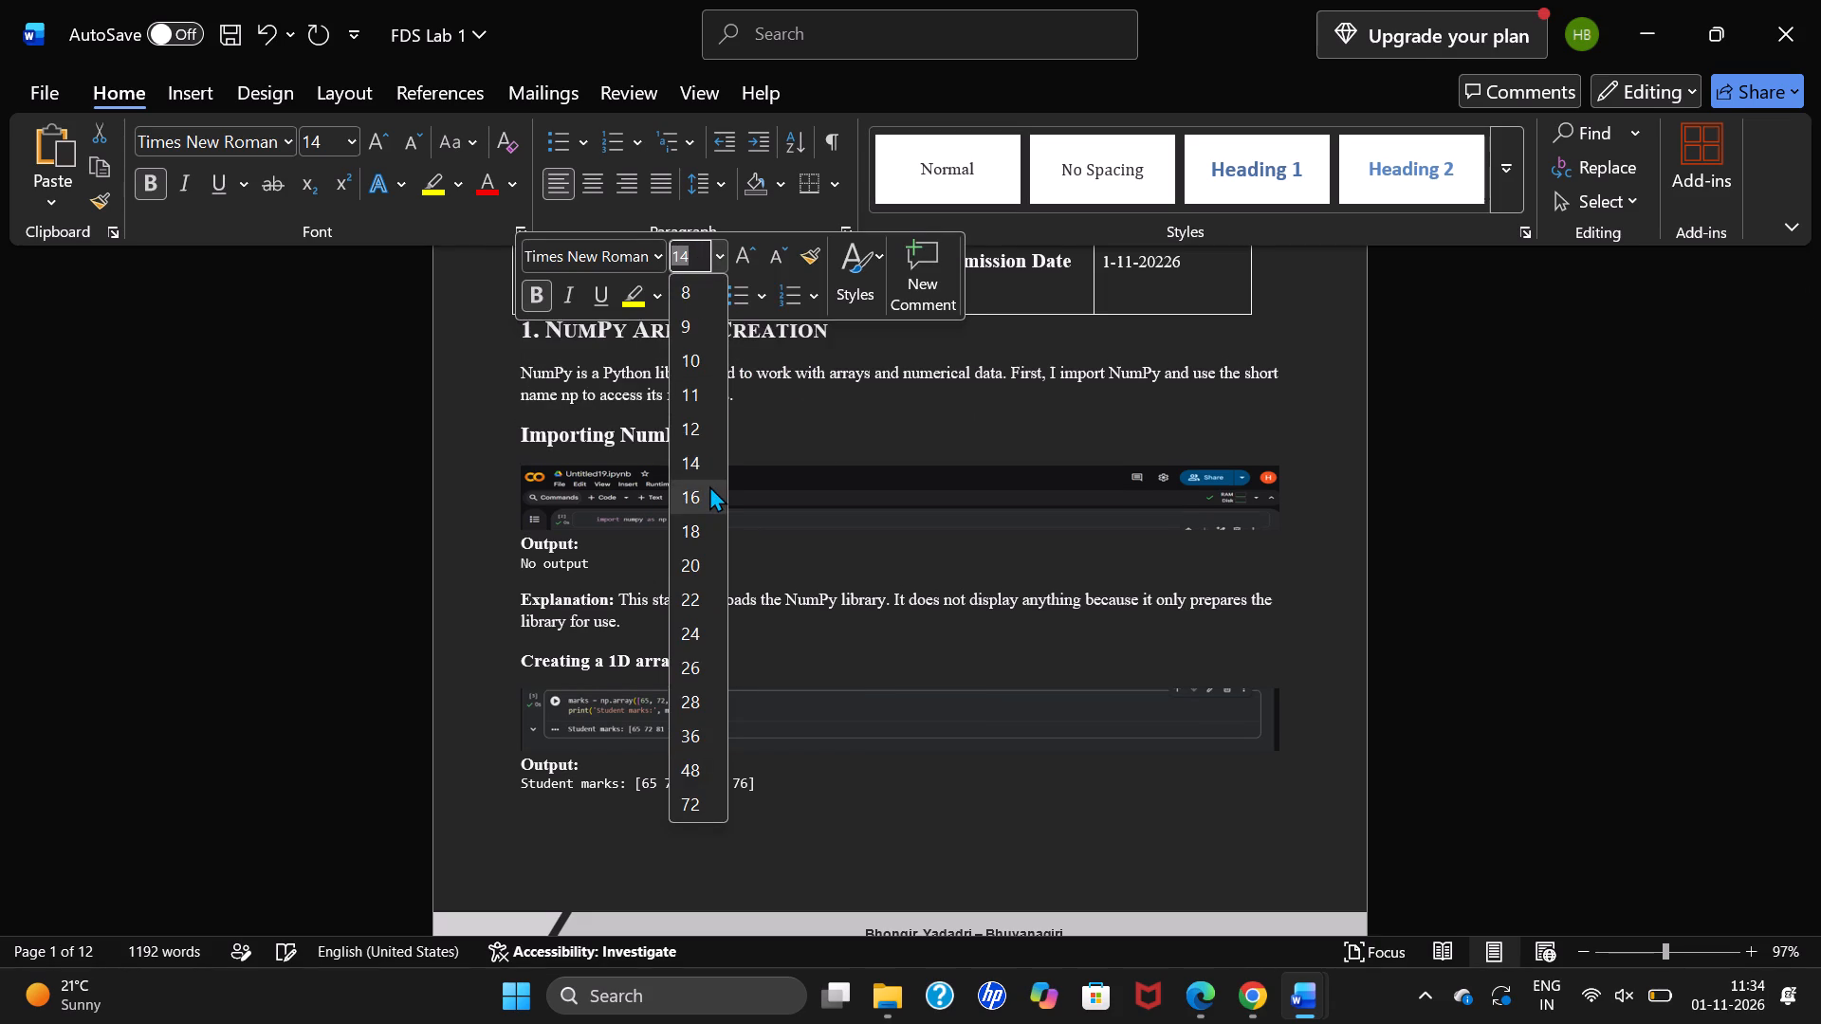
pyautogui.click(709, 485)
# Set the "Creating a 1D array" heading to font size 14.
pyautogui.moveTo(698, 667); pyautogui.dragTo(536, 675)
pyautogui.click(740, 596)
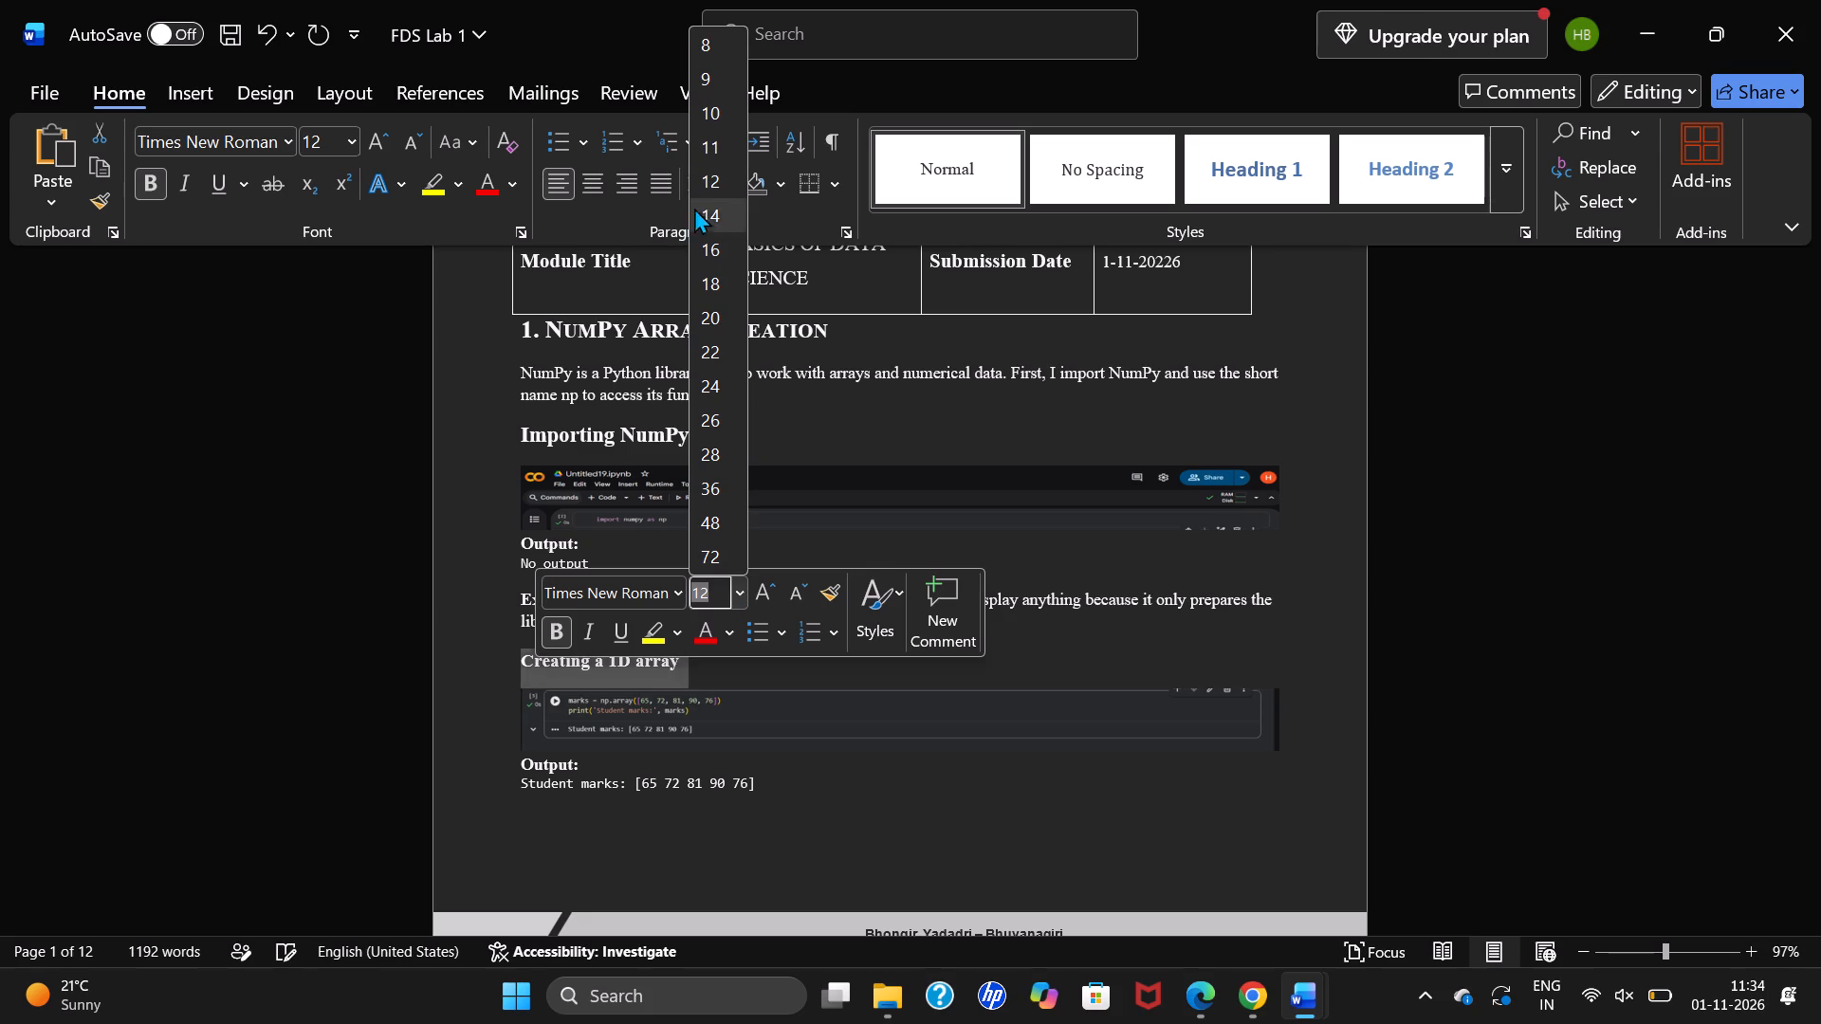
pyautogui.click(705, 215)
# Set the "Creating a 2D array" heading on the second page to font size 14.
pyautogui.scroll(-2, 705, 215)
pyautogui.scroll(-1, 600, 786)
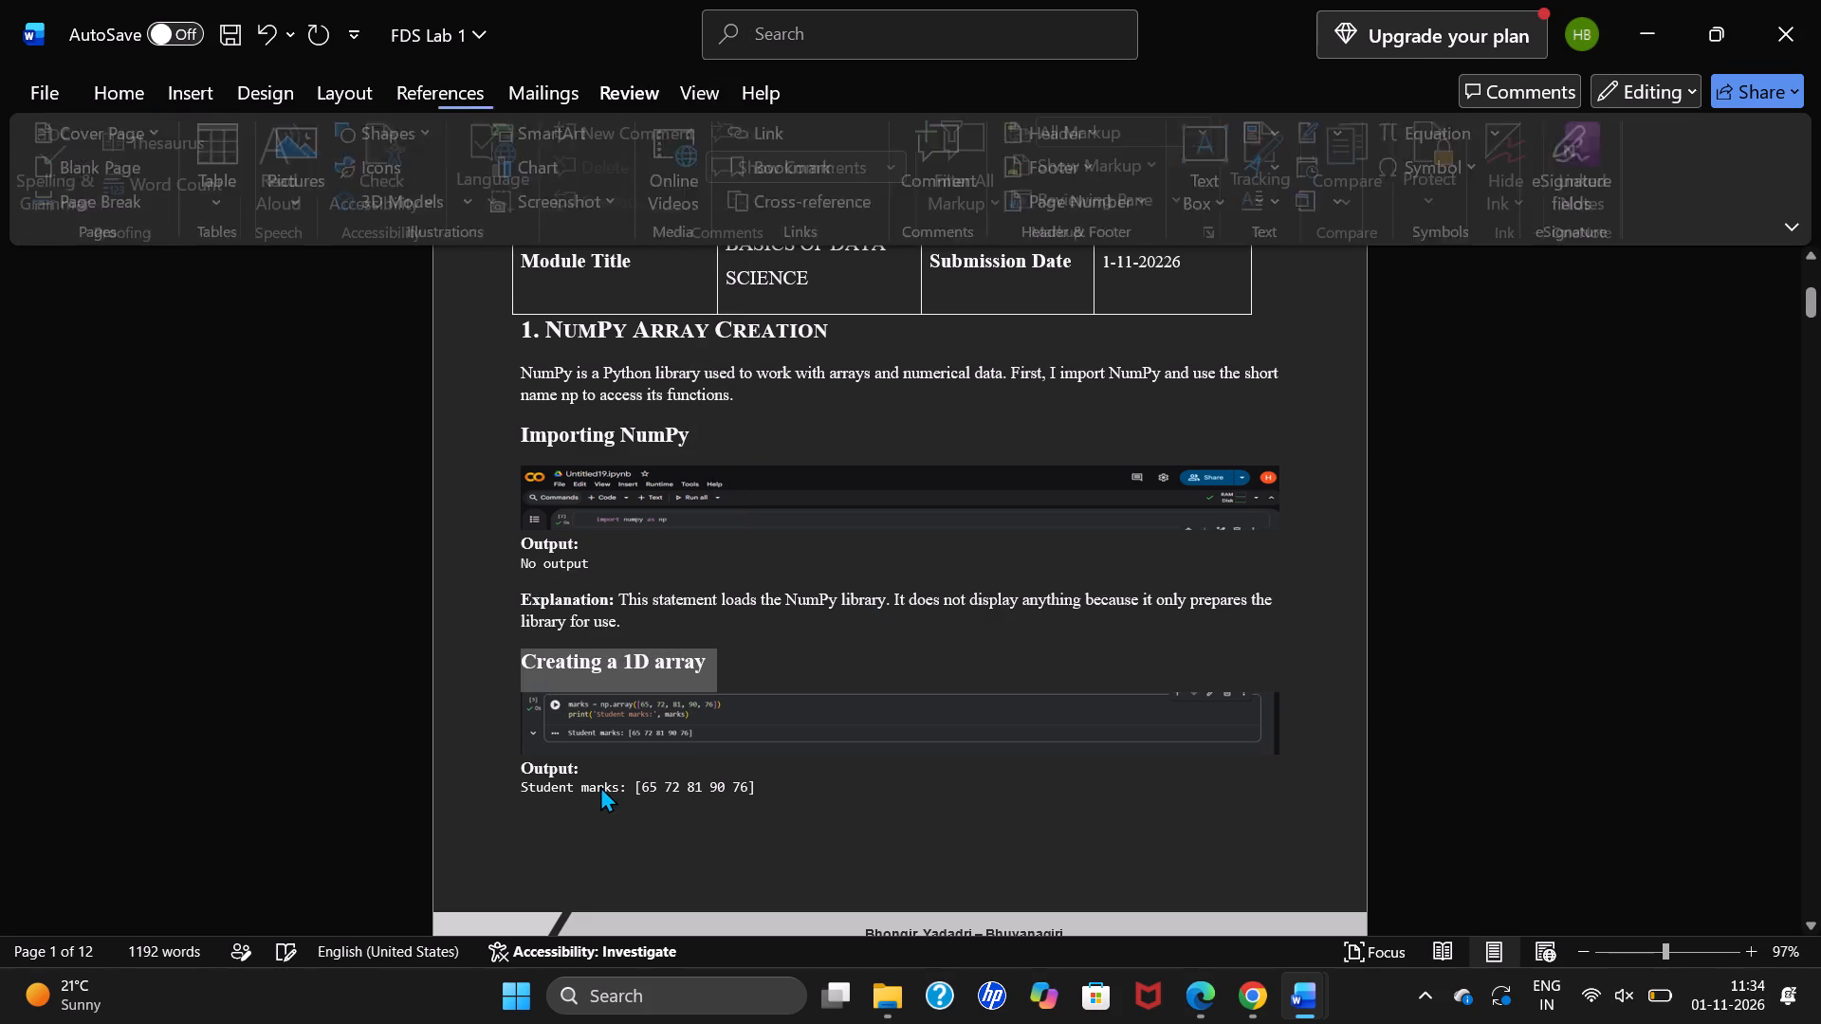
pyautogui.scroll(-1, 600, 786)
pyautogui.moveTo(707, 850); pyautogui.dragTo(648, 846)
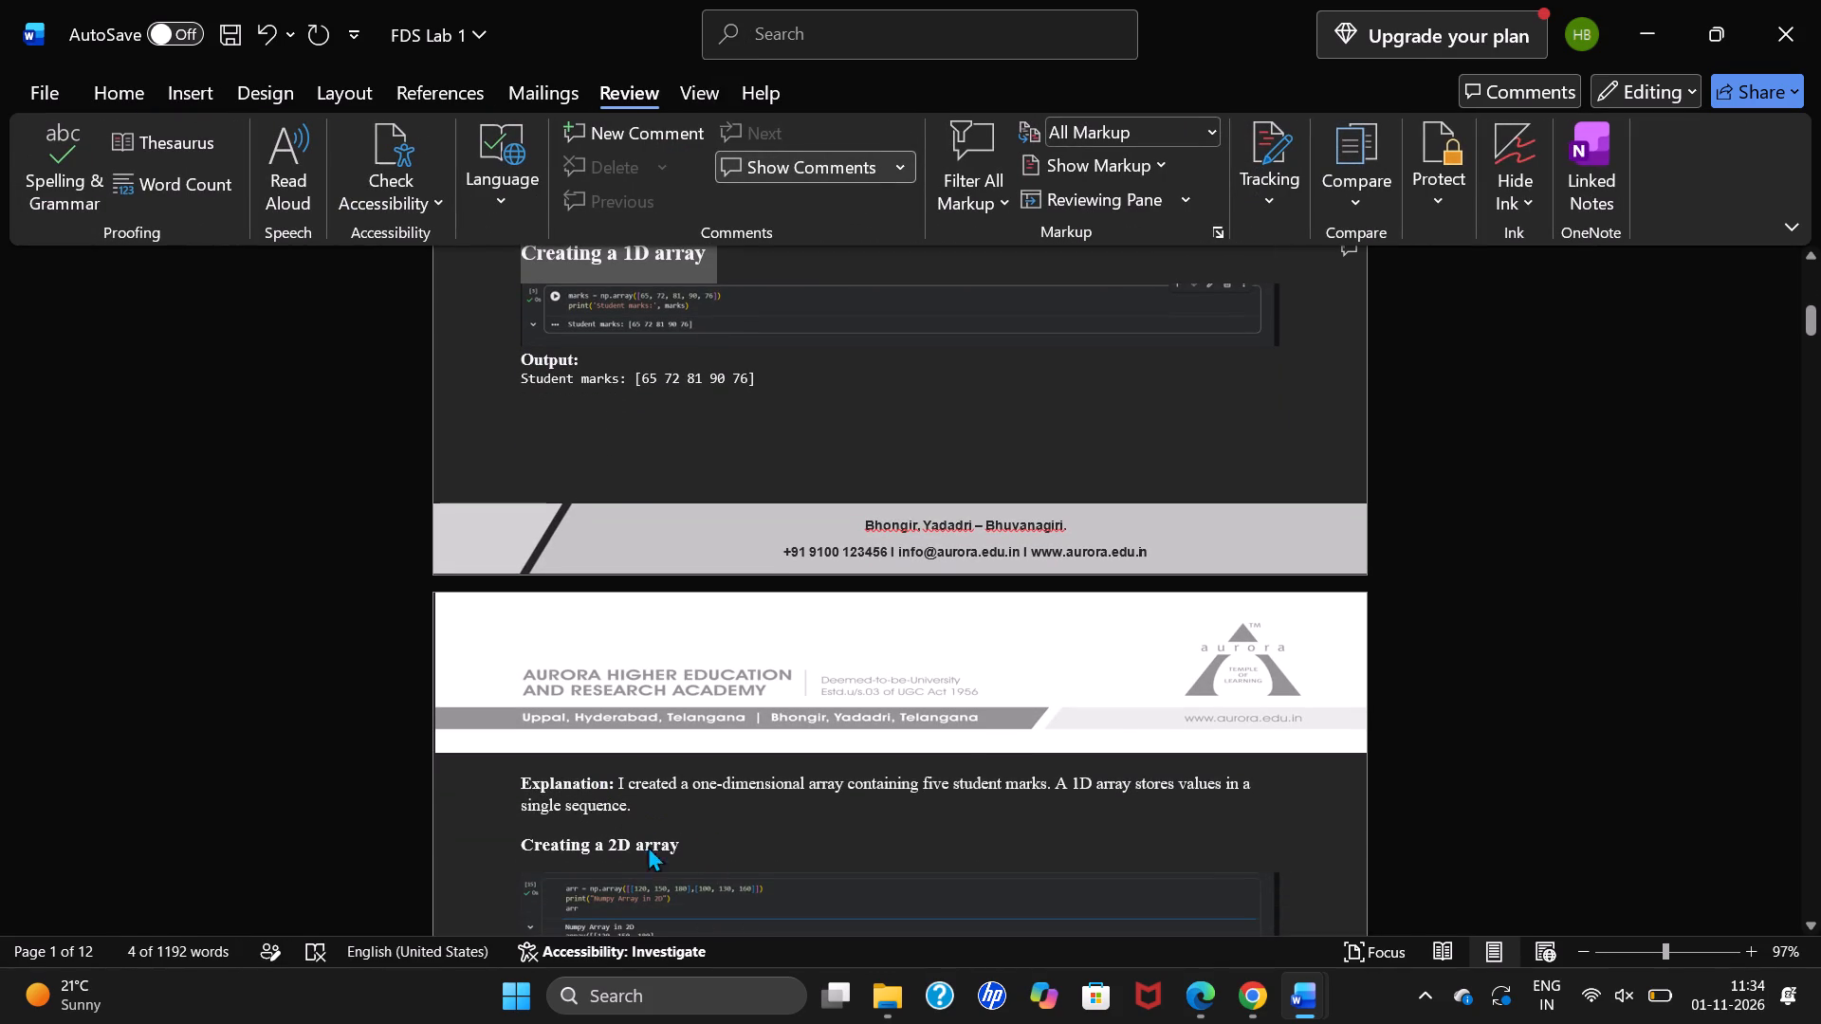
pyautogui.moveTo(648, 846); pyautogui.dragTo(521, 845)
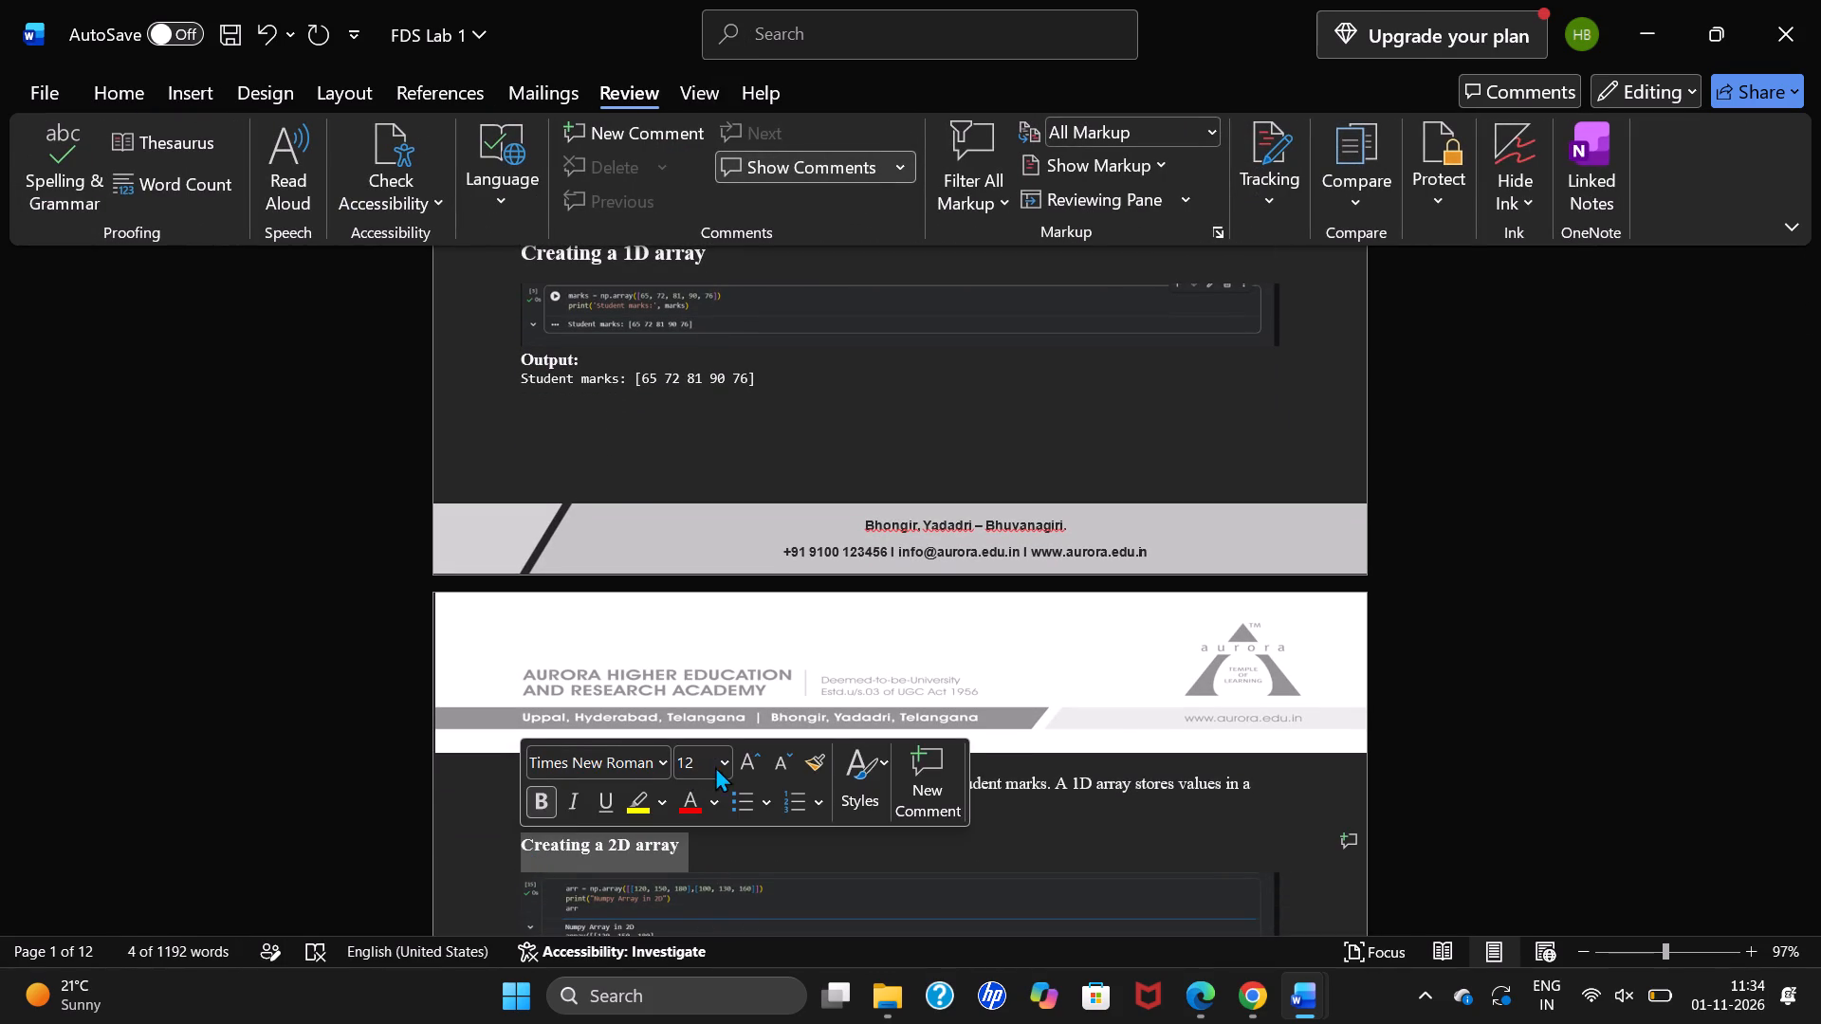
pyautogui.click(722, 772)
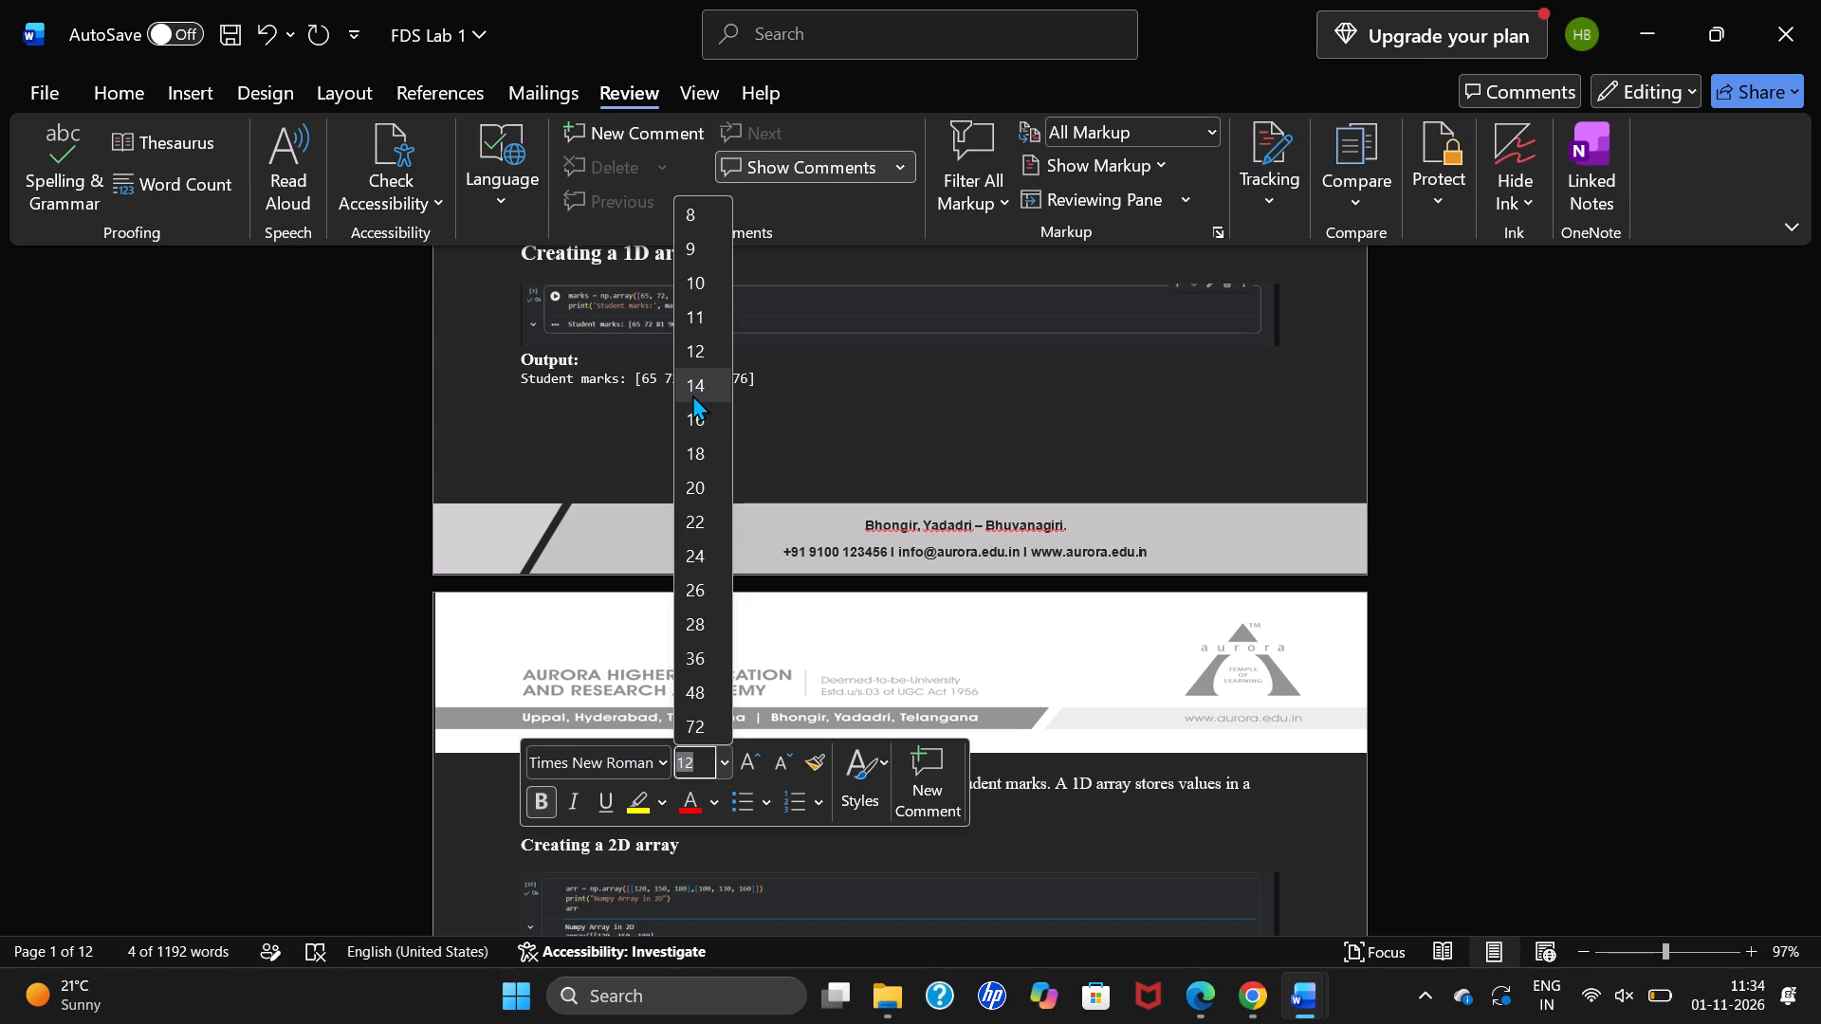
pyautogui.click(692, 394)
pyautogui.click(748, 841)
# Set the "Creating an array of zeros" heading to font size 14.
pyautogui.scroll(-1, 748, 841)
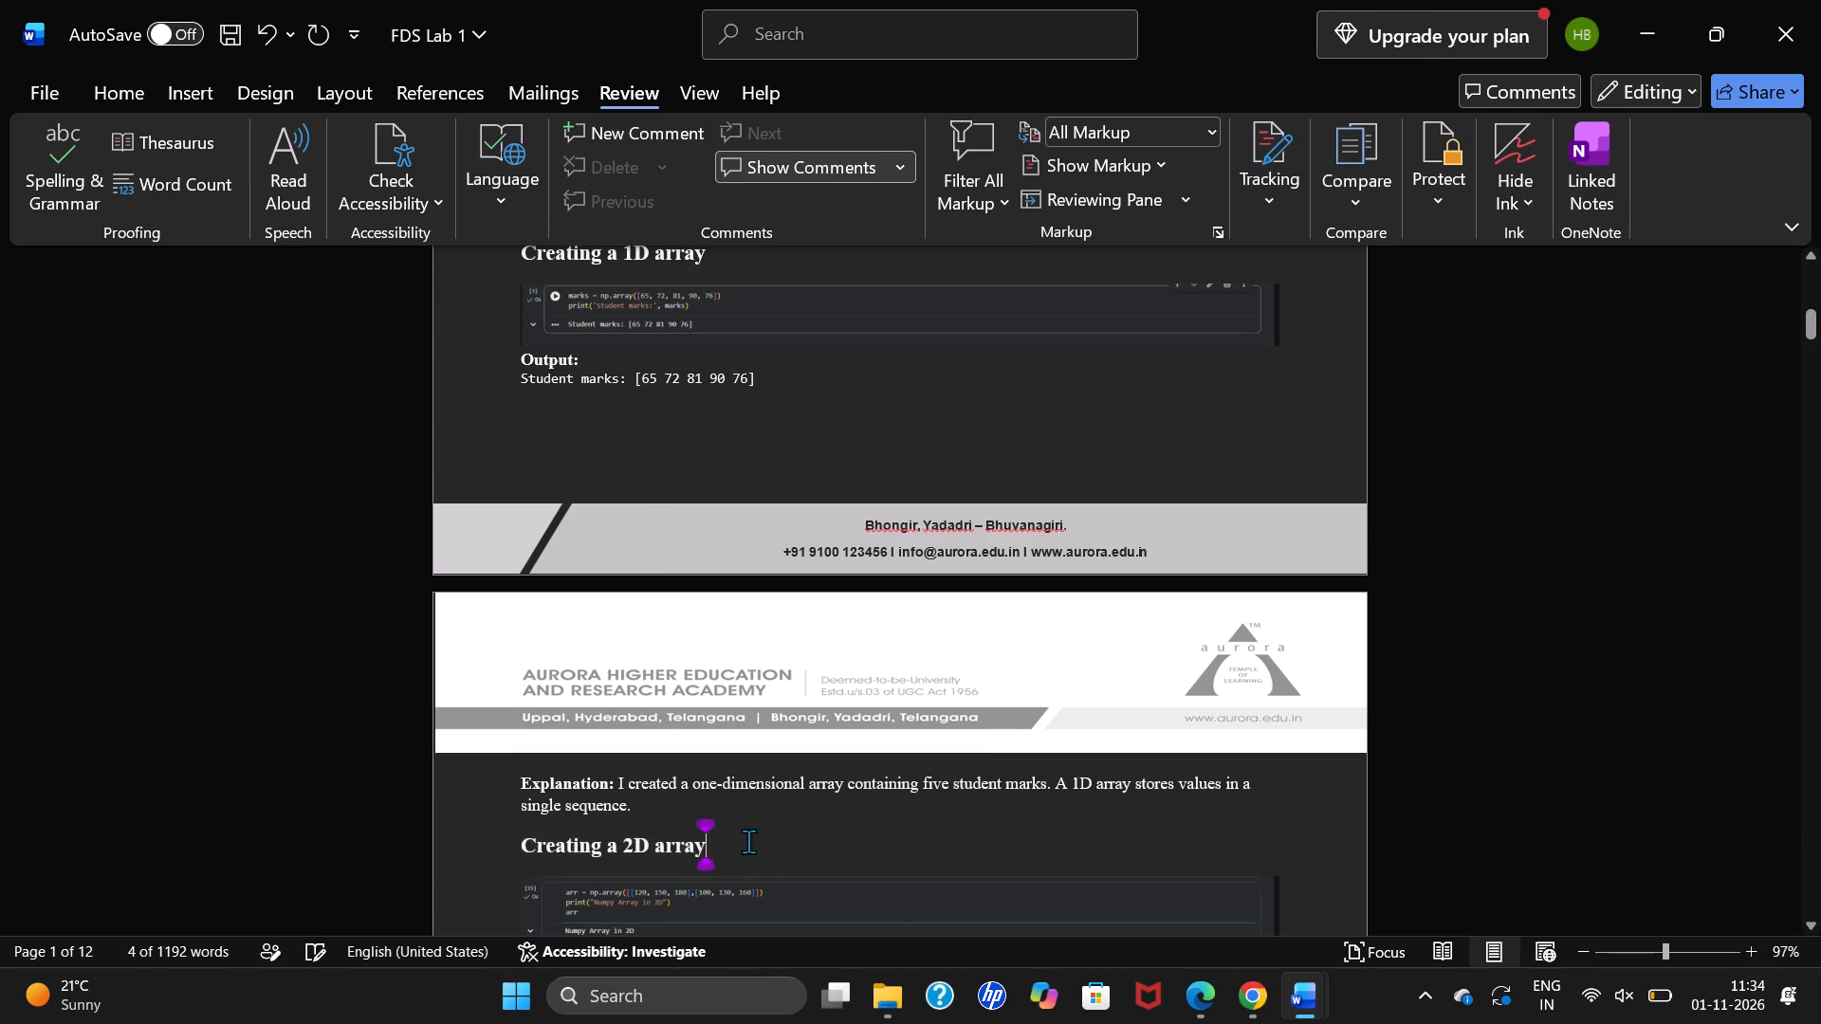
pyautogui.scroll(-3, 748, 841)
pyautogui.scroll(3, 748, 841)
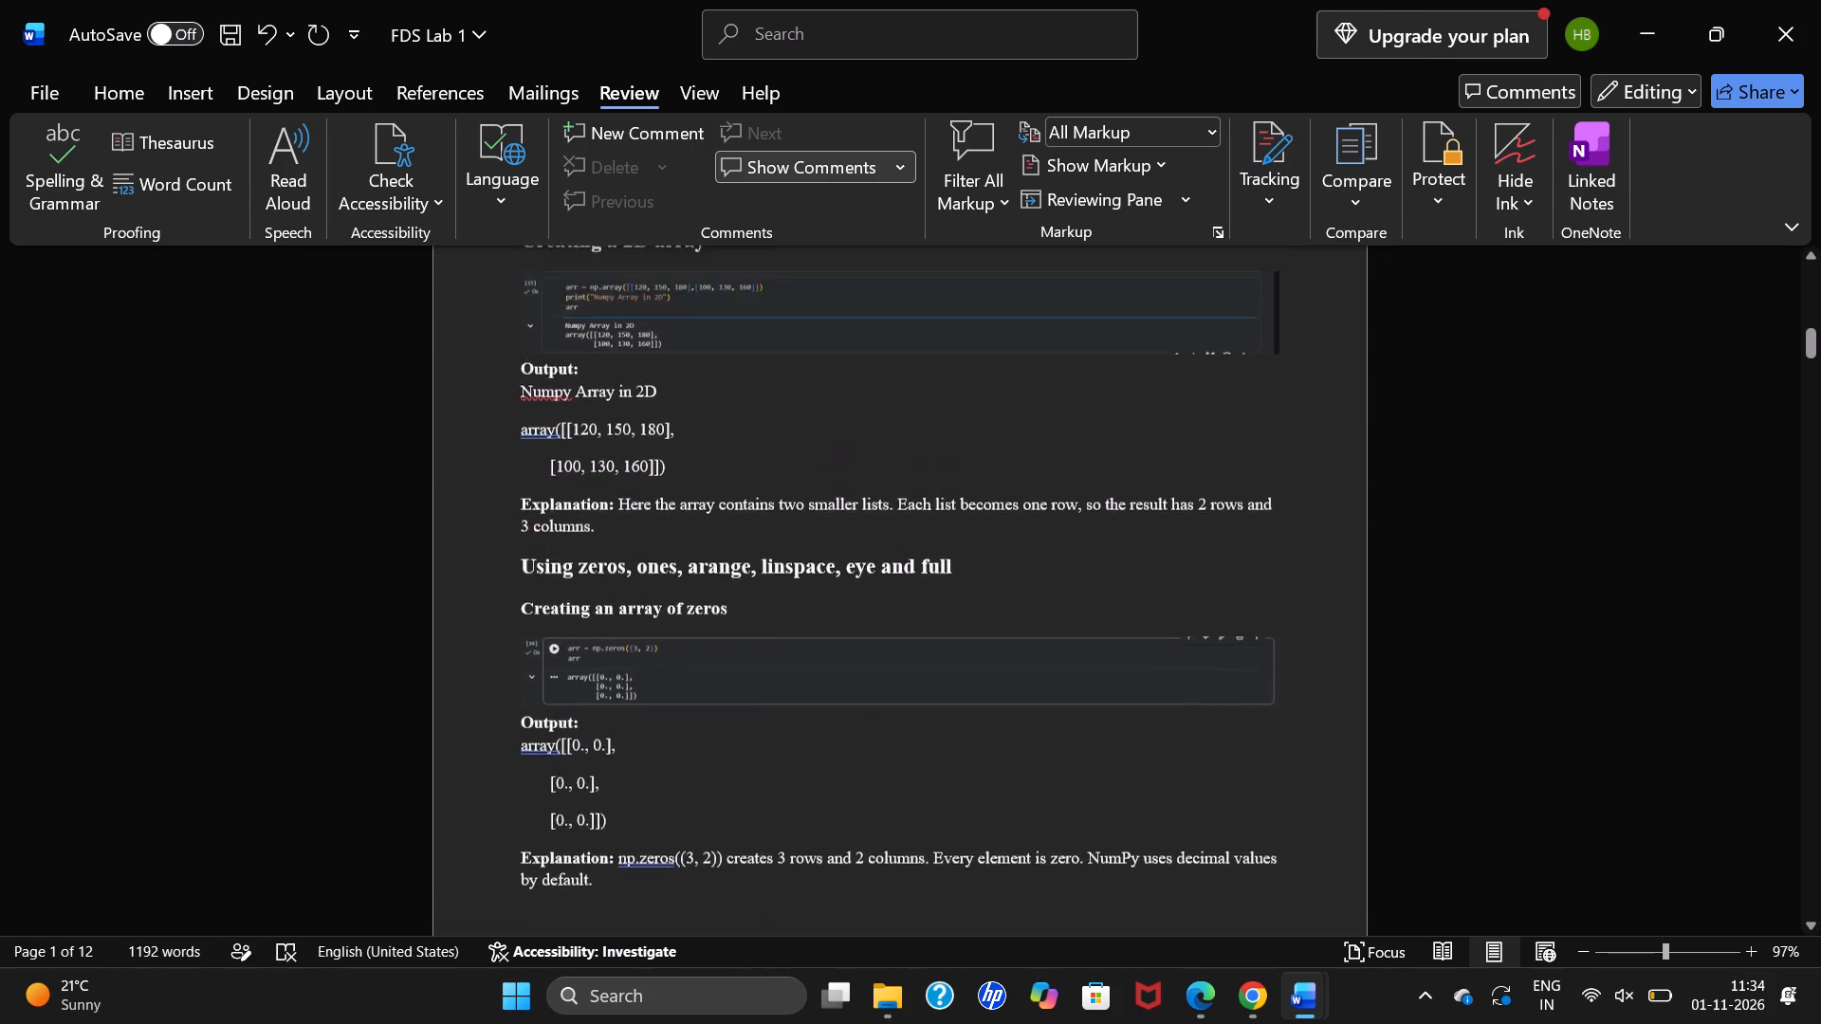
pyautogui.scroll(1, 748, 841)
pyautogui.scroll(-1, 748, 841)
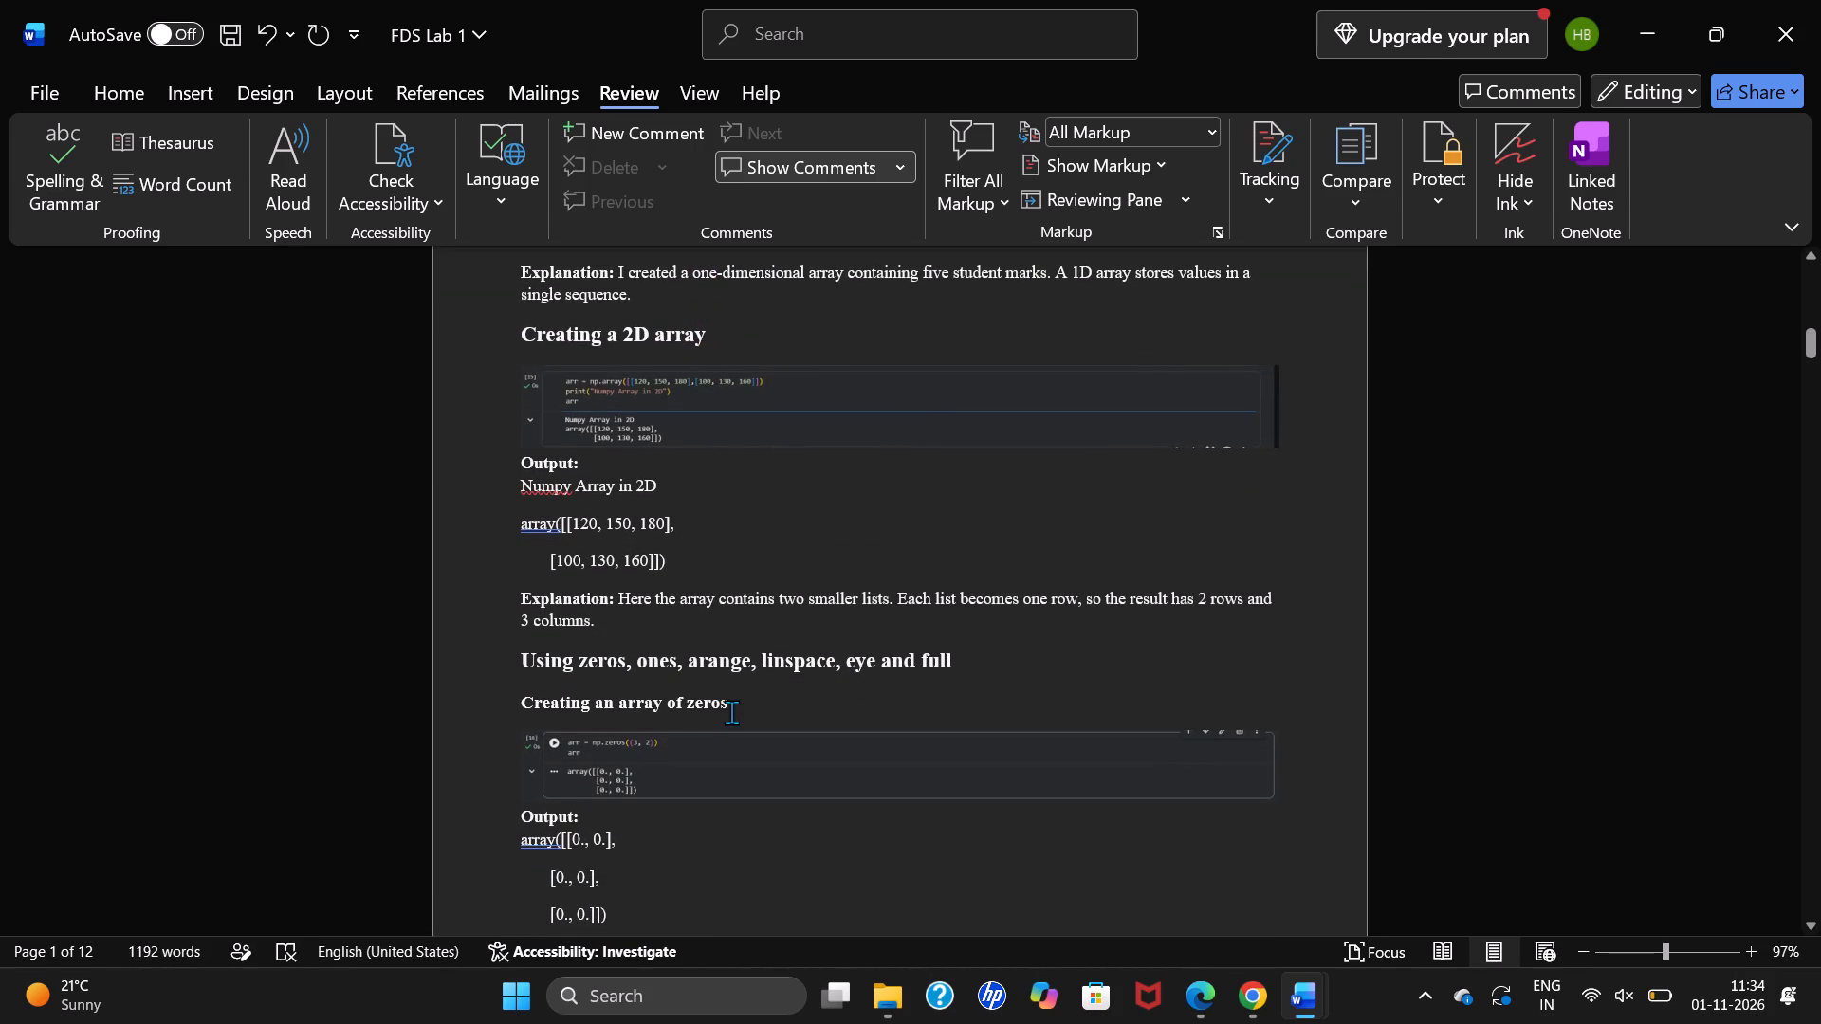
pyautogui.moveTo(731, 712); pyautogui.dragTo(529, 711)
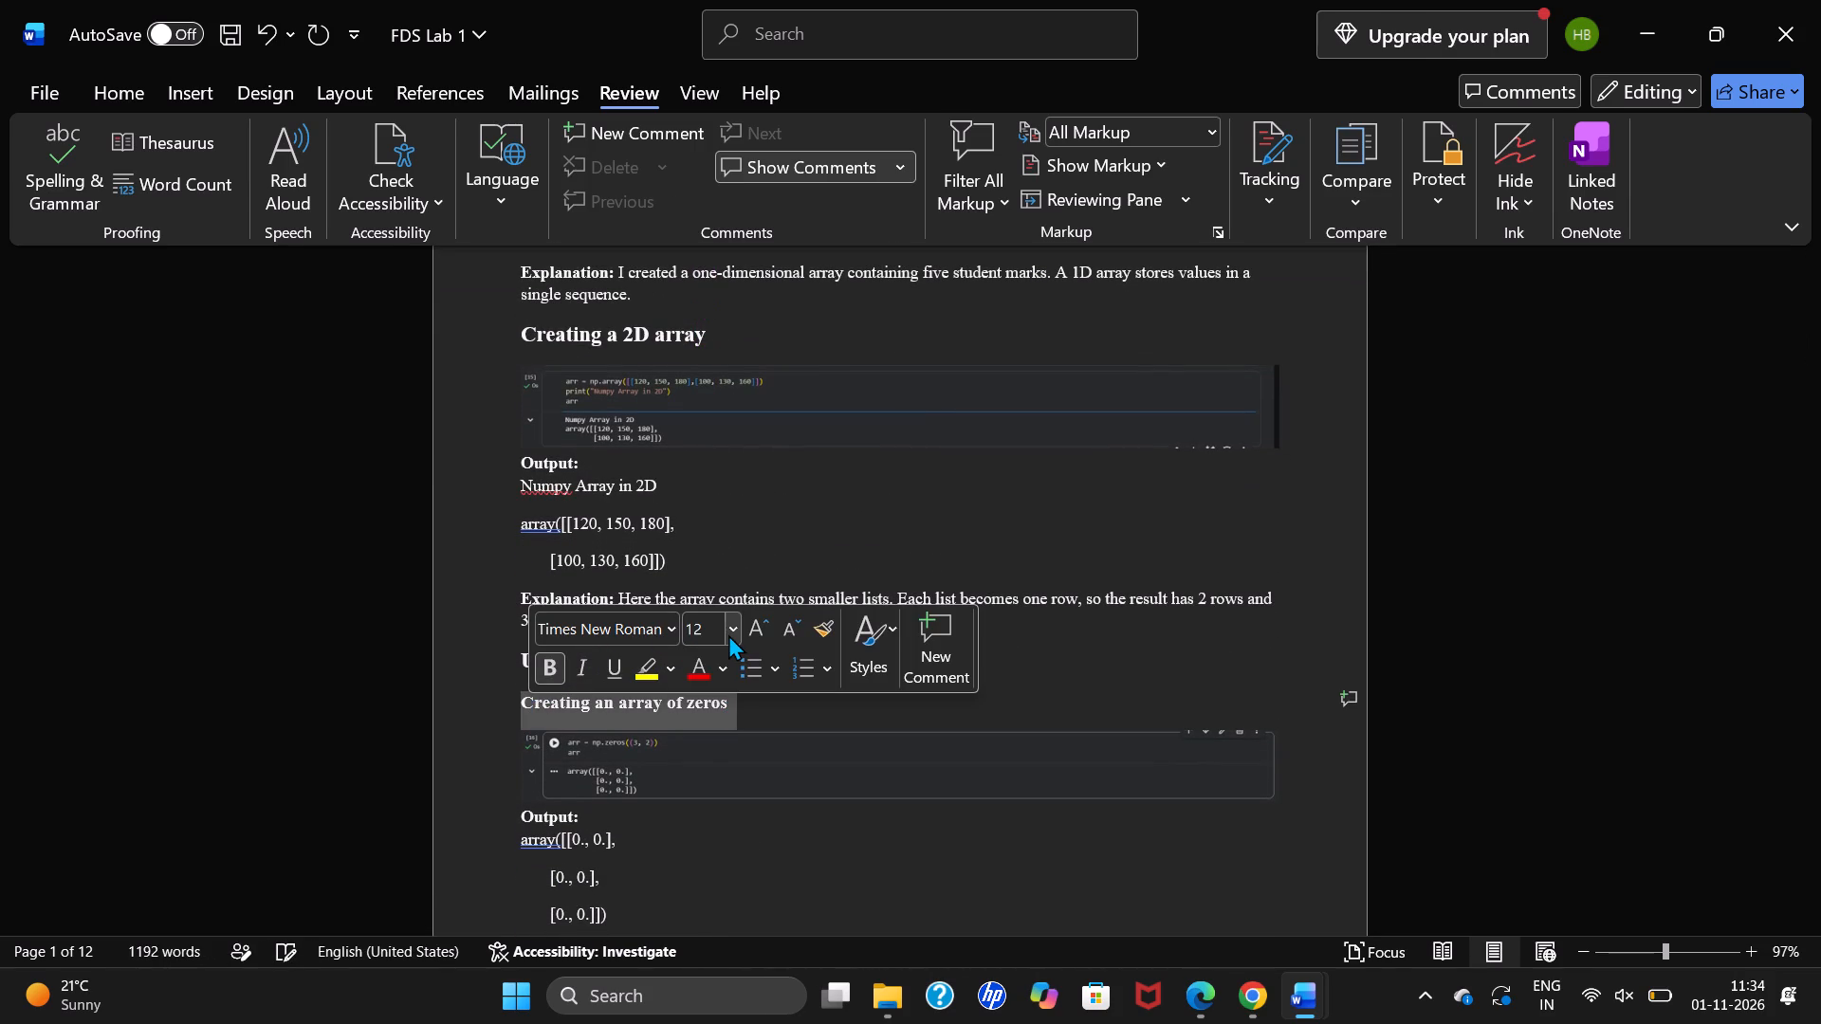
pyautogui.click(728, 634)
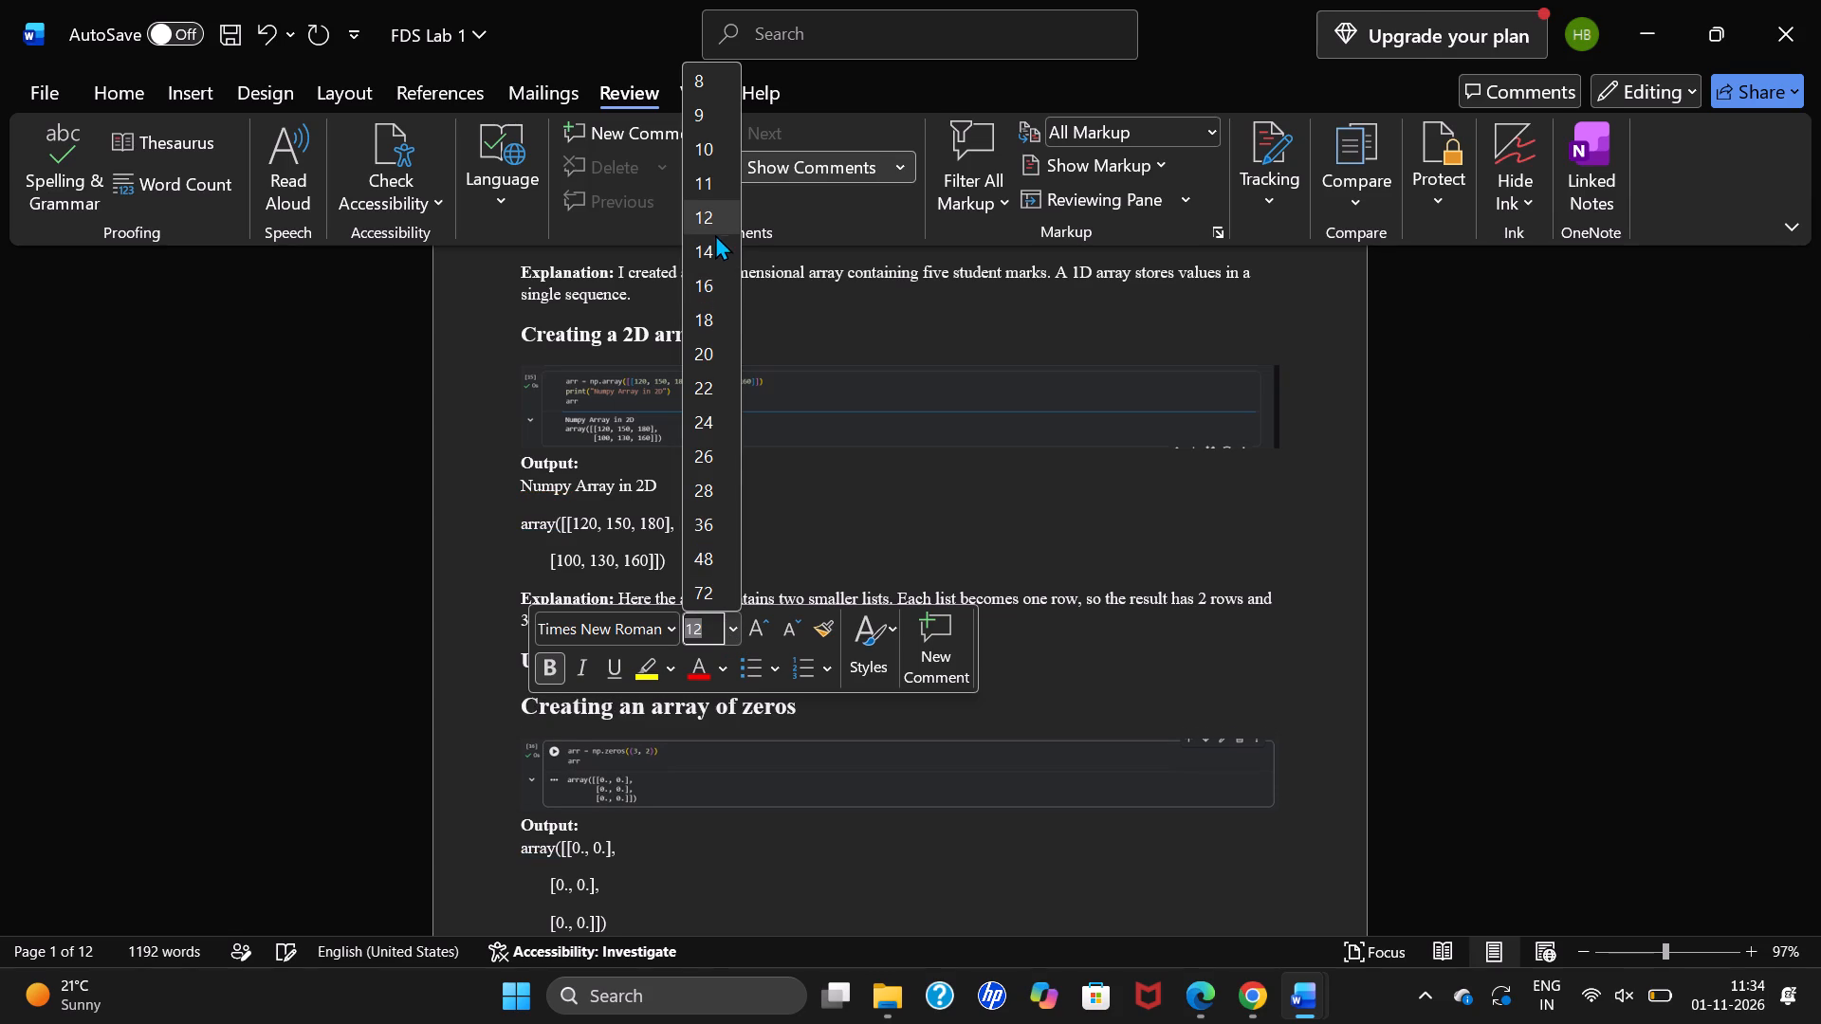
pyautogui.click(718, 246)
pyautogui.click(947, 704)
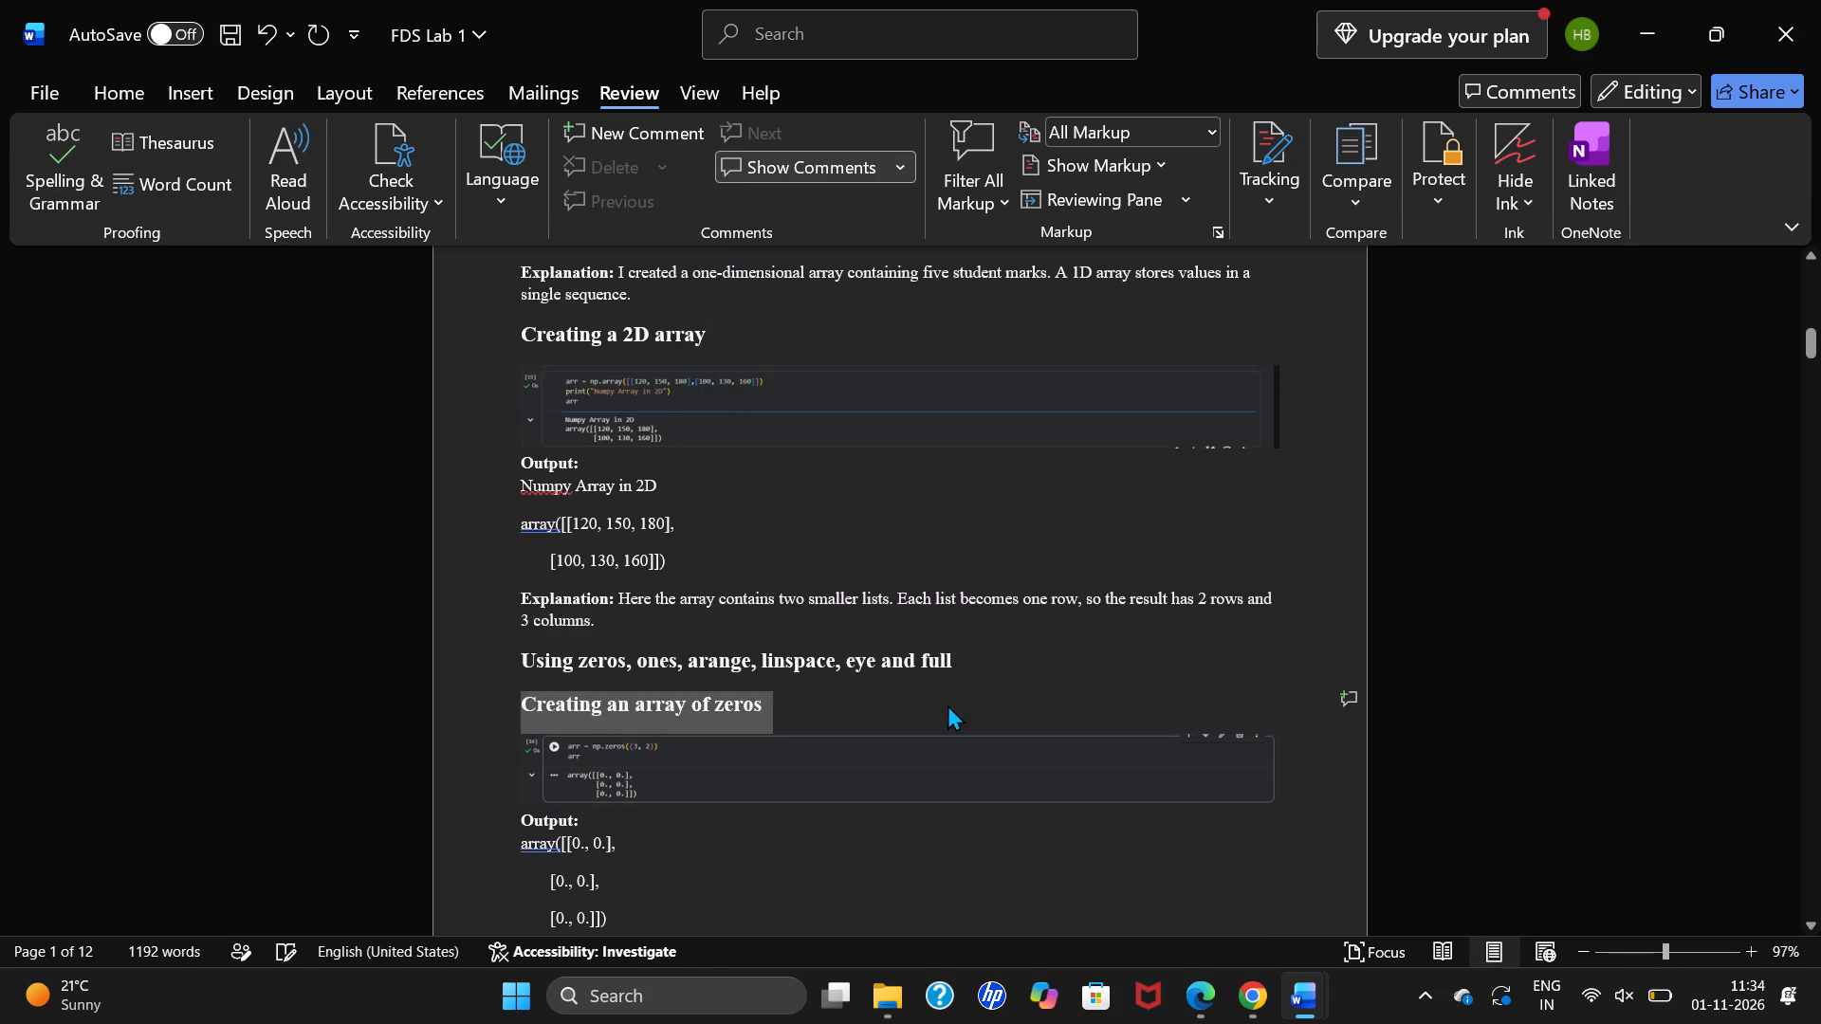
# Set the "Using zeros, ones, arange, linspace, eye and full" heading to font size 16.
pyautogui.moveTo(961, 678); pyautogui.dragTo(741, 650)
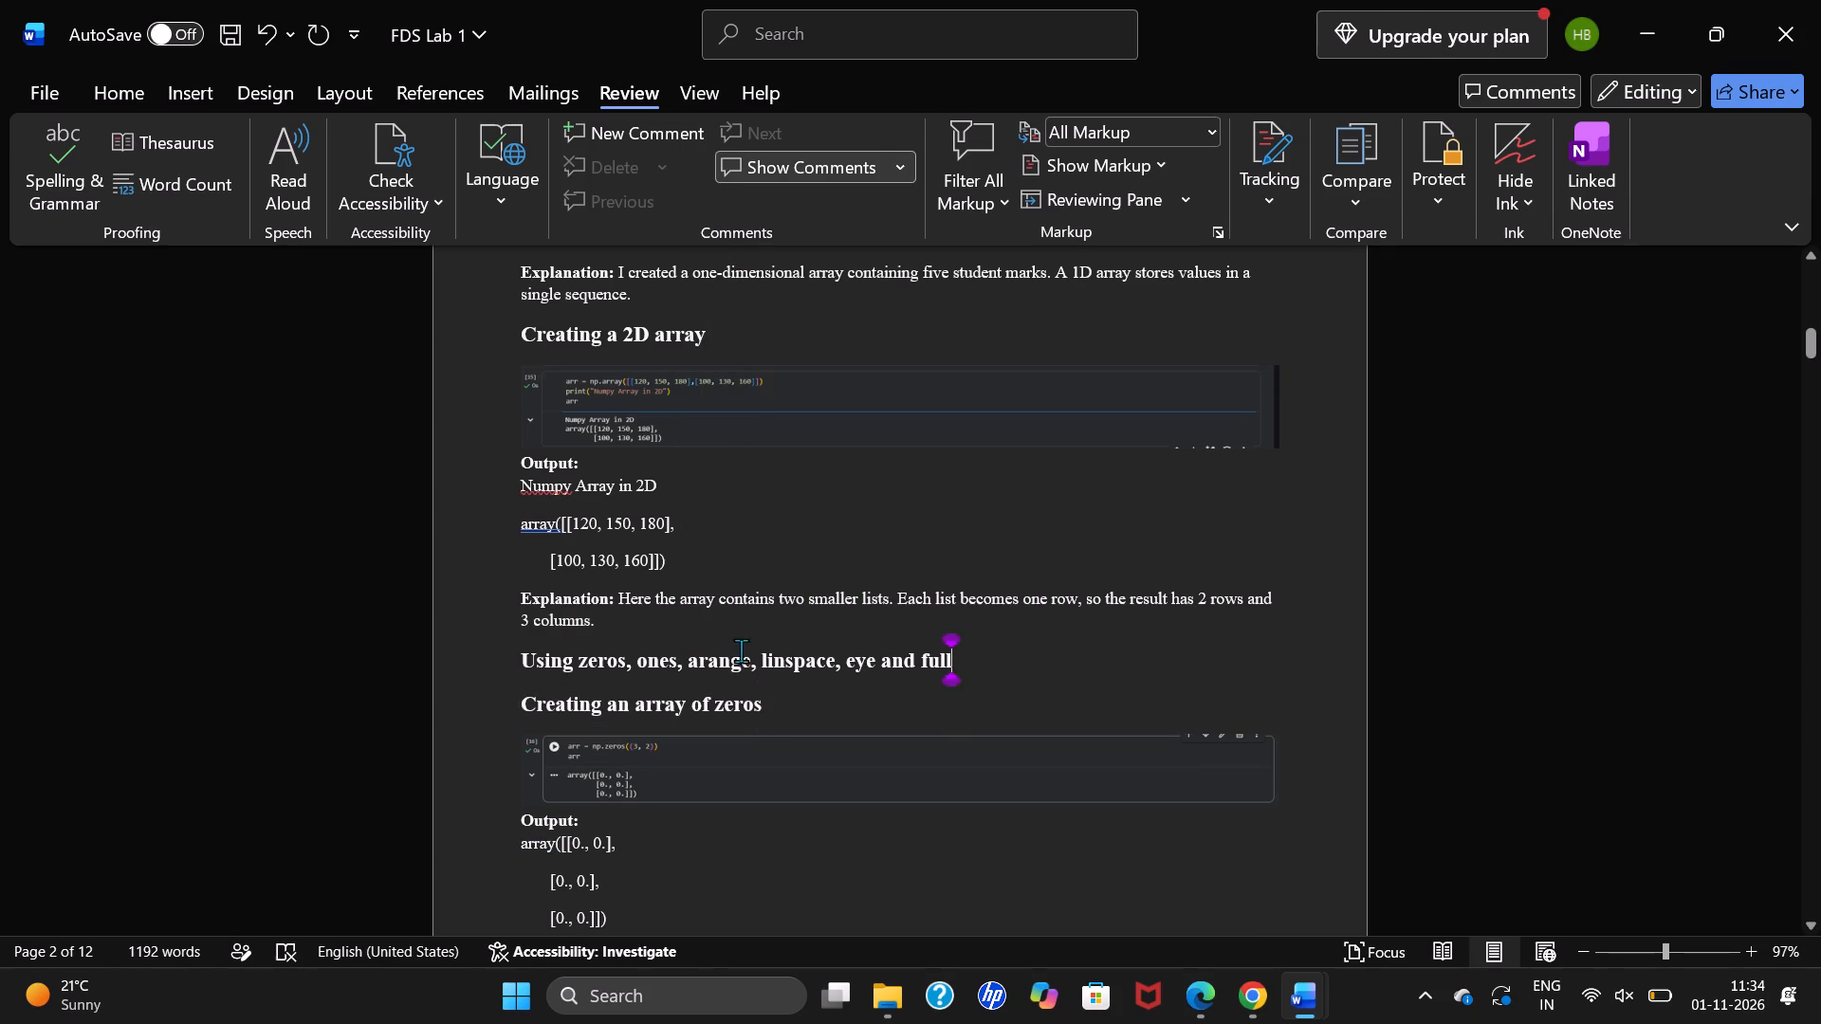
pyautogui.moveTo(741, 650); pyautogui.dragTo(517, 669)
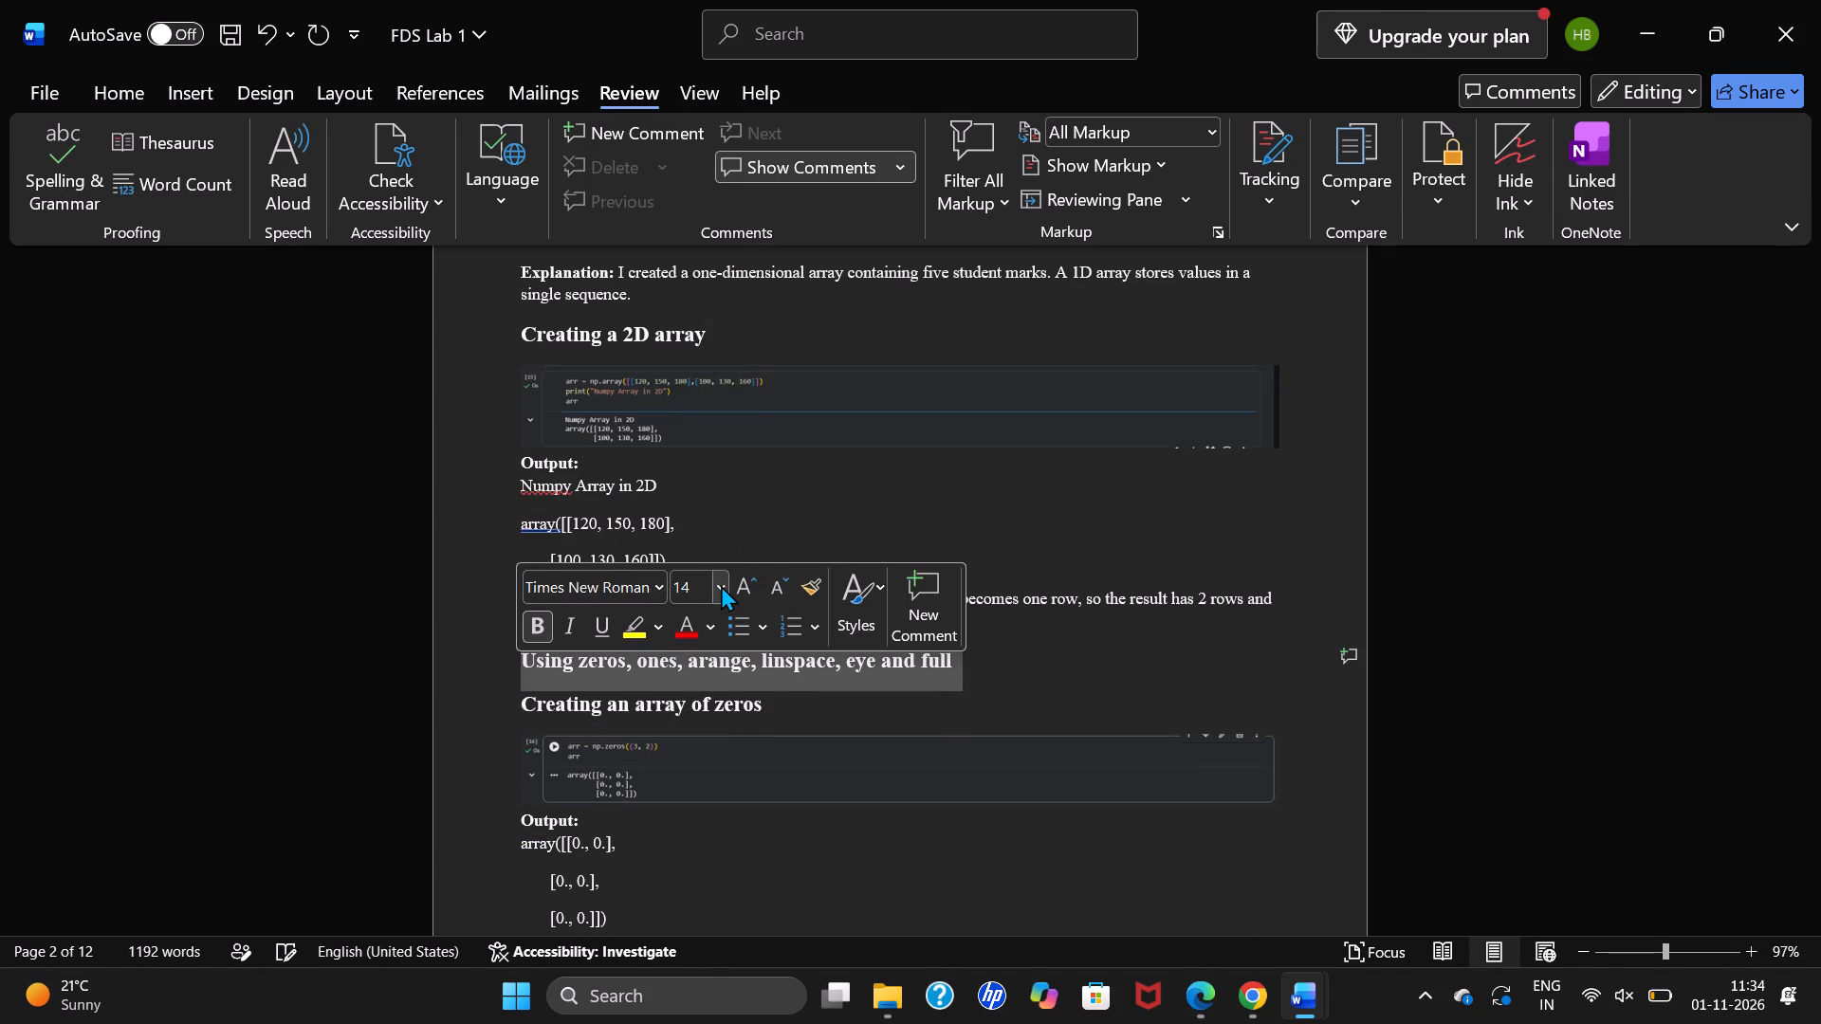
pyautogui.click(721, 585)
pyautogui.click(703, 239)
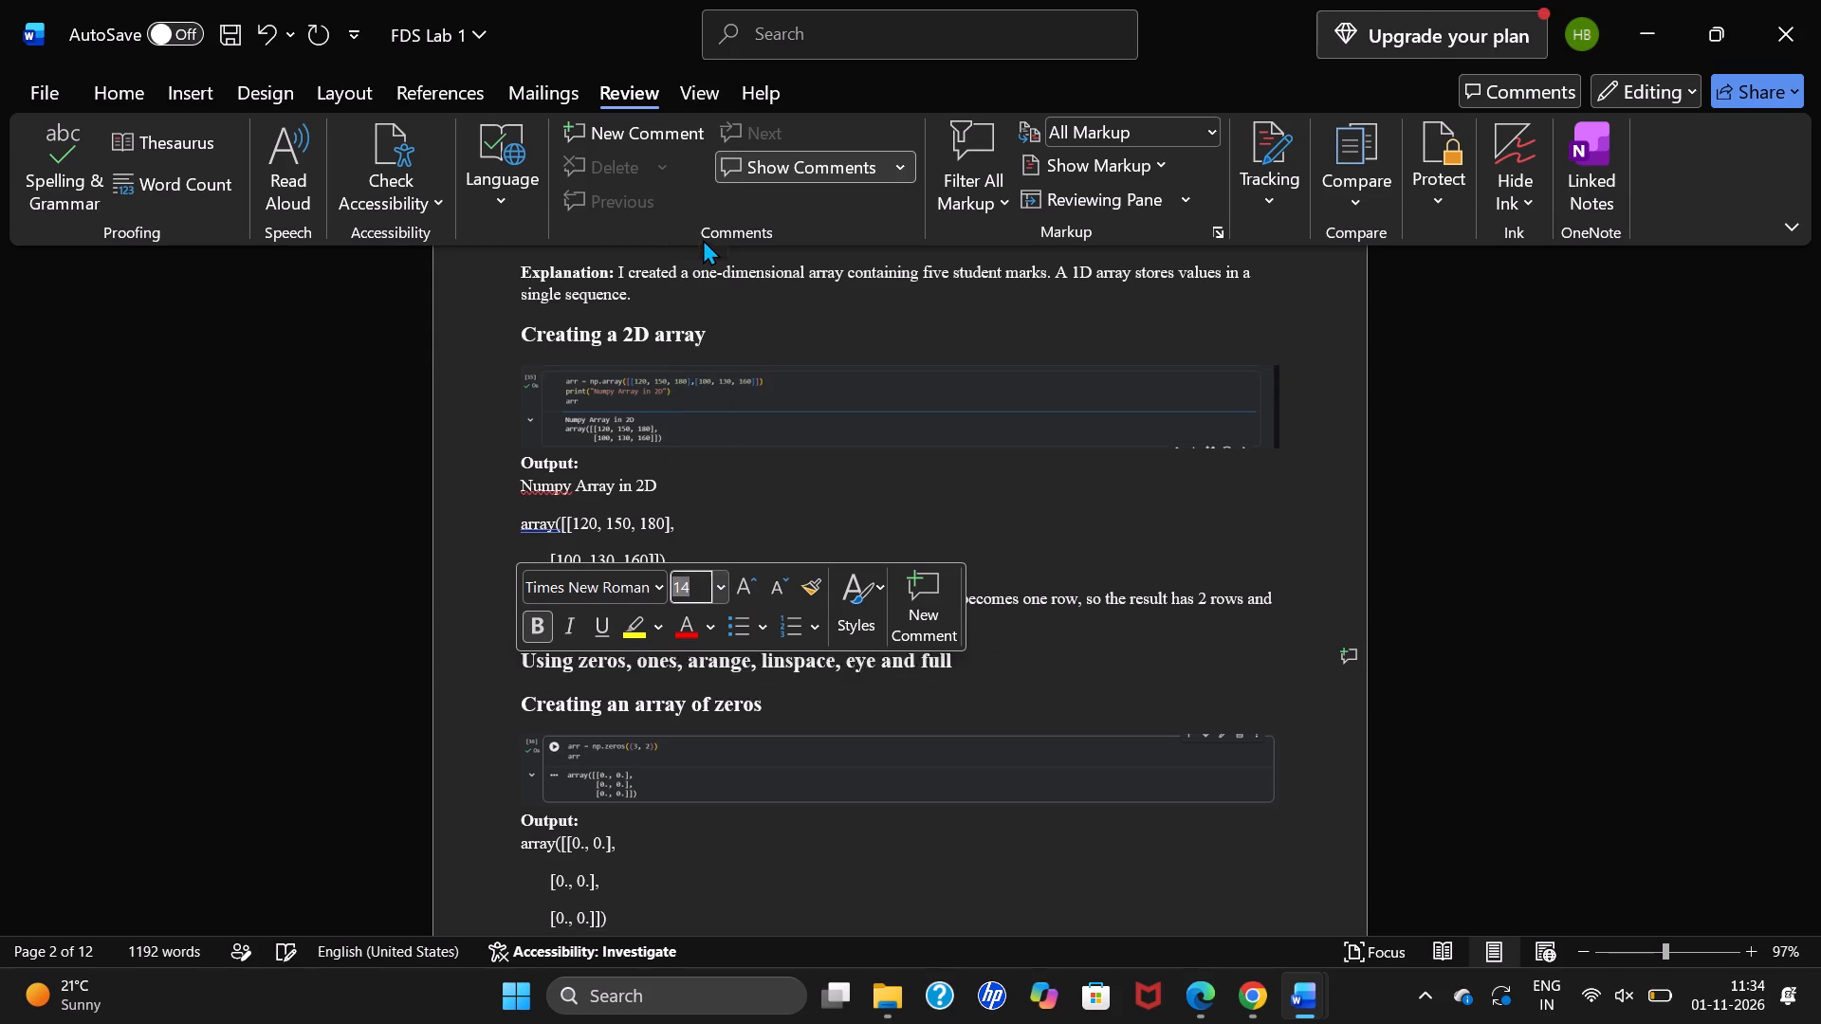
pyautogui.click(773, 705)
# Set the "Creating an array of ones" heading on the third page to font size 14.
pyautogui.scroll(-2, 773, 705)
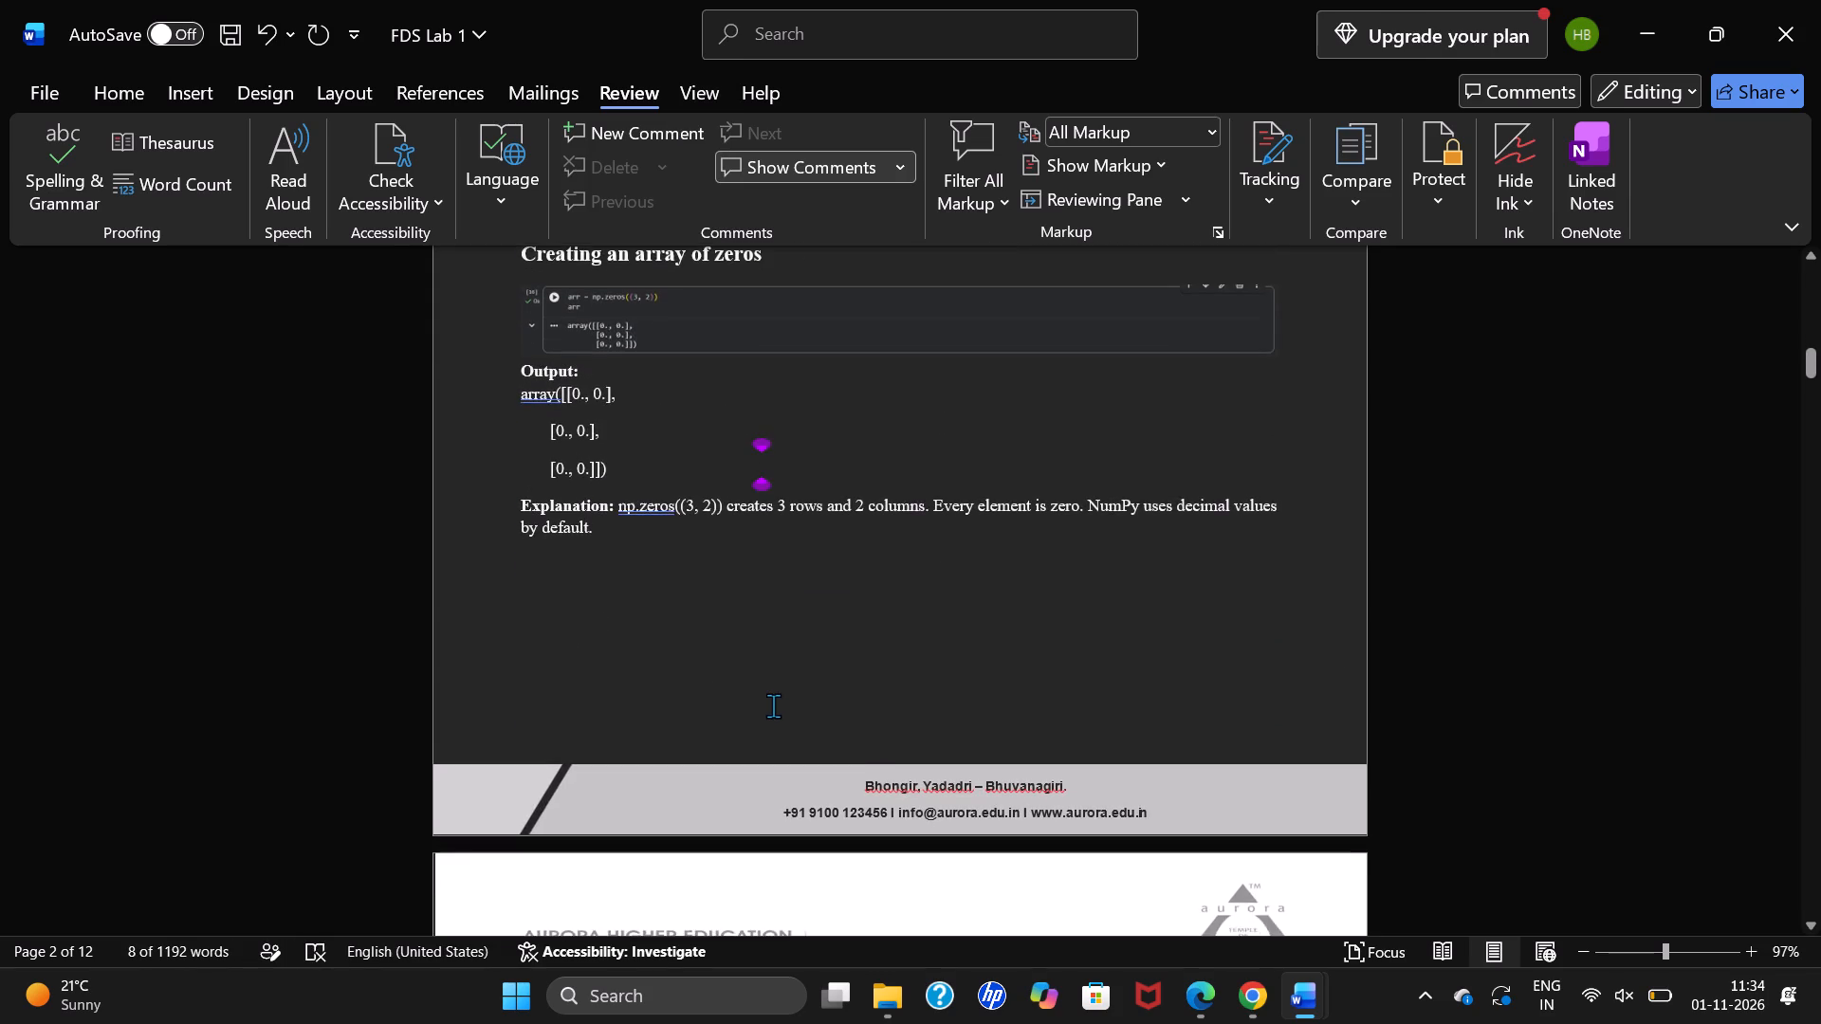
pyautogui.scroll(-2, 773, 705)
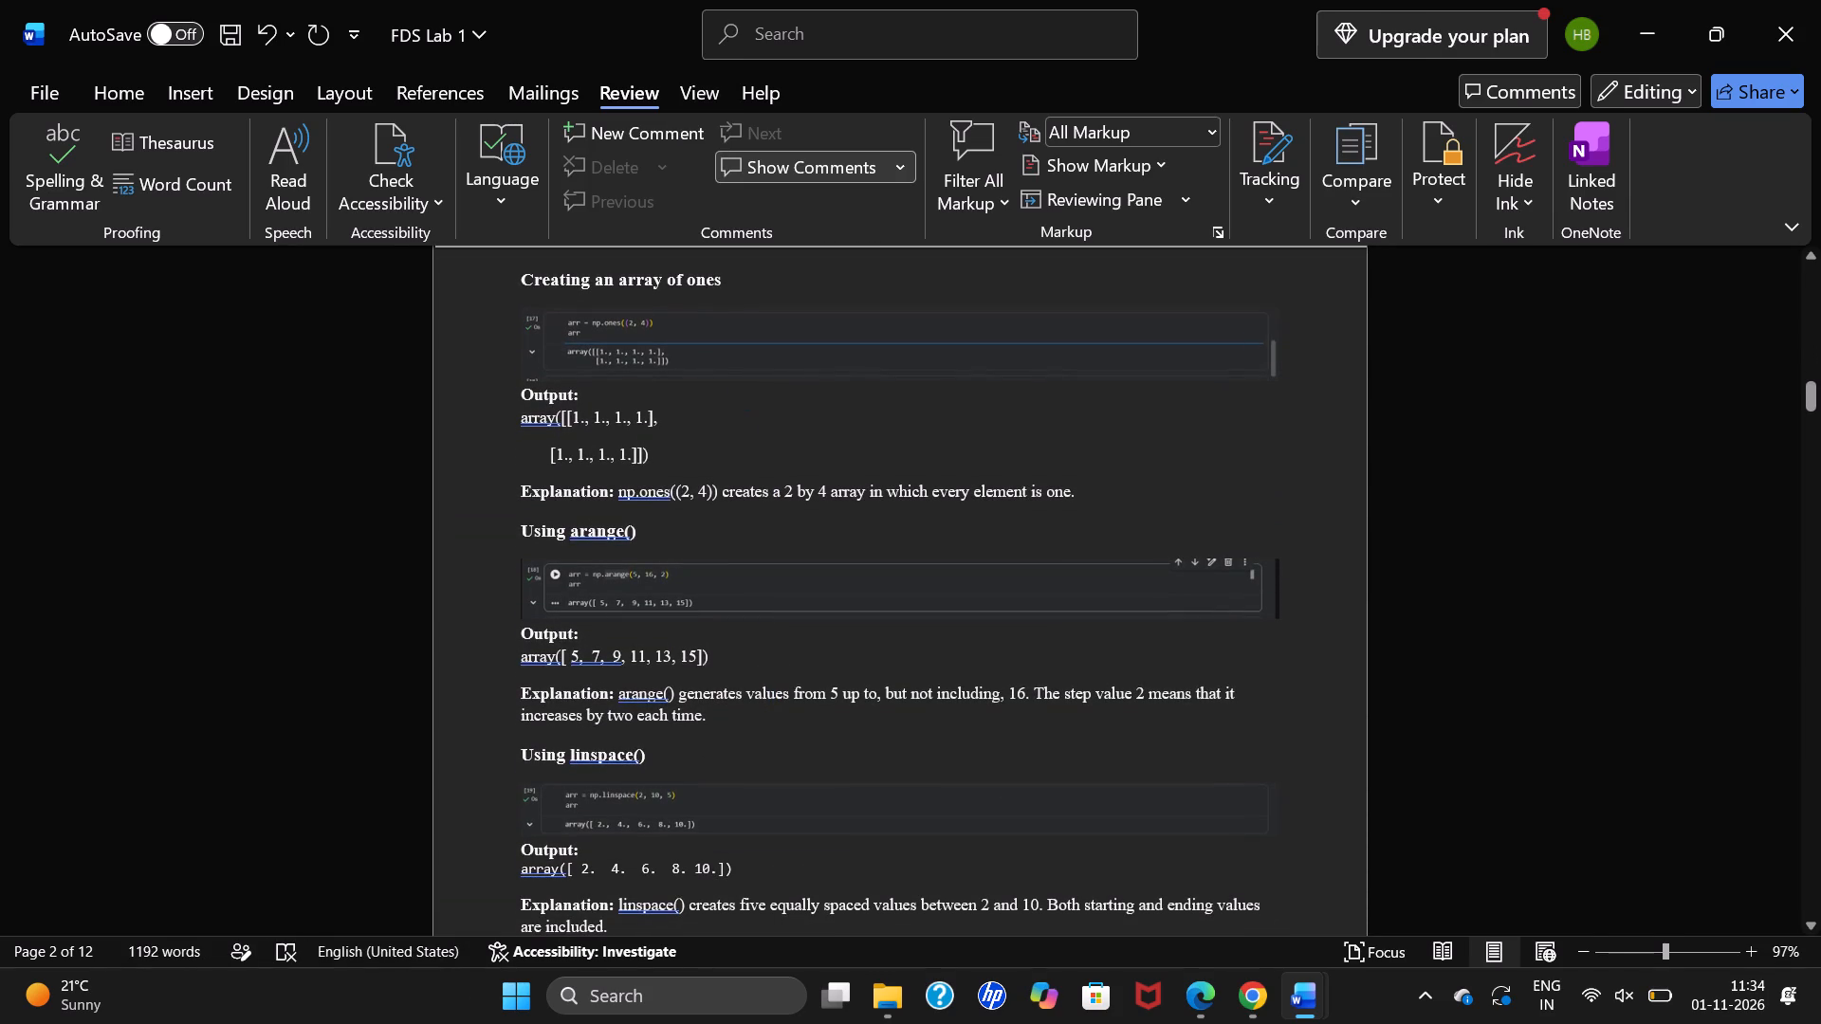
pyautogui.moveTo(746, 283); pyautogui.dragTo(521, 283)
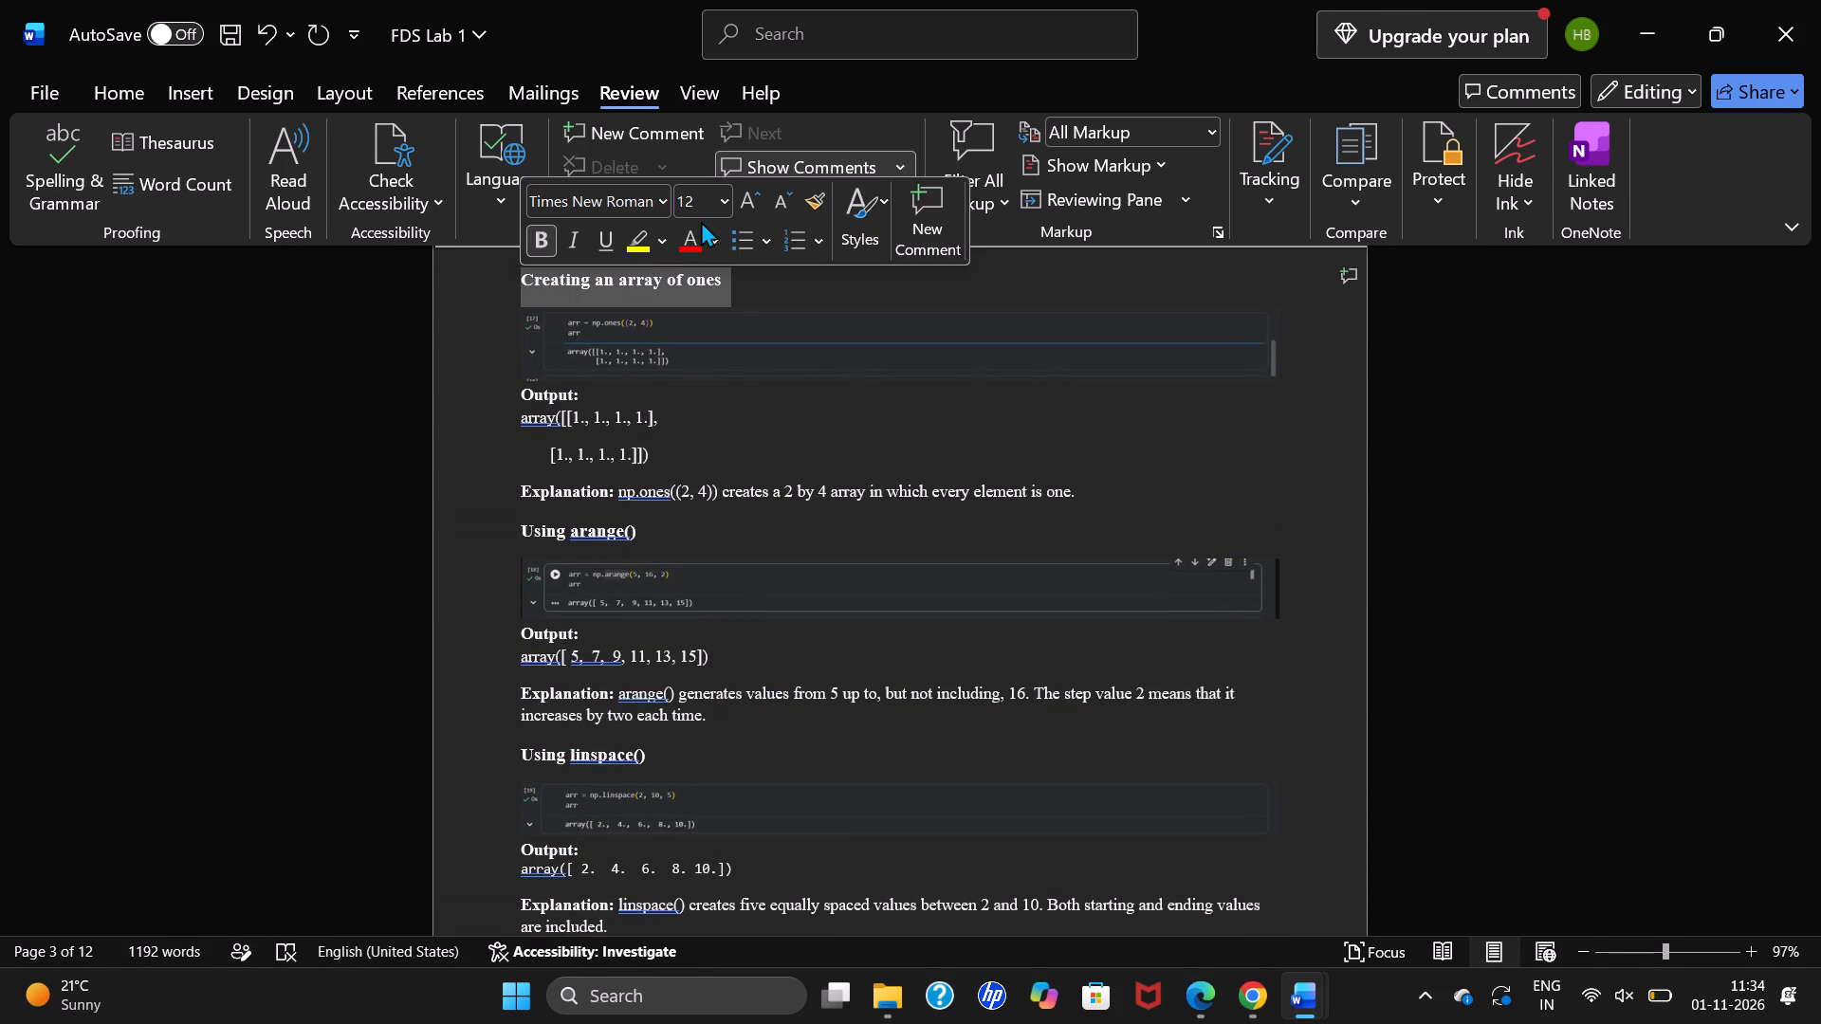
pyautogui.click(718, 205)
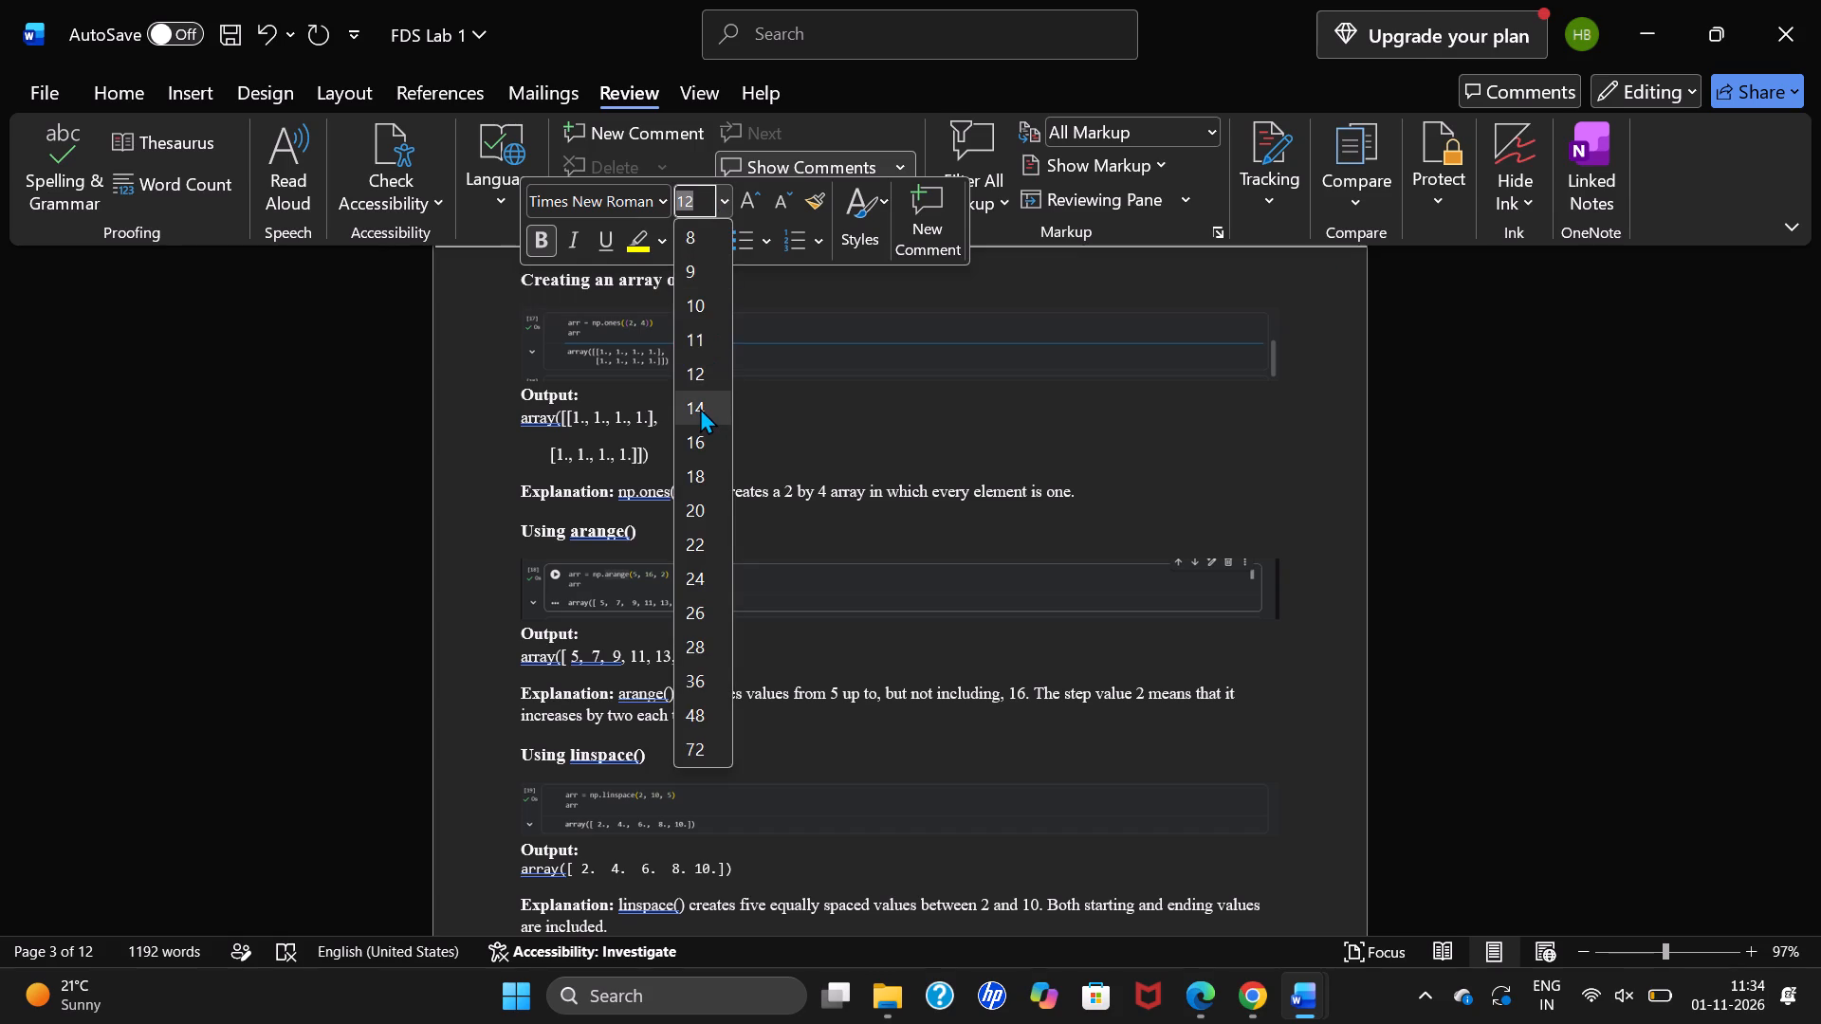
pyautogui.click(700, 408)
# Set the "Using arange()" heading to font size 14.
pyautogui.moveTo(673, 546); pyautogui.dragTo(516, 537)
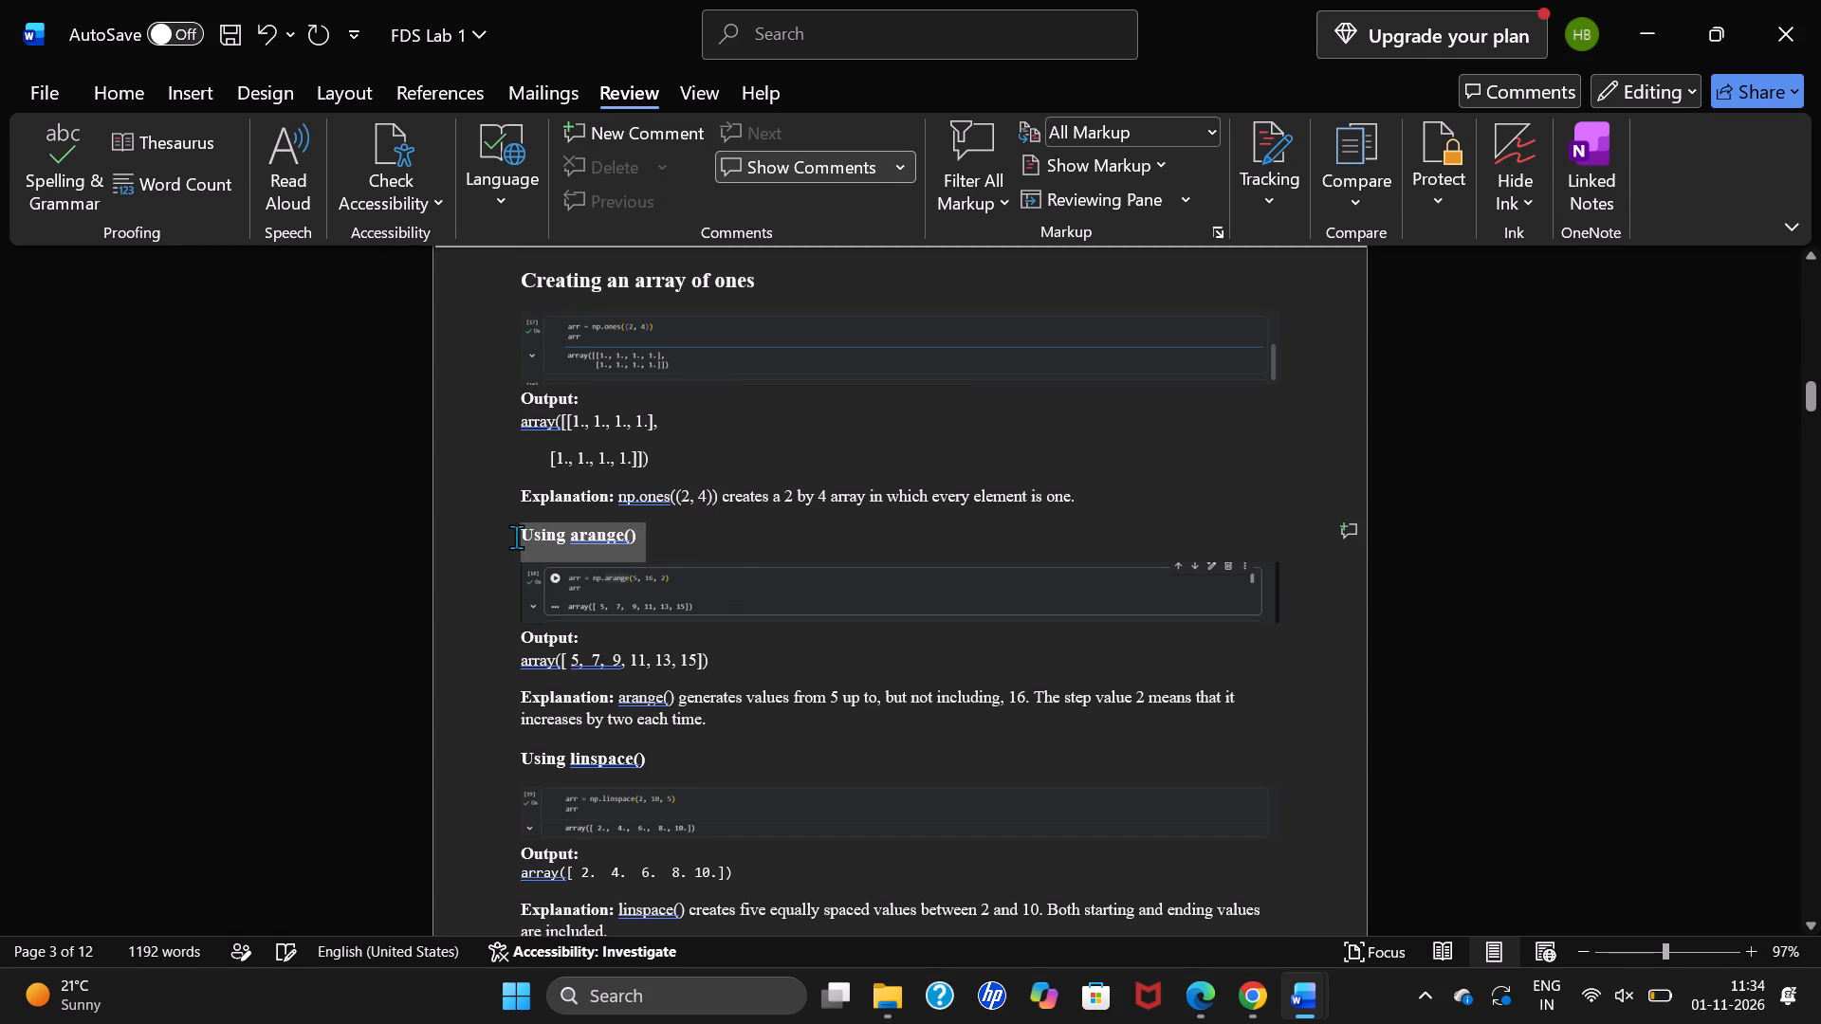
pyautogui.moveTo(516, 537); pyautogui.dragTo(517, 537)
pyautogui.click(720, 447)
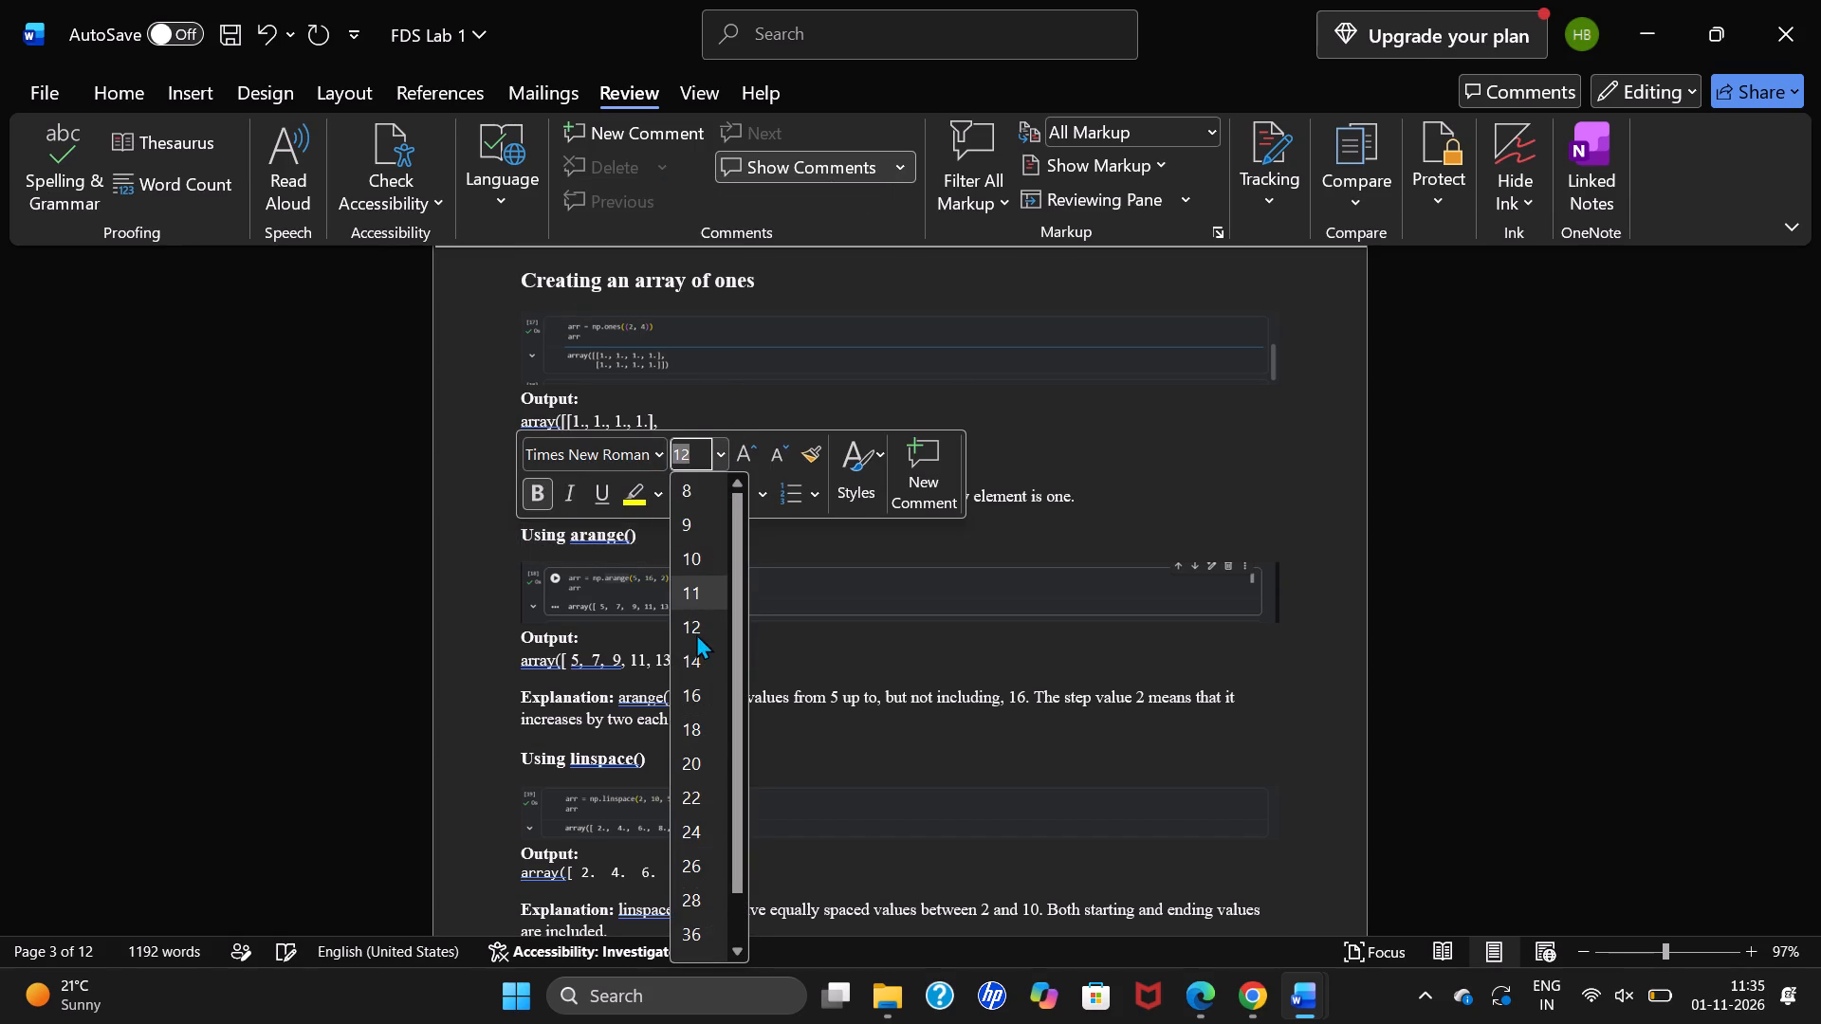
pyautogui.click(696, 660)
# Set the "Using linspace()" heading to font size 14.
pyautogui.moveTo(688, 767); pyautogui.dragTo(544, 773)
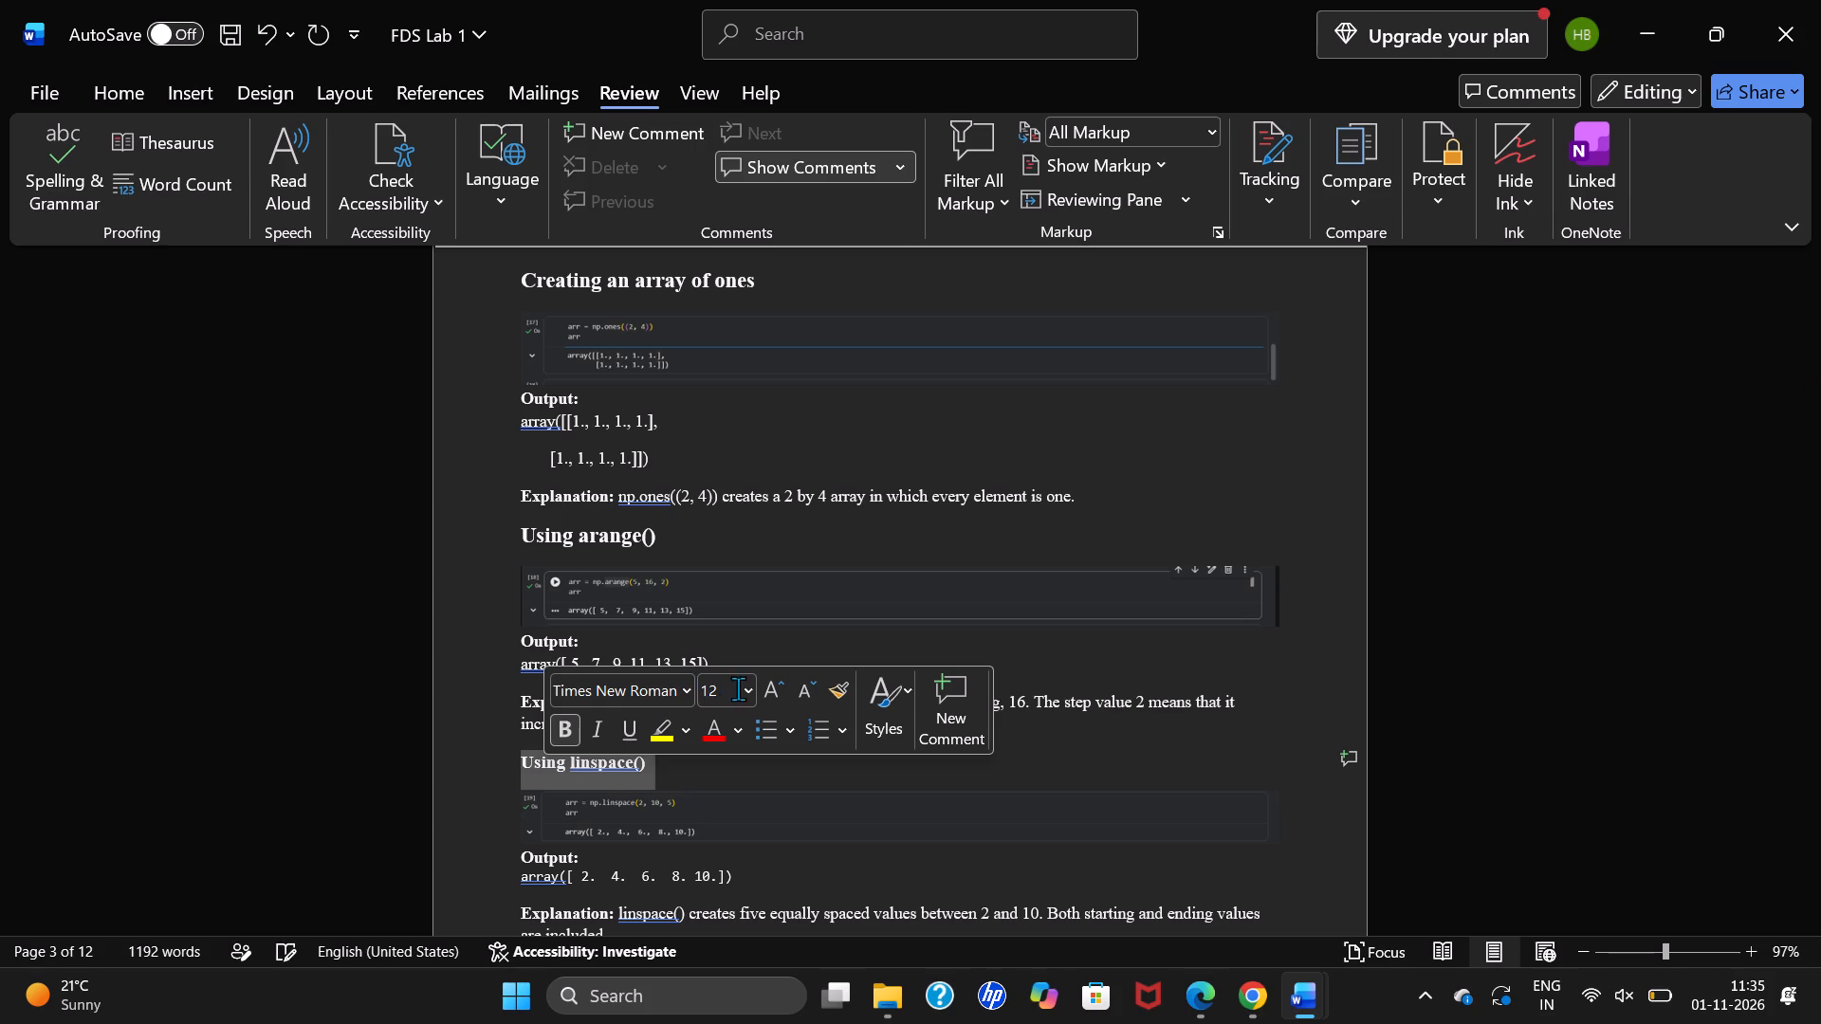
pyautogui.click(745, 695)
pyautogui.click(727, 317)
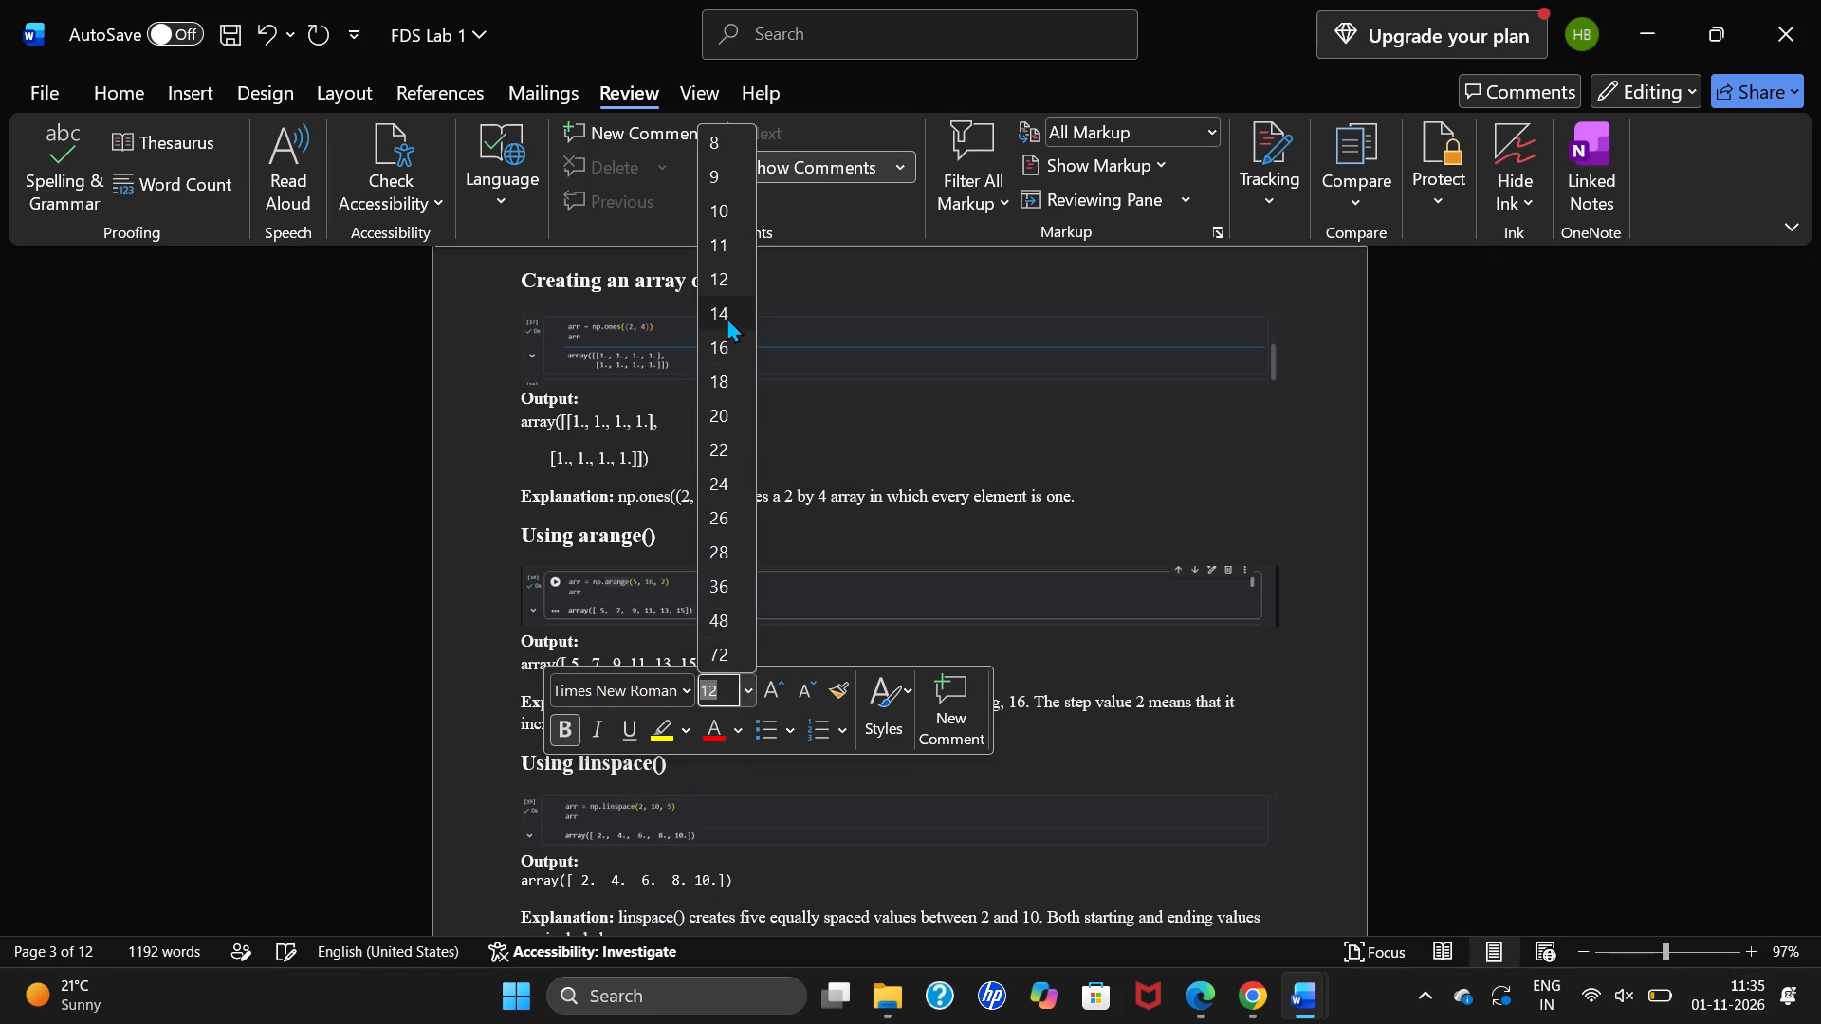
pyautogui.click(836, 444)
# Set the "Creating an identity matrix" heading at the end of the third page to font size 14.
pyautogui.scroll(-2, 836, 444)
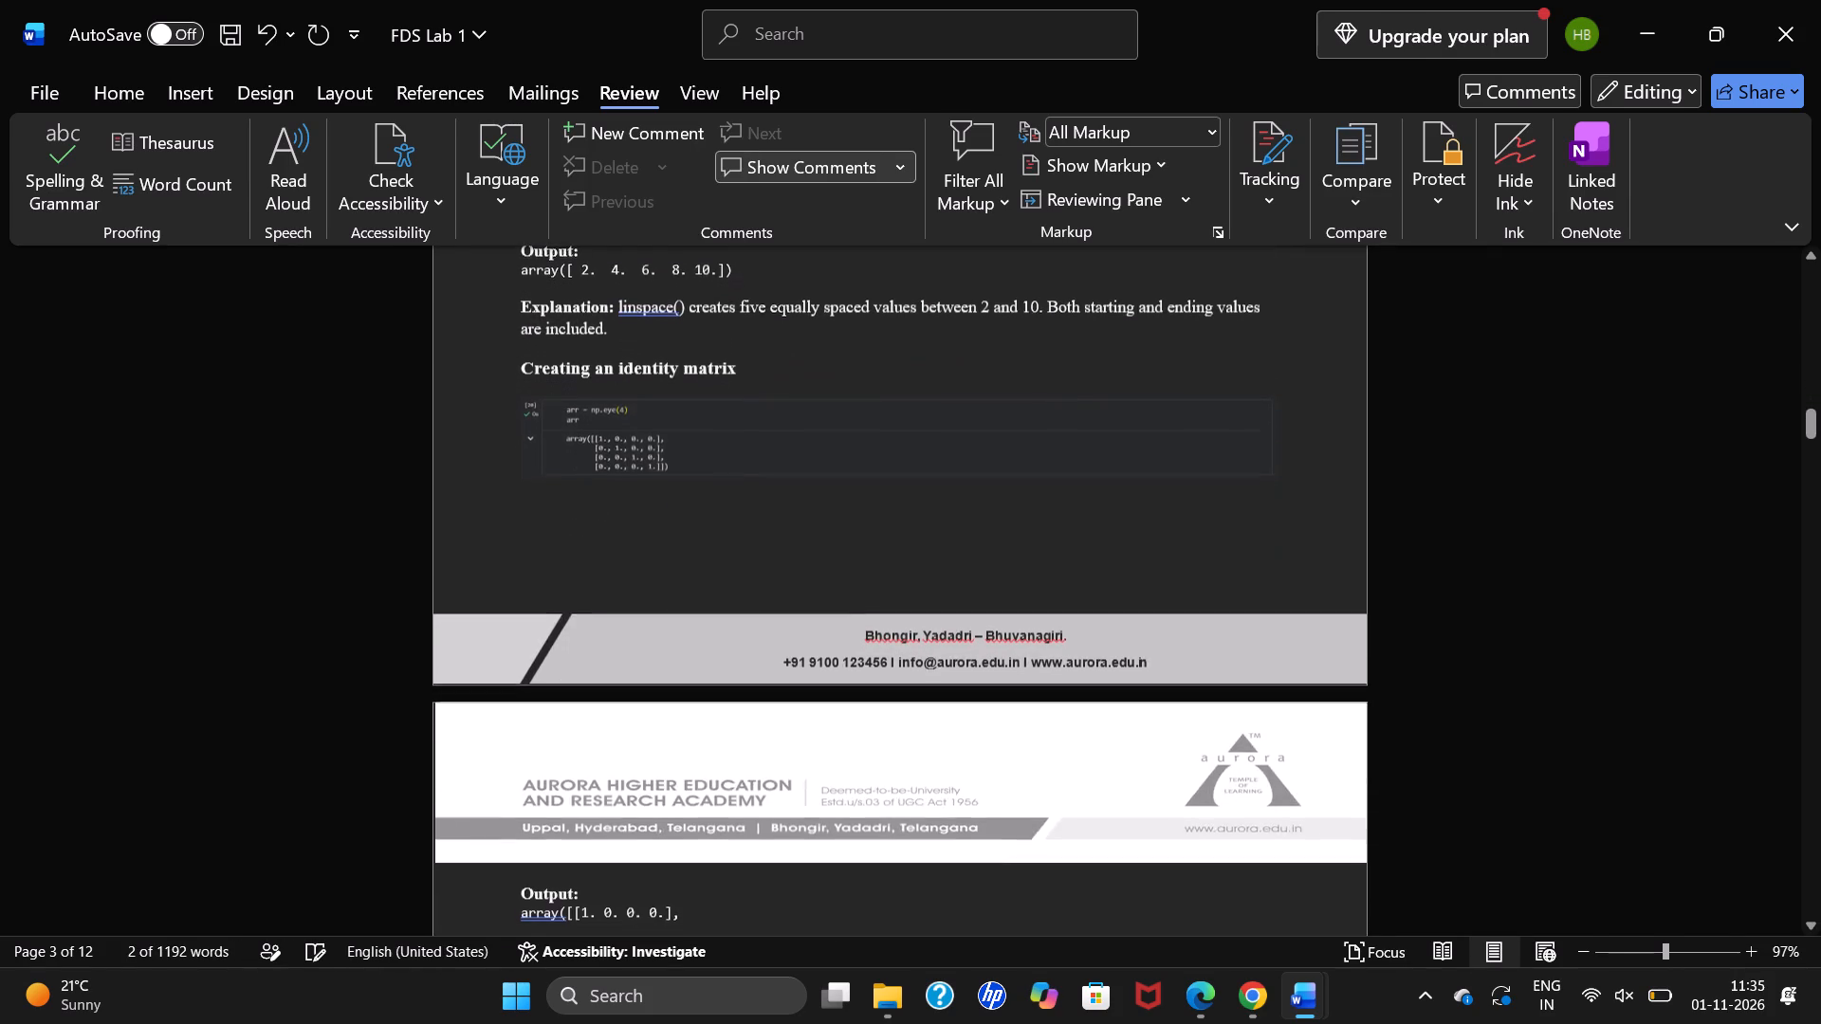
pyautogui.scroll(1, 836, 444)
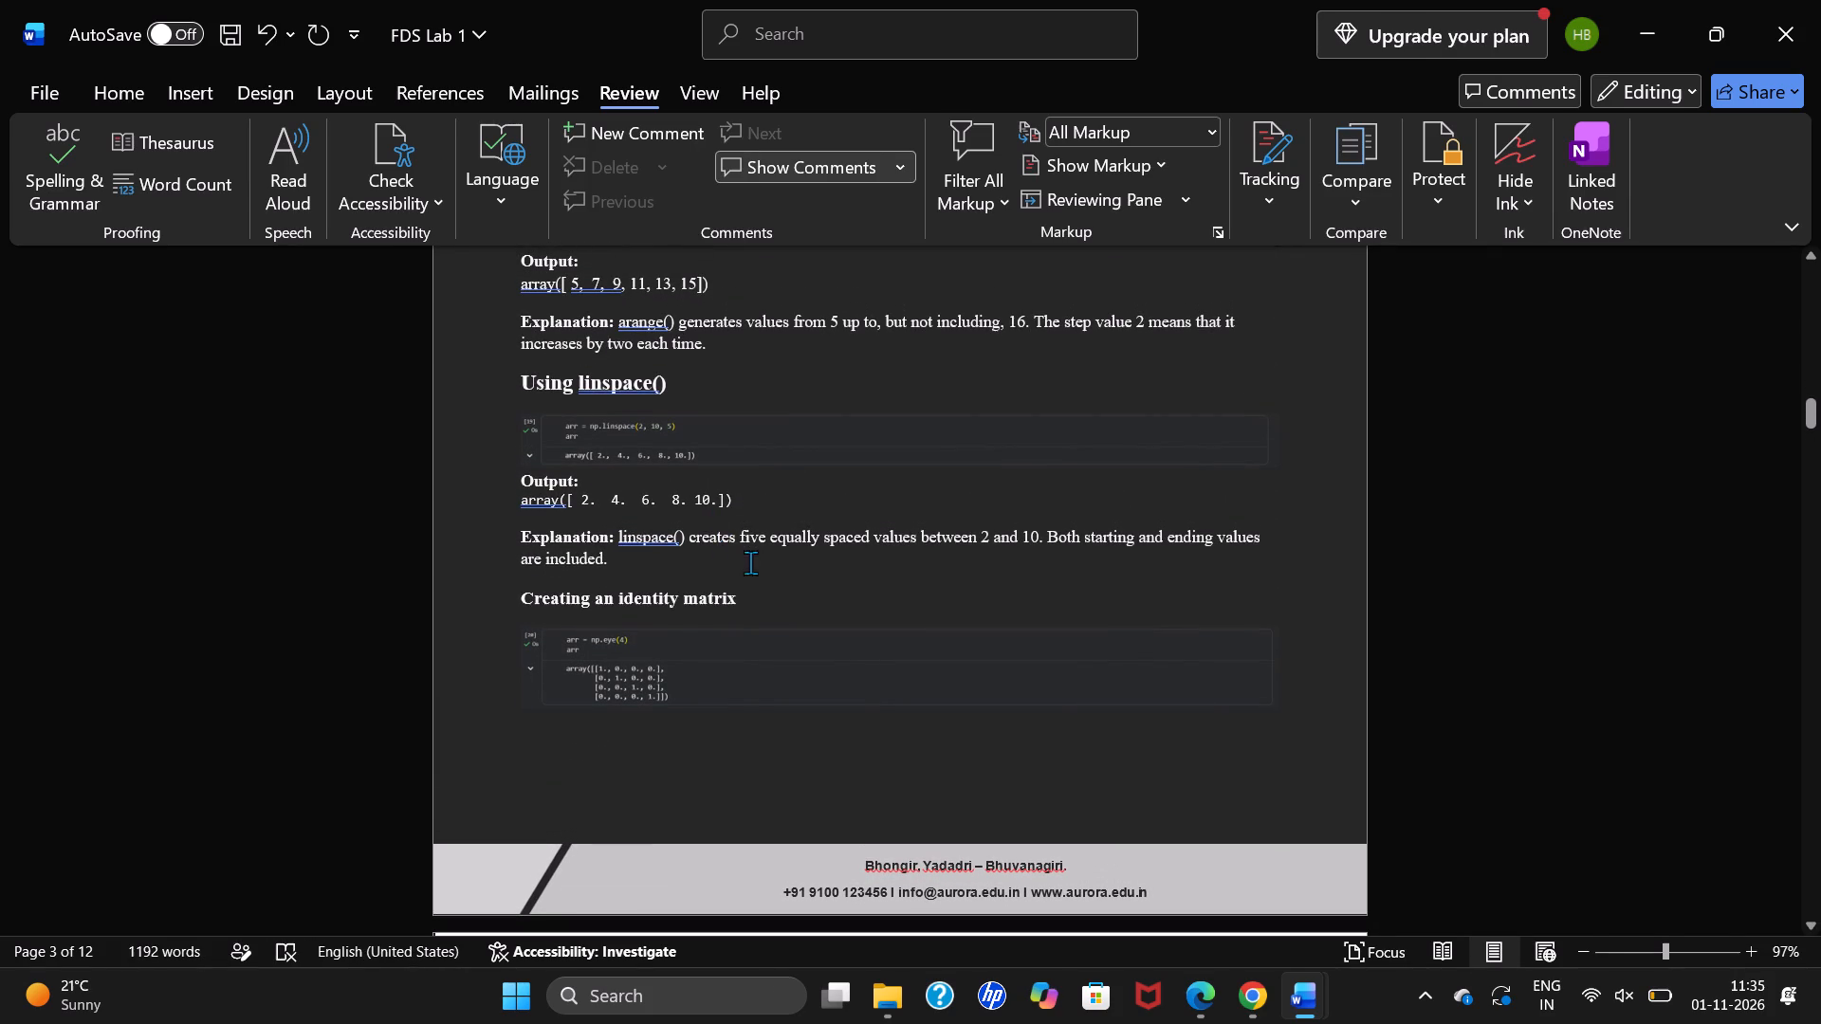
pyautogui.moveTo(768, 592); pyautogui.dragTo(527, 605)
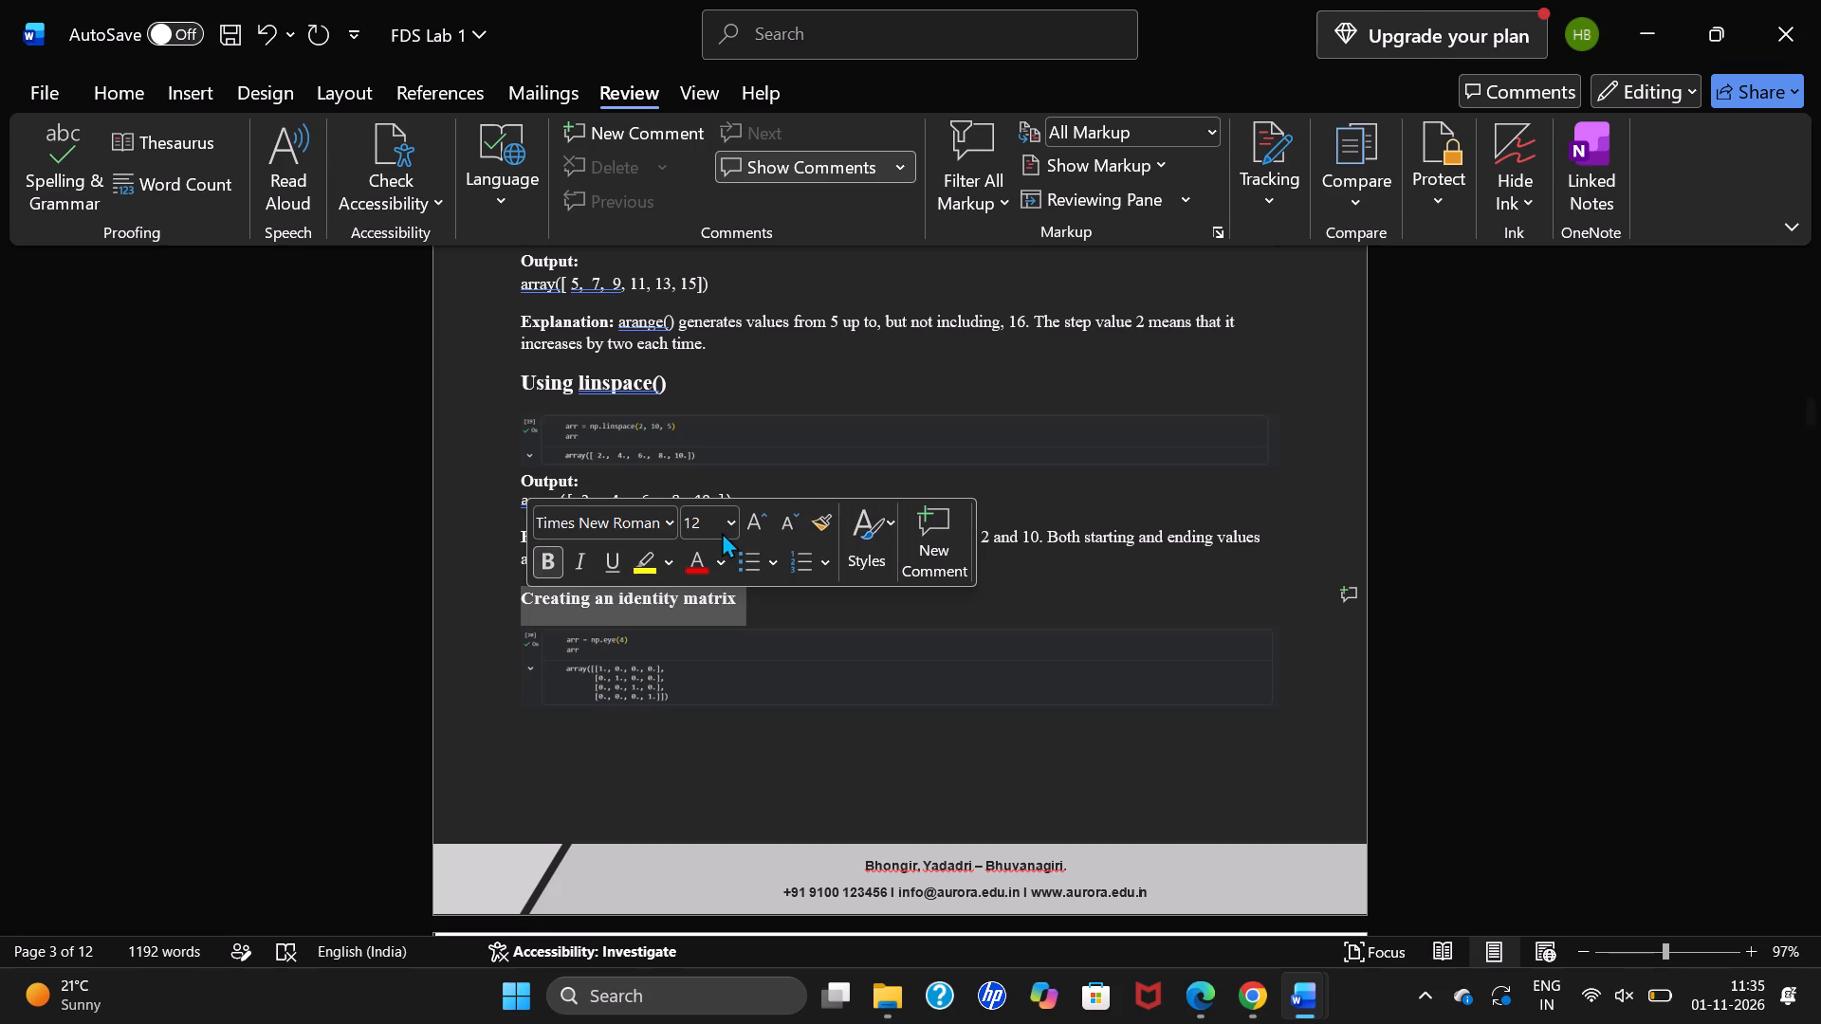
pyautogui.click(730, 524)
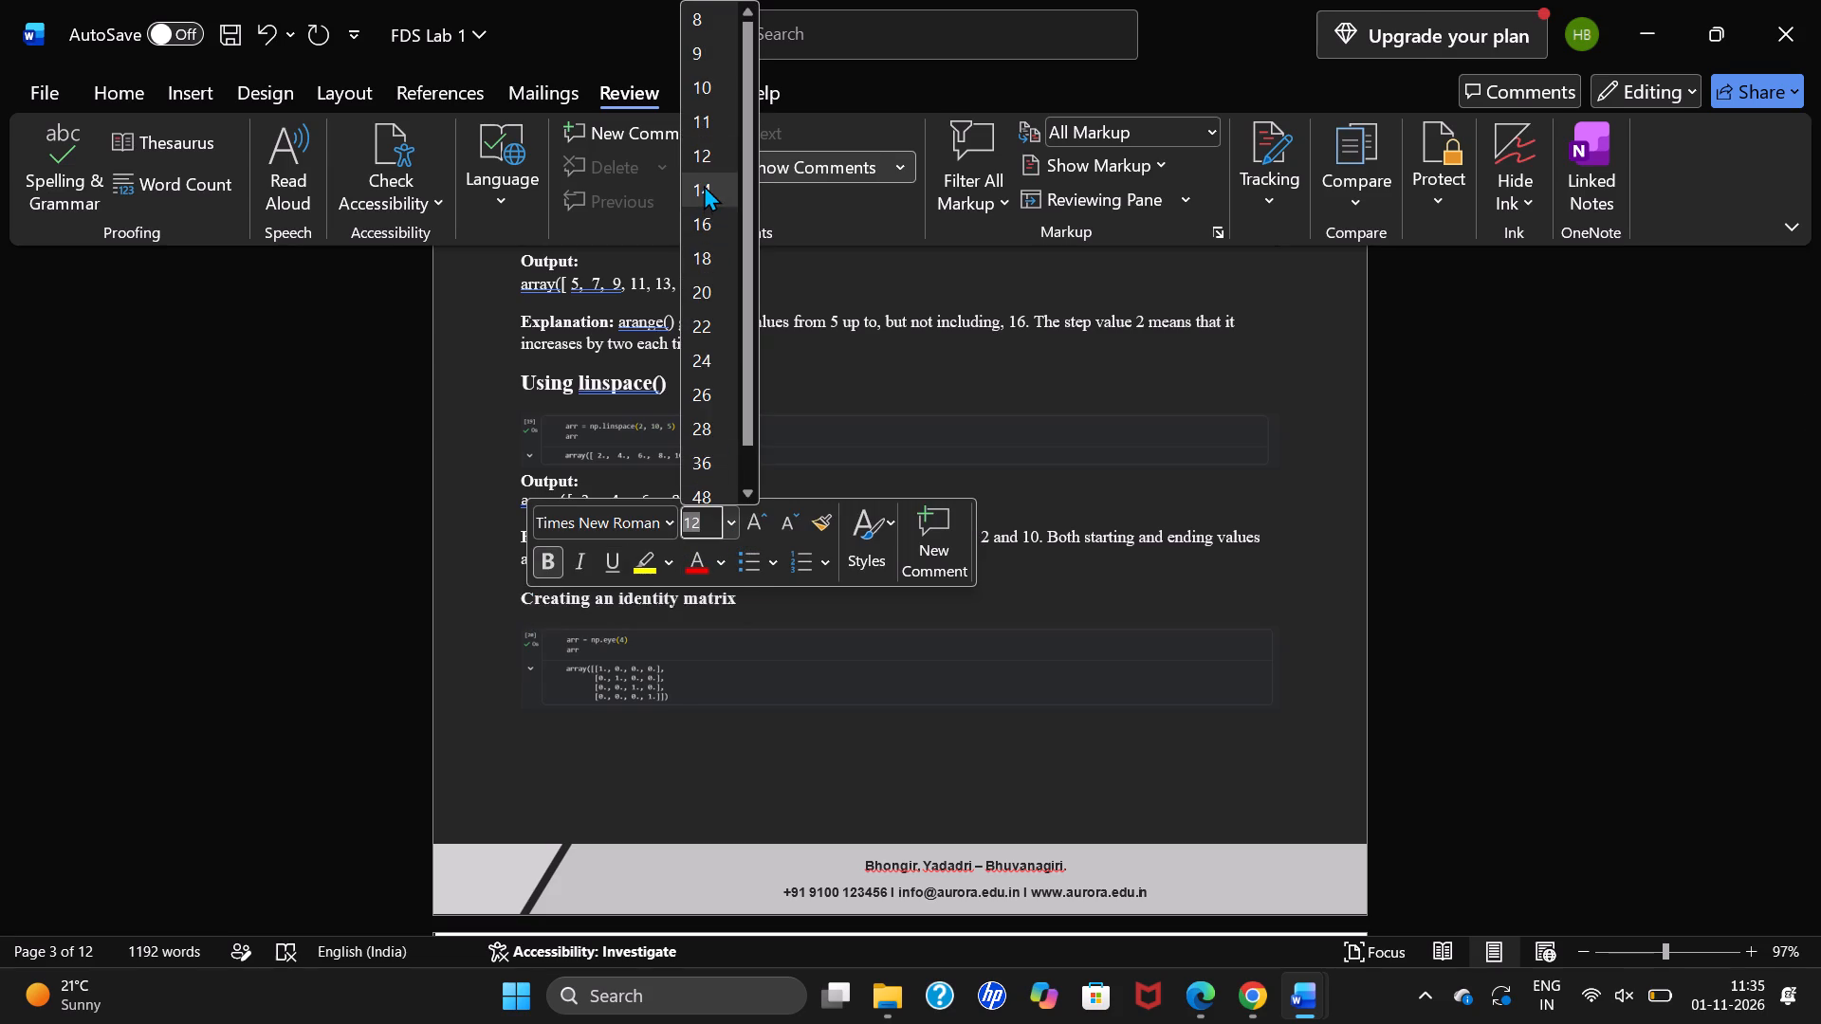
pyautogui.click(704, 186)
pyautogui.click(757, 404)
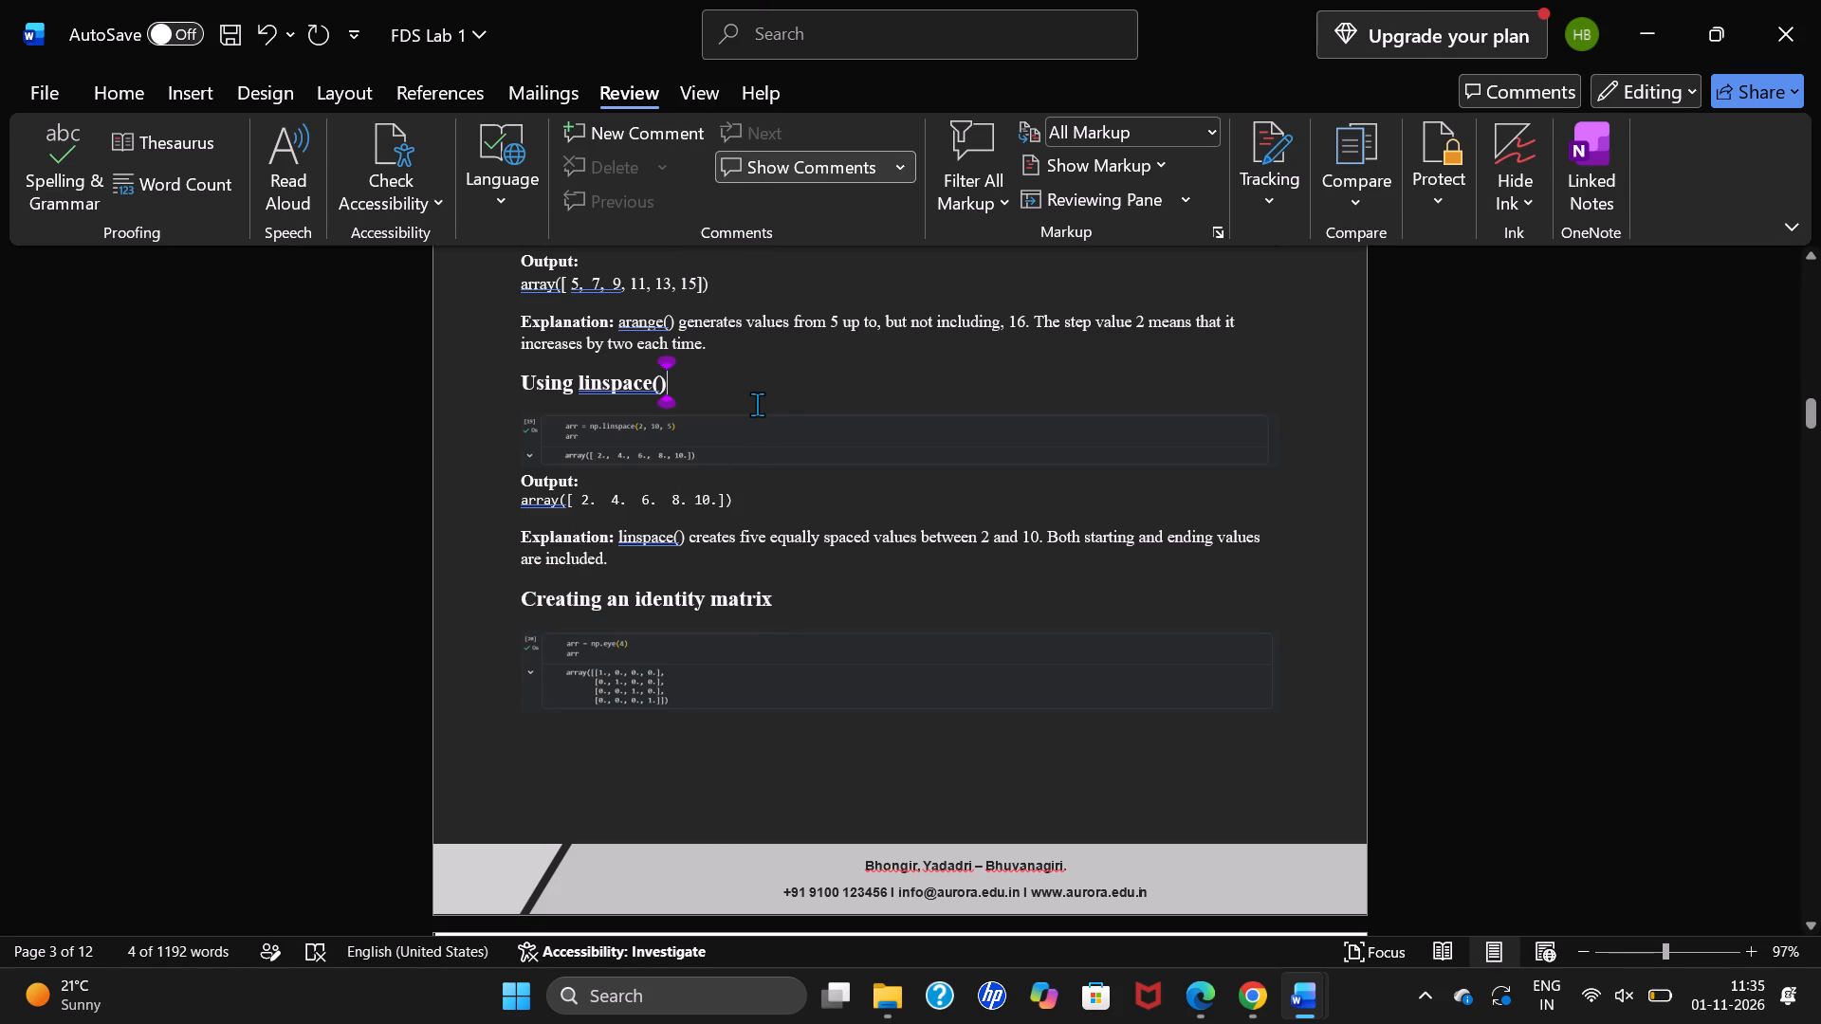
pyautogui.moveTo(711, 399); pyautogui.dragTo(497, 411)
# Set the "Using full()" heading on the fourth page to font size 14.
pyautogui.scroll(-2, 701, 677)
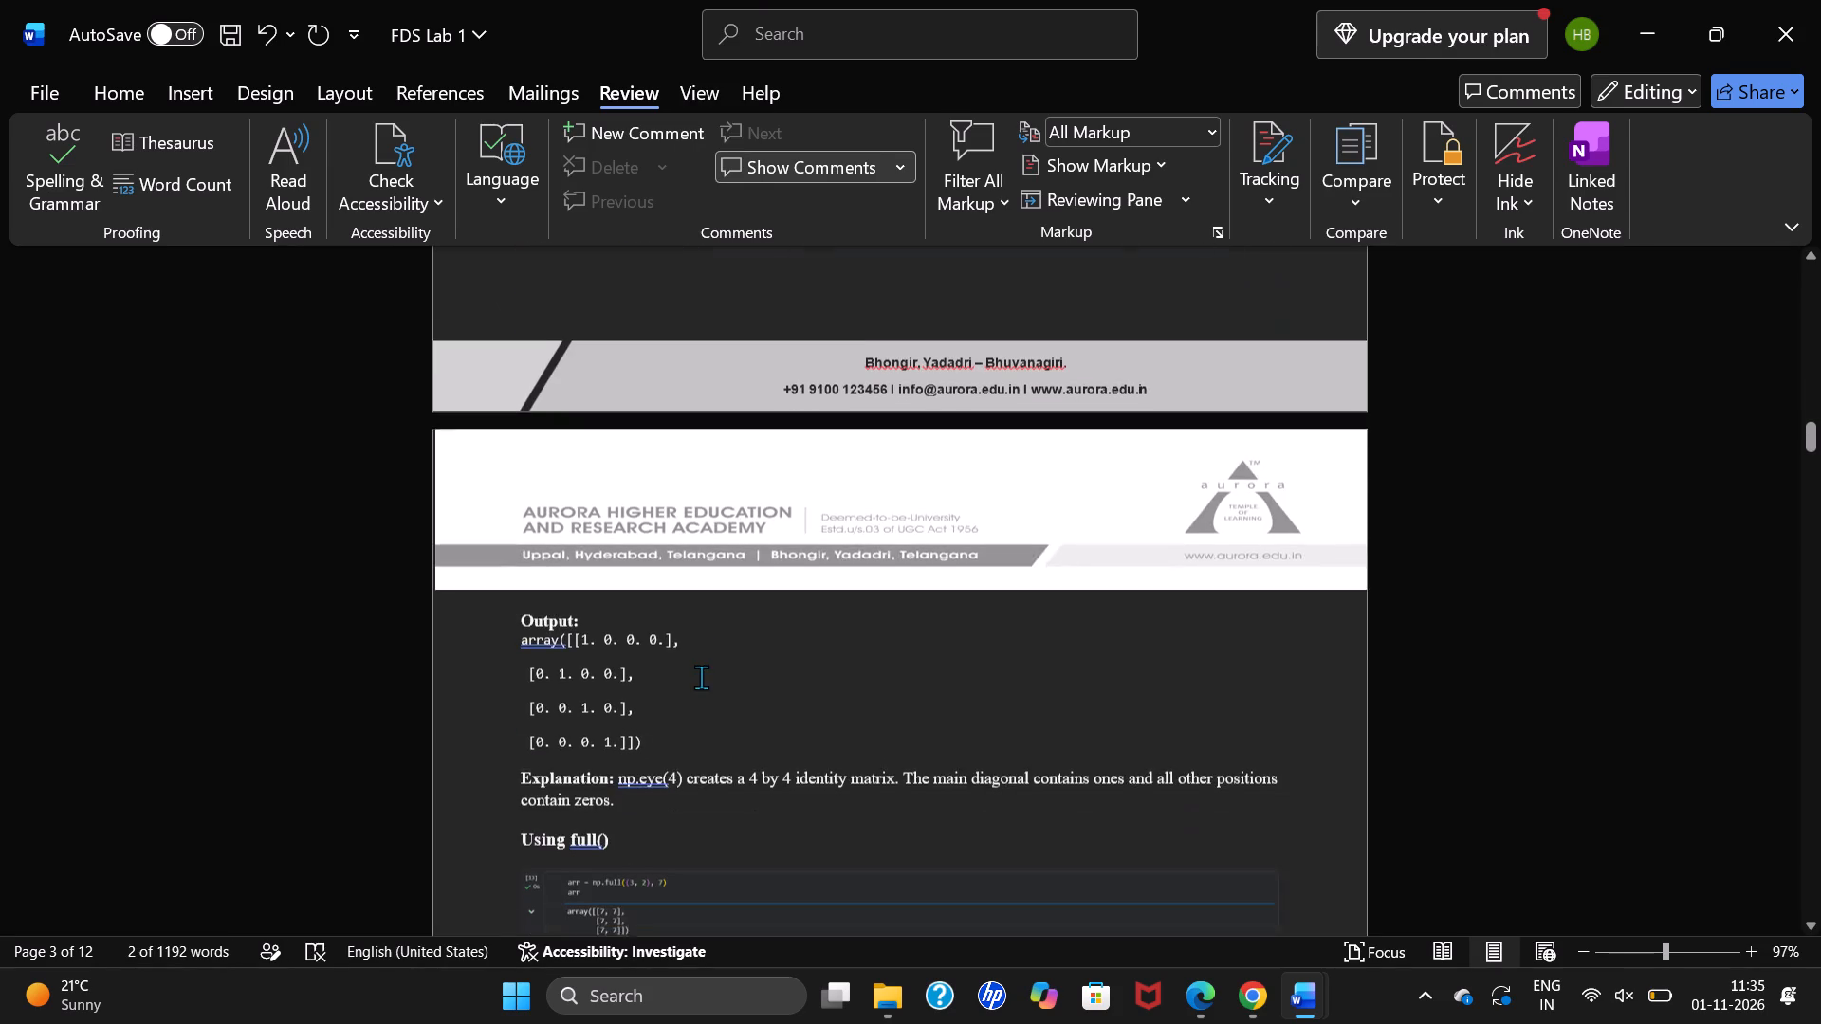
pyautogui.moveTo(637, 819); pyautogui.dragTo(498, 822)
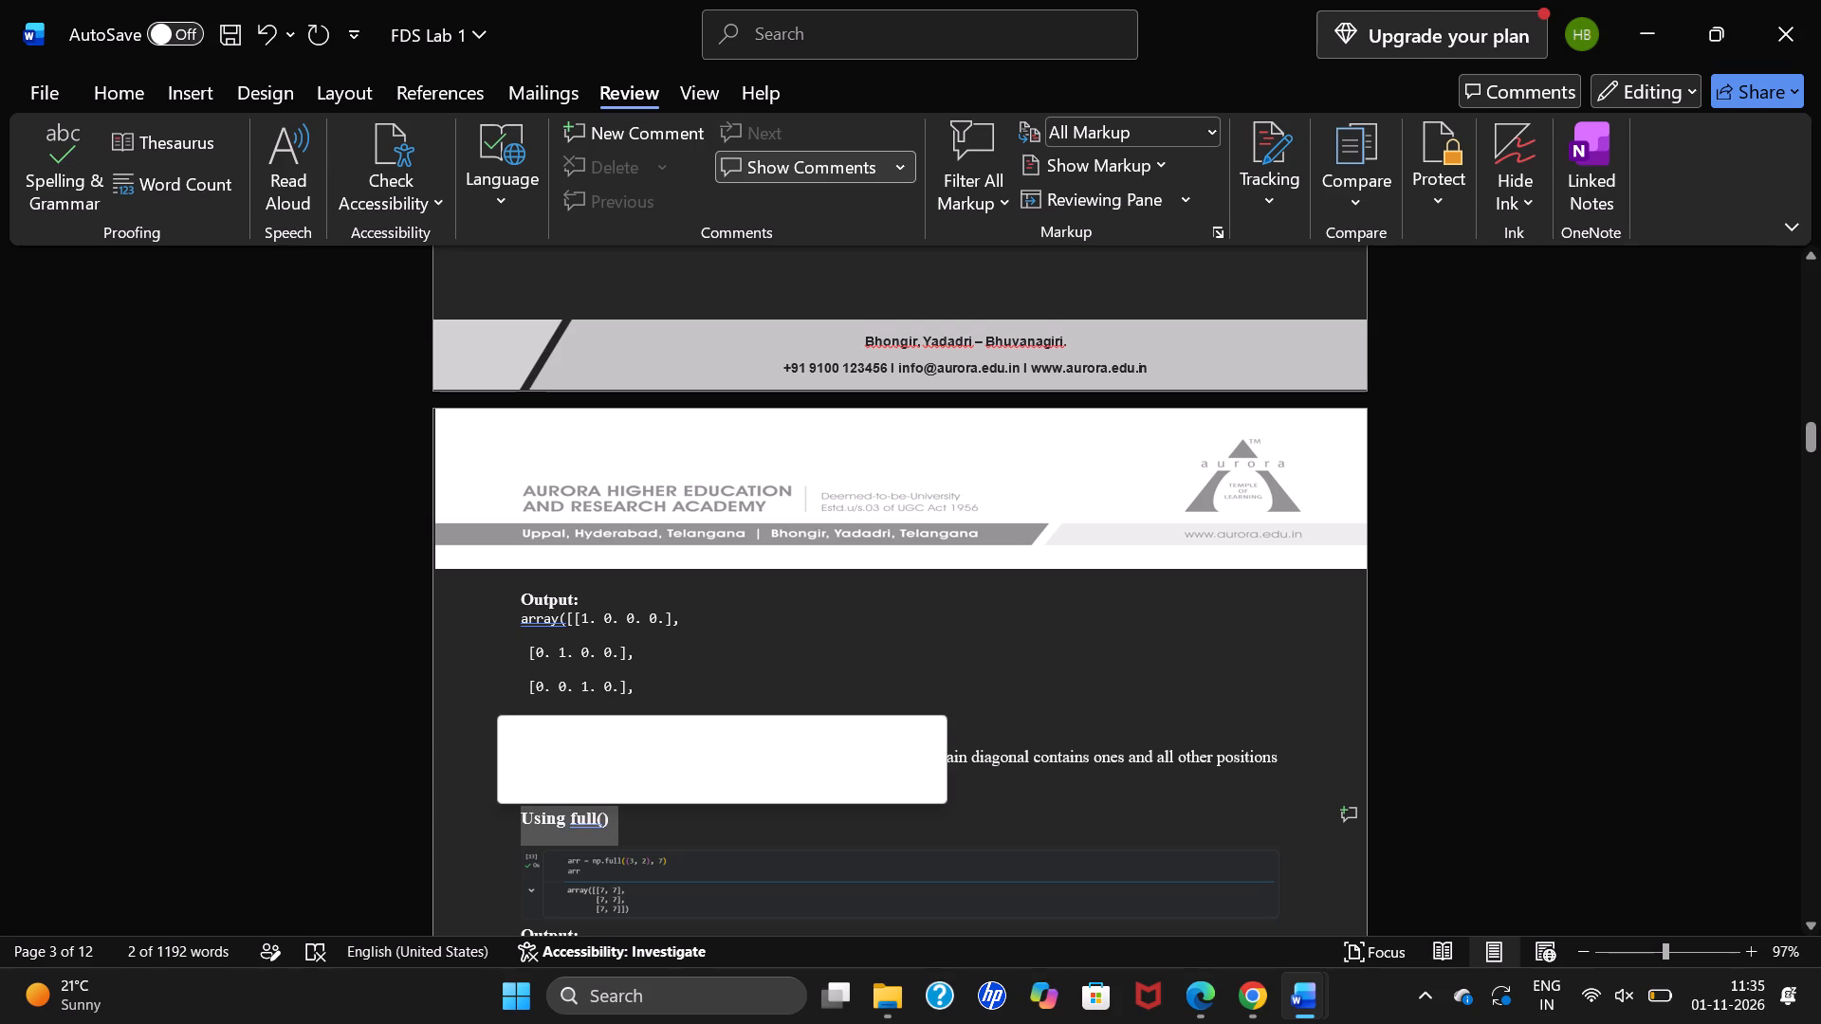
pyautogui.click(700, 751)
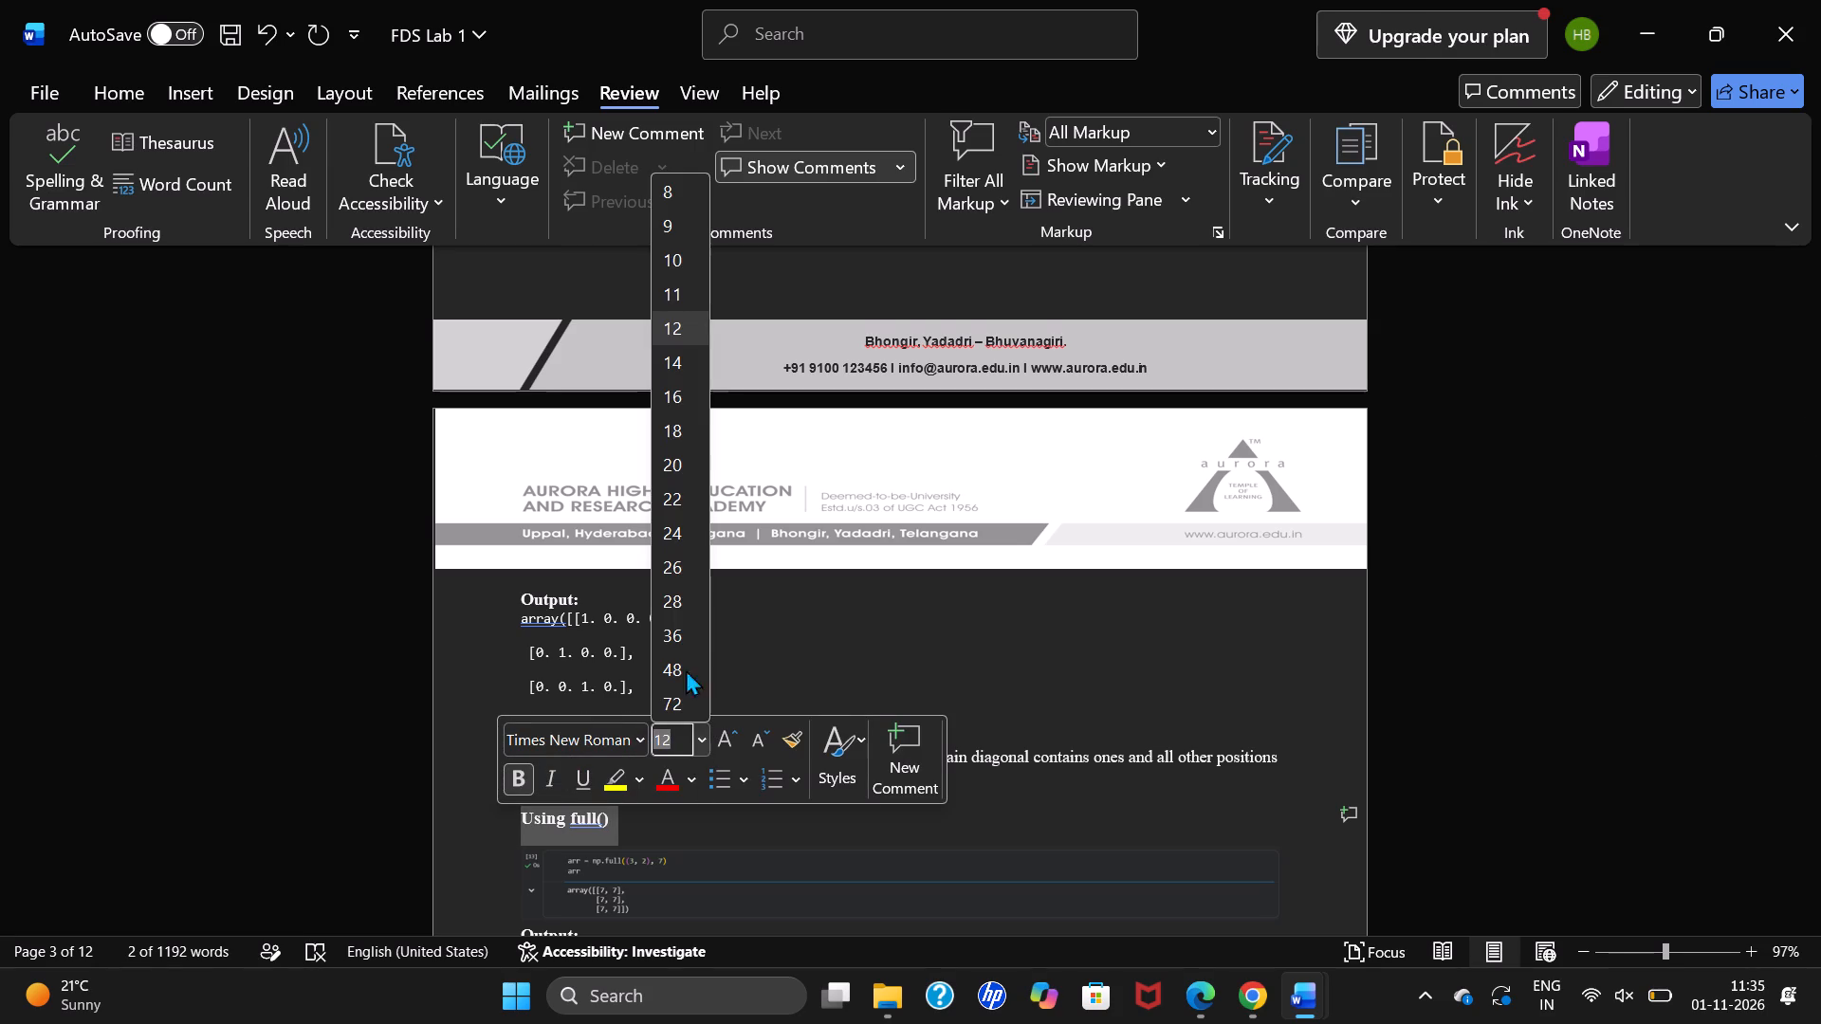
pyautogui.click(683, 371)
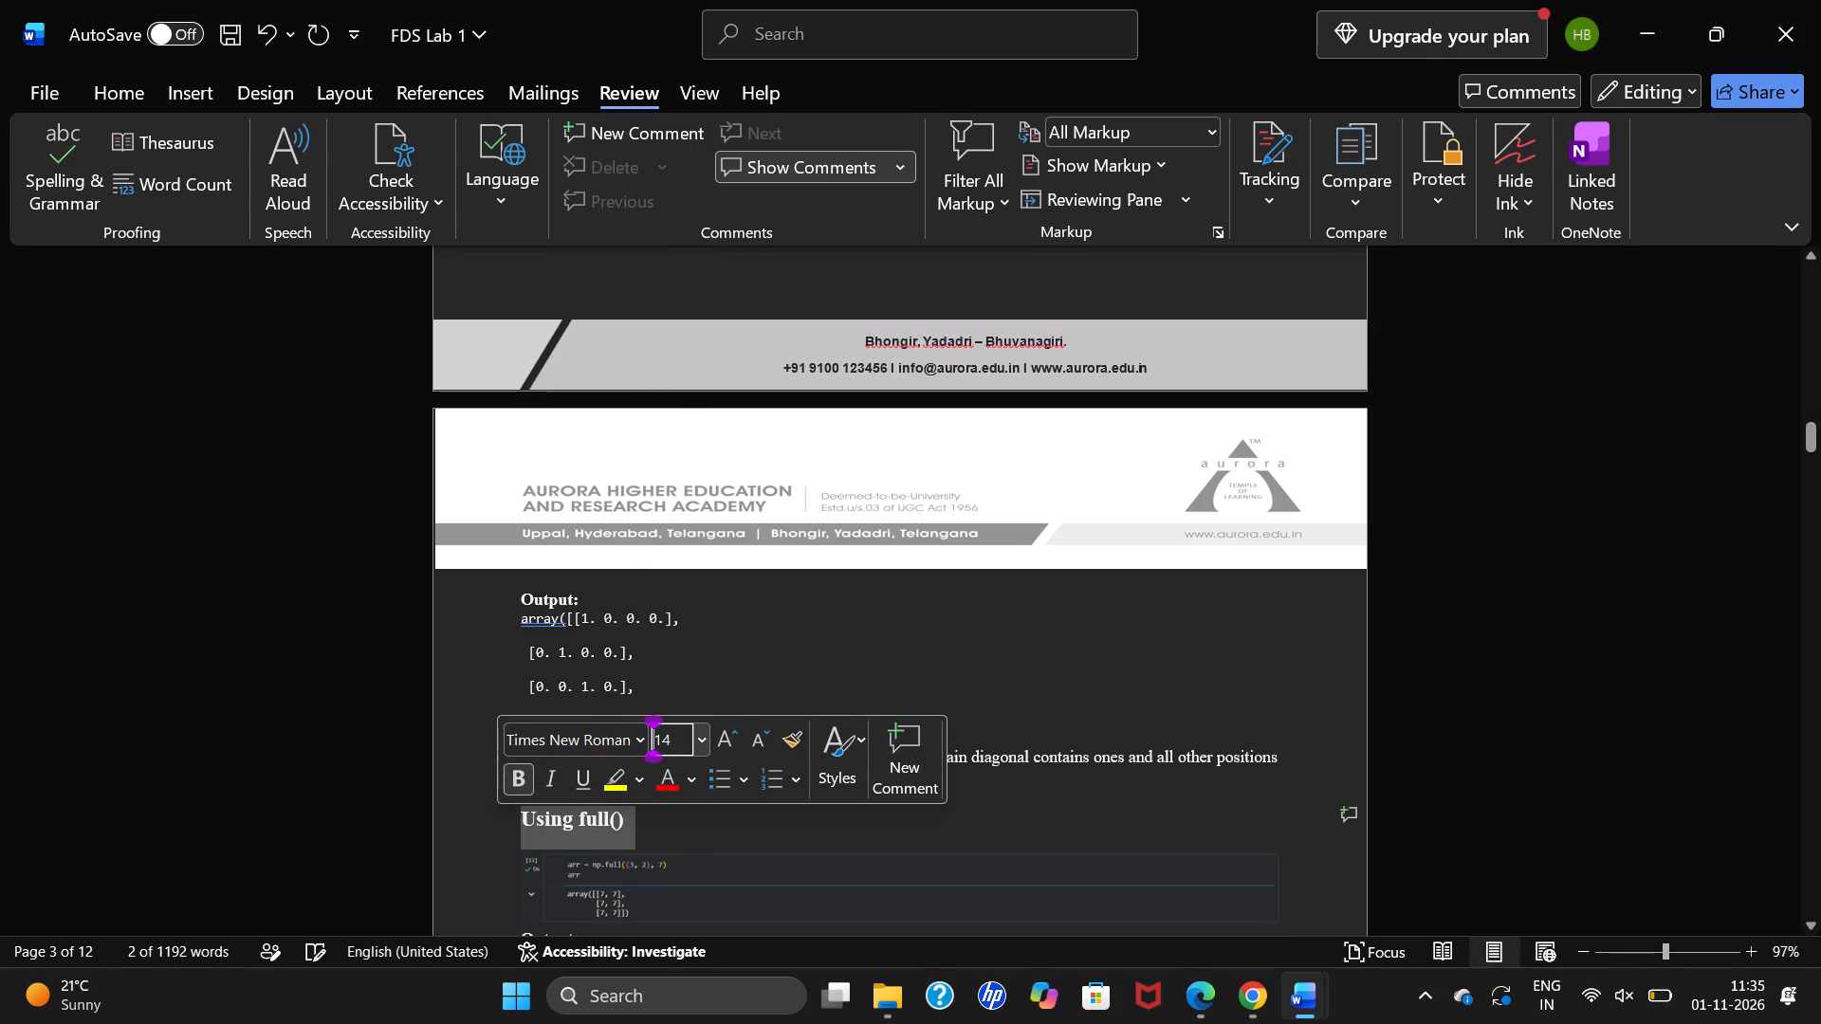
pyautogui.click(731, 817)
# Set the "2. NumPy Attributes" section heading to font size 16.
pyautogui.scroll(-2, 731, 817)
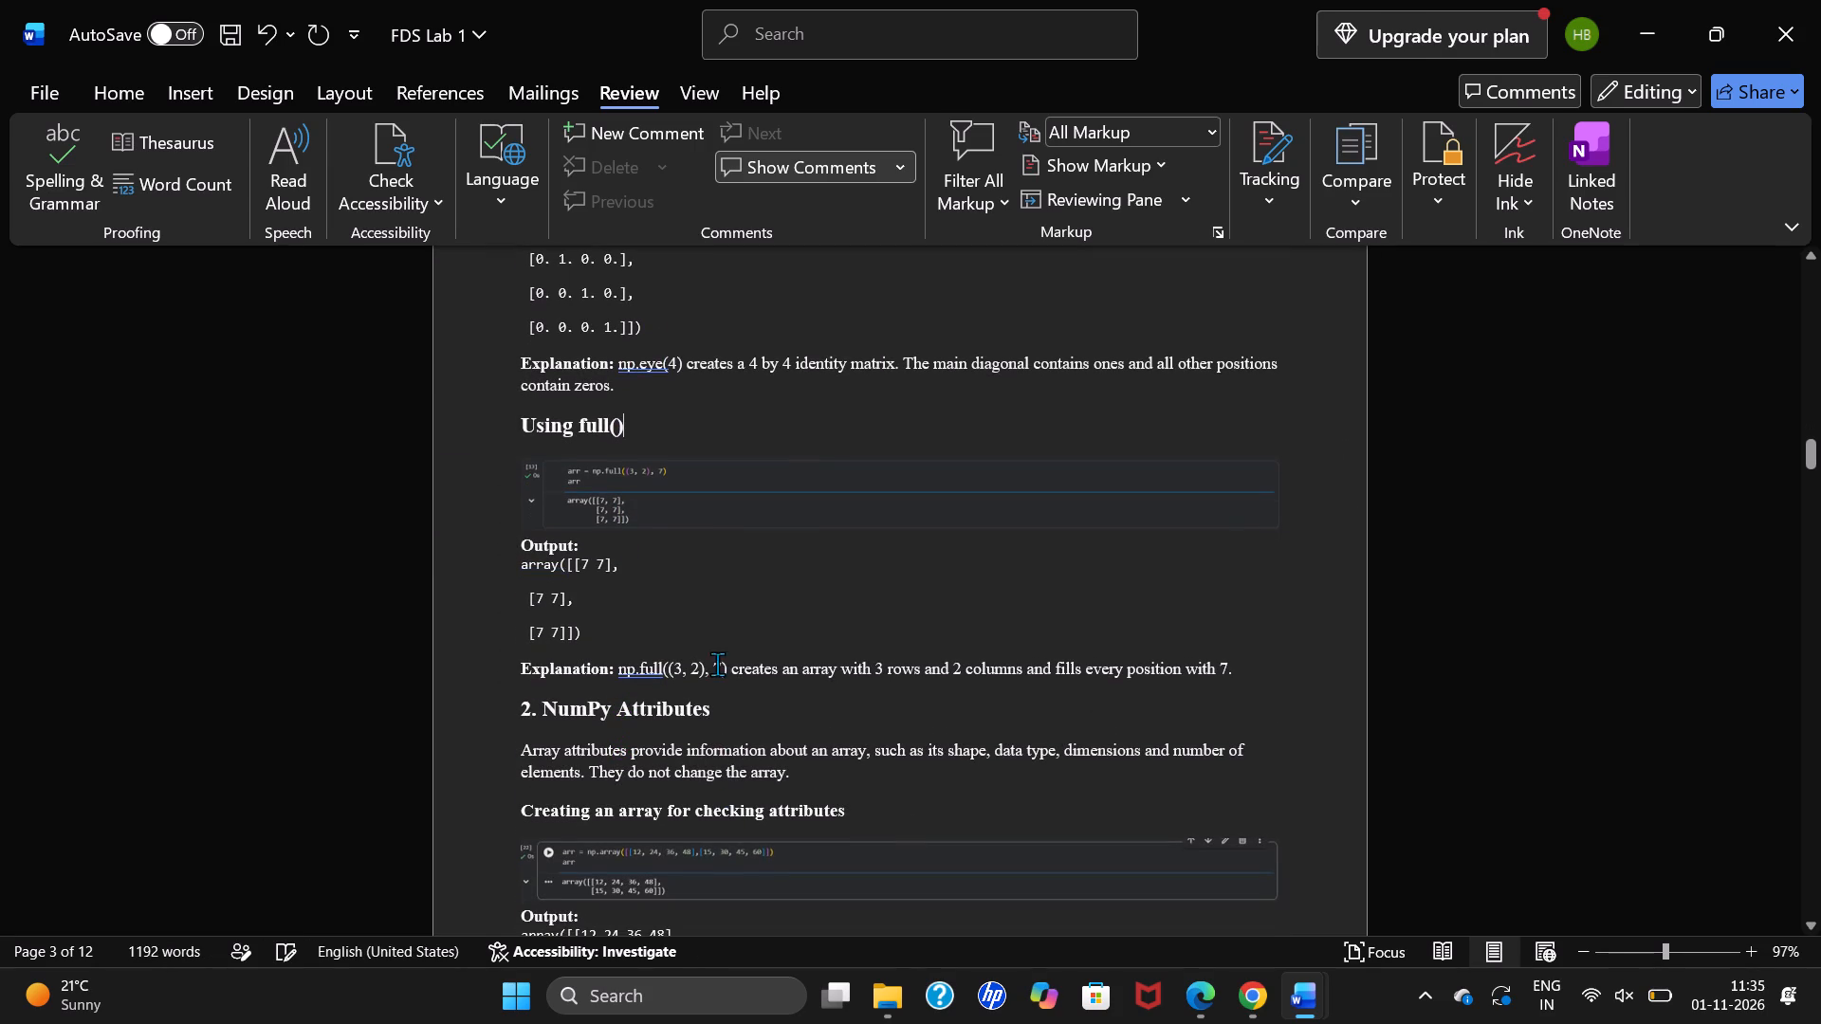
pyautogui.moveTo(729, 717); pyautogui.dragTo(533, 703)
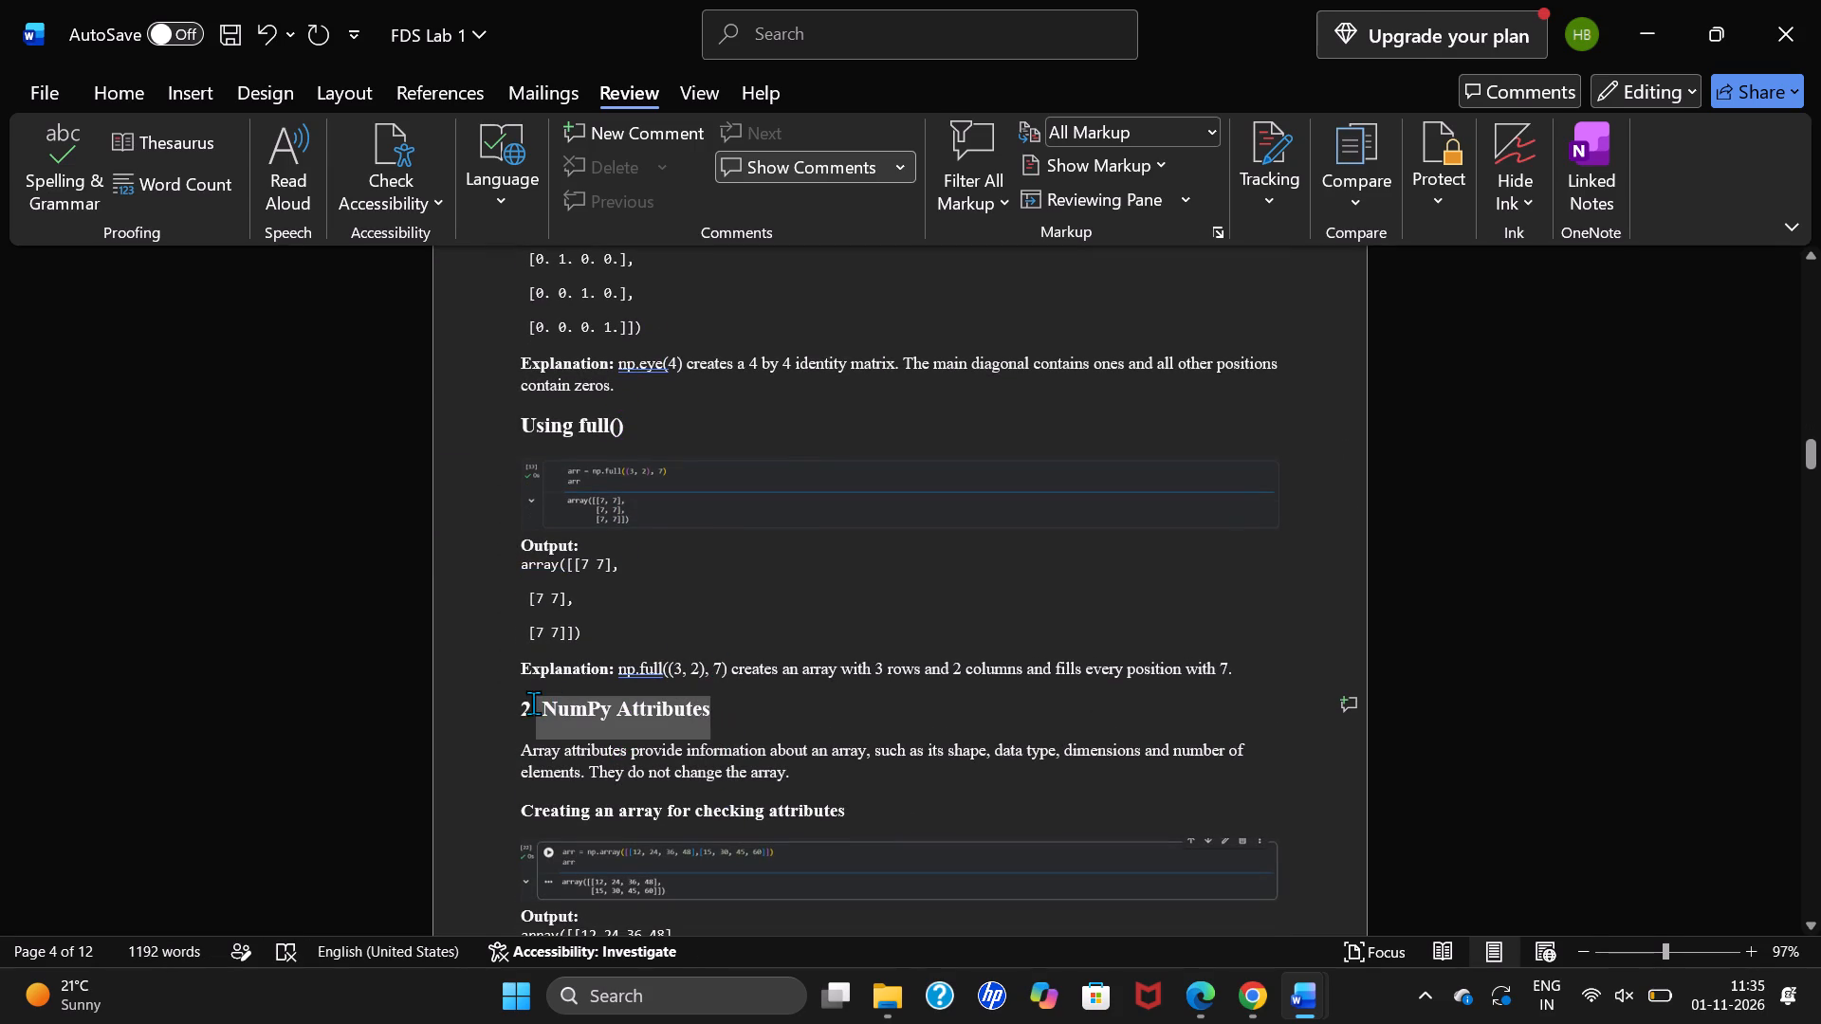
pyautogui.moveTo(533, 703); pyautogui.dragTo(519, 703)
pyautogui.click(718, 626)
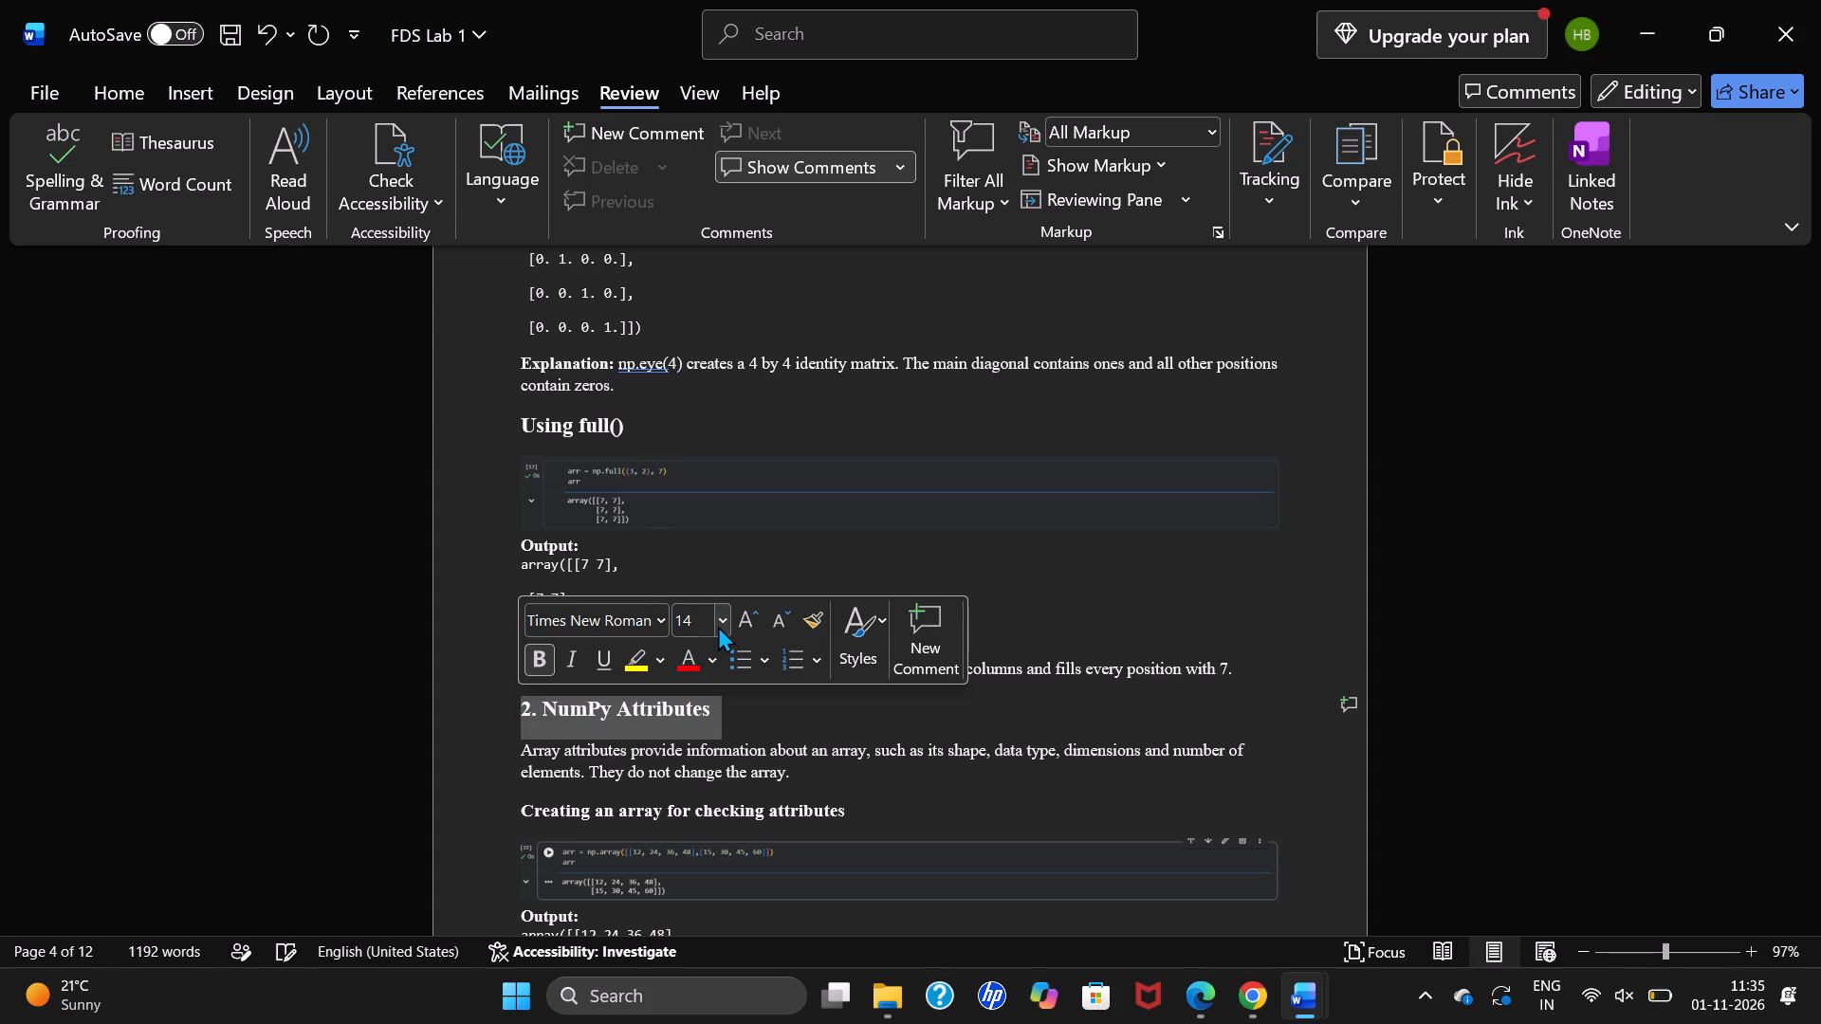
pyautogui.click(716, 282)
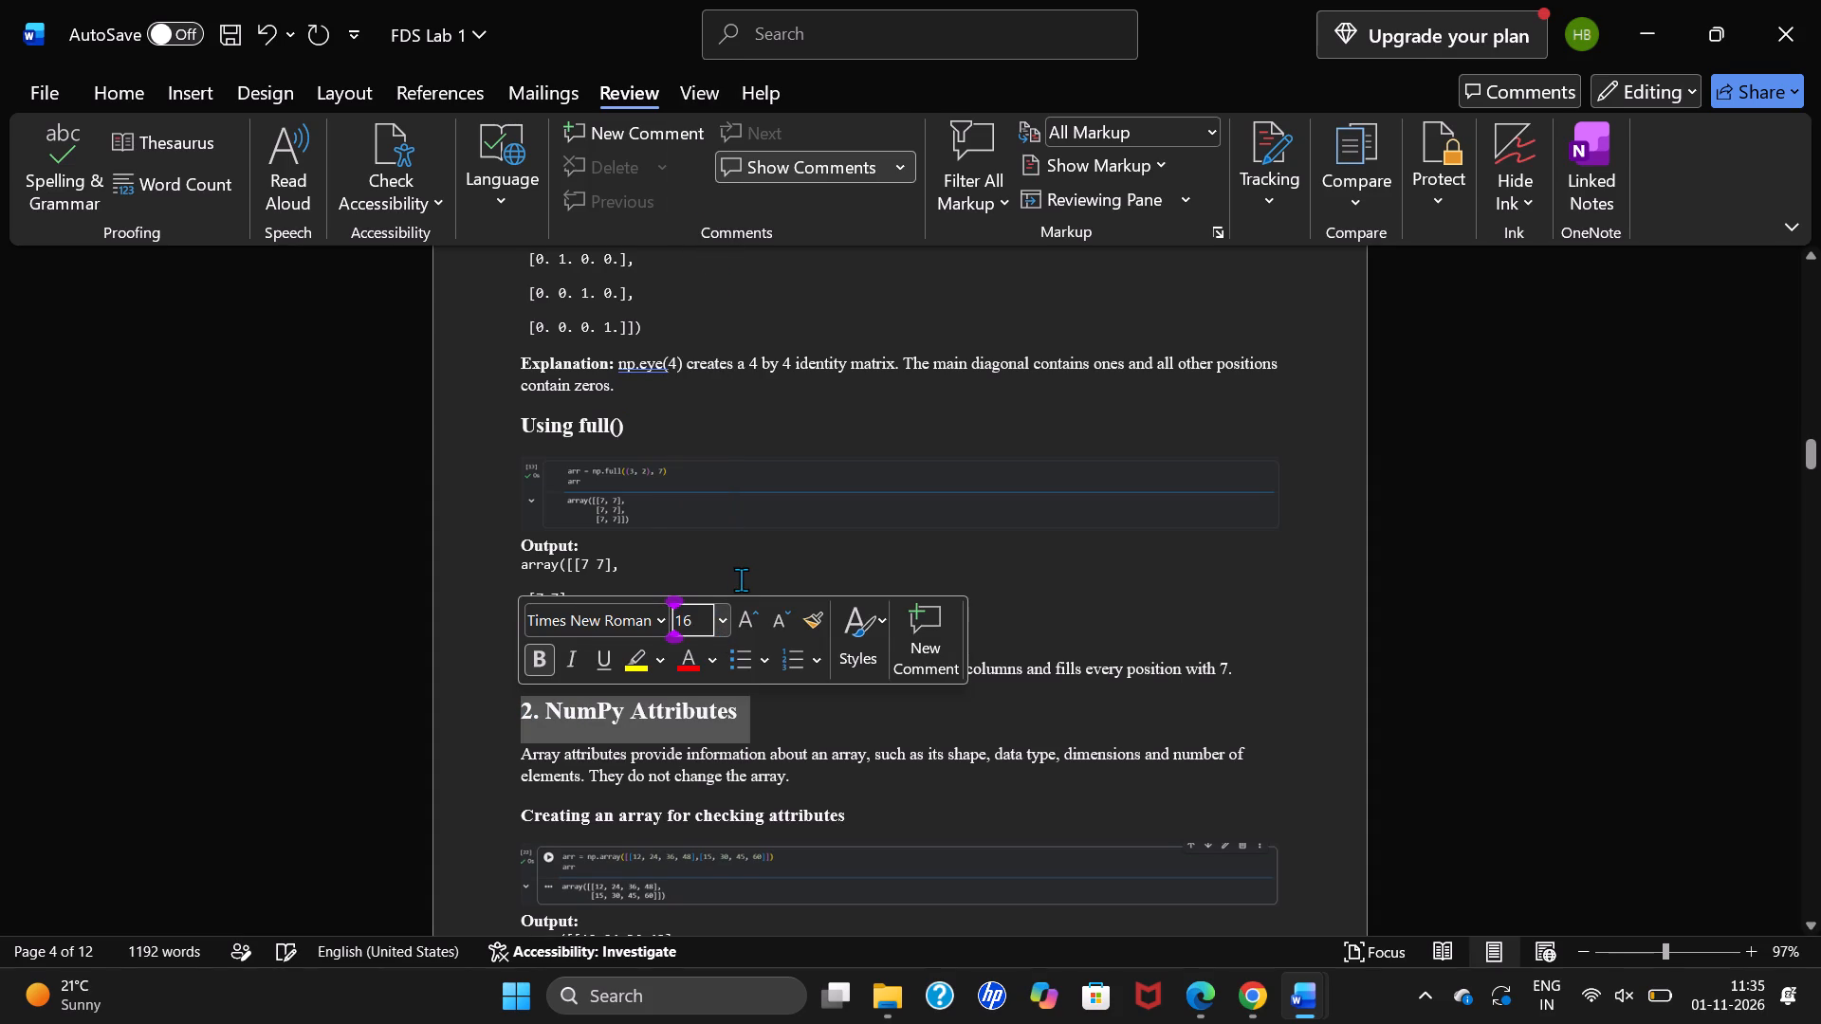
pyautogui.click(741, 579)
# Check the font size of the "Shape" heading at the start of the fifth page.
pyautogui.scroll(-3, 741, 579)
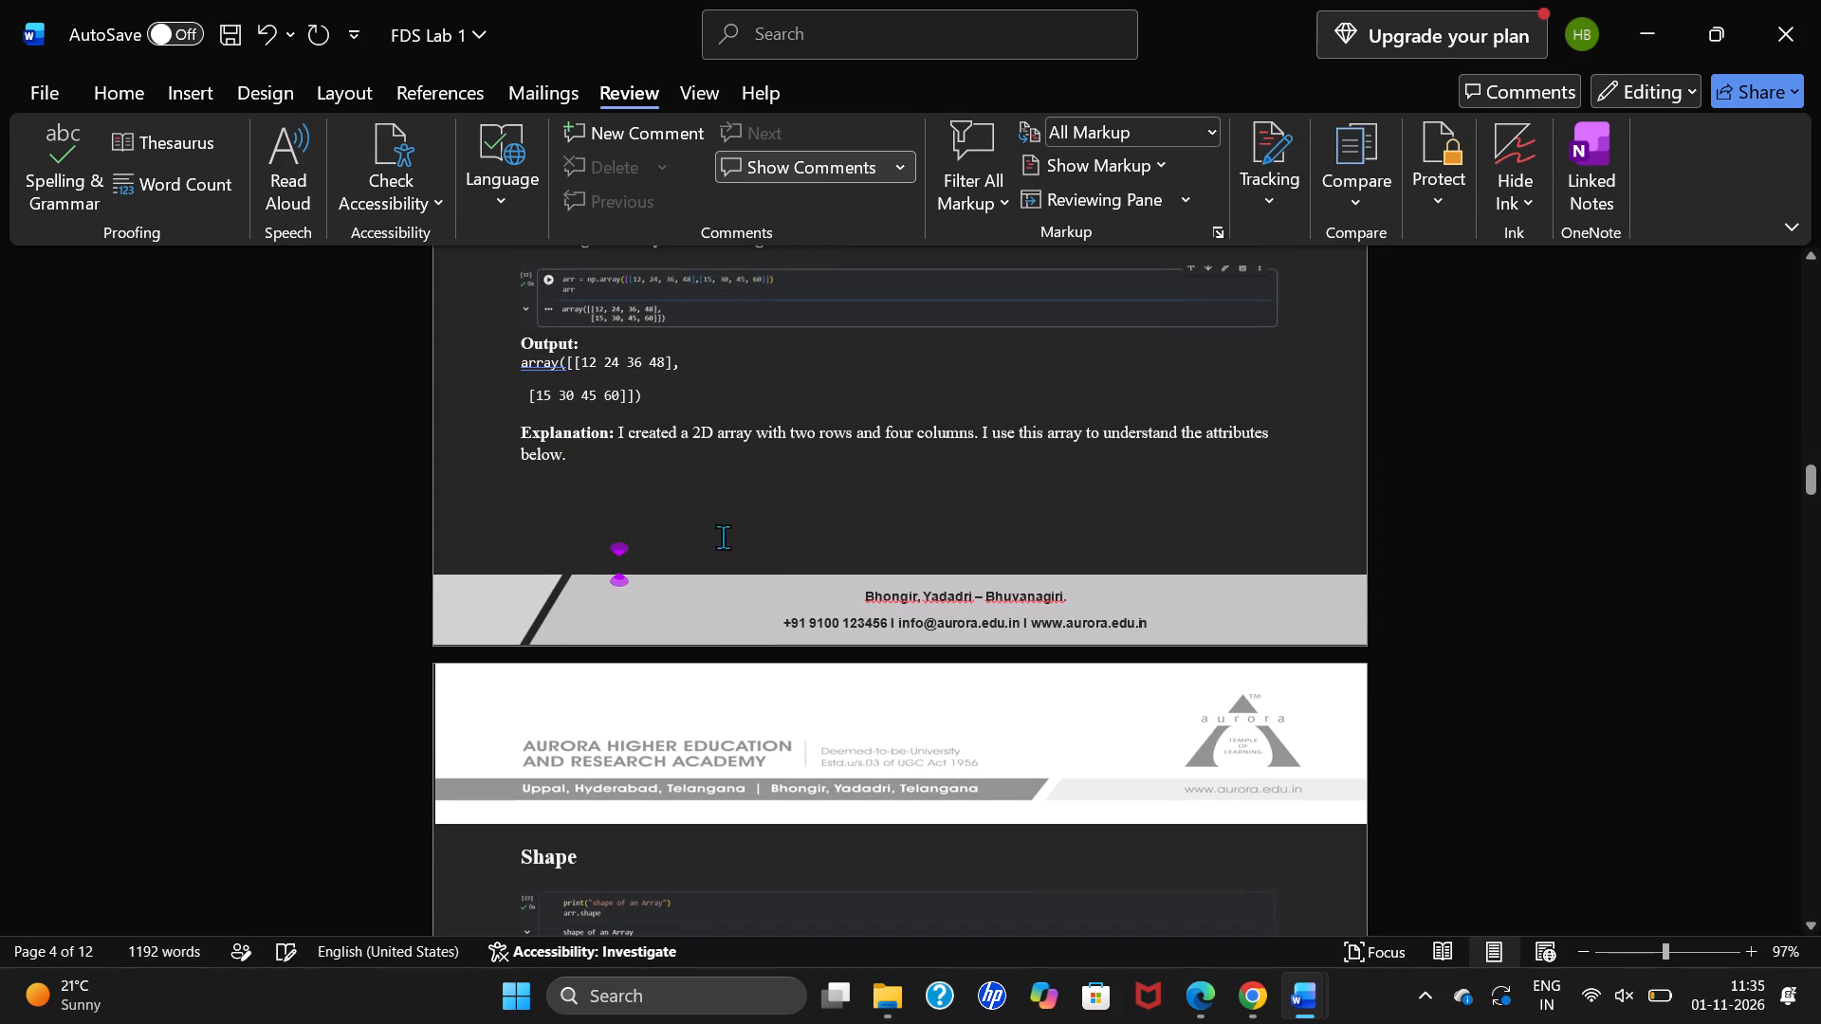
pyautogui.scroll(-1, 686, 767)
pyautogui.moveTo(618, 750); pyautogui.dragTo(562, 747)
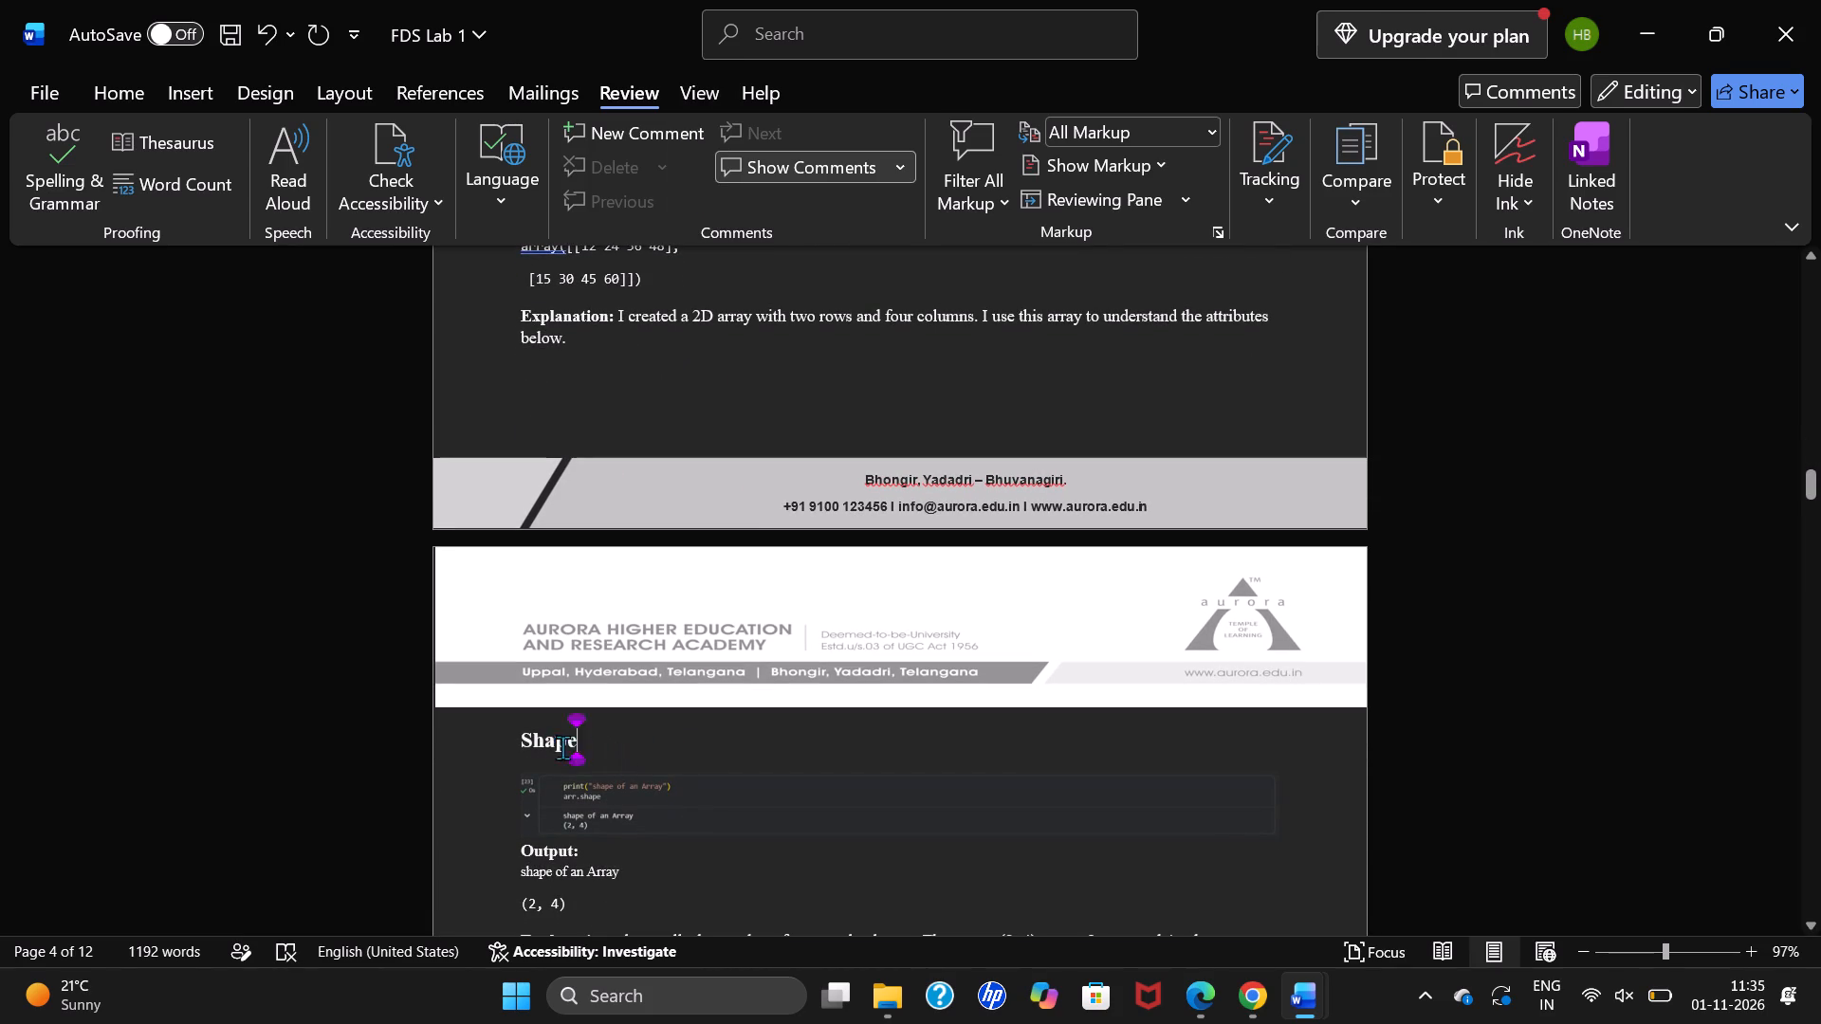
pyautogui.moveTo(562, 747); pyautogui.dragTo(518, 741)
pyautogui.click(598, 743)
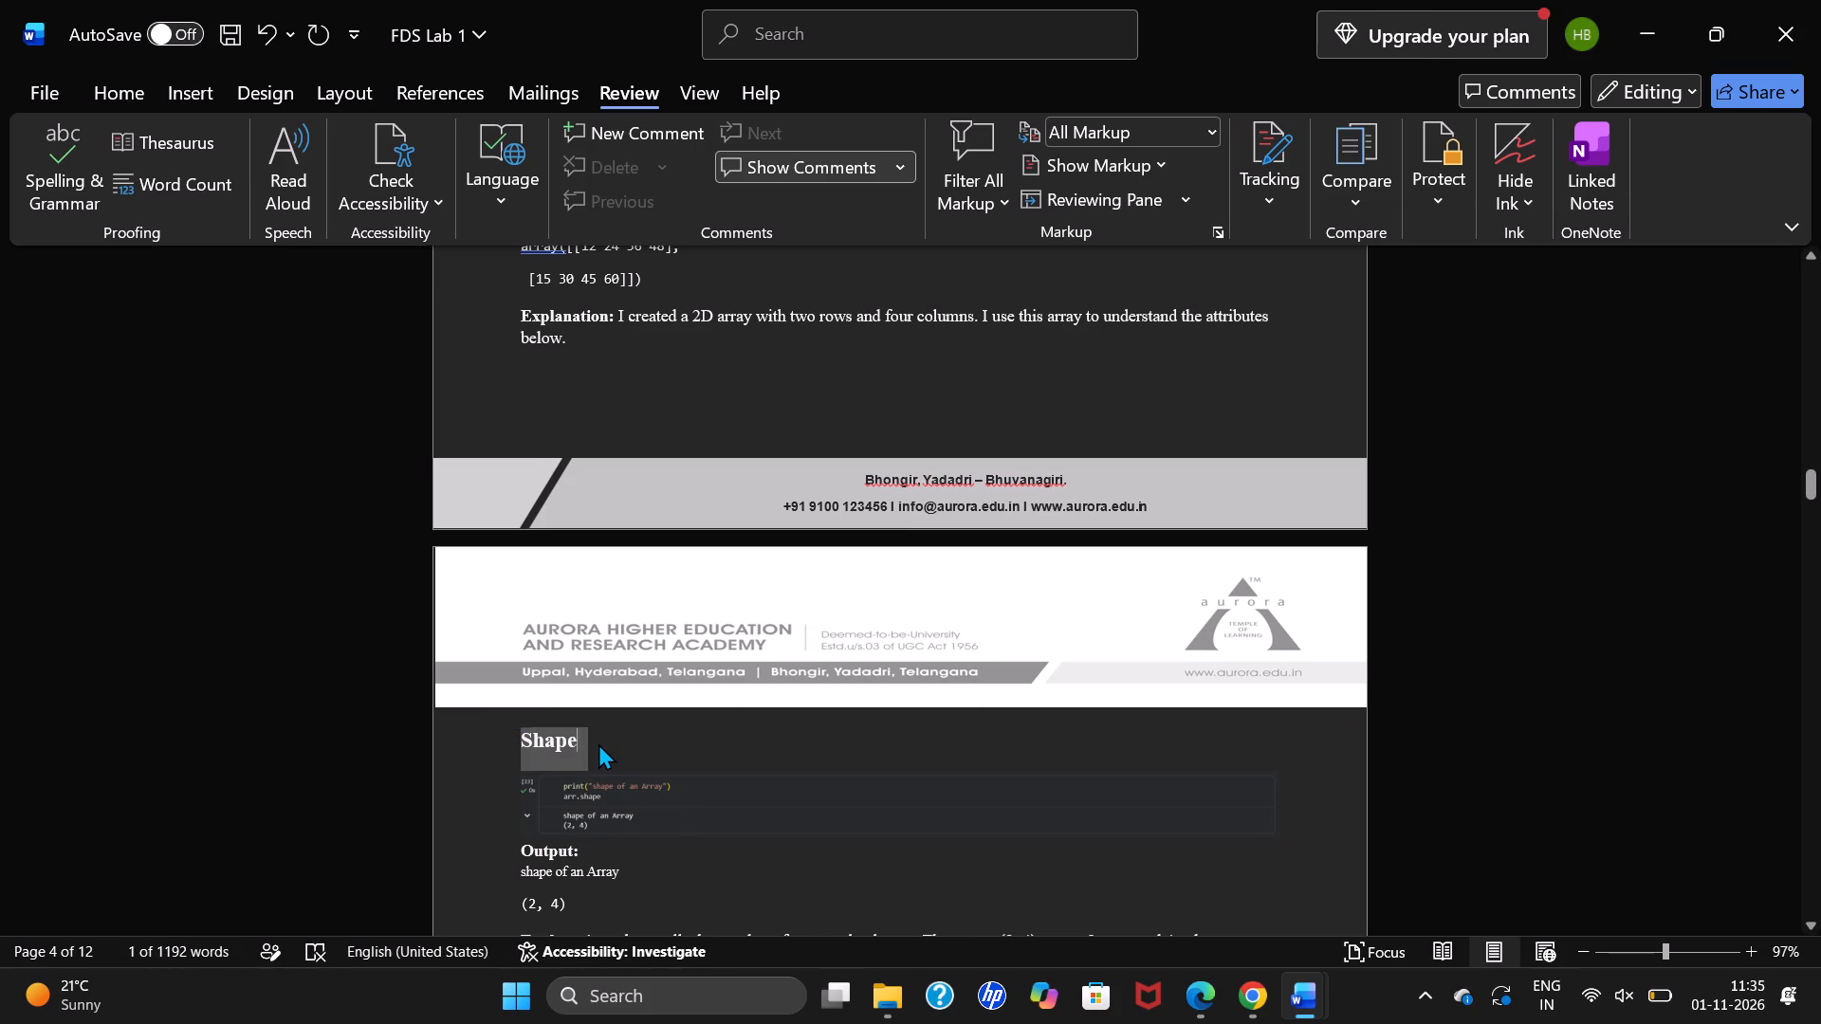
# Switch to File Explorer and delete the old FDS Lab 1 PDF from the Downloads folder.
pyautogui.click(877, 1004)
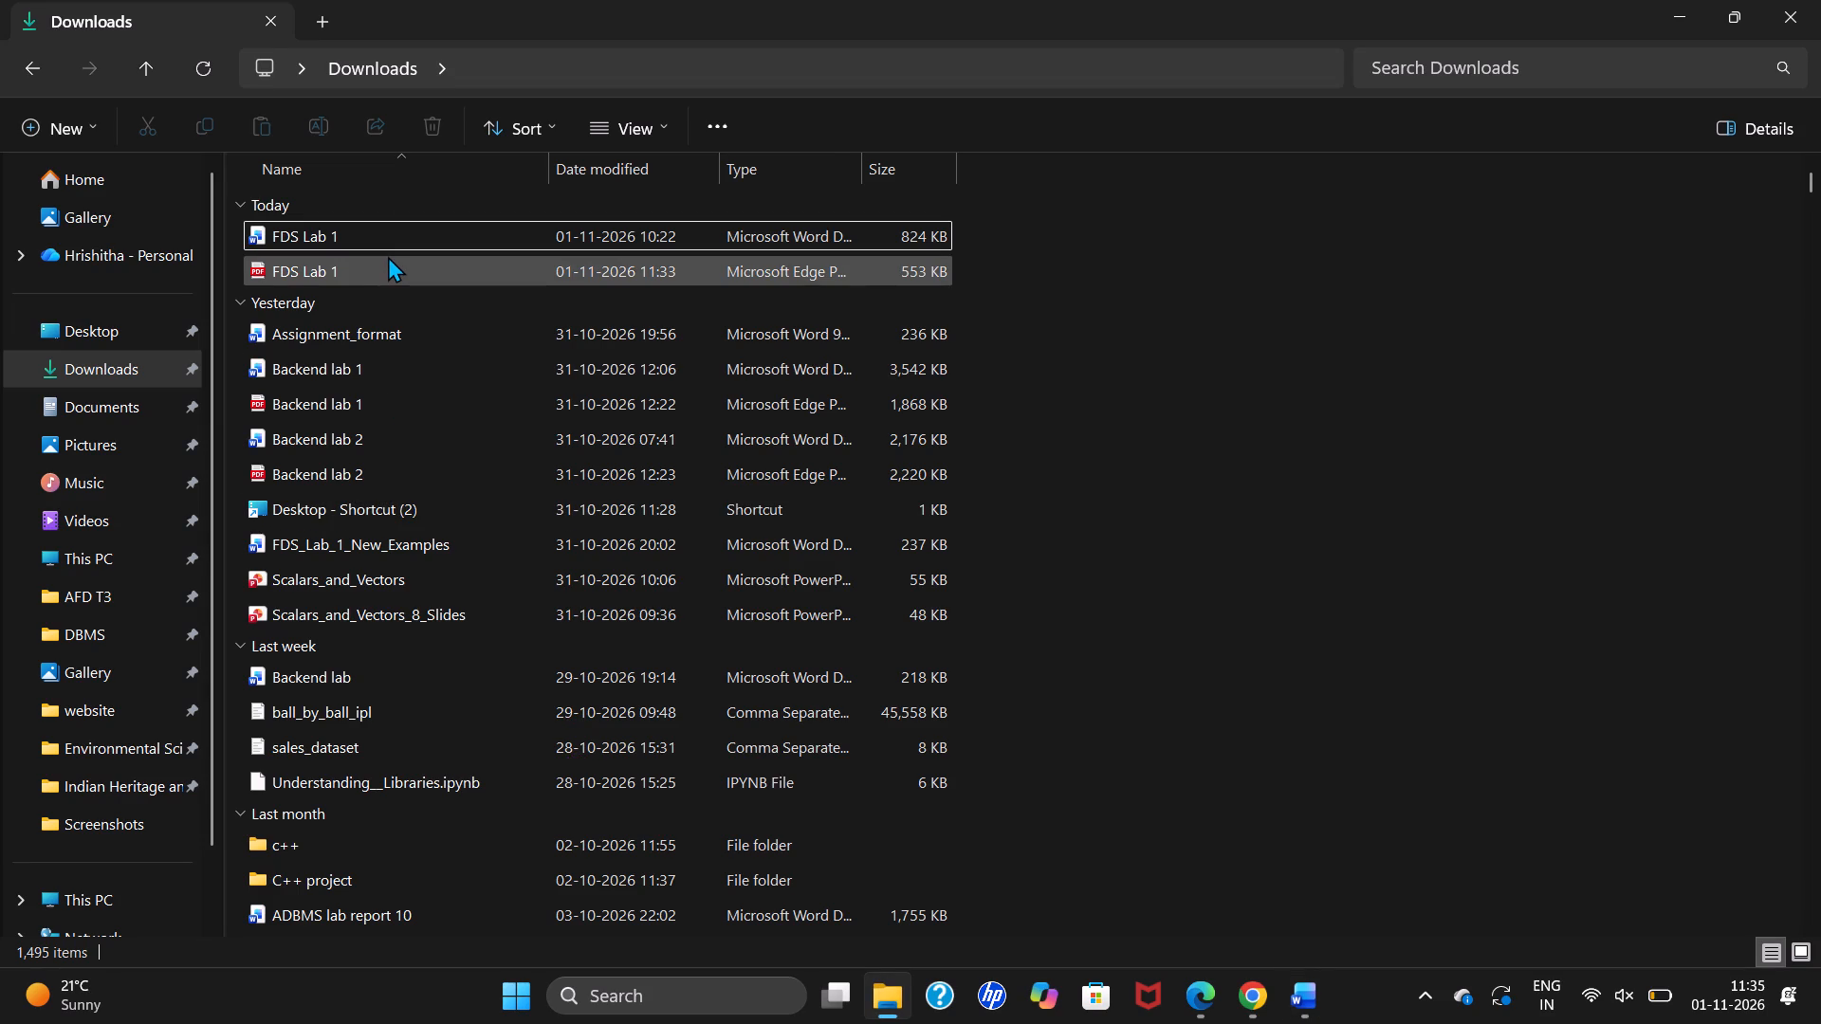
pyautogui.click(388, 256)
pyautogui.click(436, 126)
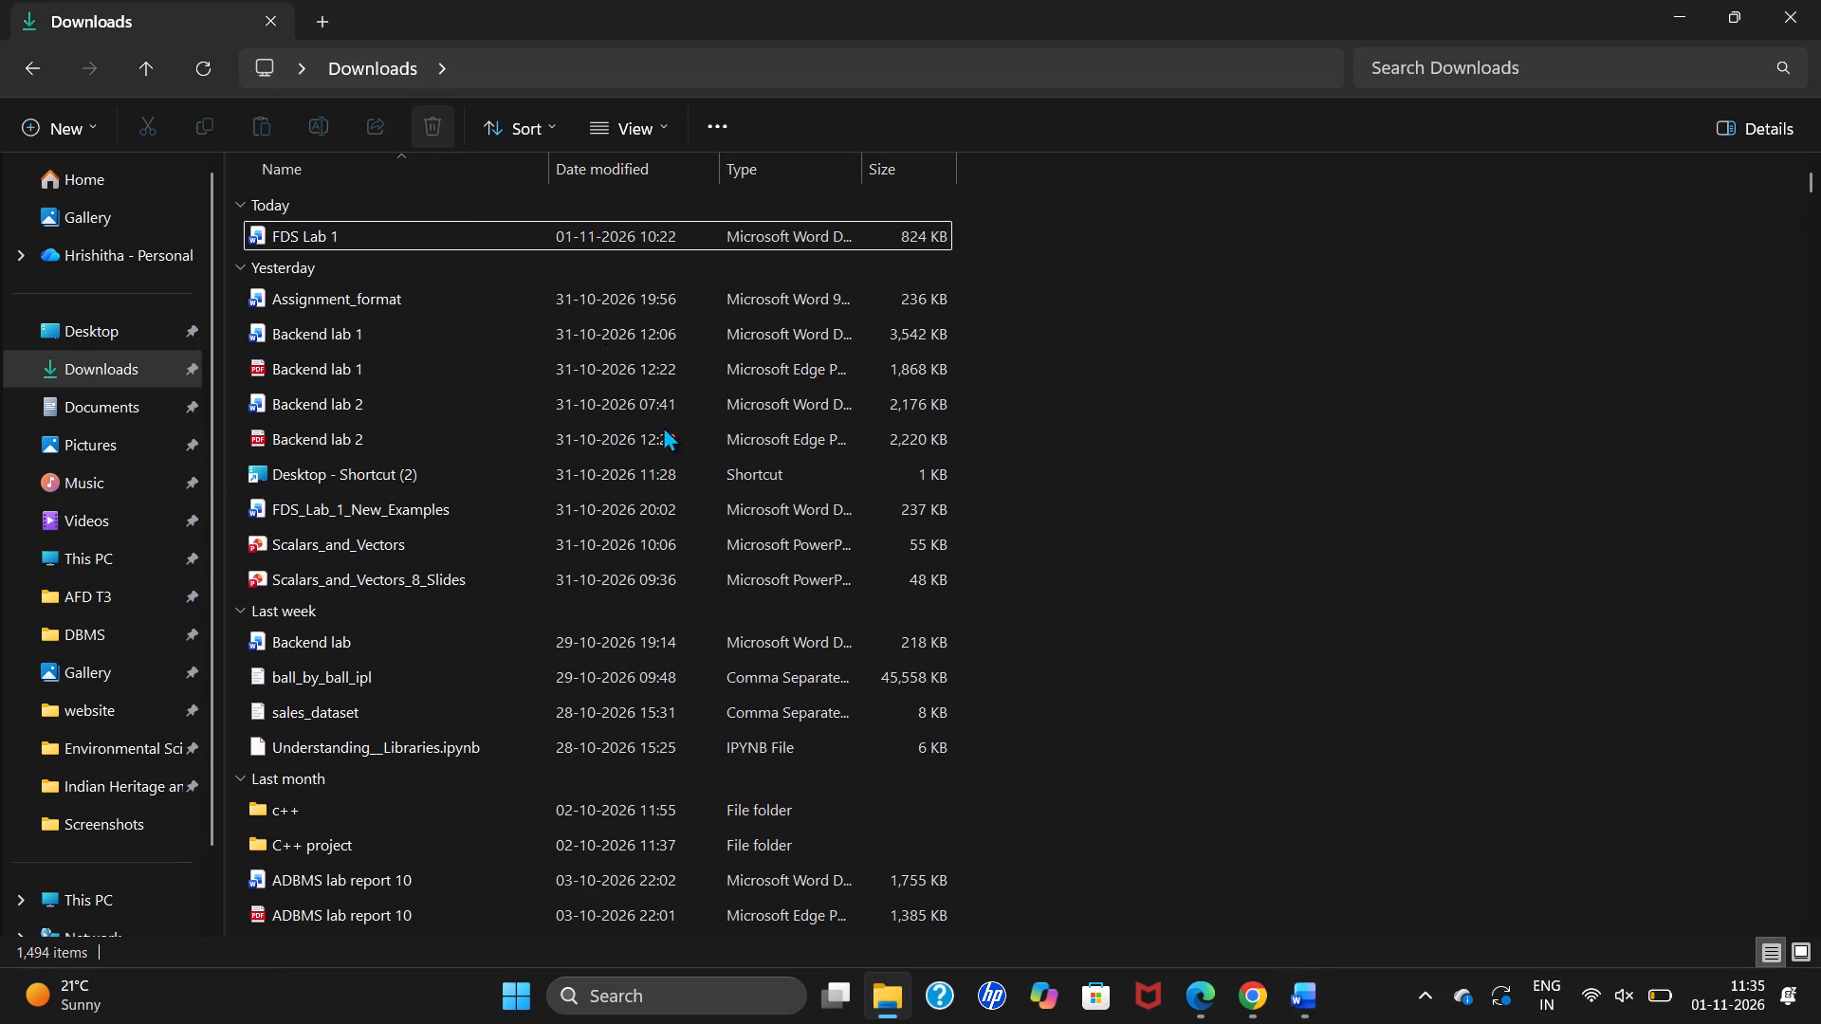
# Switch back to the FDS Lab 1 document in Word and export it as a PDF.
pyautogui.click(1296, 999)
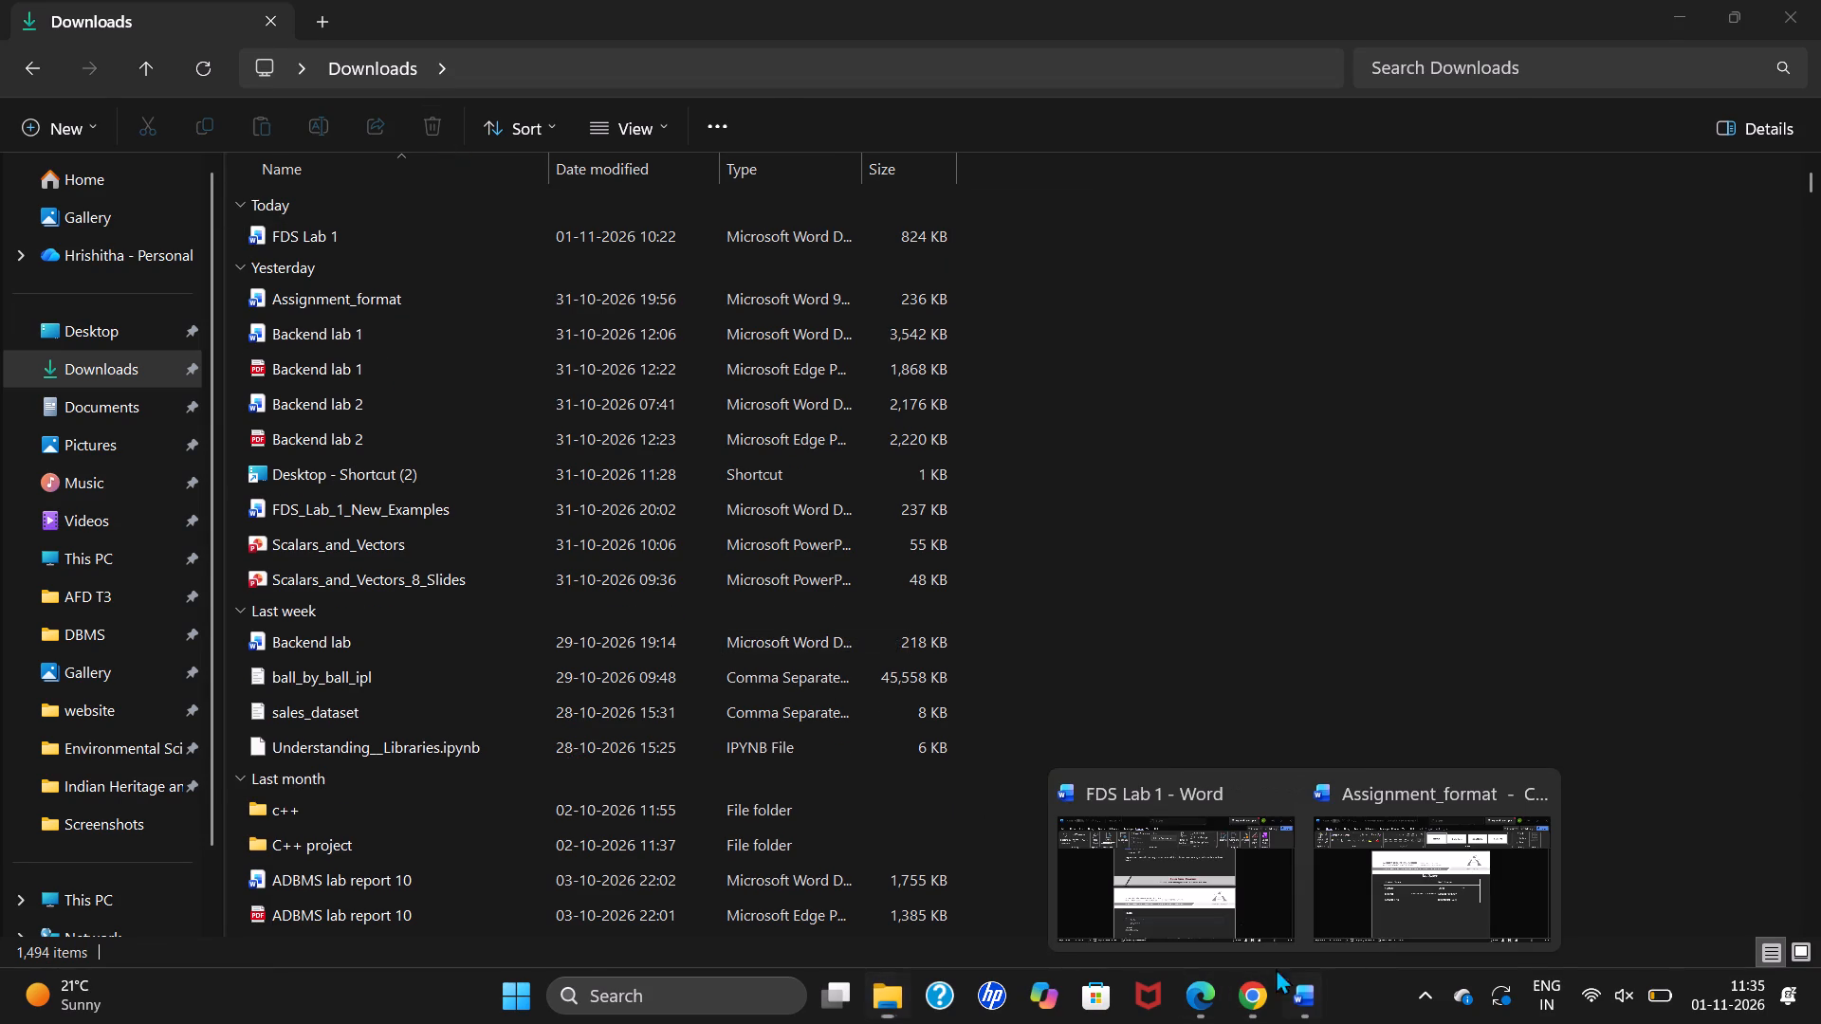
pyautogui.click(1229, 905)
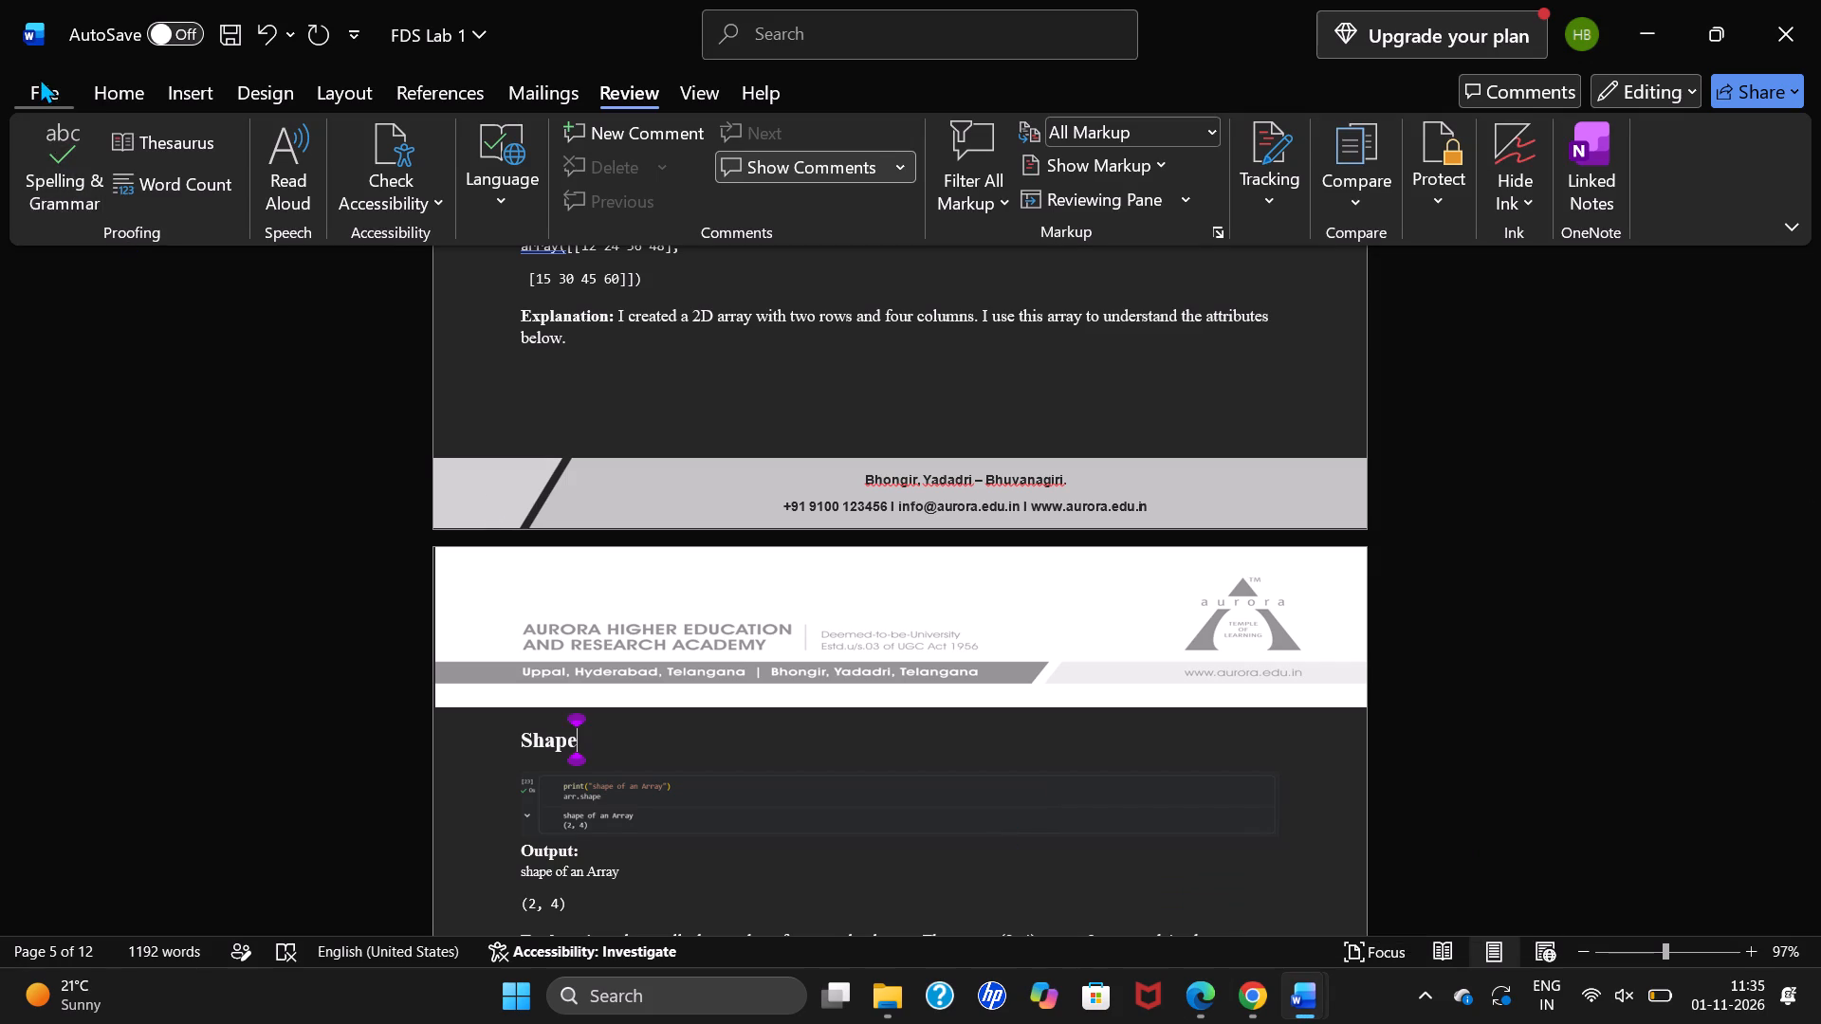
pyautogui.click(40, 78)
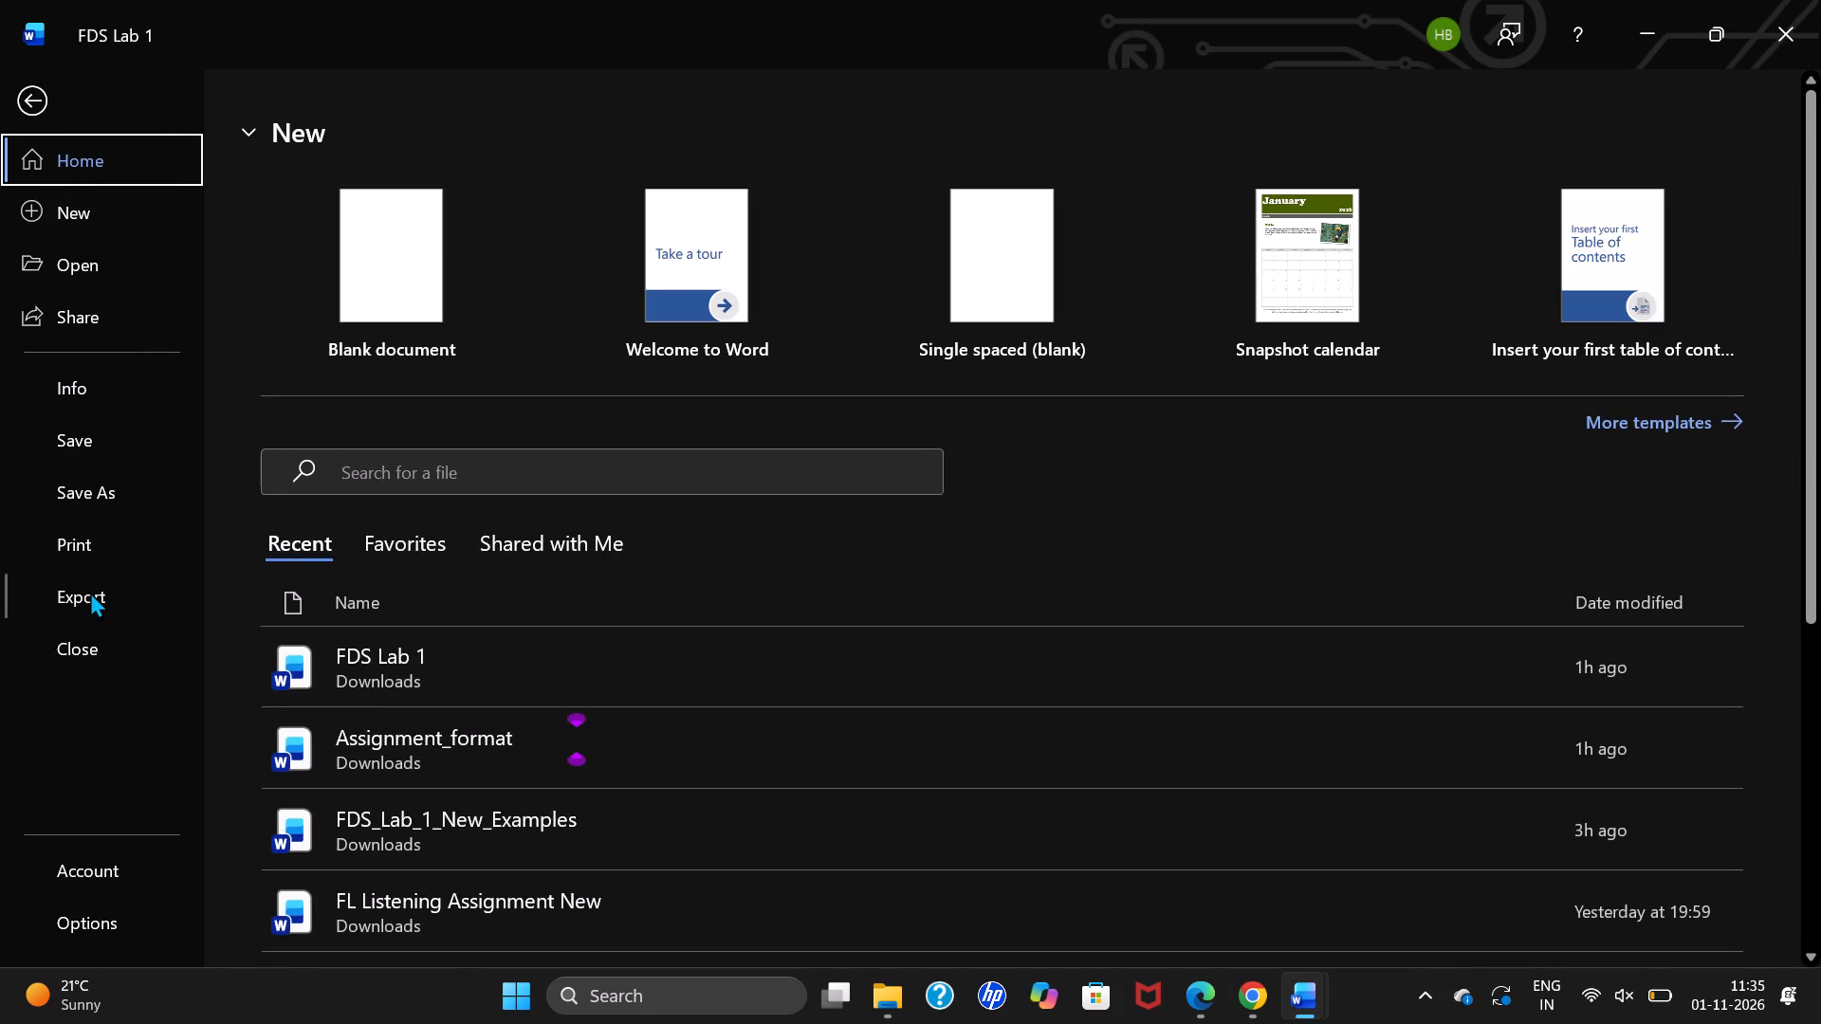
pyautogui.click(90, 592)
pyautogui.click(752, 428)
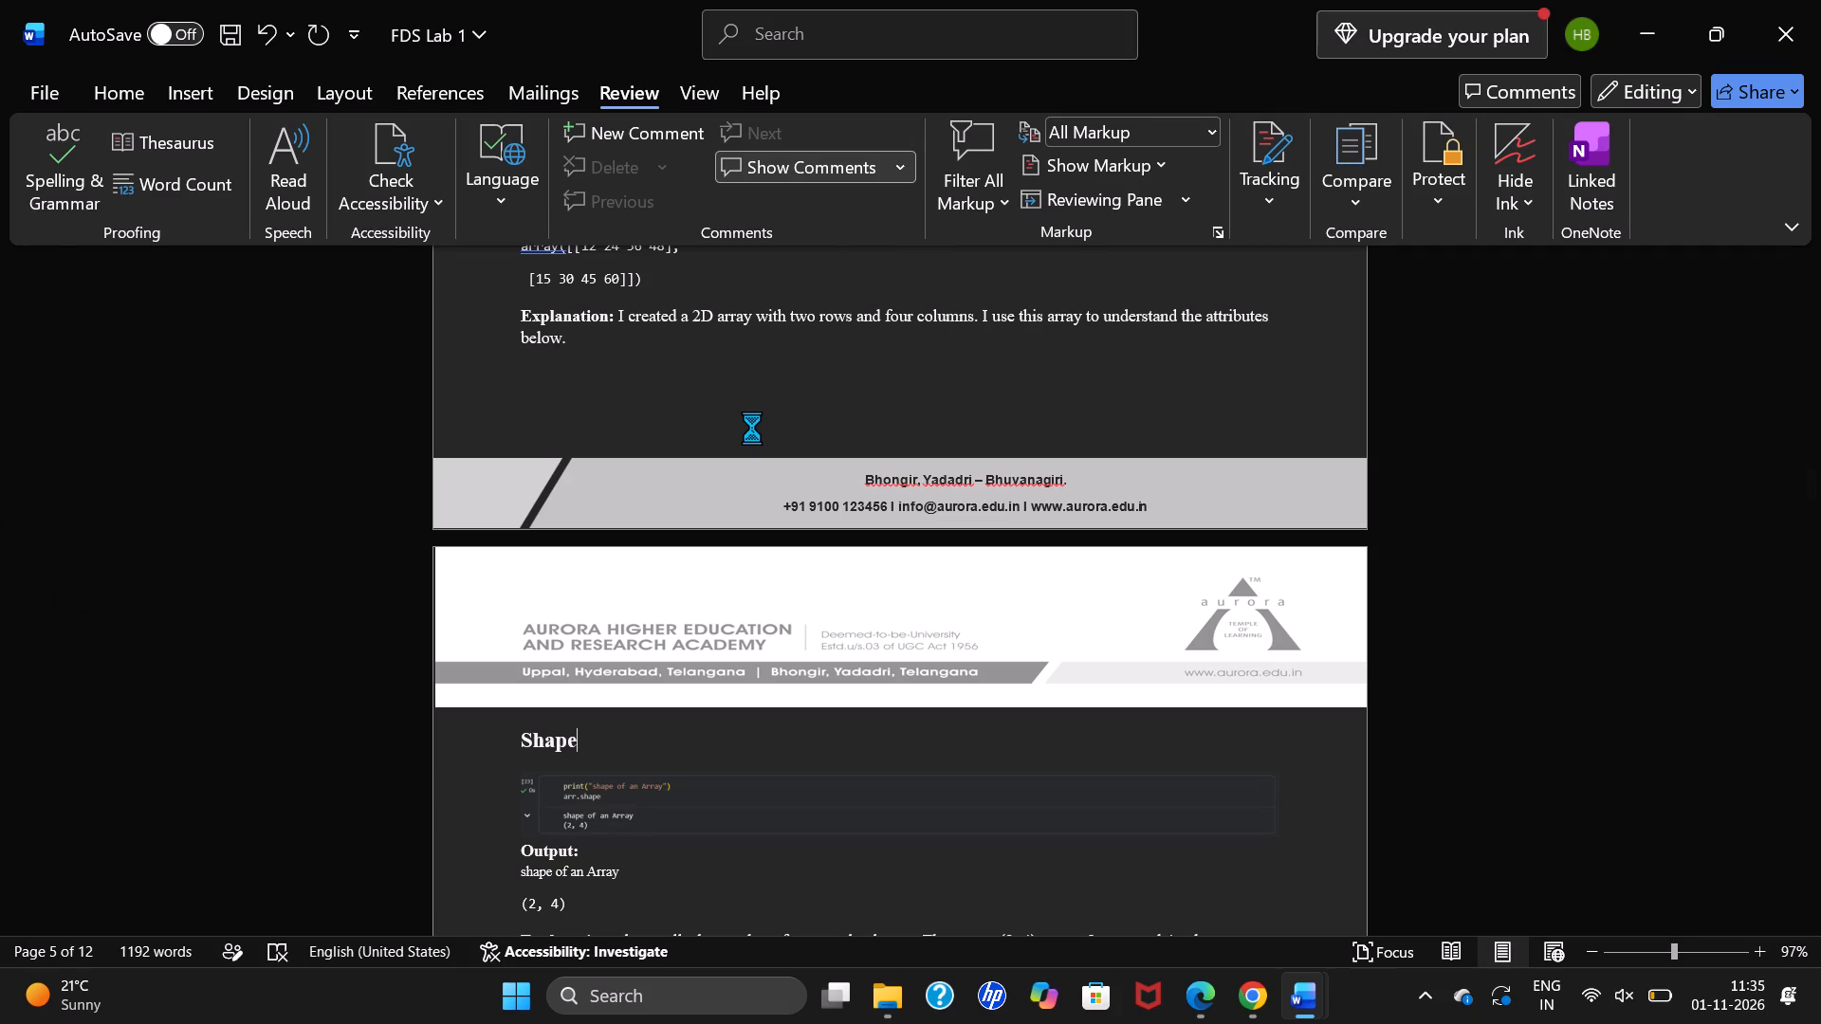
pyautogui.click(744, 645)
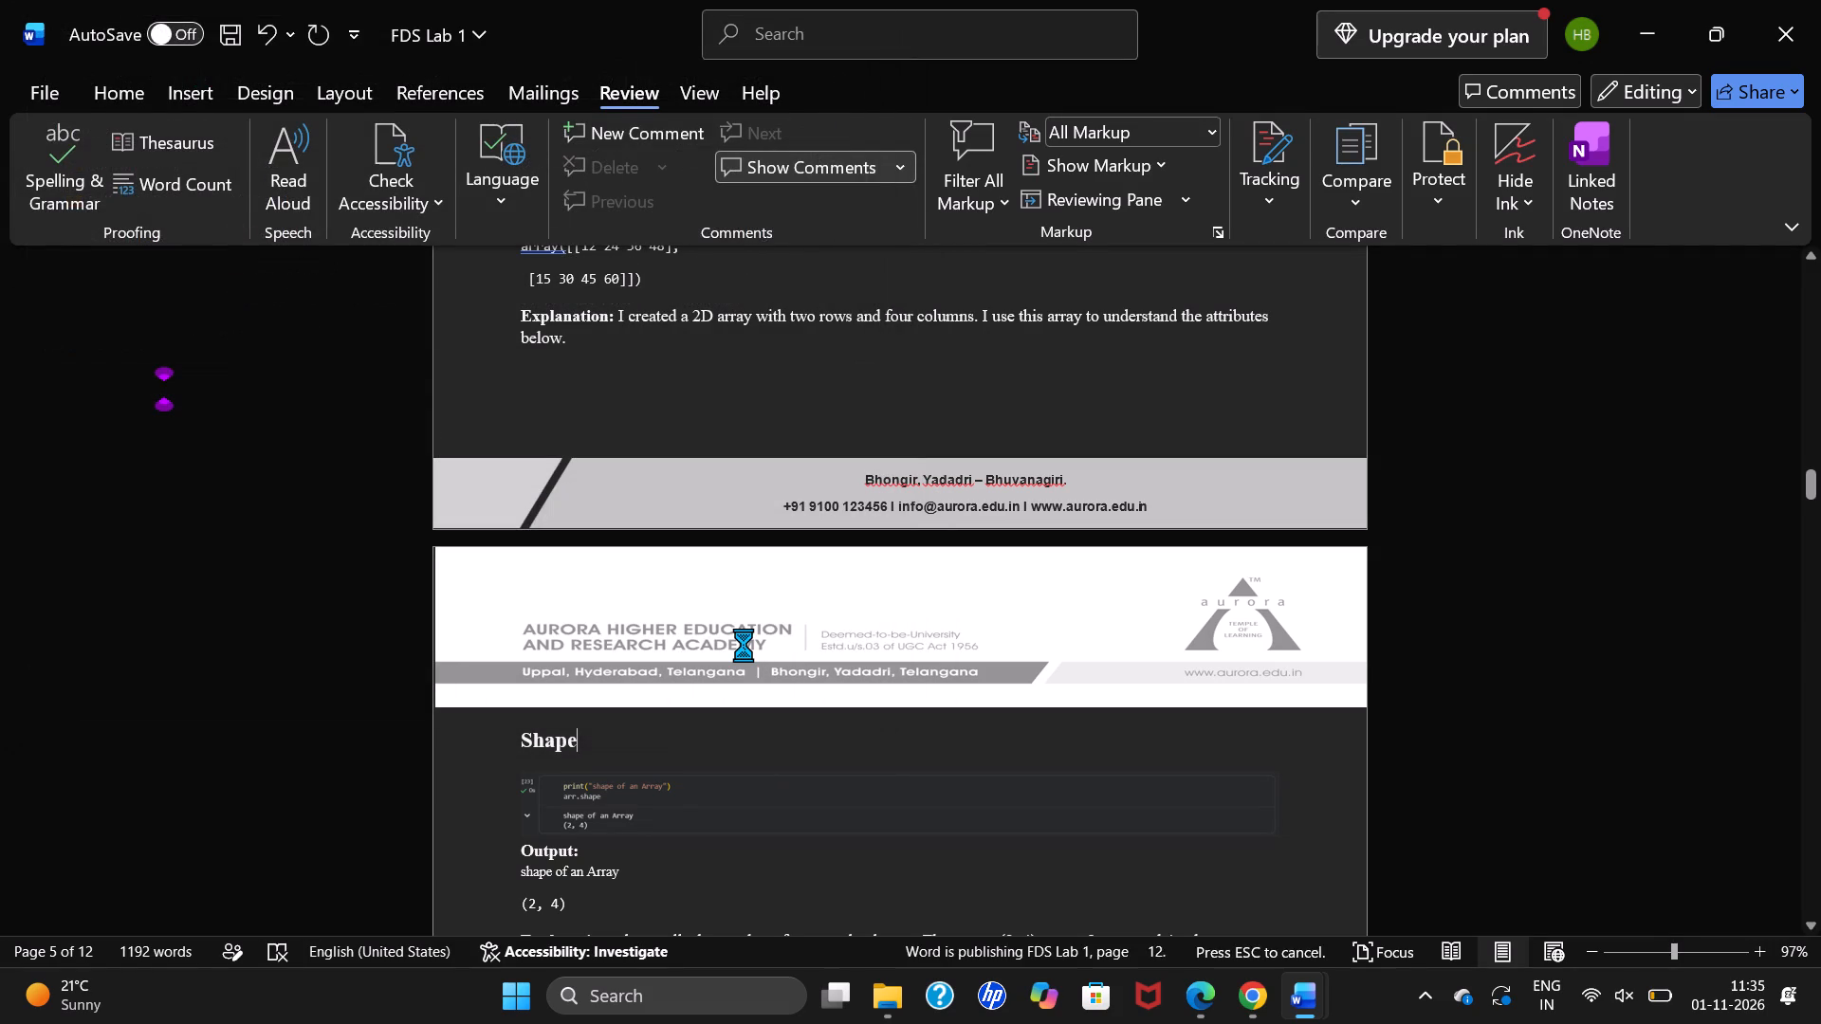
# Look through the newly exported FDS Lab 1 PDF in Edge, checking the headings and layout across its pages.
pyautogui.scroll(15, 744, 645)
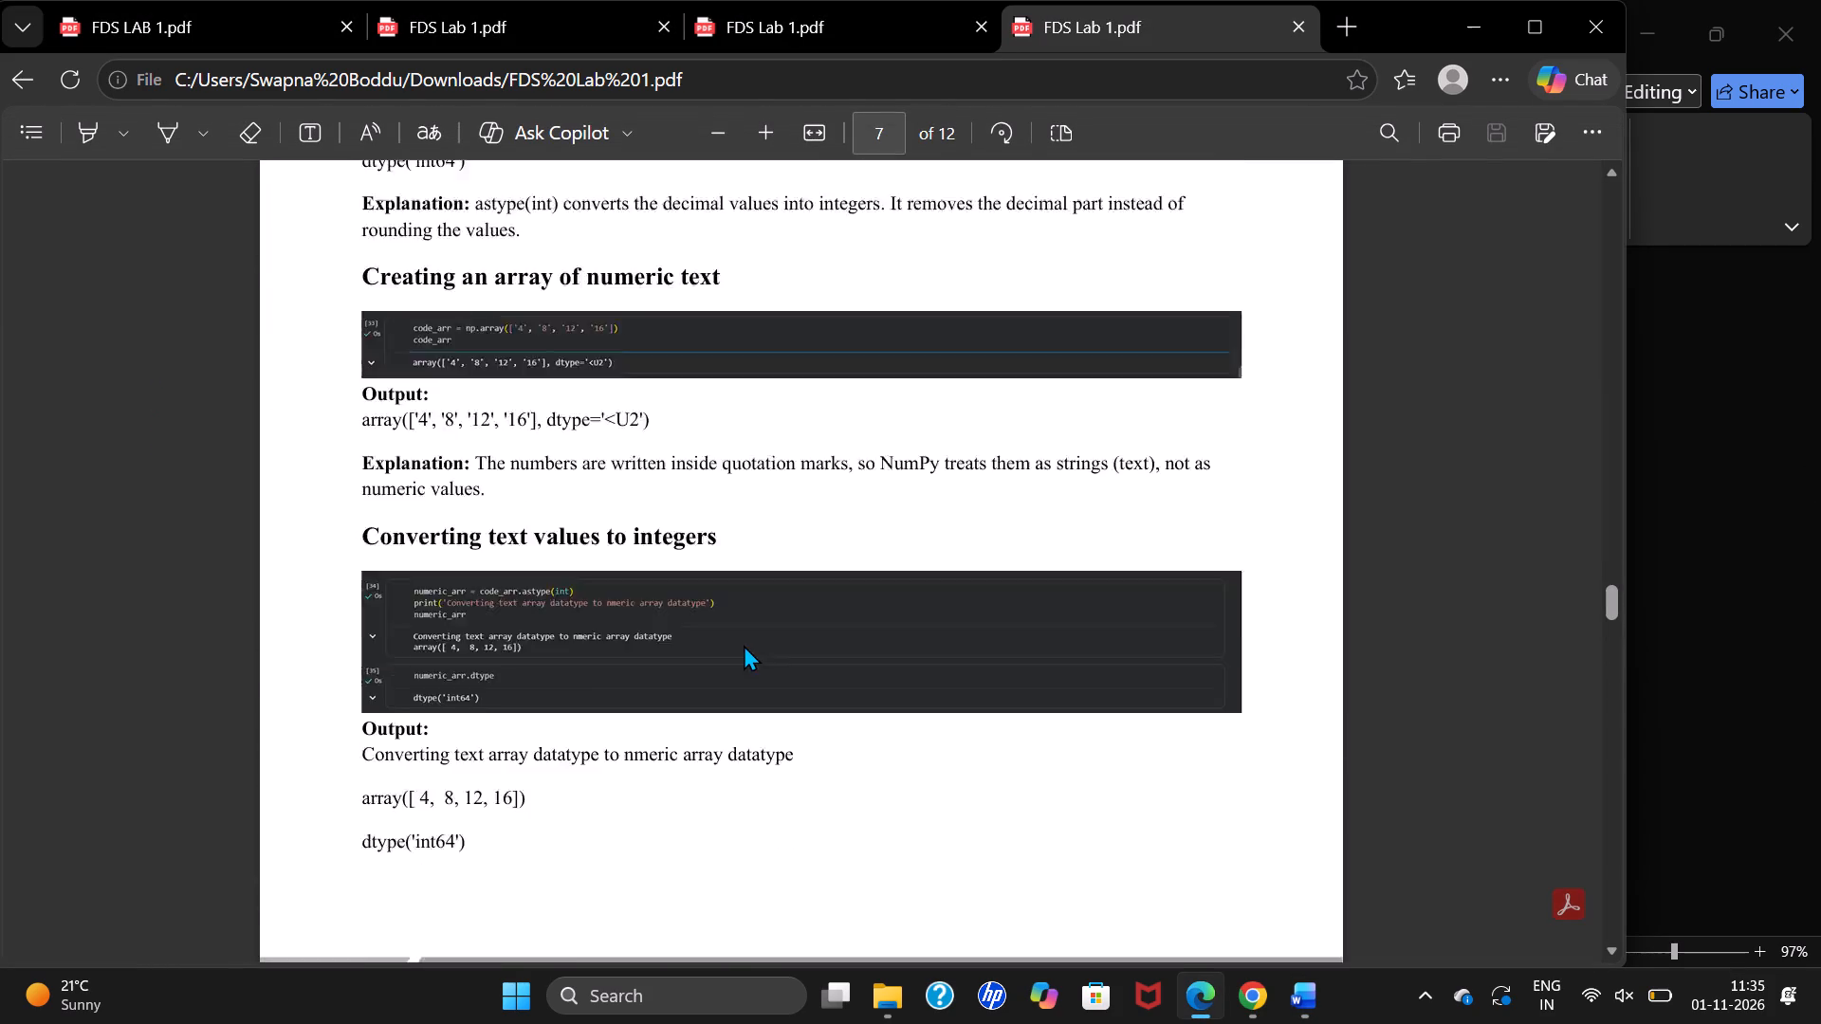
pyautogui.scroll(10, 744, 645)
pyautogui.scroll(11, 744, 645)
pyautogui.scroll(-2, 744, 645)
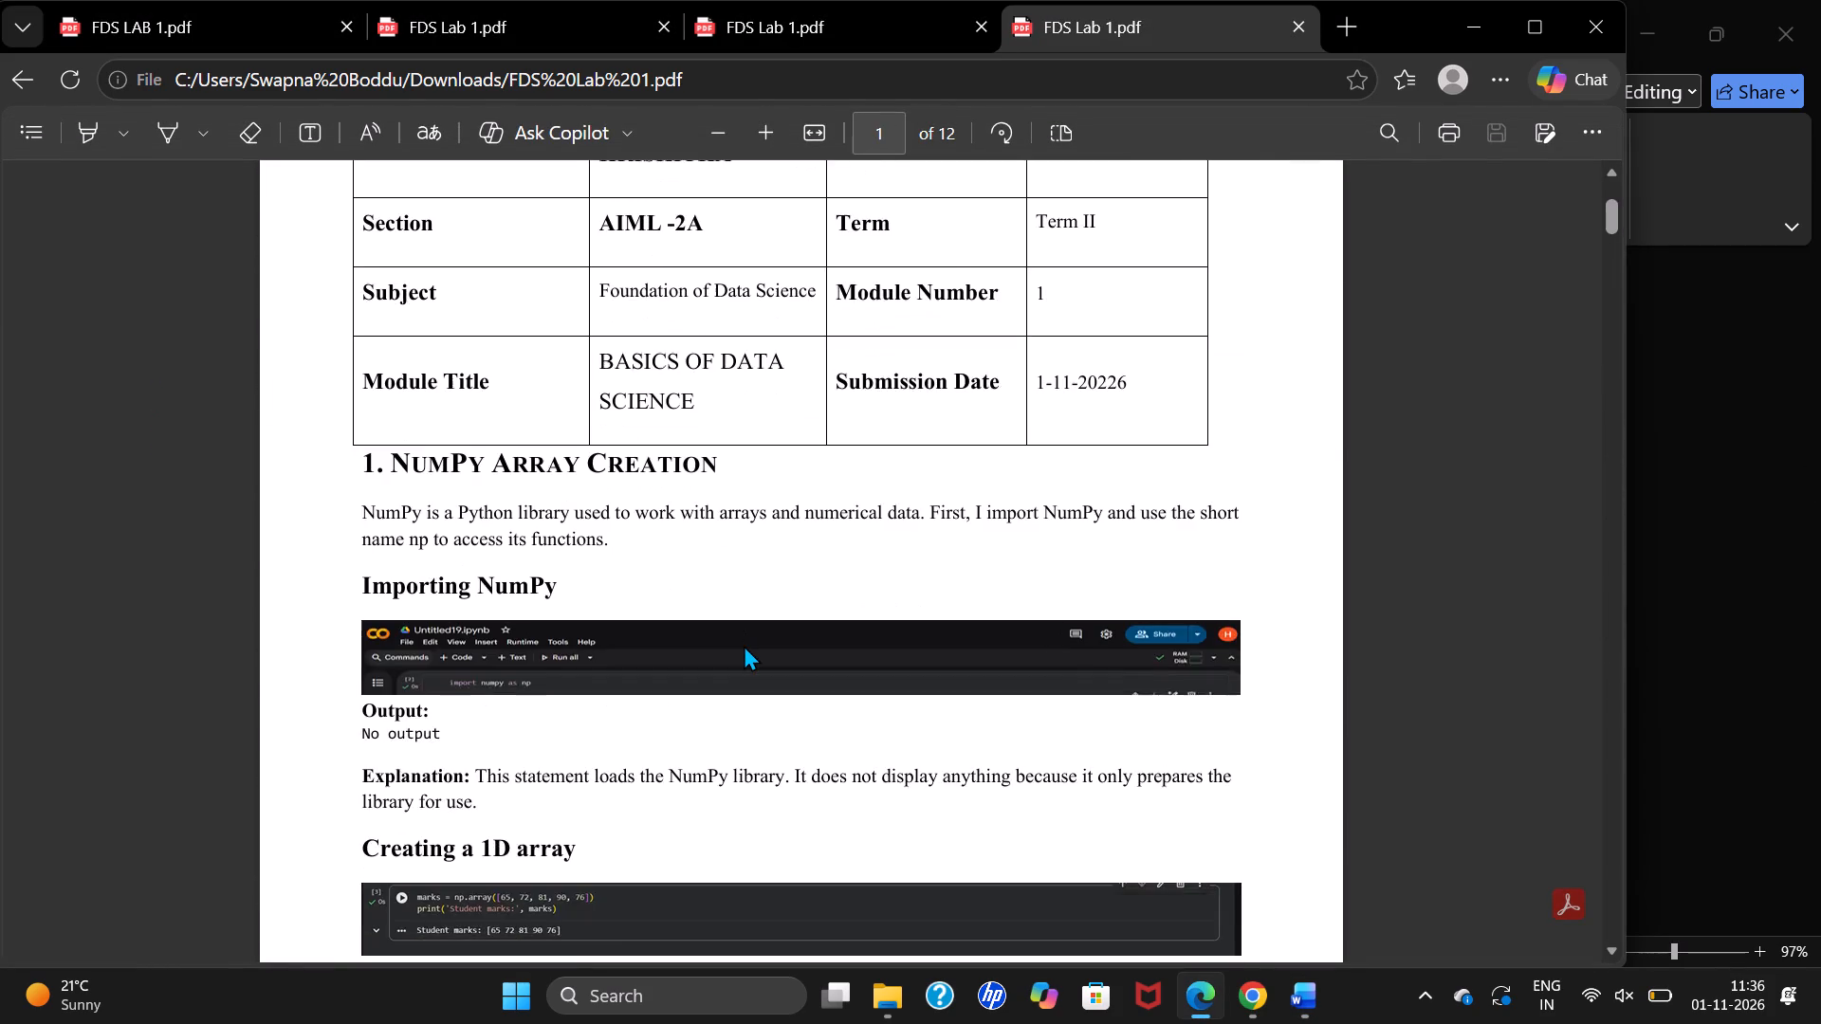
pyautogui.scroll(-20, 744, 645)
pyautogui.scroll(-20, 744, 645)
pyautogui.scroll(-4, 744, 645)
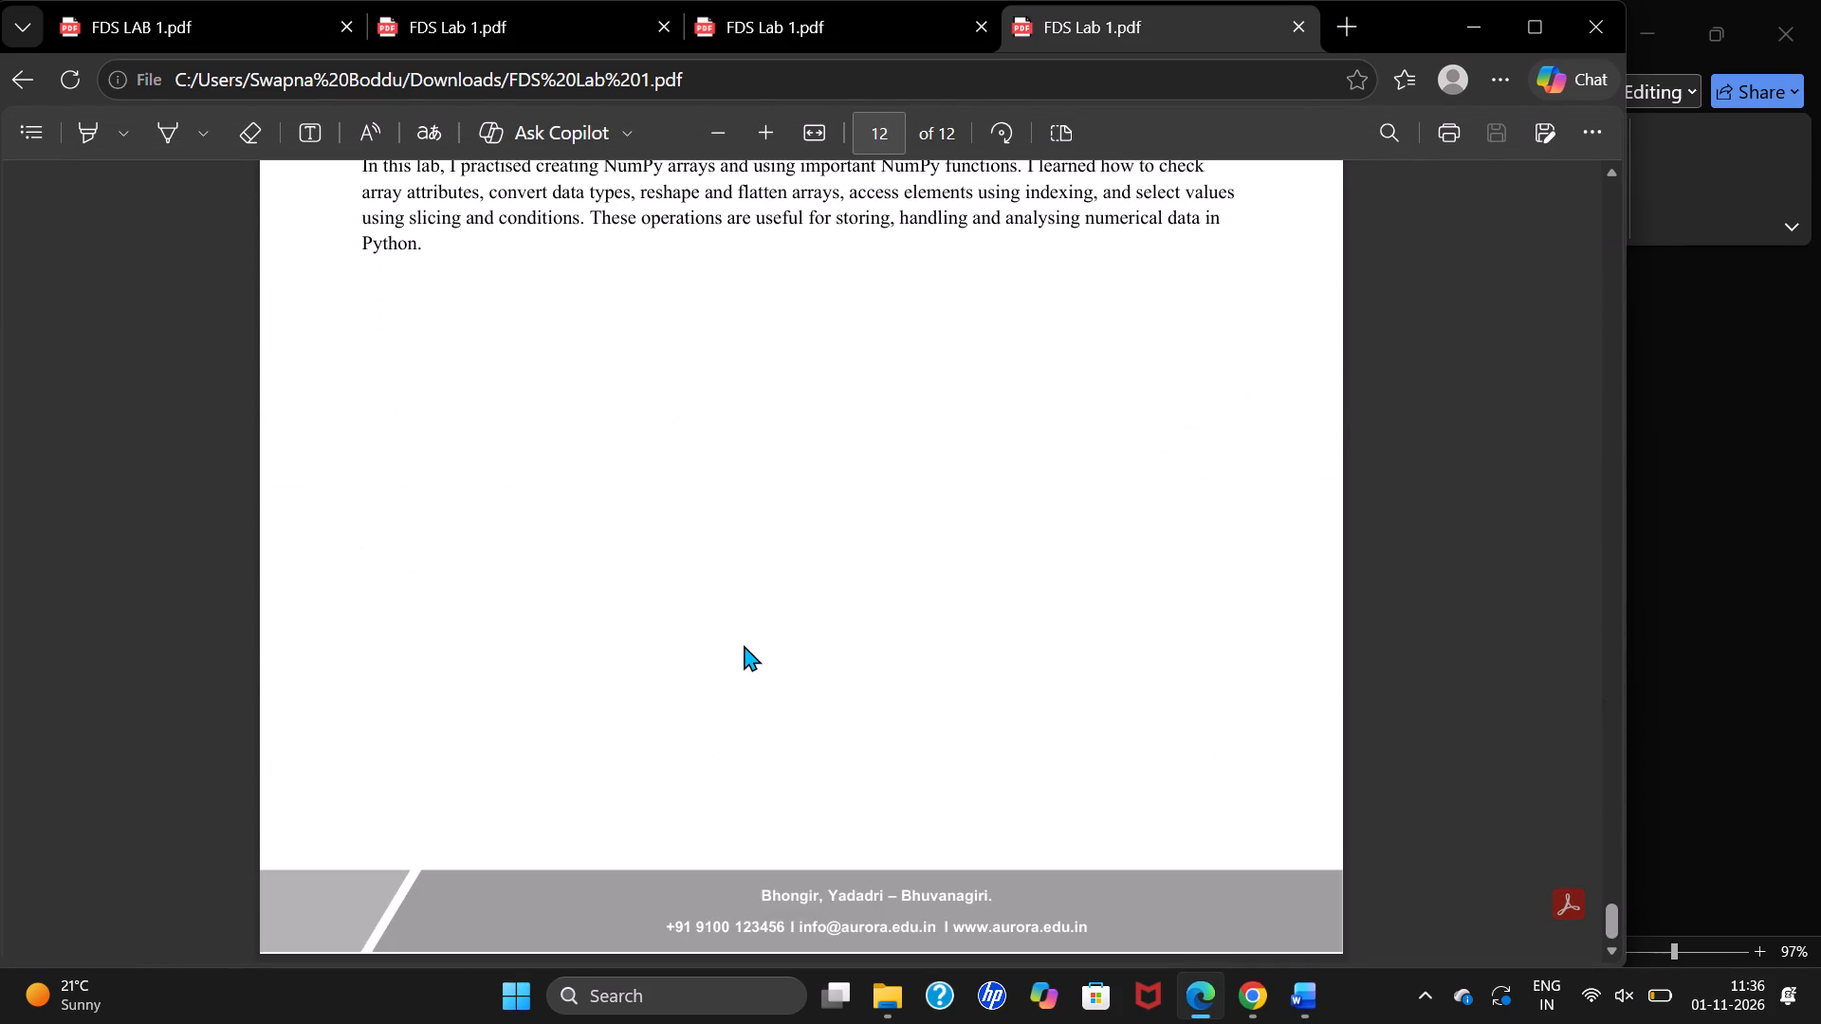
pyautogui.scroll(3, 744, 645)
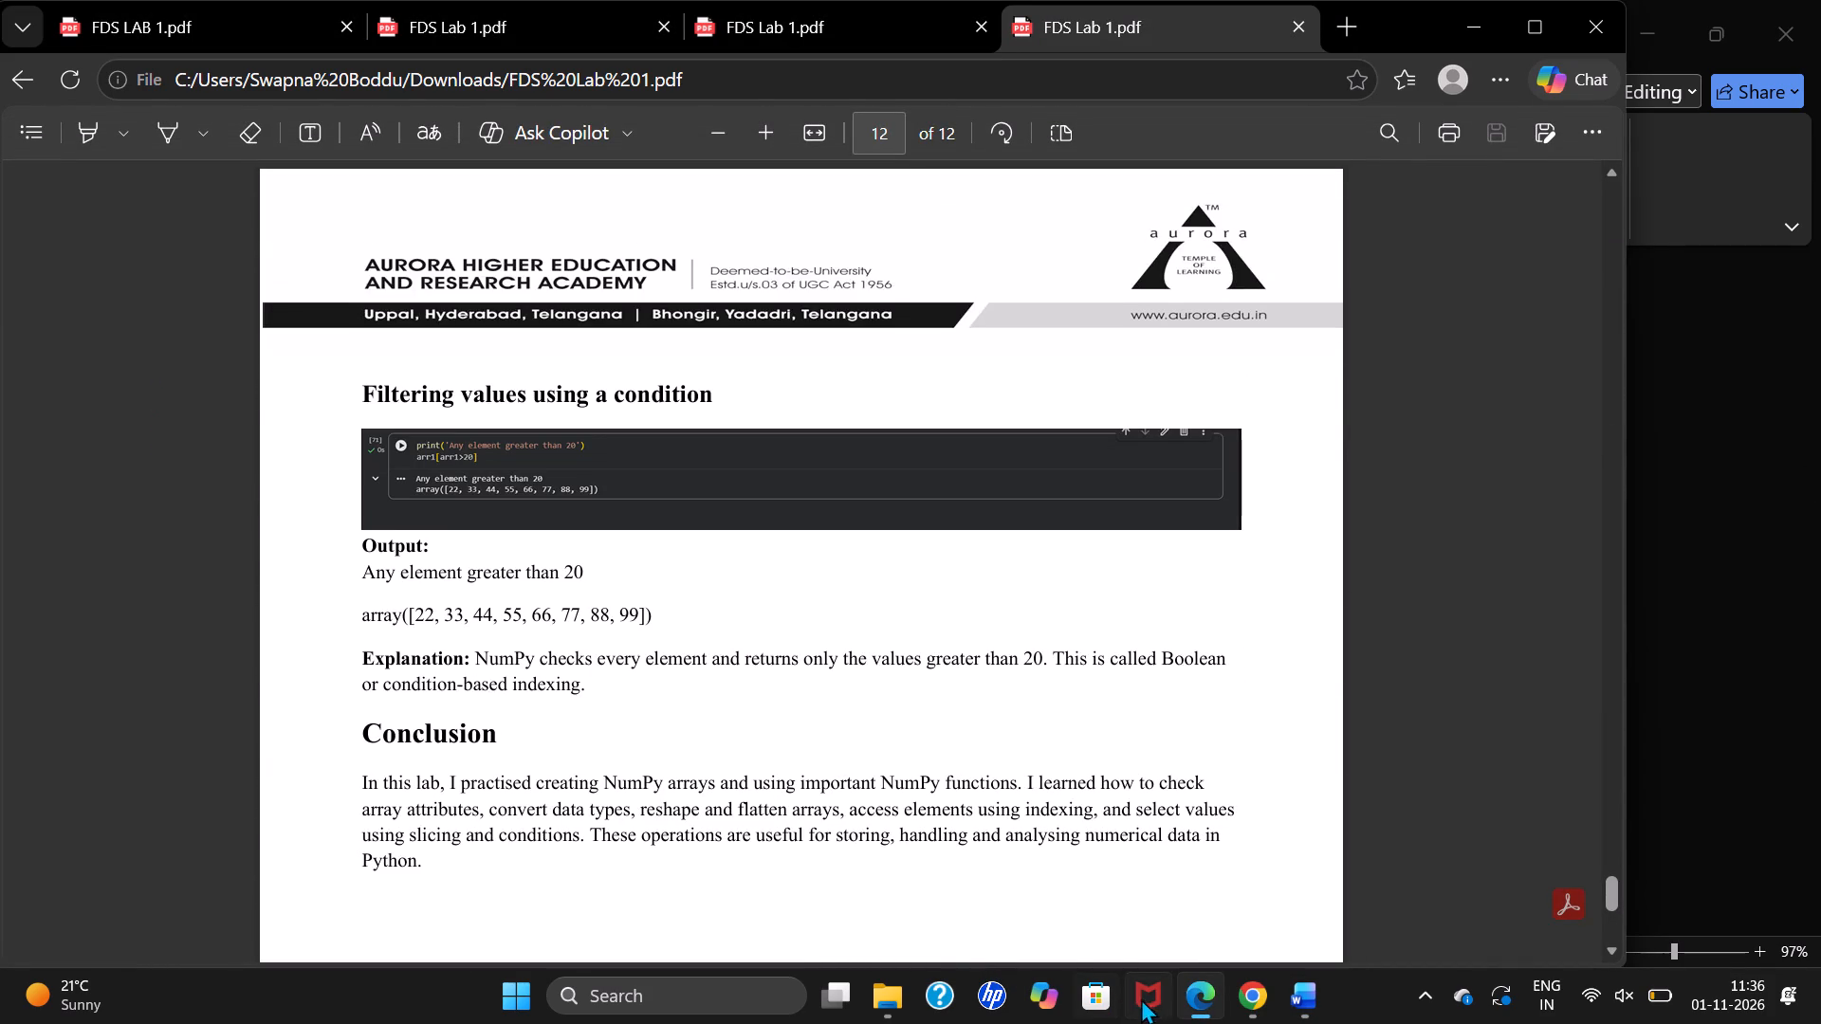
pyautogui.scroll(19, 968, 652)
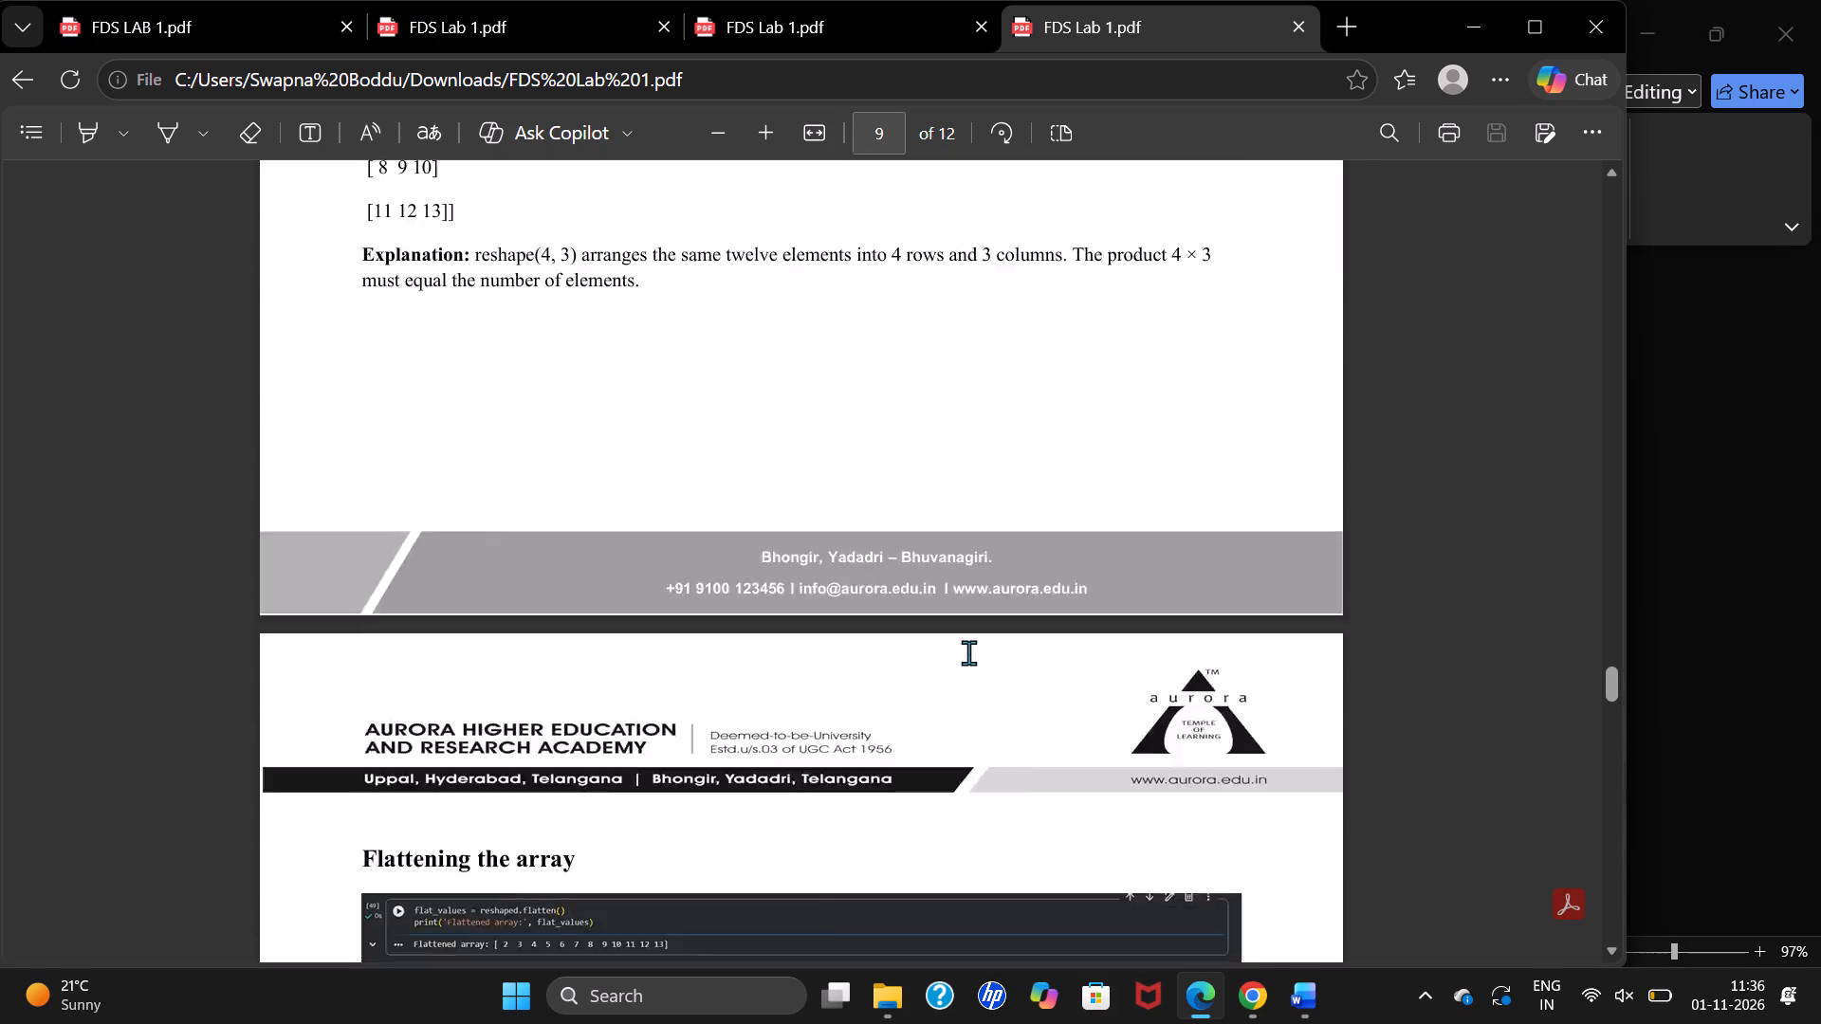
pyautogui.scroll(16, 968, 652)
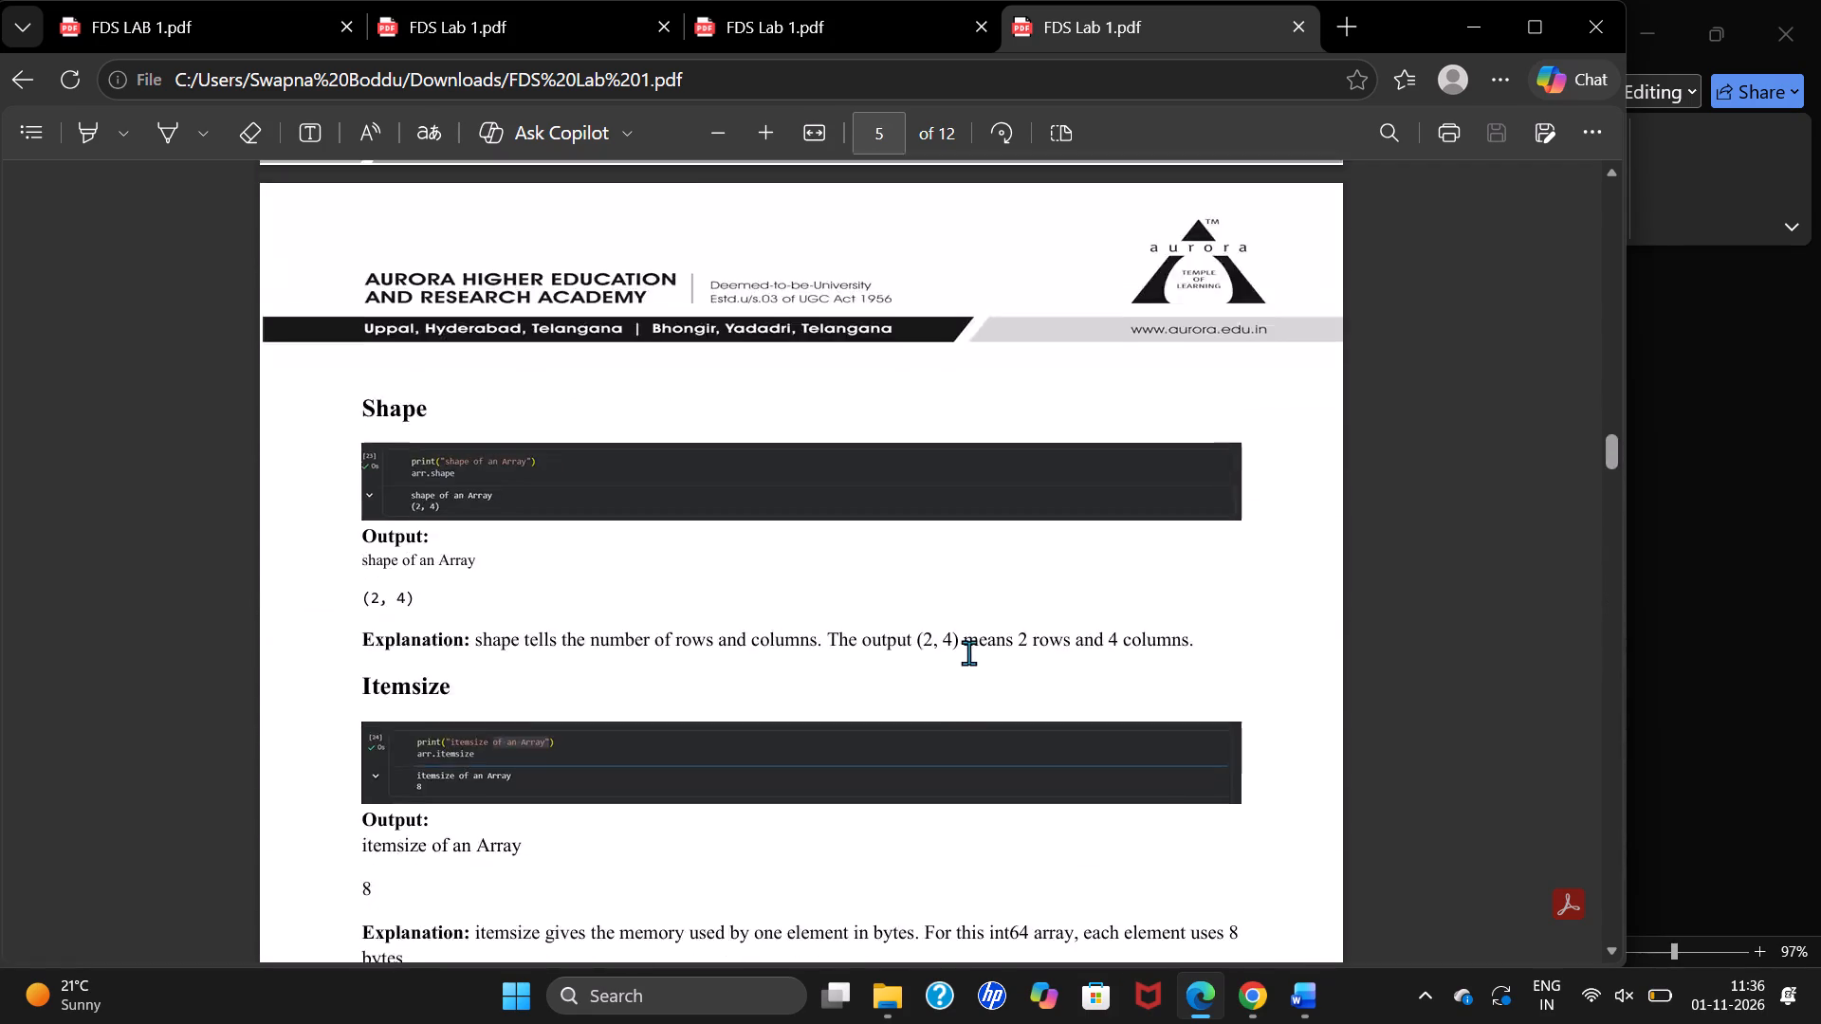
pyautogui.scroll(10, 968, 652)
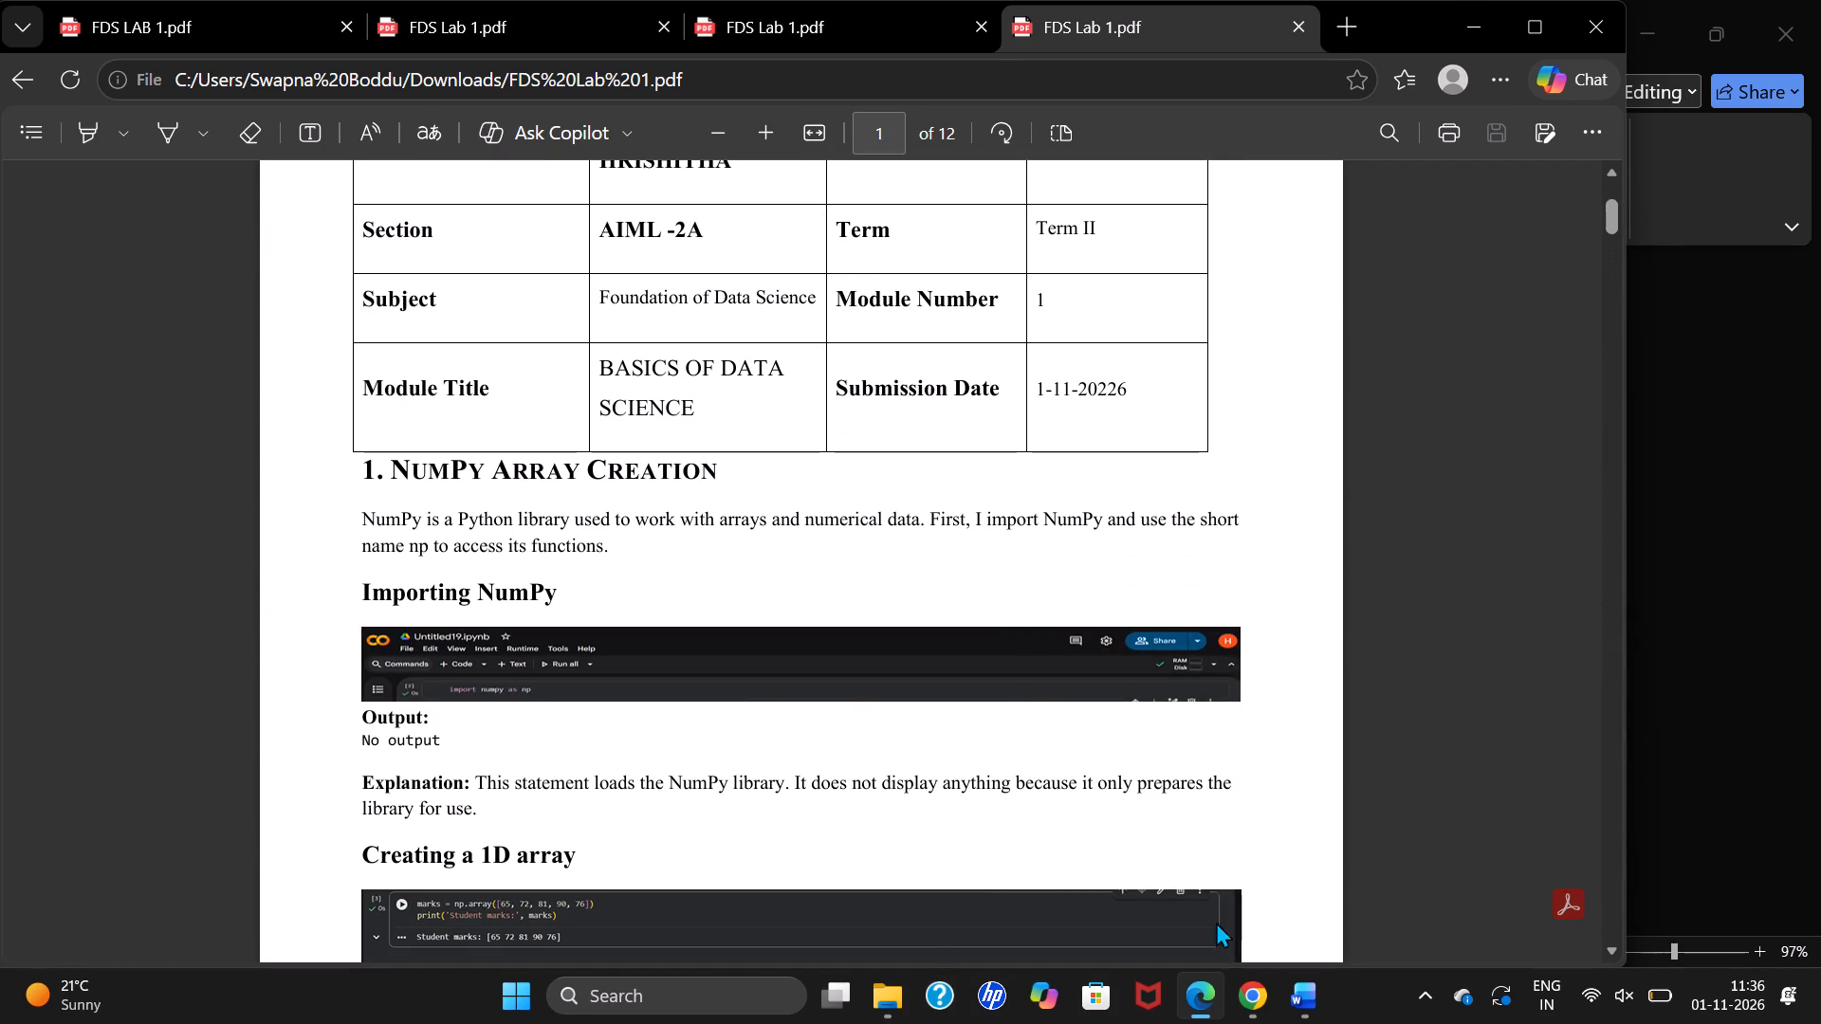
# Switch to the Aurora University page in Chrome and open the Foundations of Data Science assessments.
pyautogui.click(1237, 983)
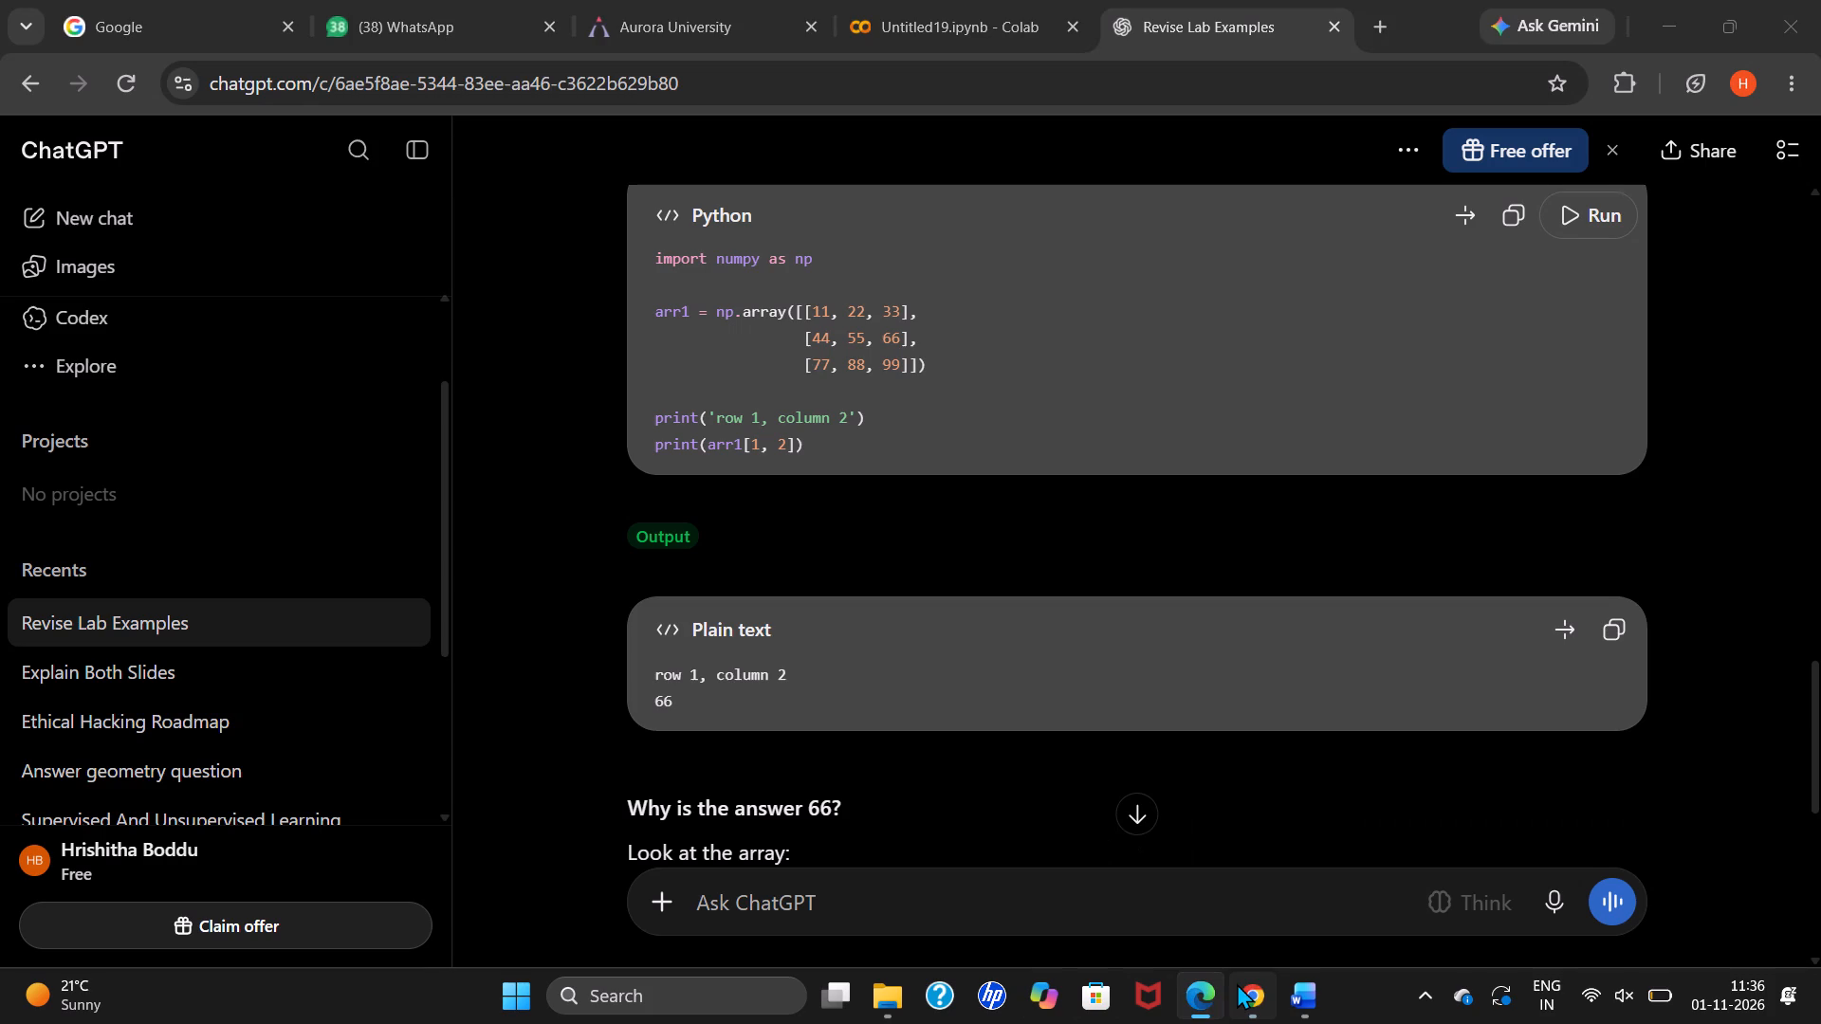
pyautogui.click(730, 11)
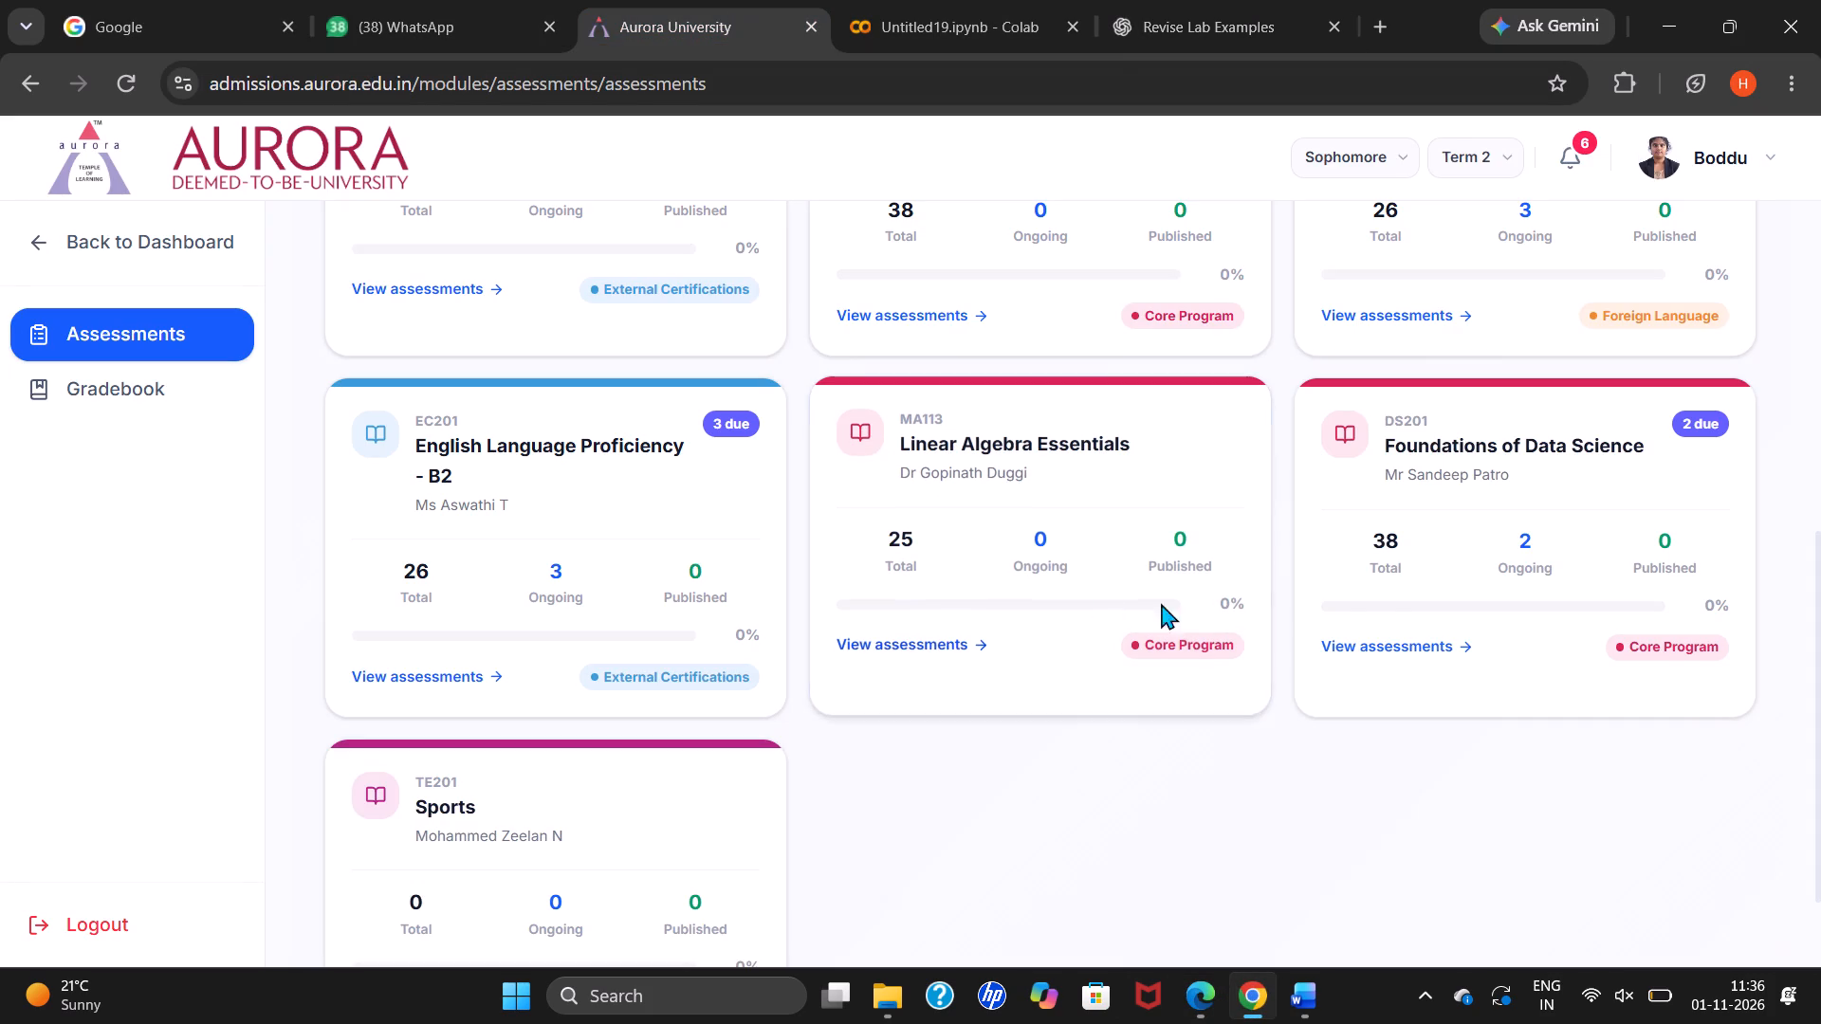
pyautogui.click(1385, 587)
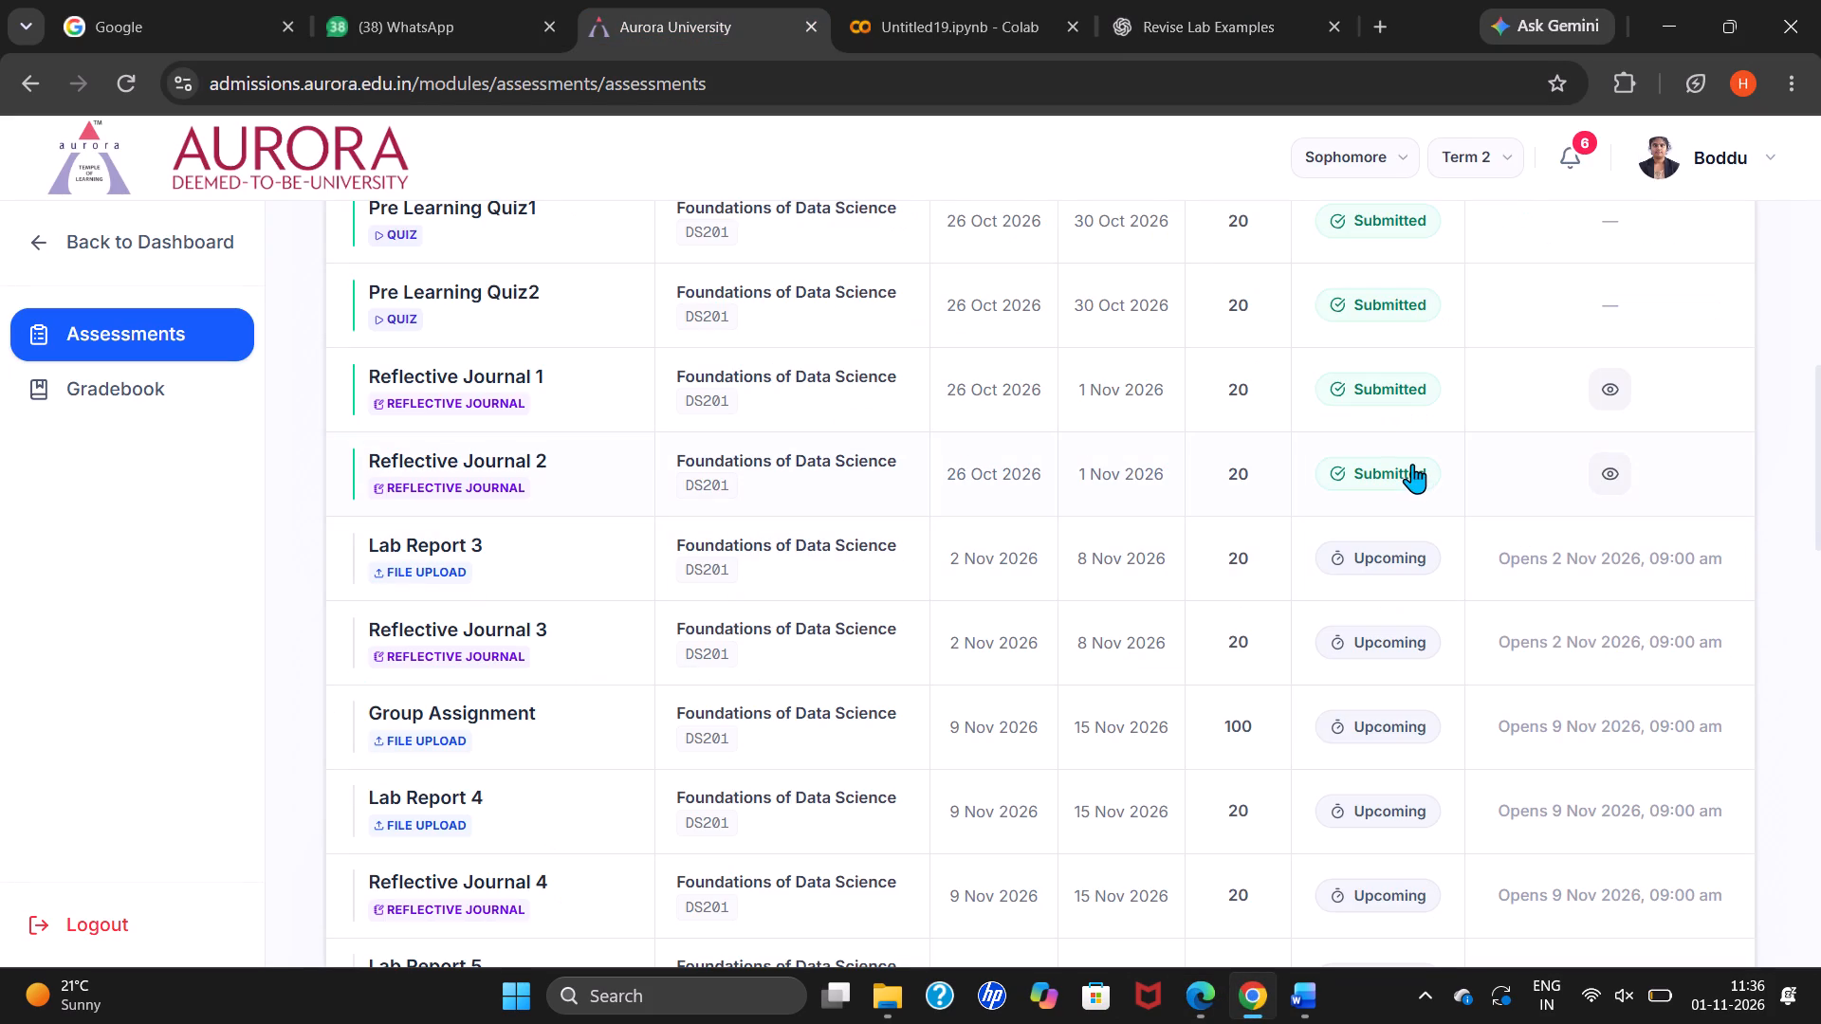
# Upload the FDS Lab 1 PDF from the Downloads folder as the submission for Lab Report 1.
pyautogui.scroll(5, 1587, 411)
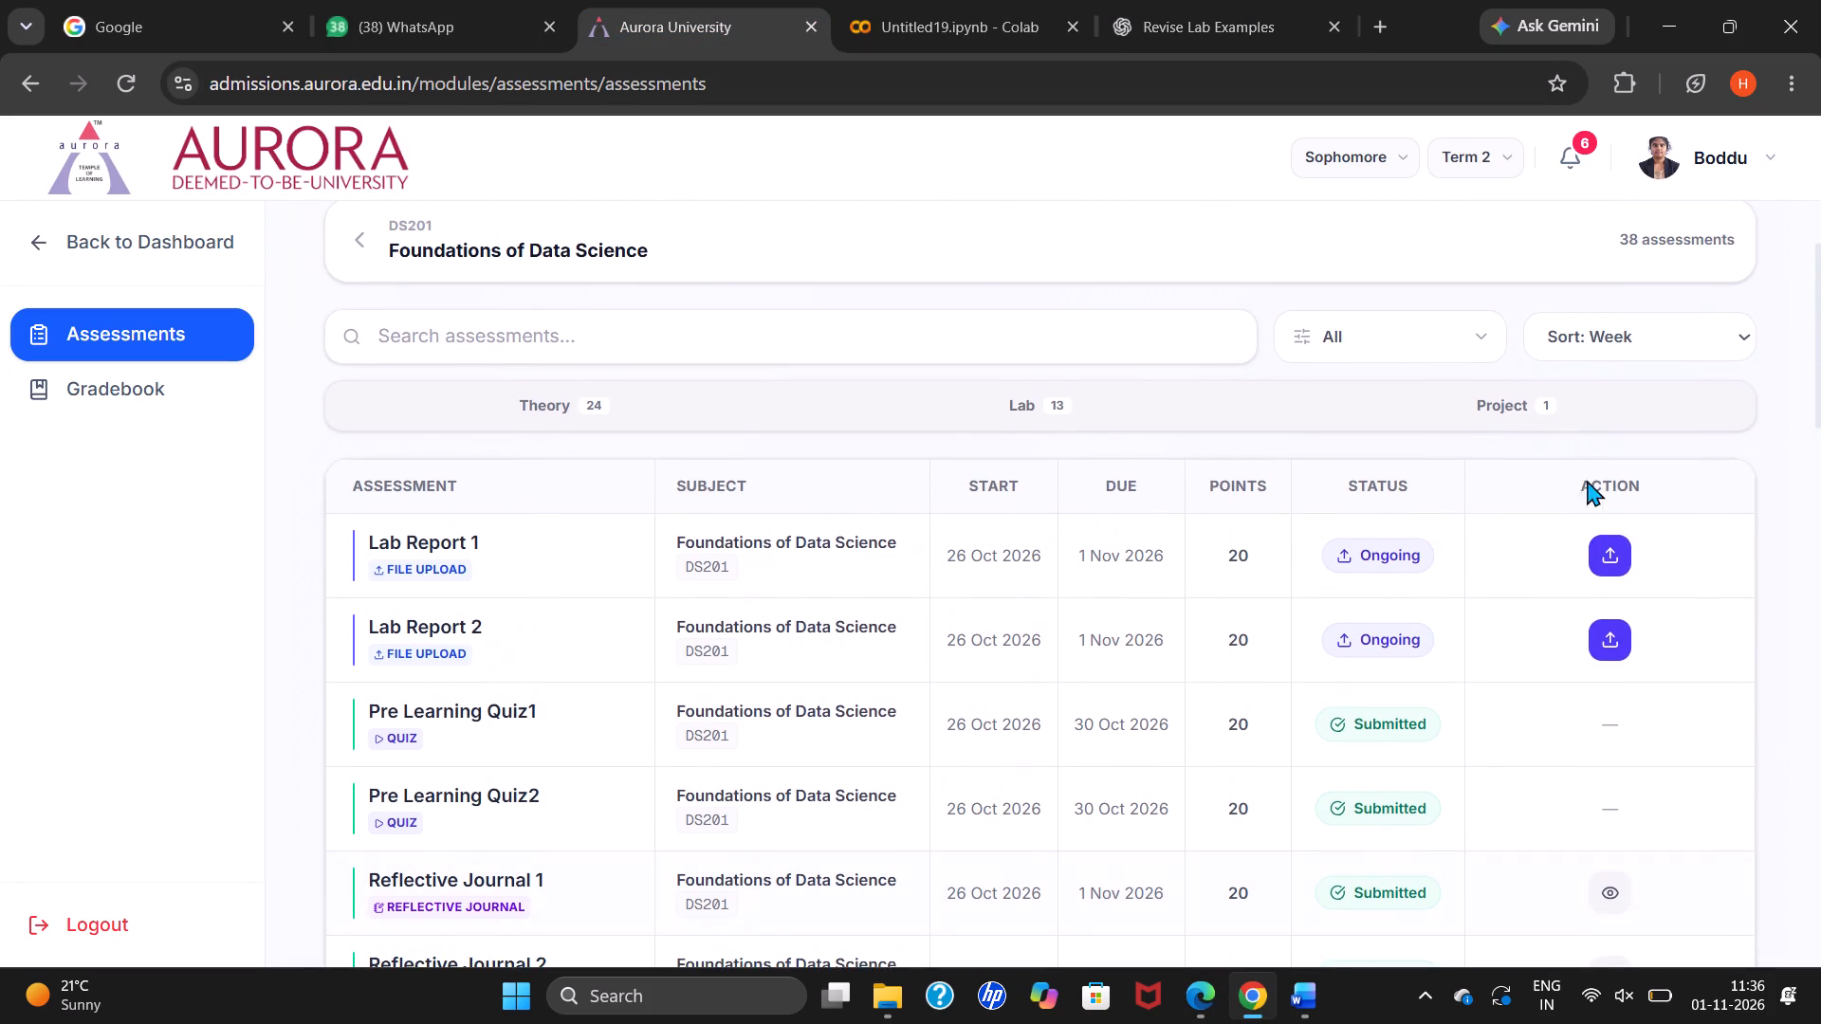
pyautogui.click(1609, 558)
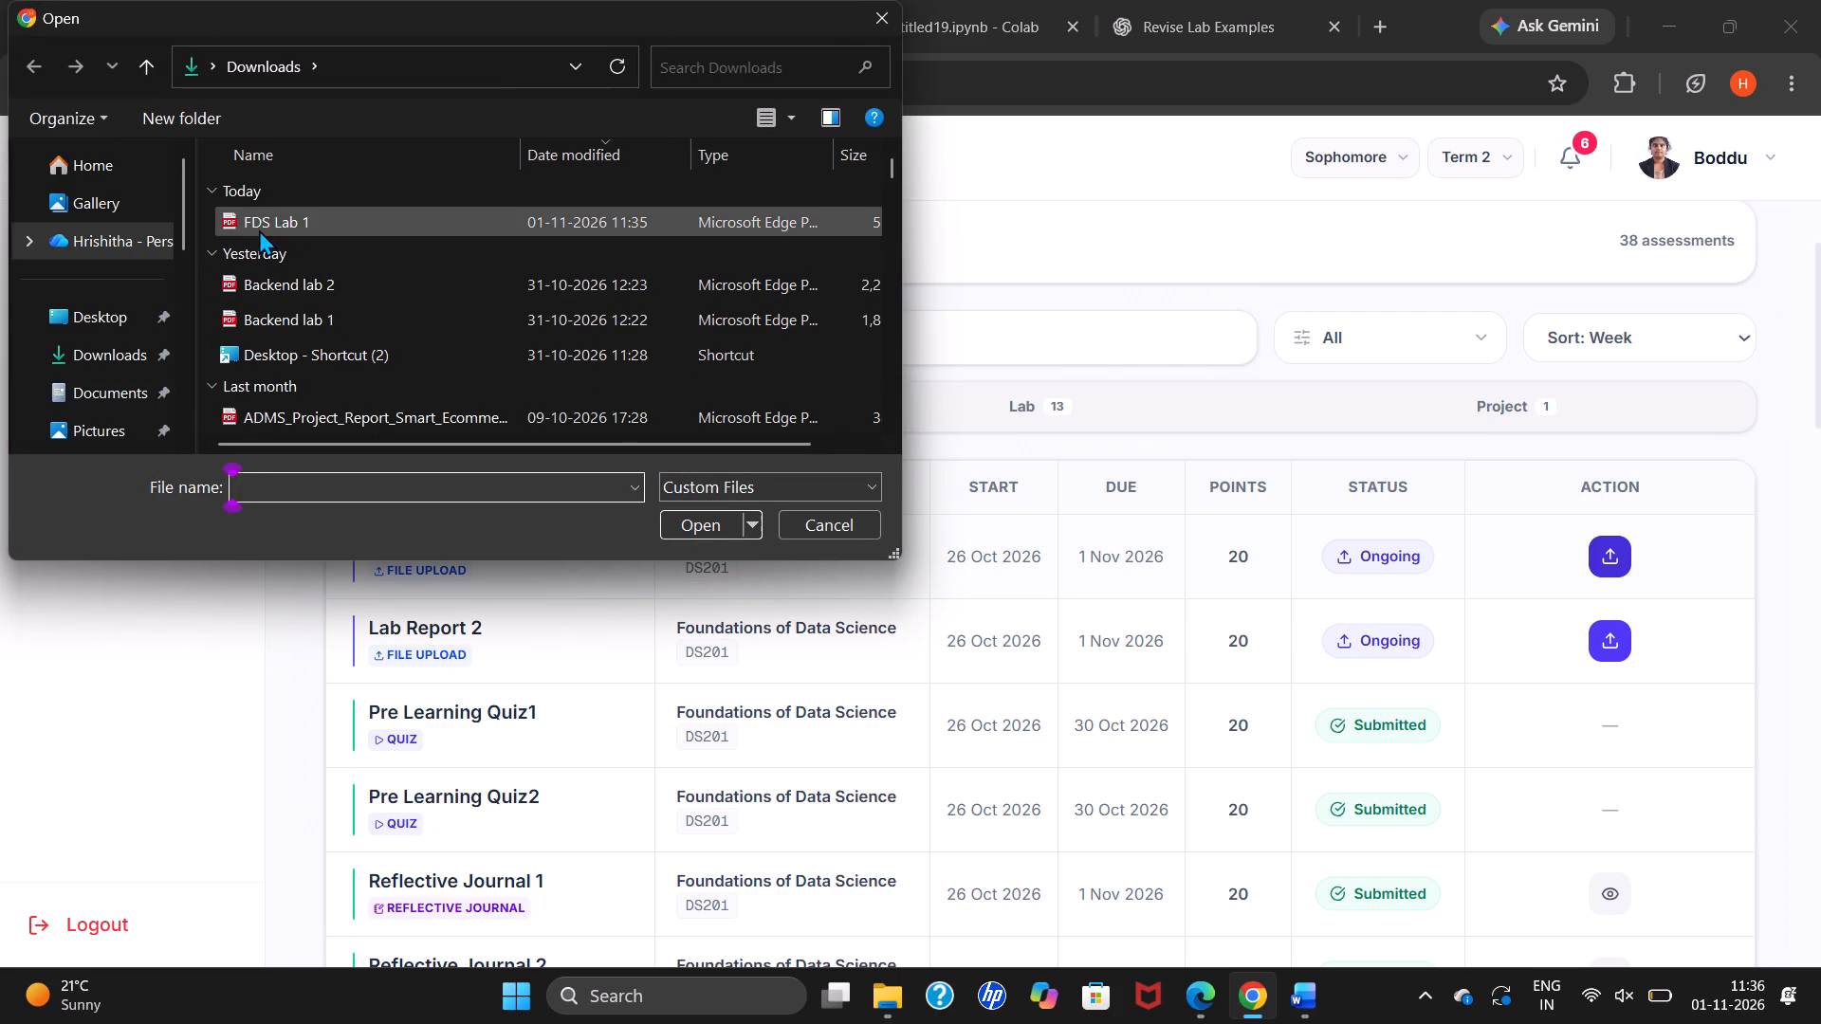
pyautogui.click(259, 229)
pyautogui.click(673, 526)
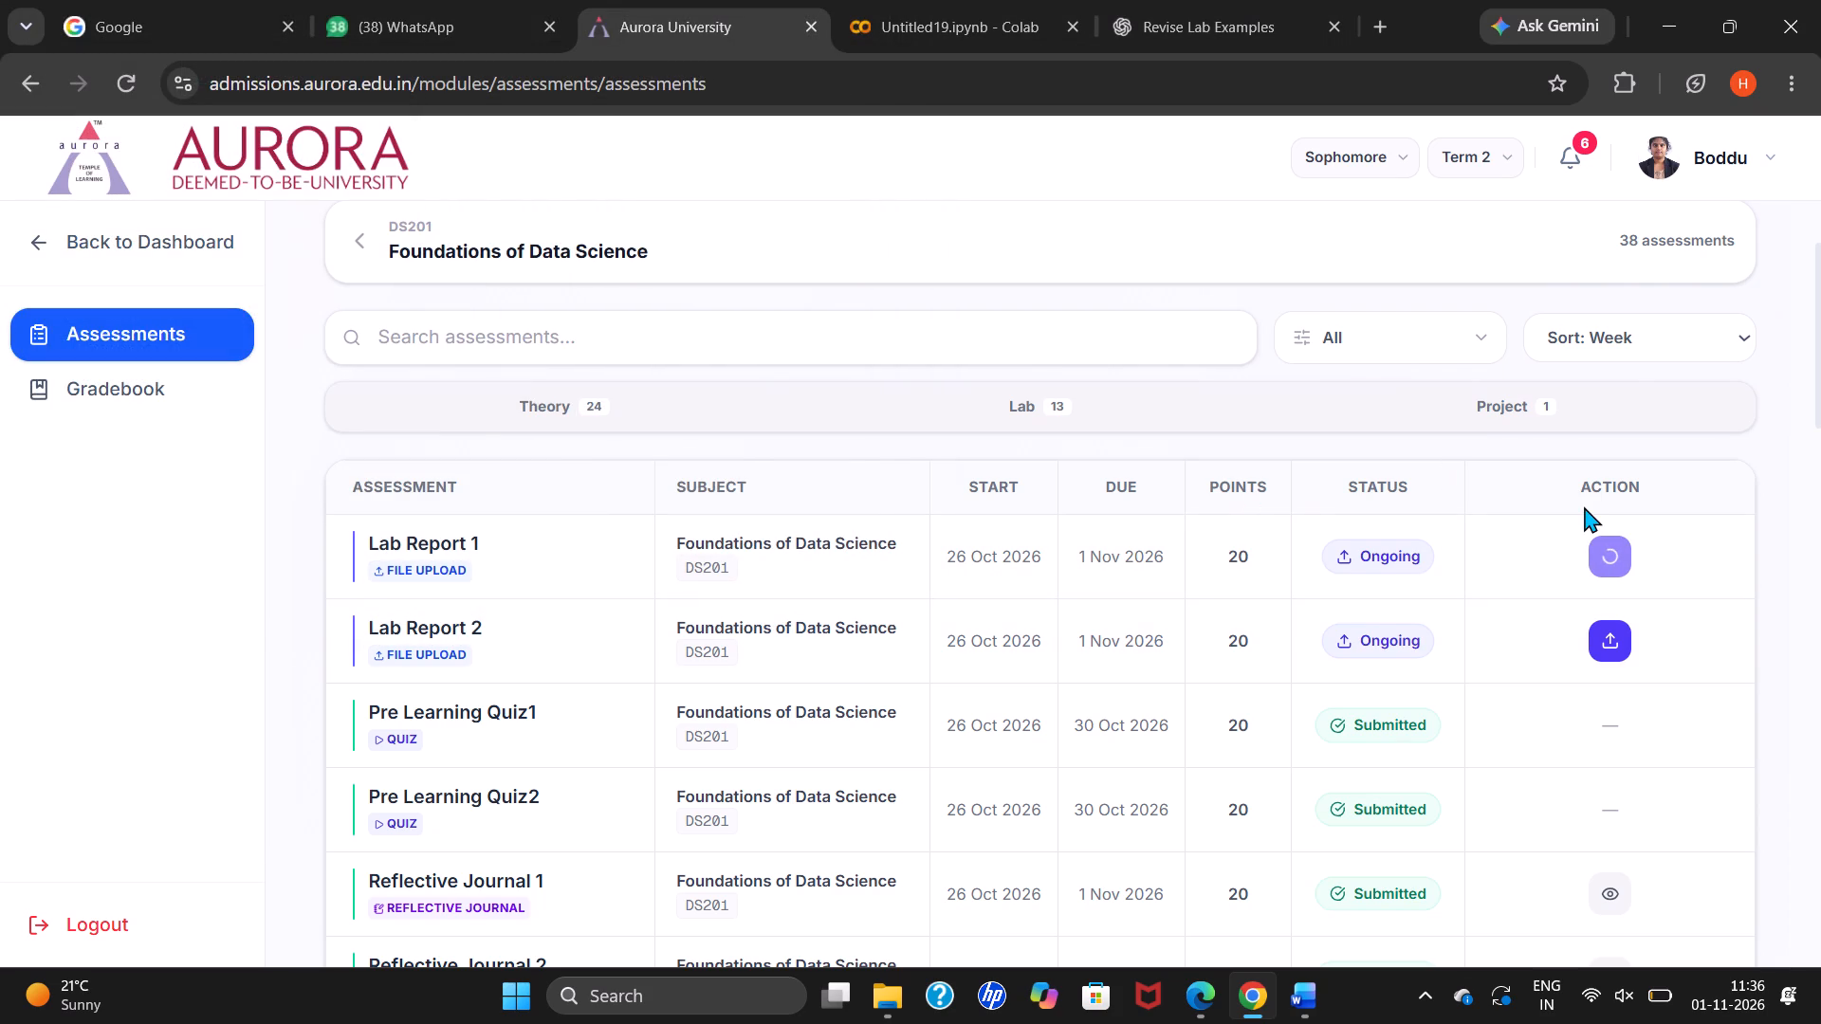
pyautogui.scroll(-1, 1278, 735)
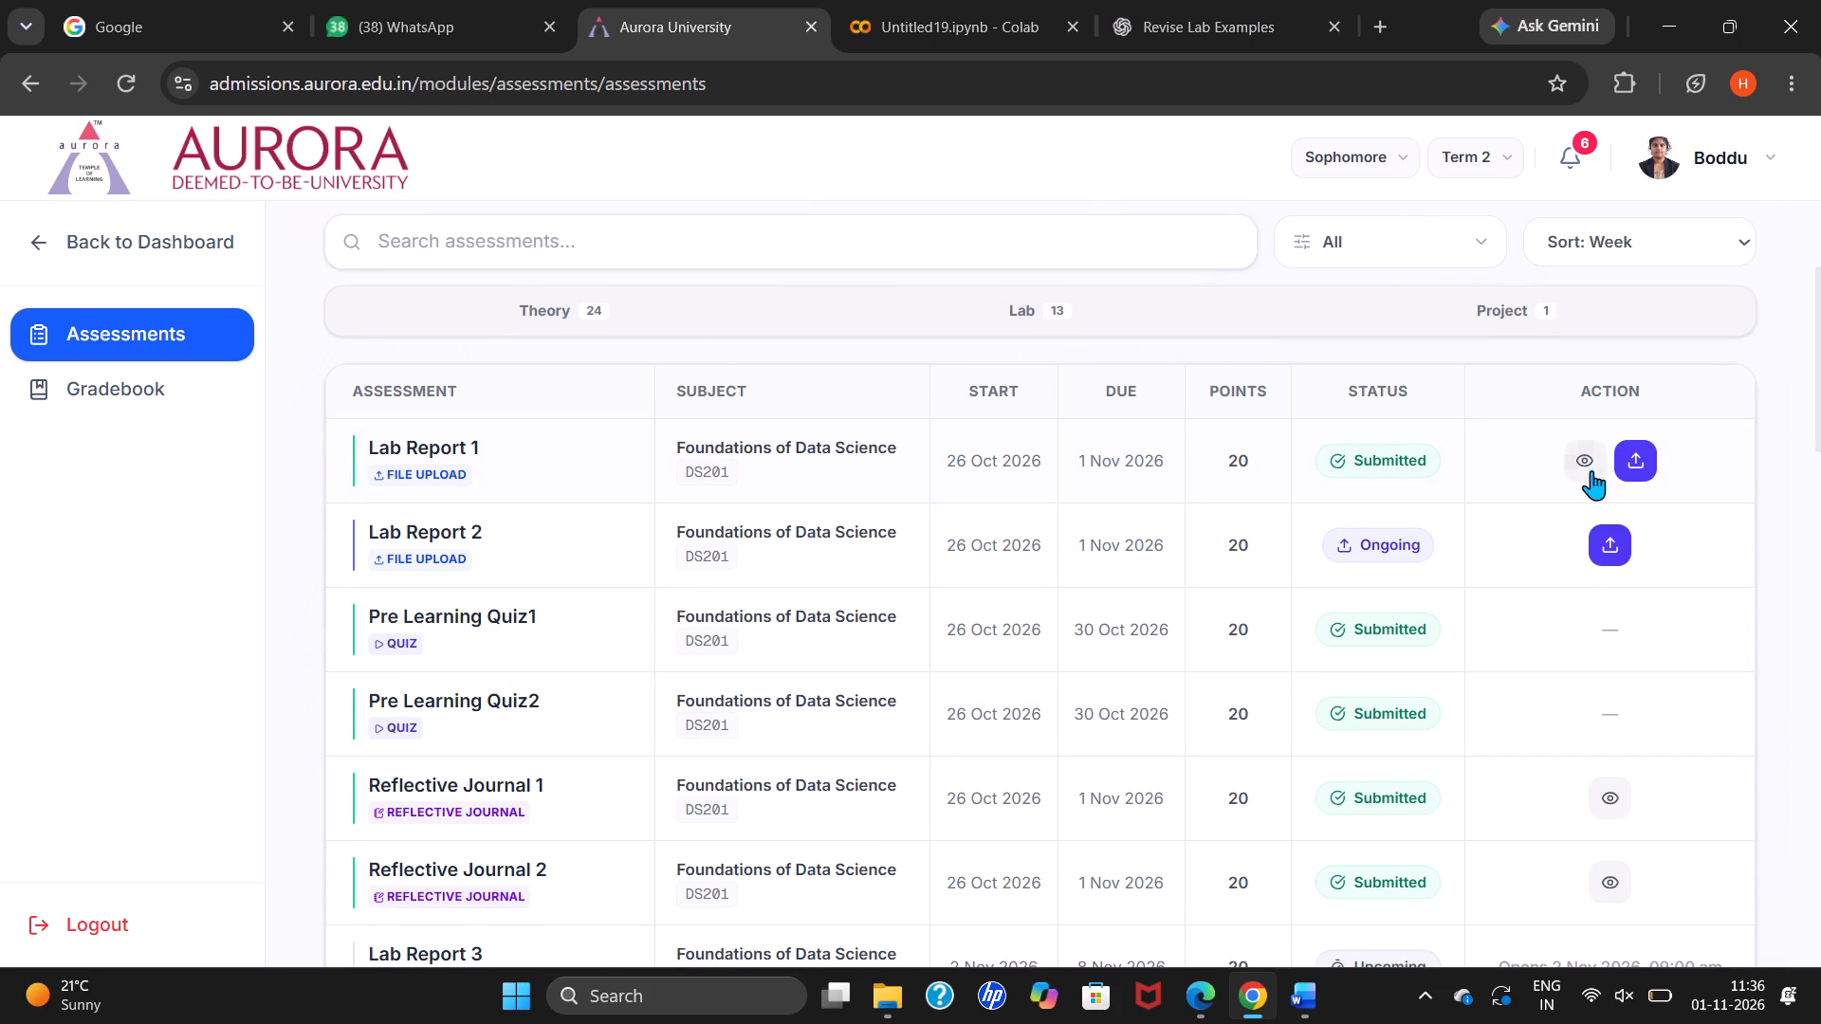
# View the submitted Lab Report 1 PDF to check its first page, and close it again.
pyautogui.click(1589, 463)
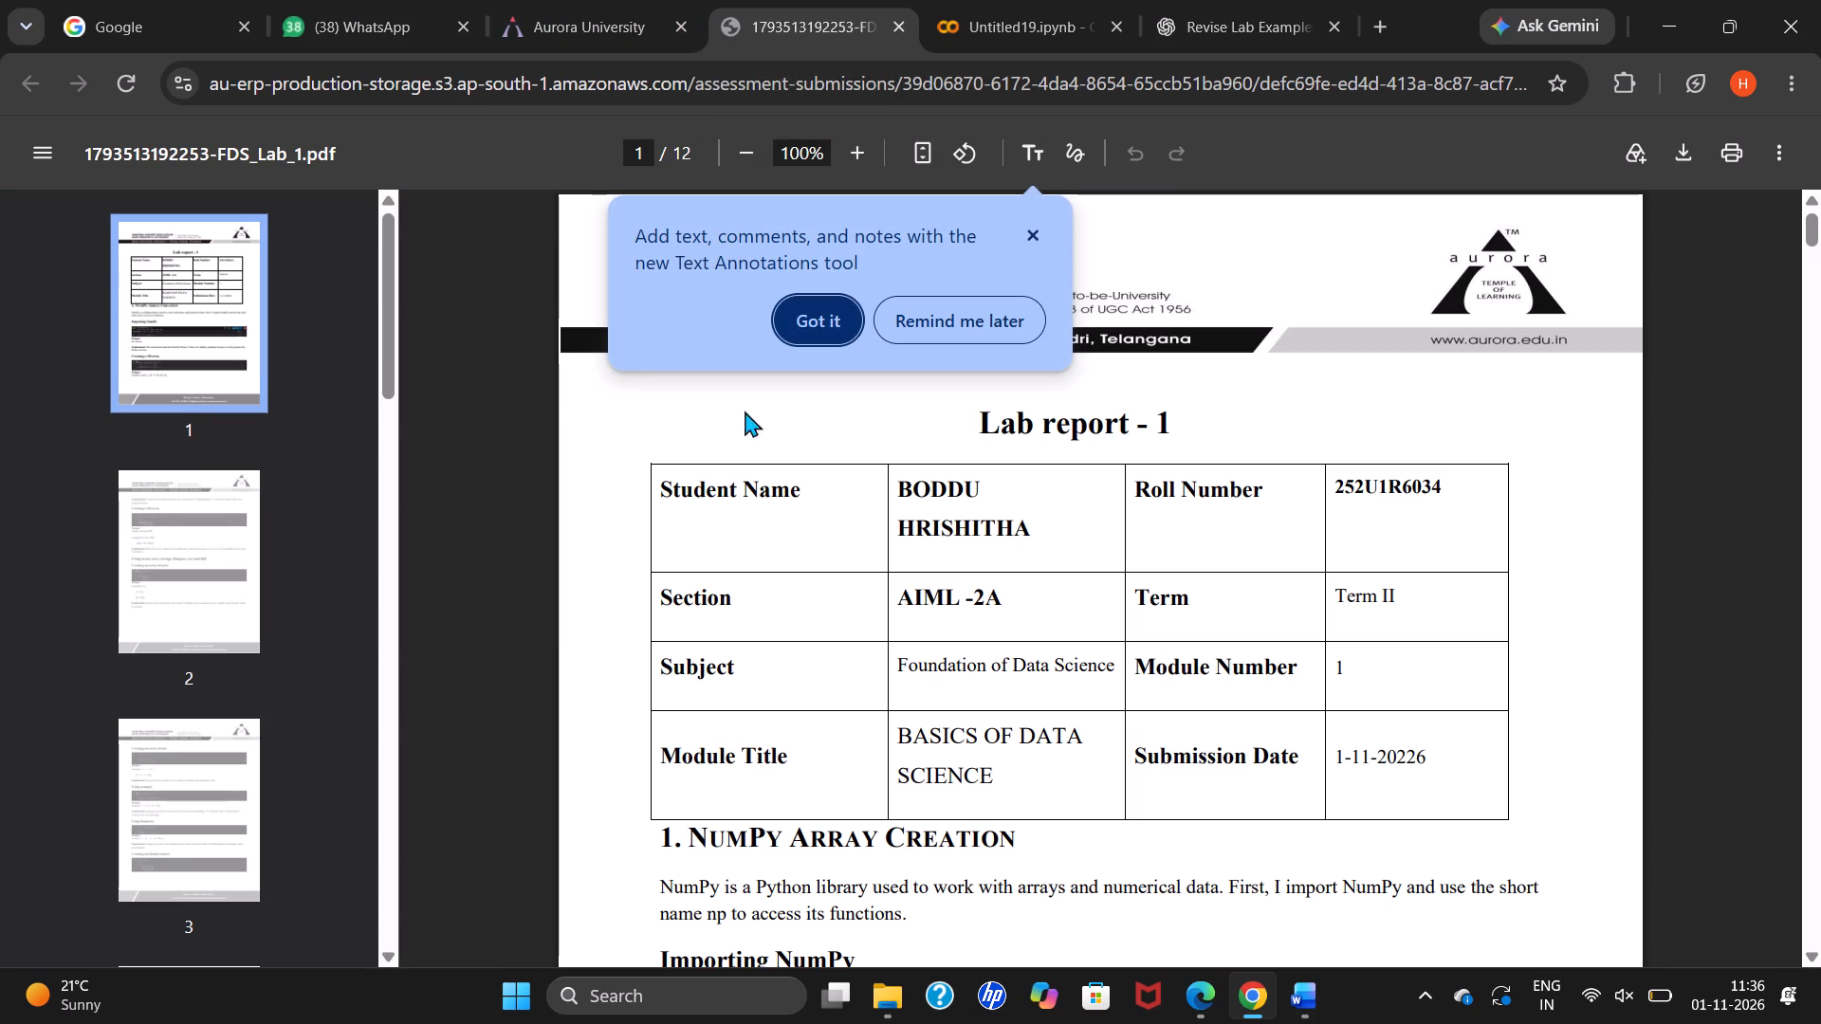
pyautogui.scroll(-2, 846, 872)
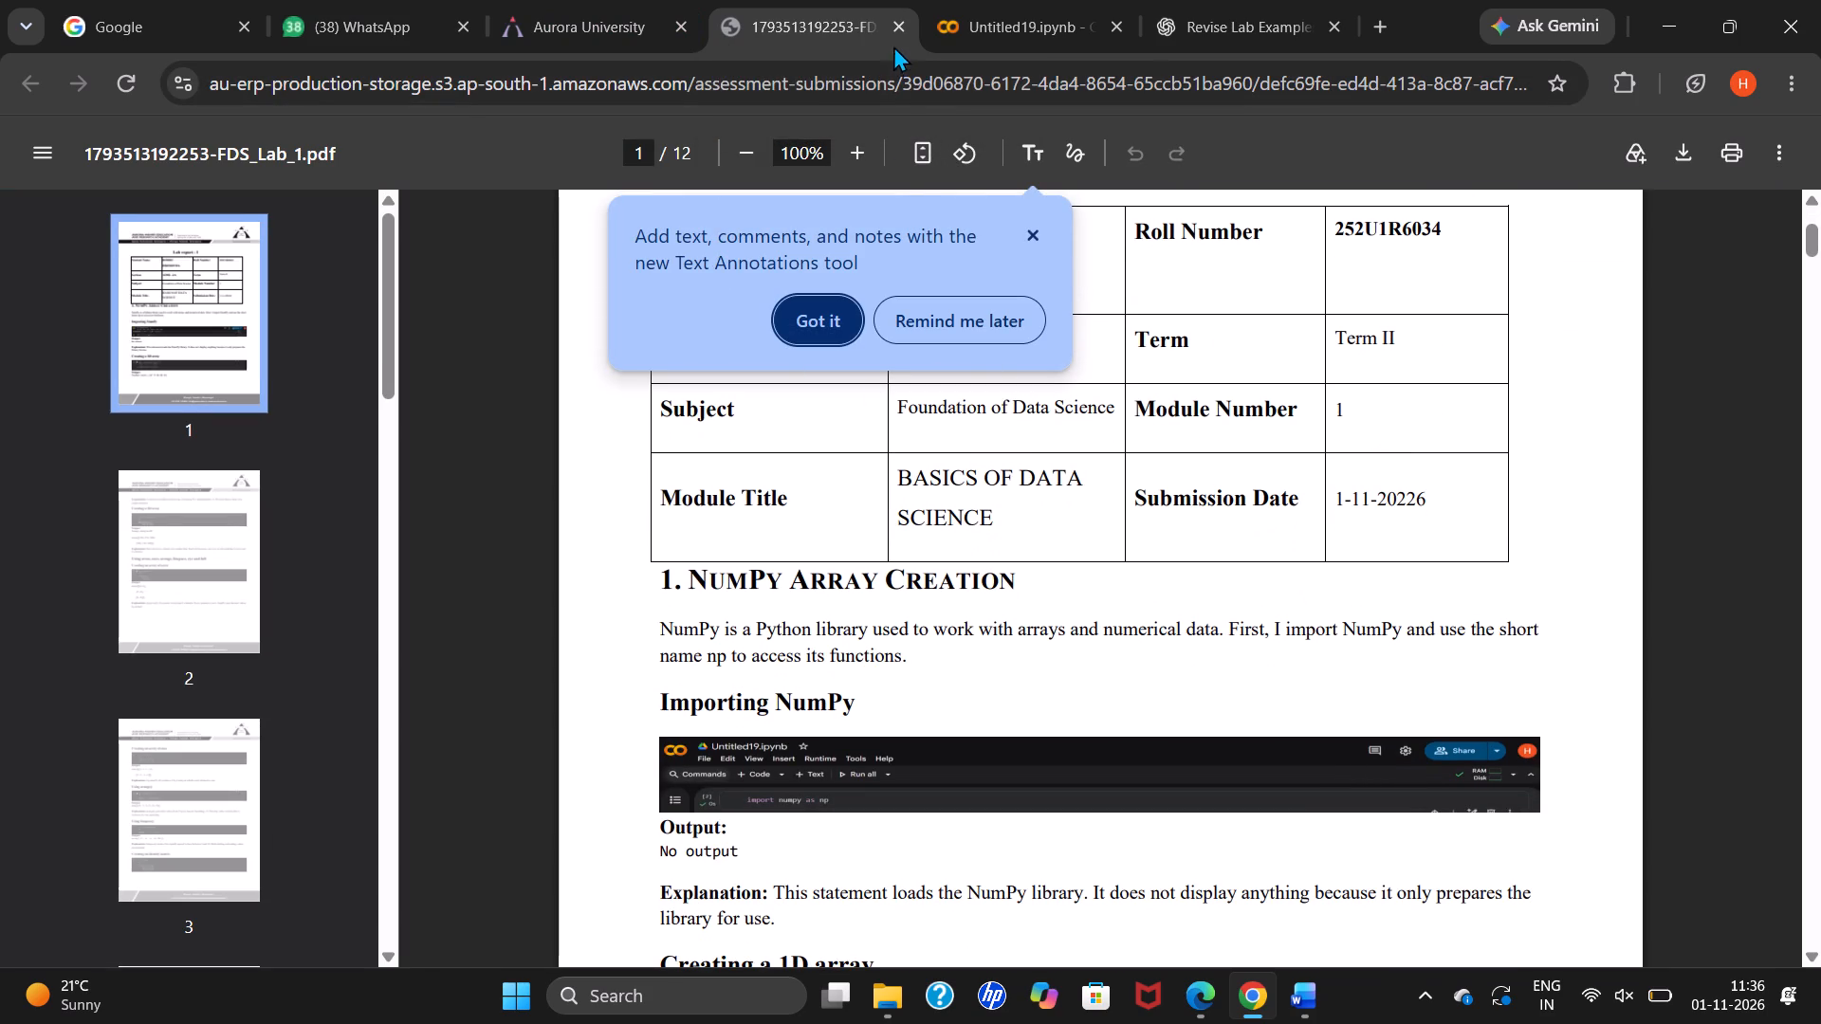
pyautogui.click(894, 22)
# Return from Foundations of Data Science to the overview of all subjects and check which courses have assessments due.
pyautogui.scroll(7, 353, 376)
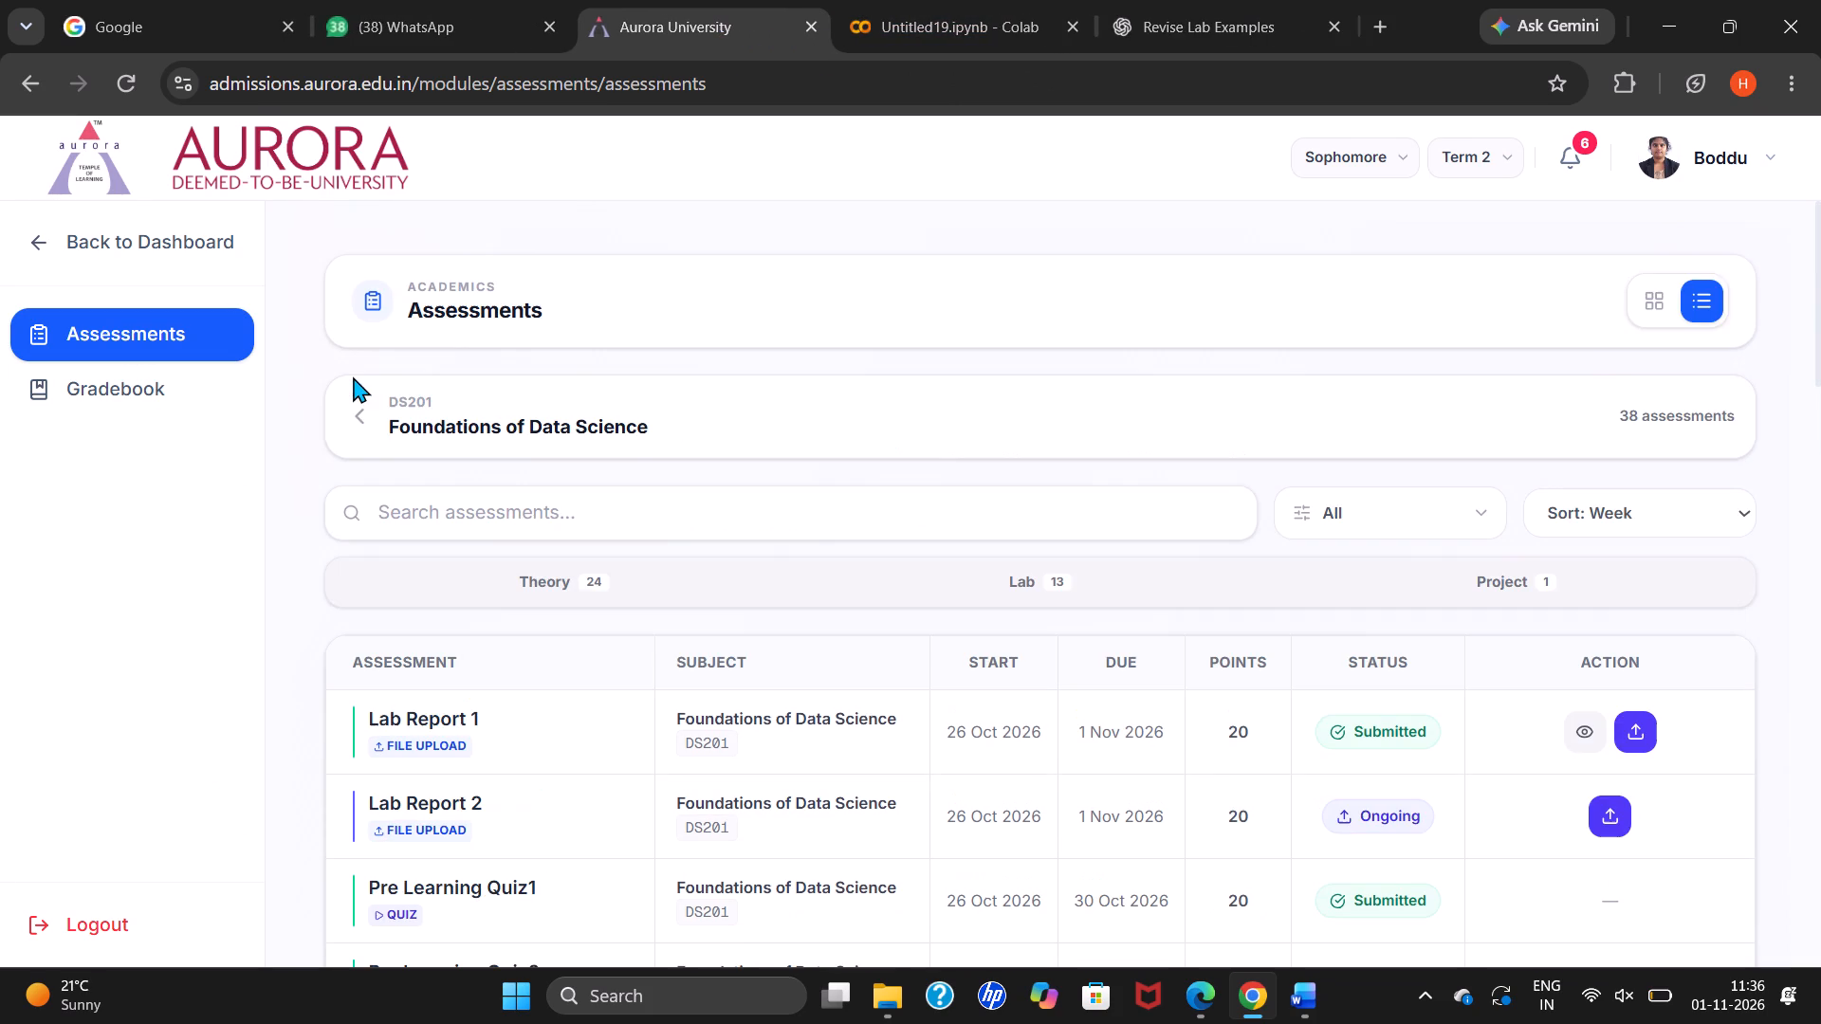
pyautogui.click(348, 425)
pyautogui.scroll(-2, 924, 855)
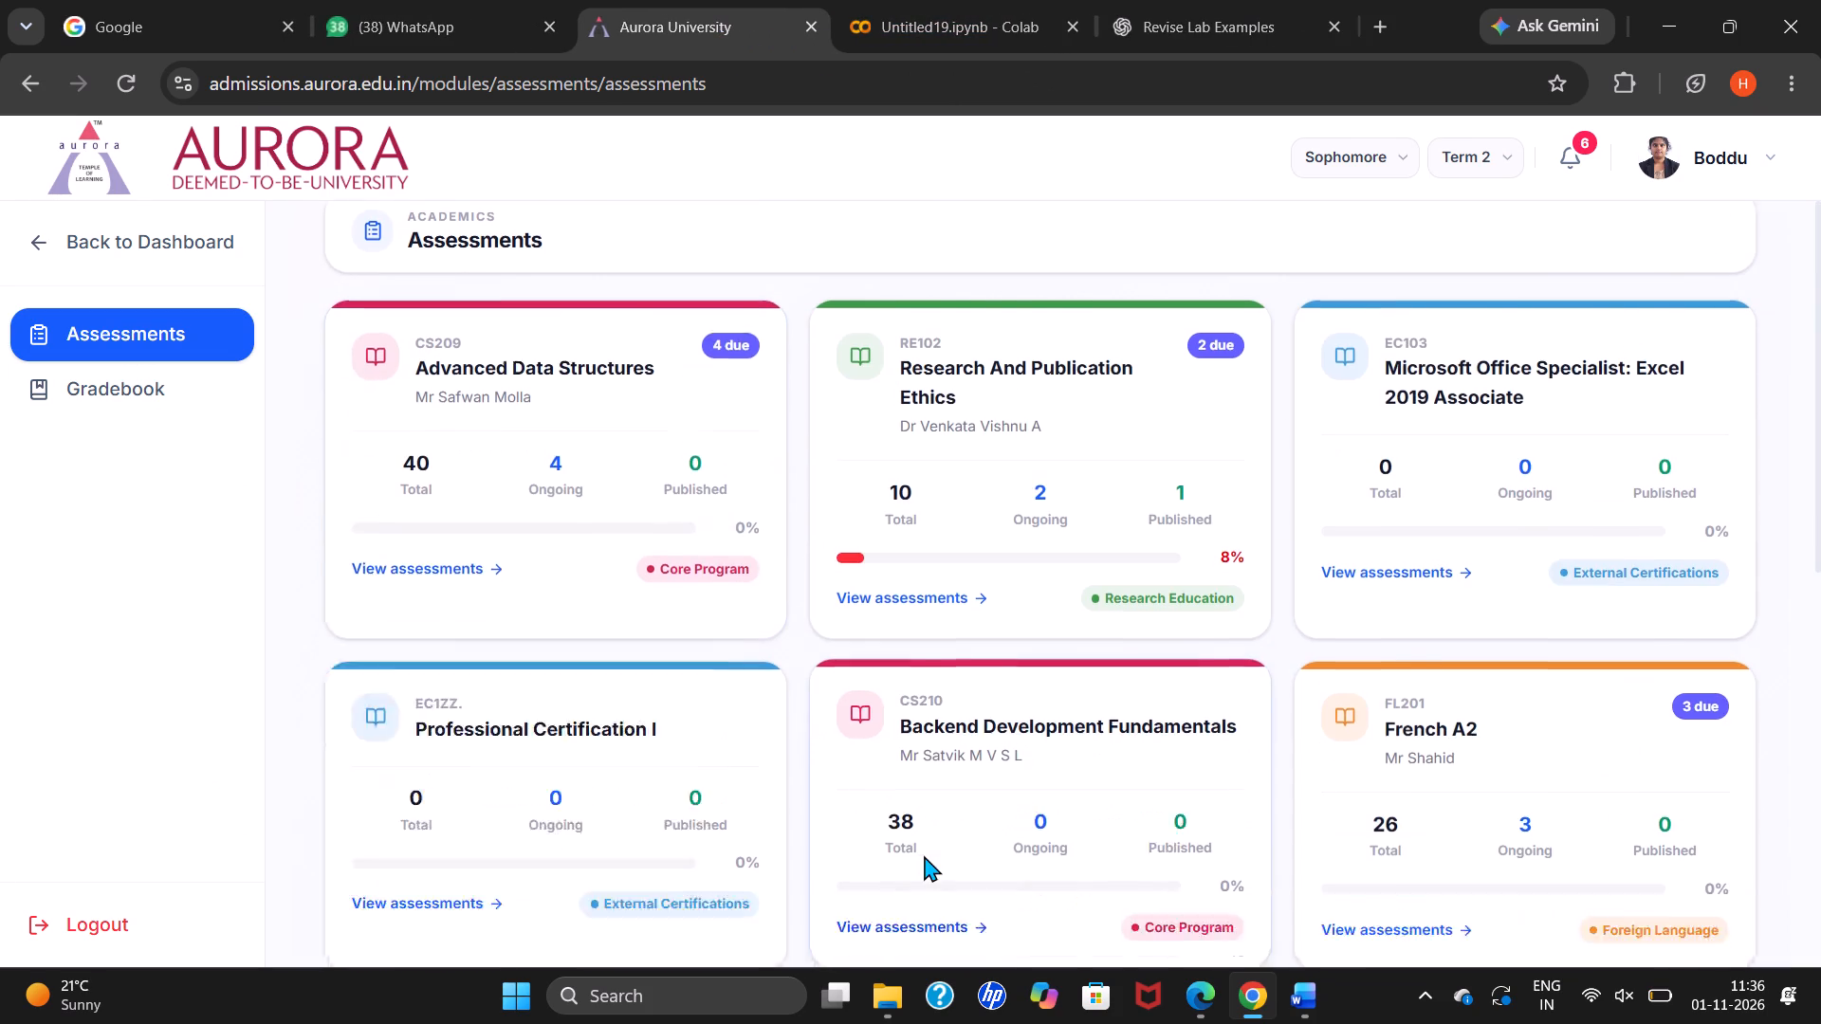
pyautogui.scroll(-4, 924, 855)
pyautogui.scroll(7, 924, 855)
pyautogui.scroll(-3, 924, 855)
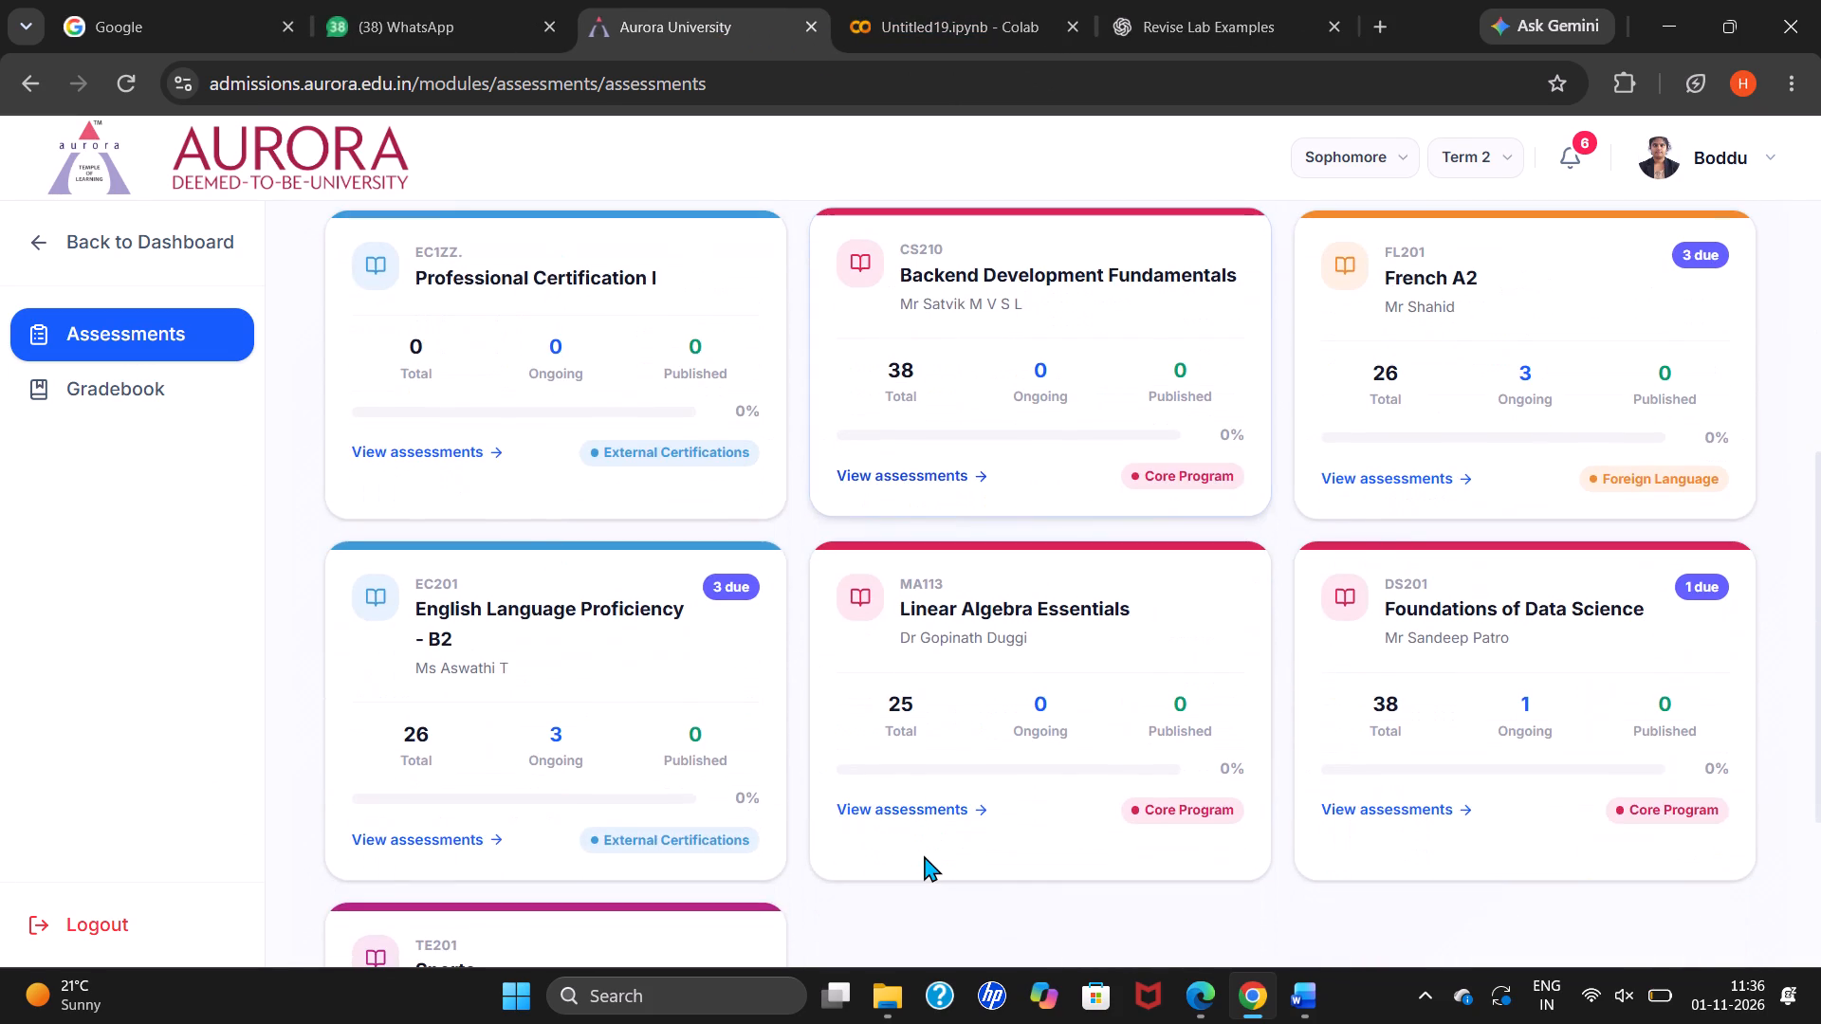
pyautogui.scroll(-3, 924, 855)
pyautogui.scroll(4, 924, 855)
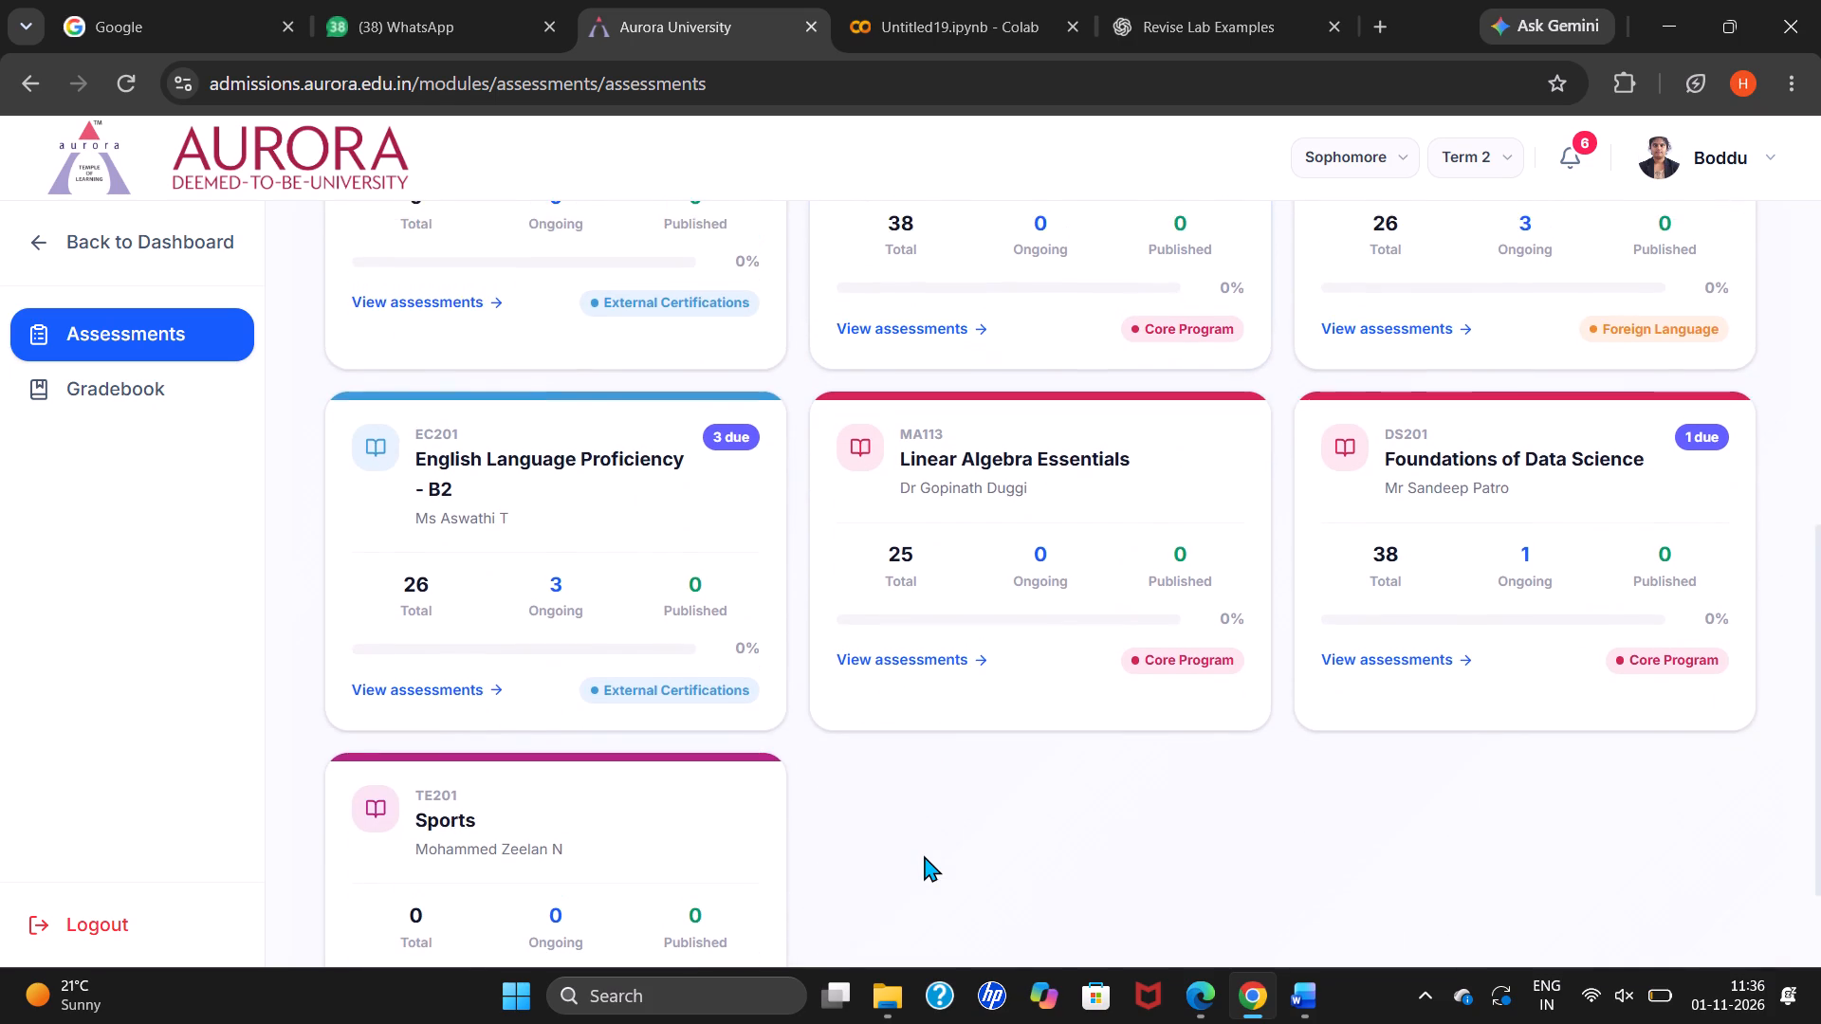
pyautogui.scroll(3, 924, 855)
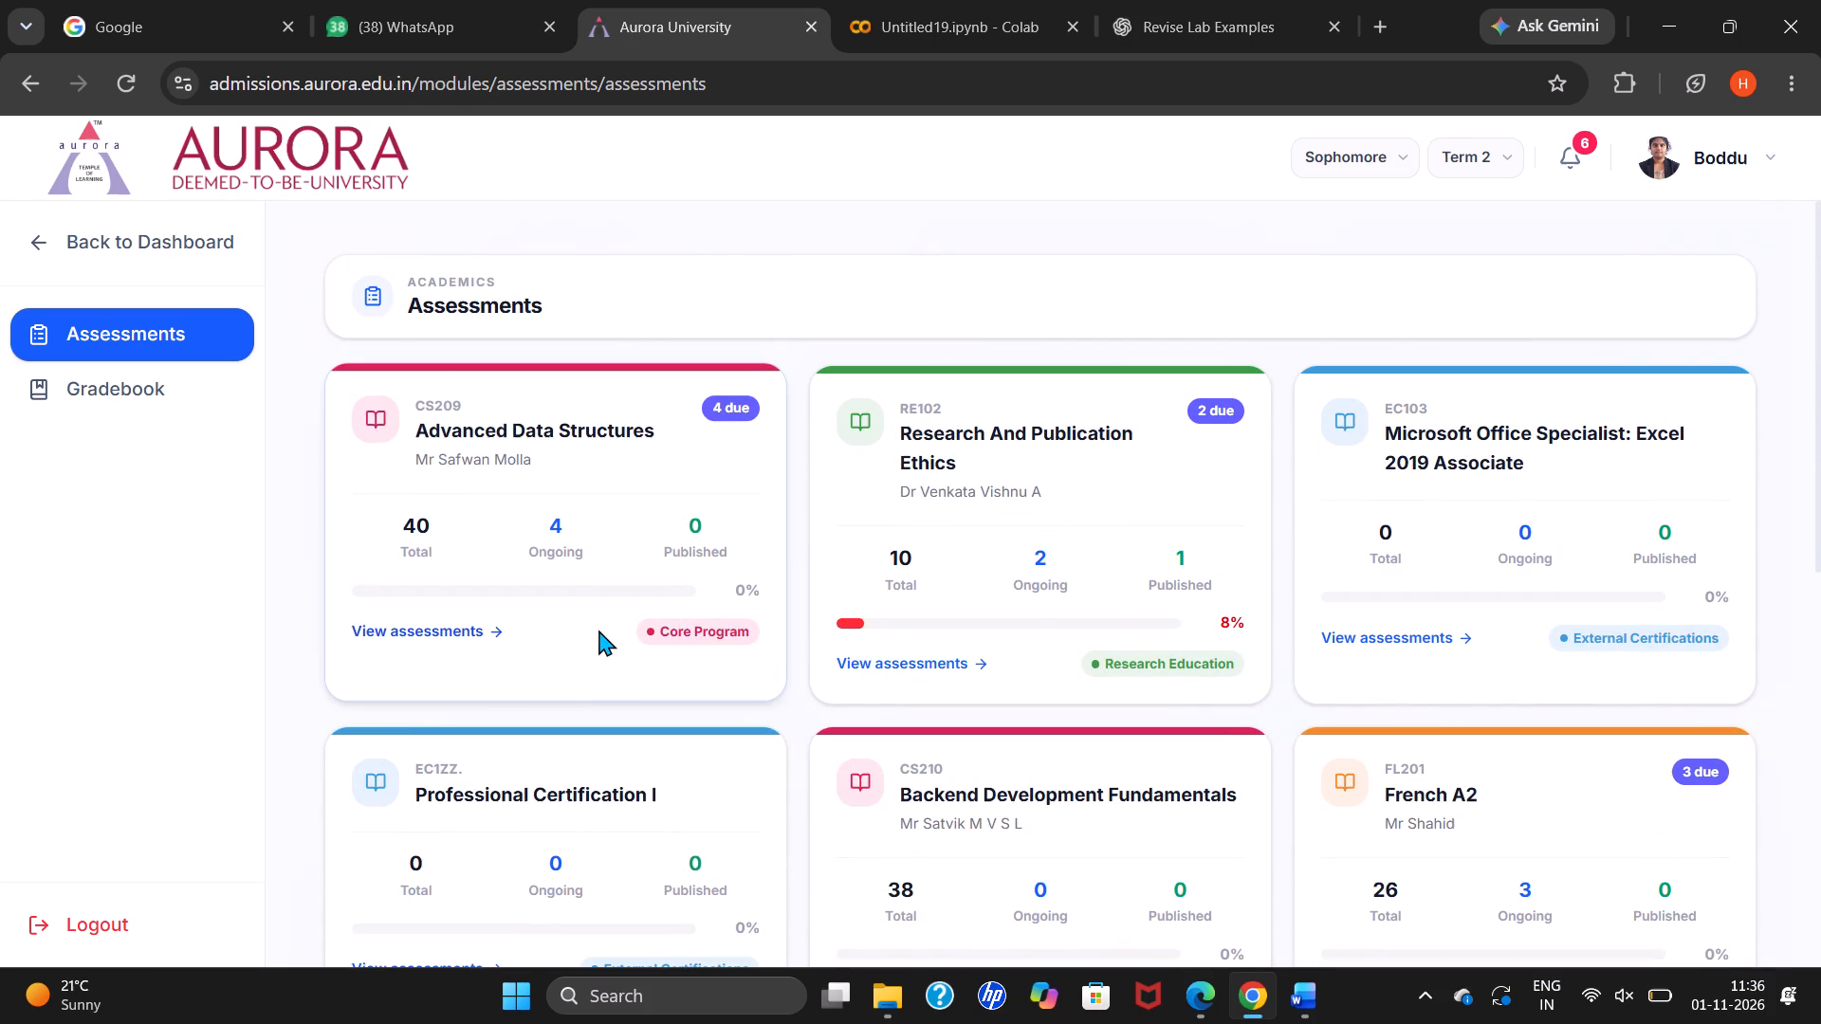
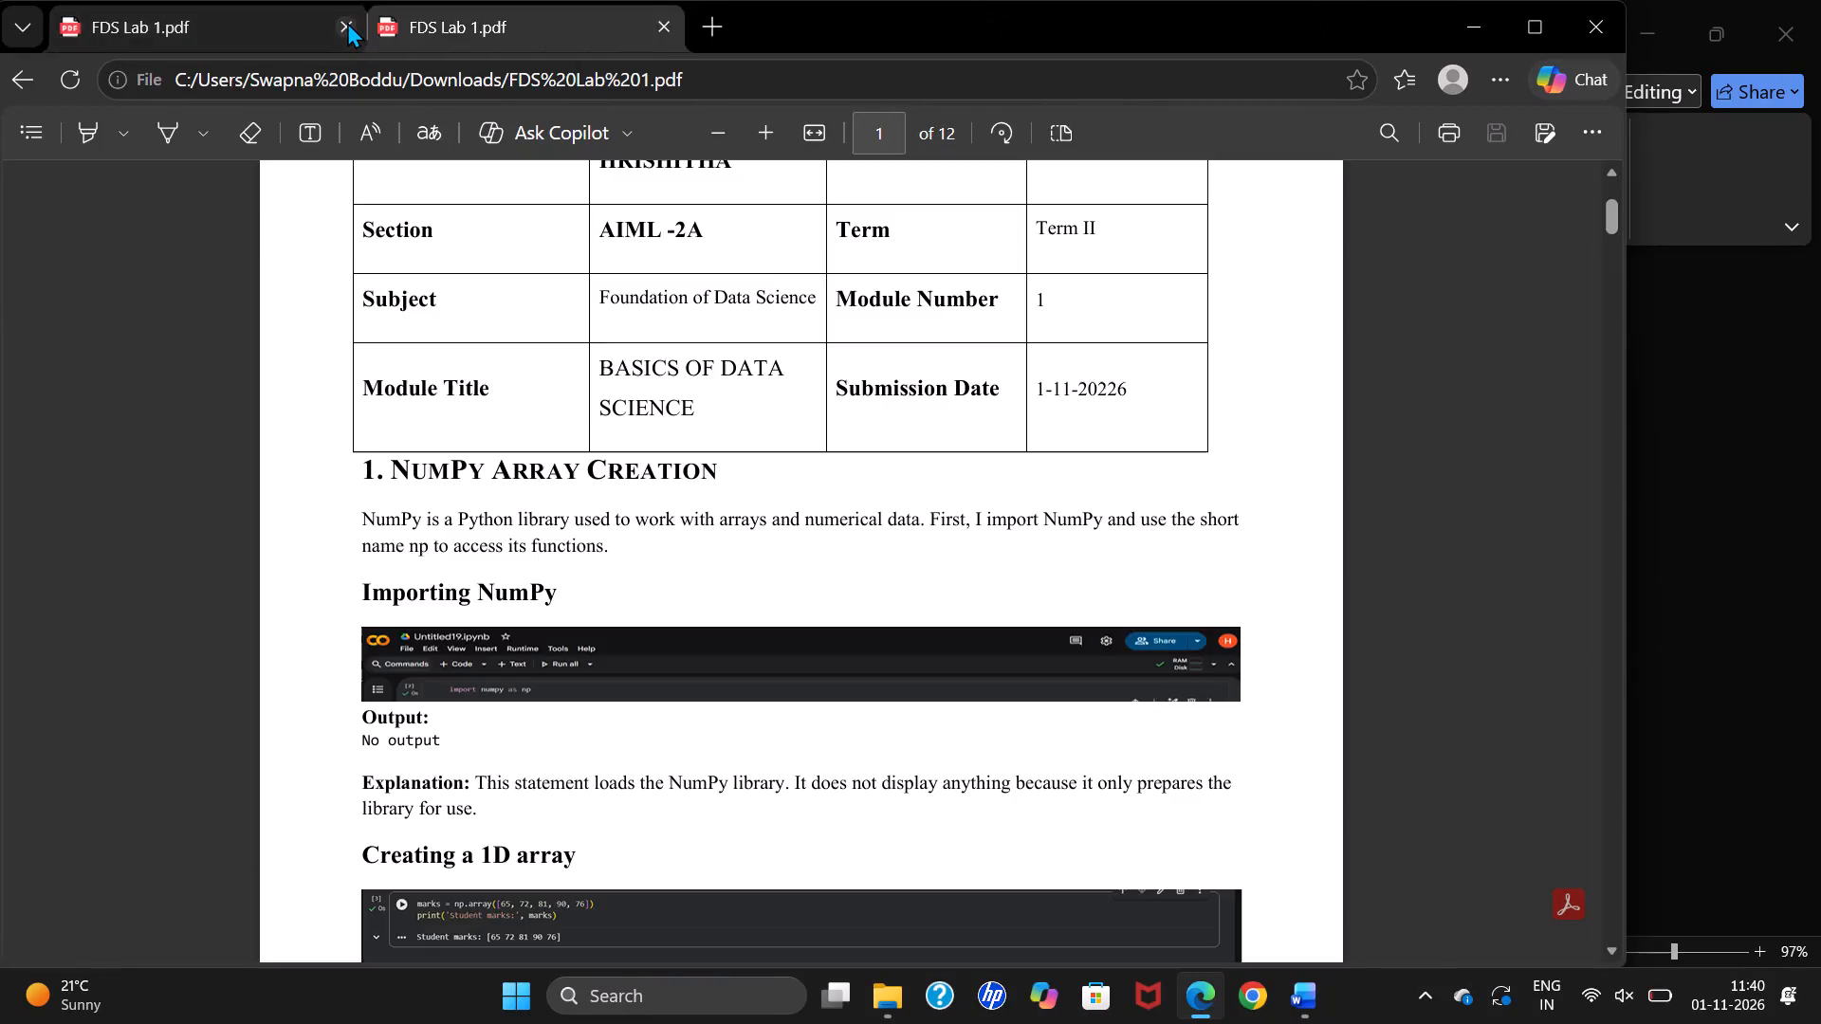
# Close both FDS Lab 1 PDF tabs in Edge.
pyautogui.tripleClick(347, 22)
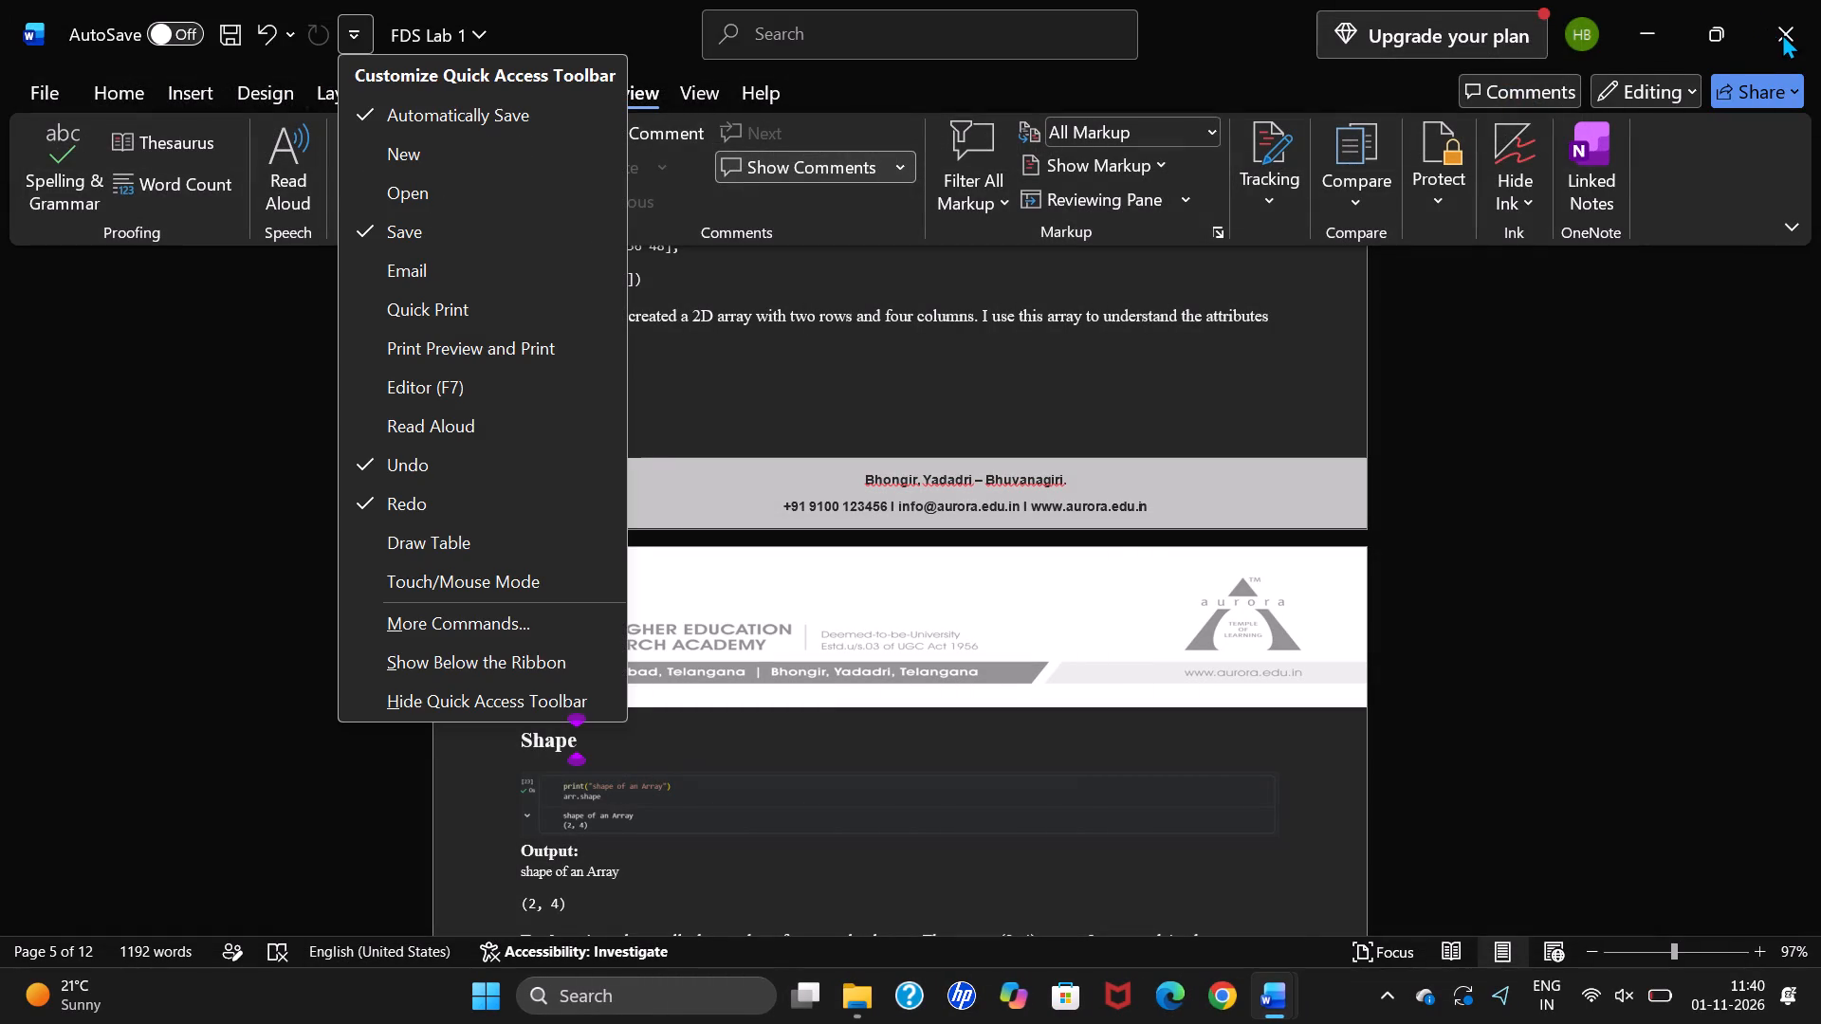
# Close the FDS Lab 1 document in Word, saving its changes to the Downloads folder.
pyautogui.click(1782, 33)
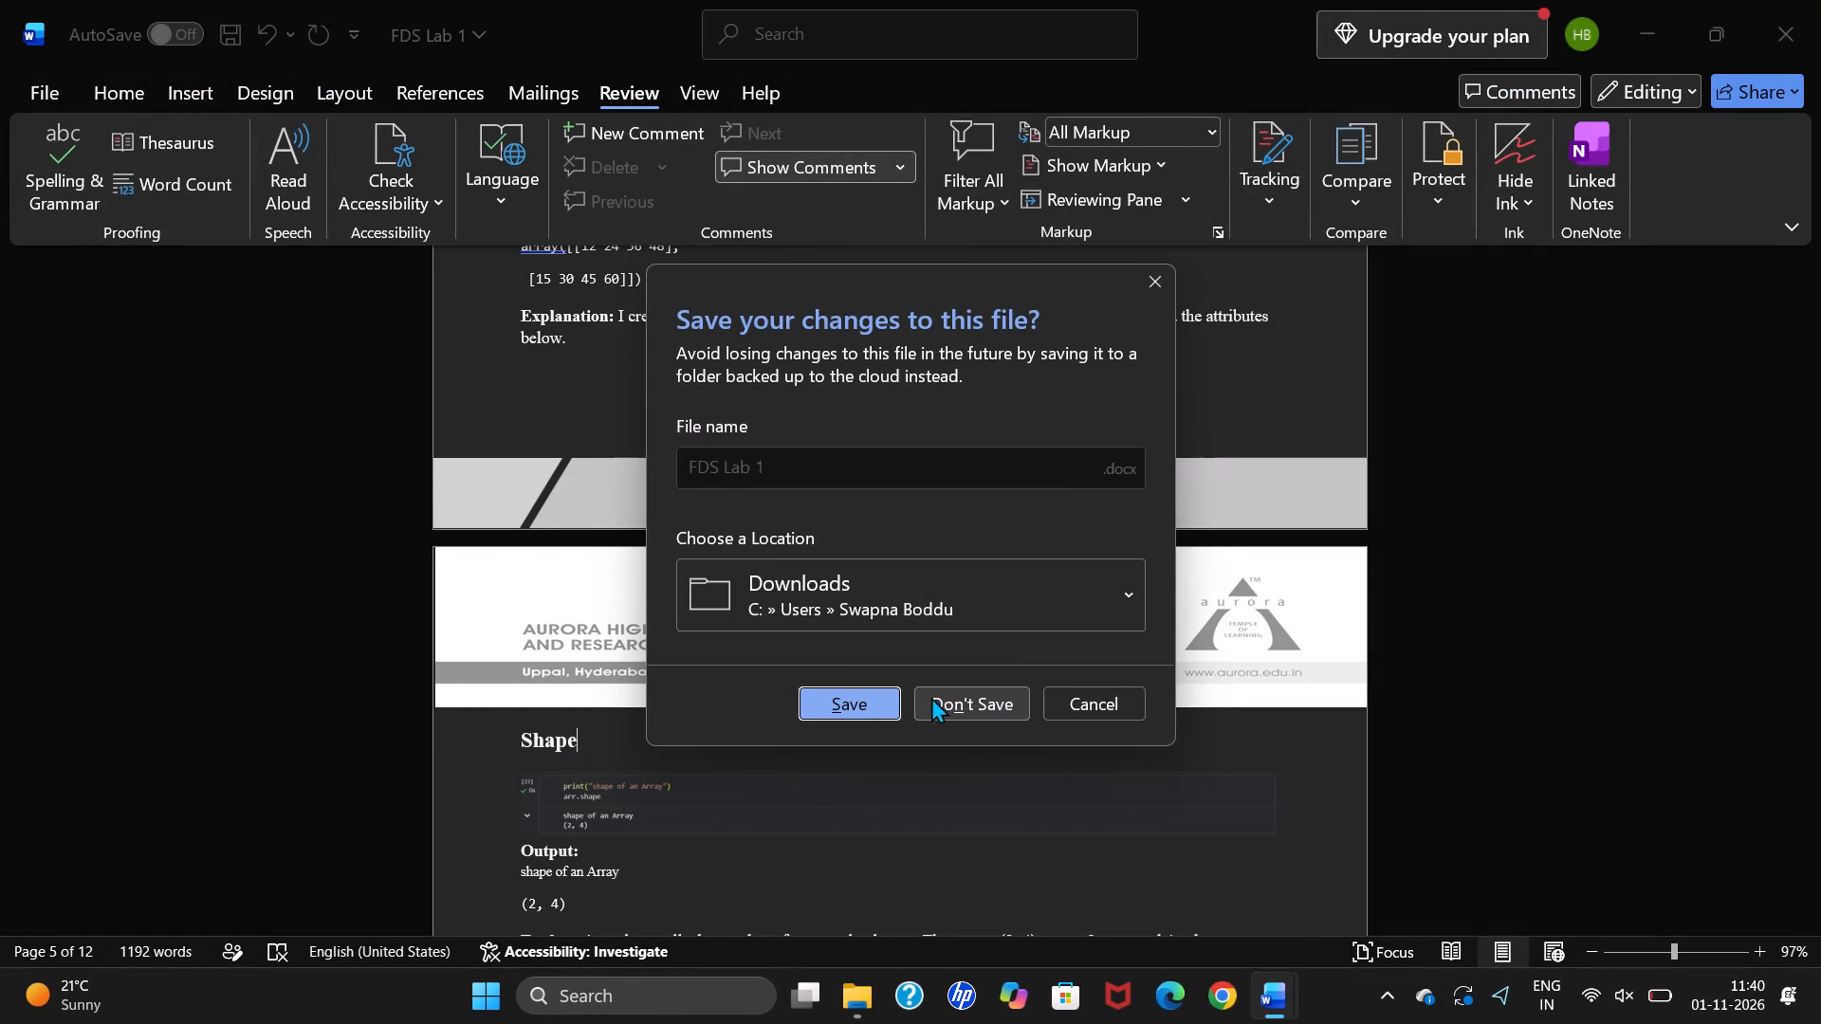
pyautogui.click(860, 703)
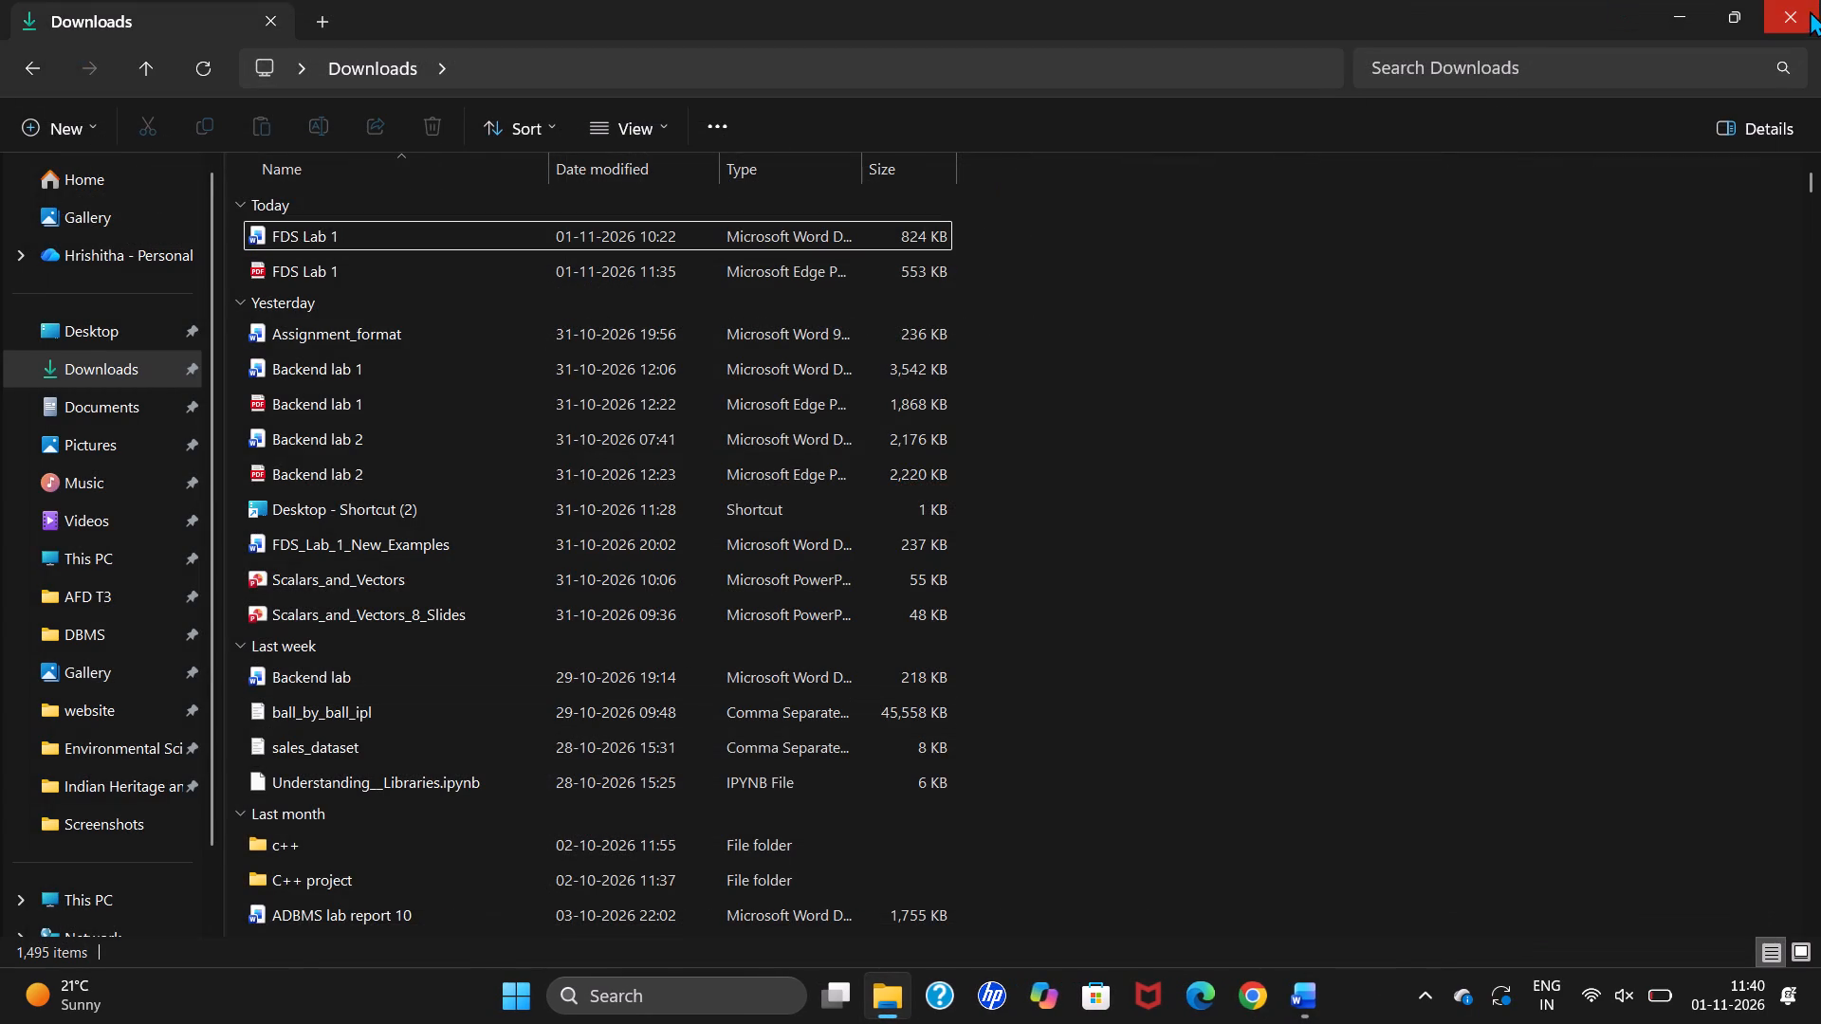
# Close the Downloads folder window and the remaining Word window to clear the desktop.
pyautogui.click(1807, 11)
pyautogui.click(1807, 11)
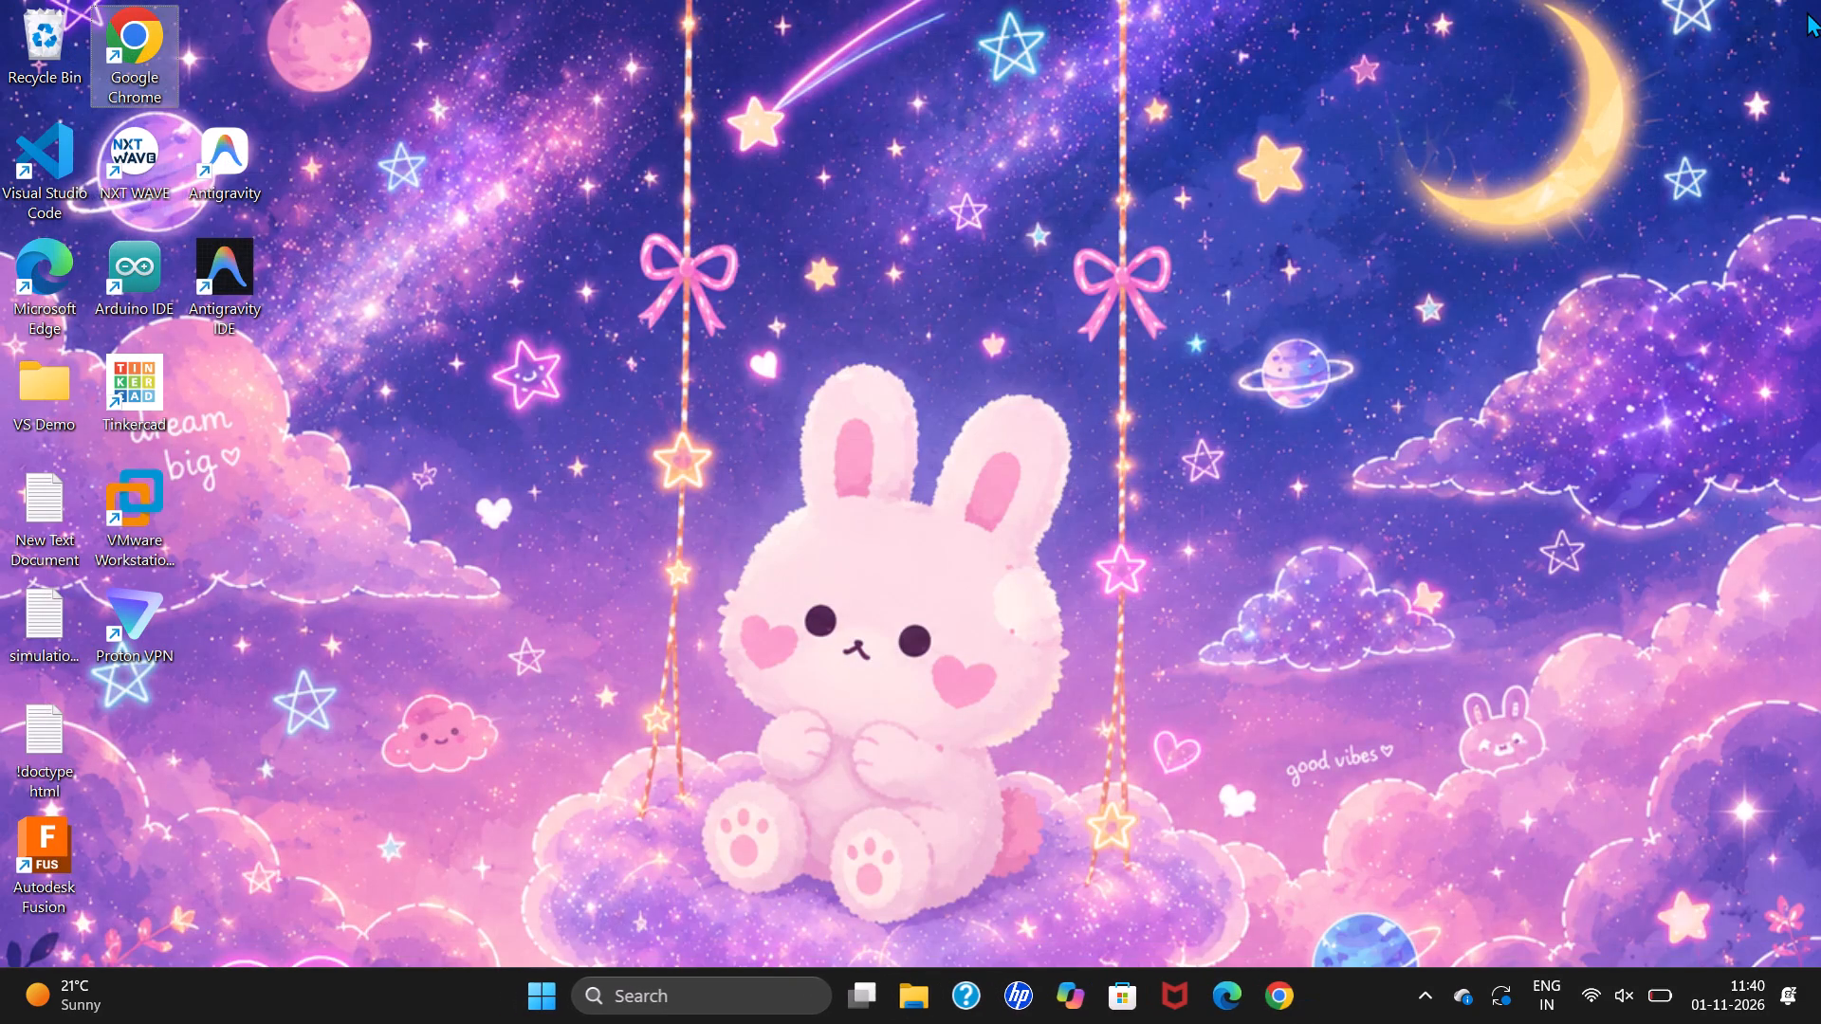
# Bring up the computer's shut down and sign out options.
pyautogui.press('super+x')
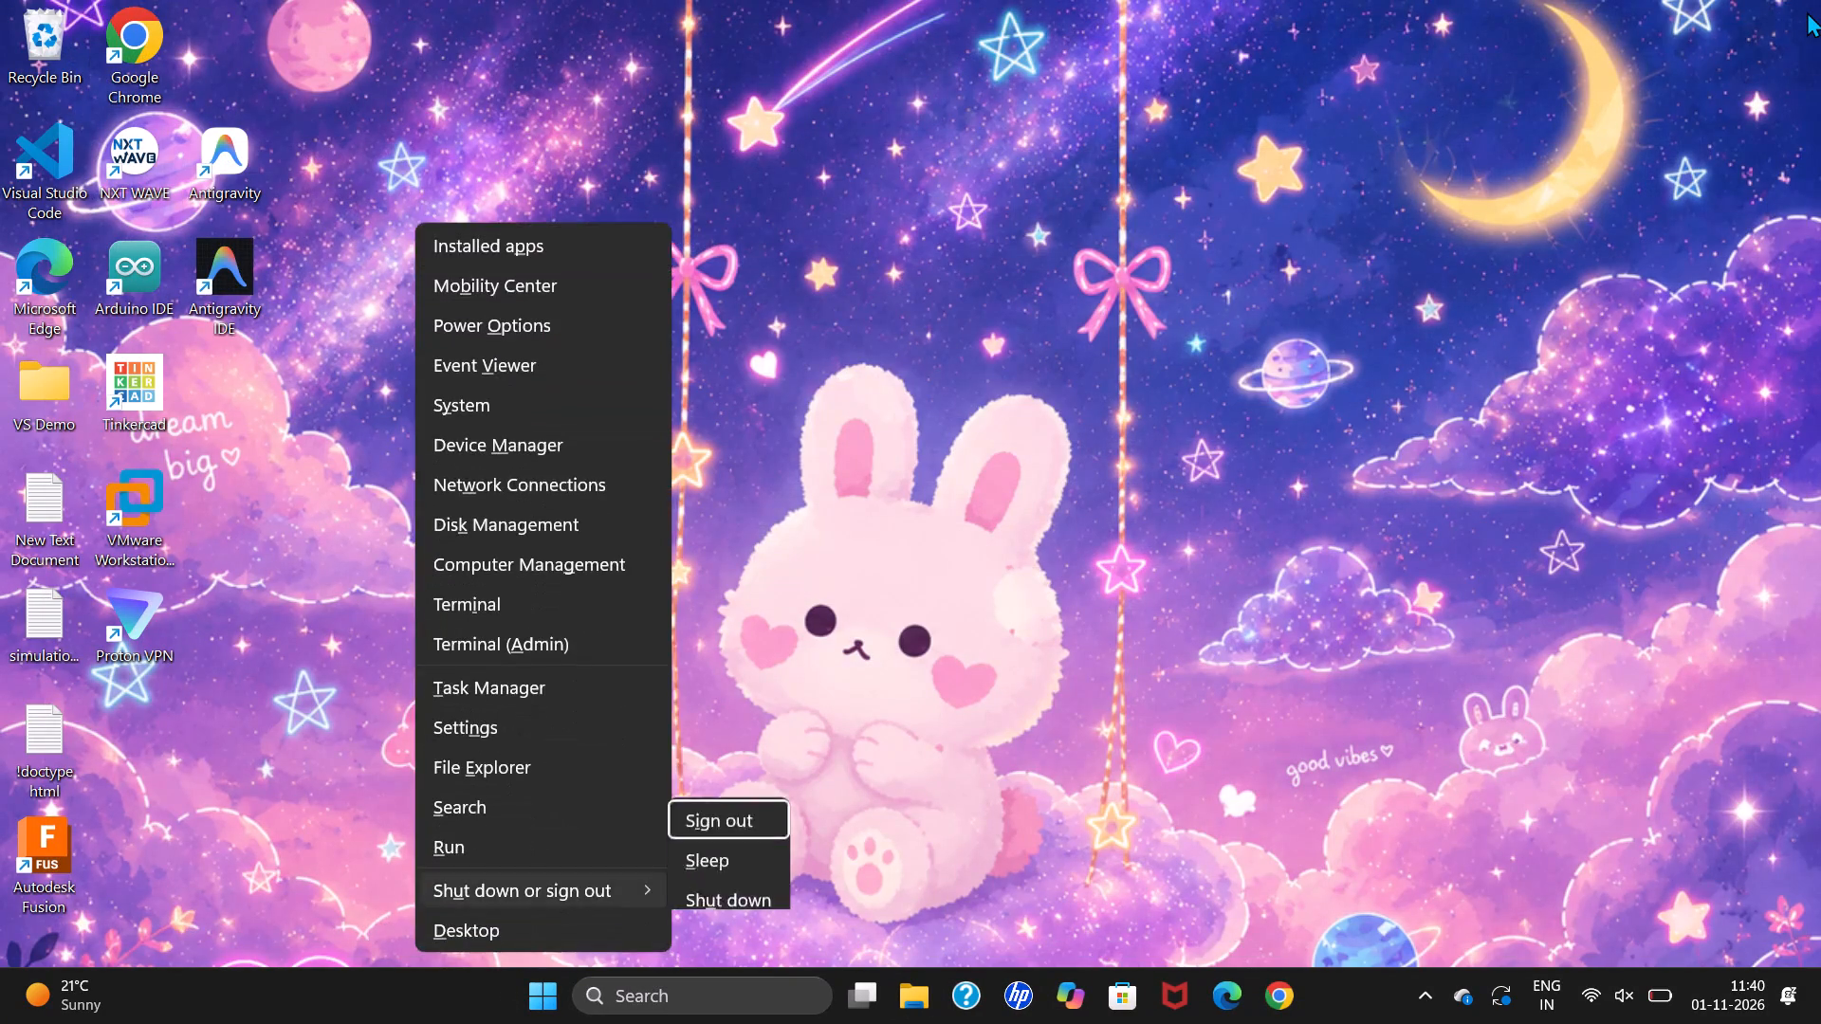